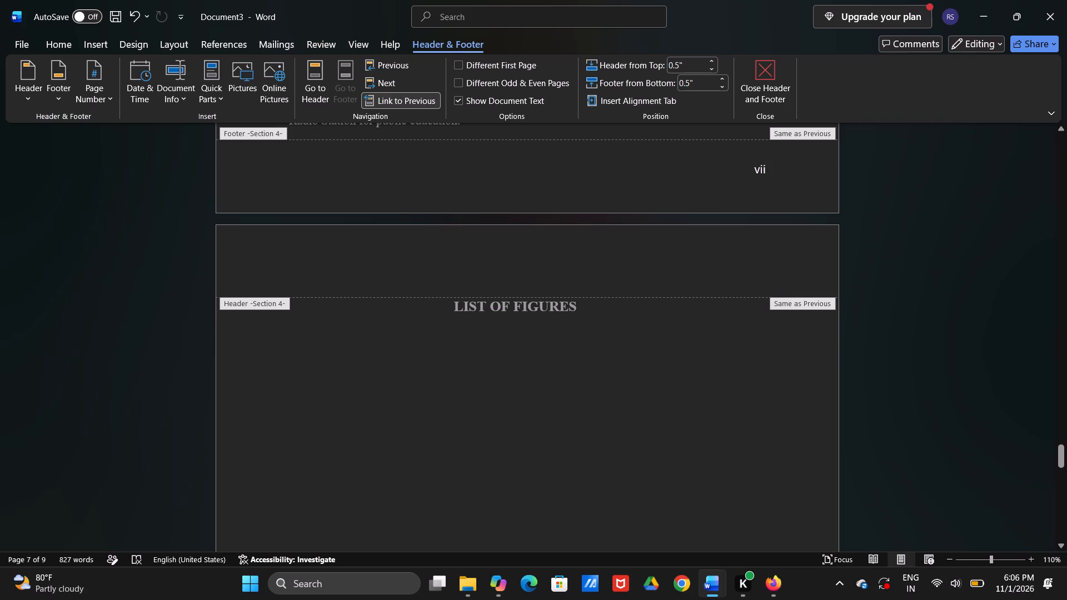
Examine the footer page numbers across sections 2 to 4, from the Keywords page through the pages following List of Figures.
scroll(725, 267, up, 8)
scroll(541, 264, down, 1)
scroll(541, 264, up, 1)
scroll(541, 264, down, 1)
scroll(541, 264, up, 1)
scroll(541, 264, down, 1)
scroll(541, 264, up, 1)
scroll(541, 264, down, 1)
scroll(541, 264, up, 5)
scroll(541, 264, down, 1)
scroll(541, 264, up, 1)
scroll(541, 264, down, 1)
scroll(541, 264, up, 3)
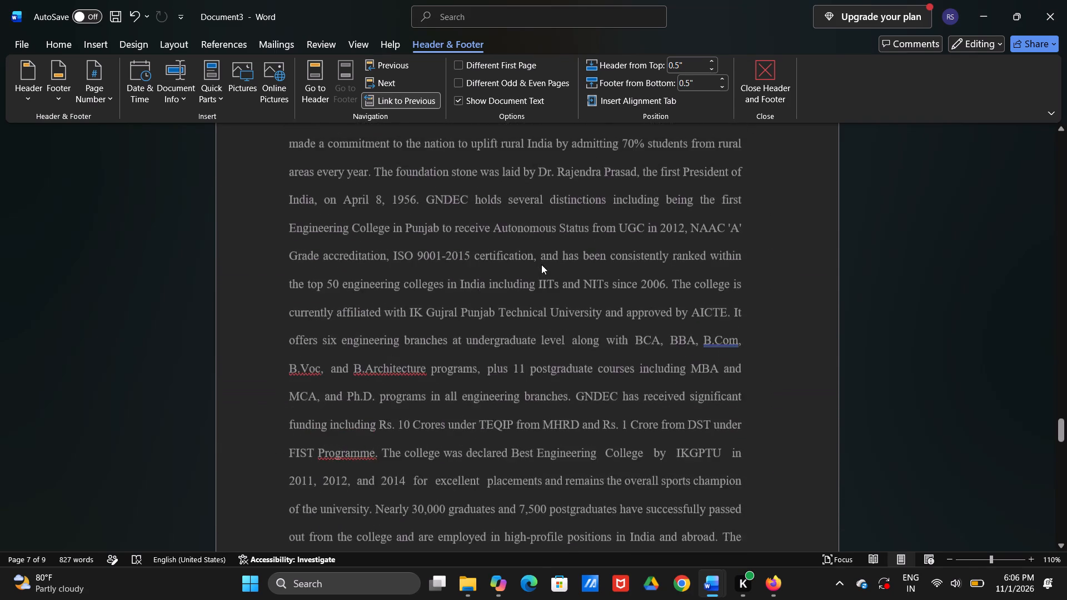
scroll(541, 264, up, 2)
scroll(541, 264, down, 1)
scroll(541, 264, up, 1)
scroll(541, 264, down, 1)
scroll(541, 264, up, 1)
scroll(541, 264, down, 1)
scroll(541, 264, up, 1)
scroll(541, 264, down, 1)
scroll(541, 264, up, 1)
scroll(541, 264, down, 1)
scroll(541, 264, up, 5)
scroll(541, 264, down, 1)
scroll(541, 264, up, 3)
scroll(541, 264, down, 1)
scroll(541, 264, up, 5)
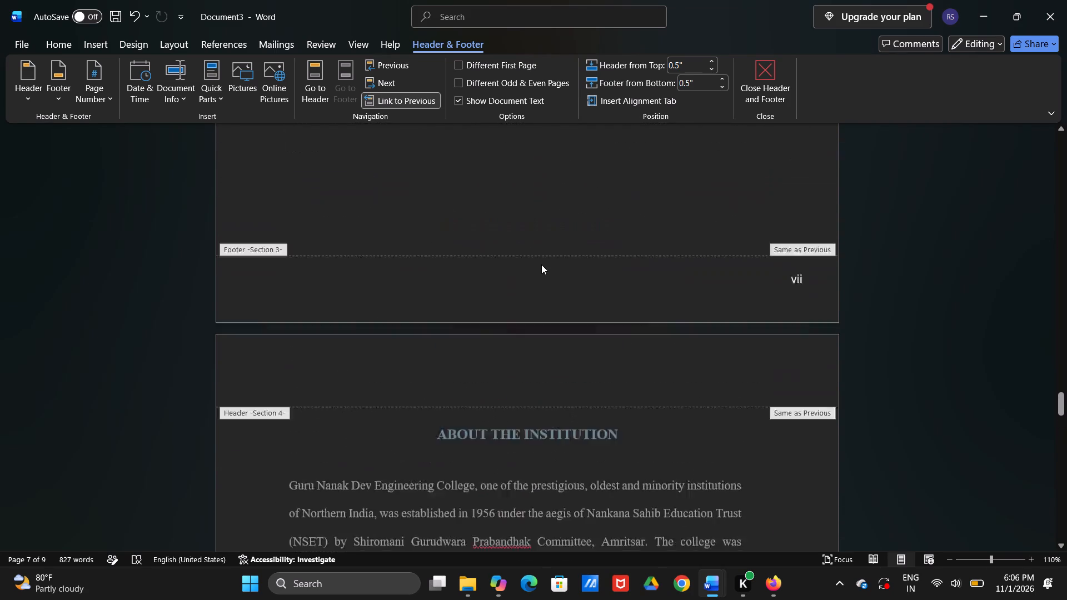
scroll(541, 264, up, 2)
scroll(541, 264, down, 1)
scroll(541, 264, up, 4)
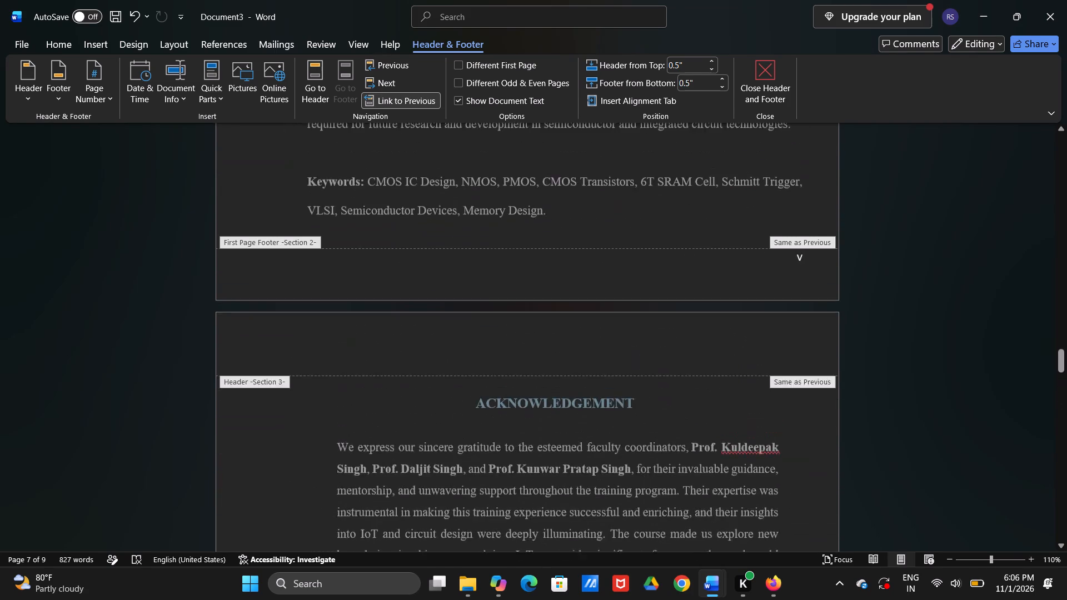
scroll(541, 264, up, 2)
scroll(541, 264, down, 2)
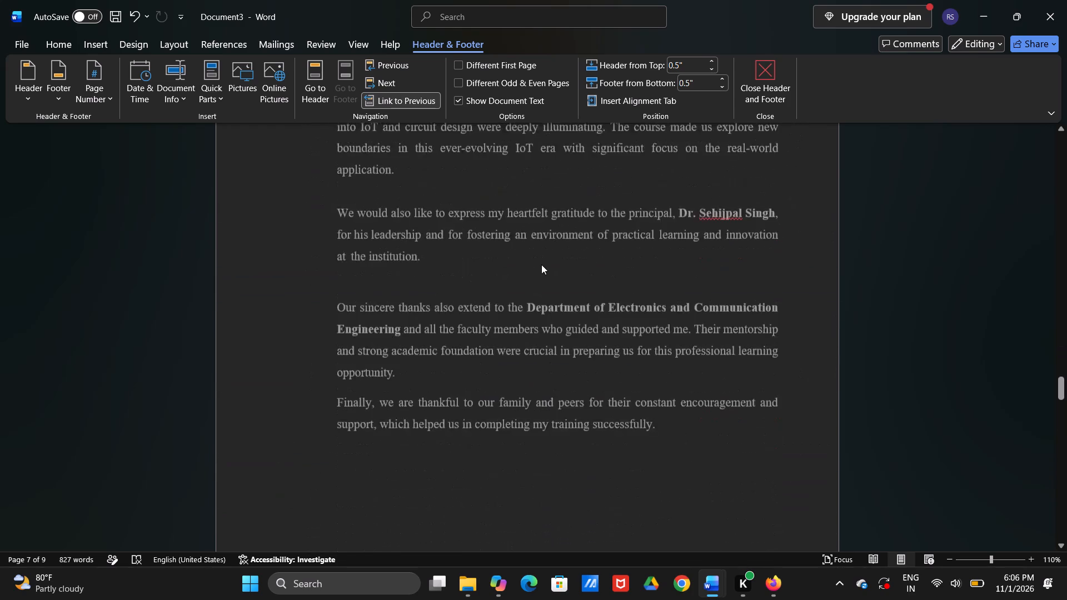
scroll(541, 264, down, 3)
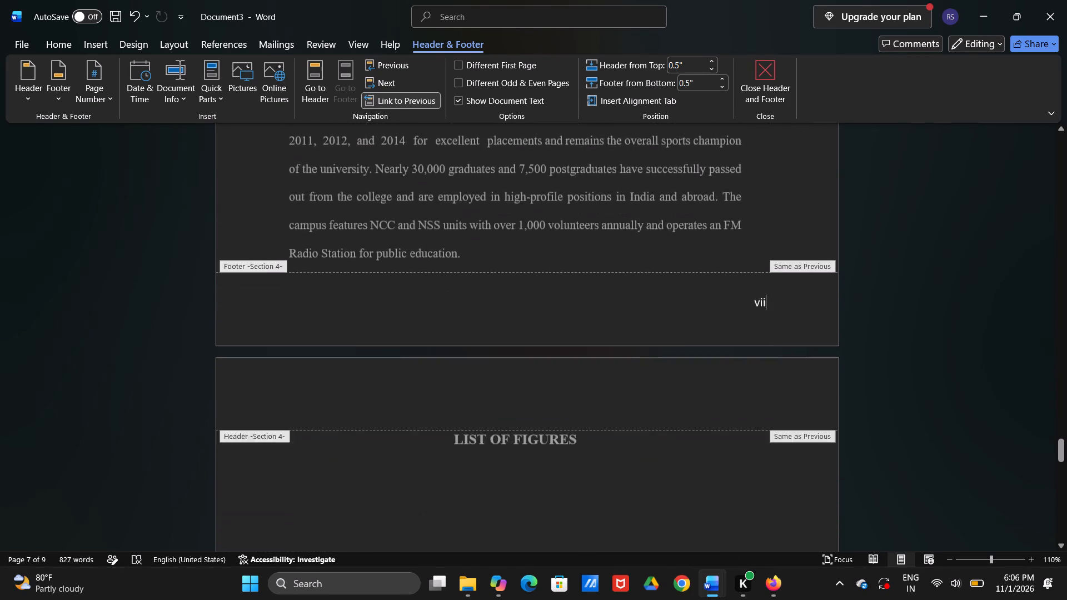
scroll(541, 264, down, 3)
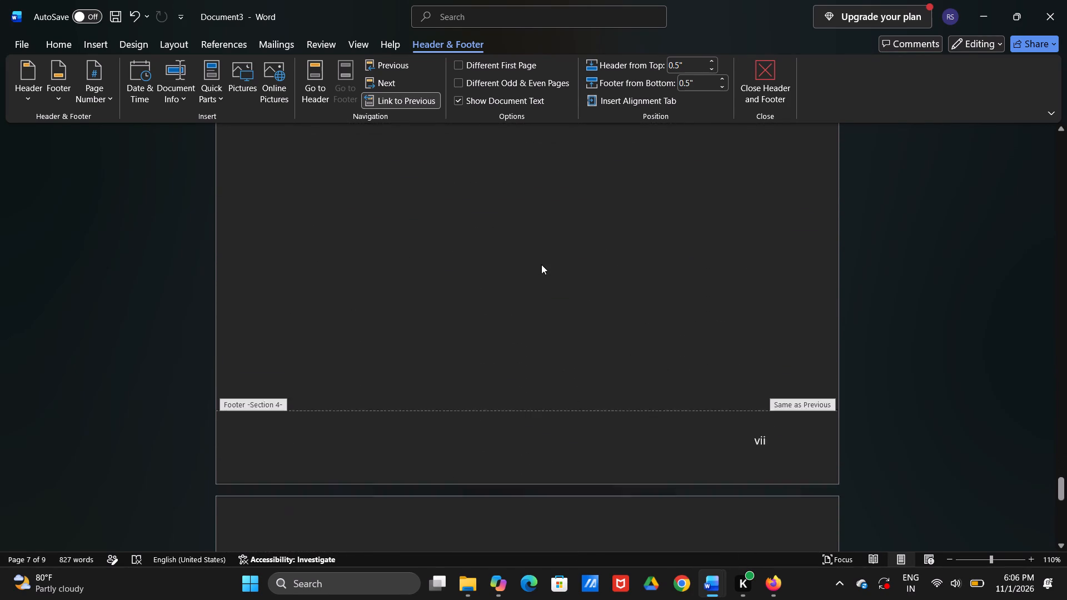
scroll(541, 264, down, 2)
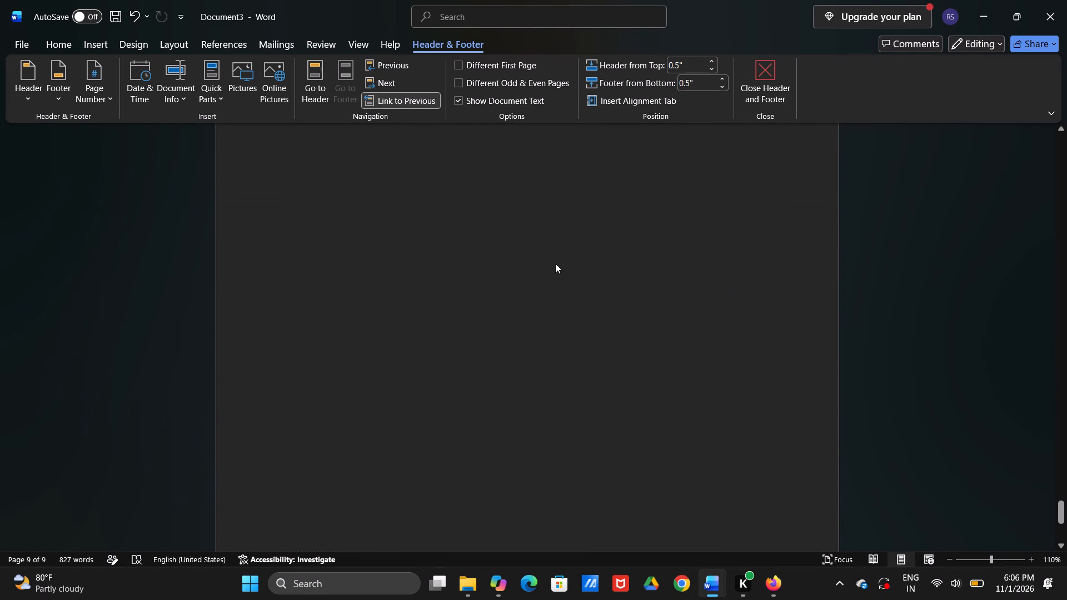
Close header and footer editing to return to the document body.
click(765, 75)
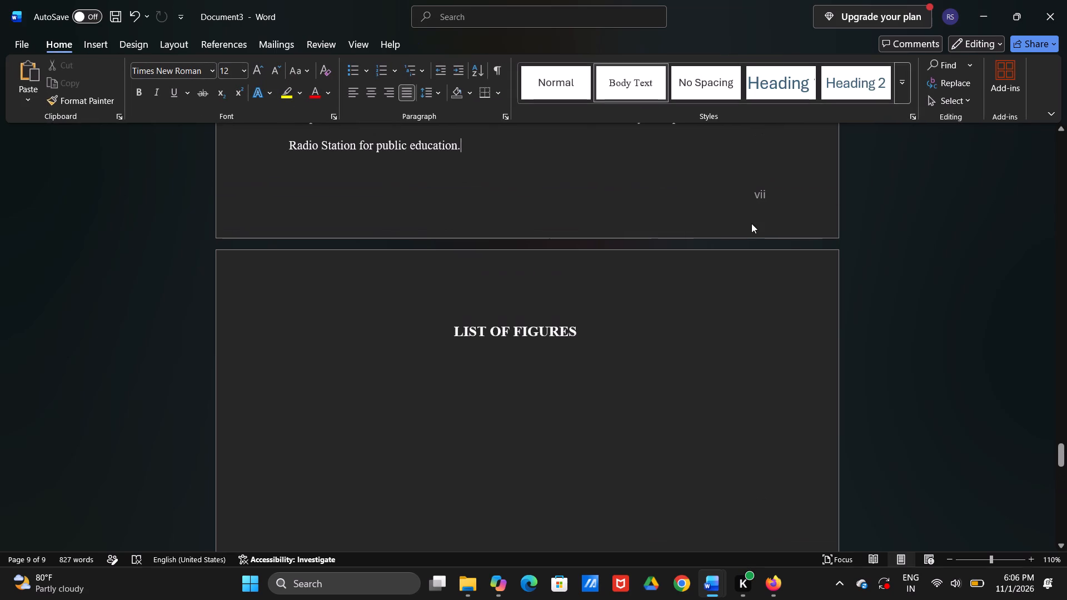
Check the List of Figures page and the blank page after it, placing the text cursor on the blank last page.
scroll(751, 223, down, 1)
scroll(751, 223, up, 2)
scroll(751, 223, down, 1)
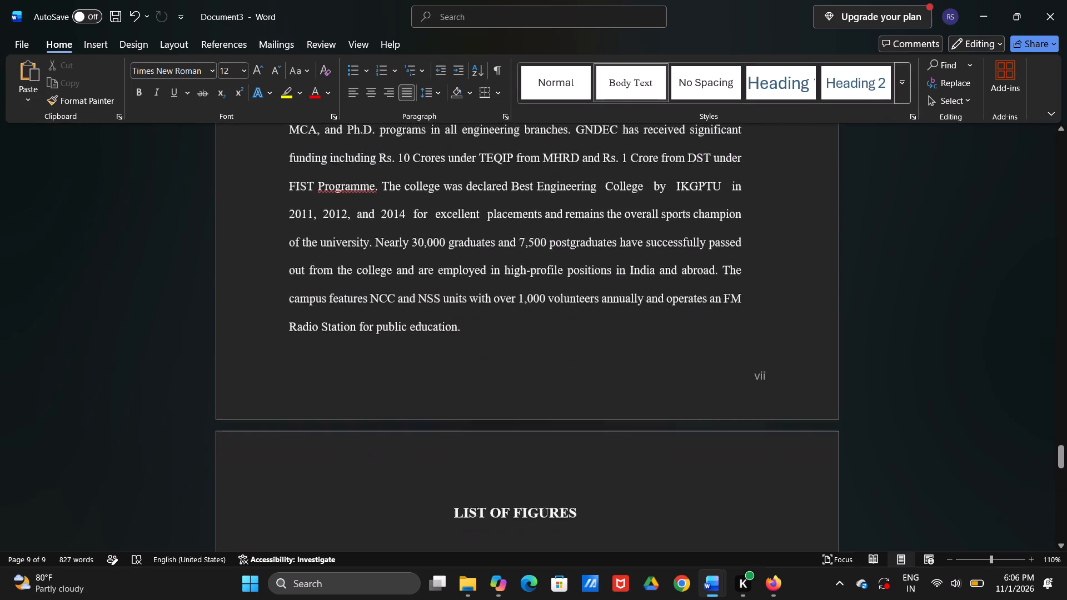
scroll(751, 223, down, 3)
scroll(751, 223, up, 2)
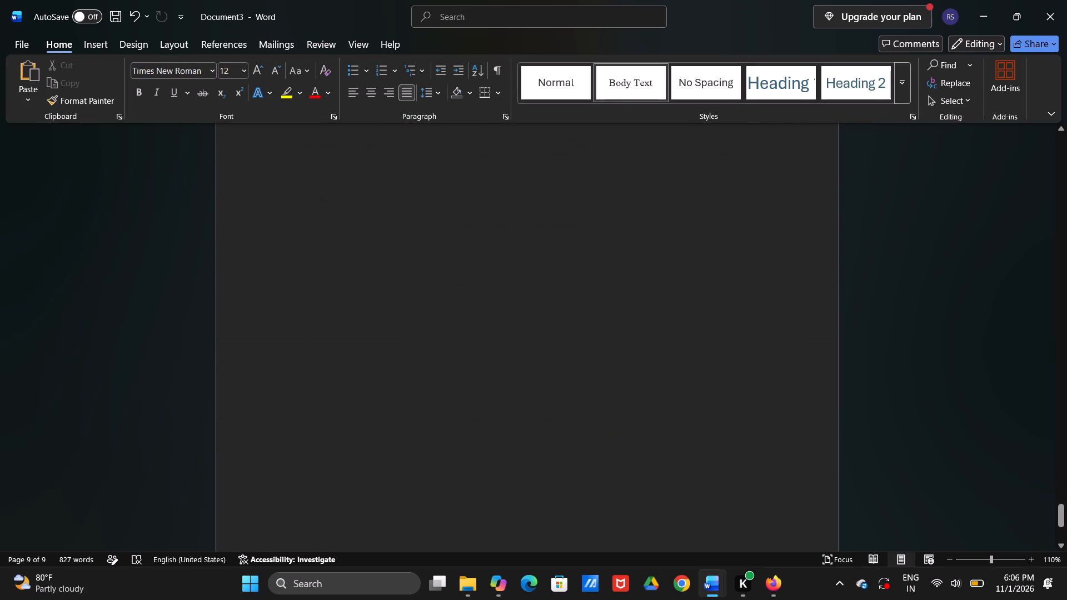
scroll(751, 223, up, 4)
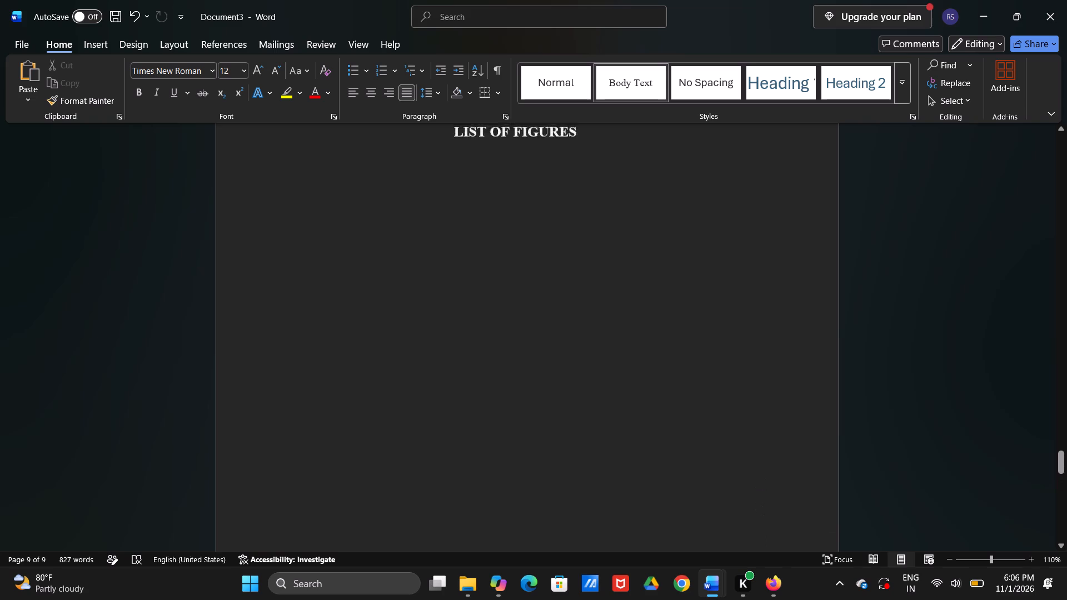
scroll(751, 223, down, 4)
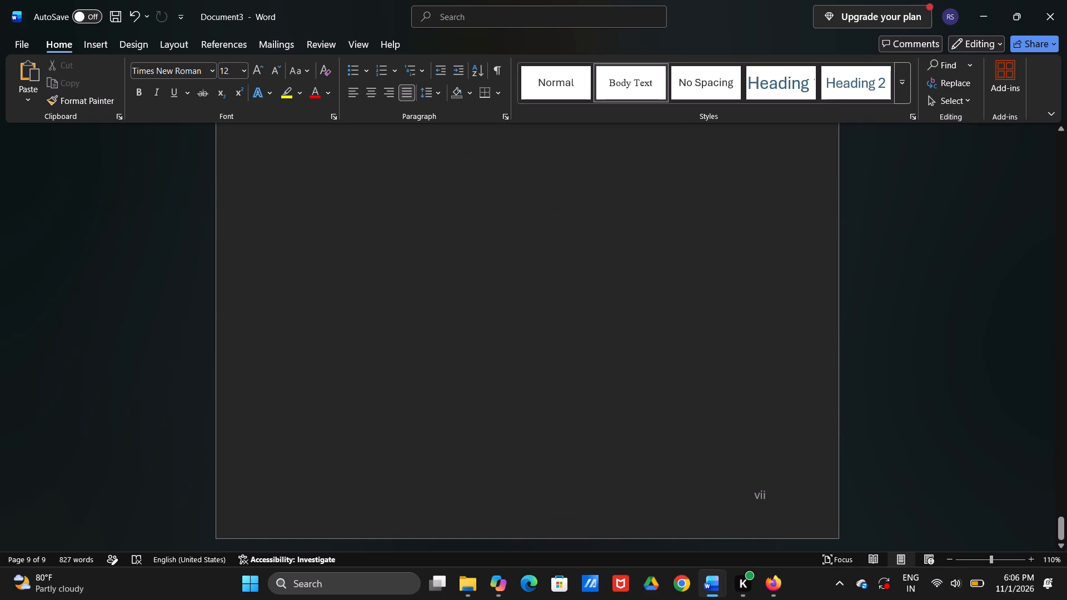
scroll(751, 223, down, 1)
click(578, 462)
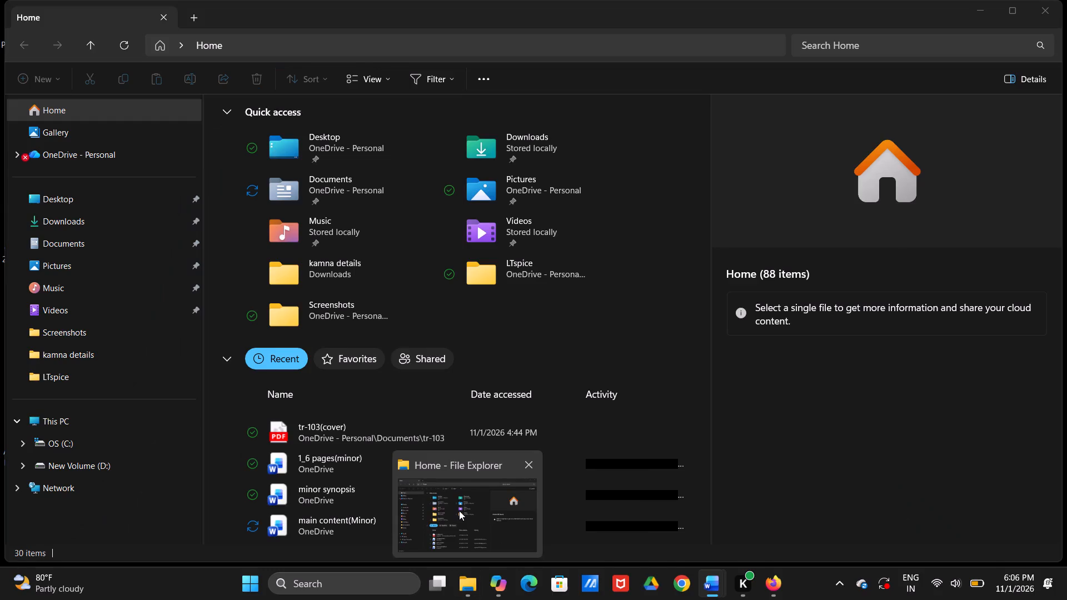
Switch to File Explorer, view the recent tr-103(cover) PDF, and close both the PDF's browser window and File Explorer.
click(496, 499)
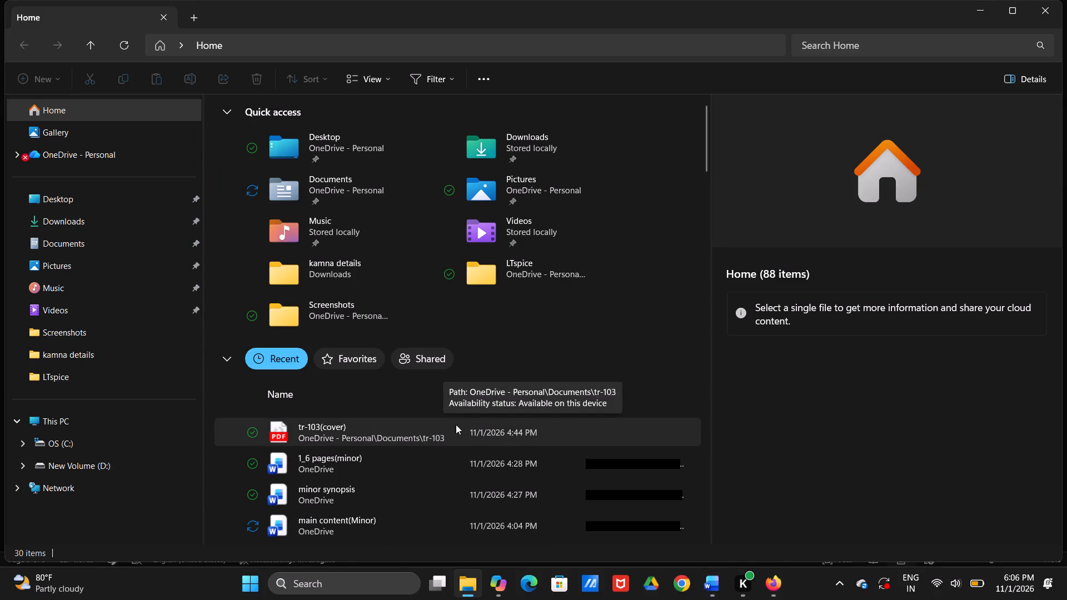
double_click(325, 426)
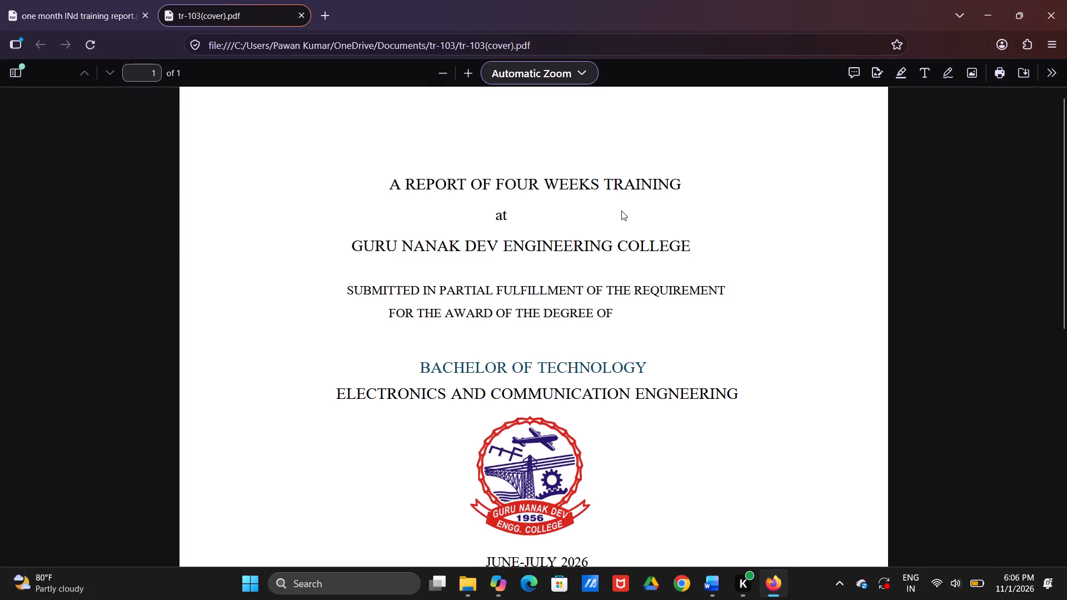
key(alt+F4)
click(1054, 9)
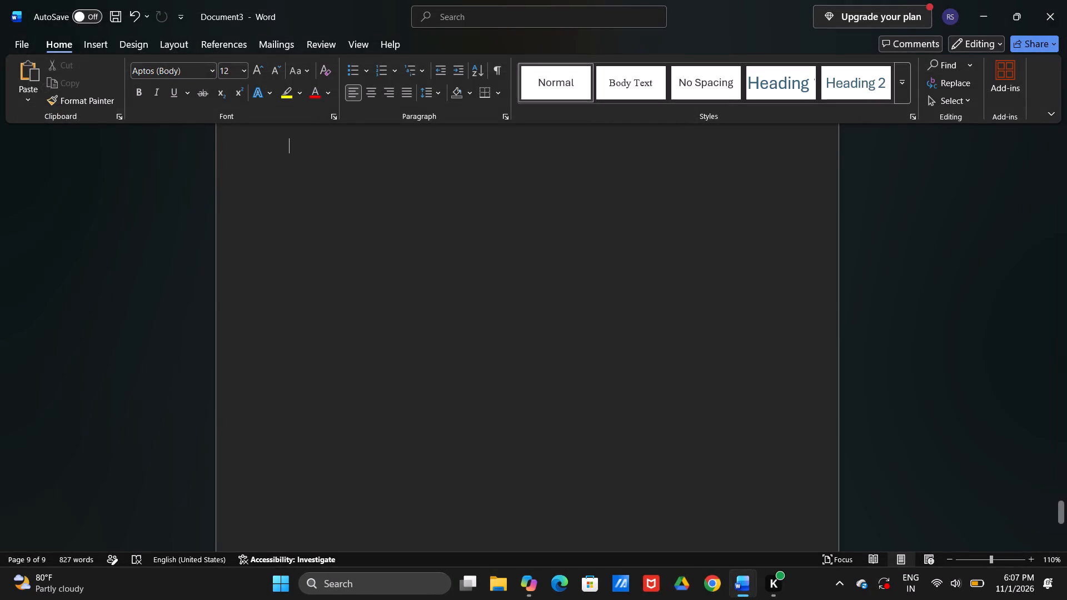
Review Document3 backwards from the blank last page through List of Figures and About the Institution to the Acknowledgement page.
scroll(627, 226, up, 6)
scroll(604, 220, down, 1)
scroll(604, 220, up, 1)
scroll(604, 220, down, 1)
scroll(604, 220, up, 3)
scroll(602, 246, down, 1)
scroll(602, 246, up, 1)
scroll(602, 246, down, 1)
scroll(604, 261, up, 5)
scroll(605, 263, down, 1)
scroll(605, 263, up, 5)
scroll(602, 261, down, 1)
scroll(602, 261, up, 3)
scroll(602, 261, down, 1)
scroll(602, 261, up, 6)
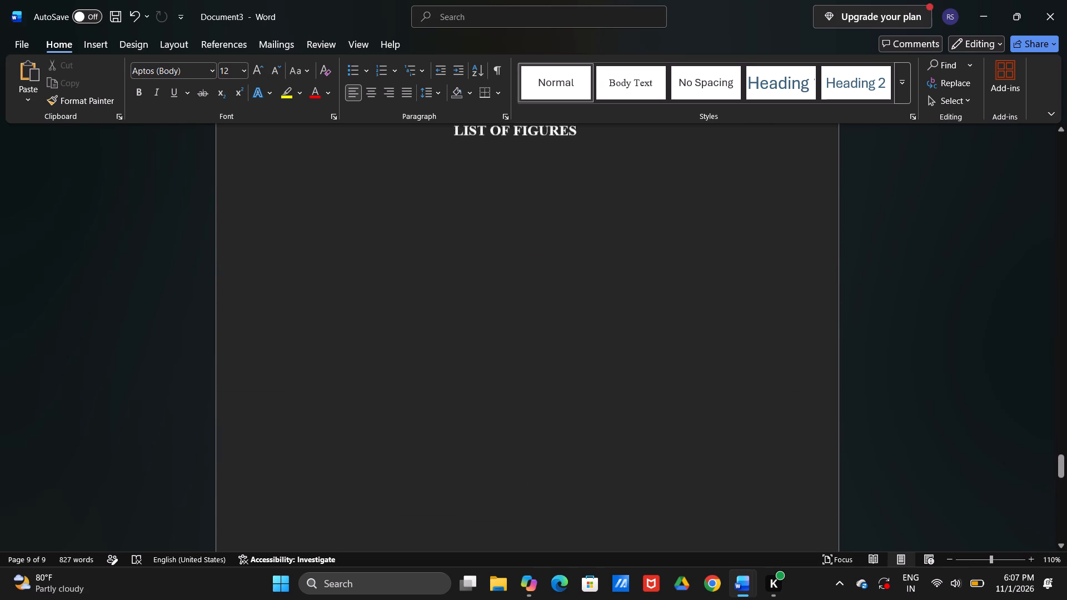
scroll(607, 269, down, 1)
scroll(607, 269, up, 11)
scroll(607, 269, down, 1)
scroll(607, 269, up, 1)
scroll(607, 269, down, 1)
scroll(607, 269, up, 6)
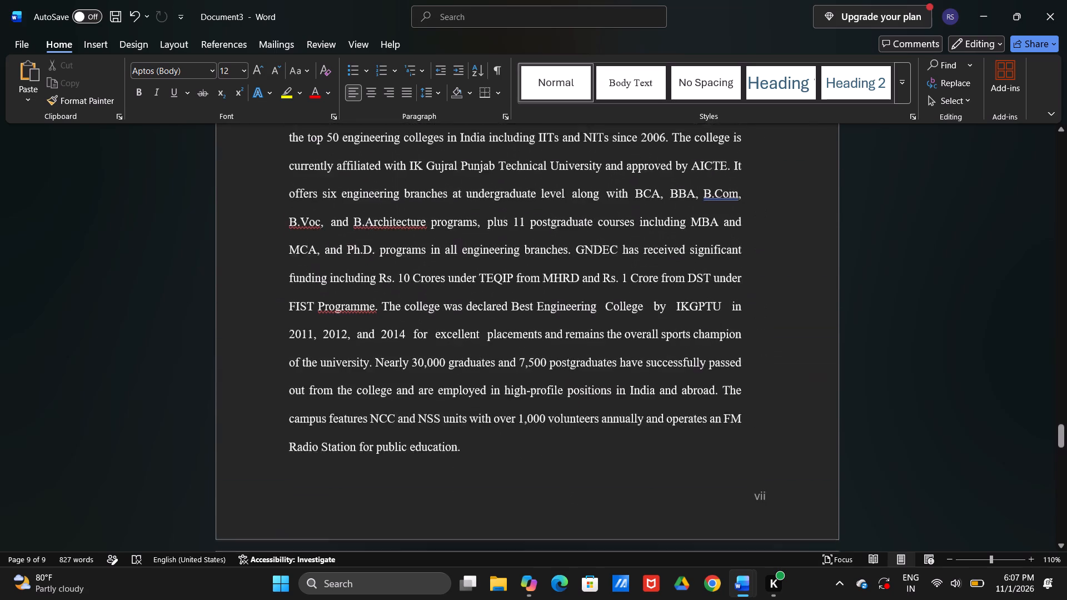
scroll(607, 269, up, 1)
scroll(607, 269, down, 1)
scroll(607, 269, up, 3)
scroll(607, 269, down, 1)
scroll(607, 269, up, 9)
scroll(607, 269, down, 1)
scroll(607, 269, up, 2)
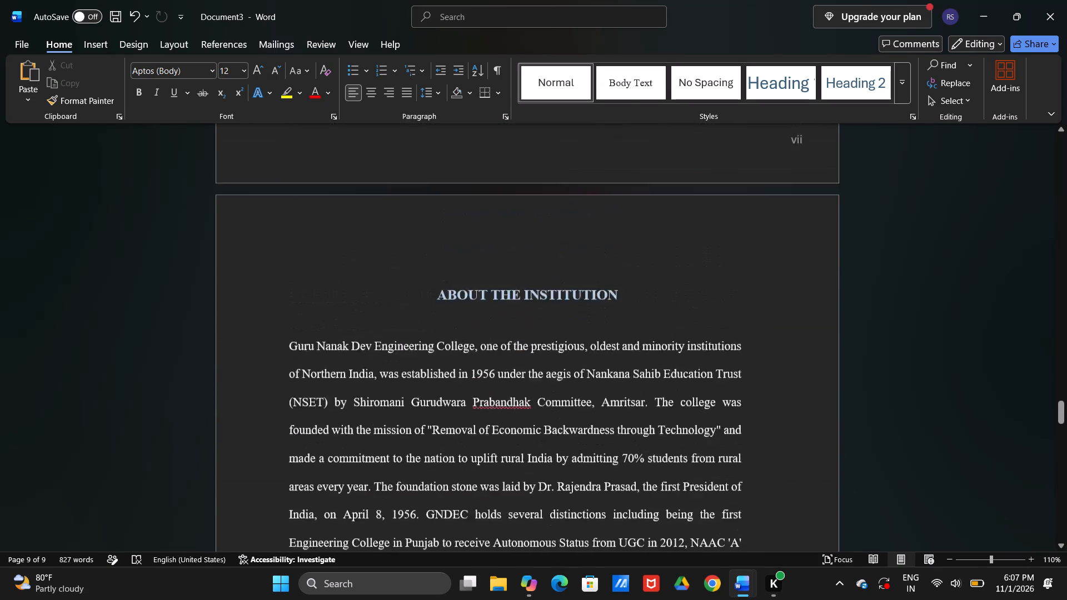
scroll(607, 269, up, 3)
scroll(607, 269, down, 1)
scroll(607, 269, up, 3)
scroll(607, 269, down, 1)
scroll(607, 269, up, 5)
scroll(594, 264, down, 3)
scroll(594, 264, up, 1)
scroll(594, 264, down, 1)
scroll(594, 264, up, 1)
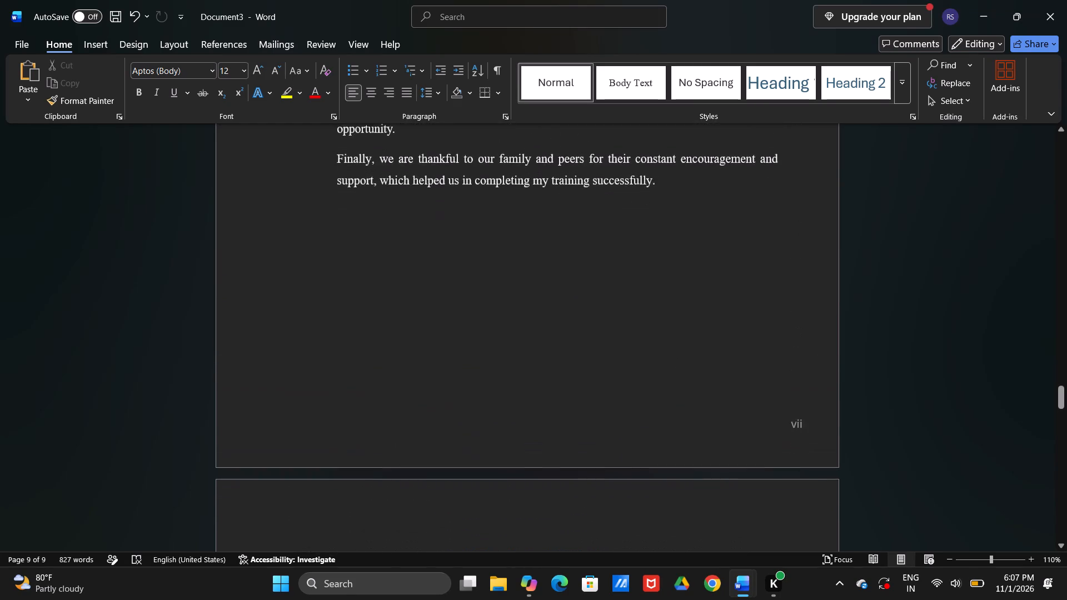
scroll(594, 264, up, 8)
scroll(594, 264, down, 1)
scroll(594, 264, up, 8)
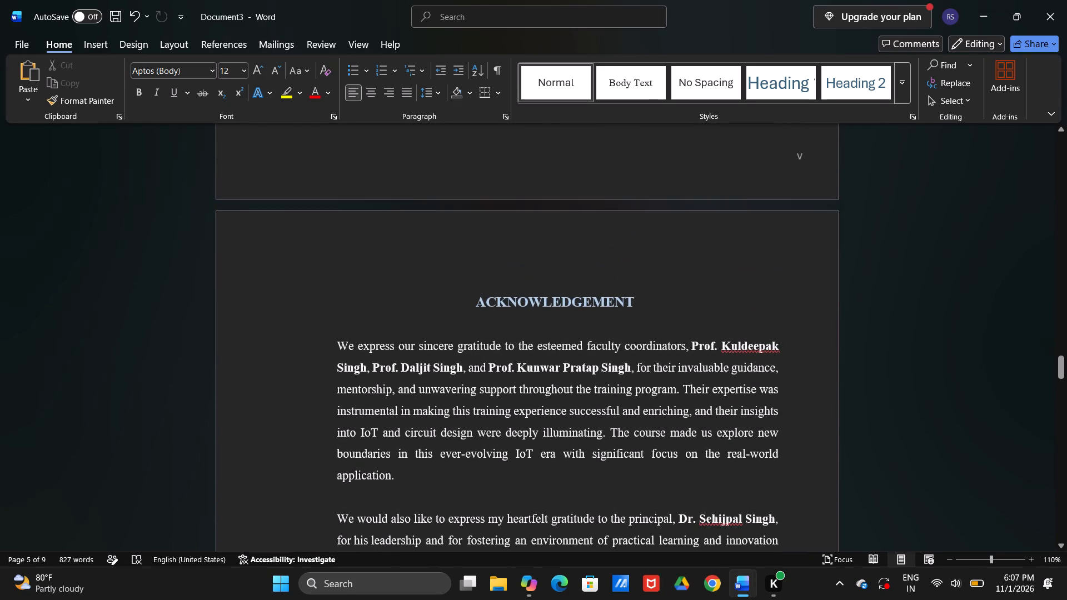
Review the Acknowledgement's opening and the preceding page's keywords and CMOS IC Designing training summary.
click(559, 416)
scroll(516, 258, up, 2)
scroll(516, 258, down, 1)
scroll(516, 258, up, 1)
scroll(516, 258, down, 1)
scroll(516, 258, up, 1)
scroll(516, 258, down, 1)
scroll(516, 258, up, 2)
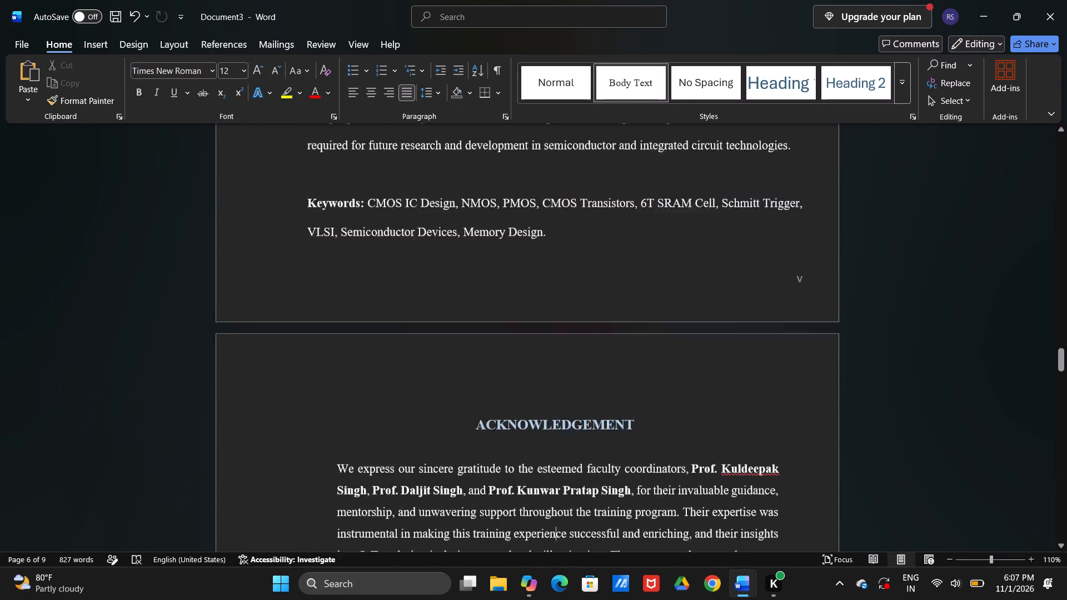
scroll(516, 258, up, 2)
click(516, 258)
scroll(532, 225, up, 1)
scroll(532, 225, down, 1)
scroll(532, 225, up, 3)
scroll(532, 225, down, 1)
scroll(532, 225, up, 1)
scroll(532, 225, down, 1)
scroll(532, 225, up, 3)
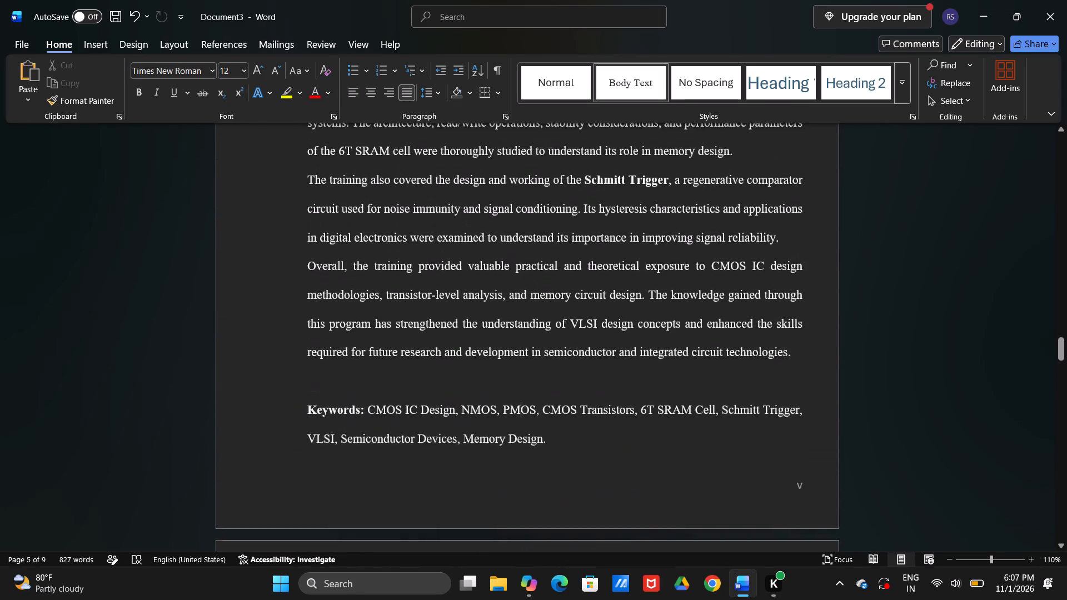
scroll(532, 225, up, 4)
scroll(532, 225, down, 1)
scroll(532, 225, up, 1)
scroll(532, 225, down, 1)
scroll(532, 225, up, 1)
scroll(532, 225, down, 1)
scroll(532, 225, up, 4)
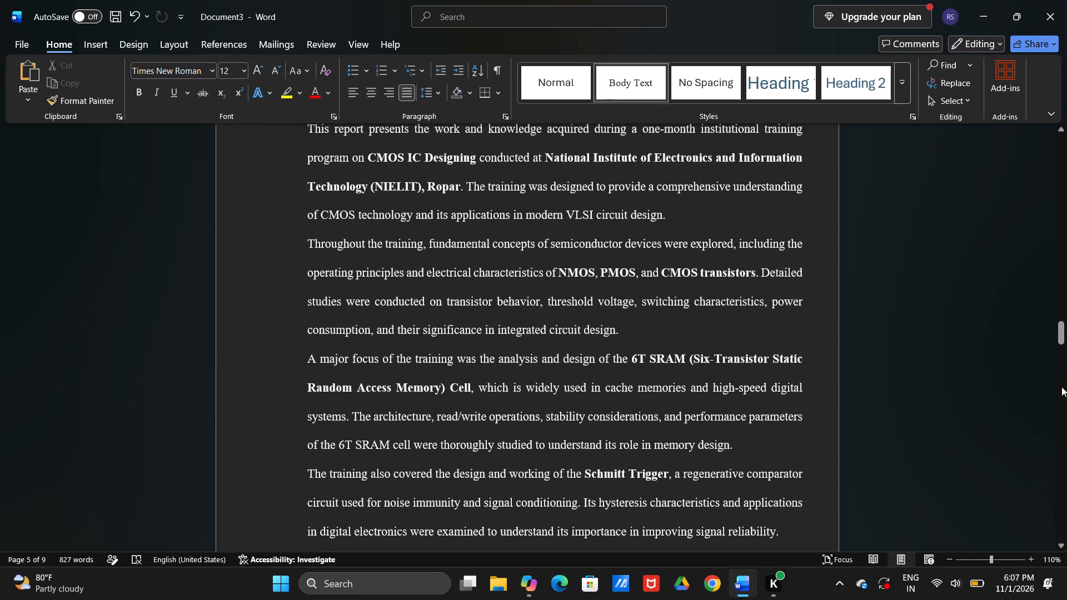
Look over the pages from About the Institution through List of Figures to the end of the last page.
drag(1060, 348, 1066, 423)
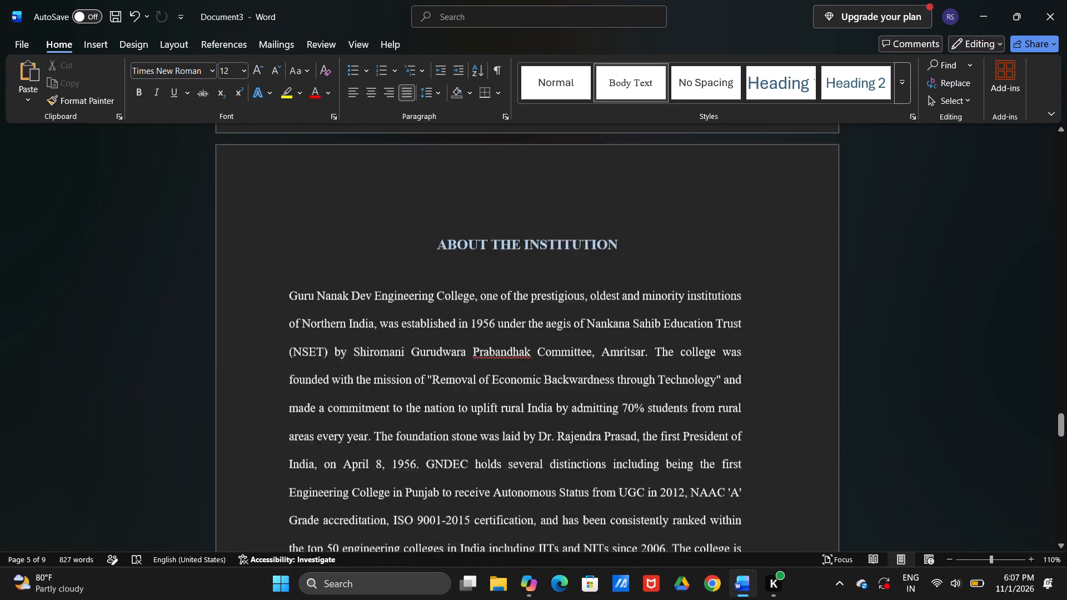
drag(1066, 423, 1045, 402)
drag(632, 328, 632, 326)
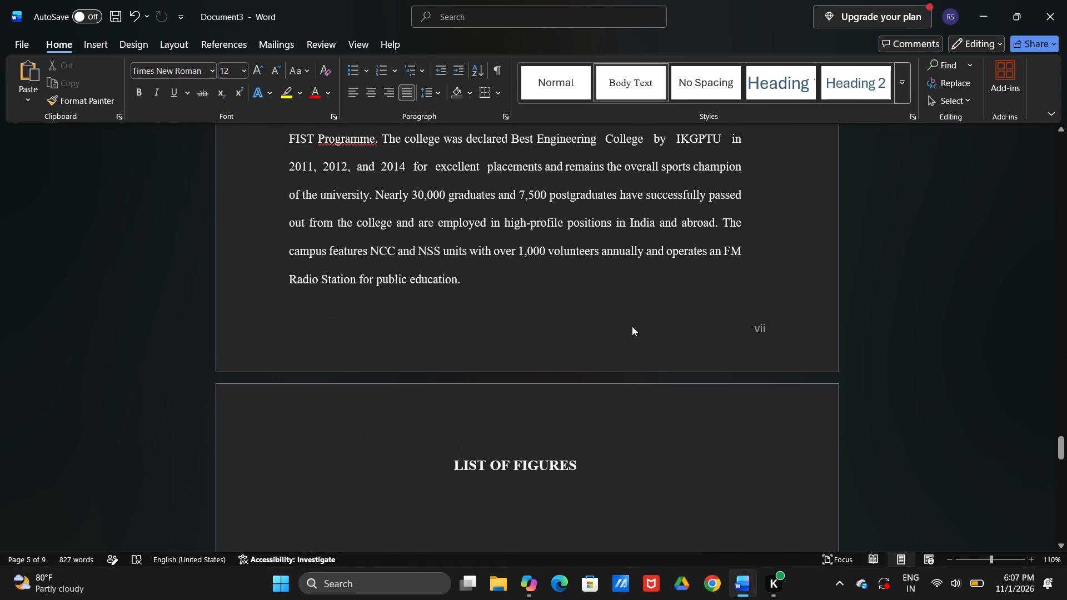
drag(632, 326, 609, 314)
click(453, 226)
drag(1060, 443, 1057, 512)
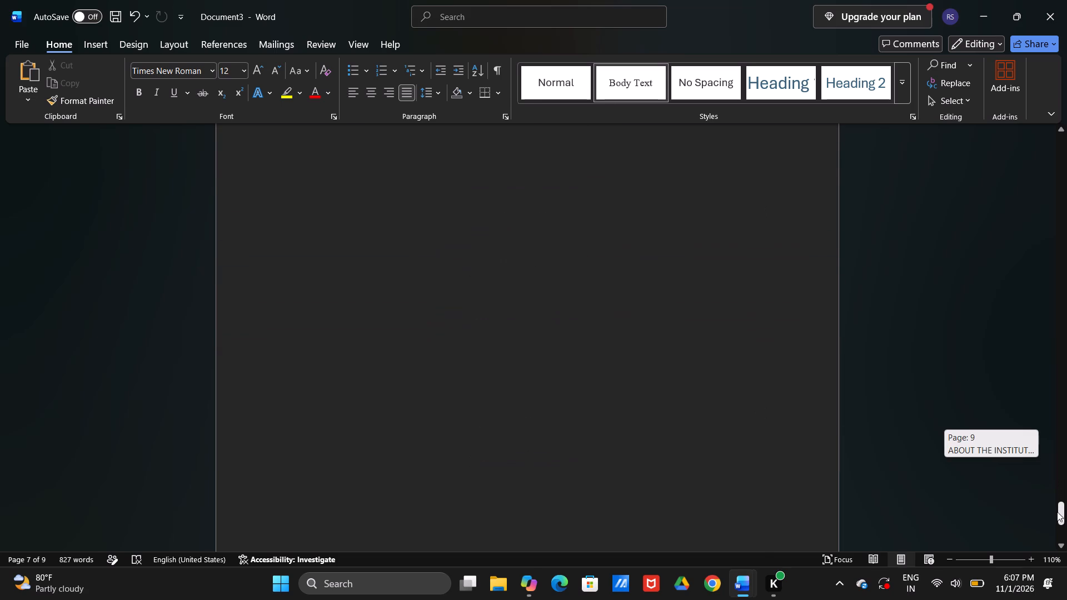
drag(1057, 512, 1044, 541)
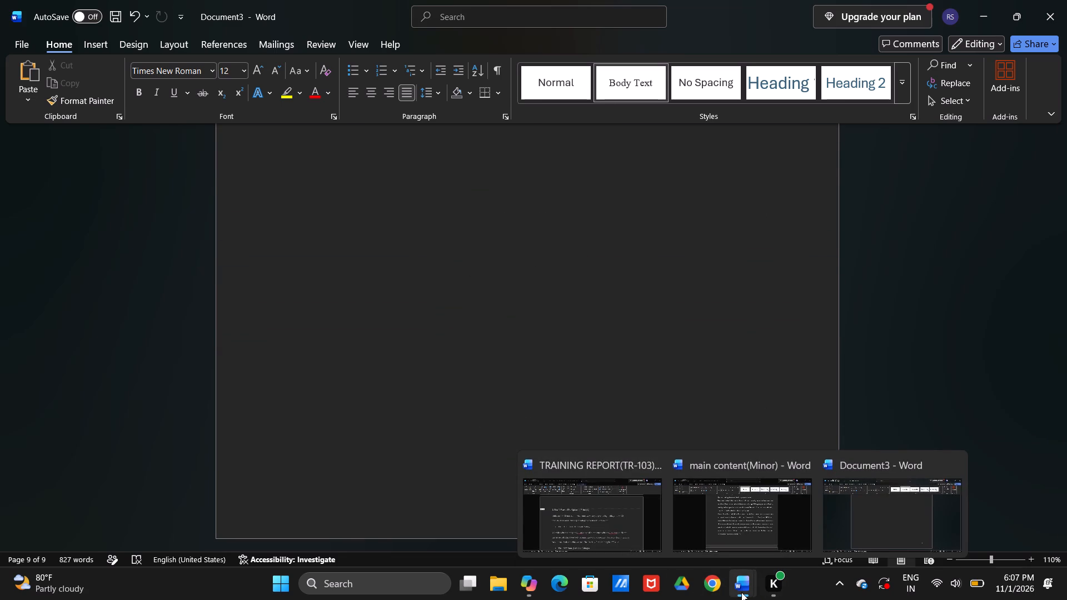
Switch to the main content(Minor) document and examine its first page up to the Chapter 1 heading.
click(747, 533)
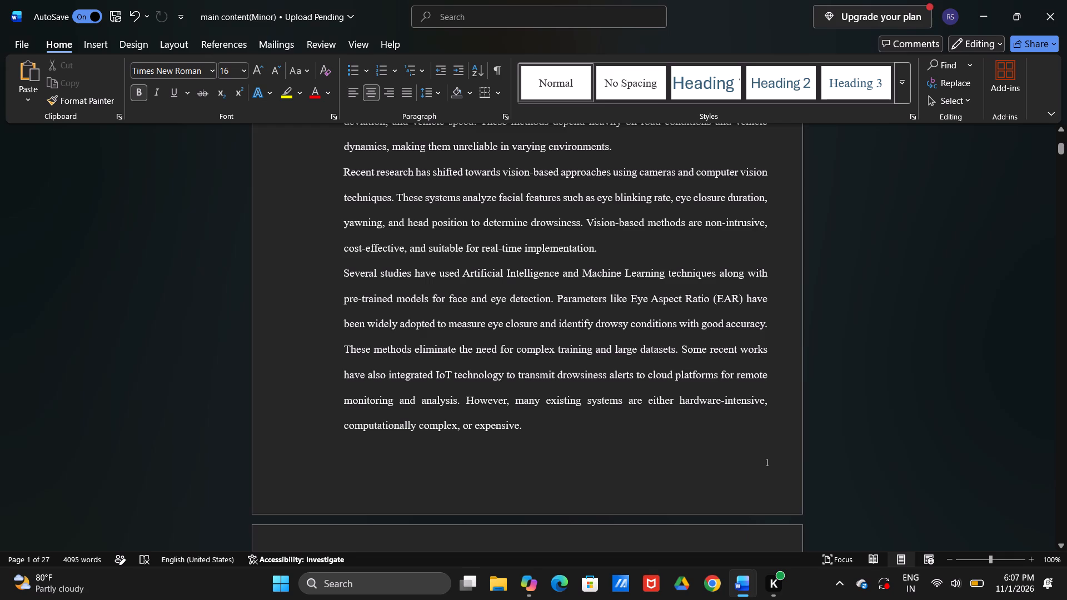
scroll(685, 310, up, 3)
scroll(672, 305, down, 1)
scroll(672, 305, up, 3)
scroll(672, 305, down, 1)
scroll(672, 305, up, 1)
scroll(672, 305, down, 1)
scroll(672, 305, up, 5)
scroll(672, 305, down, 1)
scroll(672, 305, up, 3)
scroll(672, 305, down, 1)
scroll(672, 305, up, 3)
scroll(672, 305, down, 1)
scroll(672, 305, up, 2)
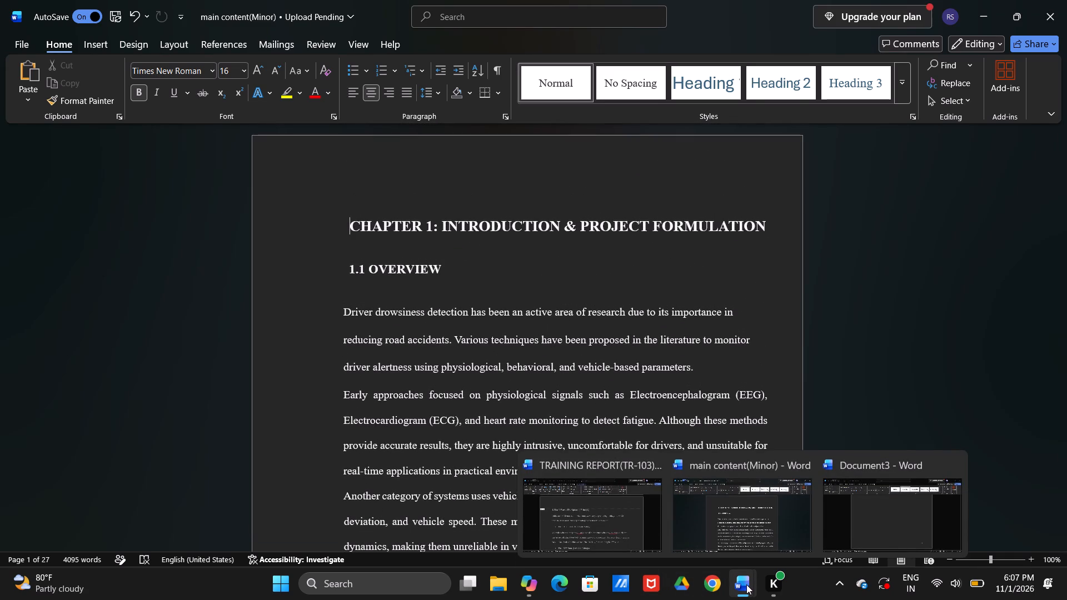
Switch back to Document3 and place the text cursor on the blank last page.
click(868, 527)
click(387, 281)
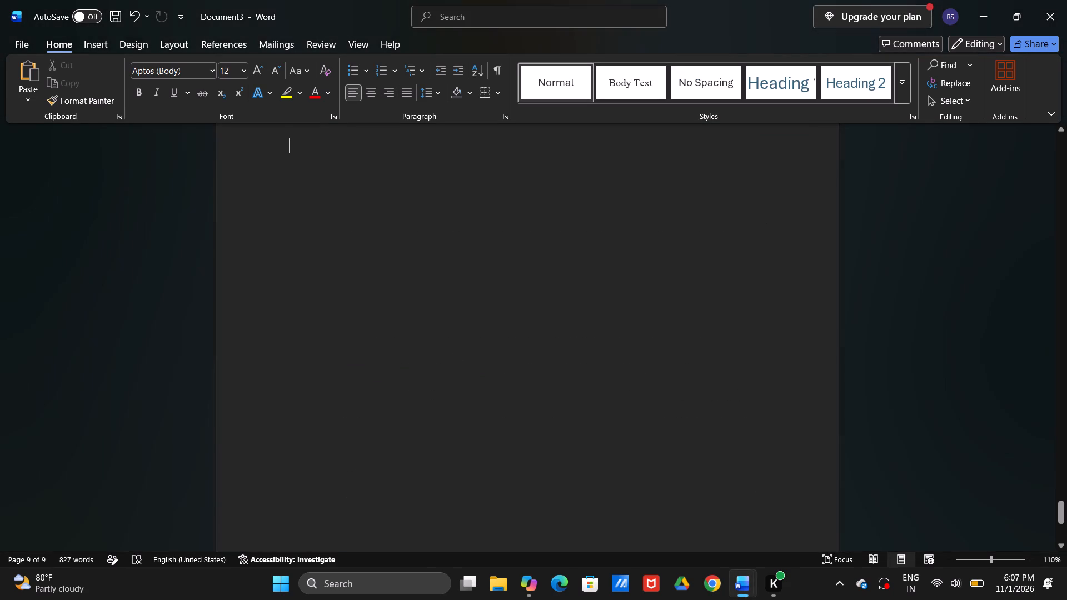
Look over Document3's final pages, from the About the Institution text to the List of Tables page.
scroll(544, 314, down, 1)
scroll(544, 314, up, 1)
scroll(544, 314, down, 1)
scroll(544, 314, up, 1)
scroll(544, 314, down, 1)
scroll(544, 314, up, 1)
scroll(544, 314, down, 1)
scroll(544, 314, up, 1)
scroll(544, 314, down, 1)
scroll(544, 314, up, 7)
scroll(544, 314, down, 1)
scroll(544, 314, up, 12)
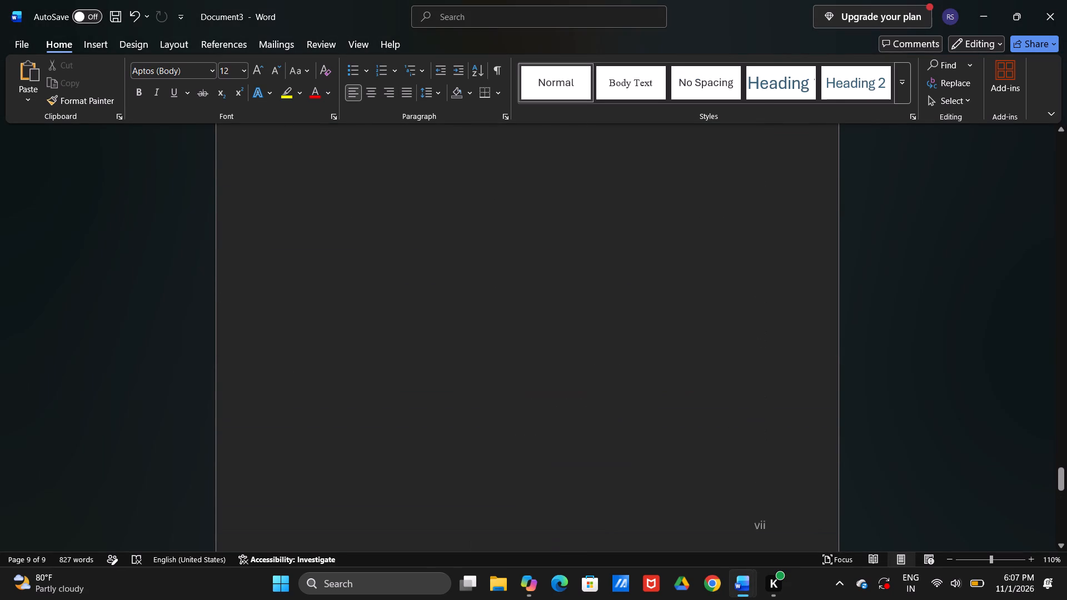
scroll(544, 314, up, 1)
scroll(544, 314, down, 1)
scroll(544, 314, up, 5)
scroll(544, 314, down, 1)
scroll(544, 314, up, 3)
scroll(544, 314, down, 1)
scroll(544, 314, up, 7)
scroll(544, 314, down, 1)
scroll(544, 314, up, 3)
scroll(544, 314, down, 1)
scroll(544, 314, up, 1)
scroll(544, 314, down, 1)
scroll(544, 314, up, 5)
scroll(544, 314, down, 1)
scroll(544, 314, up, 3)
scroll(544, 314, down, 1)
scroll(544, 314, up, 1)
scroll(544, 314, down, 1)
scroll(544, 314, up, 3)
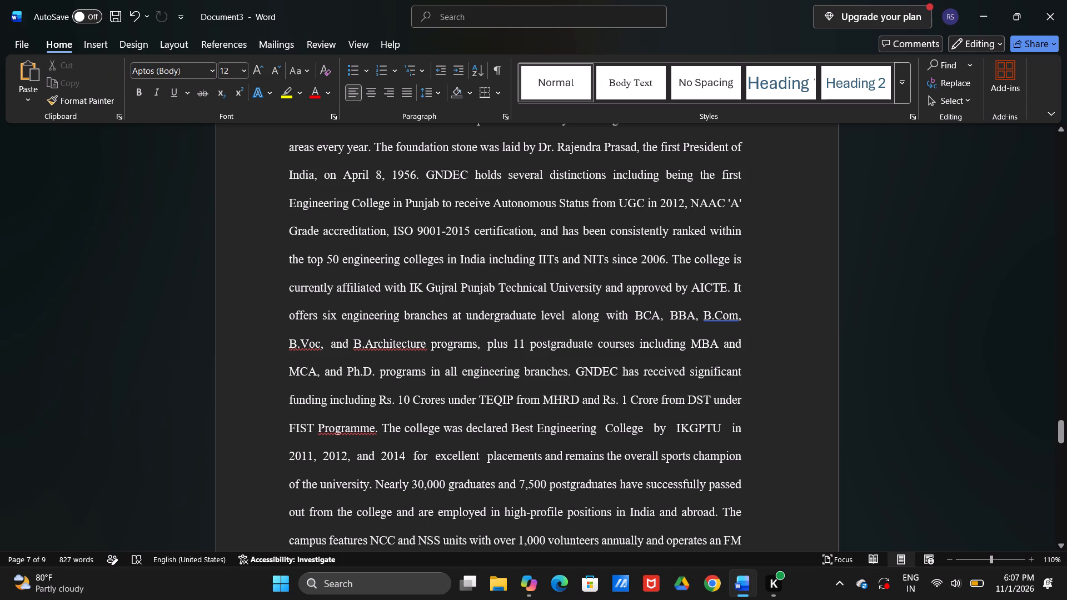
drag(1066, 422, 1040, 502)
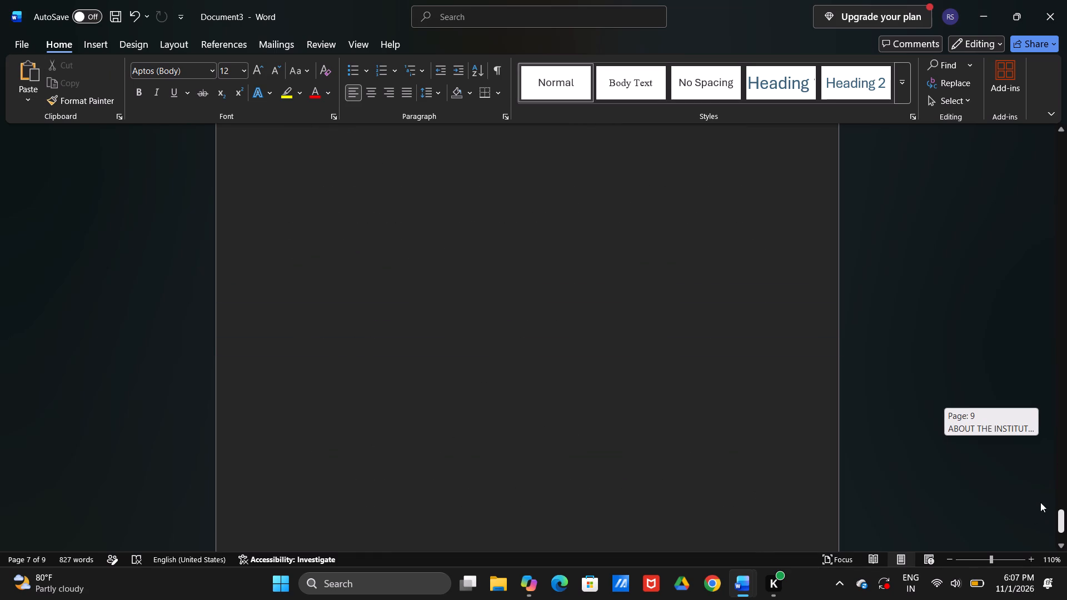
drag(1040, 502, 1066, 499)
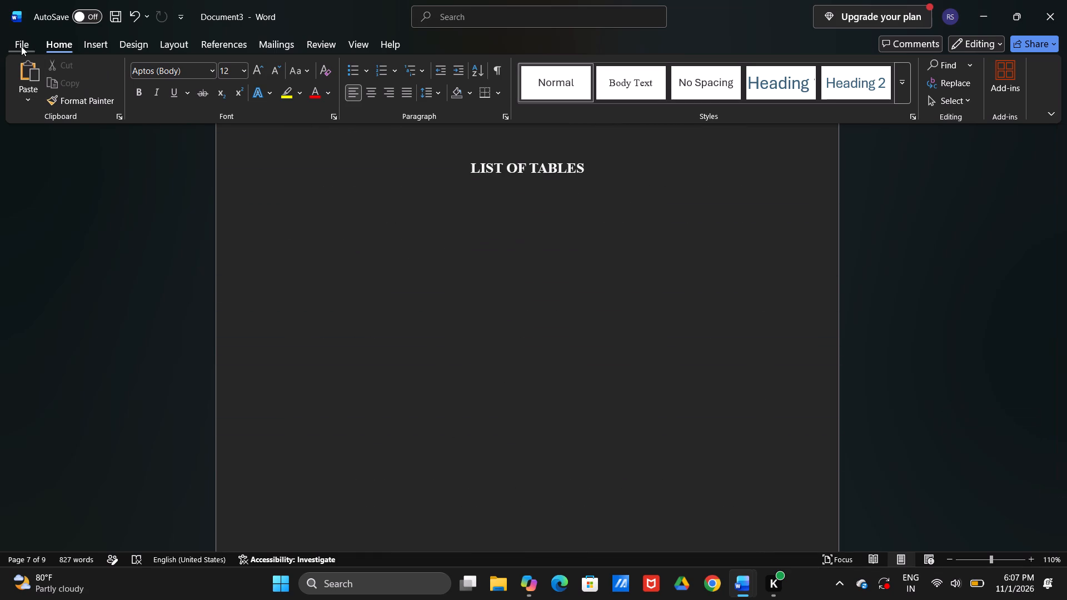
Save Document3 as a Word document named 1_8(tr-103) in the OneDrive Documents folder, and close it.
click(31, 46)
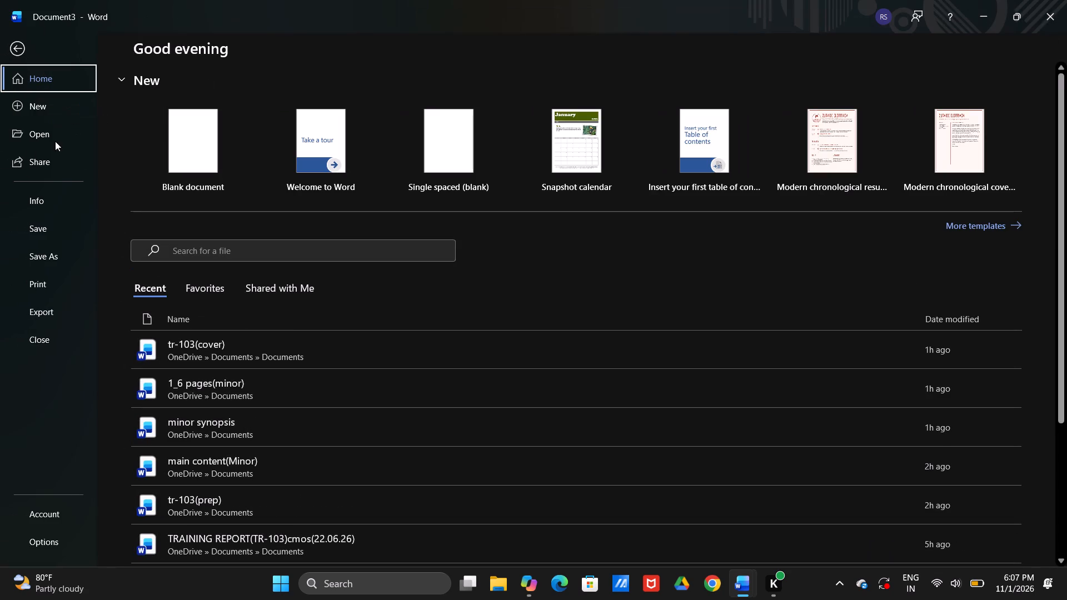
click(55, 264)
double_click(219, 310)
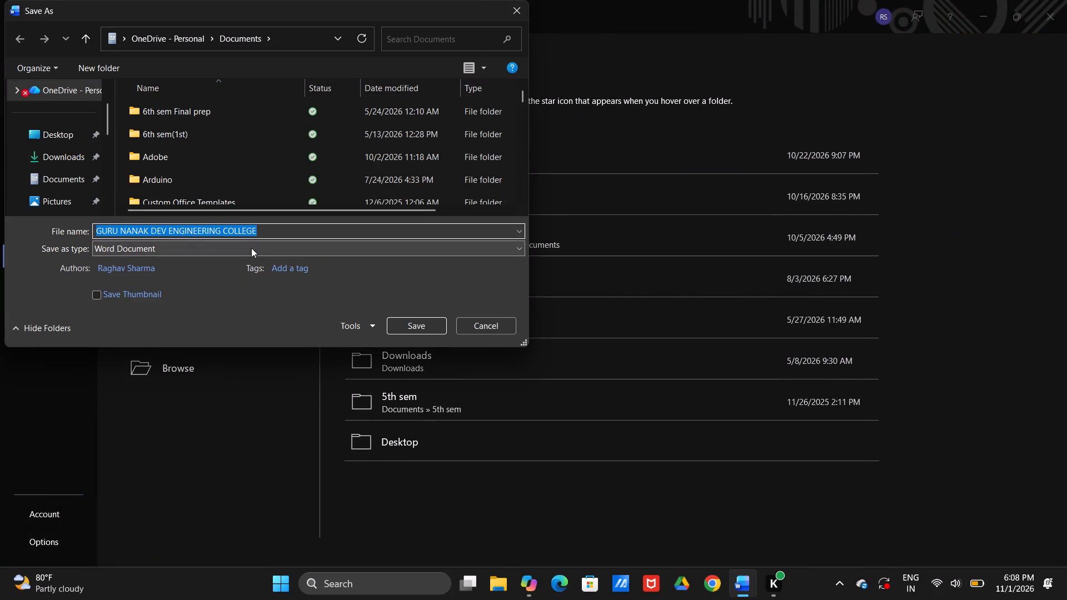
key(1)
text(_7)
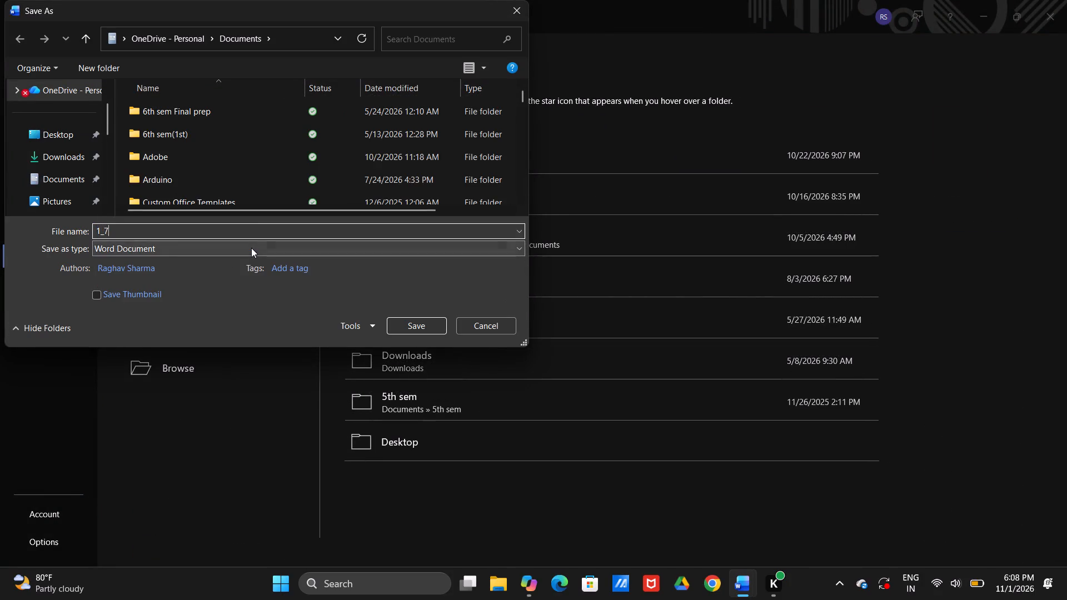
key(BackSpace)
key(8)
key(shift+parenleft)
text(ma)
key(BackSpace)
key(BackSpace)
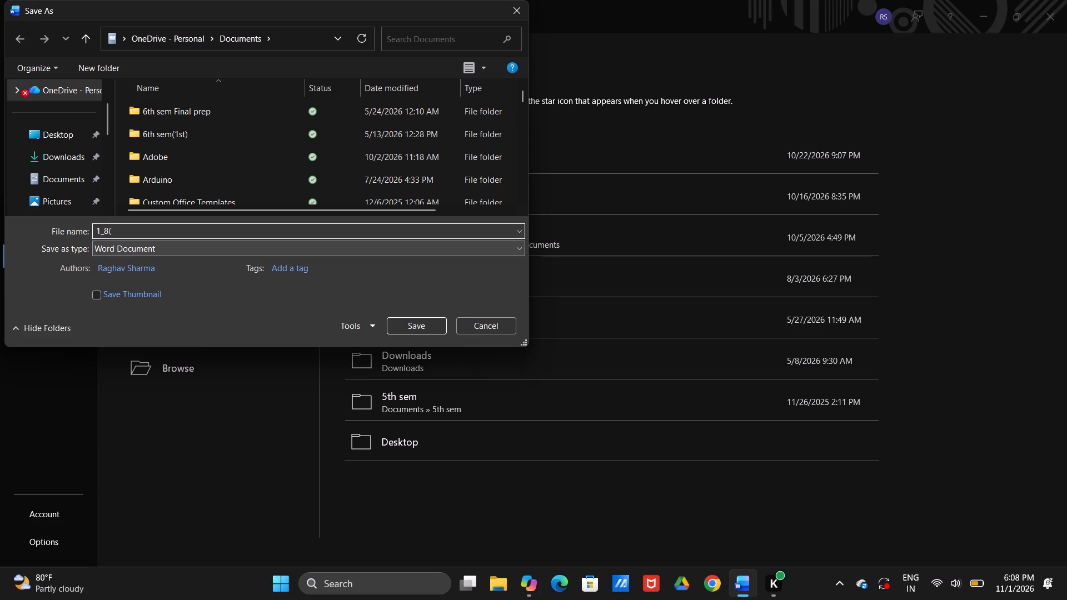
text(tr)
text(-103)
key(shift+parenright)
key(Return)
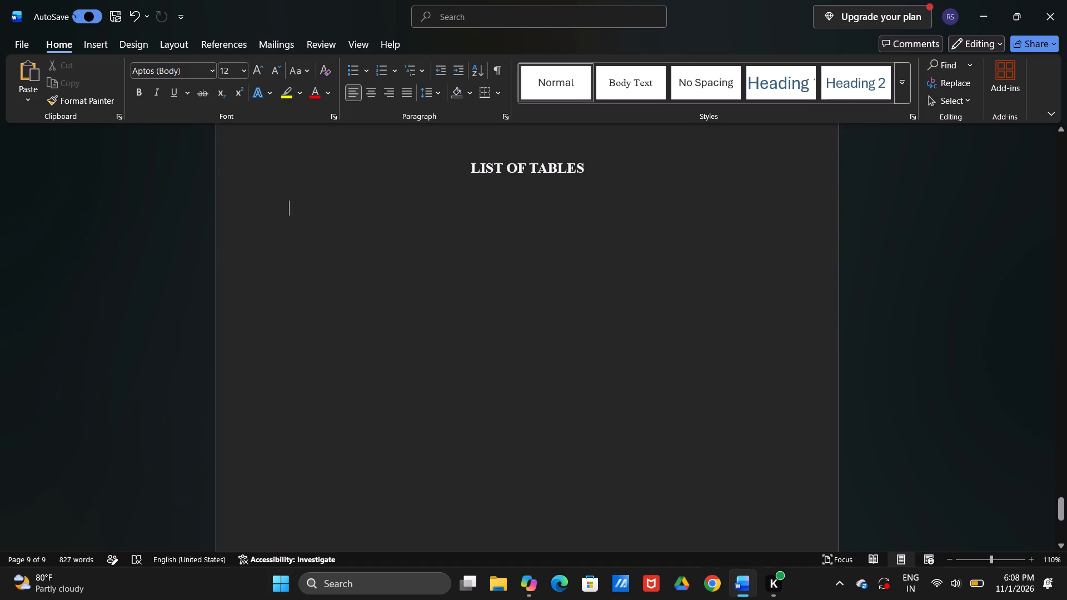
click(1066, 0)
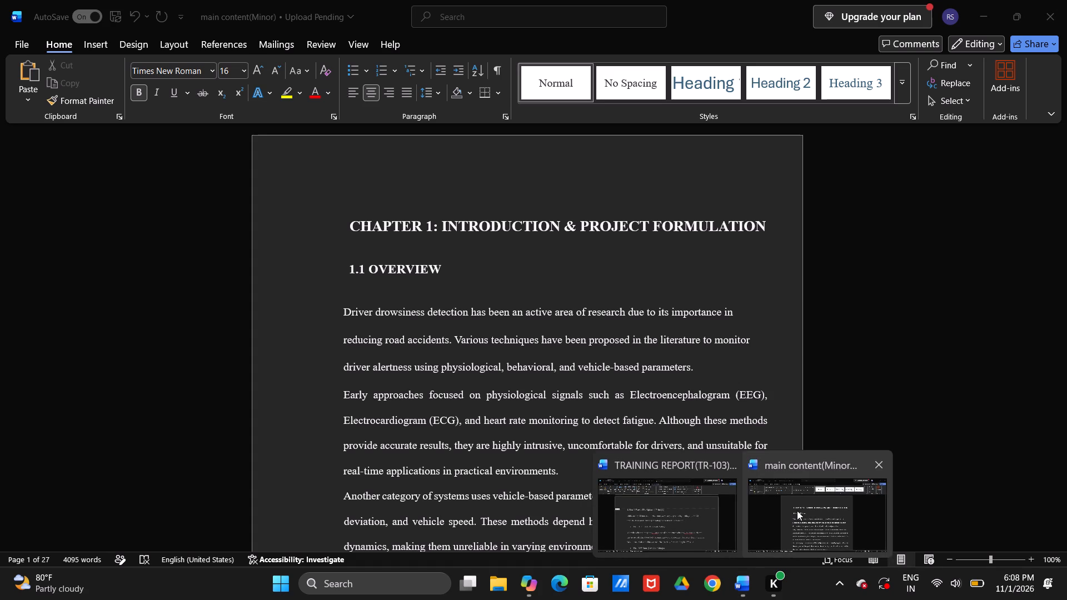
Switch to the TRAINING REPORT(TR-103)cmos document and examine the footer page number and the opening of Chapter 1.
click(684, 504)
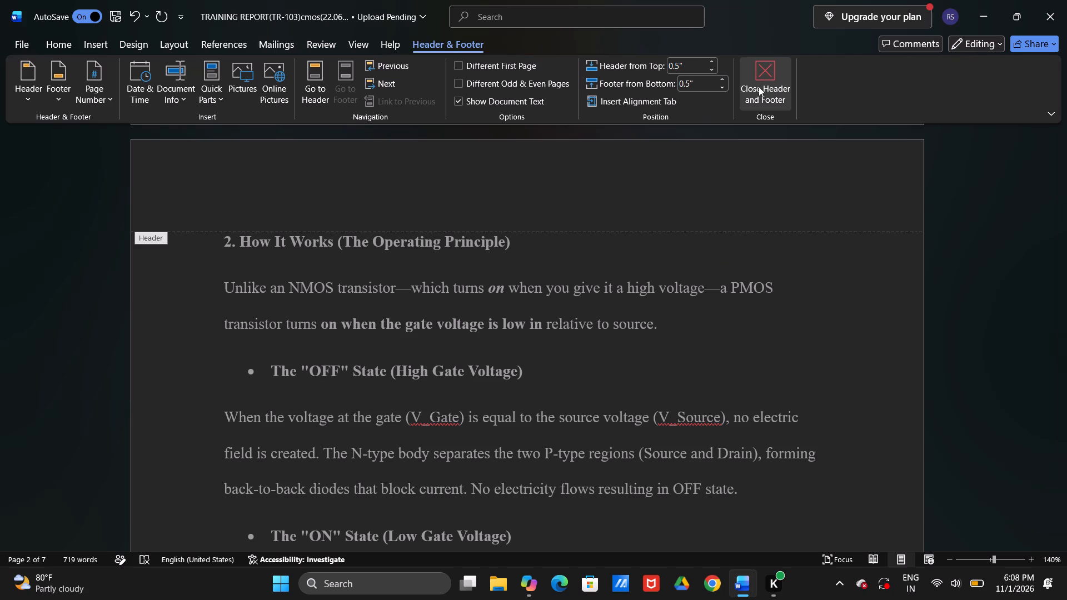
scroll(442, 285, down, 1)
scroll(442, 285, up, 3)
scroll(442, 285, down, 1)
scroll(442, 285, up, 3)
scroll(442, 285, down, 1)
scroll(442, 285, up, 3)
scroll(442, 285, down, 1)
scroll(442, 285, up, 1)
scroll(442, 285, down, 1)
scroll(442, 285, up, 1)
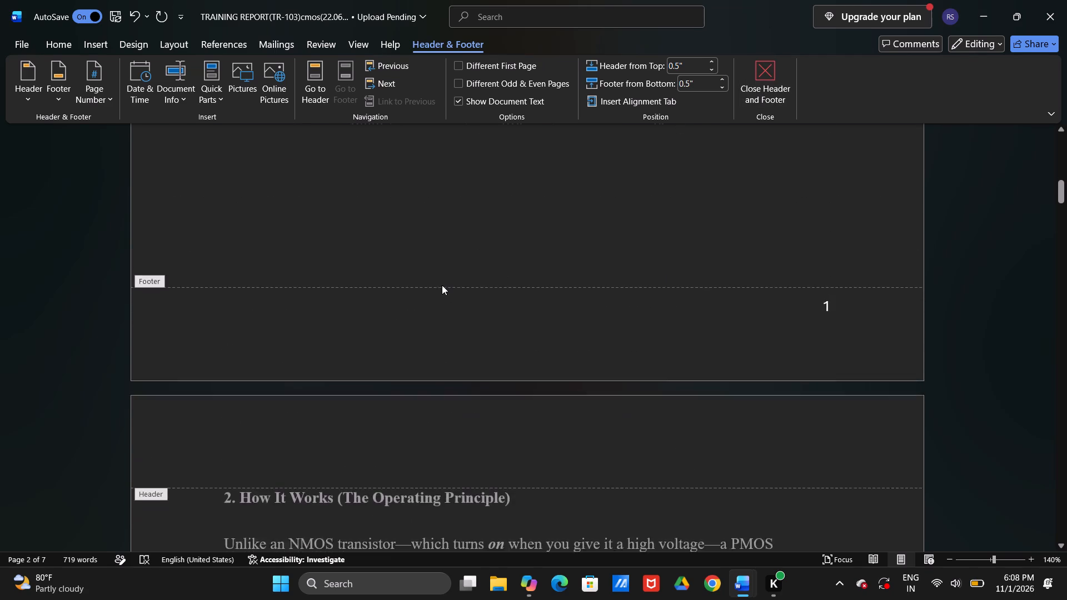
scroll(442, 285, up, 4)
scroll(442, 285, down, 1)
scroll(442, 285, up, 1)
scroll(442, 285, down, 1)
scroll(442, 285, up, 3)
scroll(442, 285, down, 1)
scroll(442, 285, up, 1)
scroll(442, 285, down, 1)
scroll(442, 285, up, 5)
scroll(442, 285, down, 1)
scroll(442, 285, up, 7)
scroll(442, 285, down, 1)
scroll(442, 285, up, 1)
scroll(442, 285, down, 1)
scroll(442, 285, up, 1)
scroll(442, 285, down, 1)
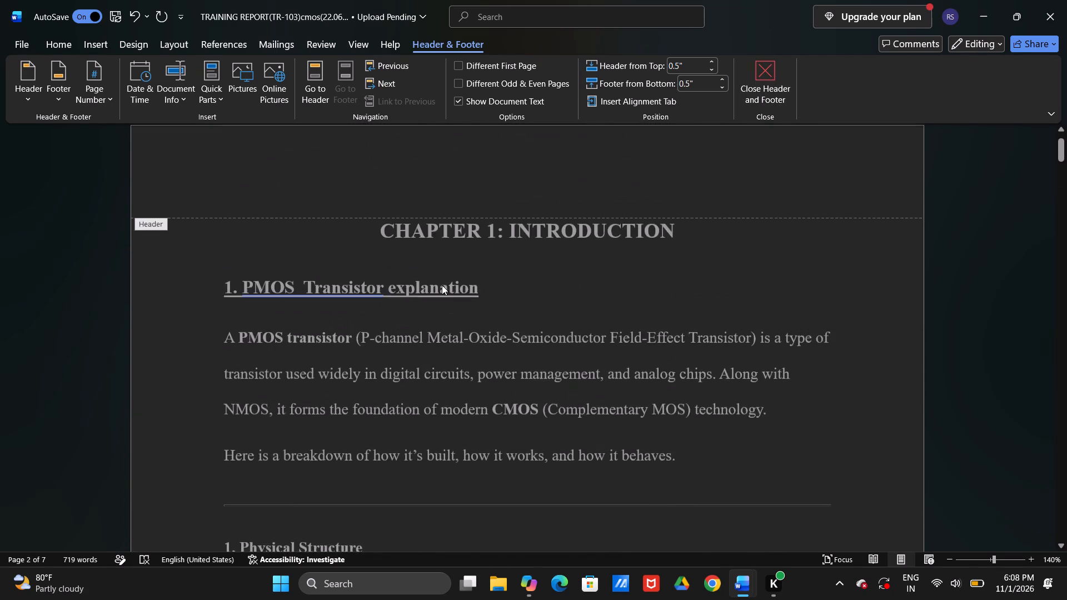
scroll(714, 187, up, 3)
scroll(714, 187, down, 1)
scroll(714, 187, up, 1)
scroll(714, 187, down, 1)
scroll(714, 187, up, 1)
Close header and footer editing in the training report.
click(785, 58)
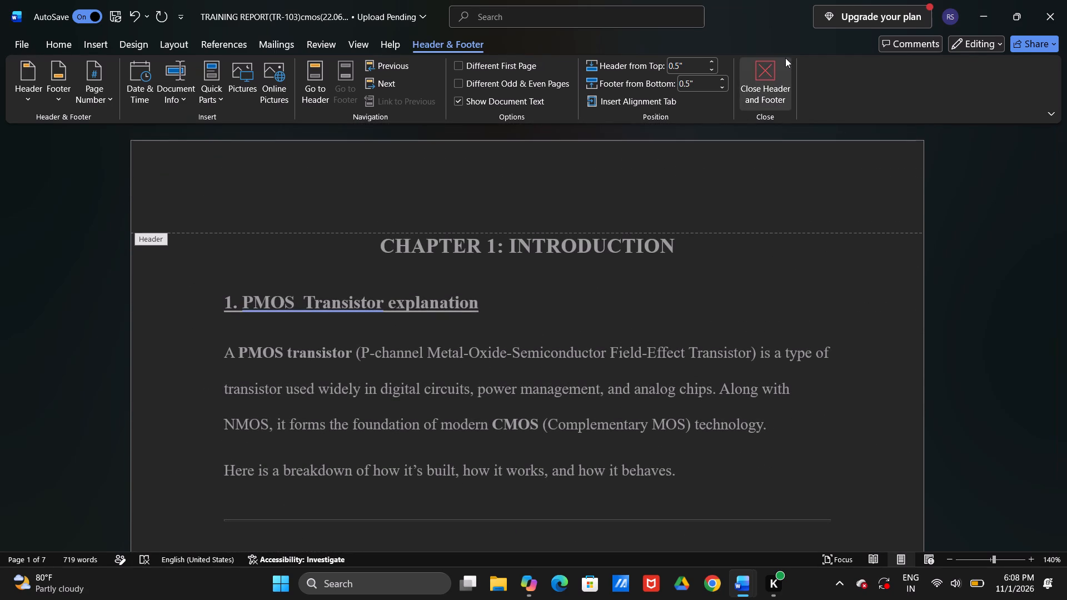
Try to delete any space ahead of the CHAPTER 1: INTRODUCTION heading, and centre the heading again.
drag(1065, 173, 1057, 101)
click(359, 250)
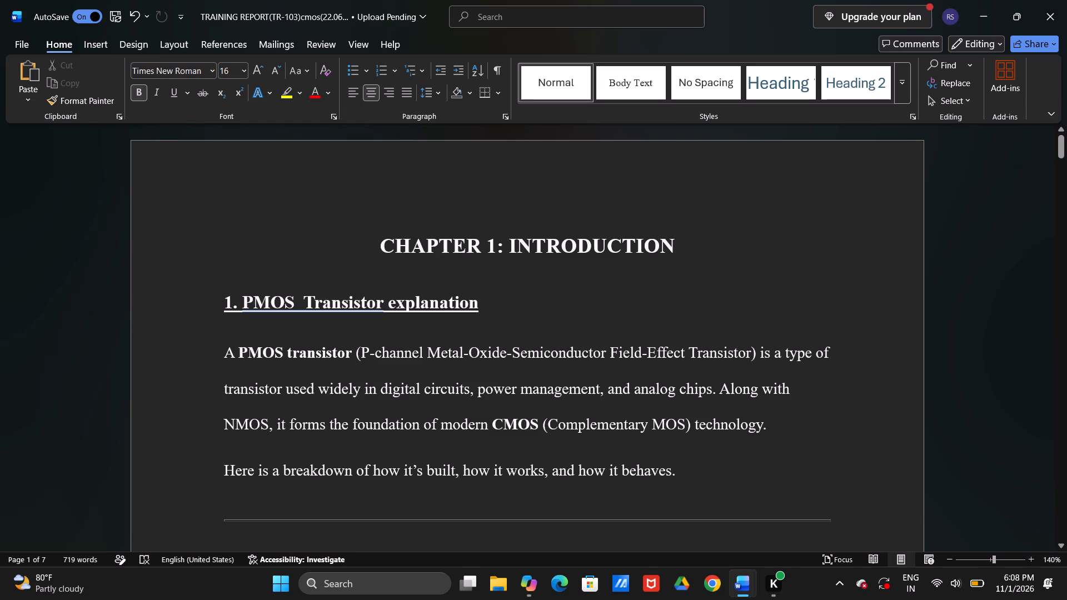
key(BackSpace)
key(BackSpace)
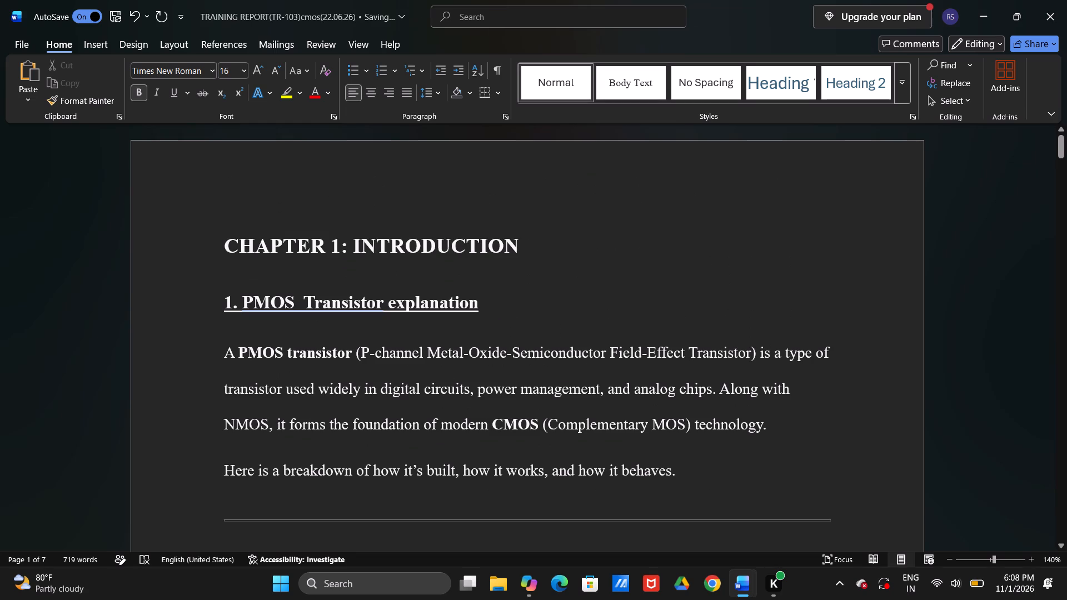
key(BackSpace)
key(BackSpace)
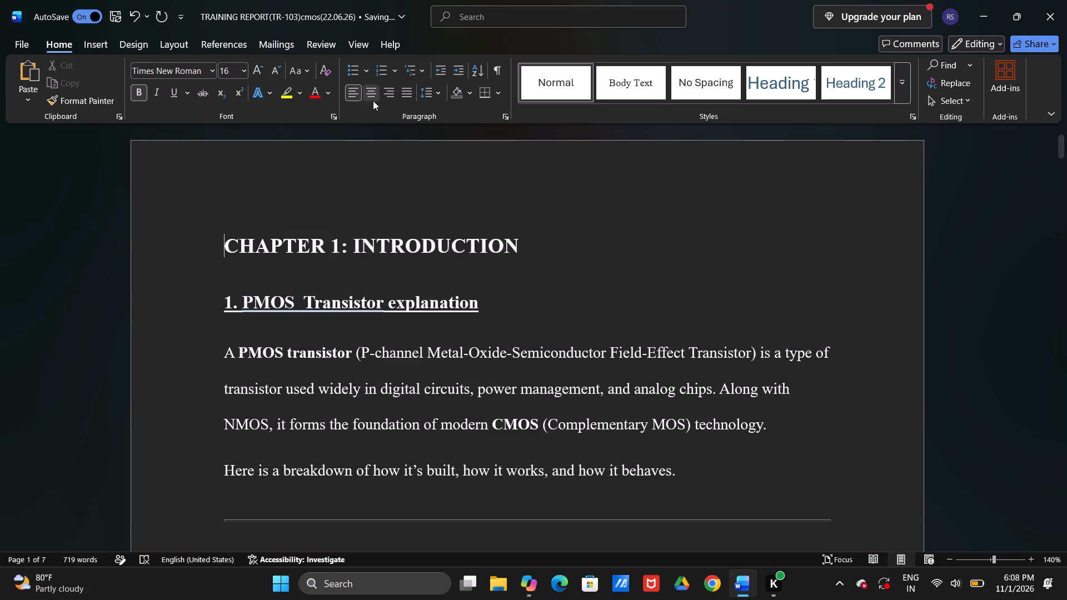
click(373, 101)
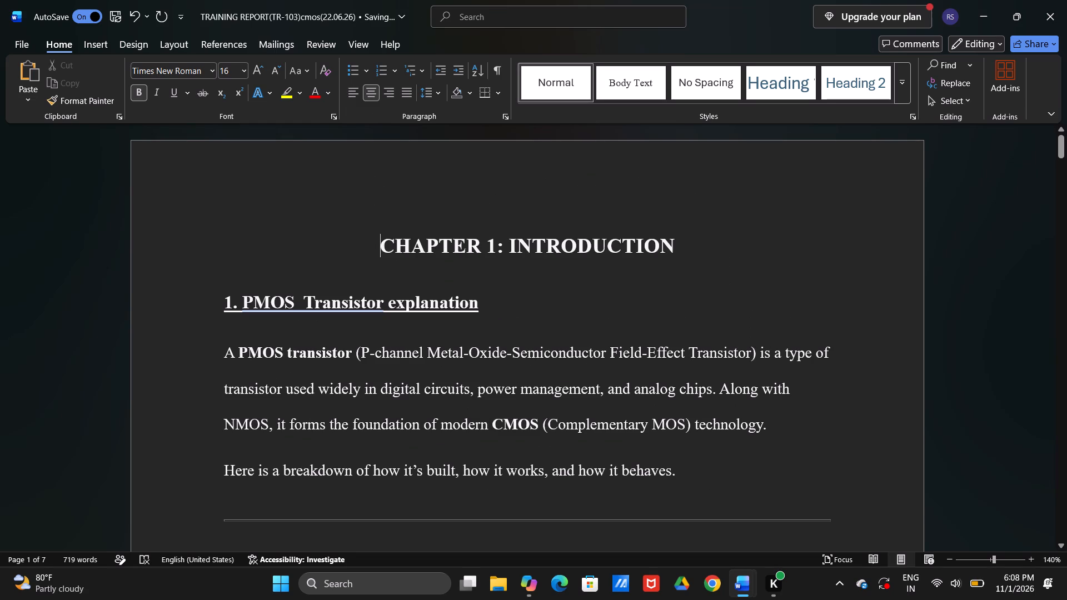
Examine the Chapter 1 opening page, covering the PMOS Transistor explanation and Physical Structure bullets, down to its page number.
scroll(511, 314, down, 1)
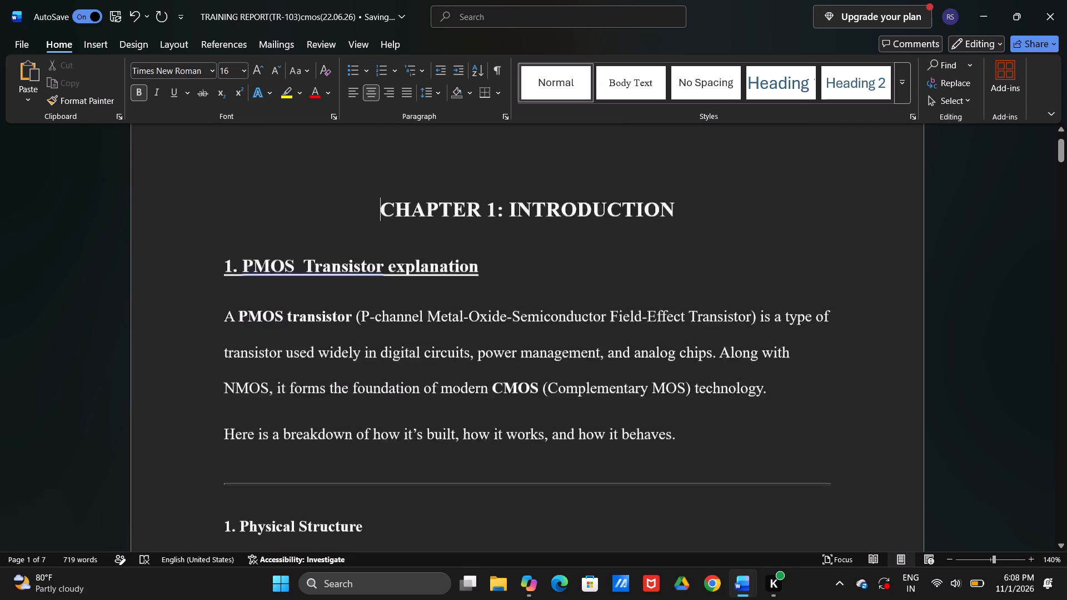
scroll(511, 314, down, 1)
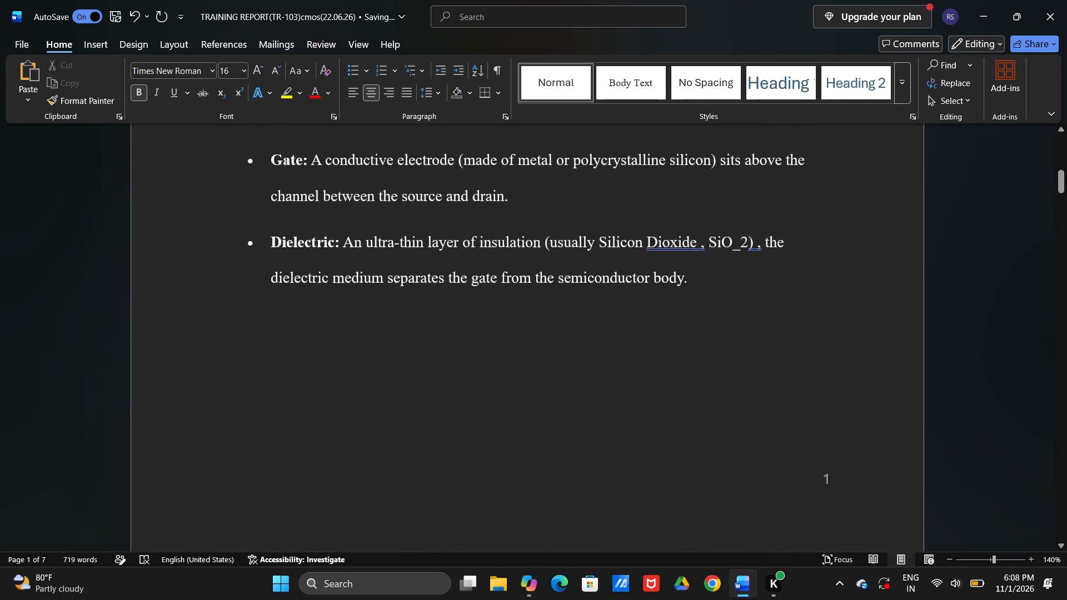
click(476, 198)
ctrl+scroll(476, 198, down, 2)
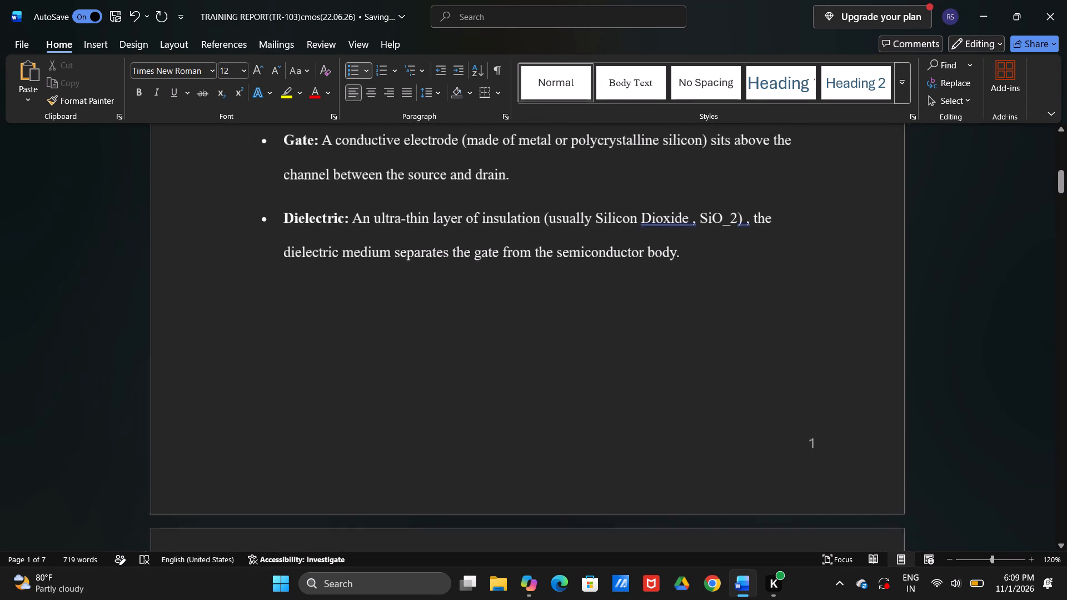
scroll(476, 198, up, 3)
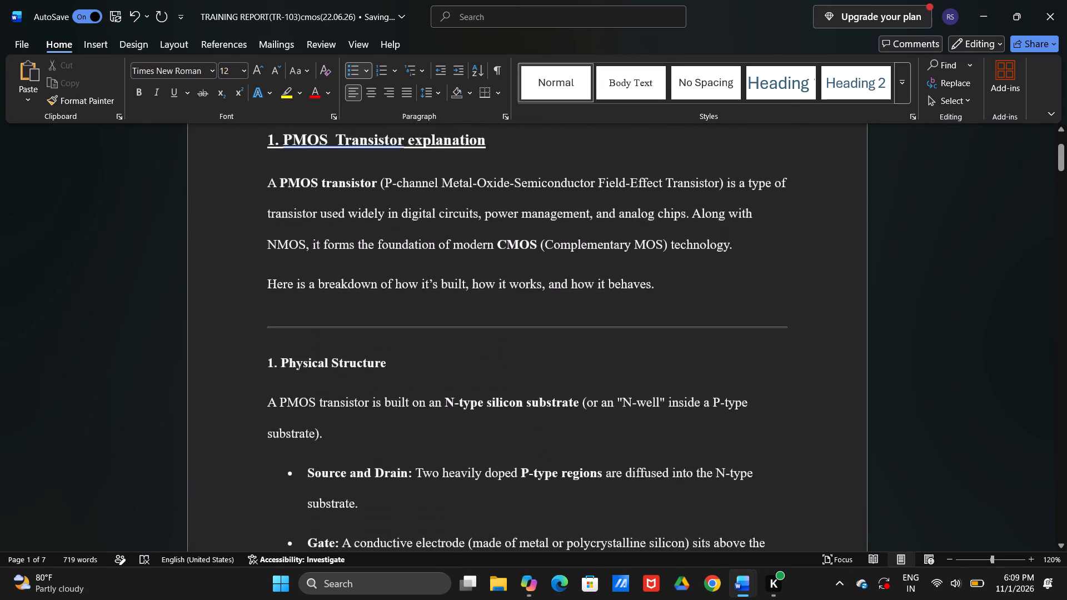
scroll(476, 198, up, 1)
scroll(476, 198, down, 2)
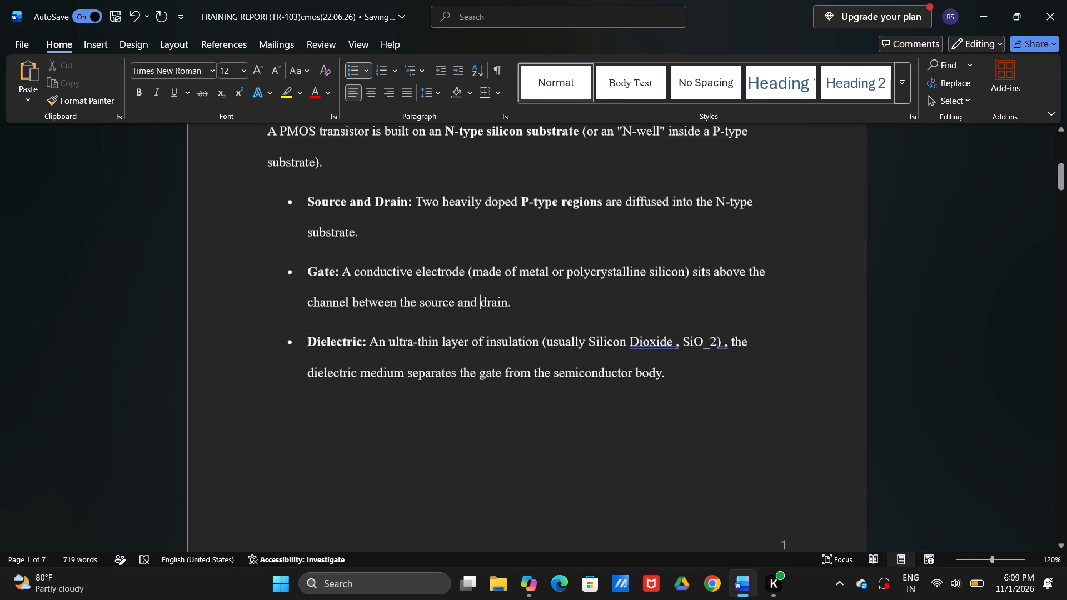
scroll(476, 198, down, 2)
scroll(476, 198, up, 1)
scroll(476, 198, down, 1)
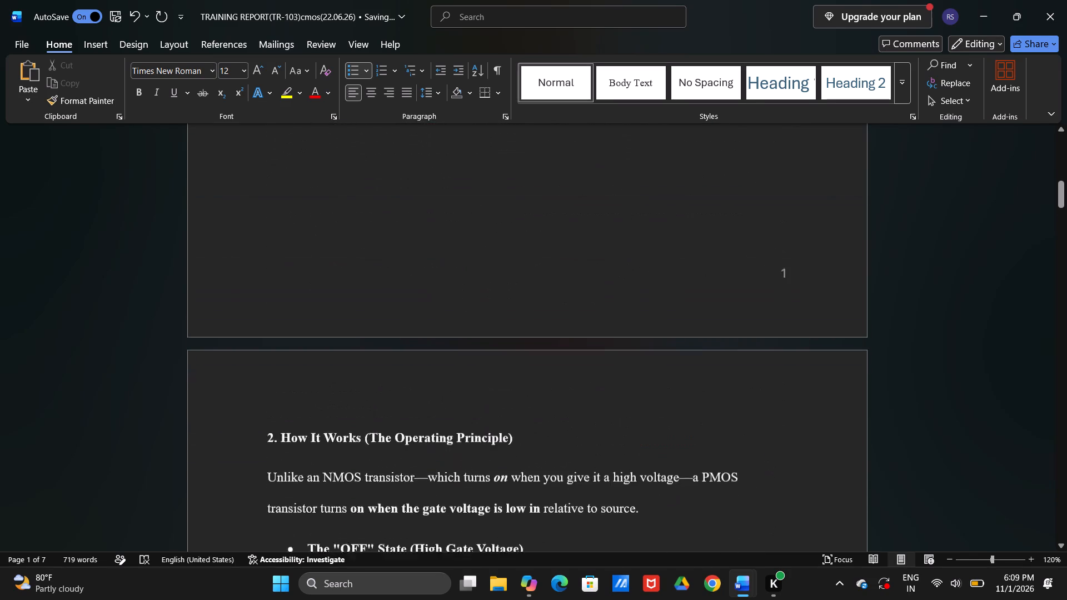
Examine the How It Works (The Operating Principle) section on page 2, including the ON-state list and page number.
scroll(476, 198, down, 2)
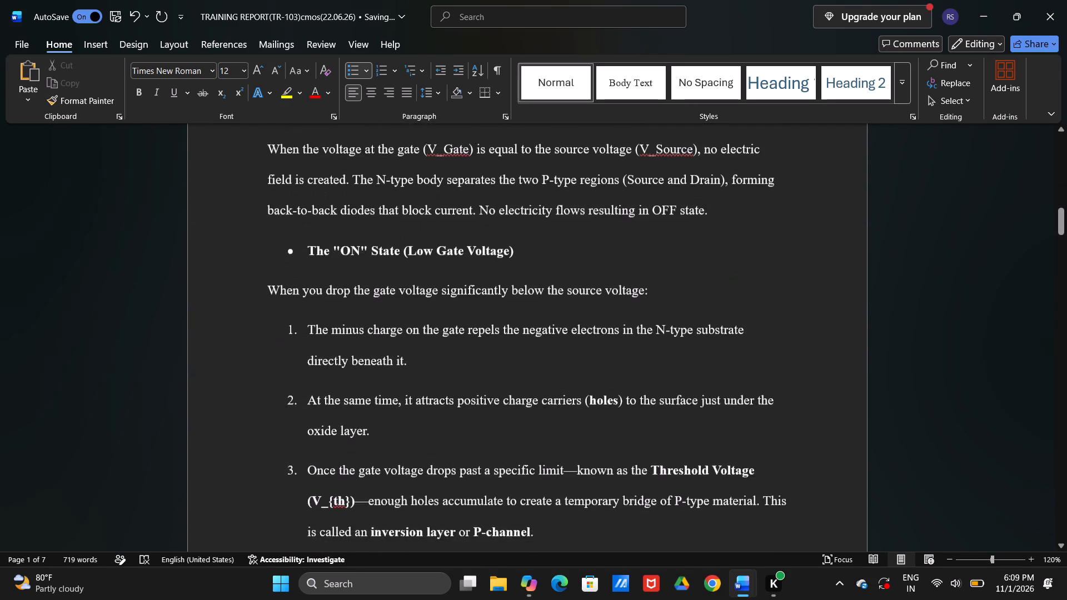
scroll(476, 198, down, 3)
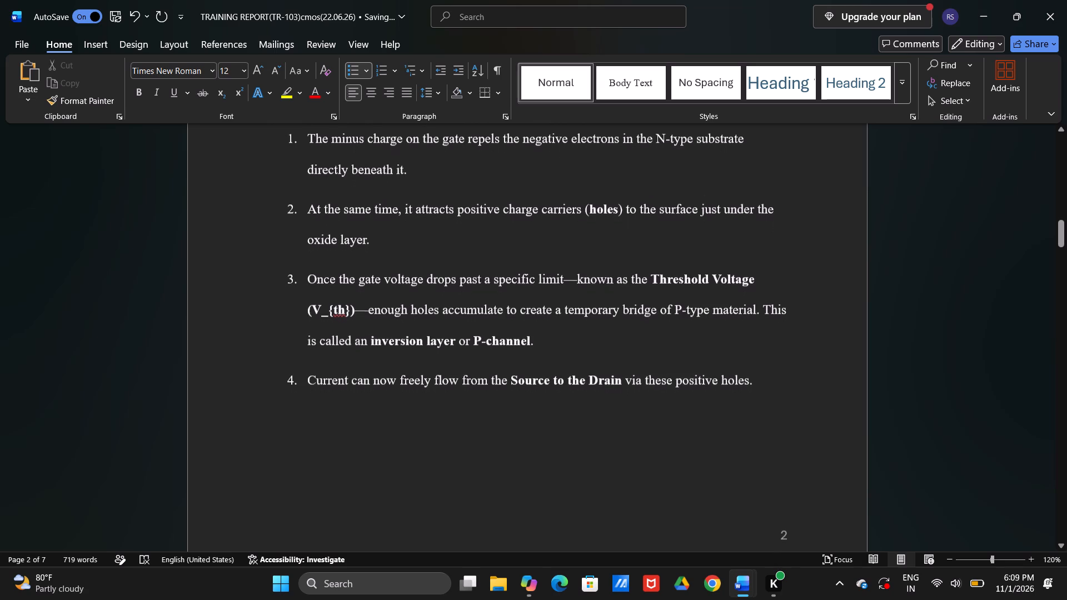
scroll(476, 198, down, 1)
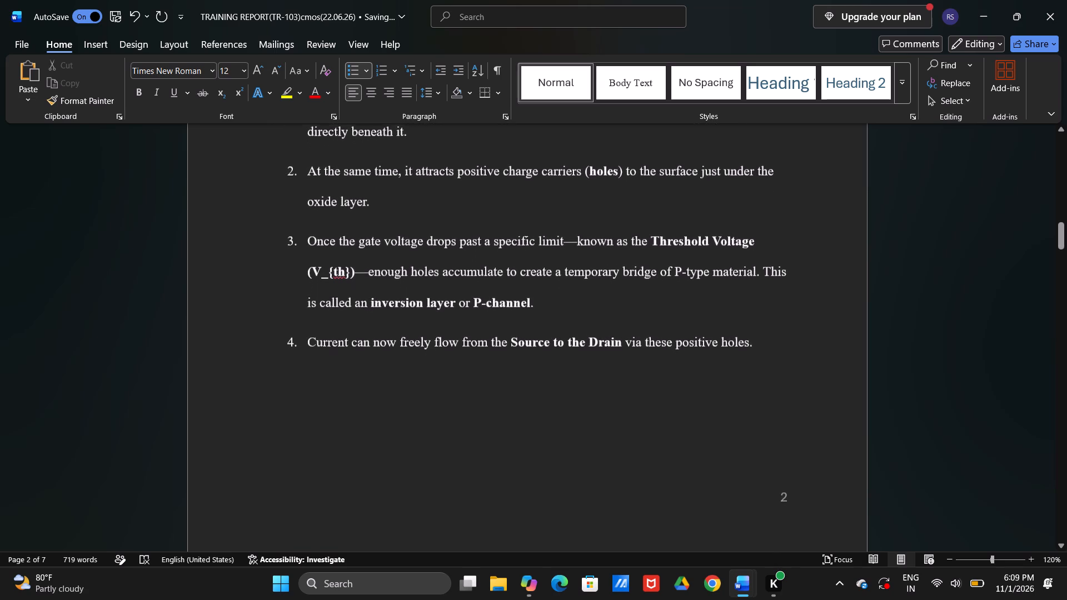
scroll(476, 198, down, 2)
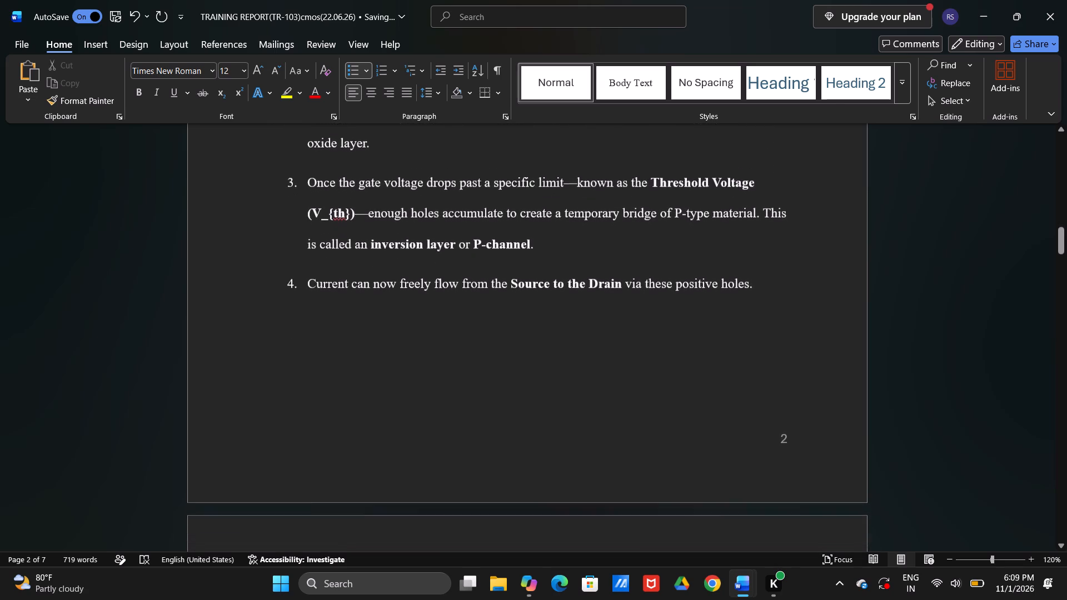
scroll(476, 198, down, 2)
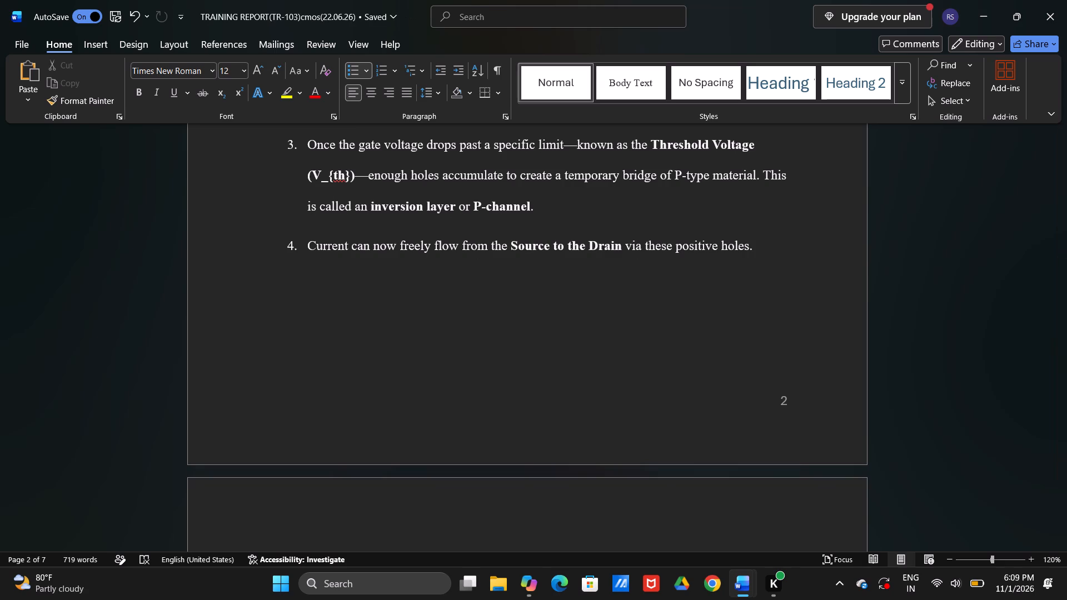
scroll(476, 198, down, 1)
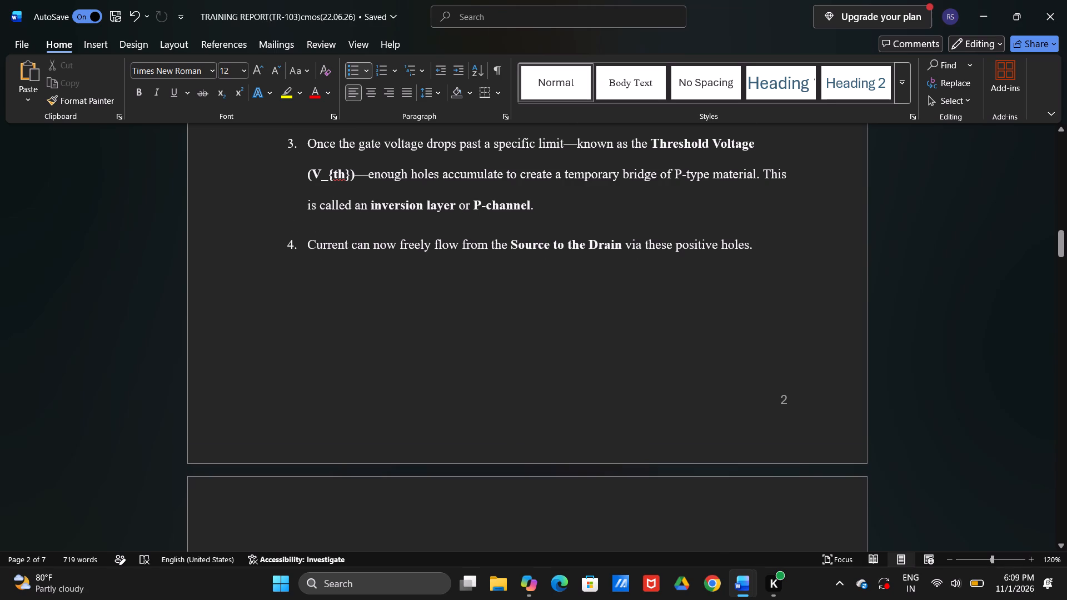
Check the page 3 layout of the Diagrams and Voltage transfer characteristics sections, including both figures, captions and page number.
scroll(476, 198, down, 2)
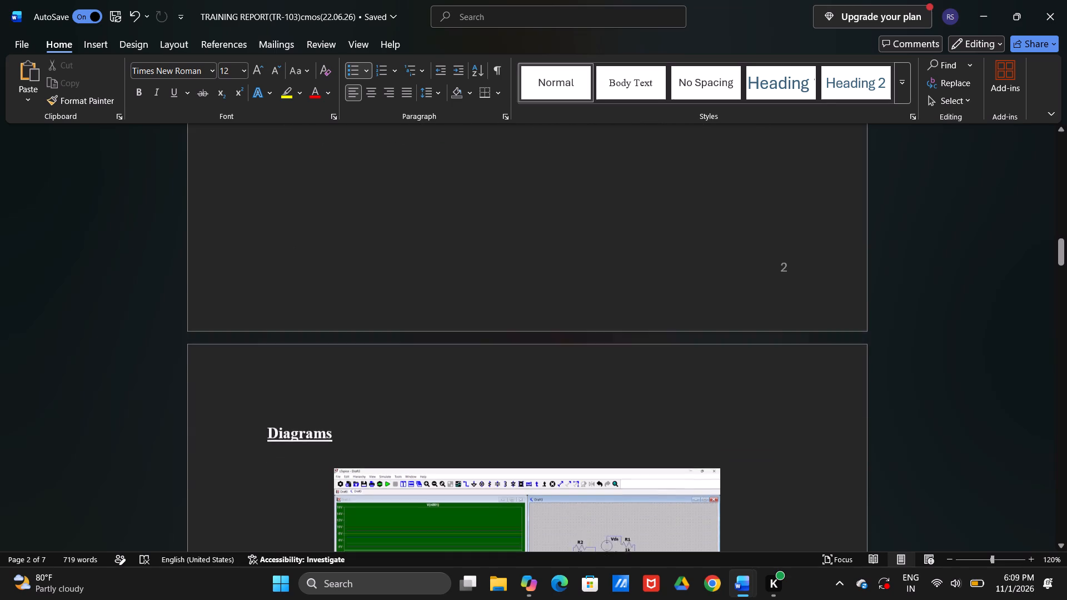
scroll(476, 198, down, 1)
scroll(476, 198, up, 1)
scroll(476, 198, down, 1)
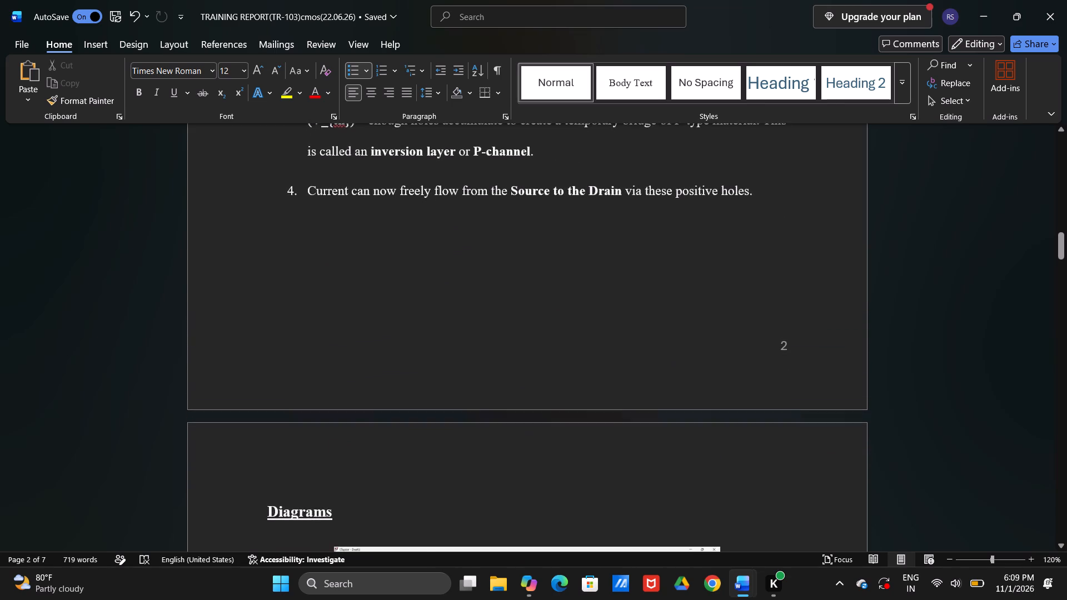
scroll(476, 198, down, 1)
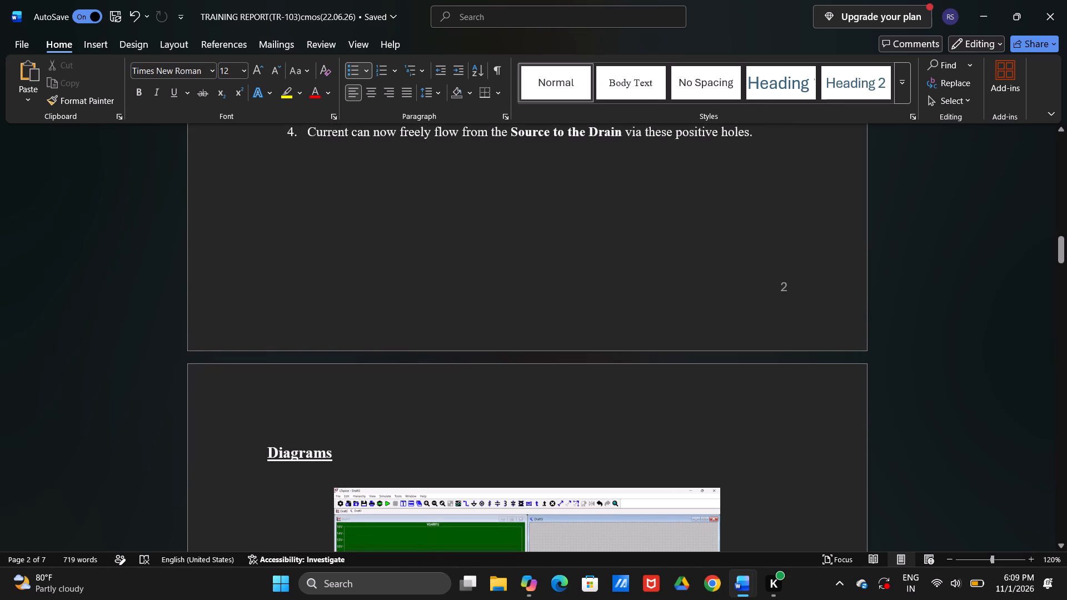
scroll(476, 198, down, 2)
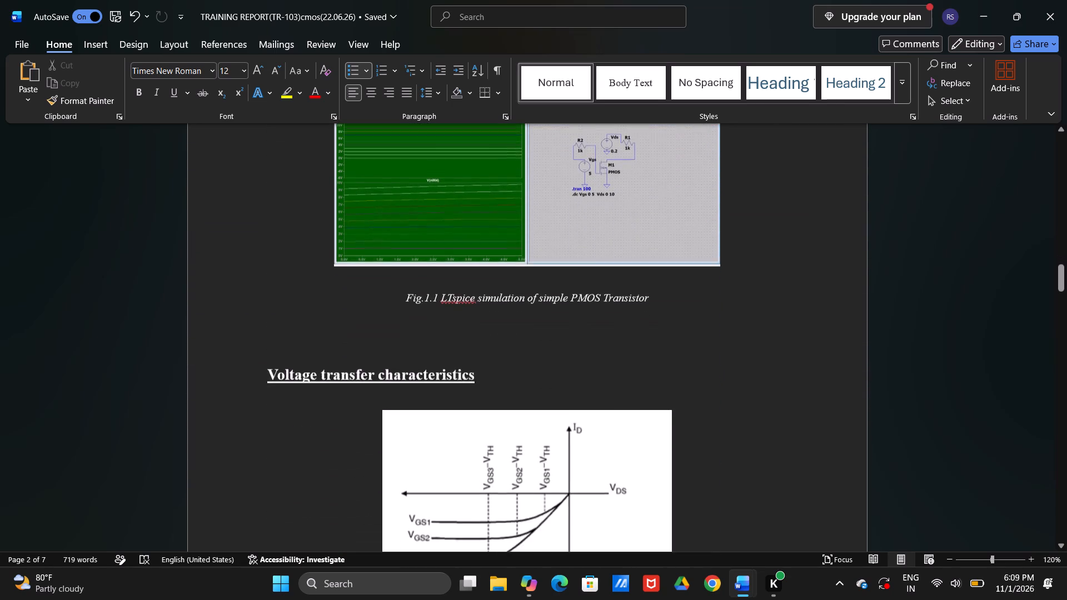
scroll(476, 198, up, 1)
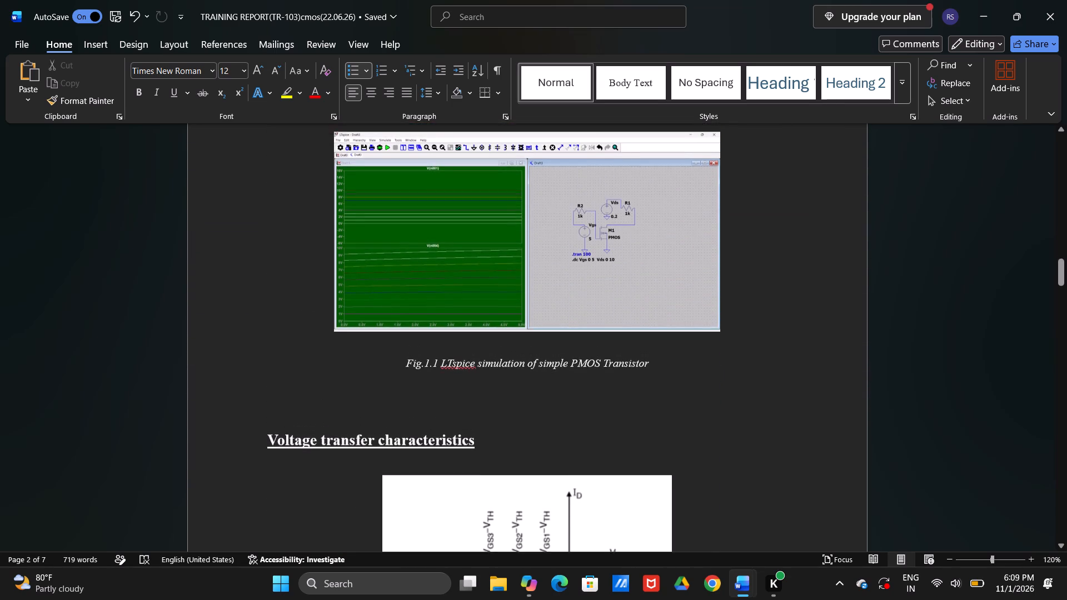
scroll(476, 198, down, 2)
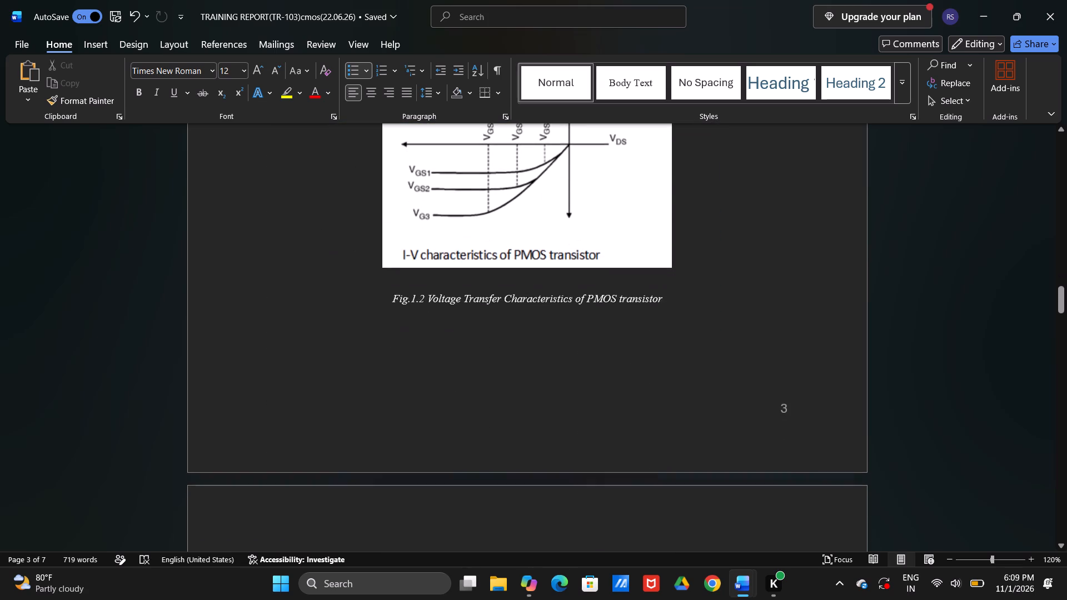
Examine the CMOS explanation on pages 4 and 5, including the Complementary Duo section, inverter truth table and page numbers.
scroll(476, 198, down, 2)
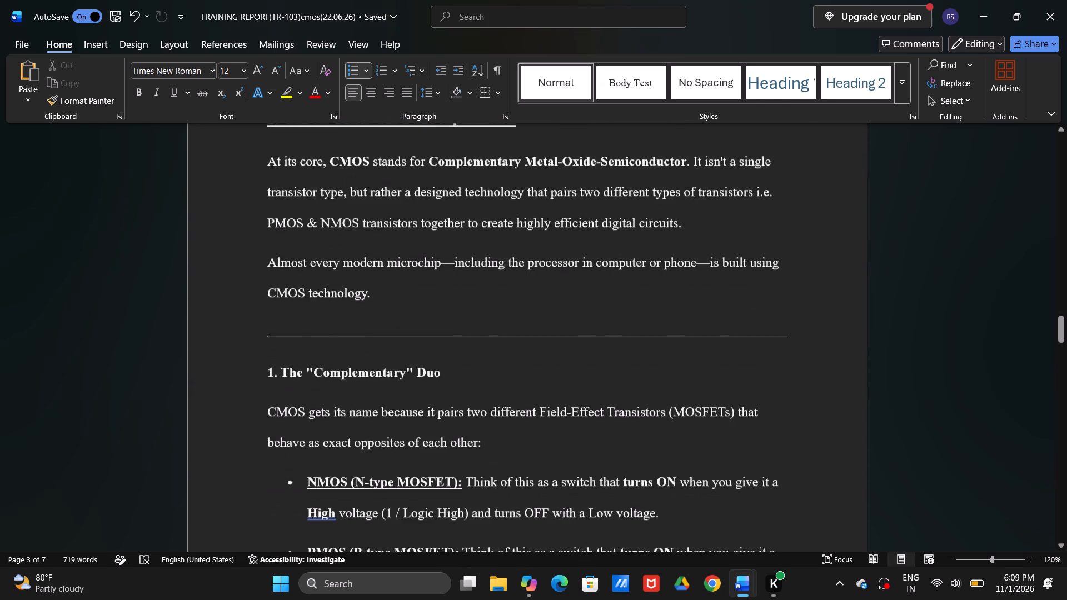
scroll(476, 198, down, 2)
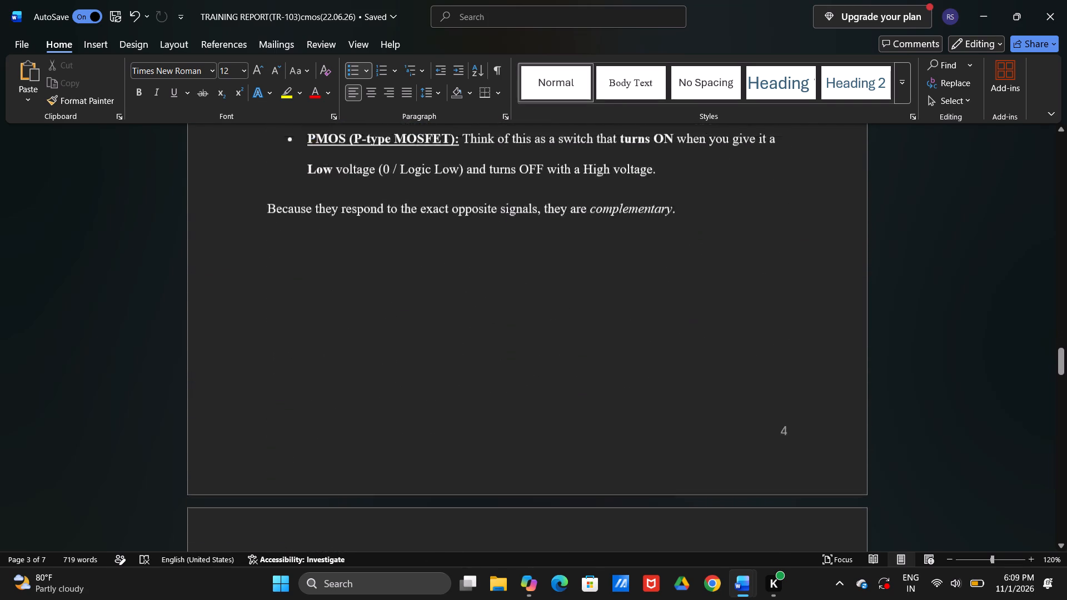
scroll(476, 198, down, 2)
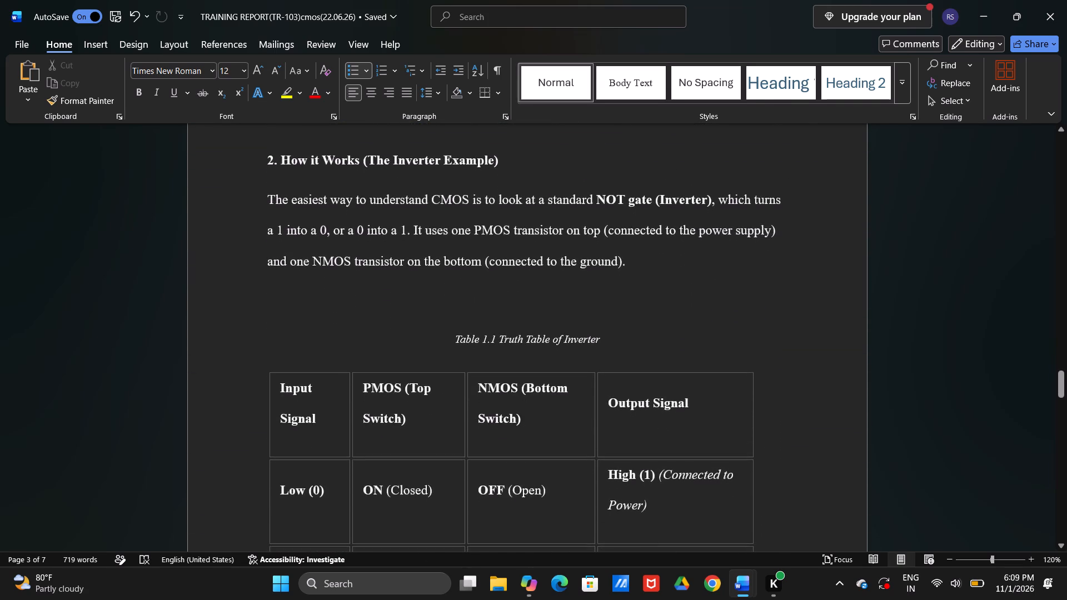
scroll(476, 198, down, 1)
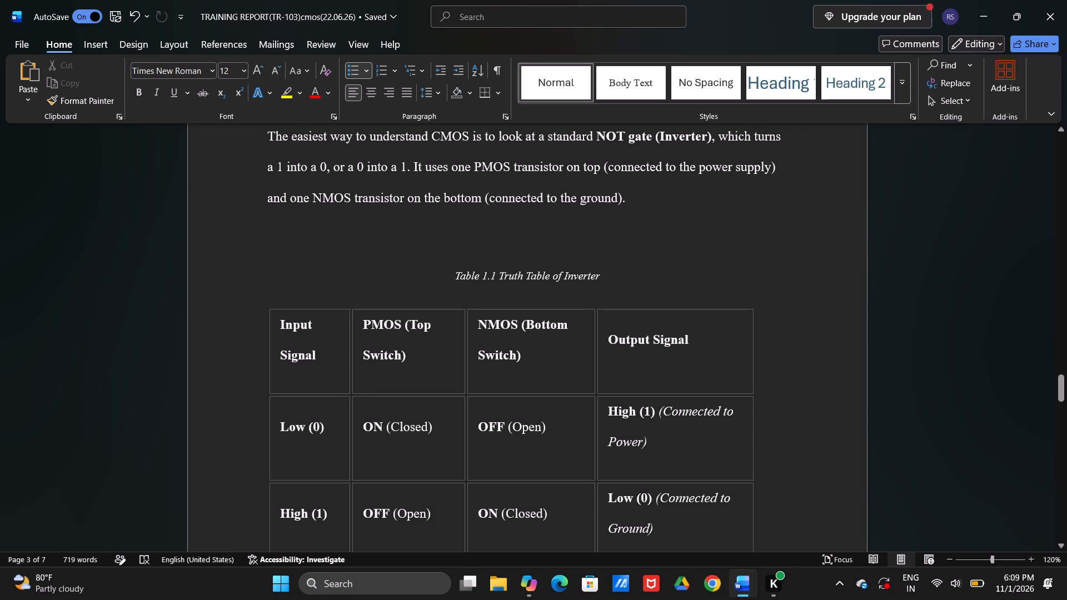
scroll(476, 198, down, 2)
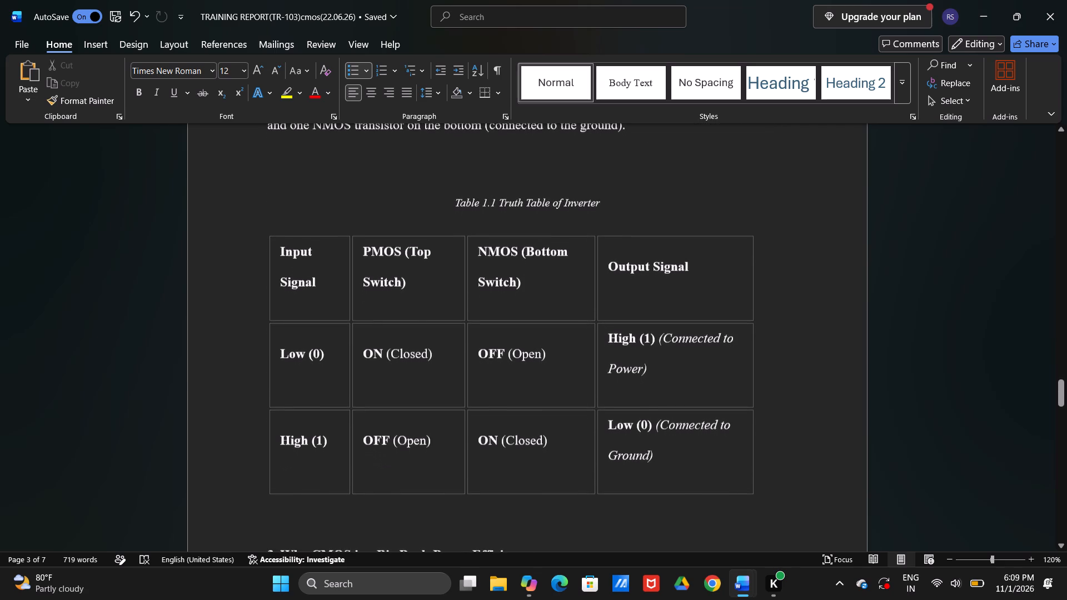
scroll(476, 198, down, 1)
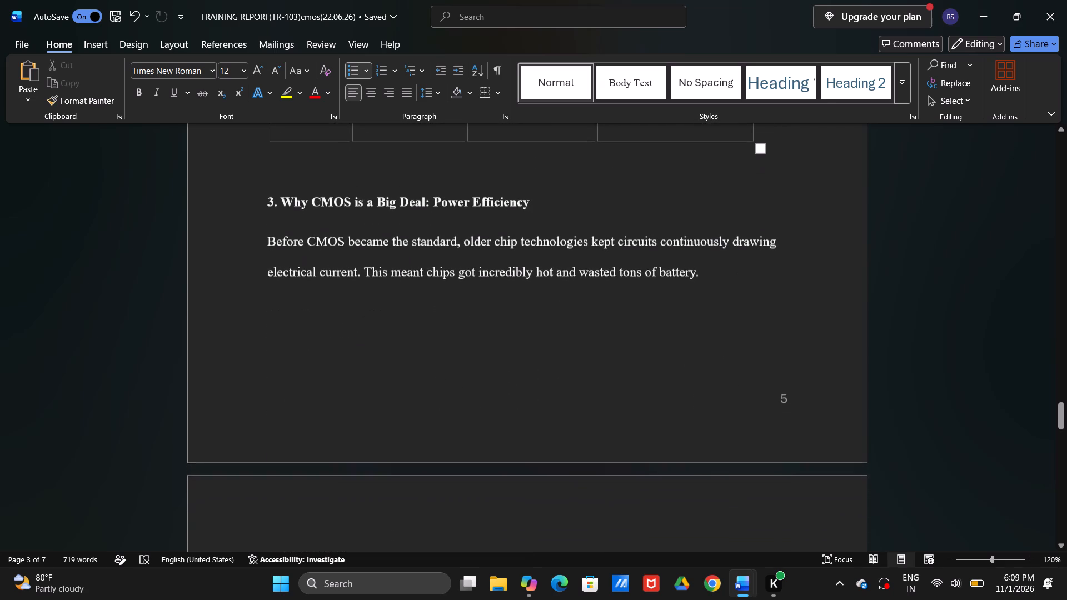
scroll(476, 198, down, 1)
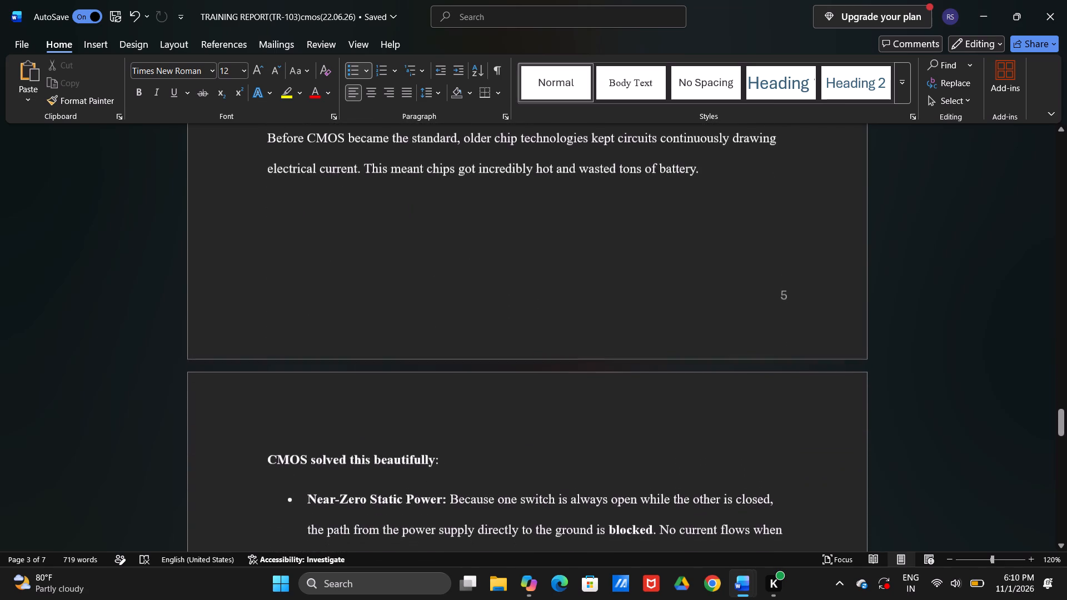
scroll(476, 198, down, 1)
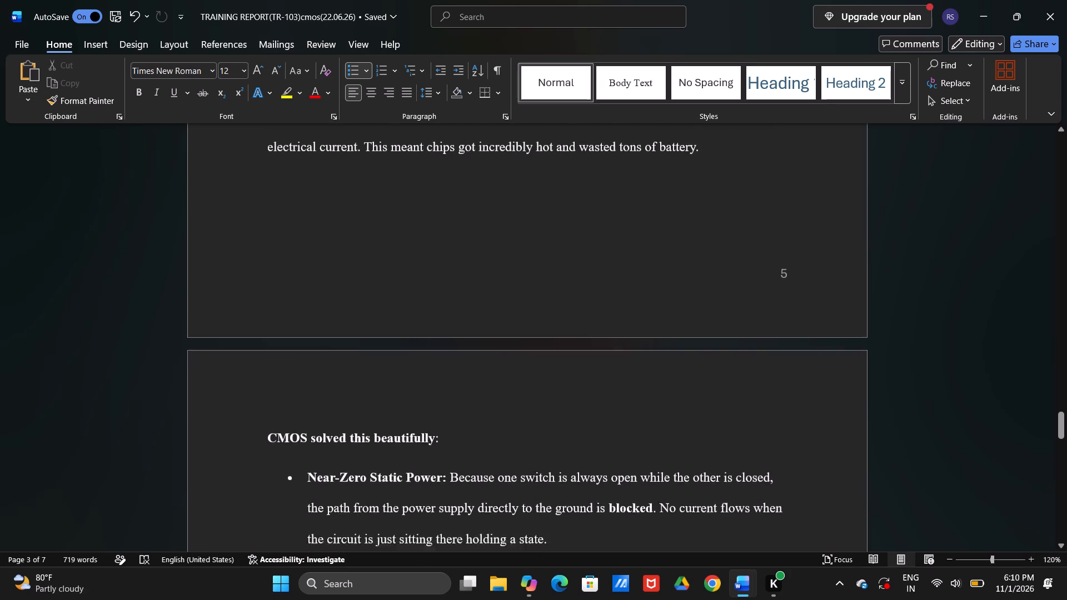
Examine the CMOS solved this beautifully section on page 6, including both power bullets and the CMOS diagram.
scroll(476, 198, down, 2)
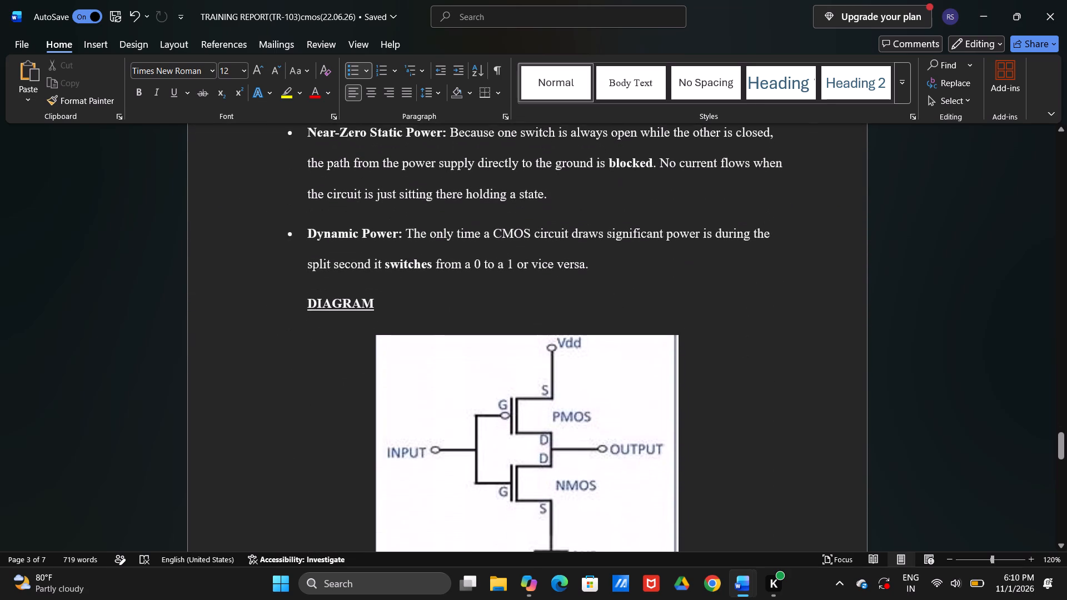
scroll(476, 198, up, 1)
scroll(476, 198, down, 1)
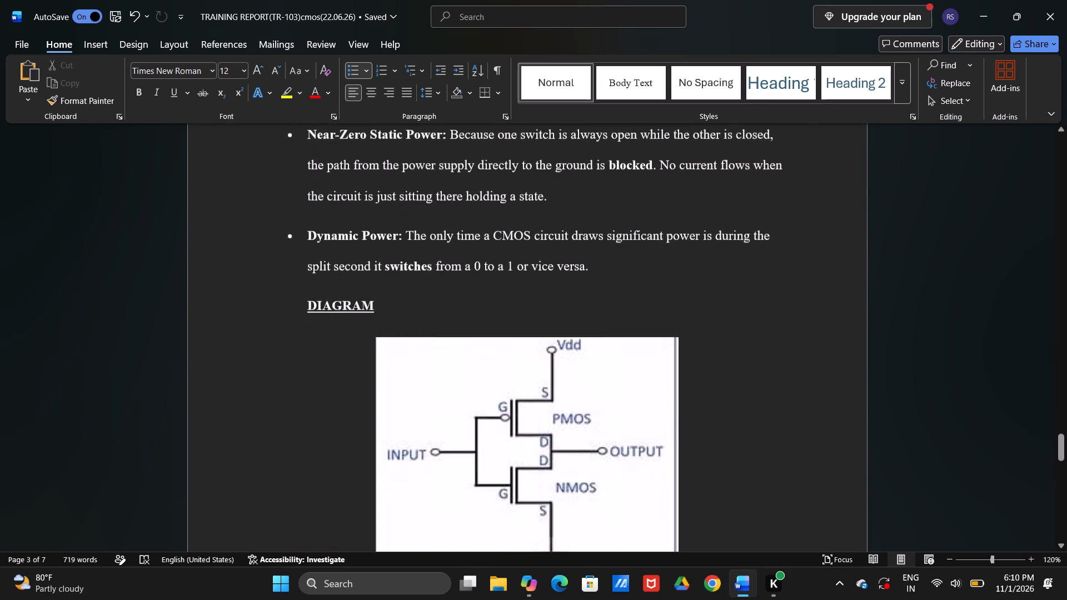
scroll(476, 198, down, 1)
scroll(476, 198, up, 1)
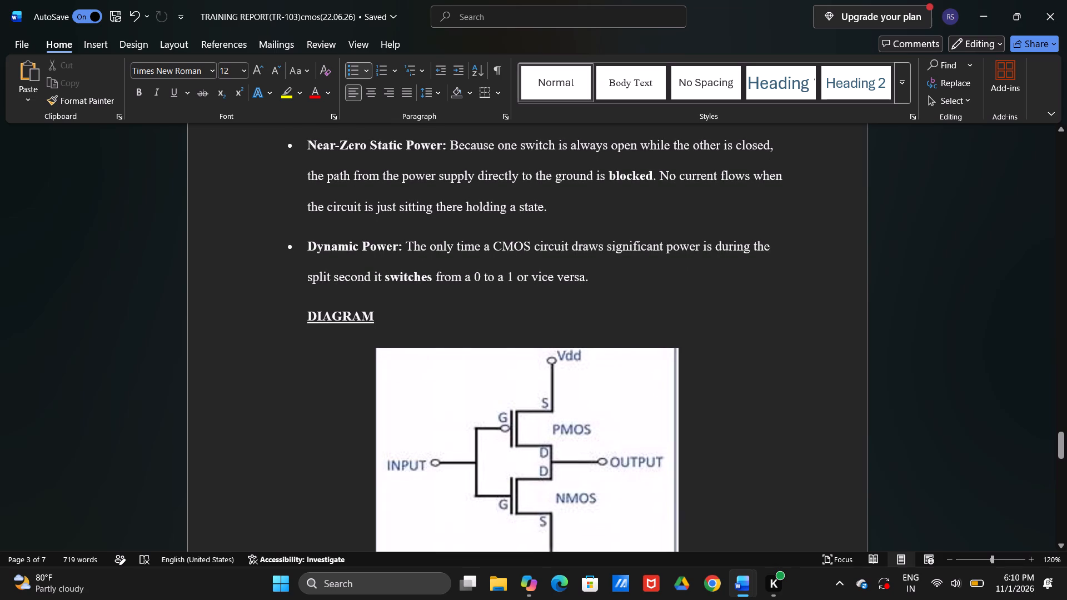
scroll(476, 198, down, 1)
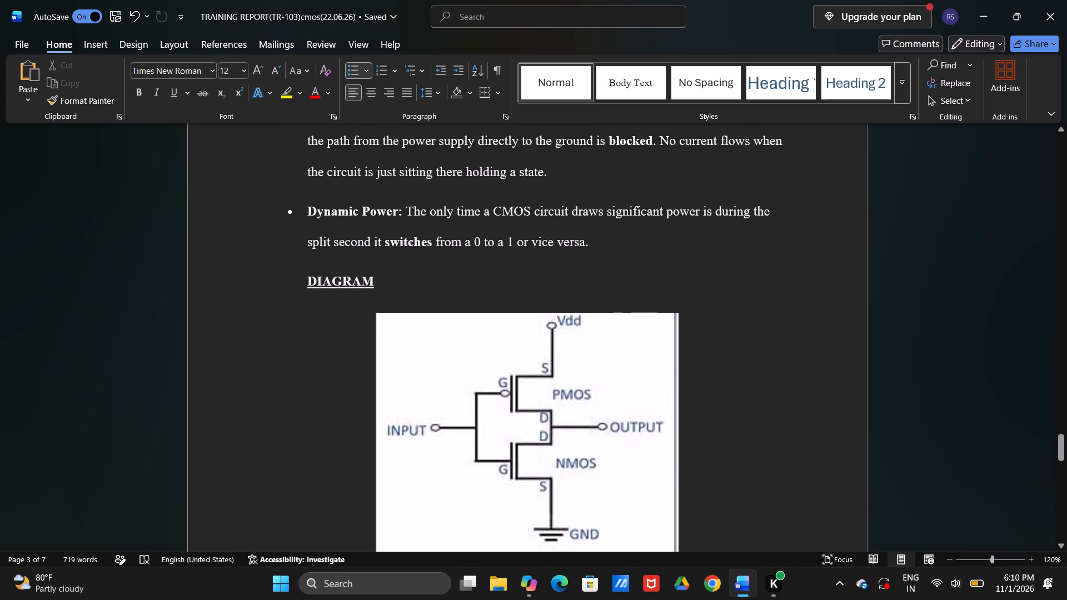
Recheck pages 4 and 5, from the Complementary Duo section through the inverter truth table to the Power Efficiency paragraph.
scroll(476, 198, down, 2)
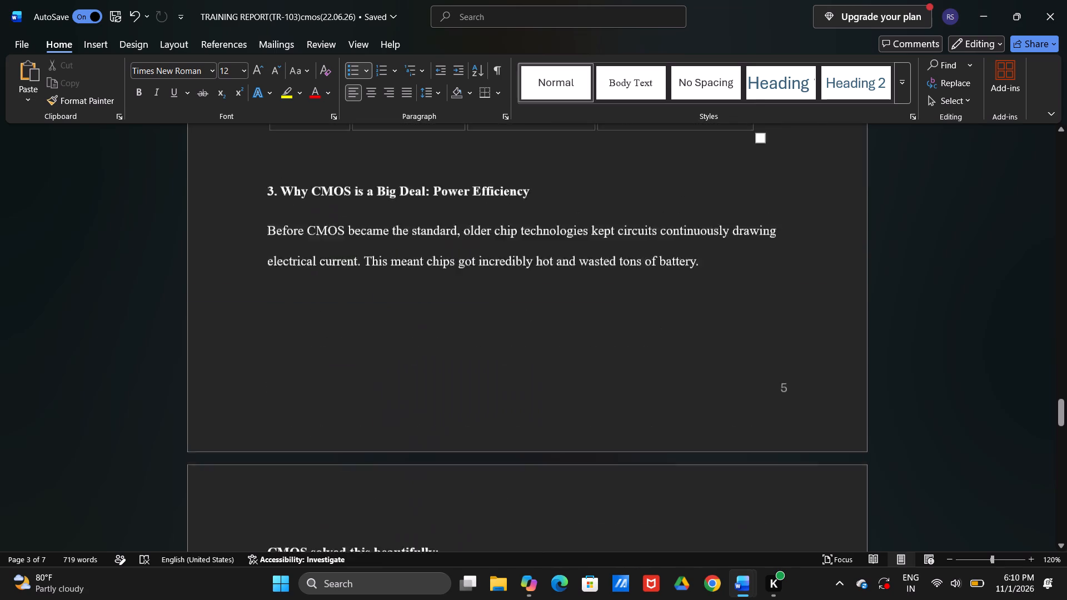
scroll(476, 198, down, 2)
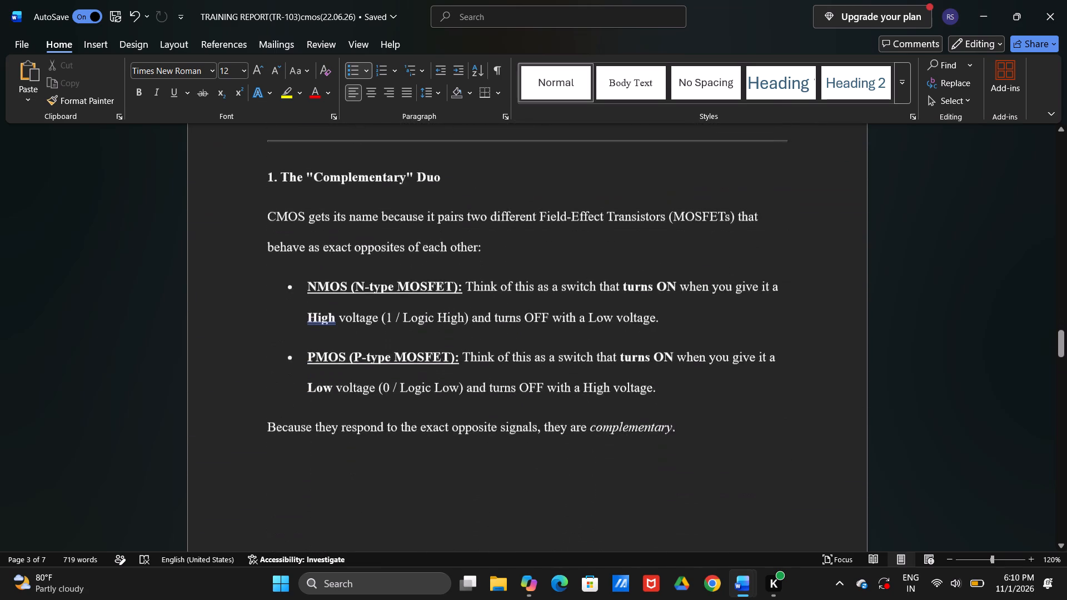
scroll(476, 198, down, 2)
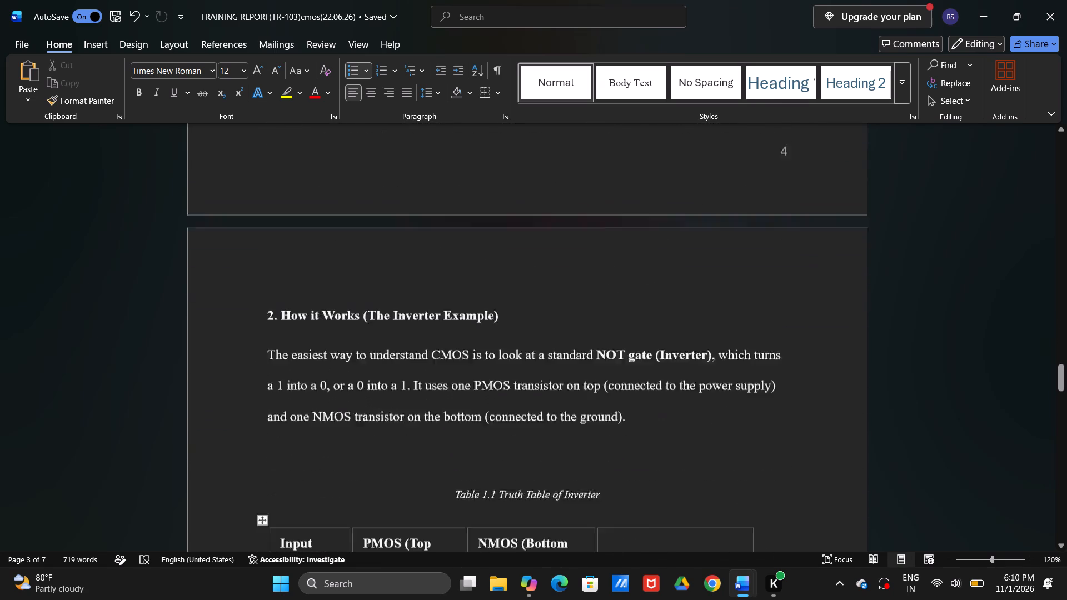
scroll(476, 198, down, 1)
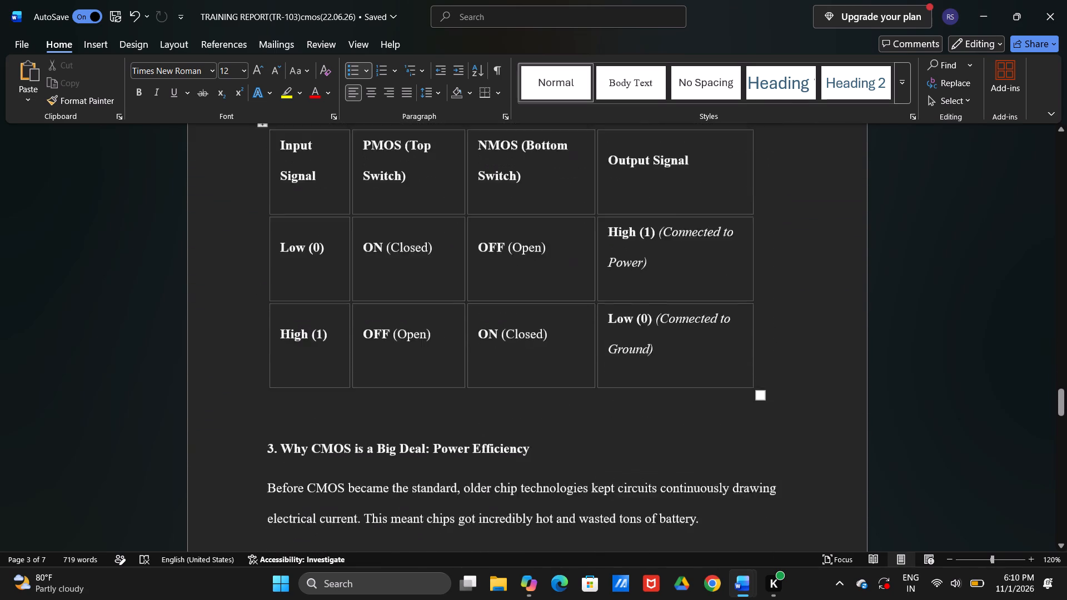
scroll(476, 198, down, 2)
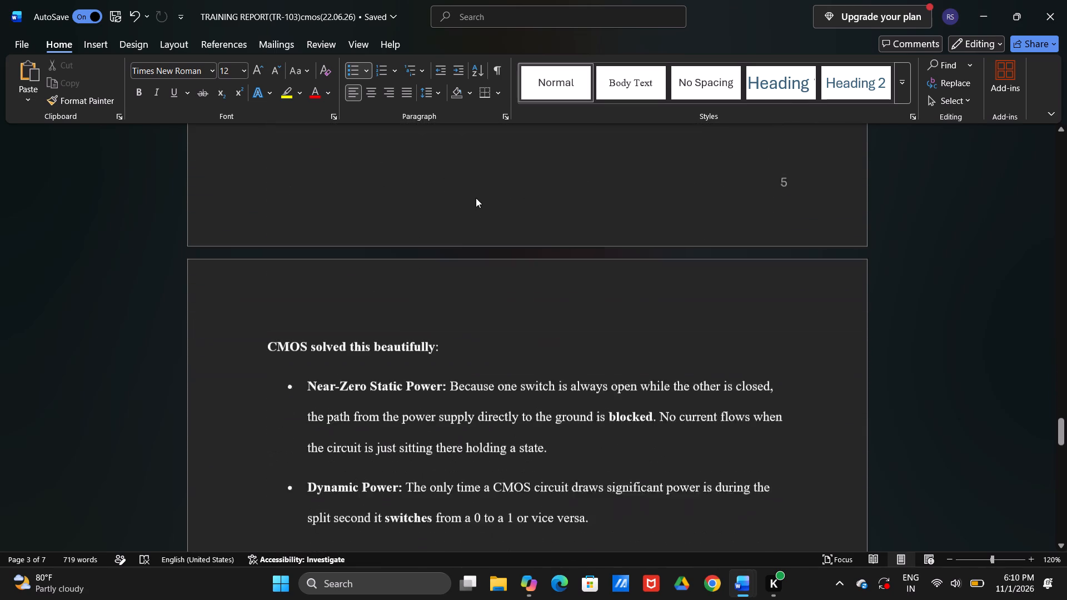
Check the layout of the CMOS diagram with its terminal legend on page 6 and the following Fig. 1.4 and Fig. 1.5 with captions.
scroll(476, 198, down, 2)
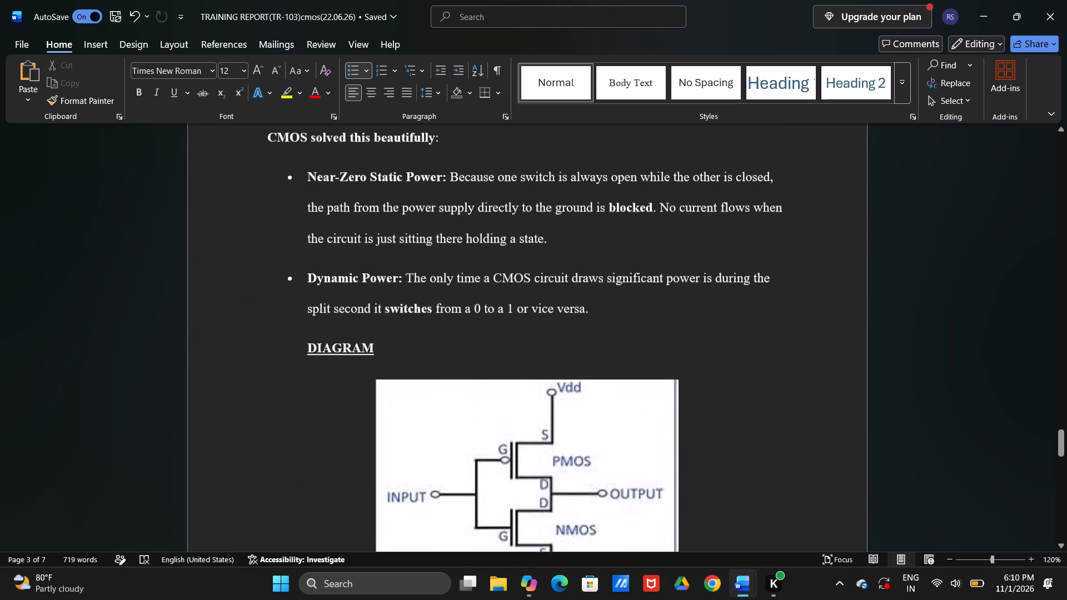
scroll(476, 198, down, 1)
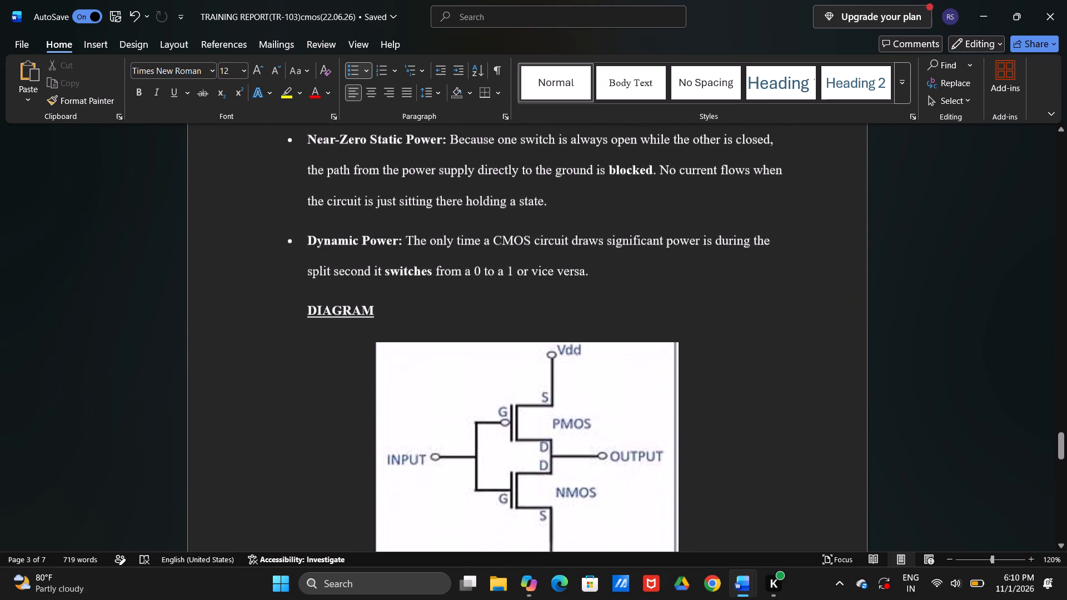
scroll(476, 198, down, 1)
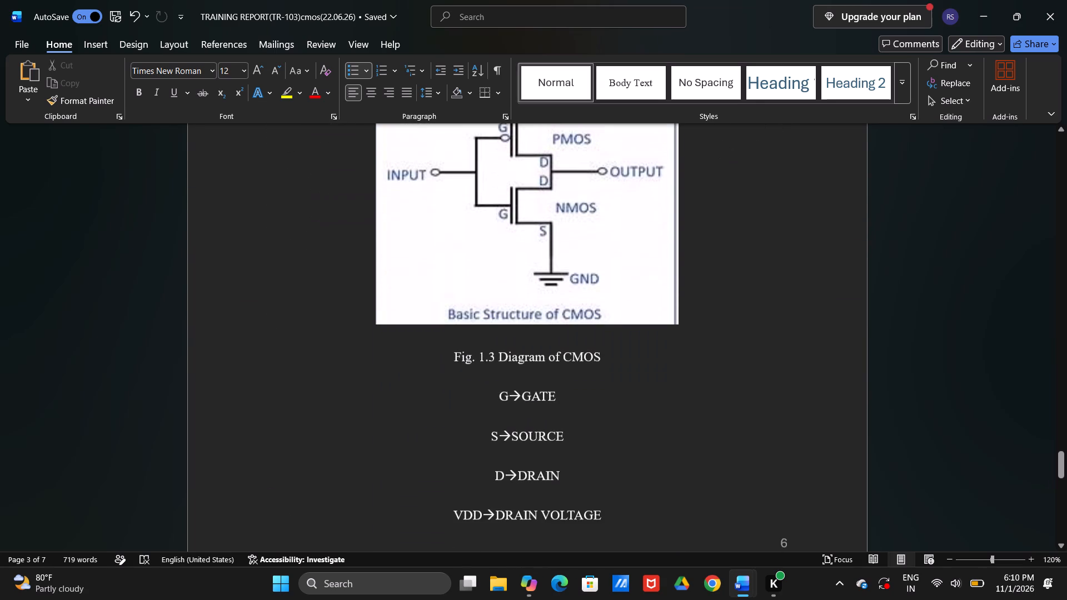
scroll(476, 198, down, 4)
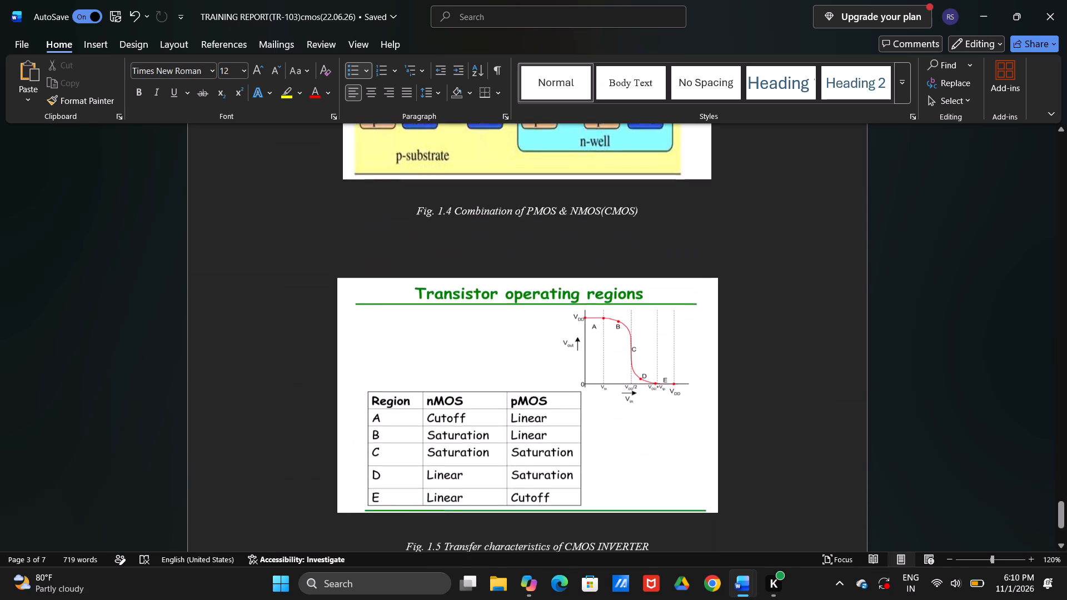
scroll(476, 198, down, 2)
scroll(476, 198, up, 2)
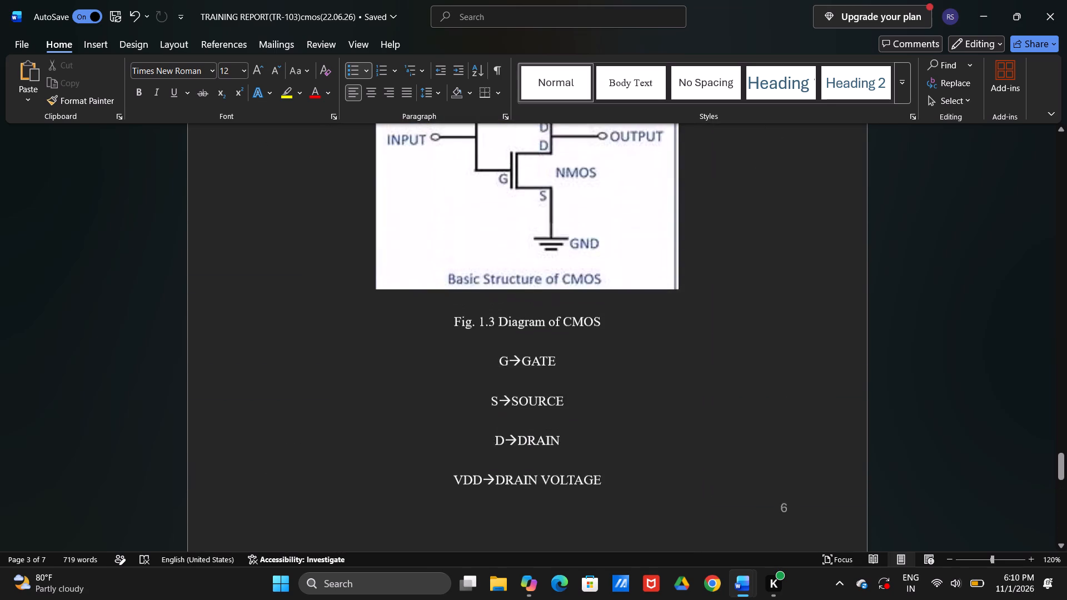
scroll(476, 198, up, 3)
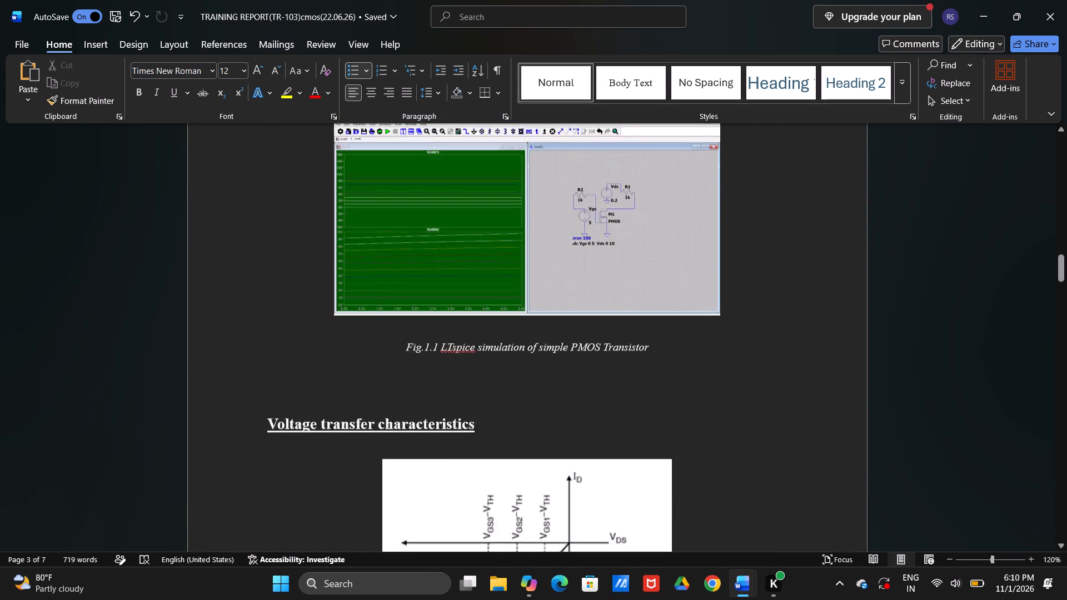
scroll(476, 198, up, 2)
Search Windows for the WhatsApp app using the term what.
text(what)
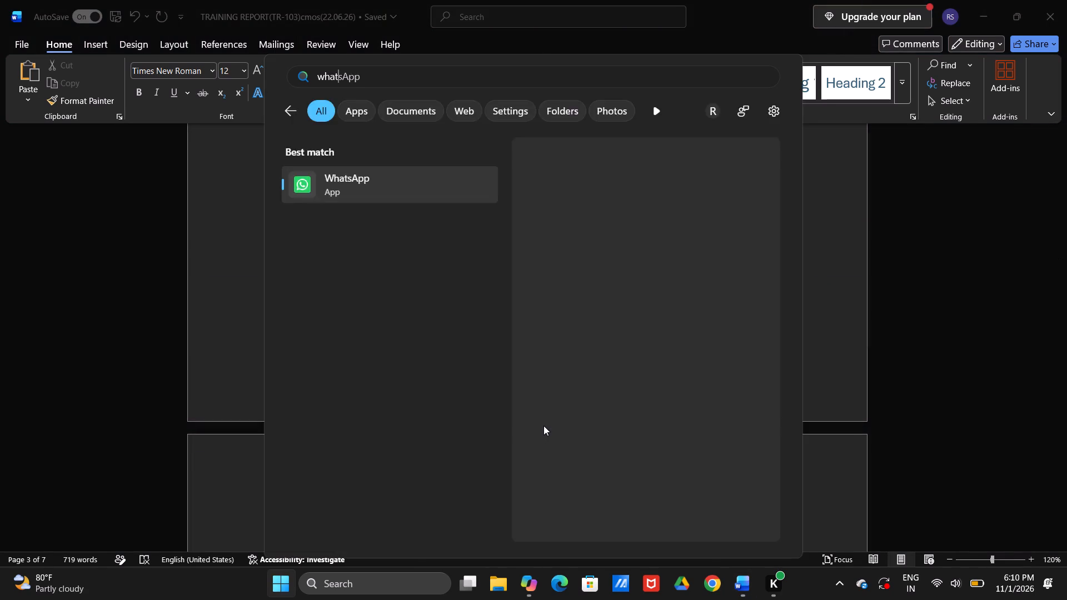
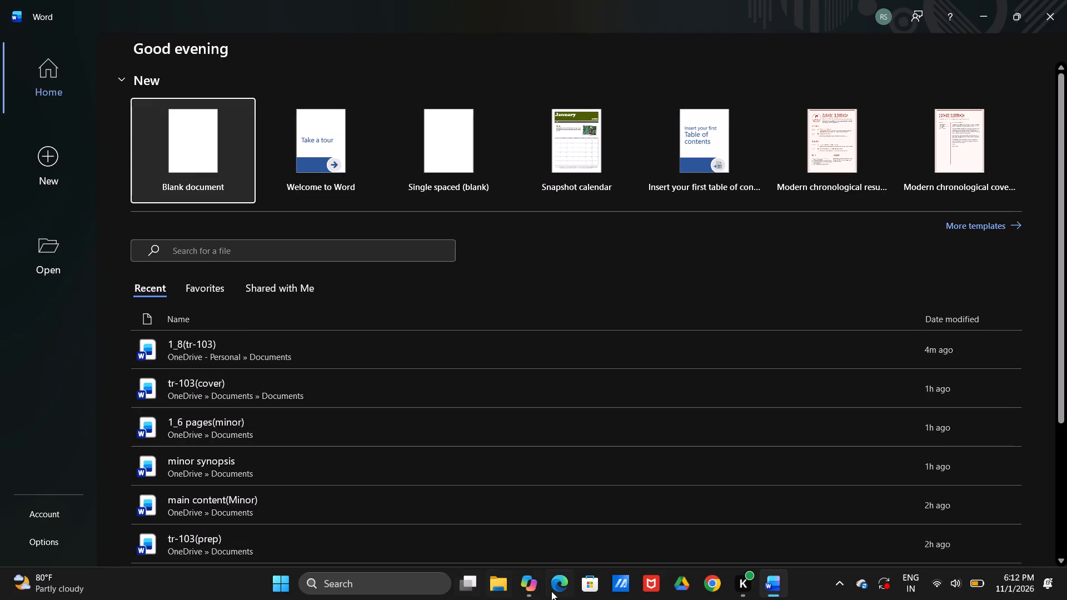
Switch to File Explorer, open the recent document tr-103(prep), and skim its cover, certificate and abstract pages.
click(492, 583)
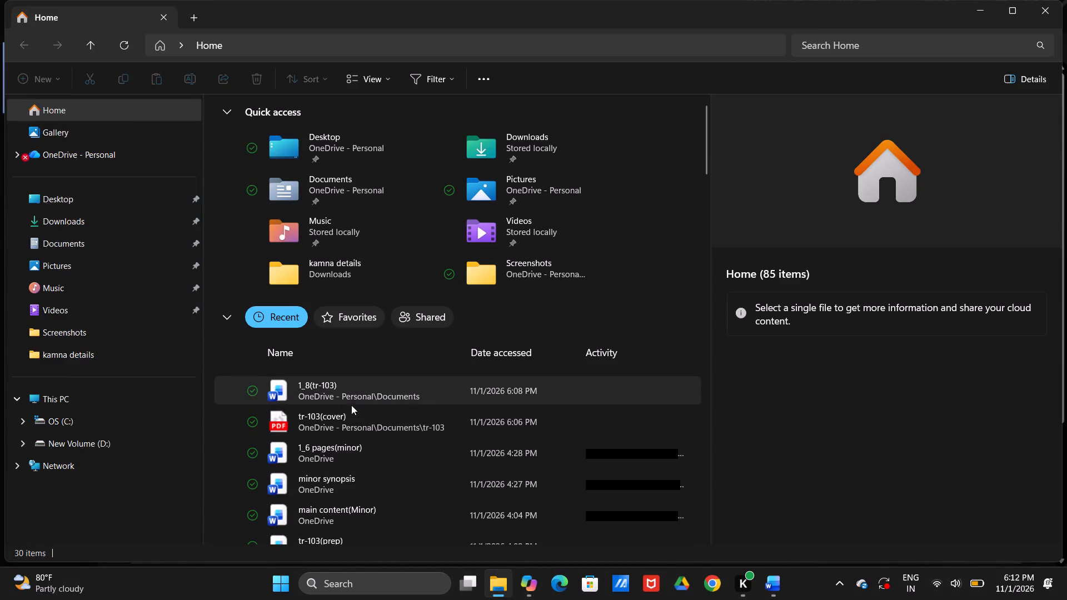
scroll(355, 426, down, 2)
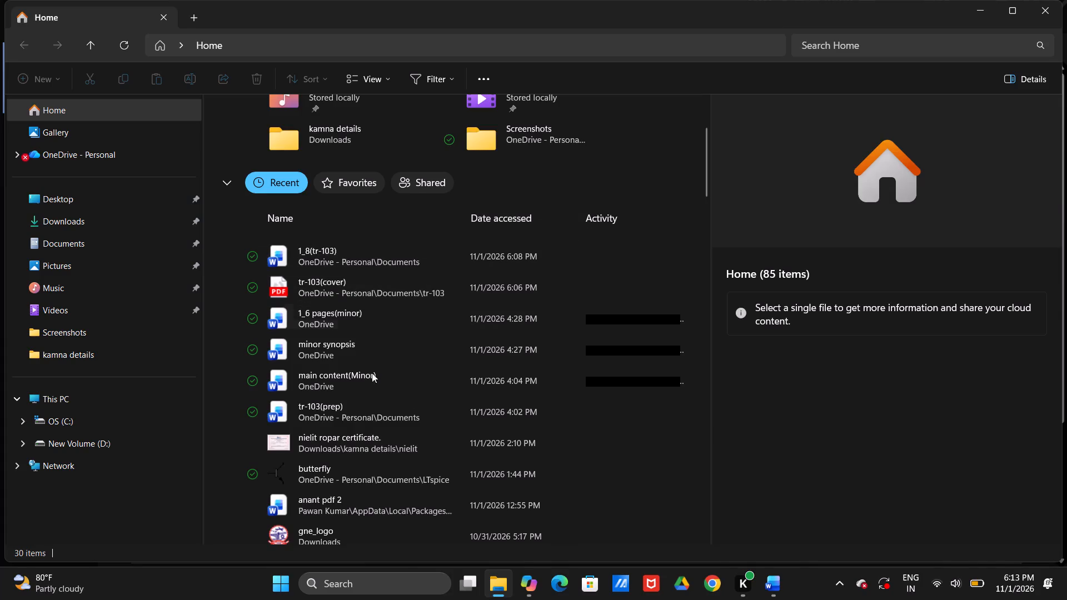
double_click(343, 404)
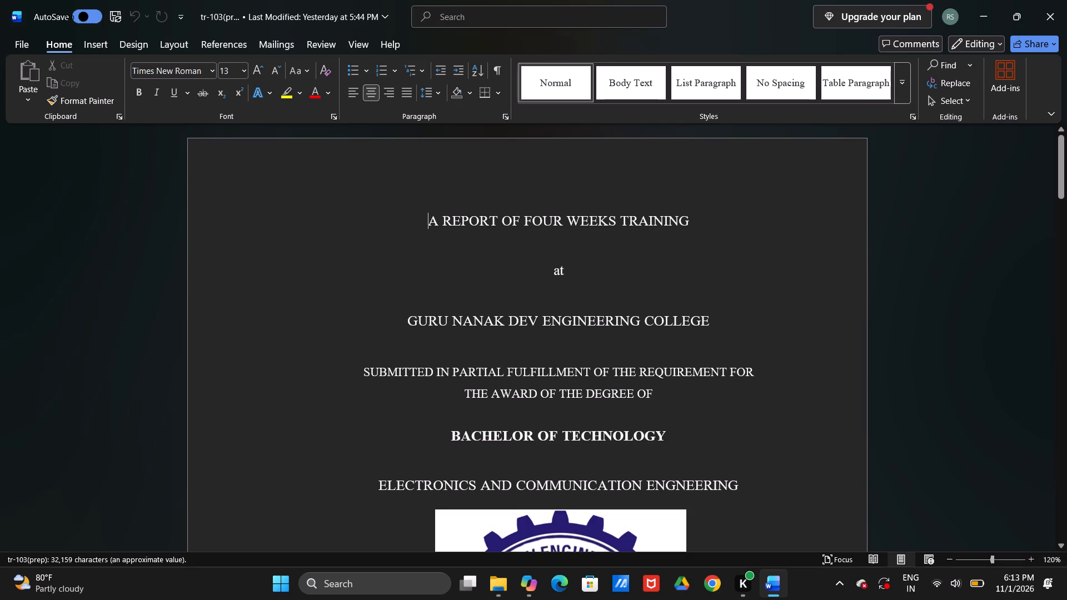
scroll(341, 424, down, 7)
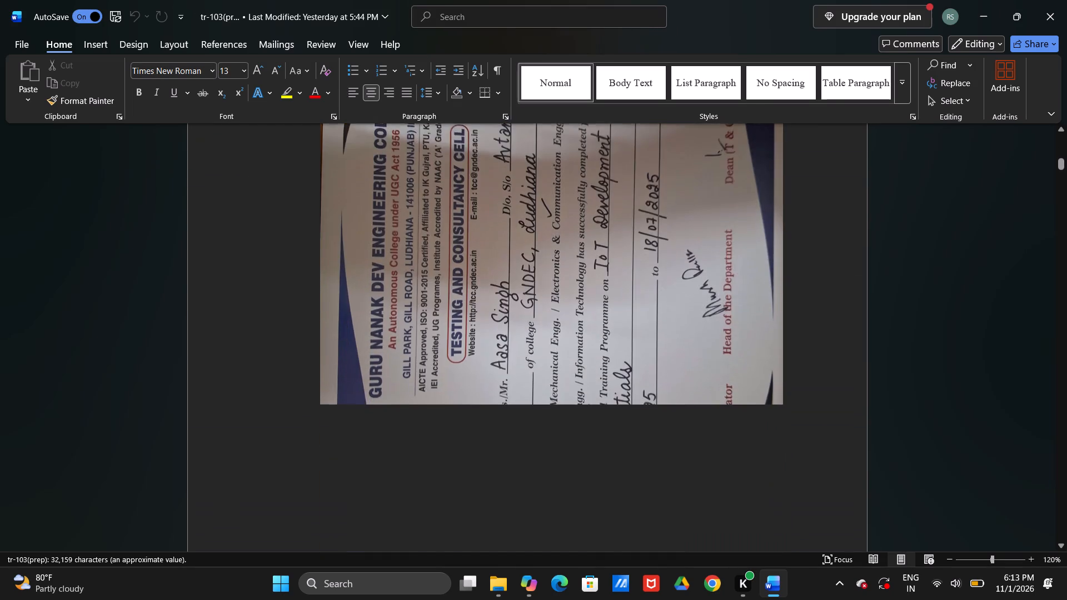
scroll(340, 427, down, 9)
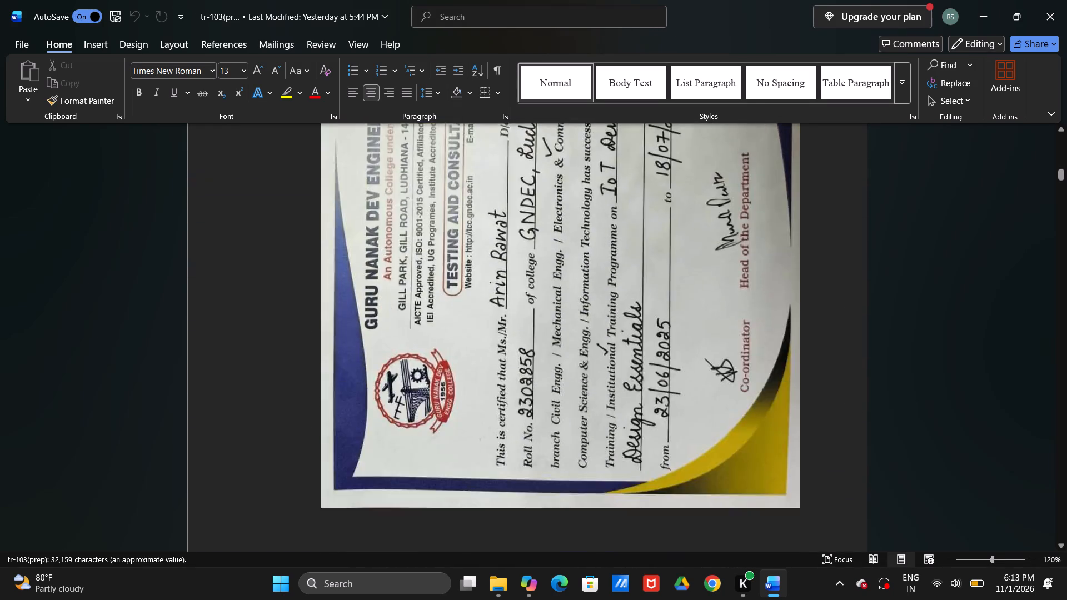
scroll(340, 427, down, 8)
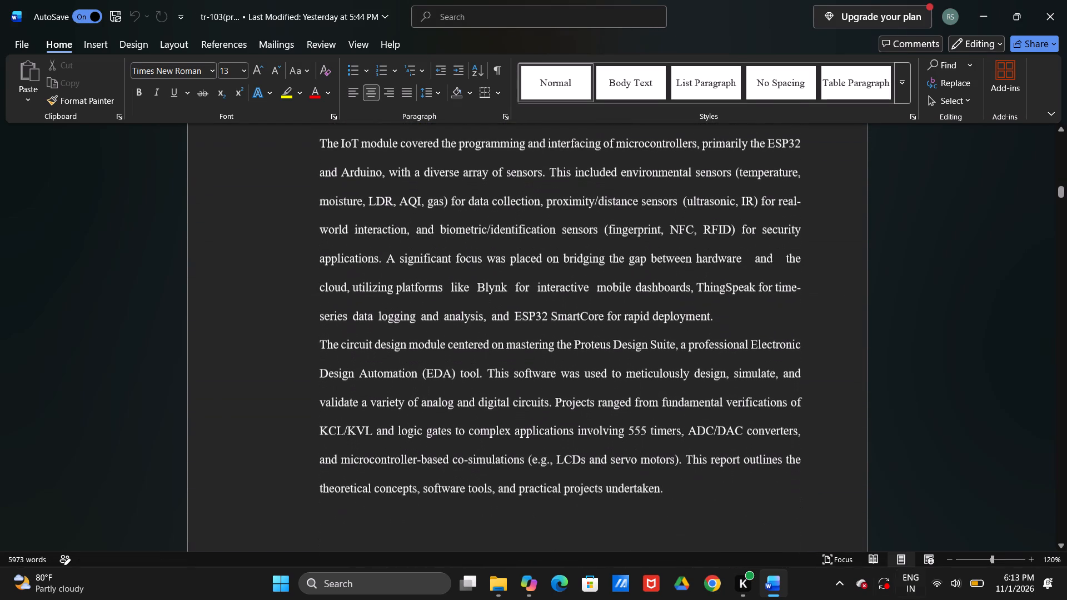
Start another Word window and open the recent document TRAINING REPORT(TR-103)cmos(22.06.26).
right_click(777, 576)
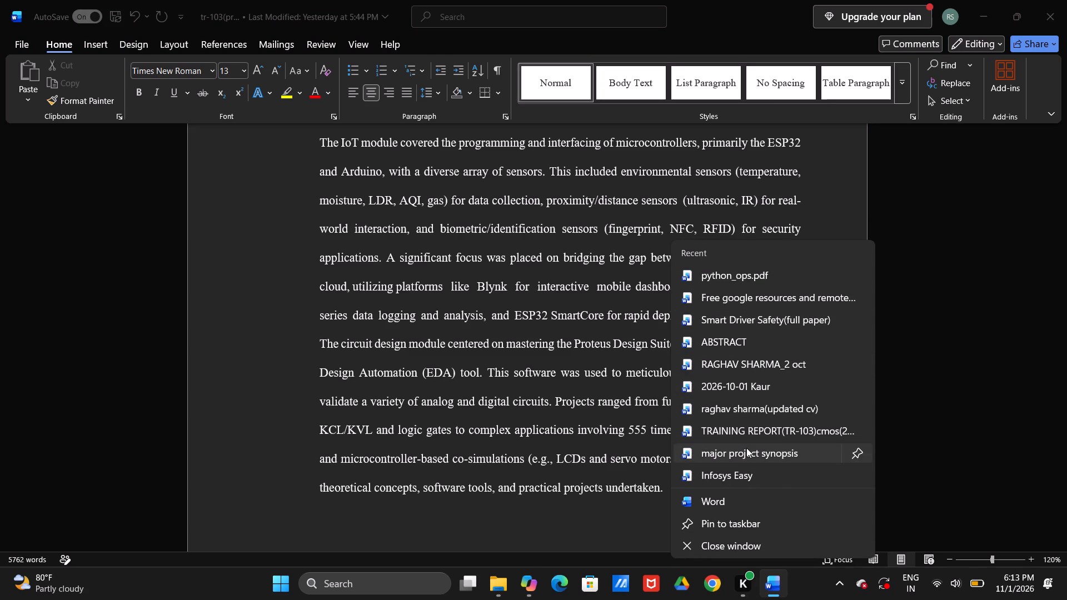
click(734, 507)
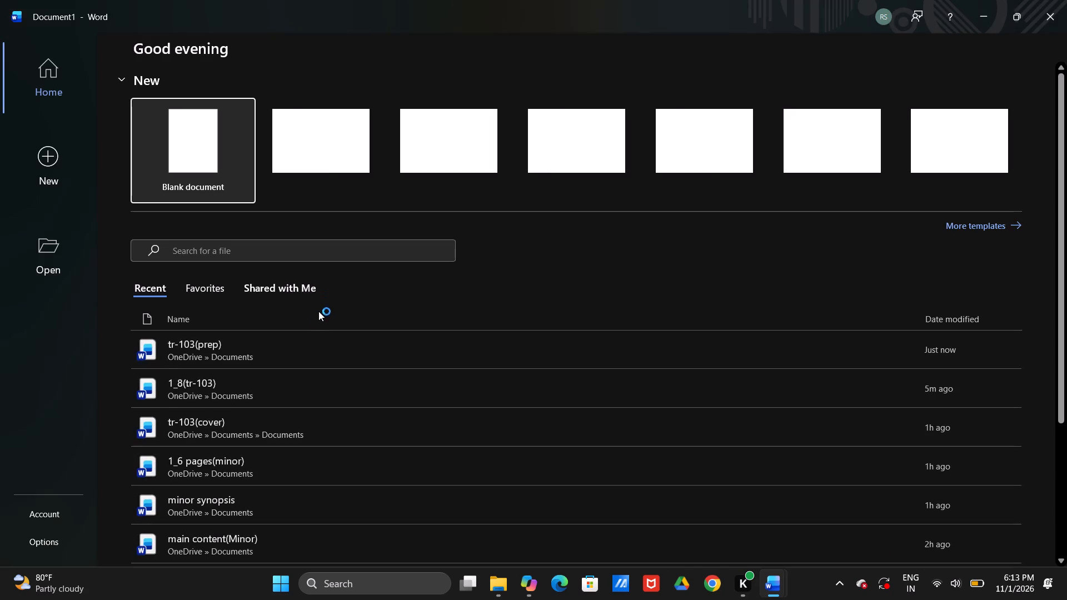
scroll(216, 474, down, 1)
scroll(215, 474, up, 1)
scroll(215, 474, down, 2)
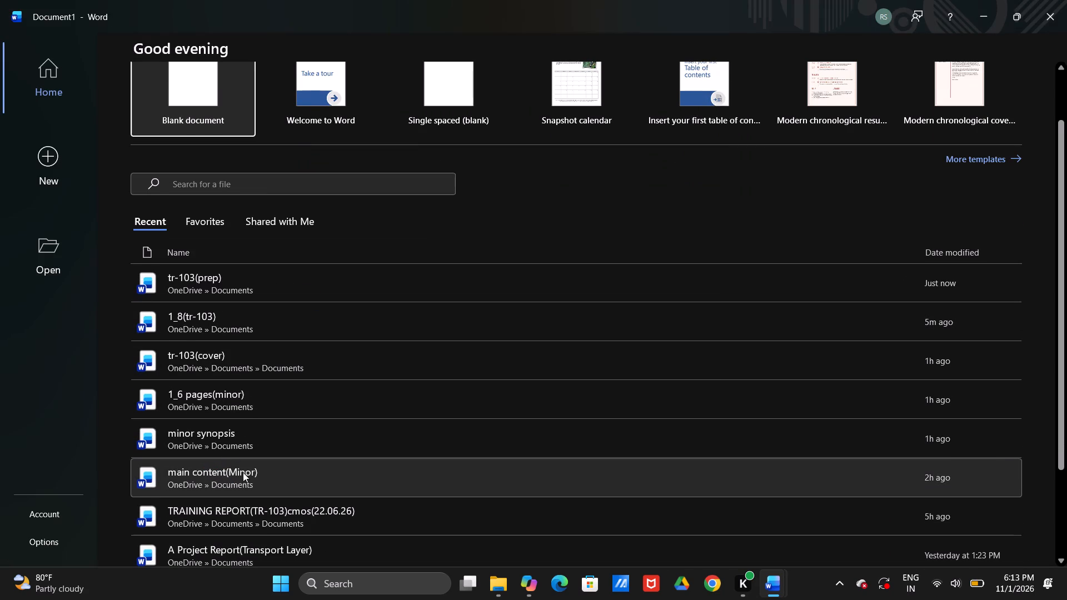
double_click(270, 517)
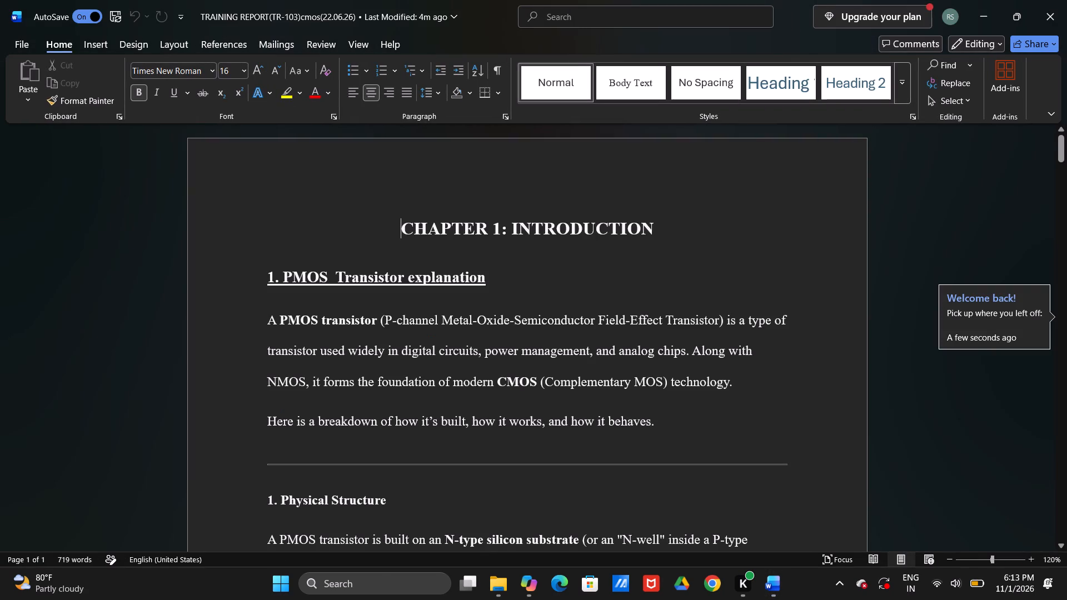
Review the CMOS training report from the PMOS introduction to the inverter transfer characteristics, checking its content, figures and page numbers.
scroll(428, 371, down, 3)
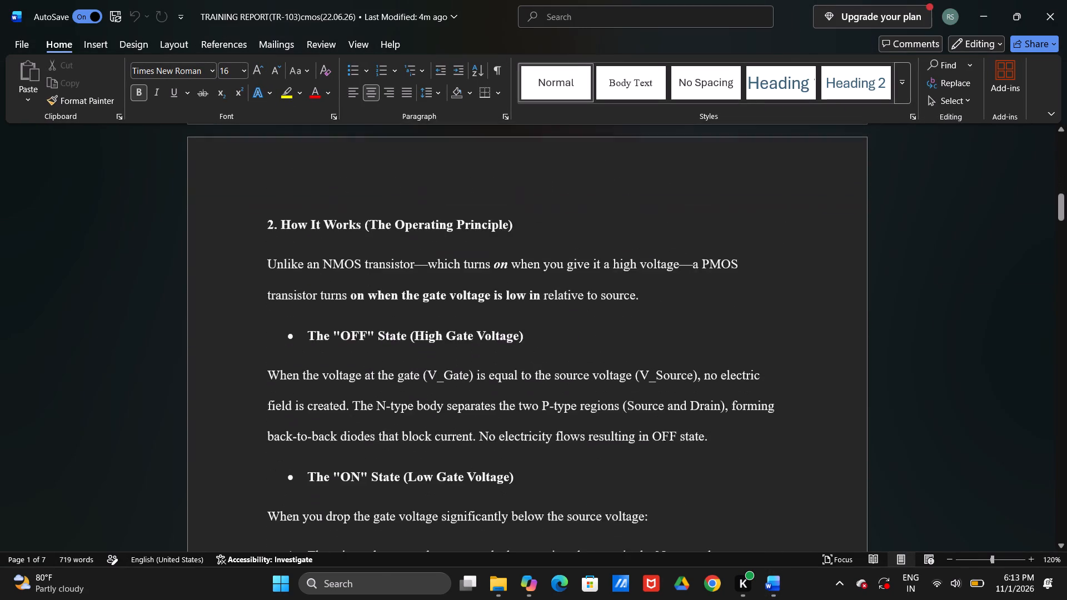
scroll(428, 371, down, 3)
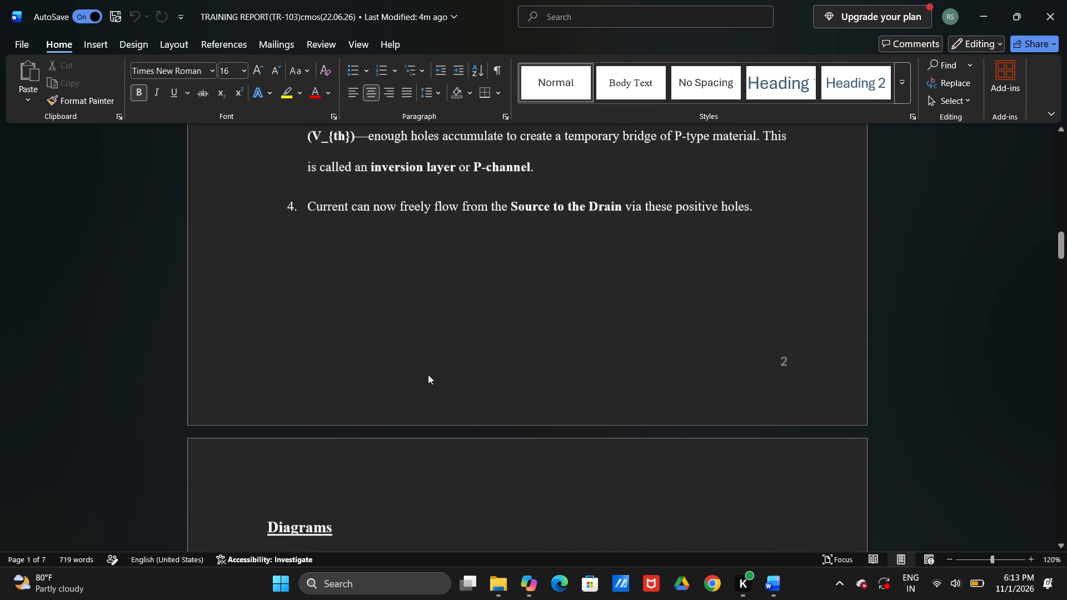
scroll(428, 374, up, 5)
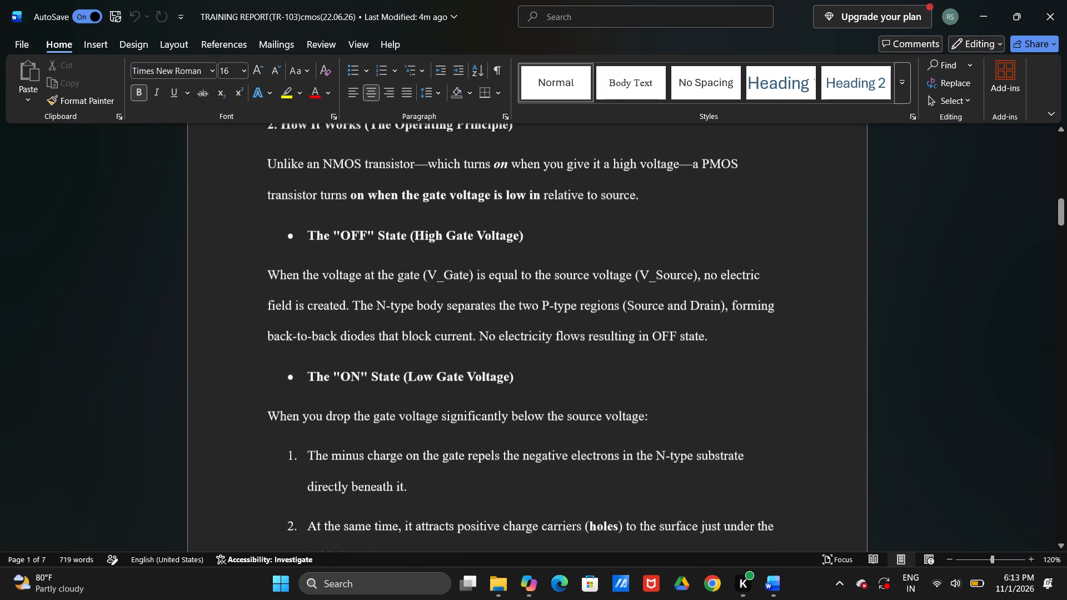
scroll(428, 374, up, 2)
scroll(428, 374, down, 3)
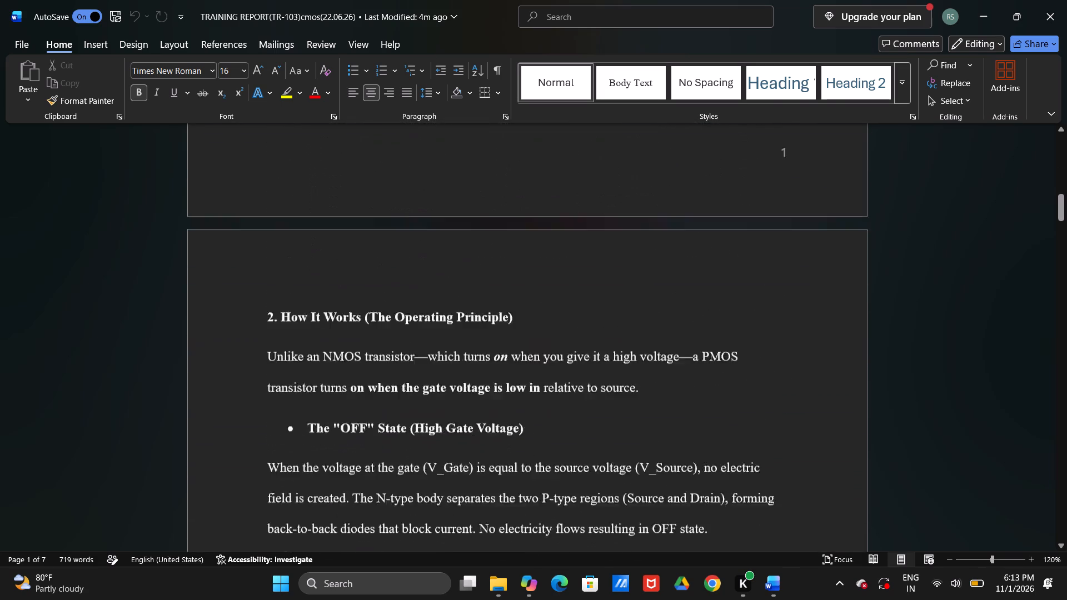
scroll(428, 374, down, 2)
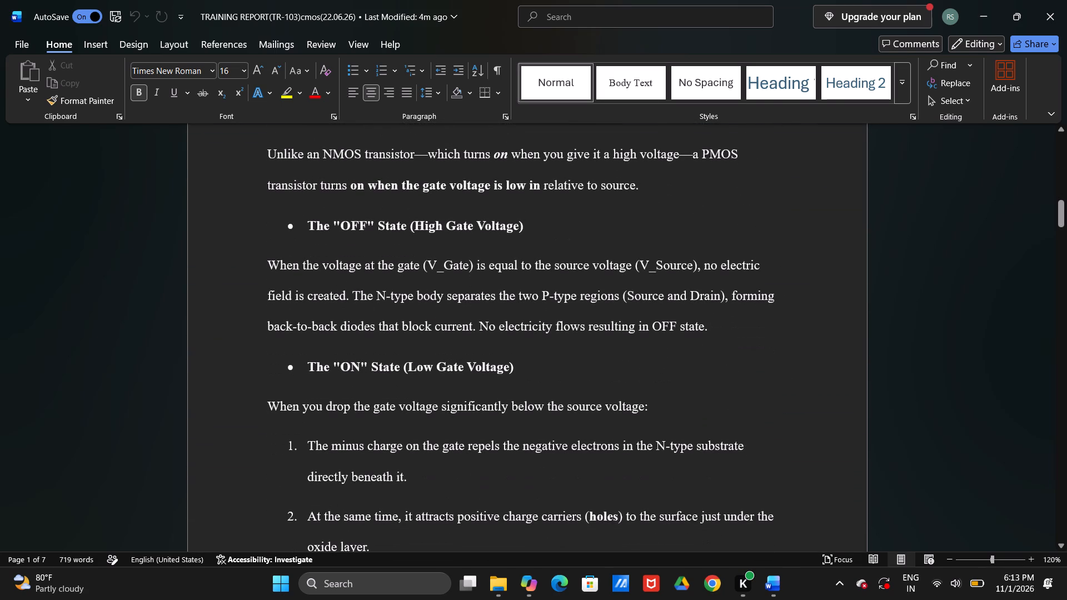
scroll(428, 374, down, 3)
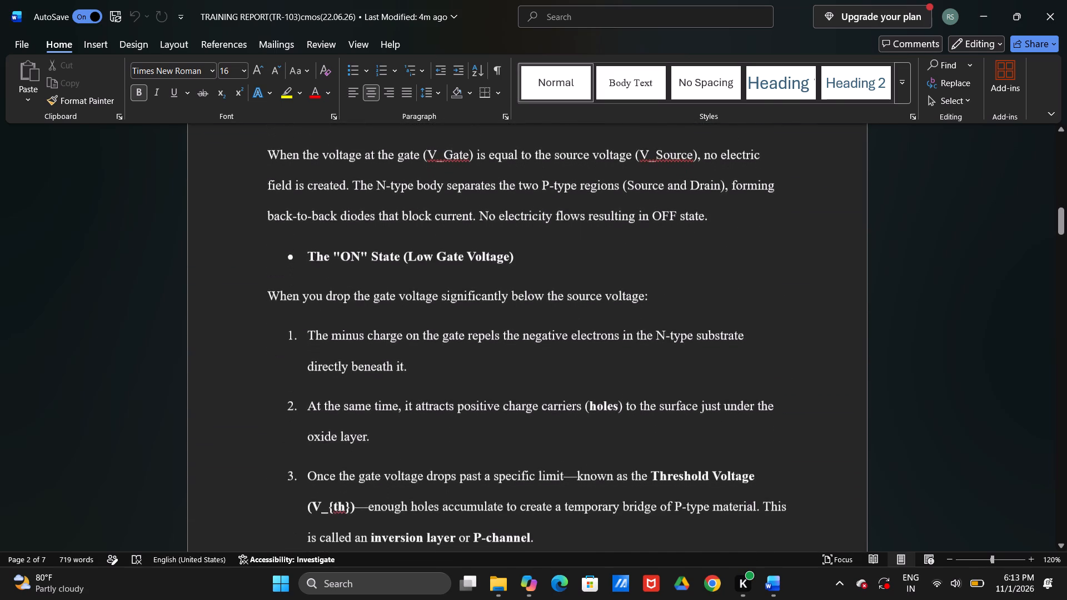
scroll(428, 374, down, 3)
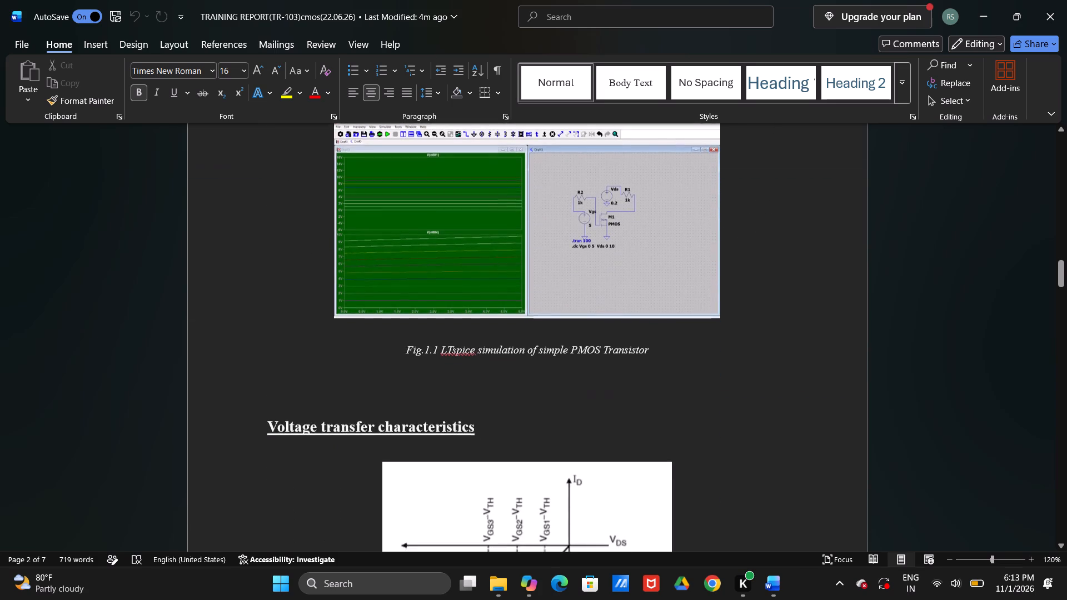
scroll(428, 374, down, 3)
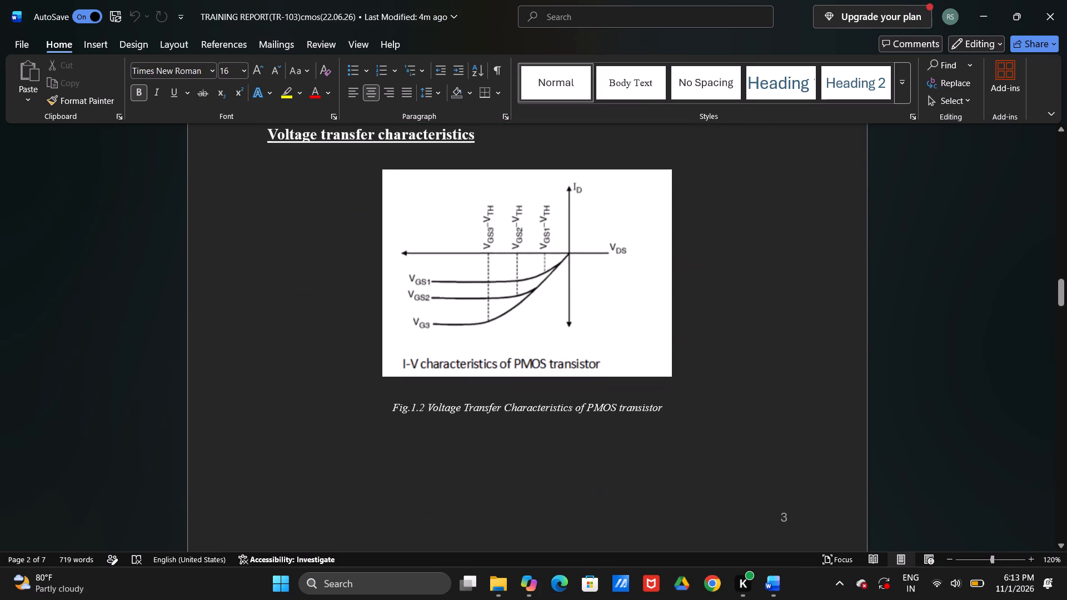
scroll(428, 374, down, 3)
scroll(428, 374, up, 1)
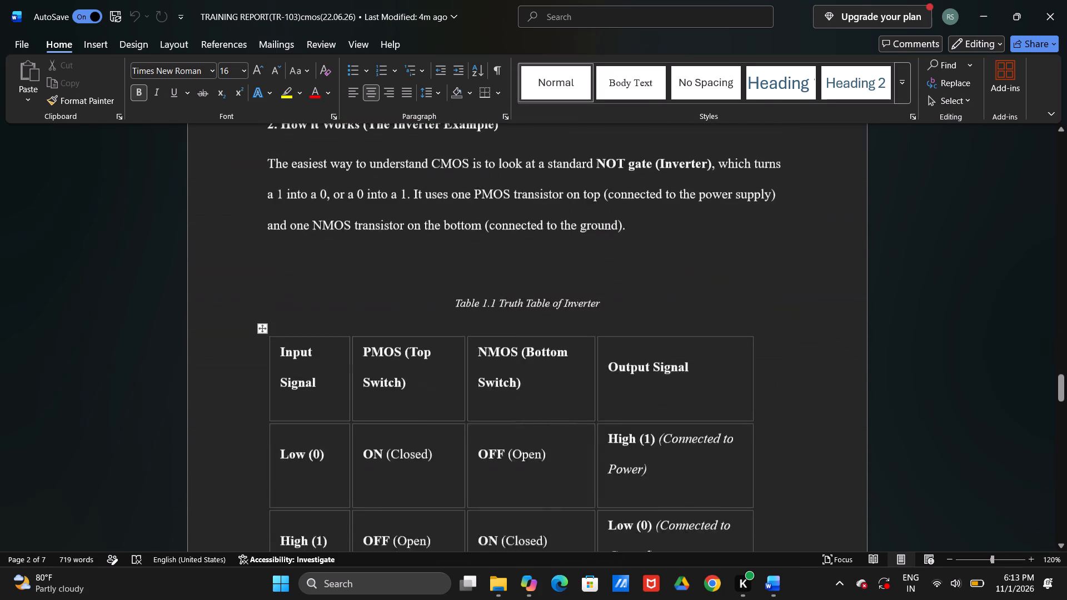
scroll(428, 374, up, 3)
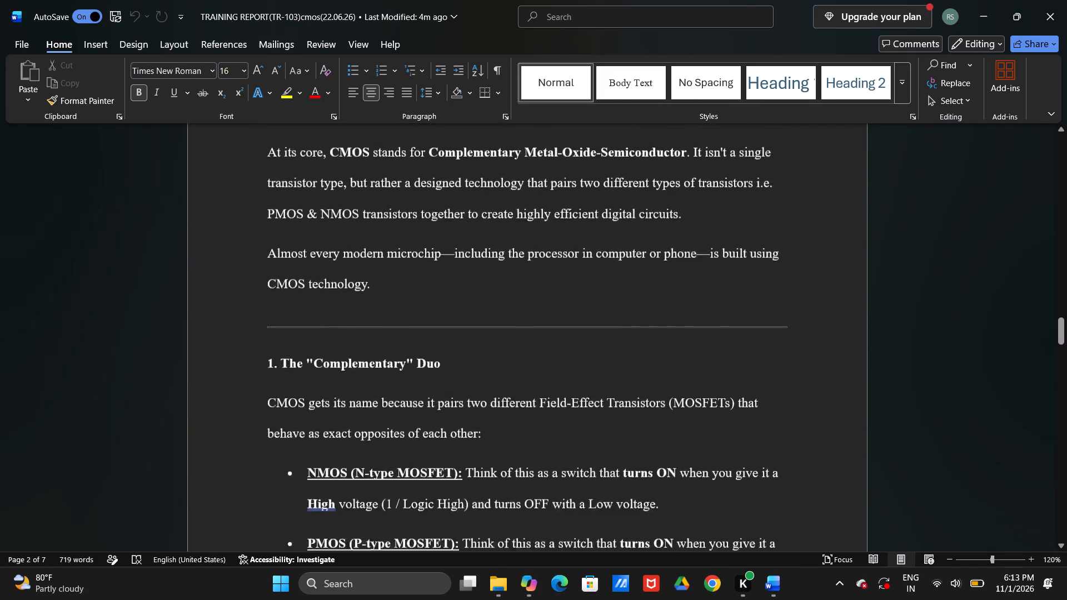
scroll(428, 374, down, 2)
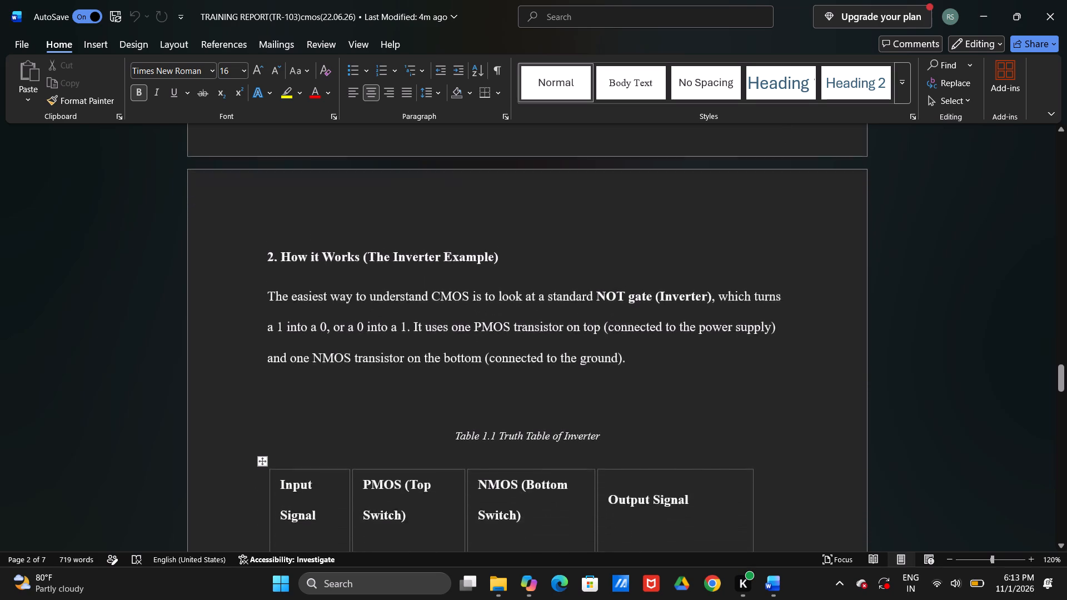
scroll(428, 374, down, 3)
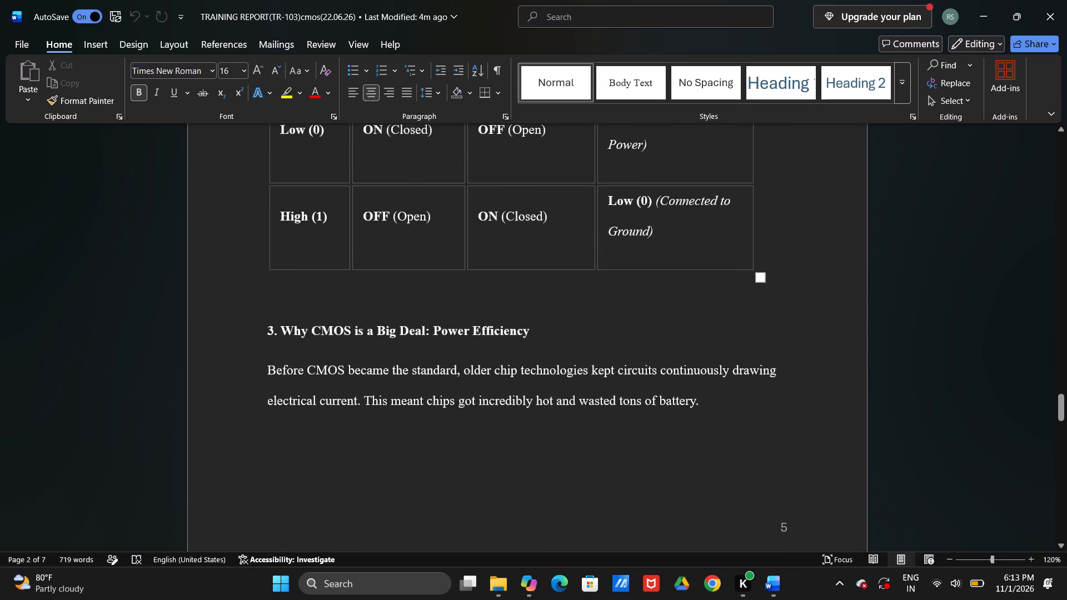
scroll(428, 374, down, 3)
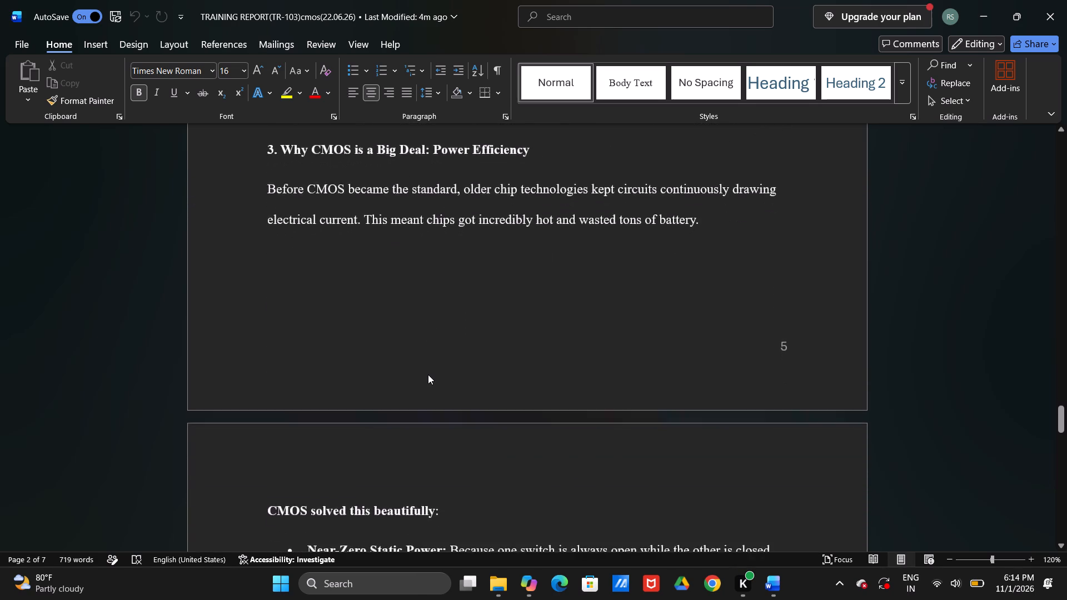
scroll(428, 374, down, 4)
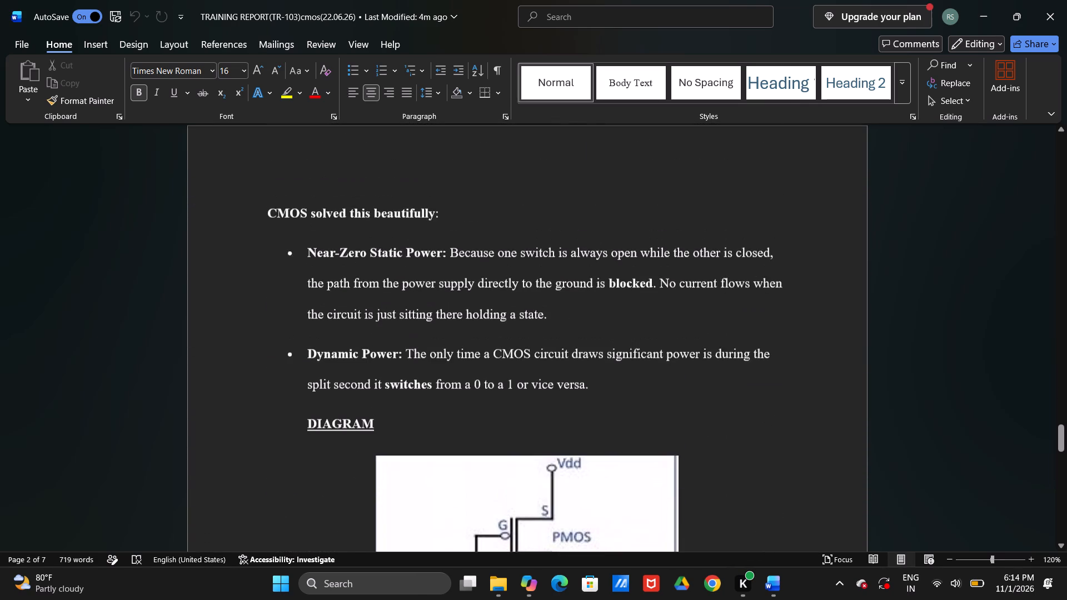
scroll(428, 374, down, 4)
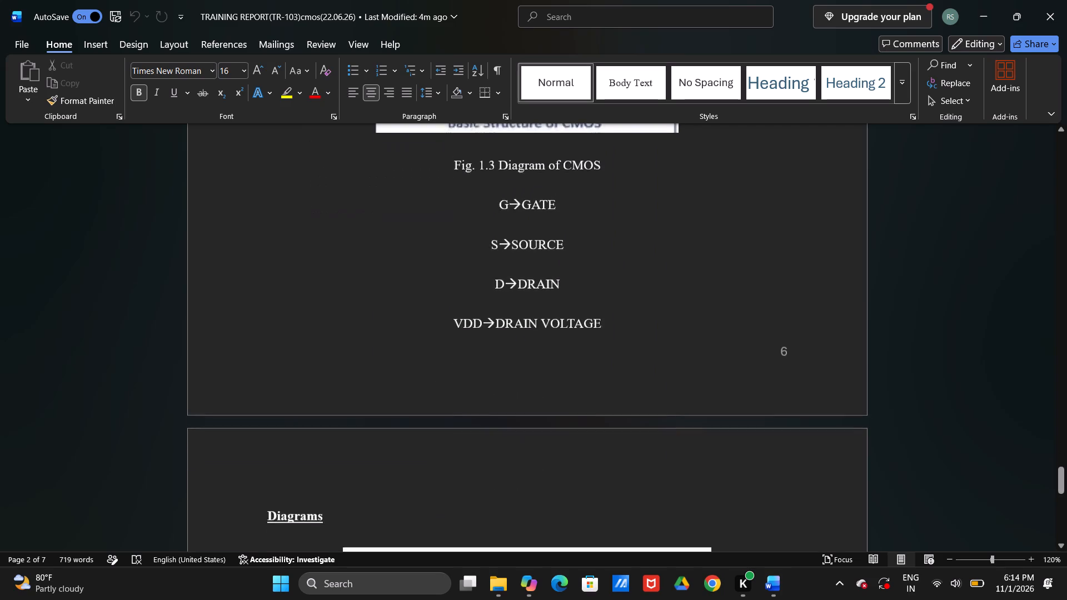
scroll(428, 374, down, 5)
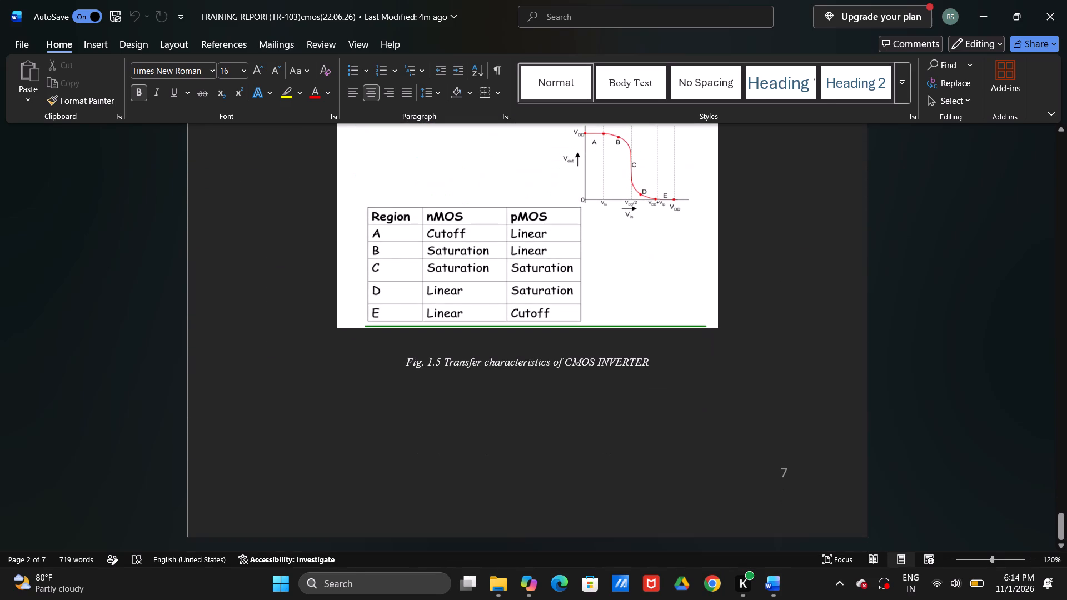
Add blank lines after the Fig. 1.5 caption at the document's end until the insertion point reaches a new page 8.
scroll(478, 493, down, 1)
click(722, 468)
key(Return)
key(Return)
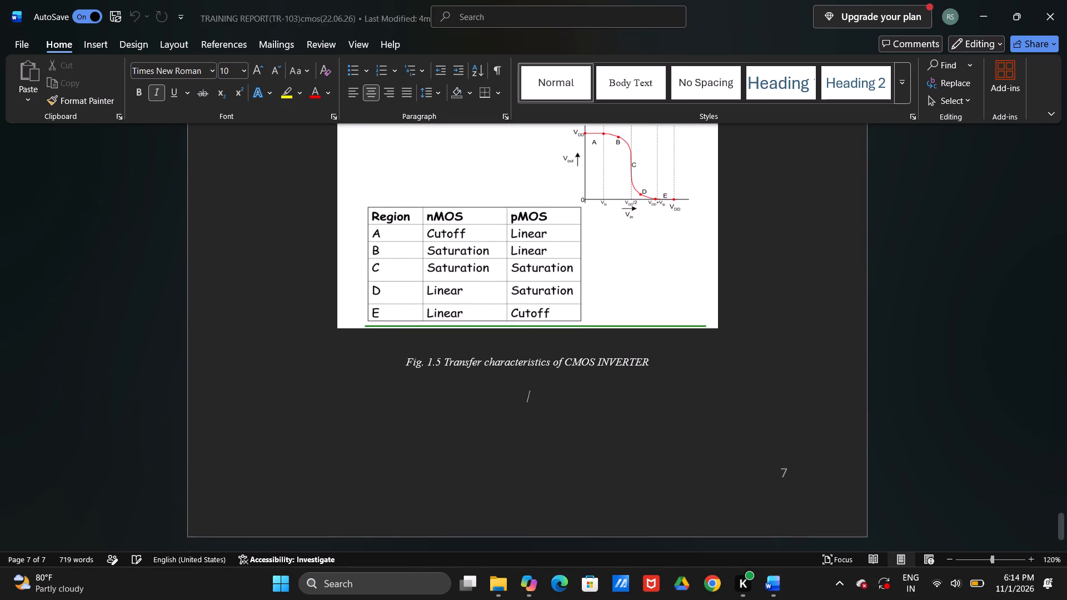
key(Return)
key(Return)
key(BackSpace)
key(BackSpace)
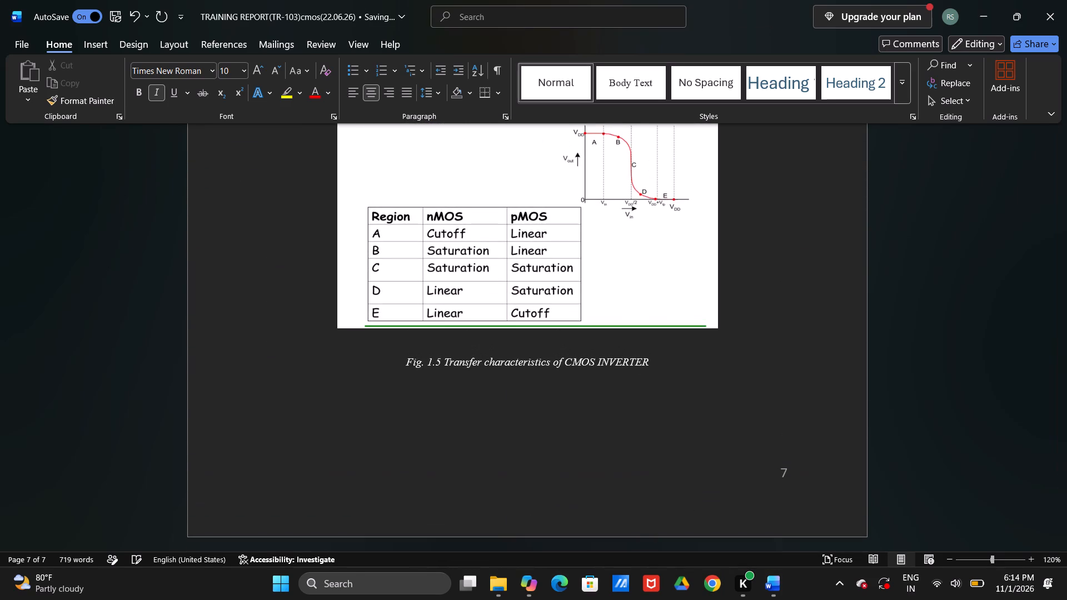
key(Return)
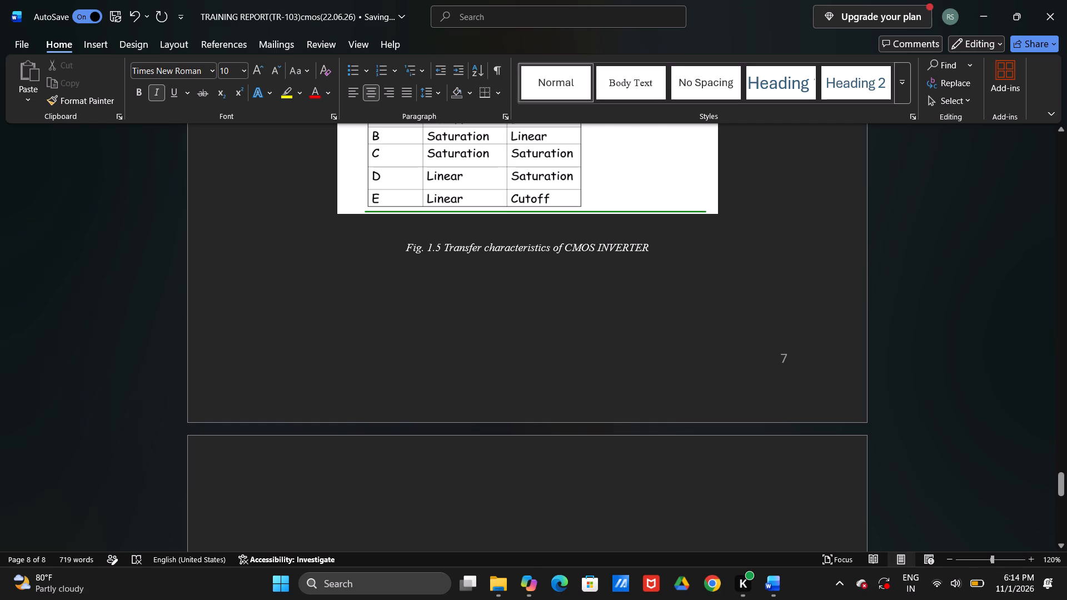
key(BackSpace)
key(Return)
Start page 8 with the heading CHAPTER-2 in non-italic Times New Roman, size 16, centred.
click(357, 84)
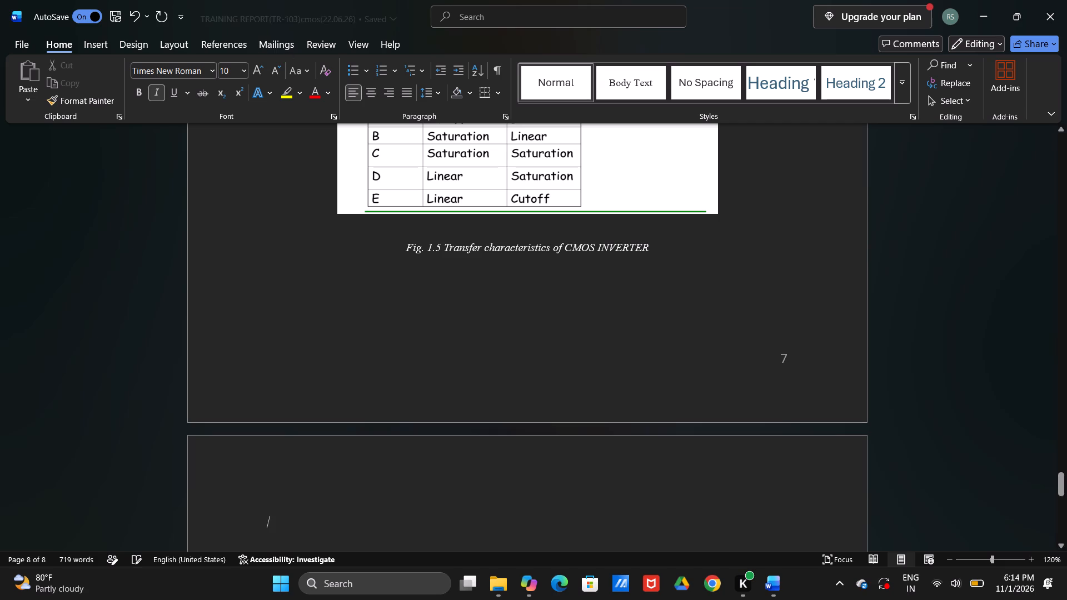
key(ctrl+i)
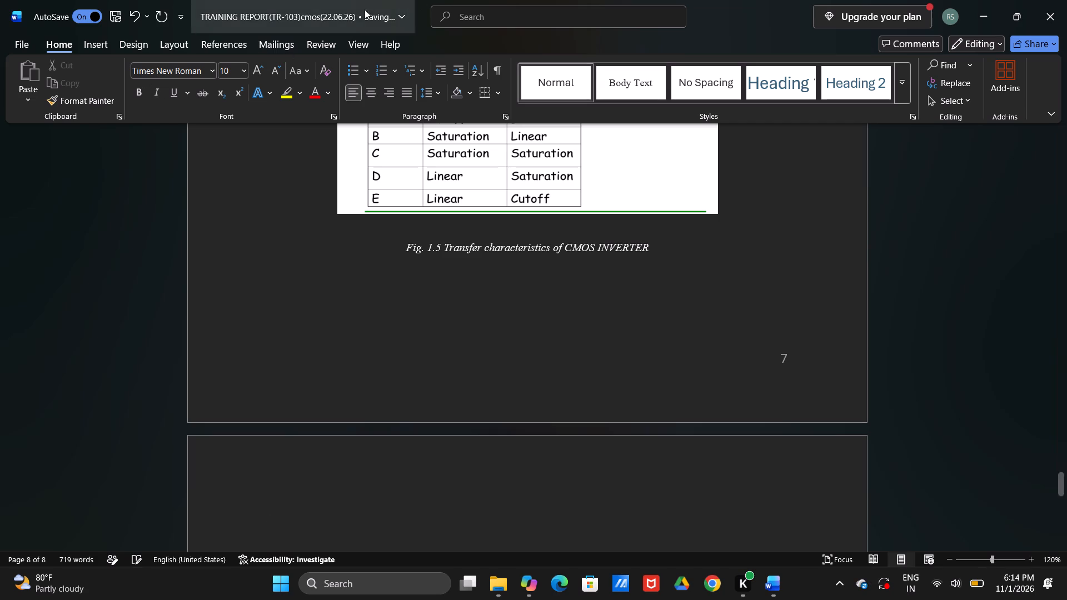
click(240, 73)
click(235, 71)
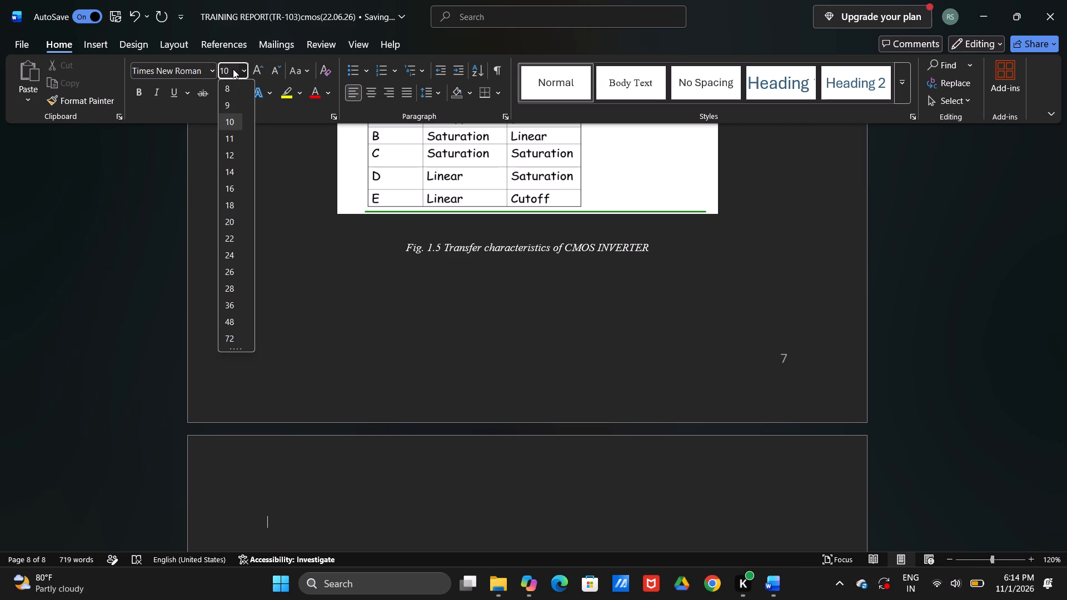
key(BackSpace)
key(6)
key(Return)
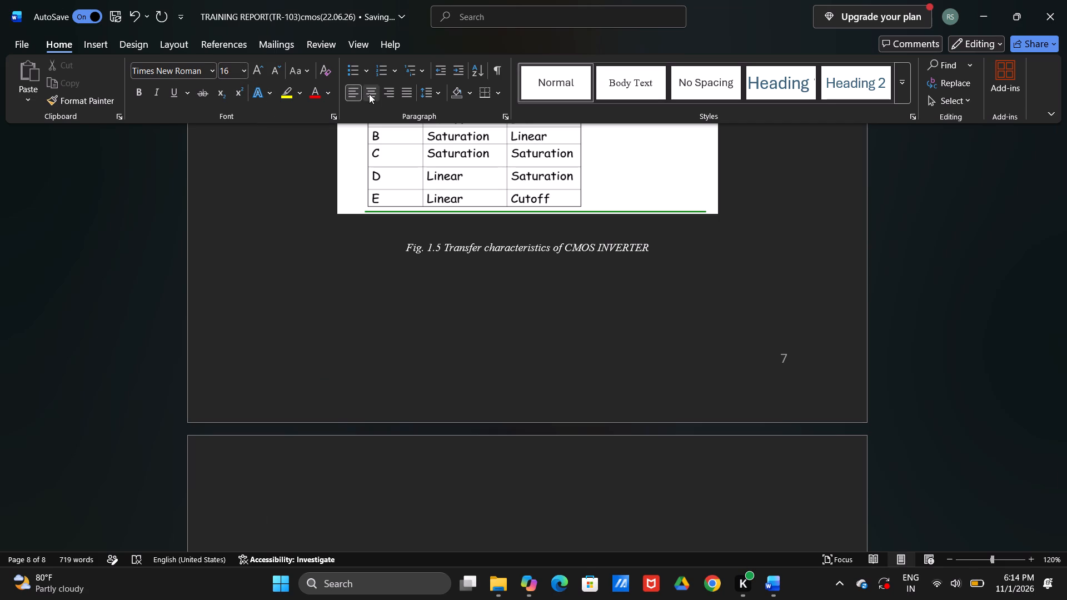
key(ctrl+e)
text(CHAPTER)
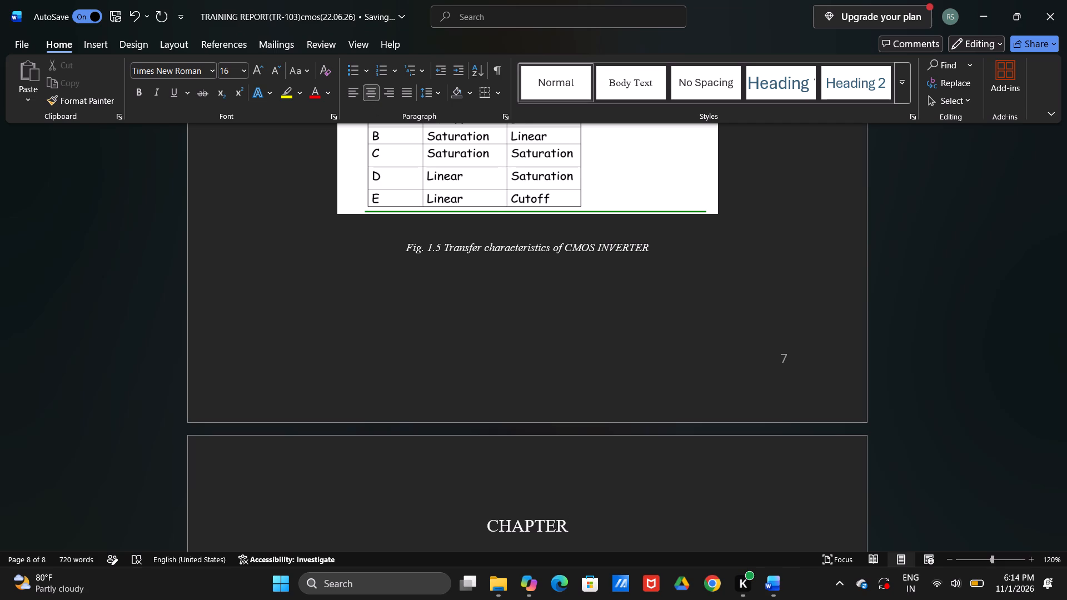
text(-2)
key(space)
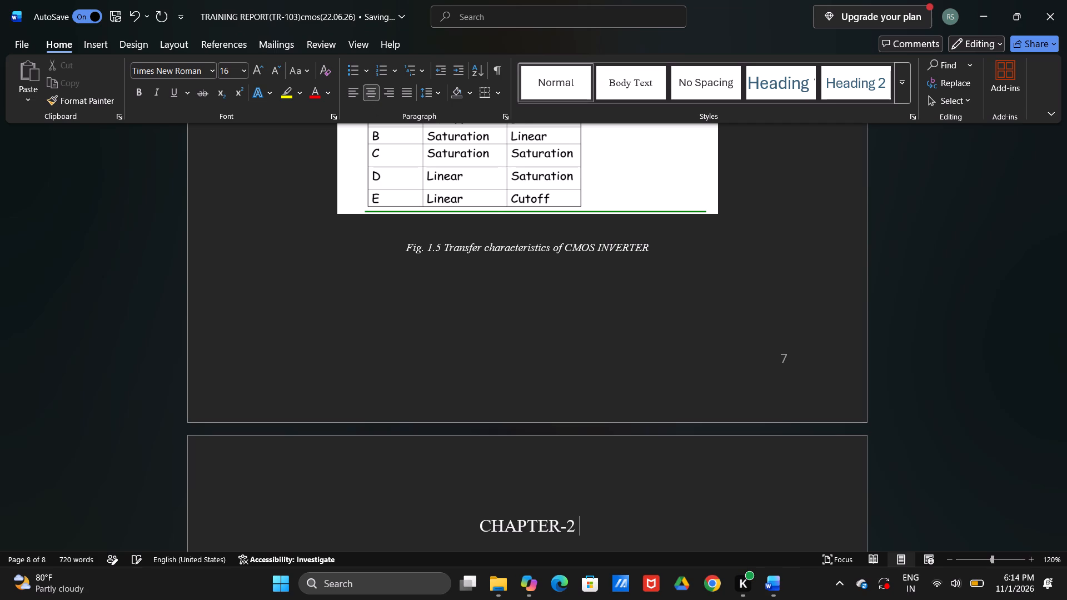
Look back through the front pages of tr-103(prep) up to its cover, and return to the CMOS report.
key(alt+Tab)
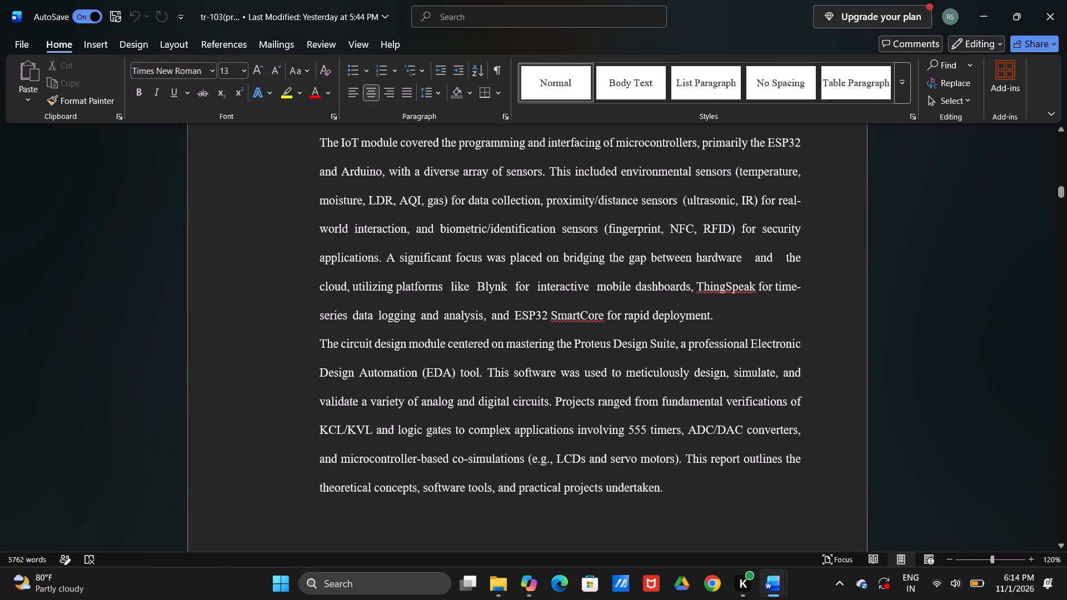
scroll(350, 386, up, 6)
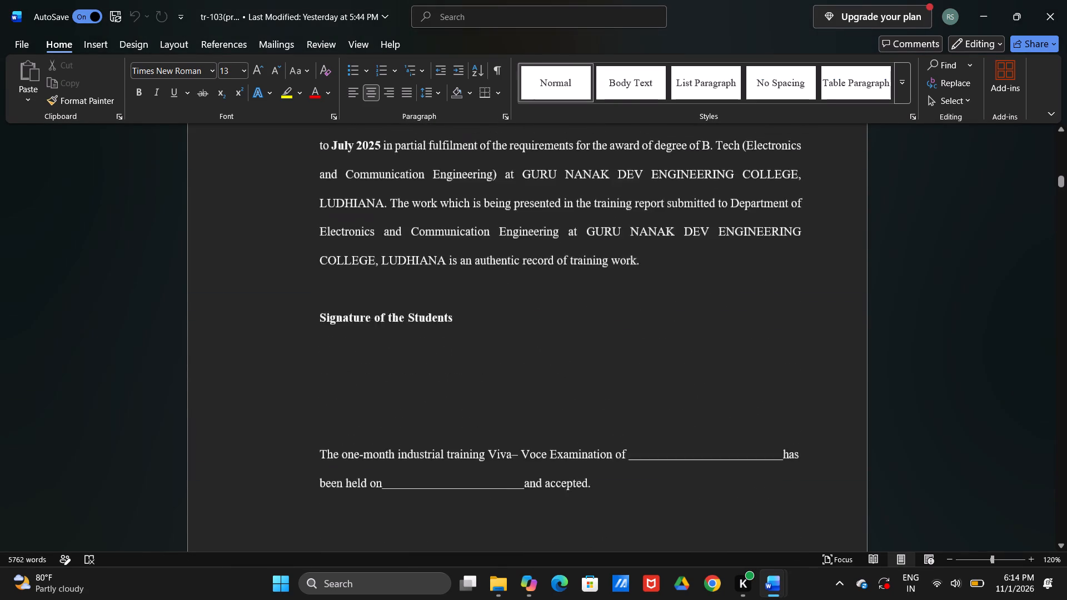
scroll(350, 386, up, 7)
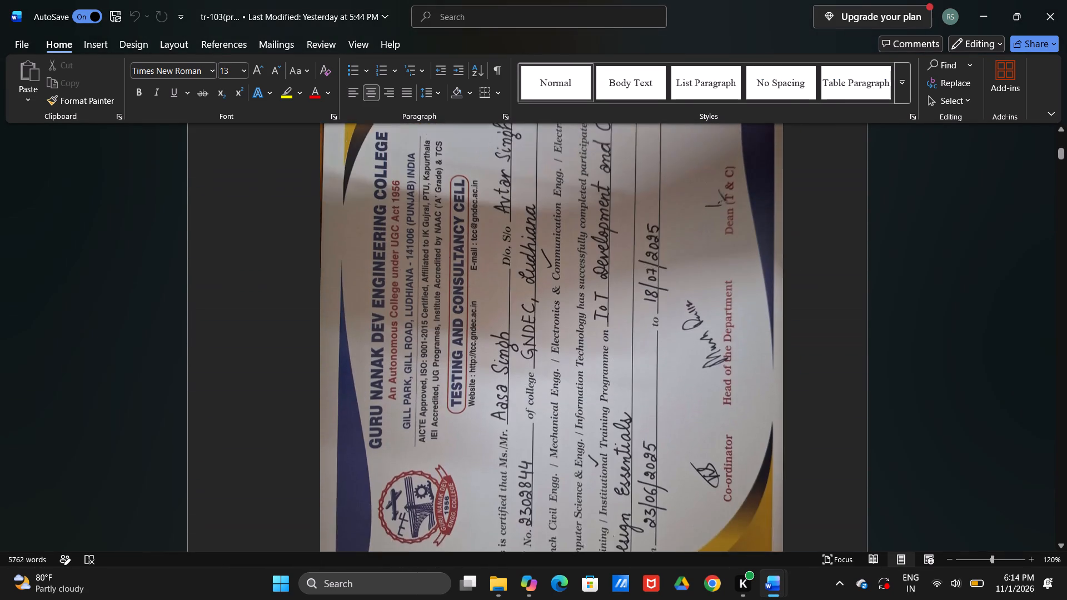
scroll(350, 386, up, 5)
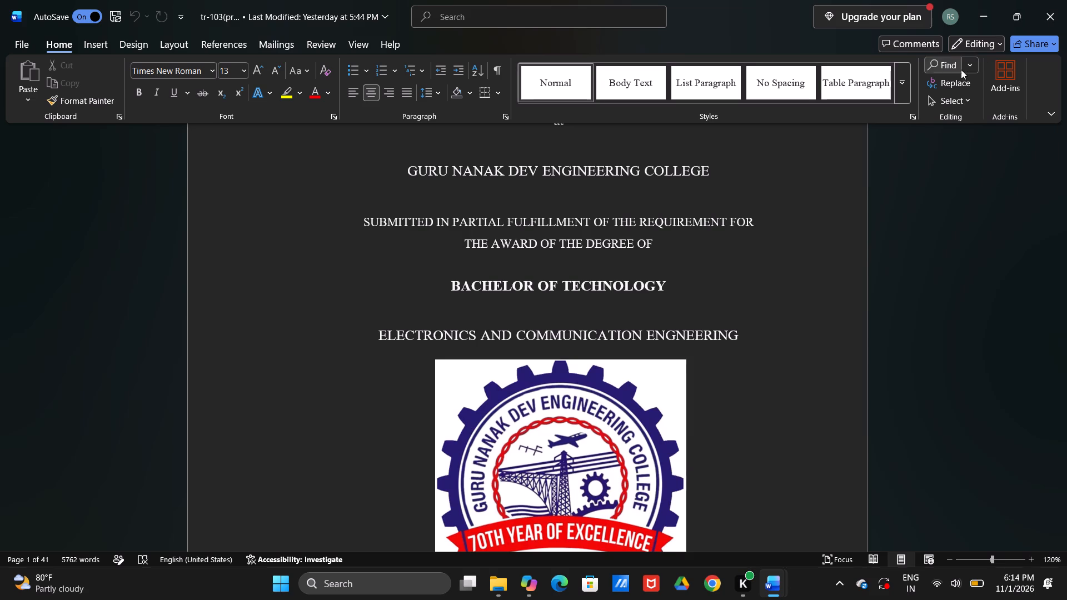
key(alt+Tab)
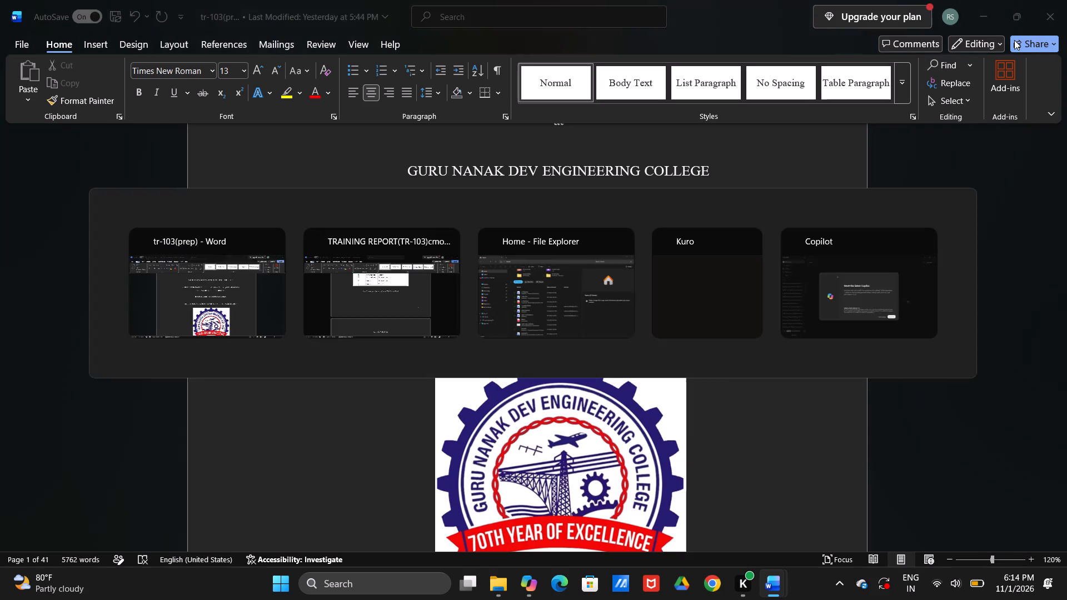
scroll(686, 195, down, 1)
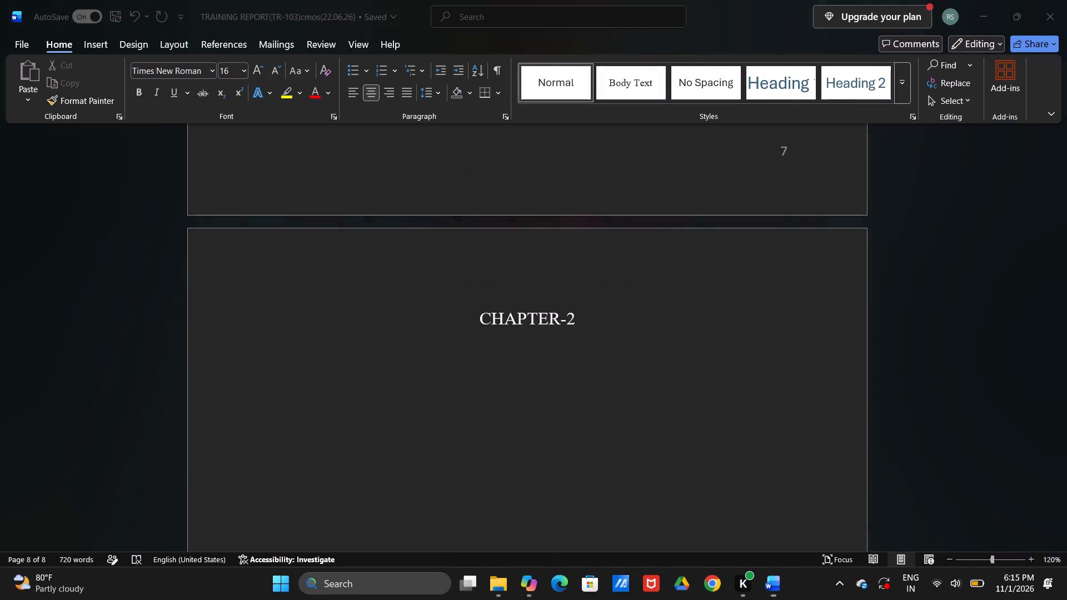
Open Firefox and load one month INd training report.pdf from its recent history.
text(BRO)
key(BackSpace)
key(BackSpace)
key(BackSpace)
key(BackSpace)
key(BackSpace)
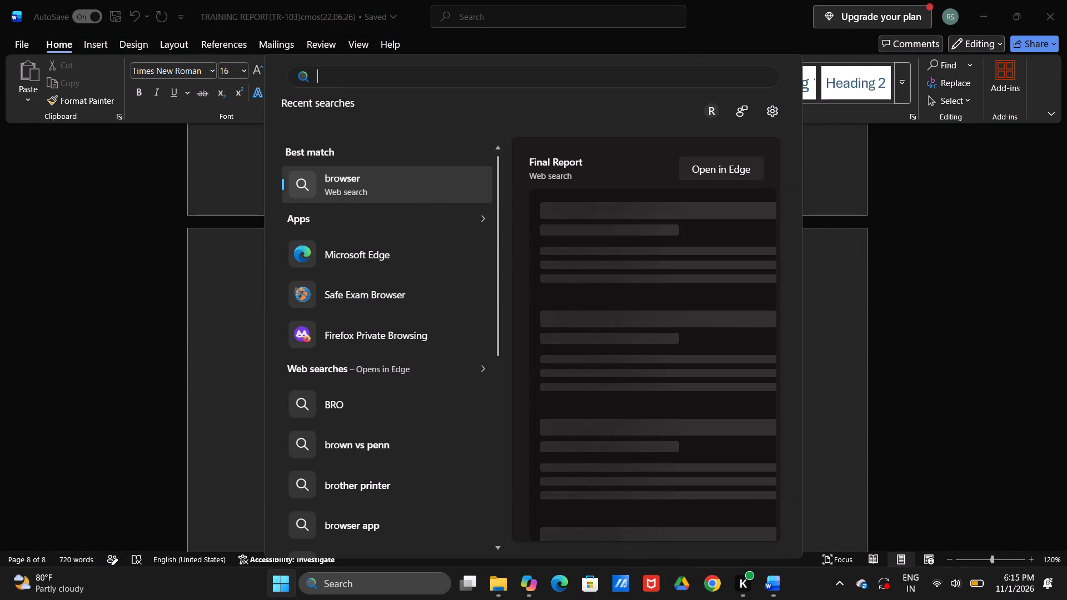
text(FIREFOX)
key(Return)
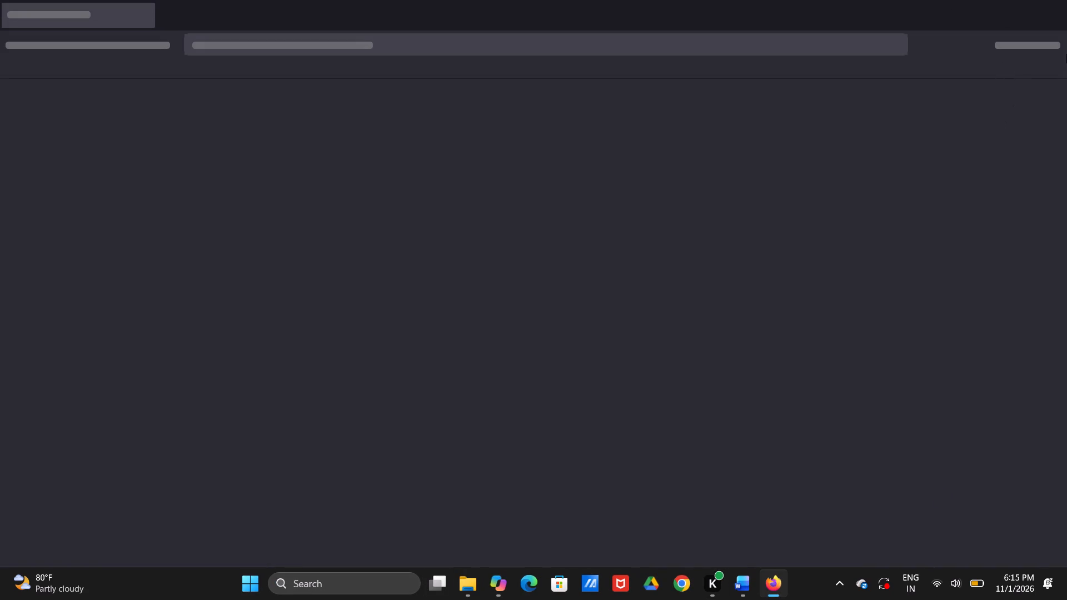
click(1047, 41)
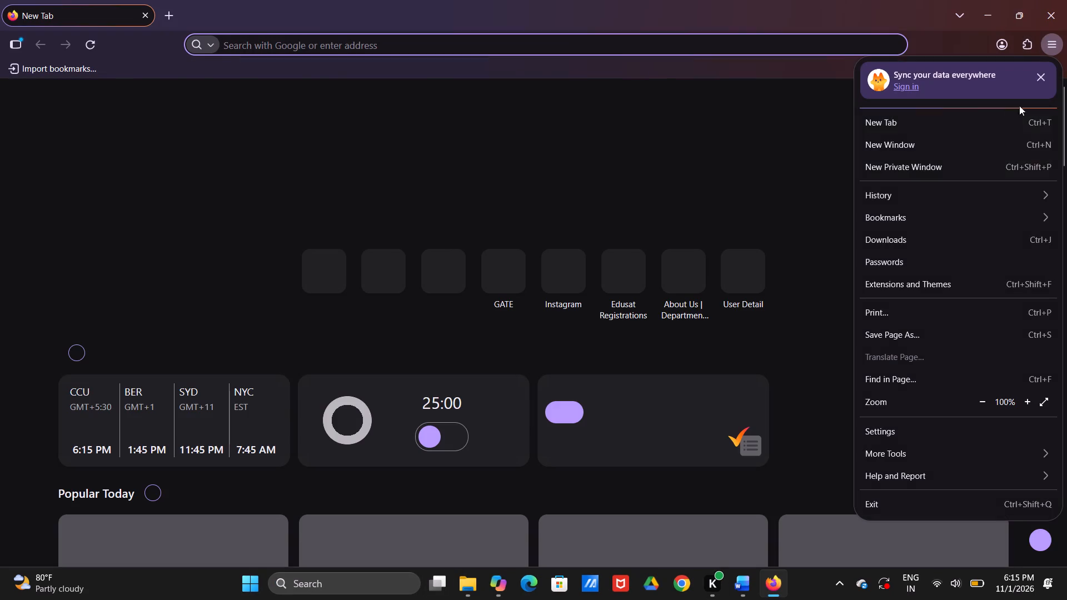
click(961, 194)
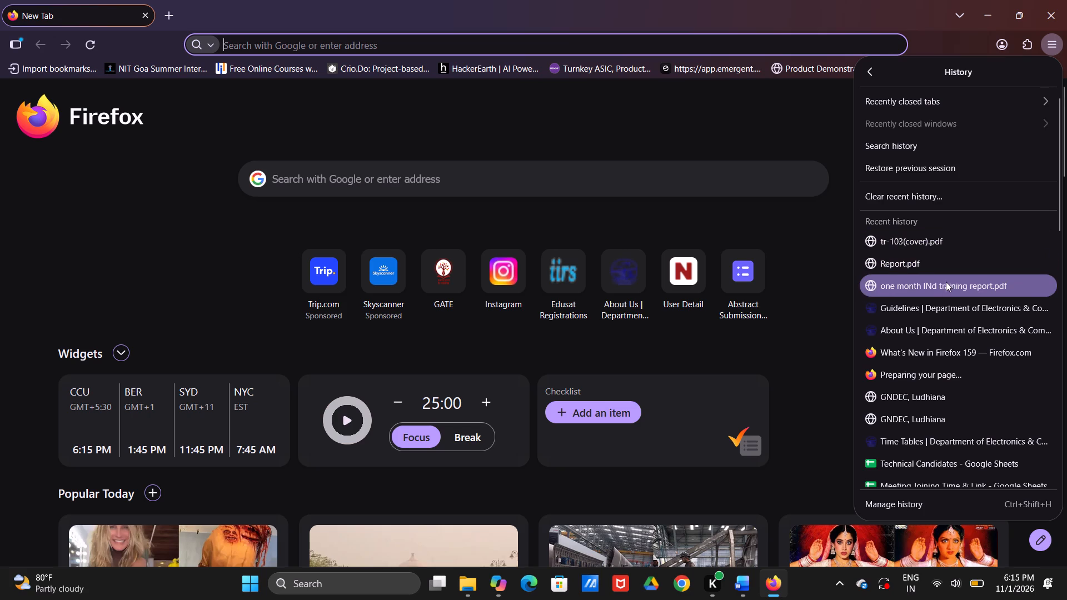
click(964, 285)
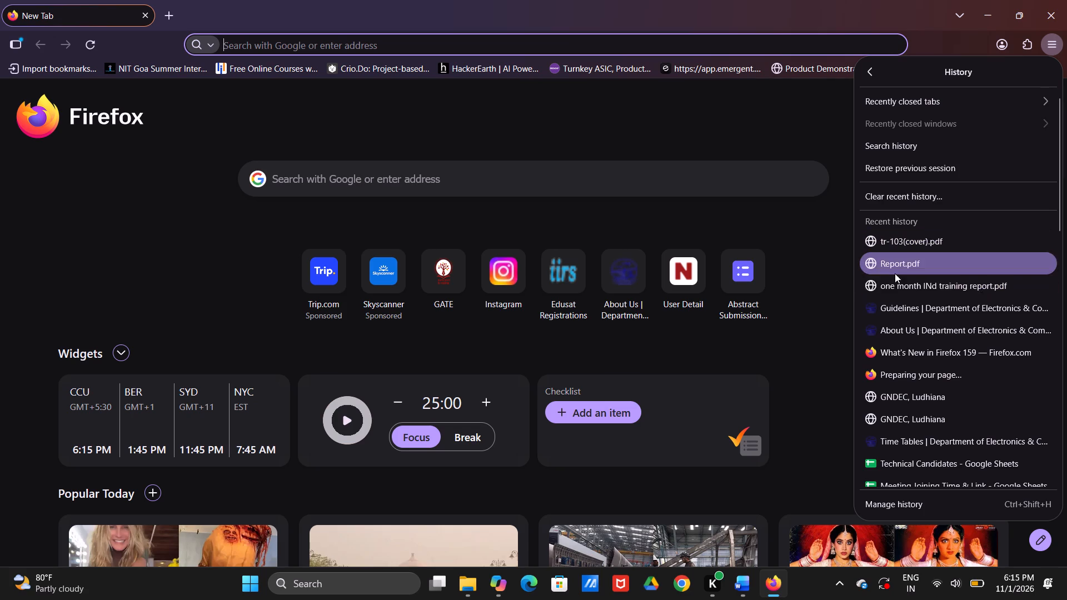
double_click(923, 286)
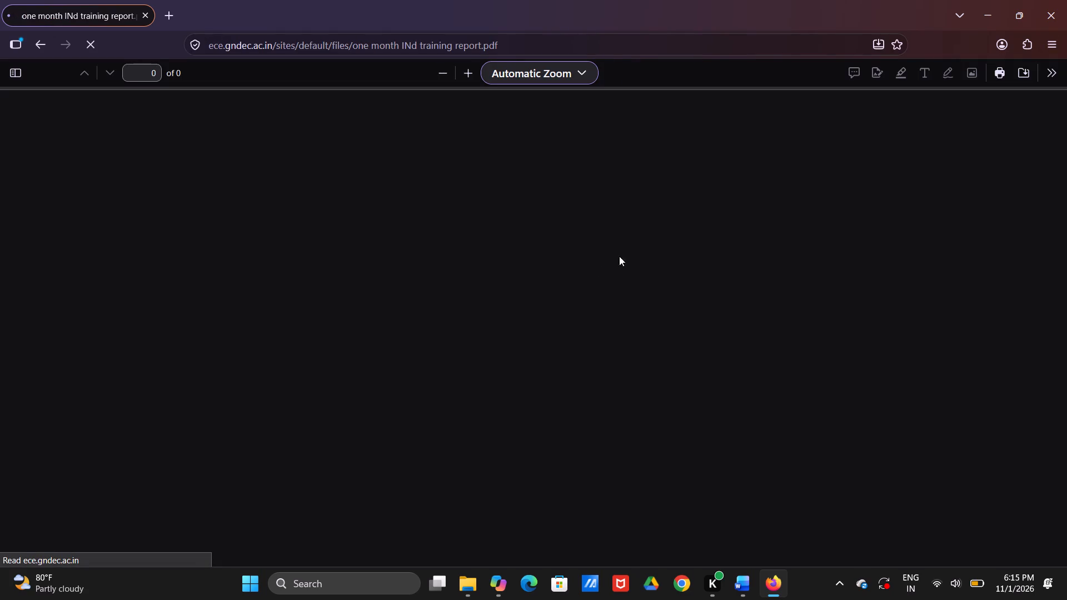
Read the training report guidelines PDF for the chapter title formatting rules and the prescribed chapter titles in its contents page.
scroll(594, 293, down, 5)
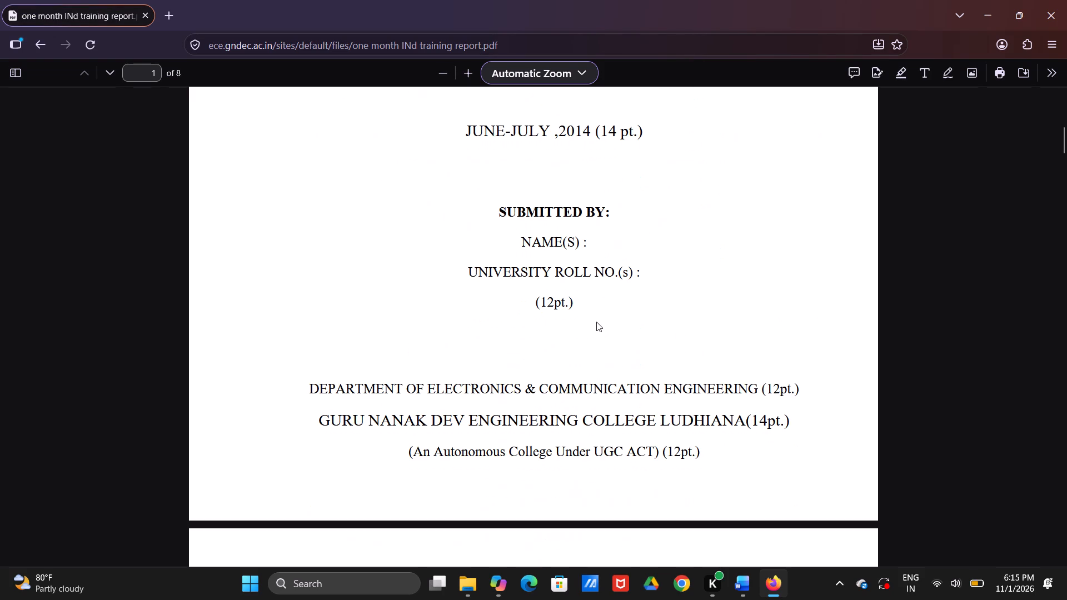
scroll(709, 314, down, 1)
scroll(774, 453, down, 1)
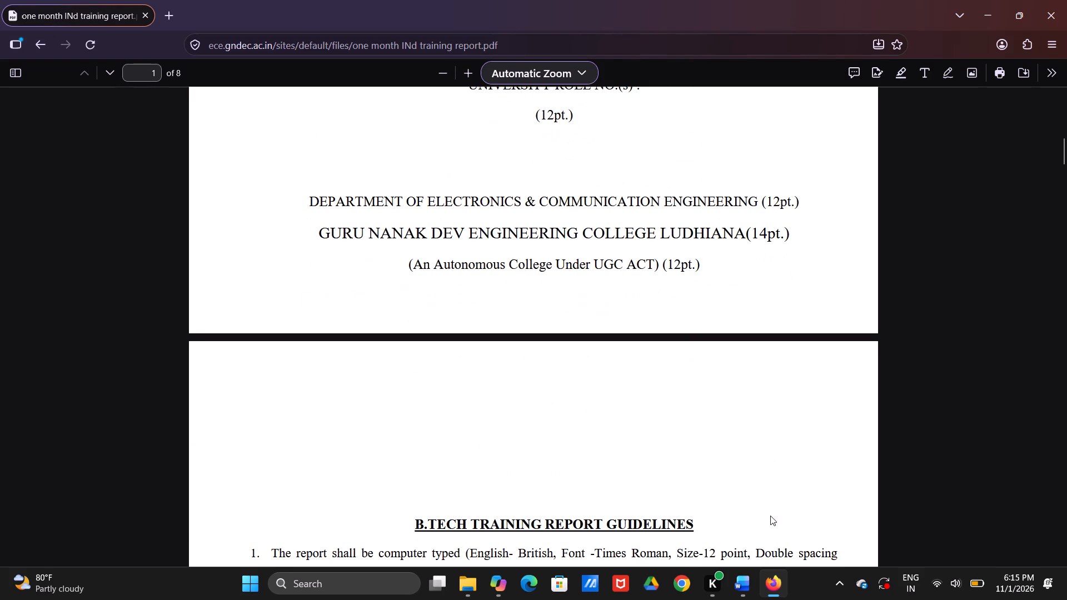
scroll(645, 342, down, 9)
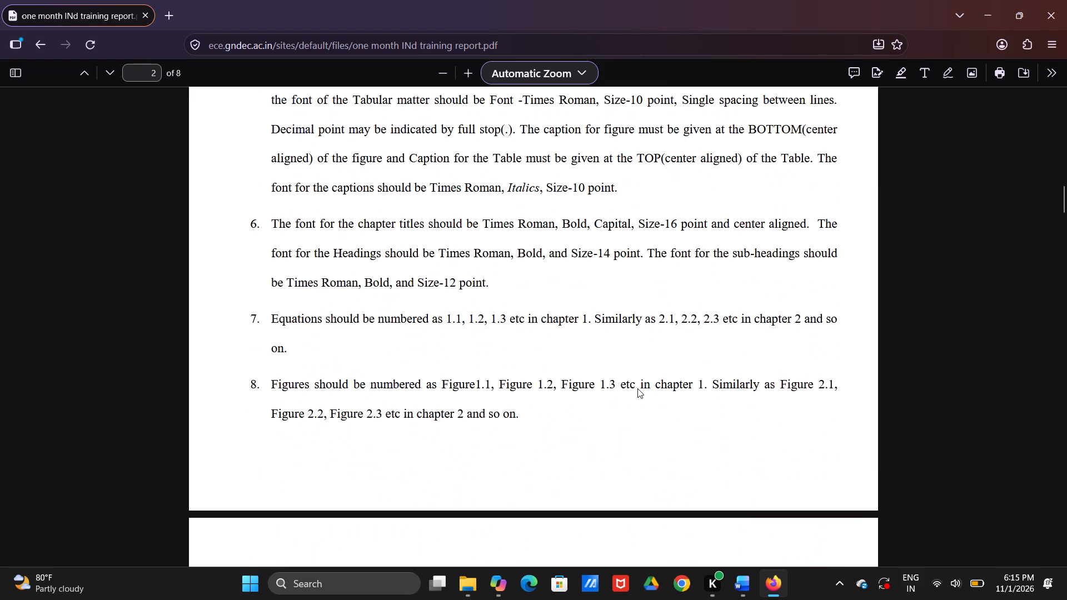
scroll(637, 388, down, 13)
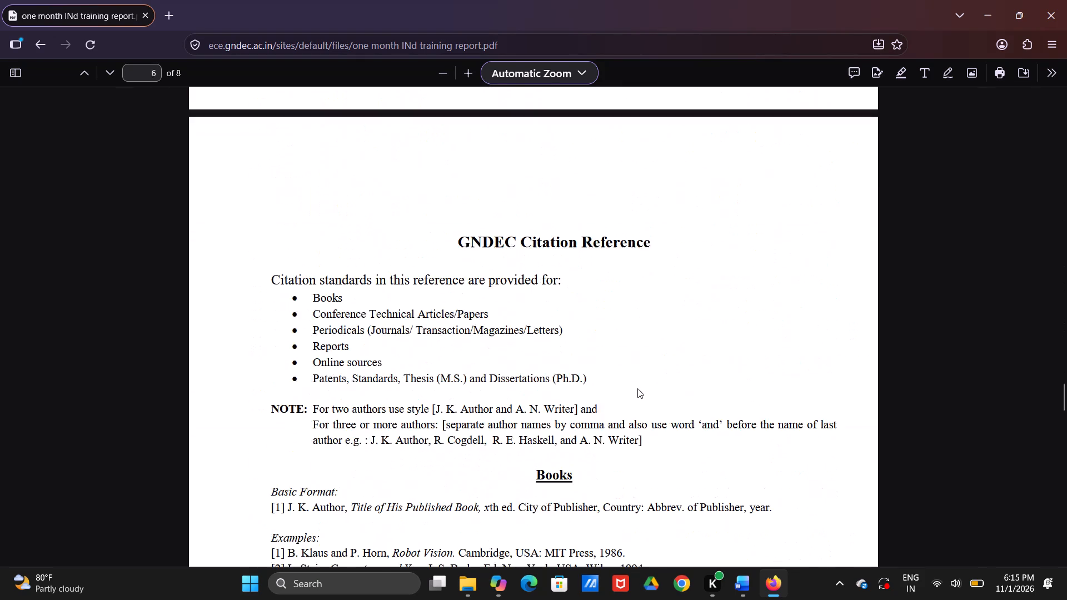
scroll(609, 346, up, 5)
scroll(576, 288, down, 1)
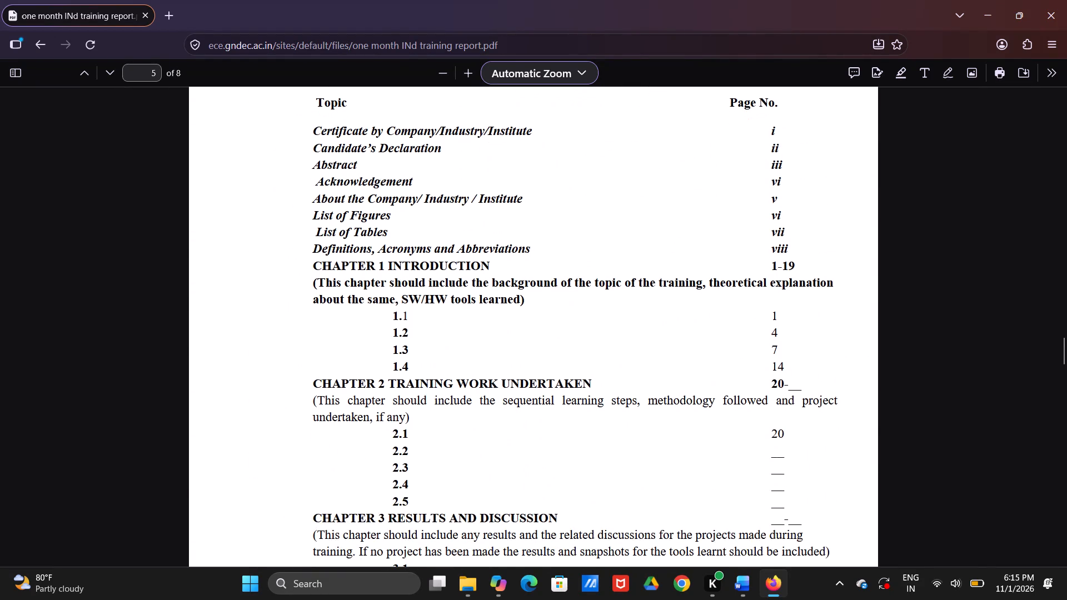
scroll(462, 295, down, 1)
Switch back to the CMOS report and make the CHAPTER-2 heading on page 8 bold.
key(alt+Tab)
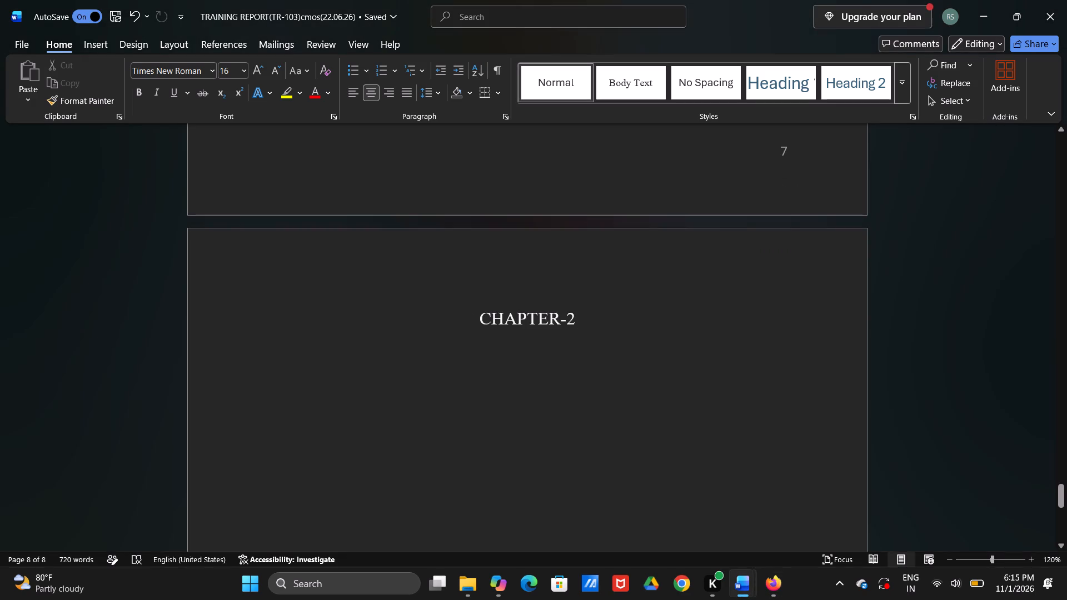
key(ctrl+shift+Left)
key(ctrl+shift+Left)
key(ctrl+shift+Left)
key(ctrl+shift+Left)
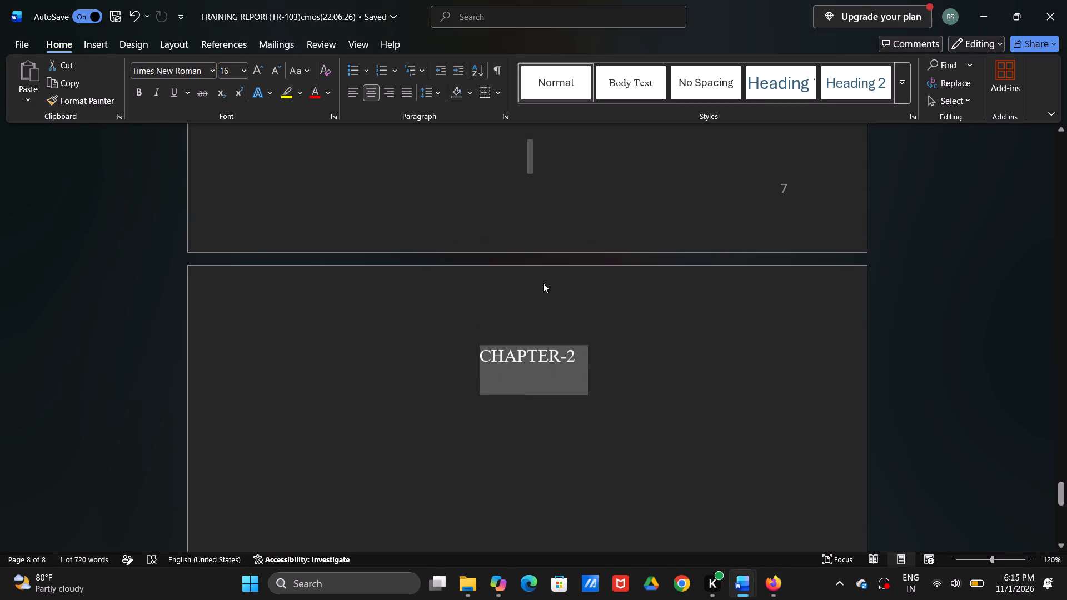
key(ctrl+v)
key(ctrl+b)
Complete the heading as CHAPTER-2 TRAINING WORK UNDERTAKEN and begin a new non-bold line beneath it.
click(587, 340)
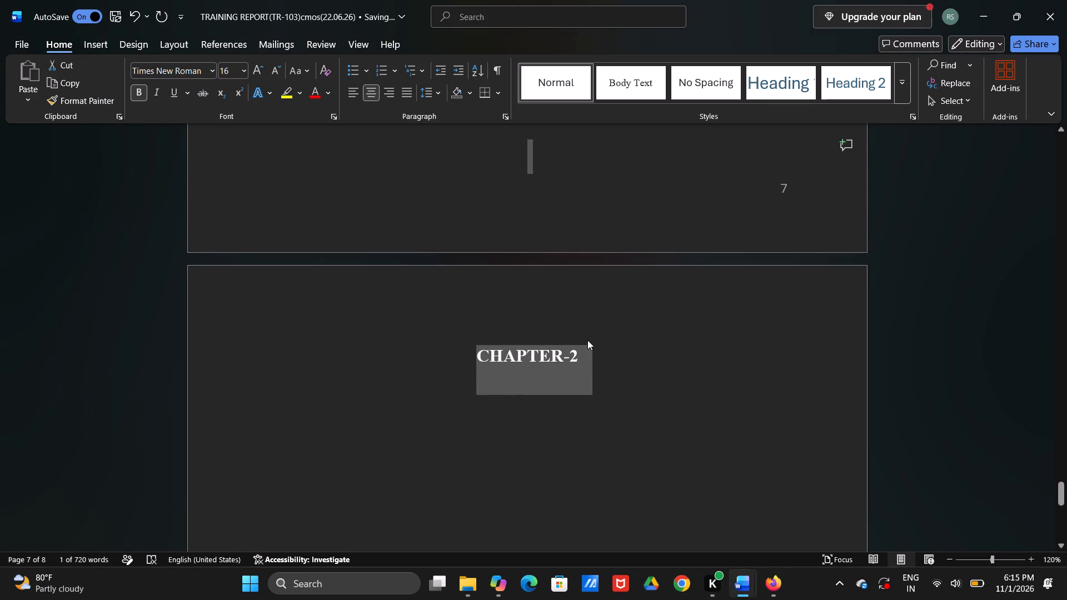
text(TRAINING WORK UNDERTAKEN)
key(Return)
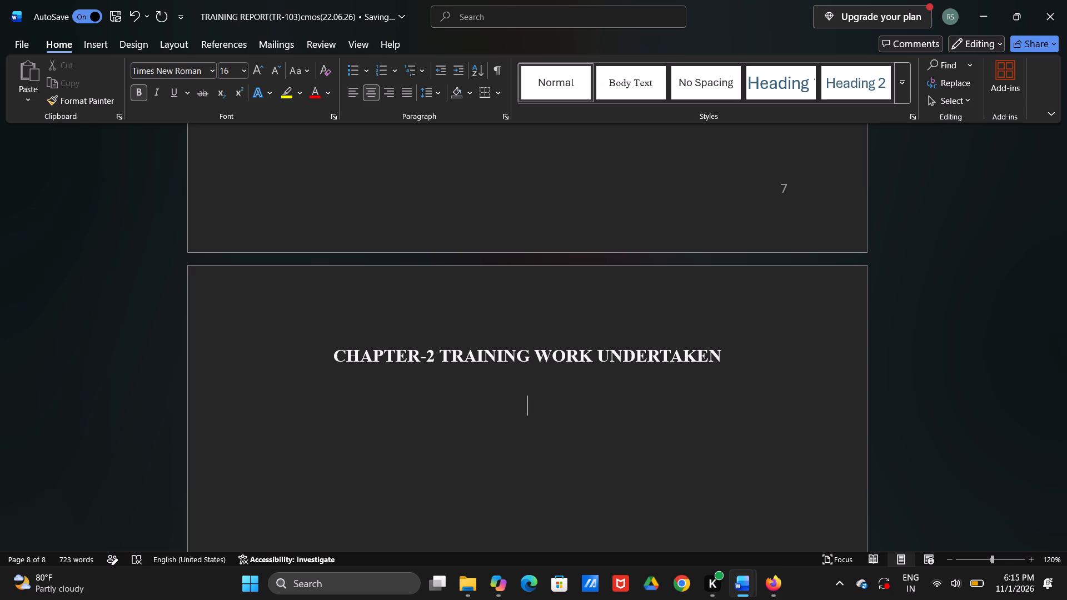
key(ctrl+b)
Check the section numbering in the guidelines PDF's contents page, and renumber the PMOS Transistor explanation heading in Chapter 1 as 1.1.
key(alt+Tab)
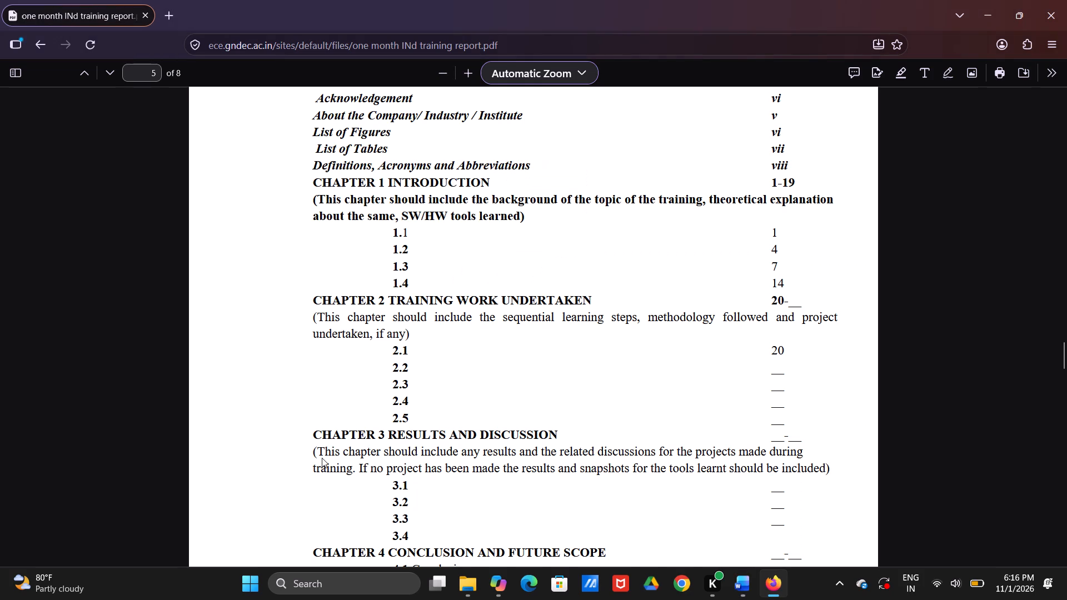
key(alt+Tab)
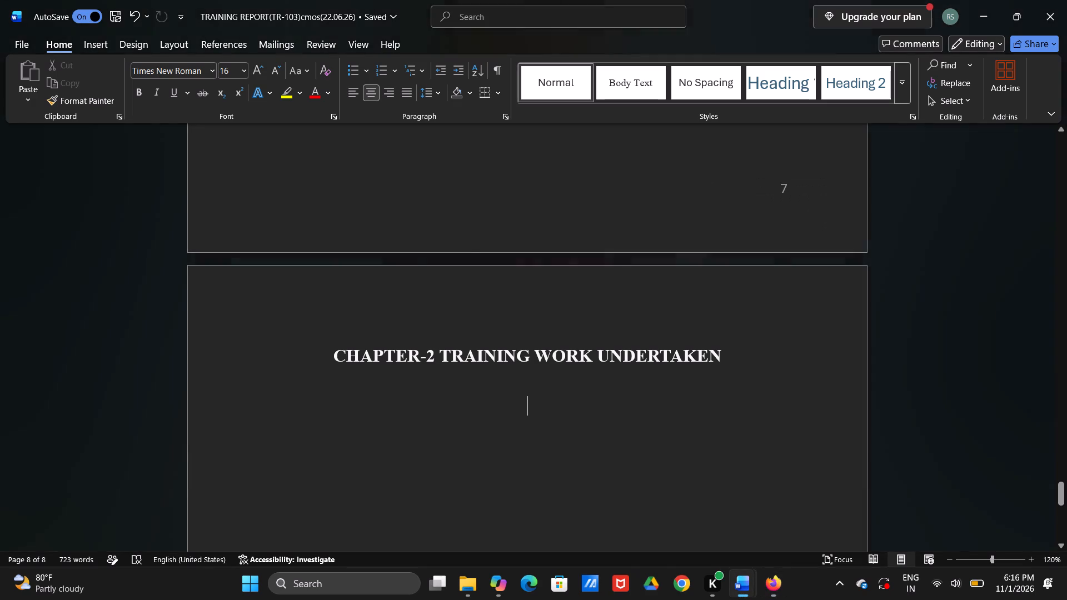
scroll(399, 599, up, 2)
scroll(376, 402, up, 2)
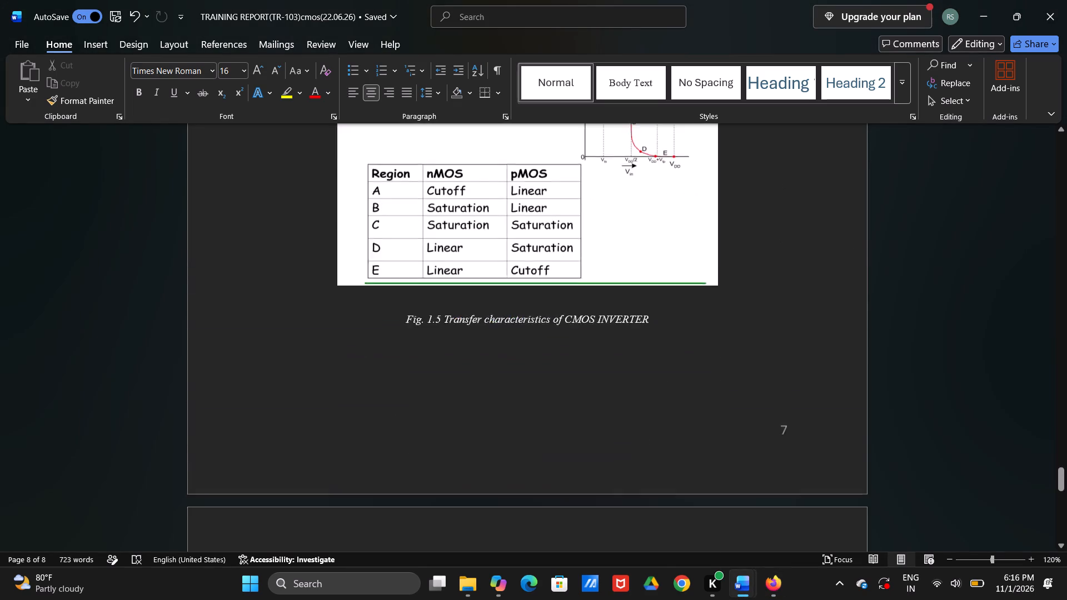
scroll(376, 402, up, 7)
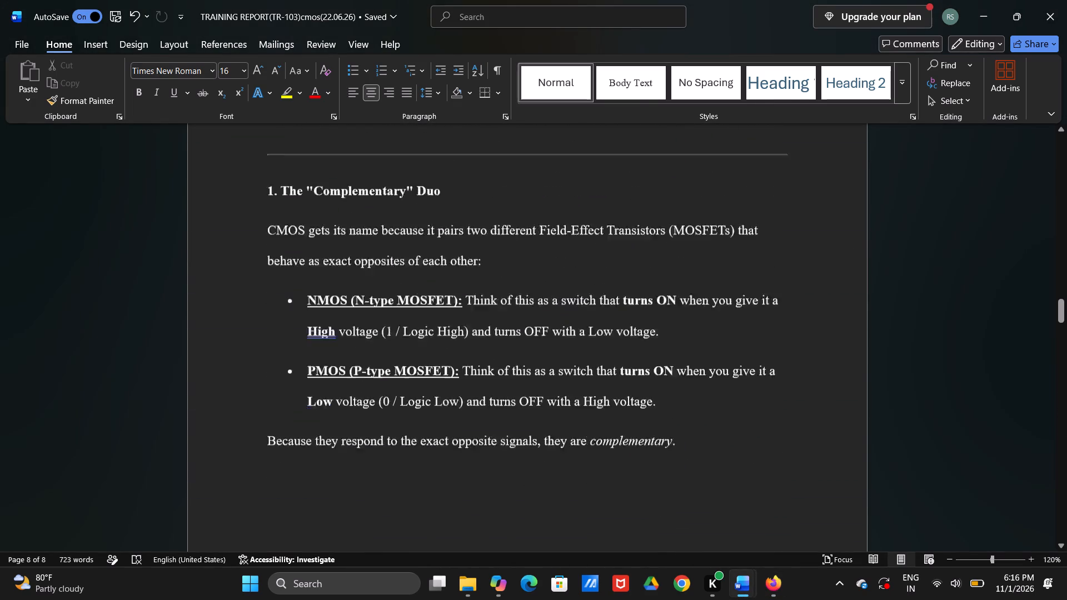
scroll(376, 402, up, 6)
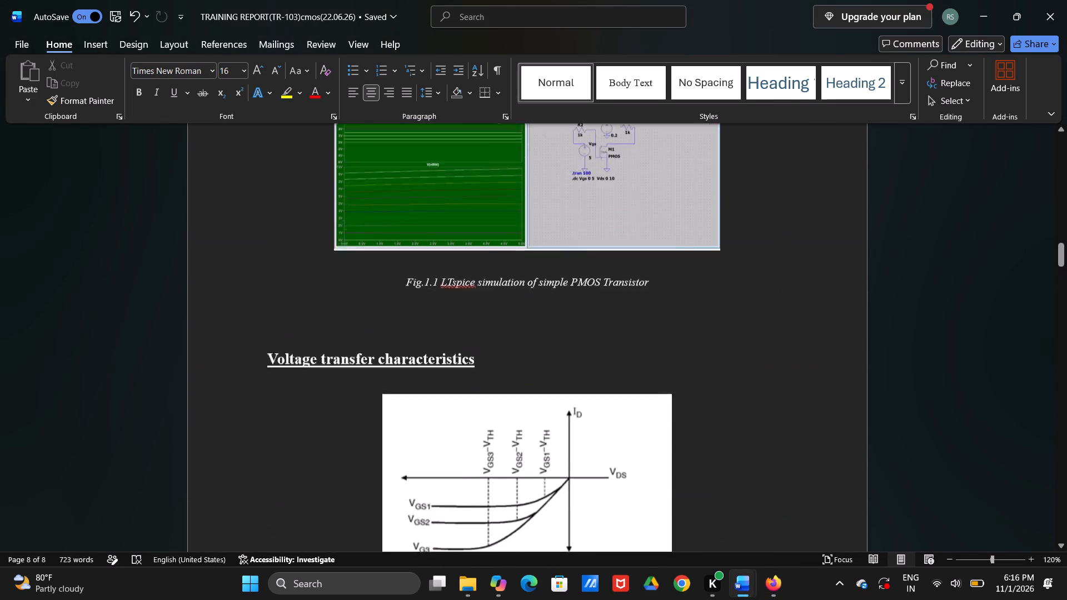
scroll(376, 402, up, 5)
scroll(54, 0, up, 1)
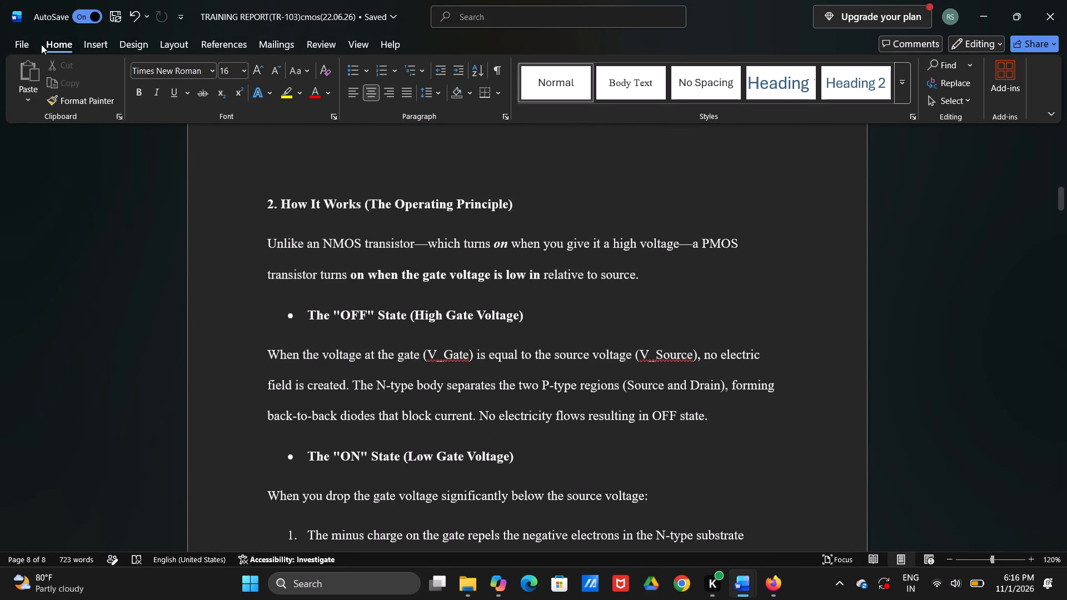
scroll(41, 44, up, 2)
click(273, 268)
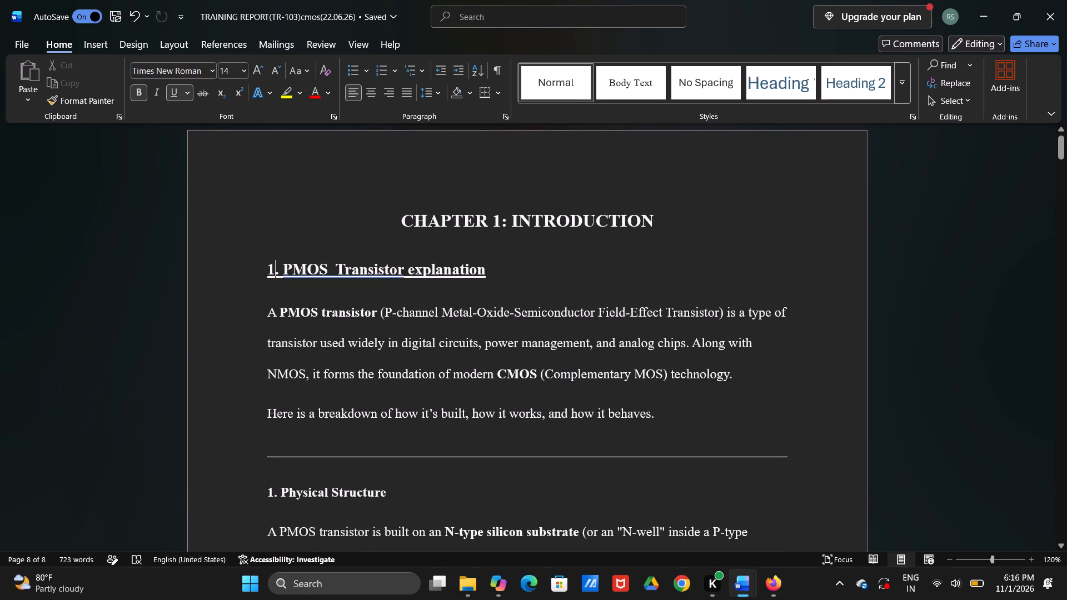
click(280, 270)
key(1)
Renumber the CMOS TRANSISTOR explanation heading on page 4 as 1.2, without a period after the number.
scroll(298, 344, down, 1)
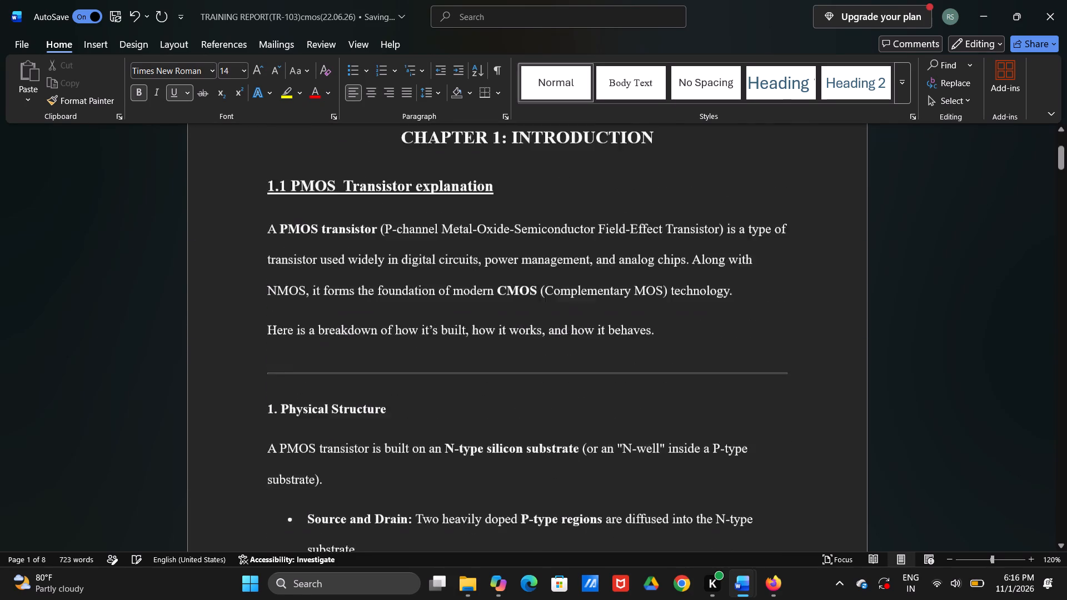
scroll(298, 344, down, 6)
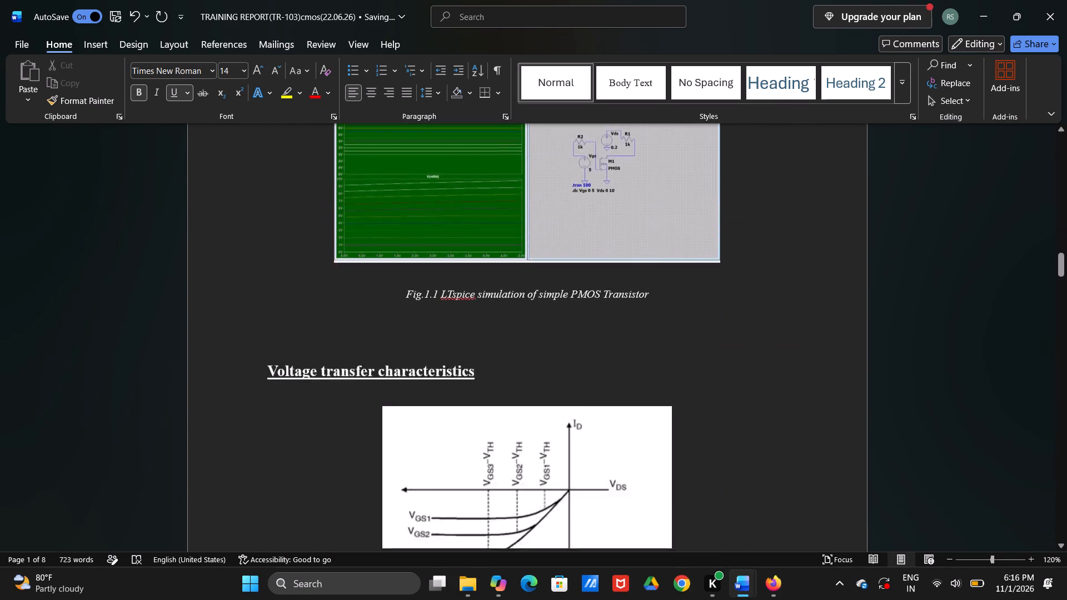
scroll(317, 356, down, 3)
click(267, 220)
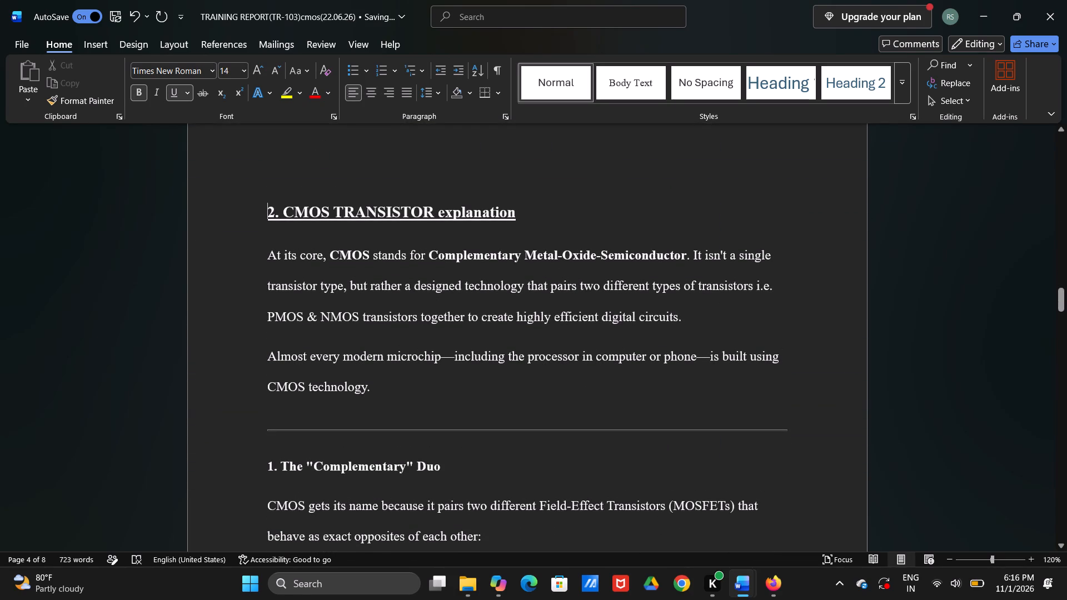
text(1.)
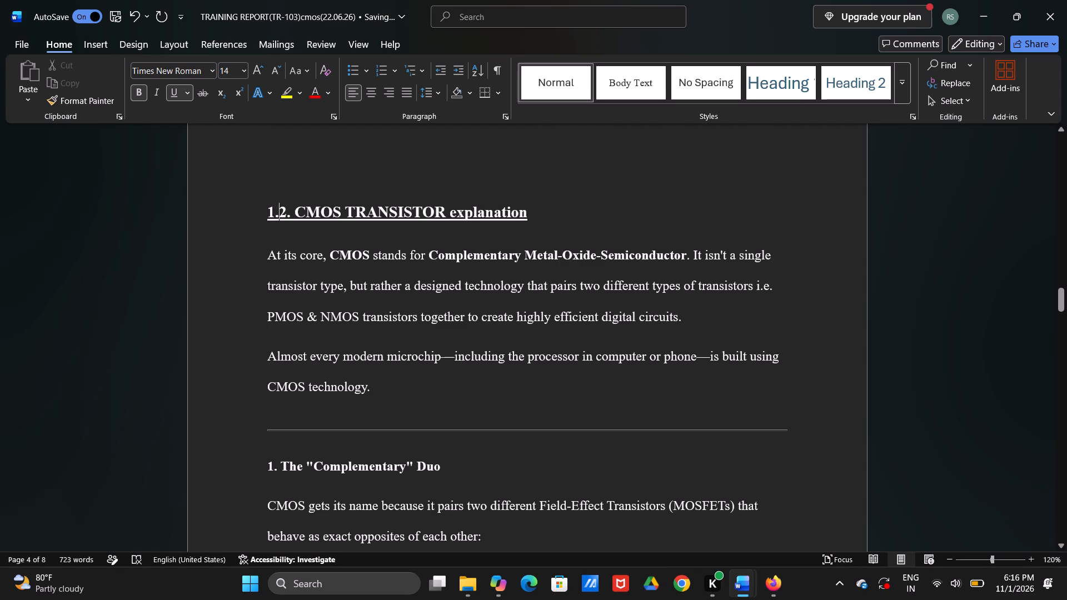
click(294, 216)
click(292, 217)
key(BackSpace)
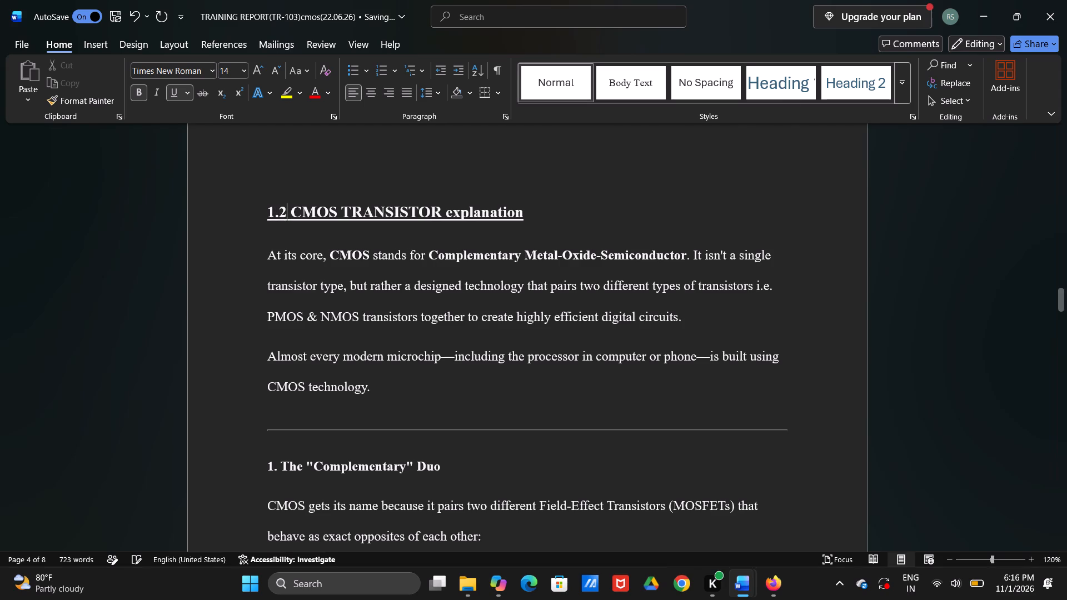
Look through the rest of Chapter 1 after the 1.2 heading, examining its subsection headings, table and diagrams.
scroll(298, 259, down, 1)
scroll(293, 258, up, 4)
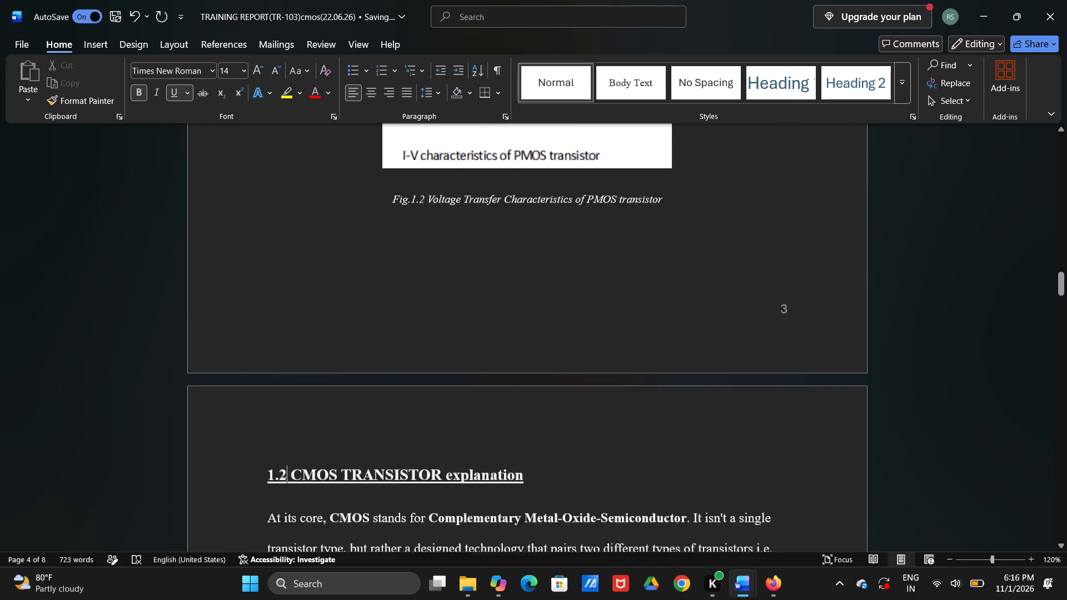
scroll(300, 308, down, 6)
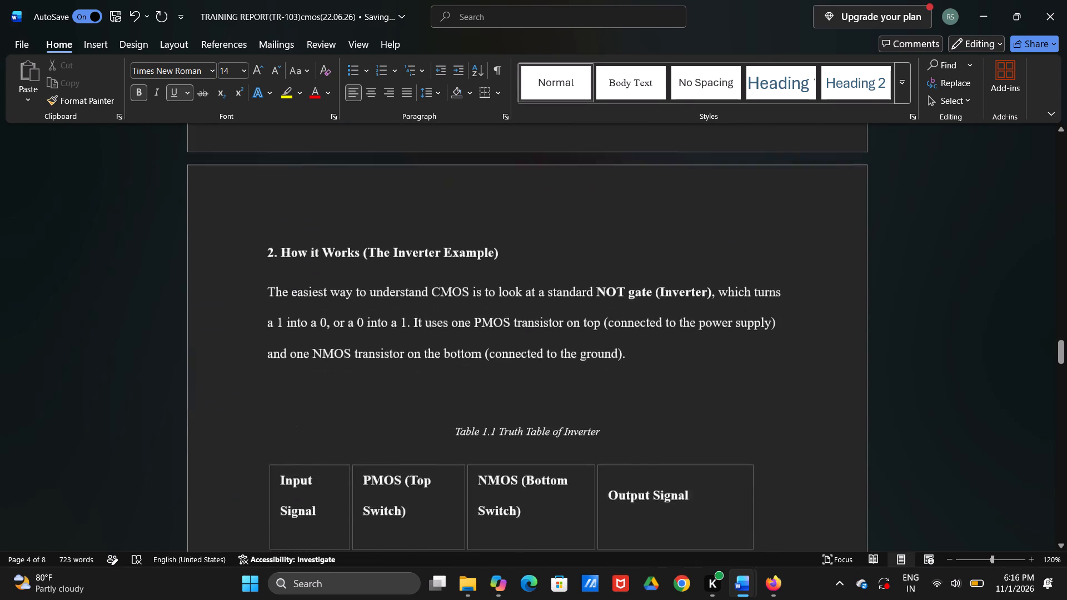
scroll(303, 310, down, 2)
scroll(303, 310, up, 9)
scroll(305, 310, down, 2)
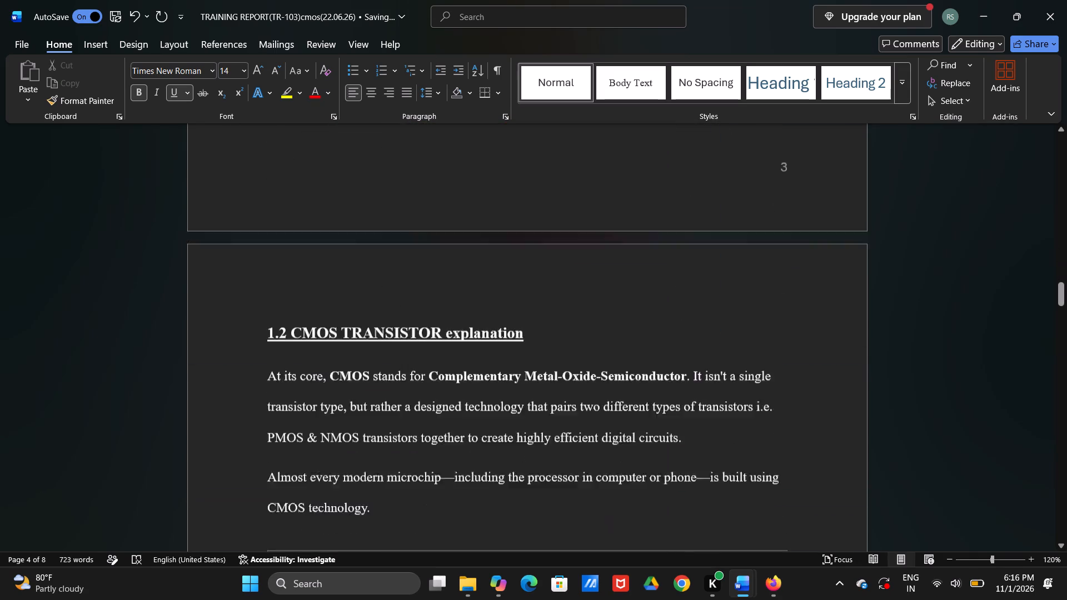
scroll(307, 311, down, 3)
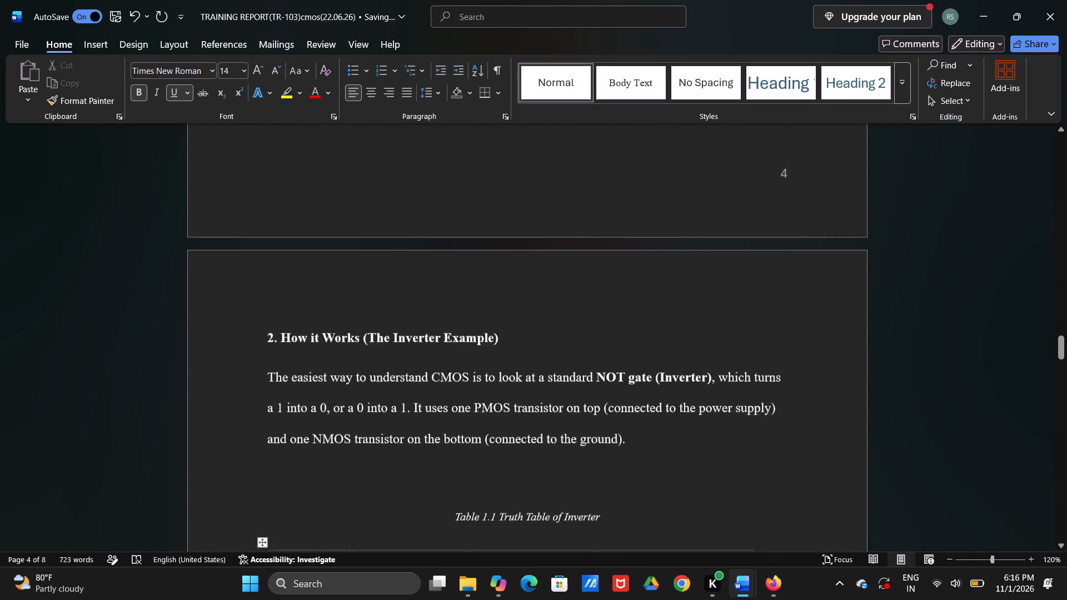
scroll(308, 314, down, 1)
scroll(305, 303, up, 2)
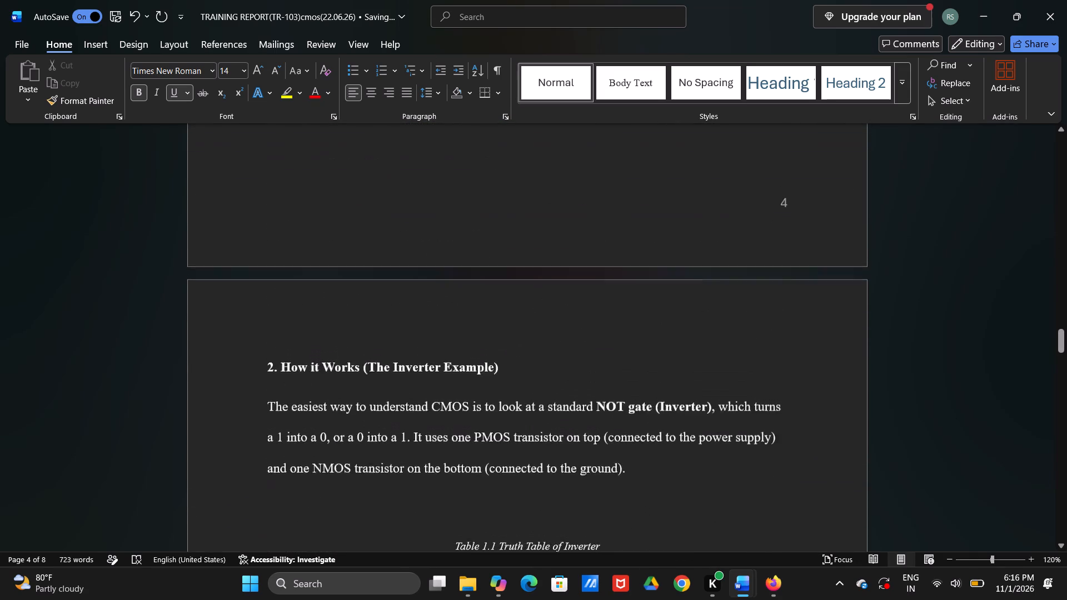
scroll(305, 303, up, 2)
scroll(305, 303, down, 2)
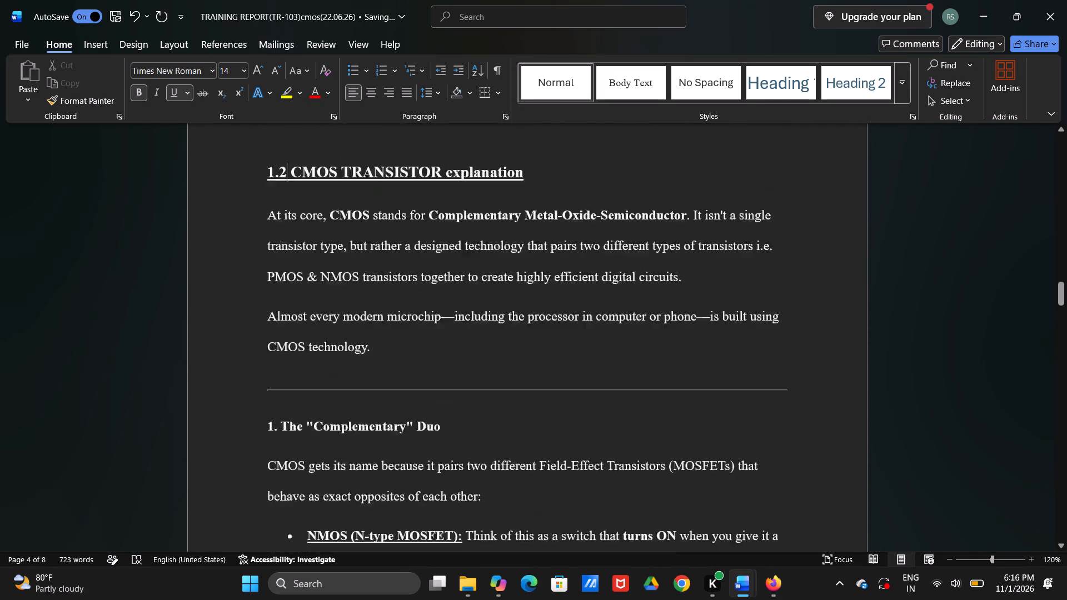
scroll(298, 323, down, 3)
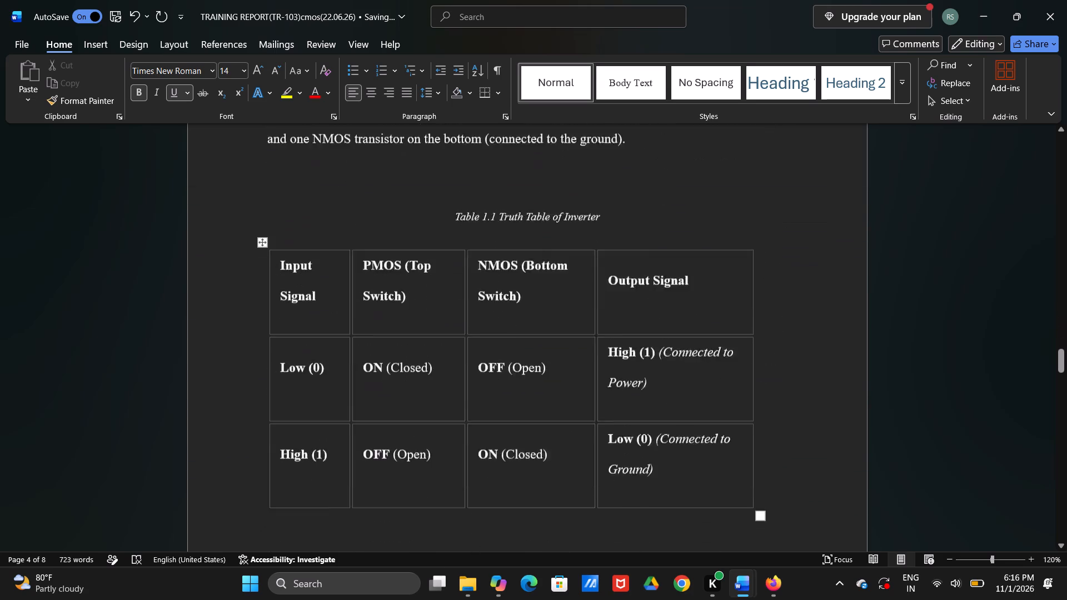
scroll(298, 323, down, 3)
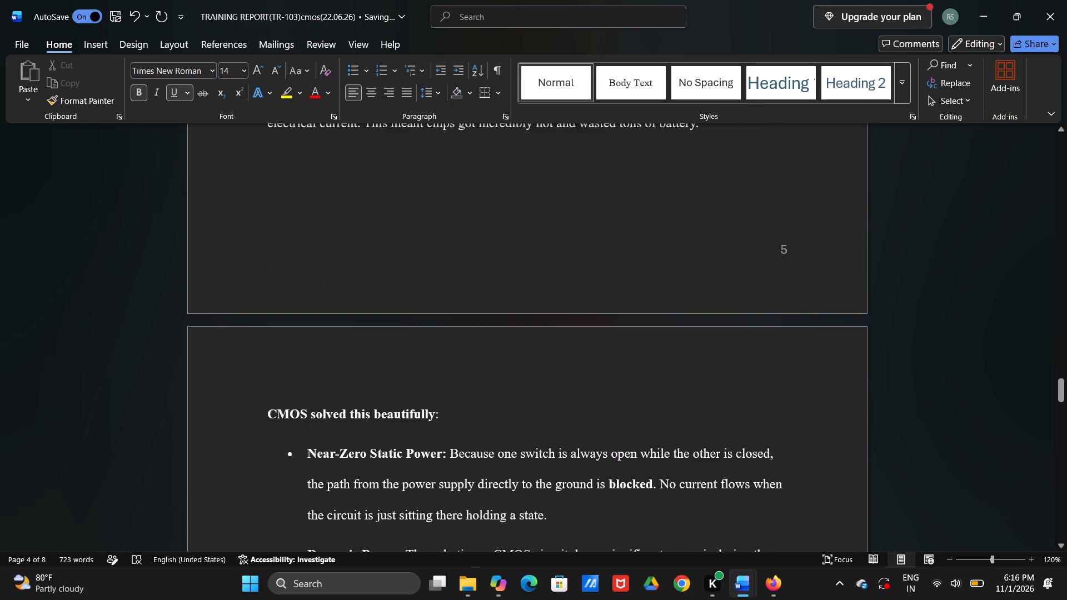
scroll(298, 323, down, 4)
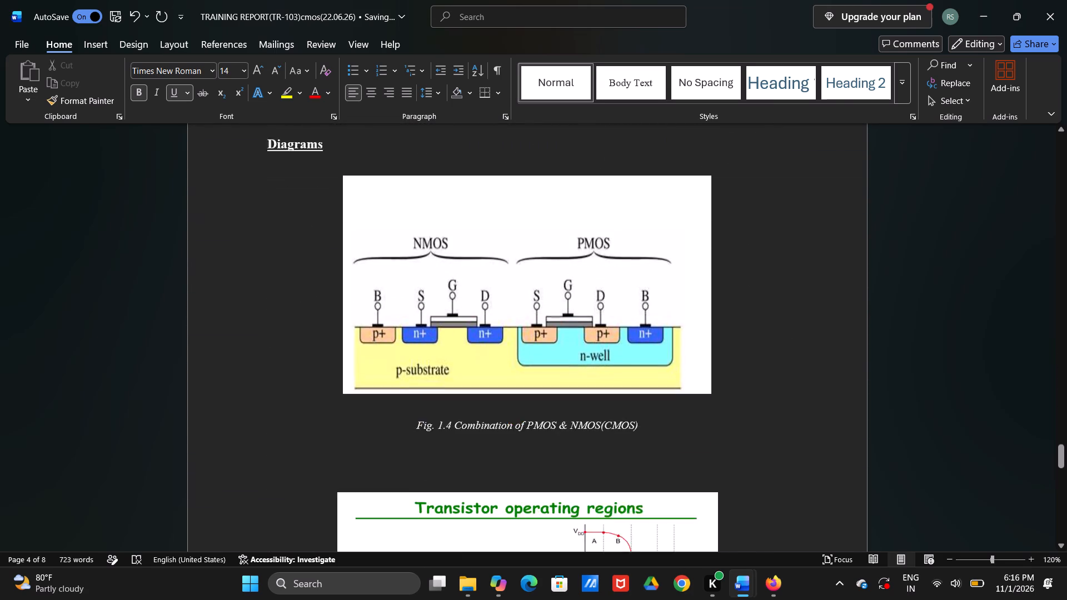
scroll(298, 323, down, 2)
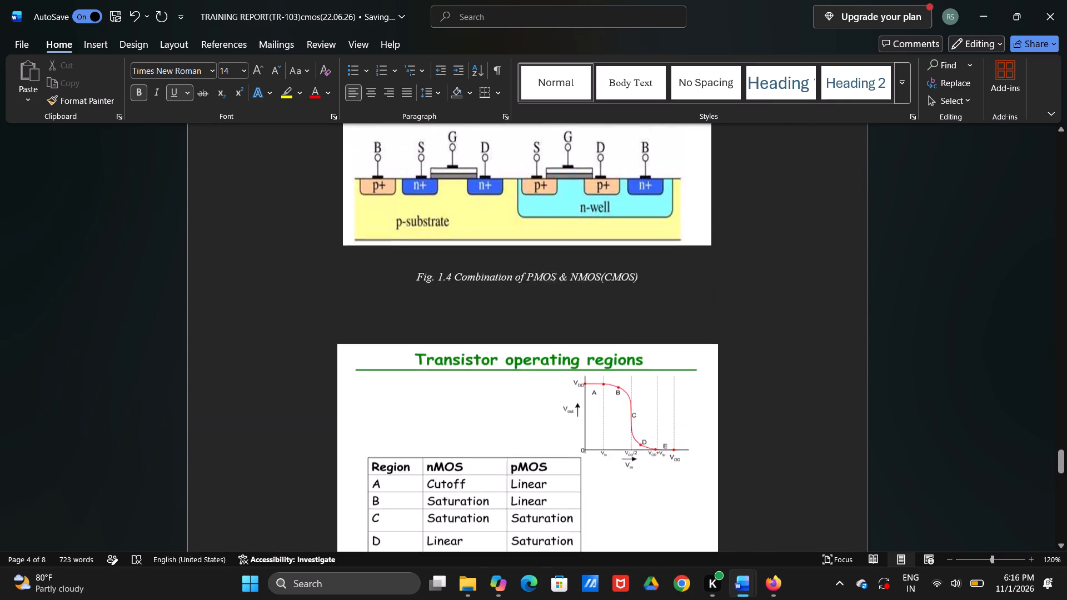
Left-align the empty line below the CHAPTER-2 TRAINING WORK UNDERTAKEN heading on page 8 and start its text with a period.
scroll(298, 323, down, 1)
click(336, 276)
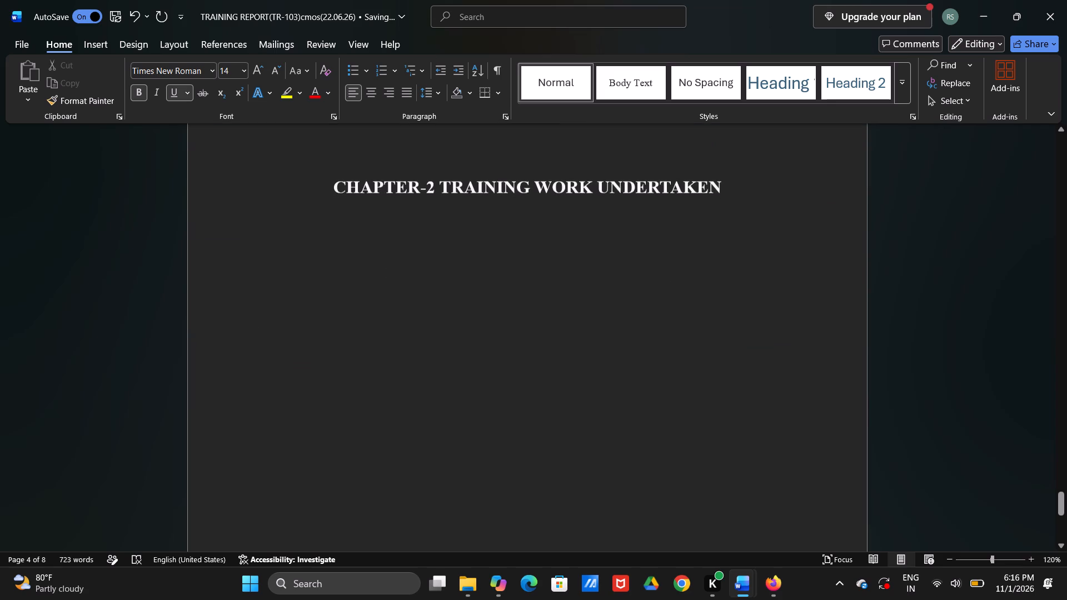
click(357, 96)
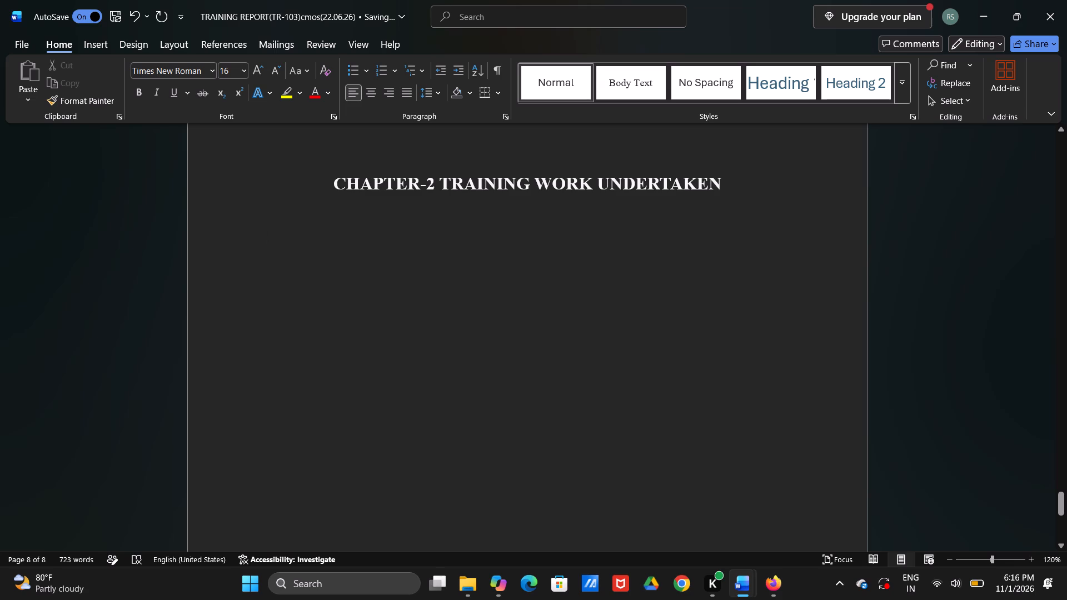
key(period)
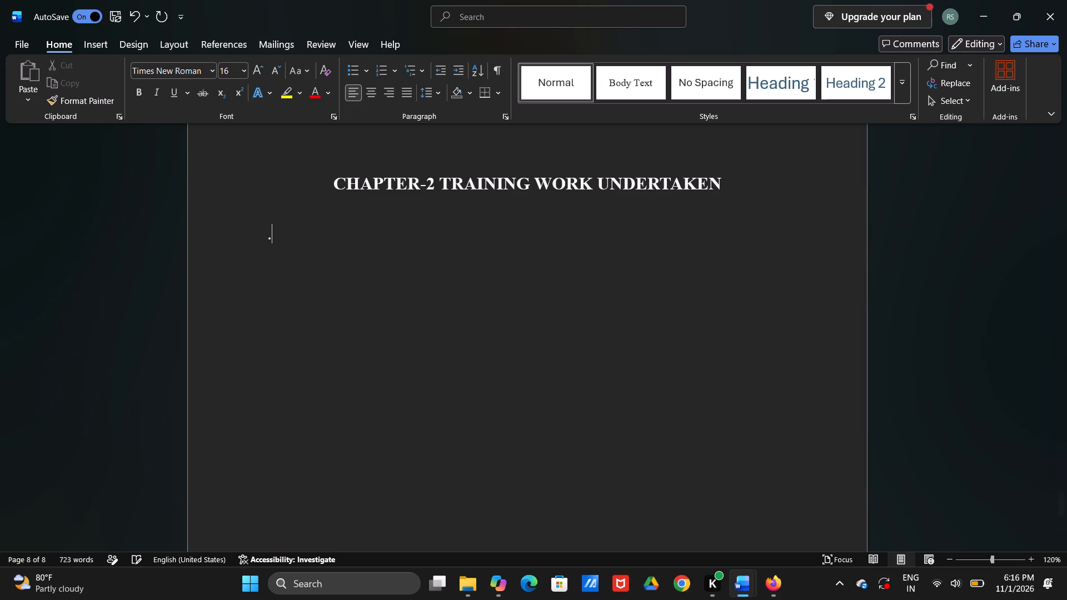
Replace the period below the CHAPTER-2 TRAINING WORK UNDERTAKEN heading with the section number 2.1.
key(BackSpace)
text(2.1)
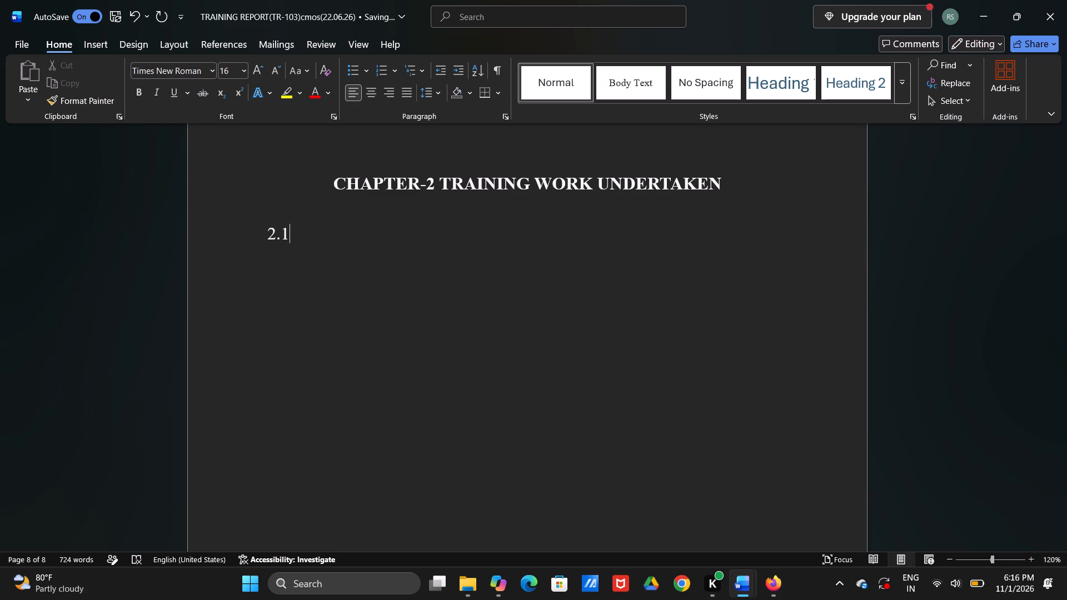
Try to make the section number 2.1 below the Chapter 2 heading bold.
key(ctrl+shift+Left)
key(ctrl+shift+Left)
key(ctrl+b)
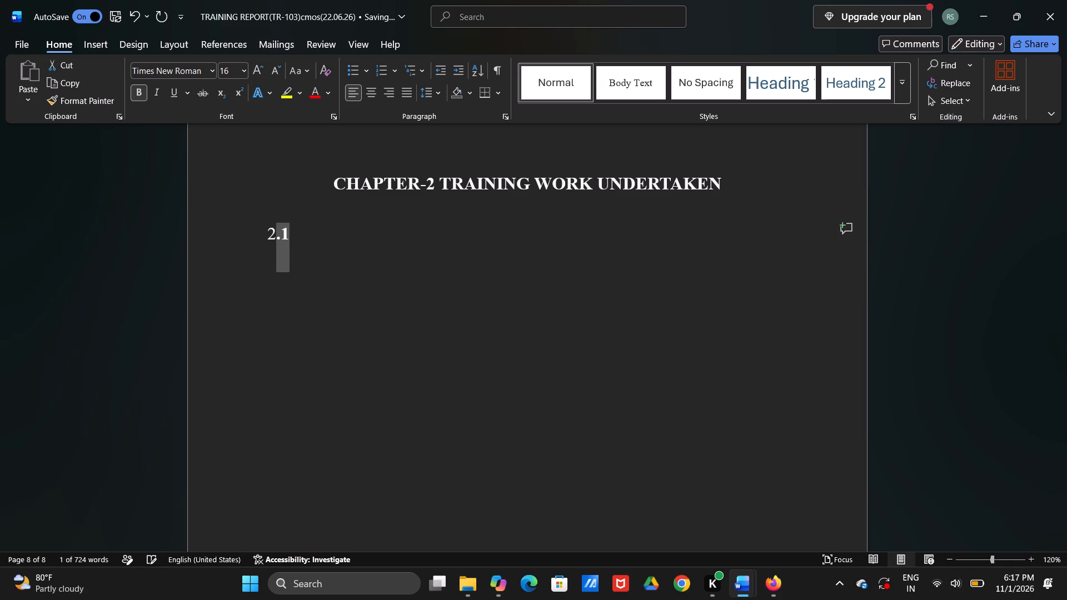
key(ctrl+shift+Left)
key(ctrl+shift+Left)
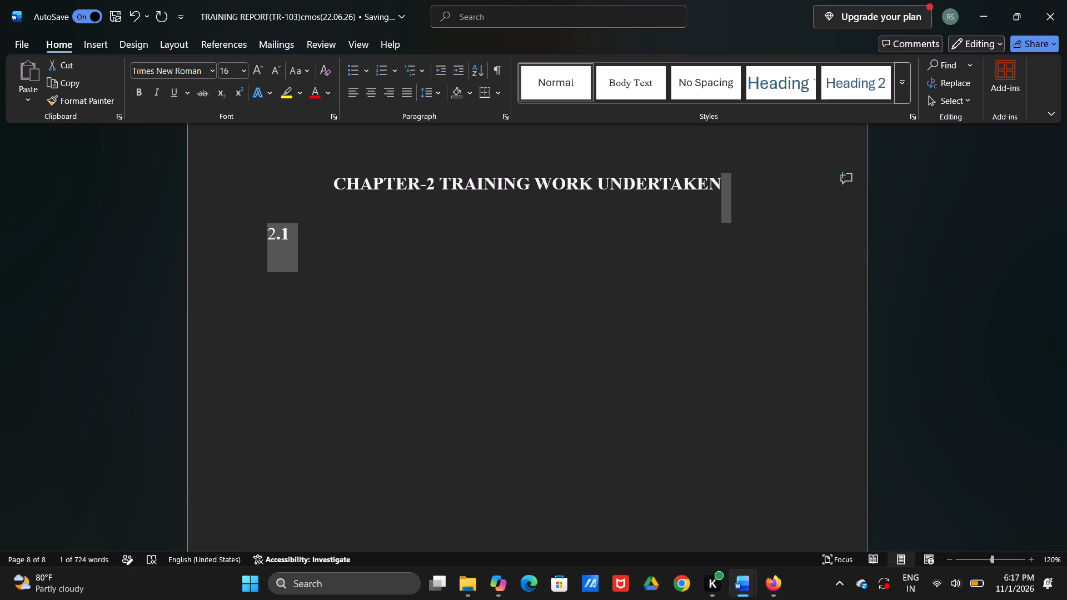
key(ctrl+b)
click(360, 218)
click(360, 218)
Add a space after the section number 2.1, ready for its heading text.
click(337, 233)
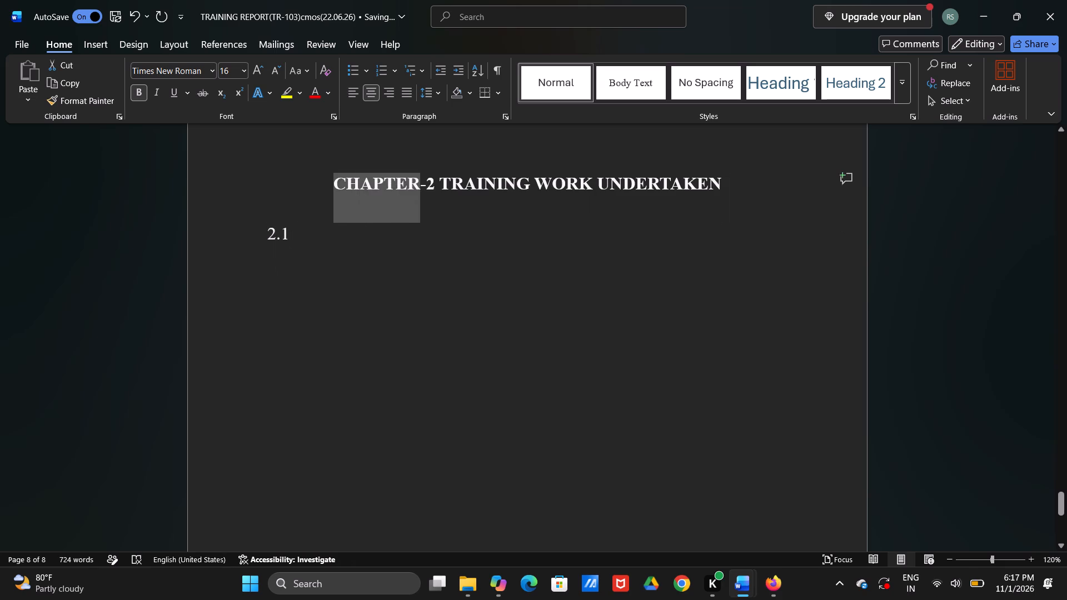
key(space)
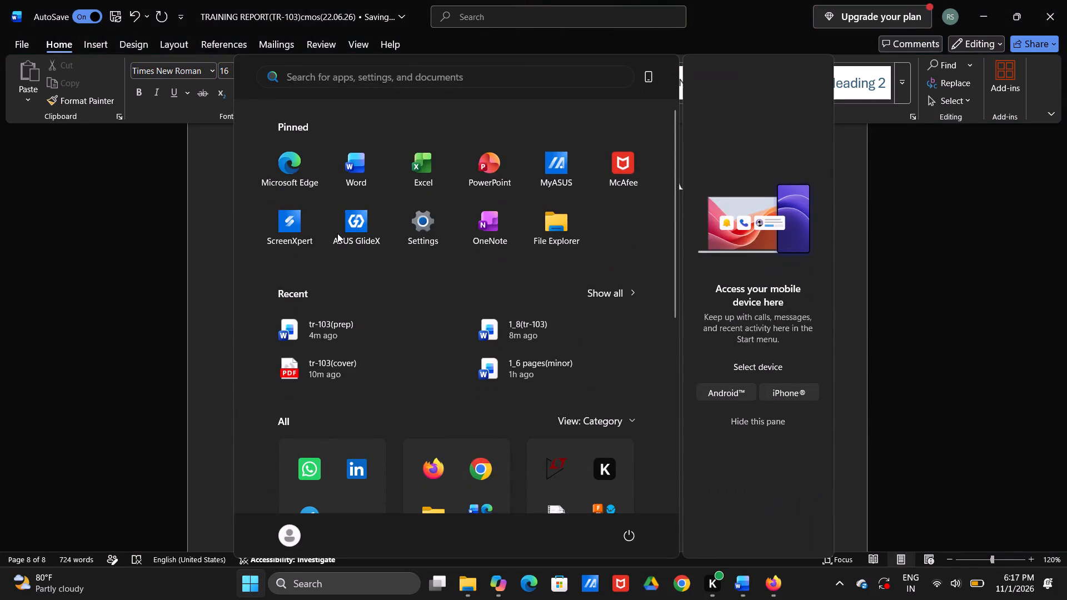
Search the computer for WhatsApp and open the app.
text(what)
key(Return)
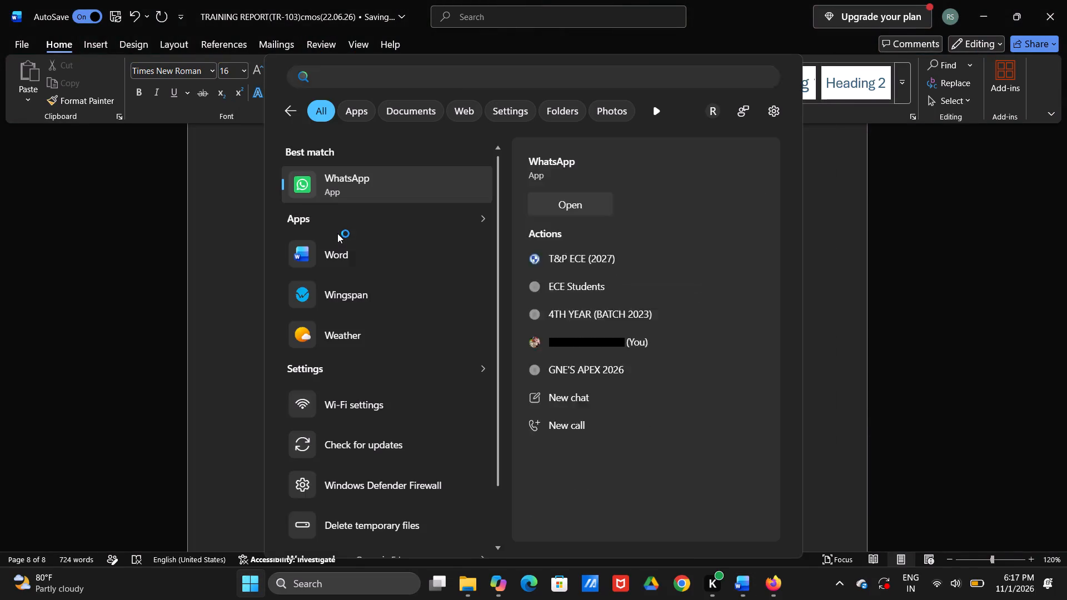
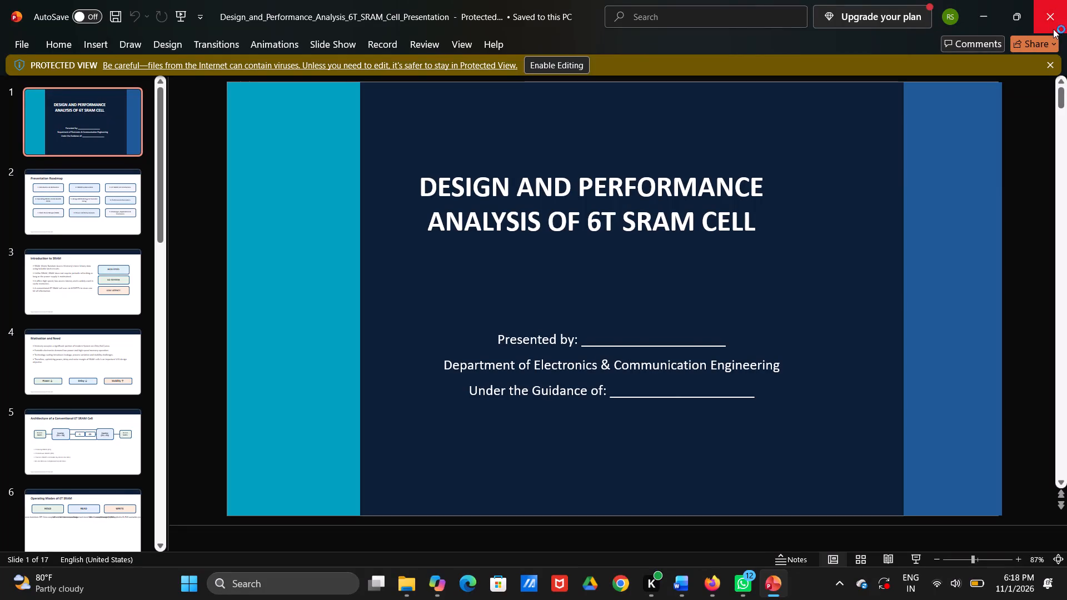
Look through the 6T SRAM cell presentation from the Presentation Roadmap slide to the closing References slide.
click(77, 203)
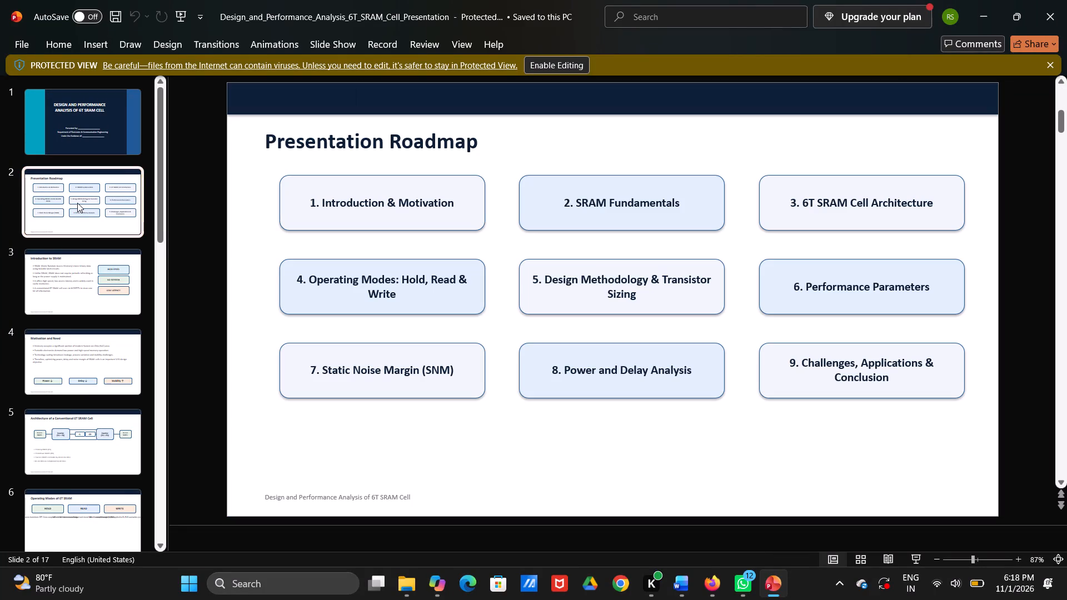
key(Down)
key(Down)
key(Down)
key(Down)
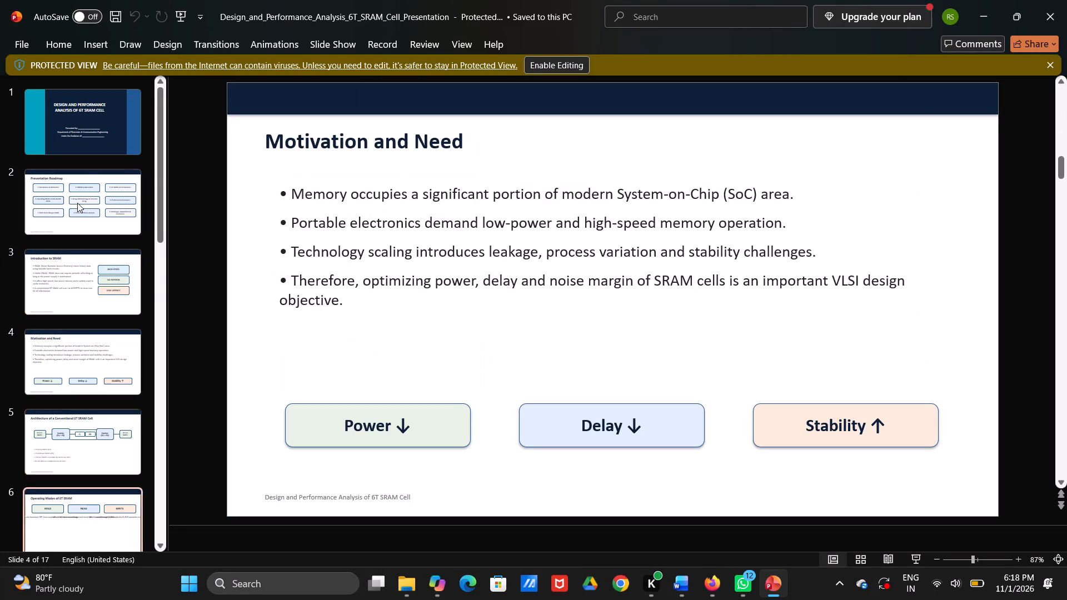
key(Down)
key(Down)
key(Down)
key(Down)
key(Down)
key(Down)
key(Down)
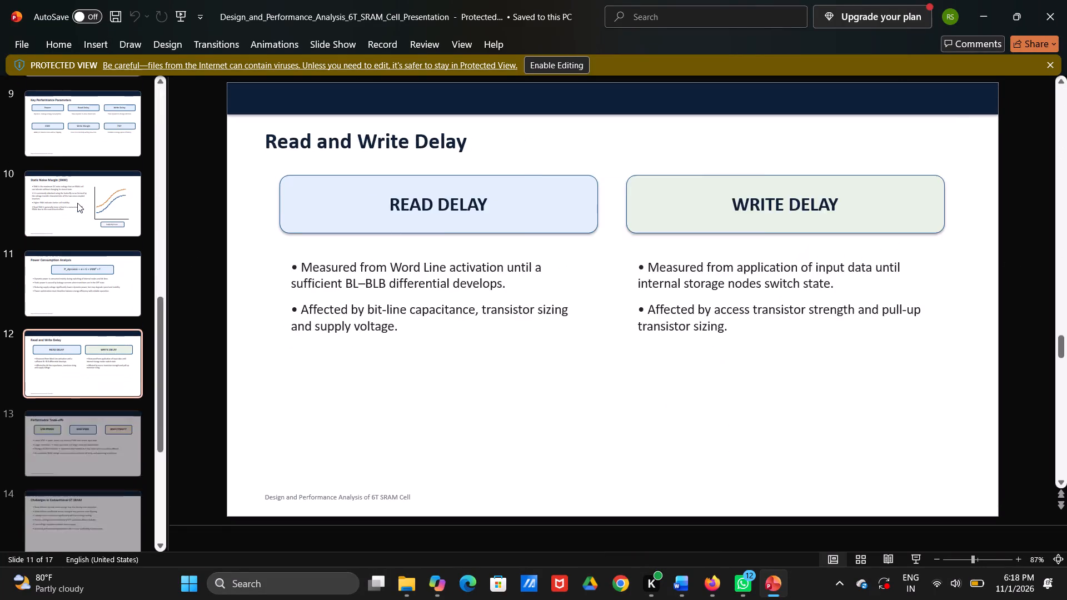
key(Down)
key(Down)
key(Down)
key(Down)
key(Down)
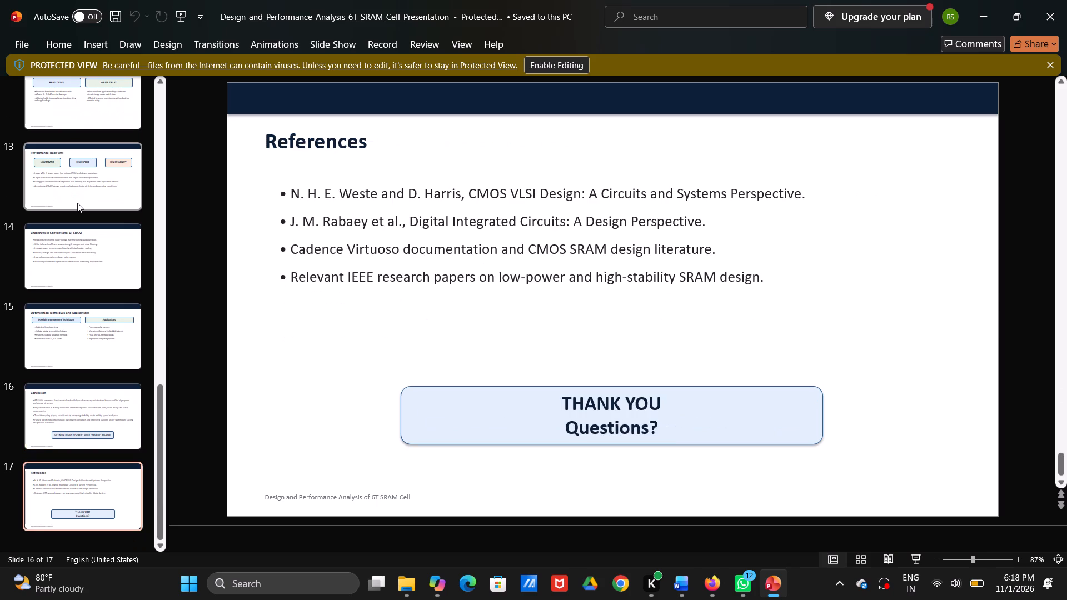
key(Down)
key(Down)
key(Down)
key(Down)
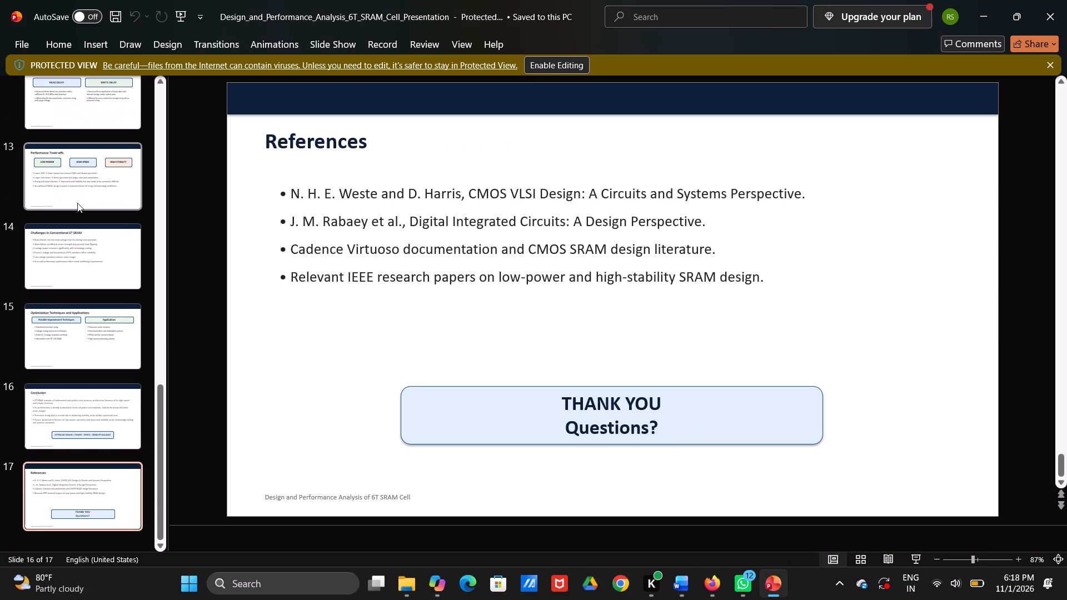
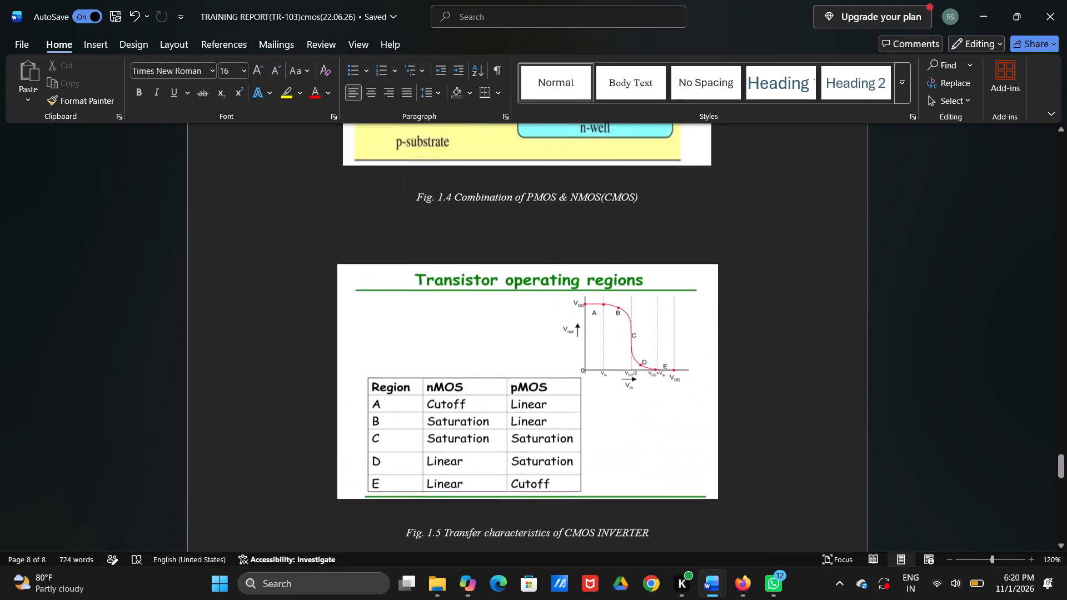
Centre the PMOS (Top Switch) header cell's text in Table 1.1, Truth Table of Inverter, on page 5.
alt+scroll(496, 255, down, 1)
alt+scroll(496, 255, up, 7)
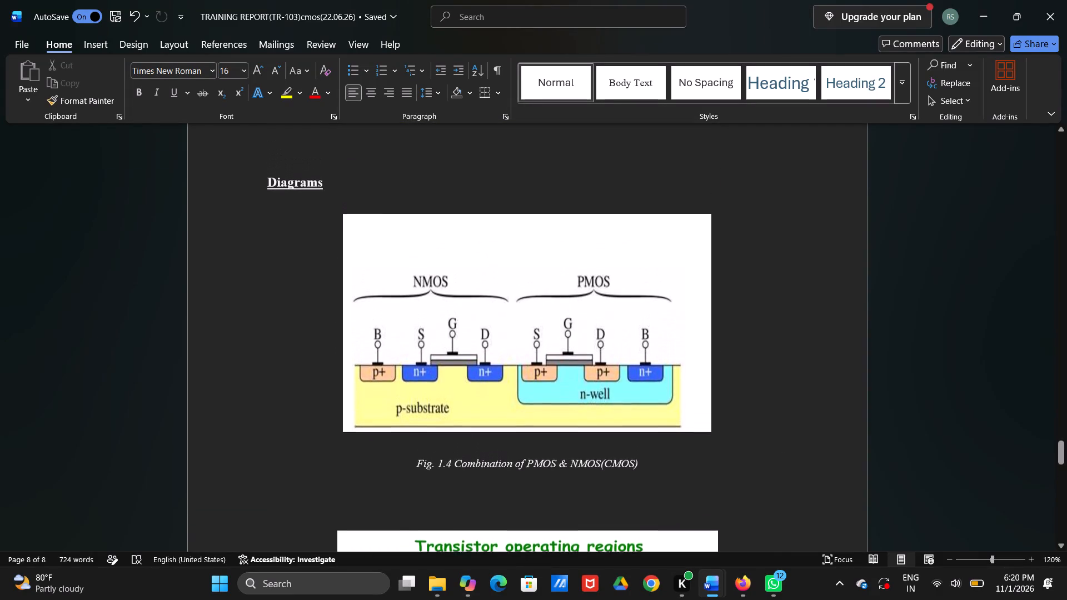
alt+scroll(496, 255, up, 4)
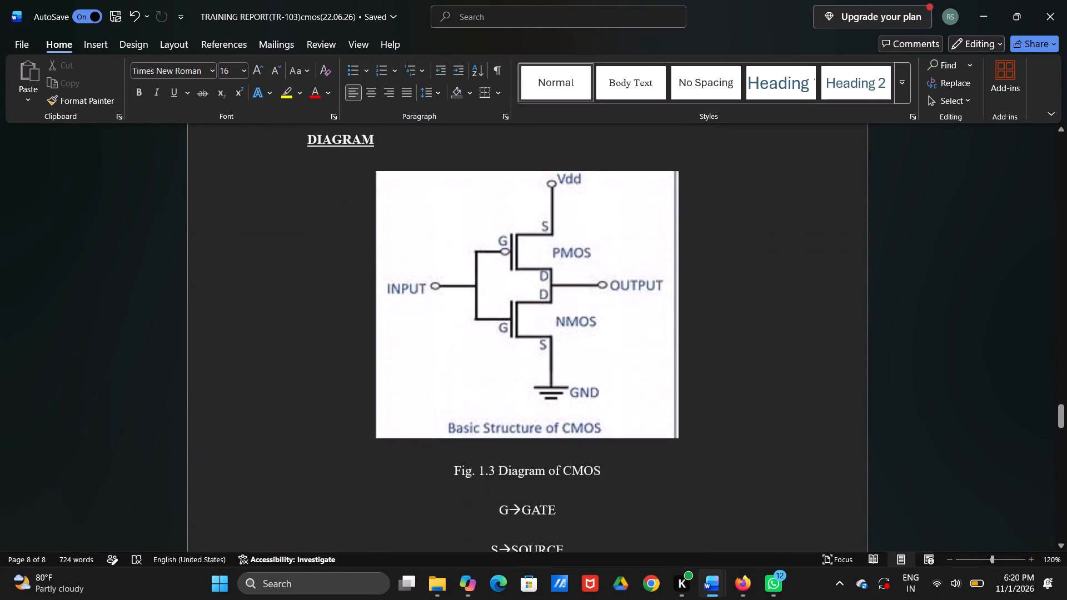
alt+scroll(496, 255, up, 3)
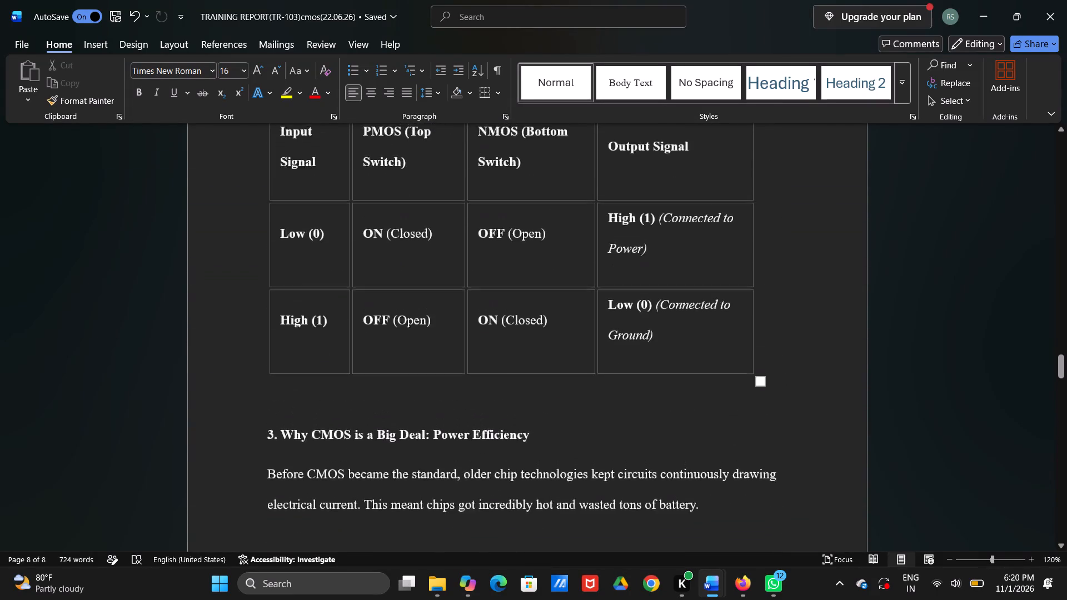
alt+scroll(496, 255, up, 1)
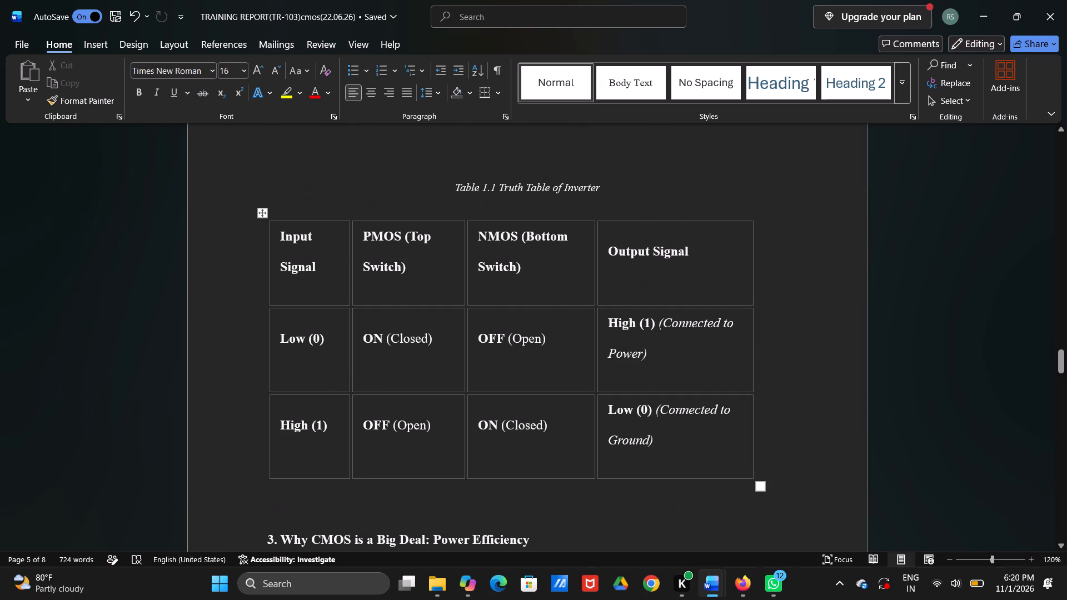
alt+click(352, 242)
alt+click(362, 92)
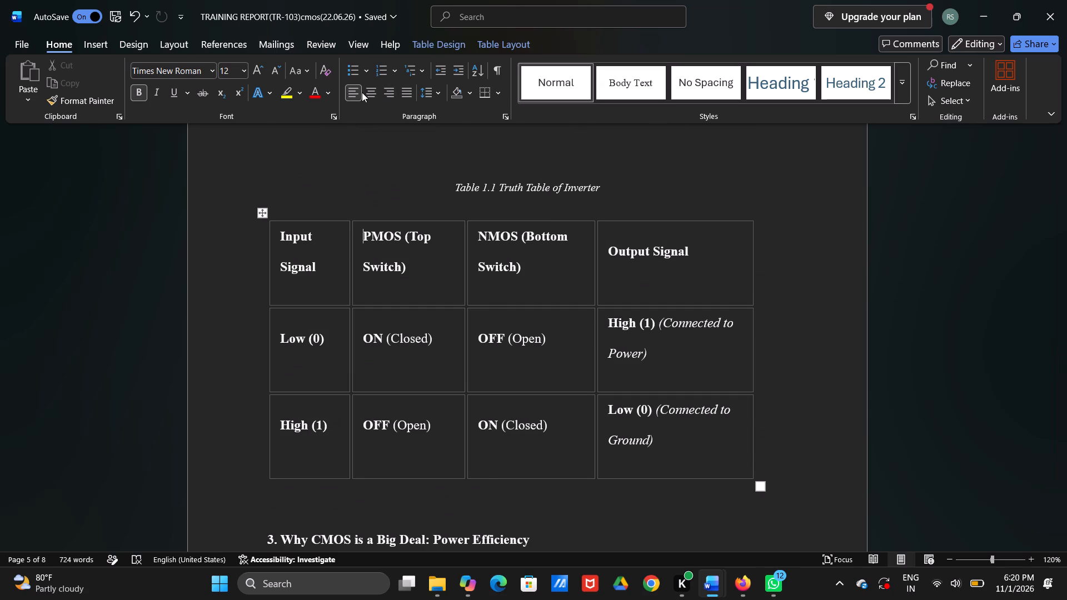
alt+click(366, 93)
alt+click(366, 93)
alt+click(366, 93)
Select the whole Table 1.1 truth table and centre it horizontally between the page margins.
alt+click(462, 184)
alt+click(271, 227)
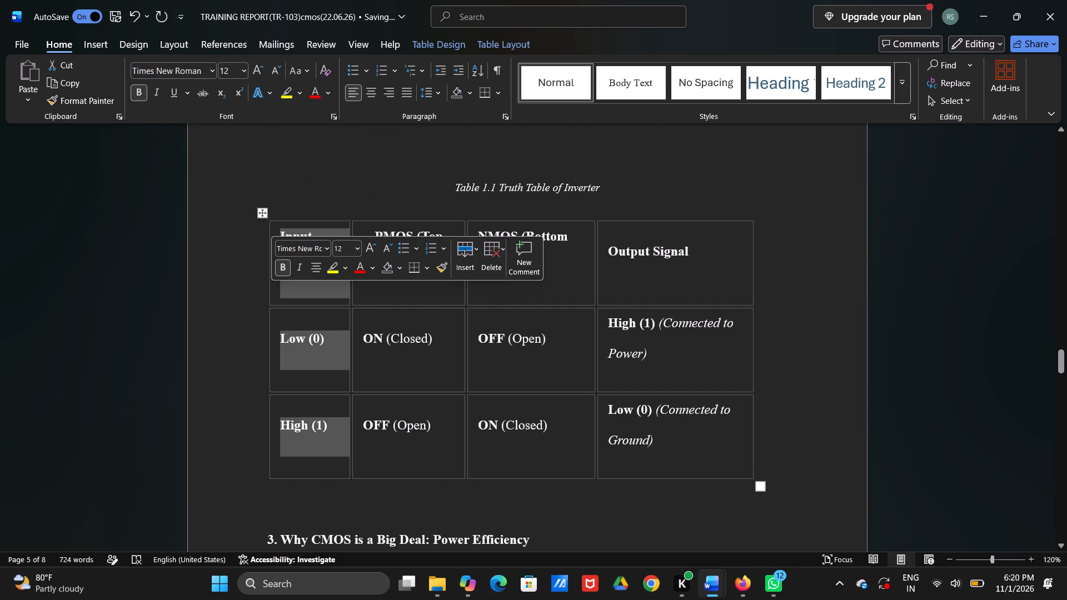
alt+click(246, 194)
alt+double_click(308, 235)
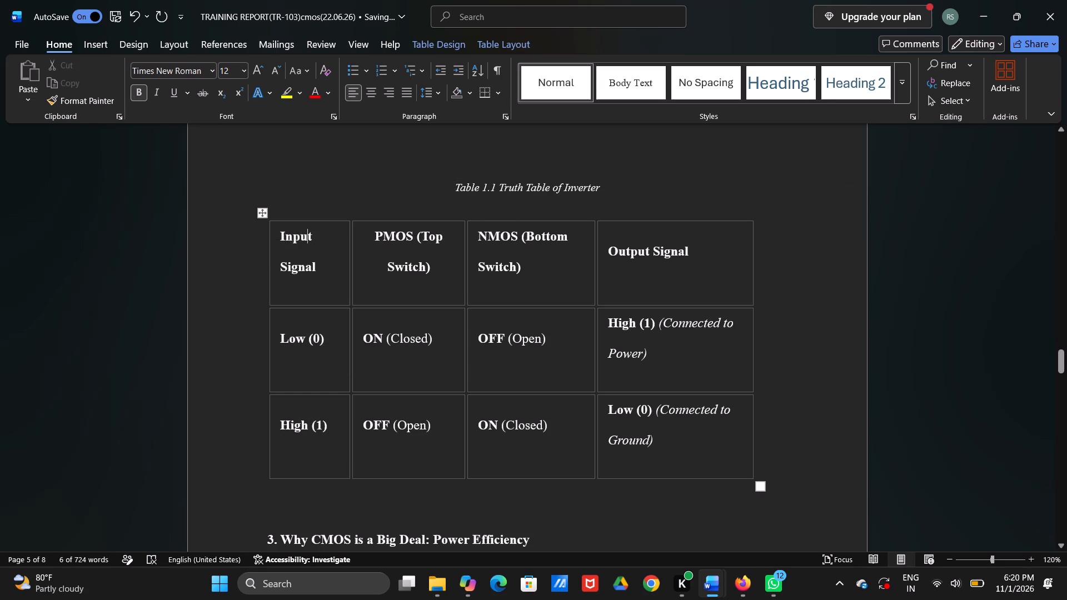
alt+click(266, 216)
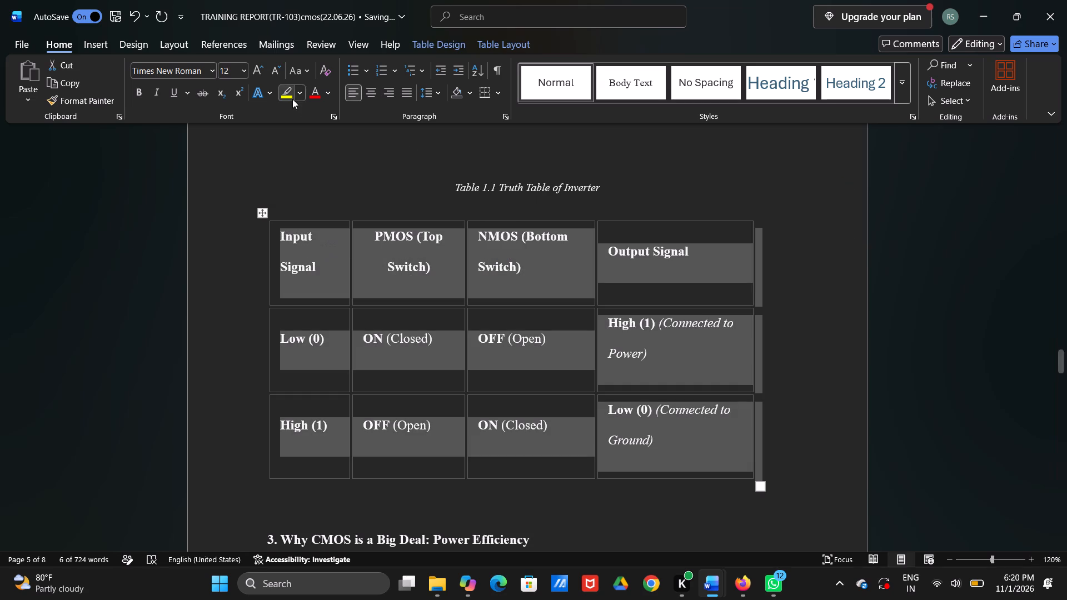
alt+click(374, 91)
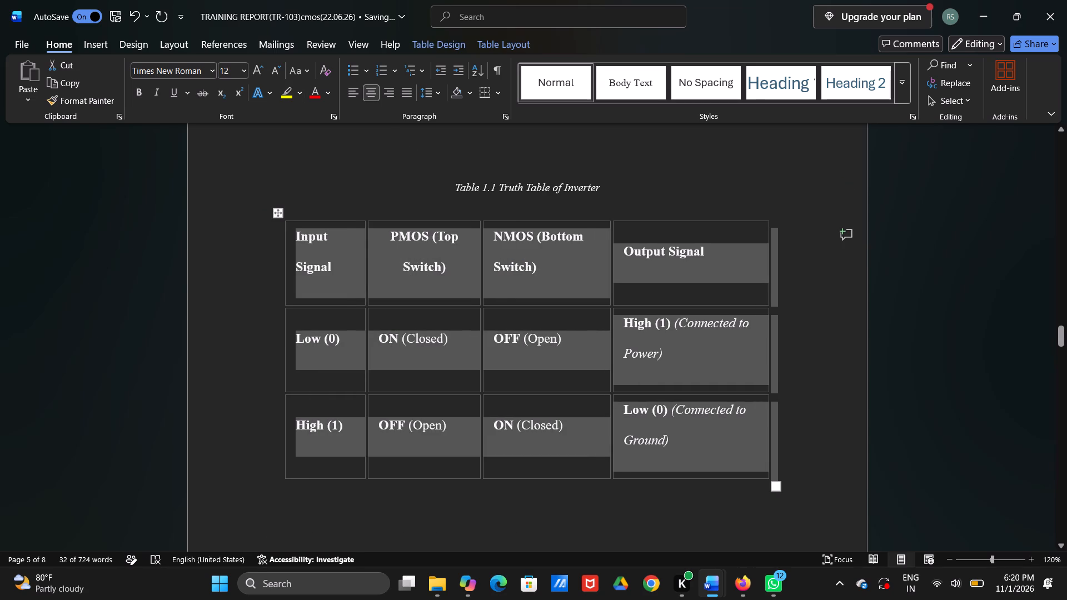
alt+click(892, 359)
Remove the indent of the DIAGRAM heading below the Dynamic Power bullet on page 6, aligning it with the left margin without extra blank lines.
alt+scroll(892, 359, down, 3)
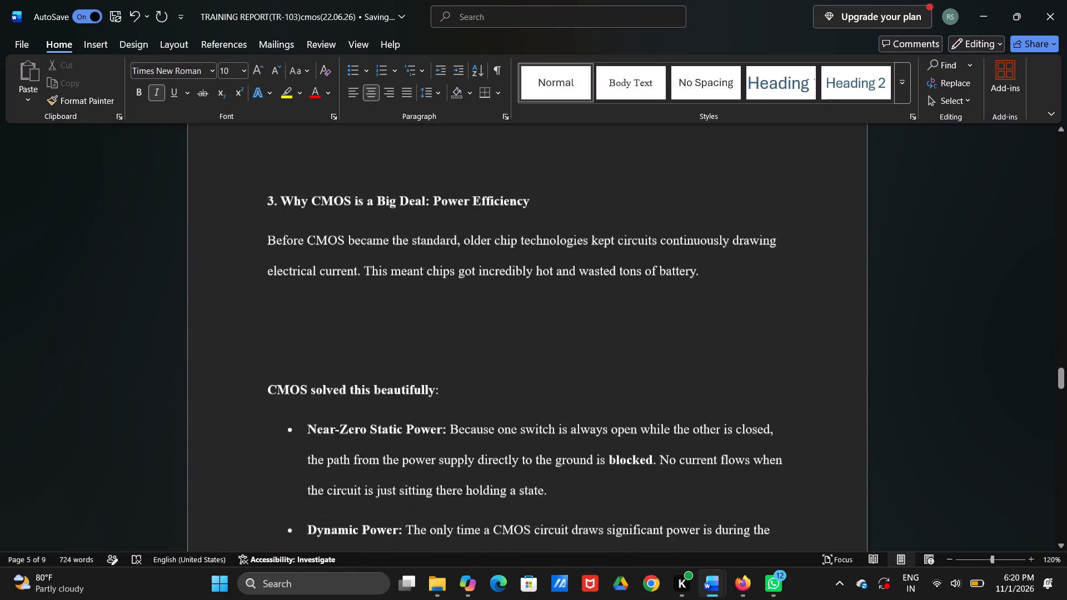
alt+scroll(892, 359, down, 2)
alt+scroll(892, 359, up, 1)
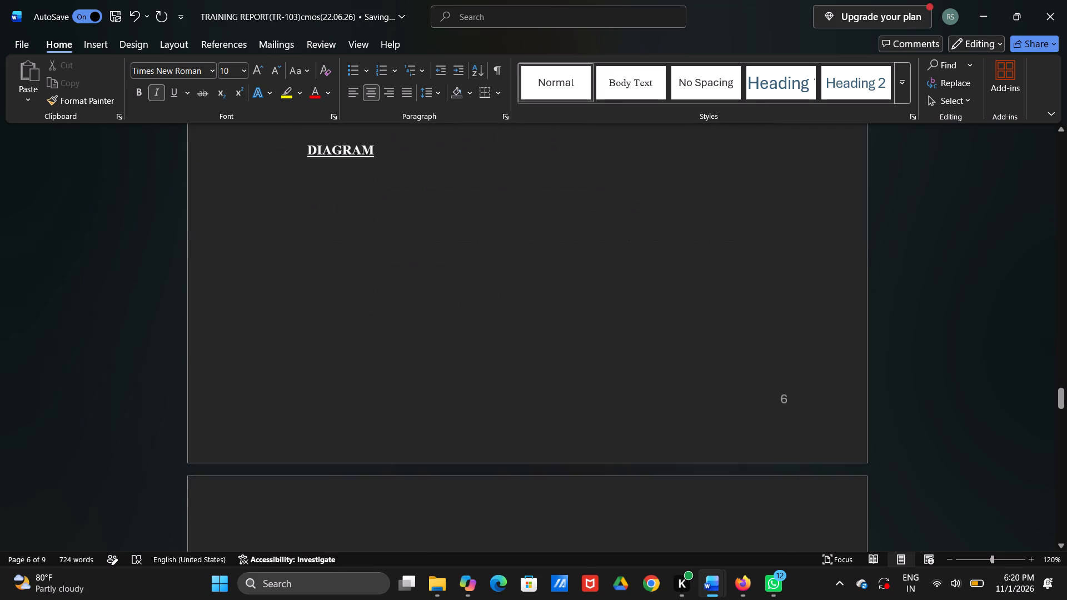
alt+scroll(892, 359, up, 1)
alt+right_click(892, 359)
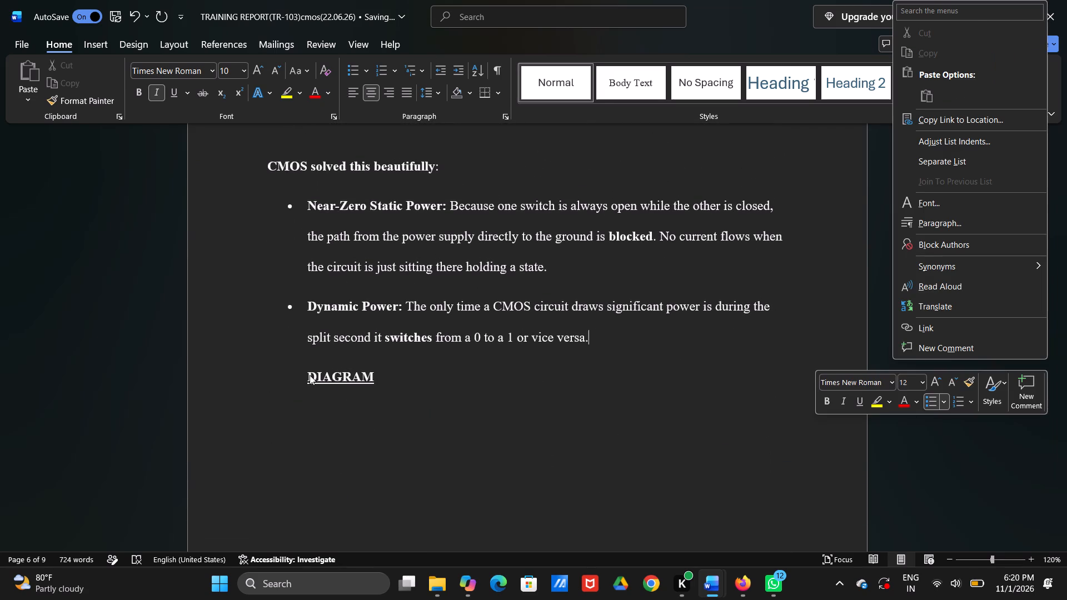
alt+click(310, 375)
alt+click(310, 375)
alt+click(310, 375)
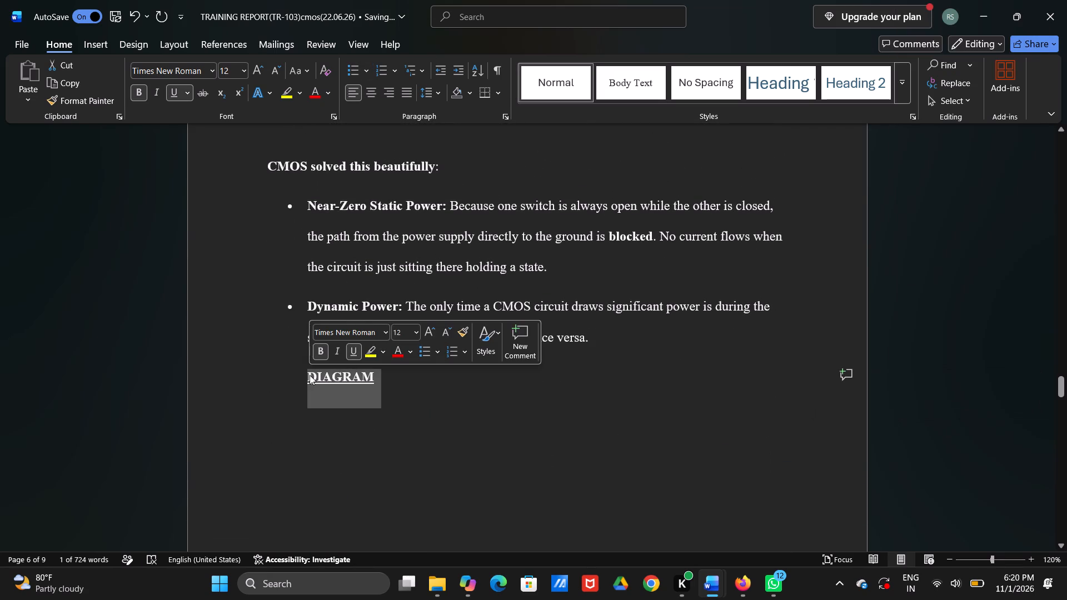
alt+click(310, 375)
key(Return)
key(Return)
key(Return)
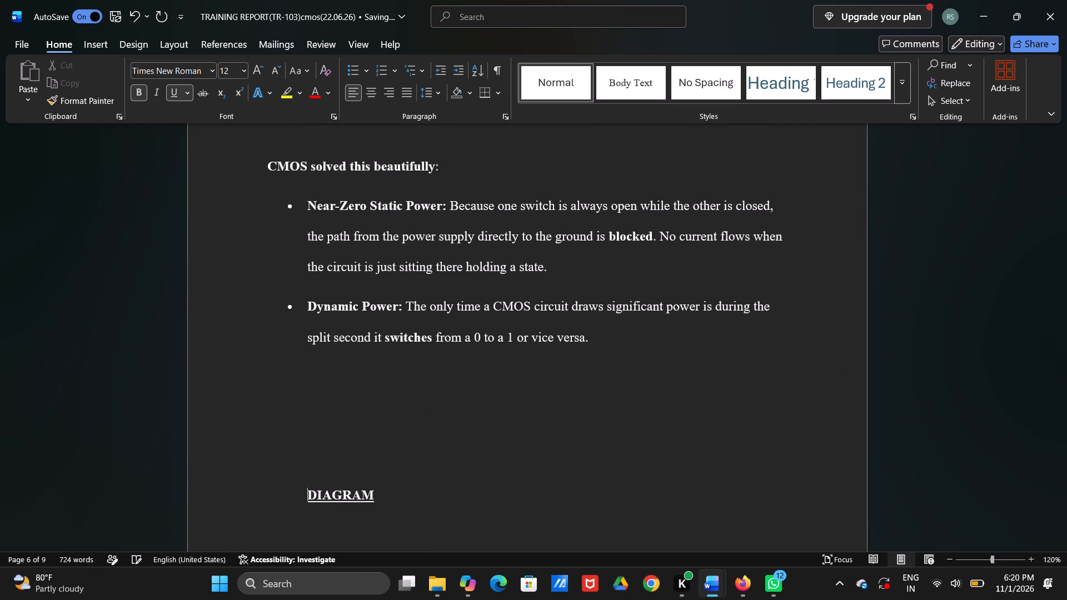
key(BackSpace)
key(BackSpace)
key(BackSpace)
key(BackSpace)
key(BackSpace)
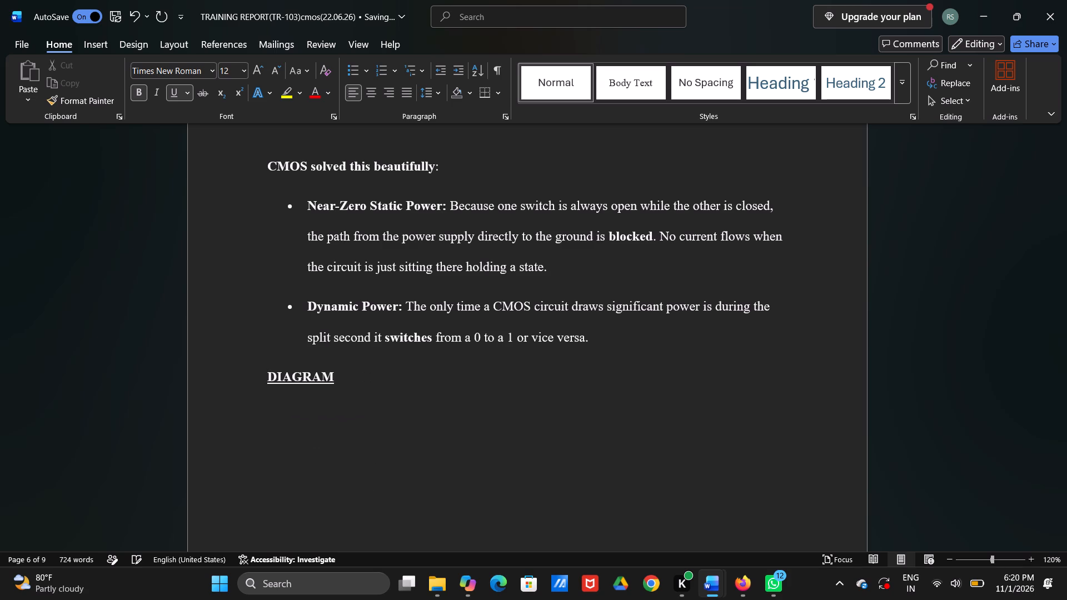
Push the DIAGRAM heading below the Dynamic Power bullet onto the start of page 7 by inserting blank lines before it.
key(Return)
key(Return)
key(Return)
key(Return)
key(Return)
key(Return)
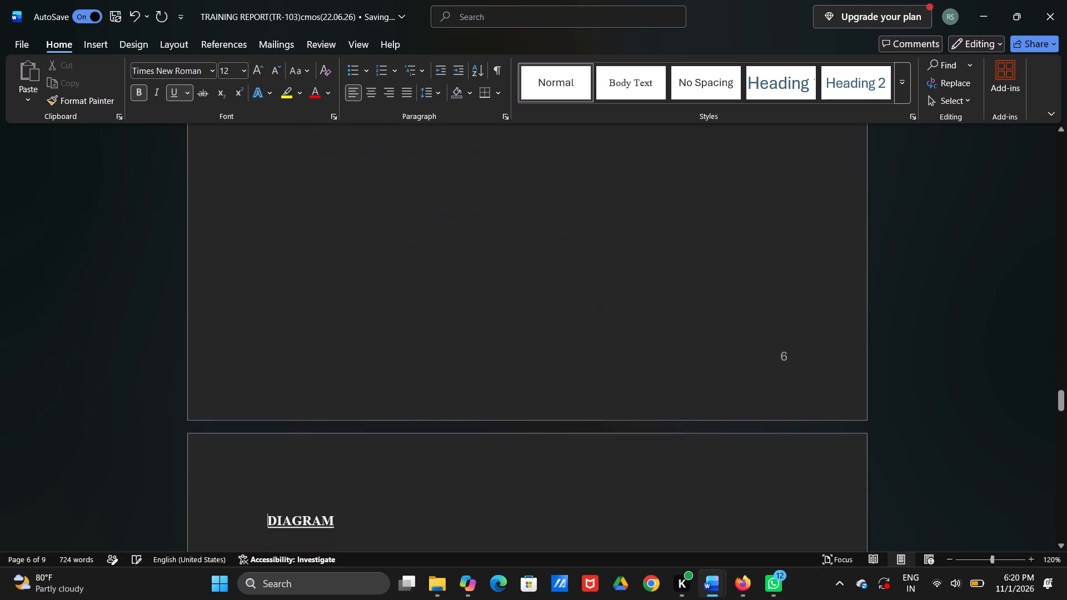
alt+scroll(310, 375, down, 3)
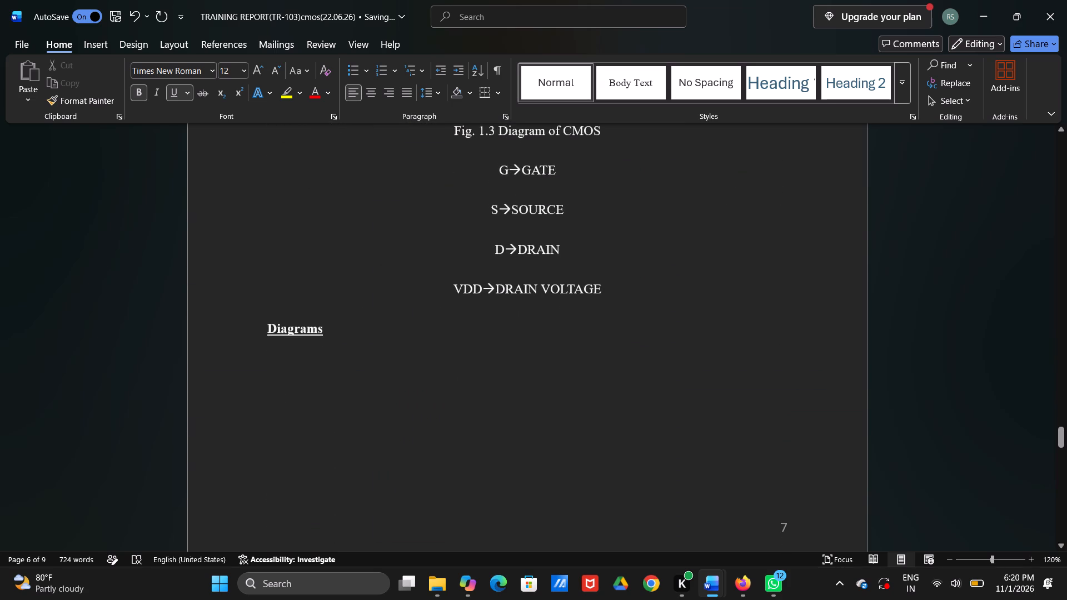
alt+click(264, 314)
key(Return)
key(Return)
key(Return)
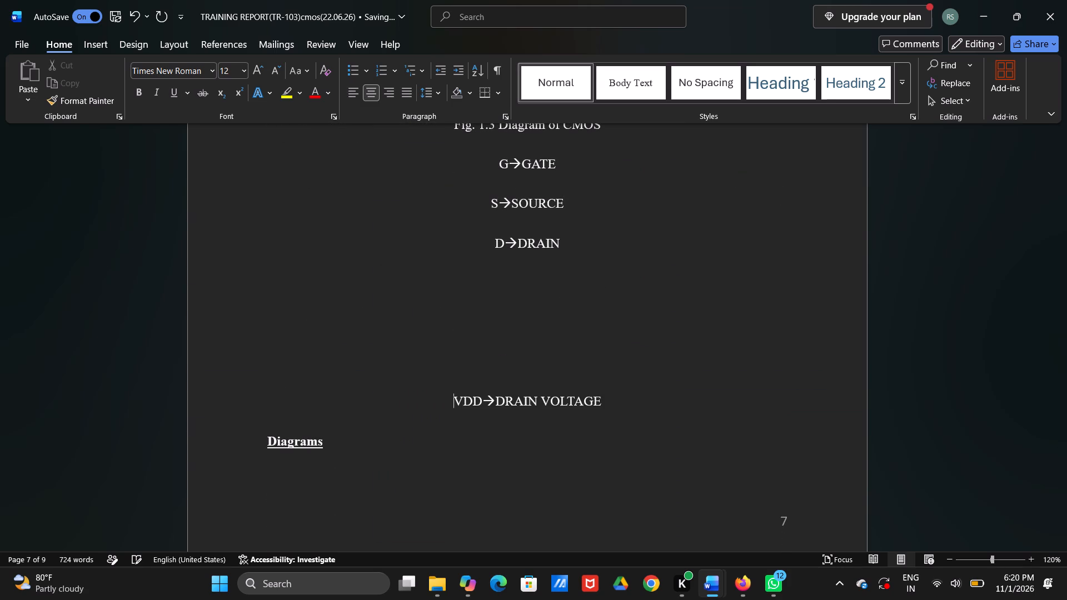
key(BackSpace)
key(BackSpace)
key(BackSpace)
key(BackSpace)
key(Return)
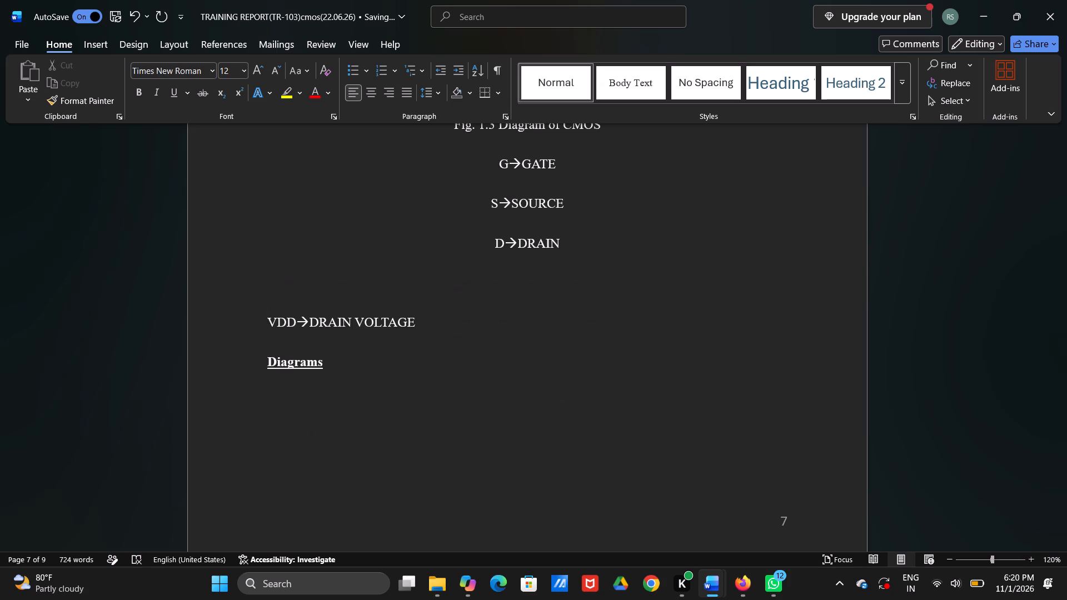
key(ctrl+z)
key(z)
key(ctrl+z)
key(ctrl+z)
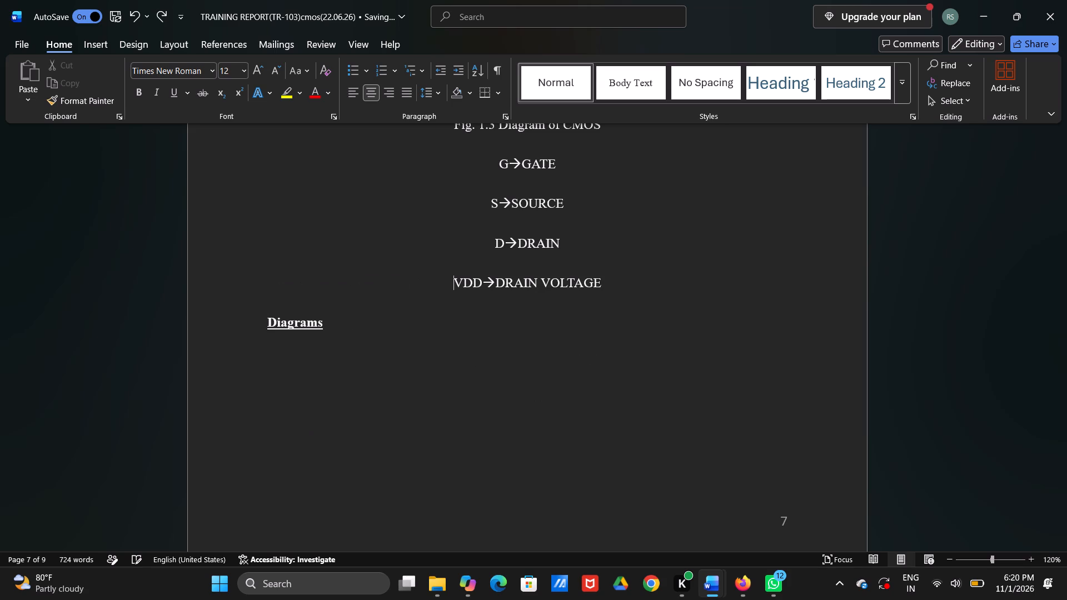
Push the Diagrams heading below the VDD→DRAIN VOLTAGE line onto the start of page 8 with blank lines before it.
click(260, 318)
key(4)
key(BackSpace)
key(Return)
key(Return)
key(Return)
key(Return)
key(Return)
key(Return)
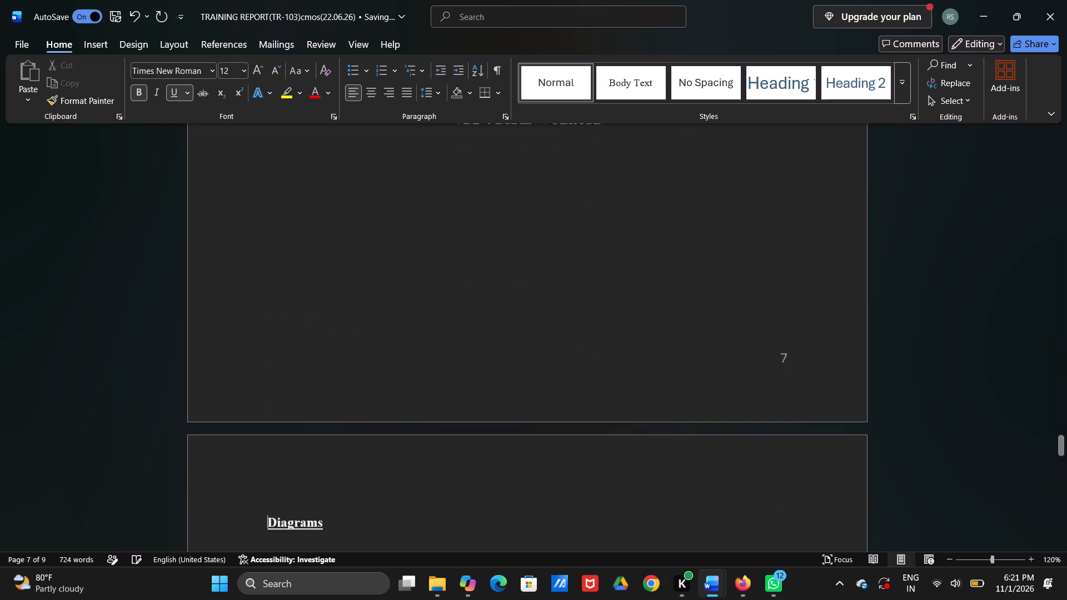
key(BackSpace)
key(BackSpace)
key(Return)
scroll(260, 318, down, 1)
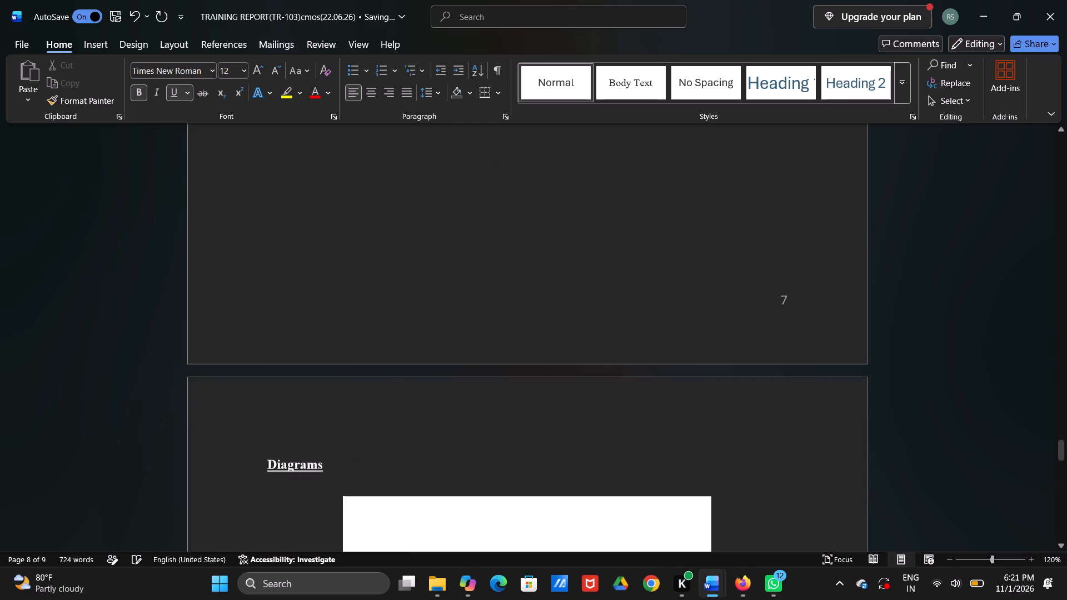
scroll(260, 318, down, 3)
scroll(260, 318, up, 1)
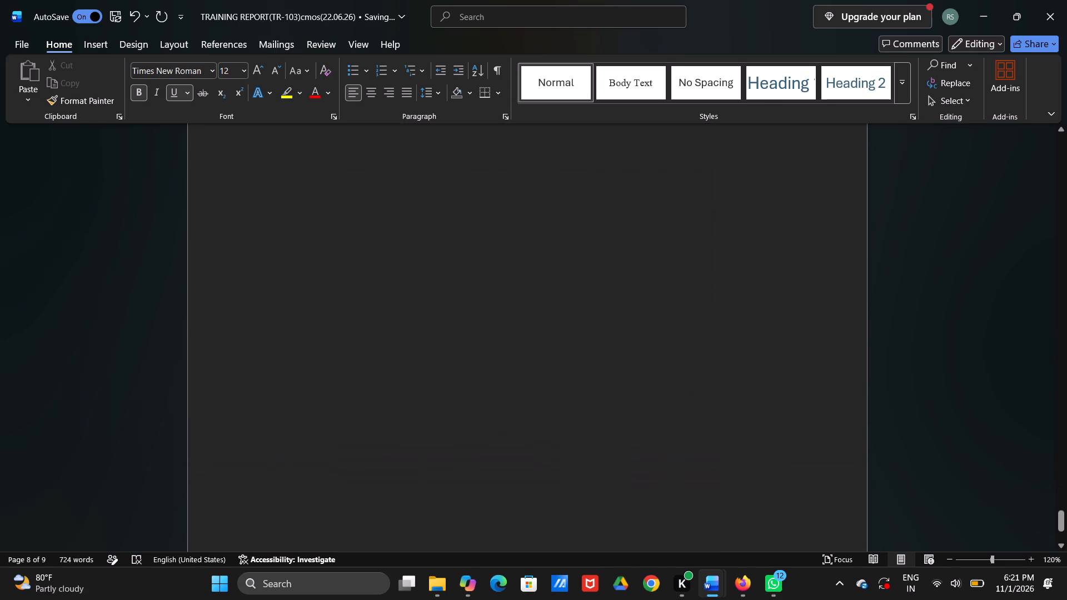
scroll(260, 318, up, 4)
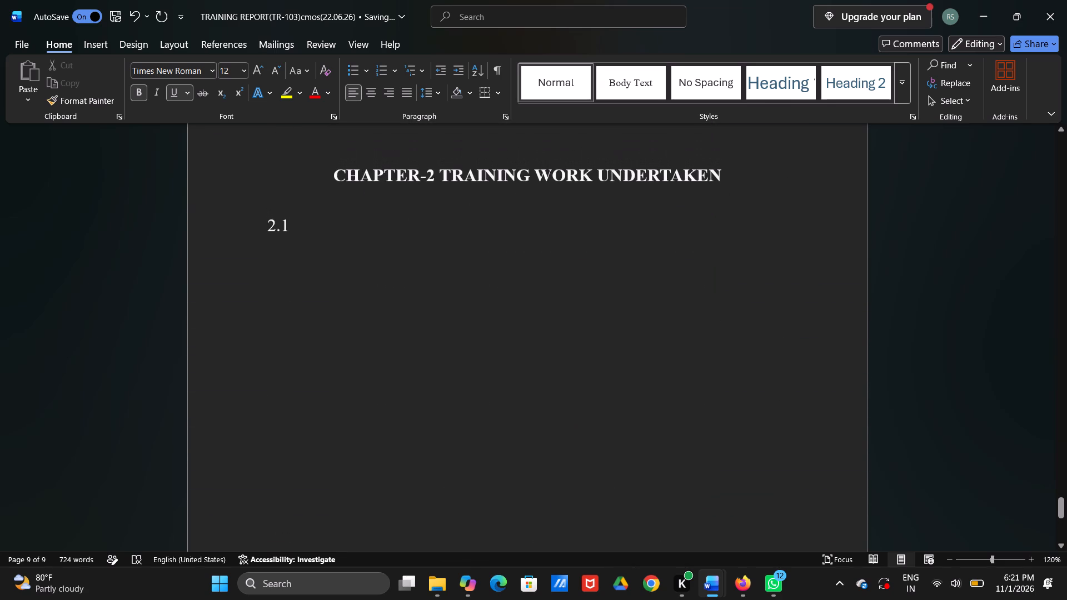
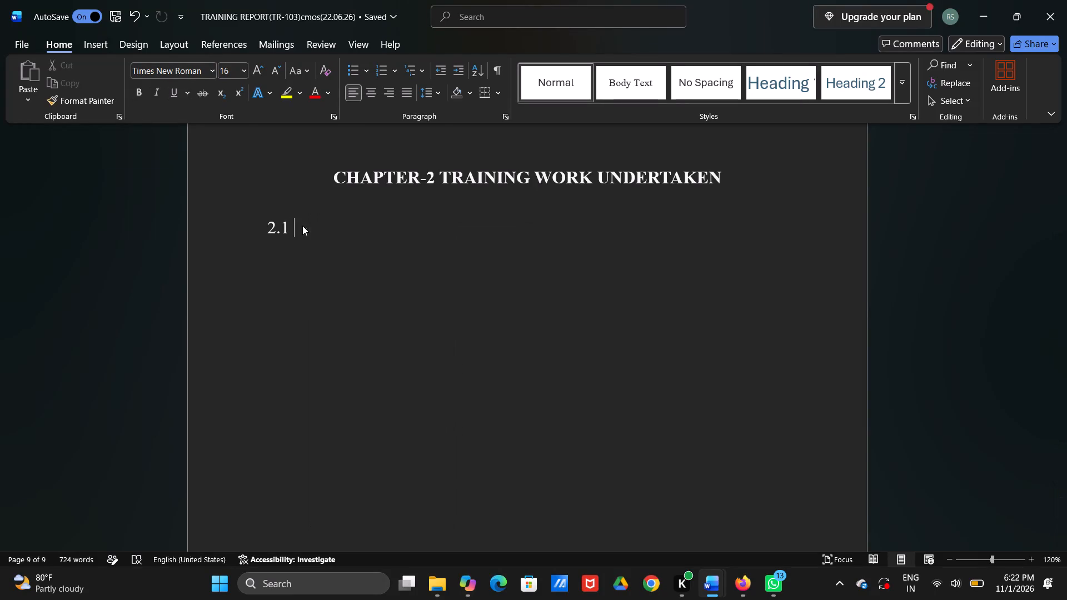
Place the cursor after the number 2.1 below the CHAPTER-2 heading on page 9, and switch to the Copilot window.
click(302, 226)
key(alt+Tab)
key(alt+Tab)
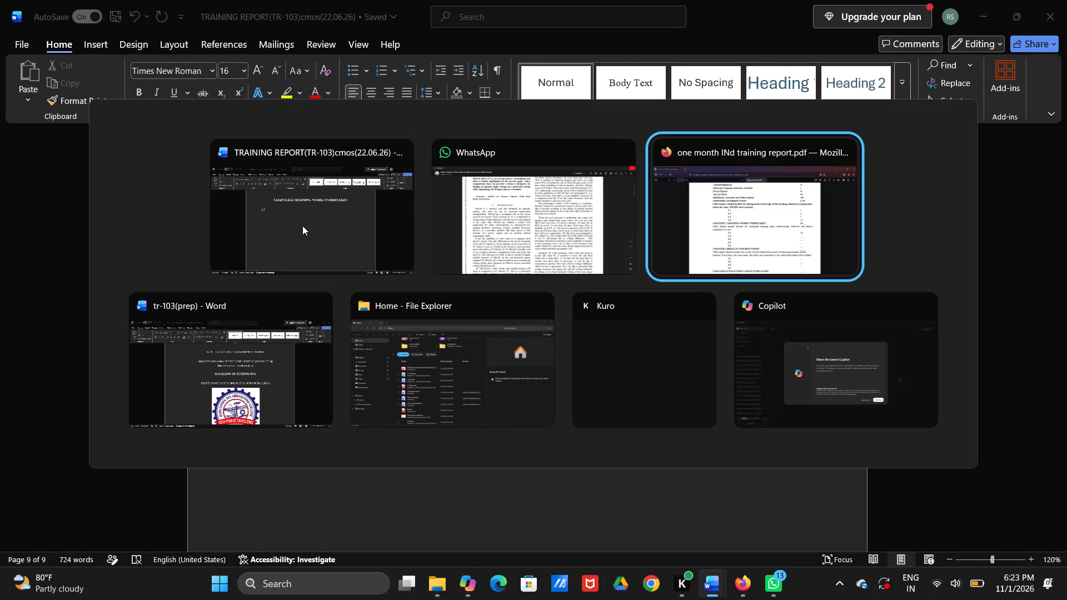
key(alt+Tab)
key(alt+Tab)
key(alt+Tab)
key(alt+Tab)
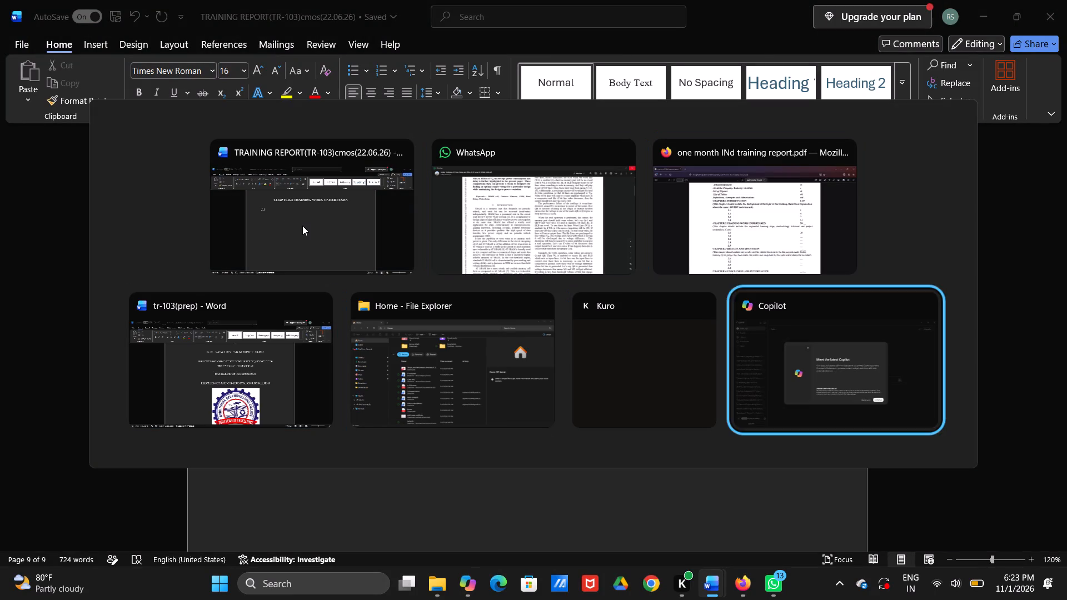
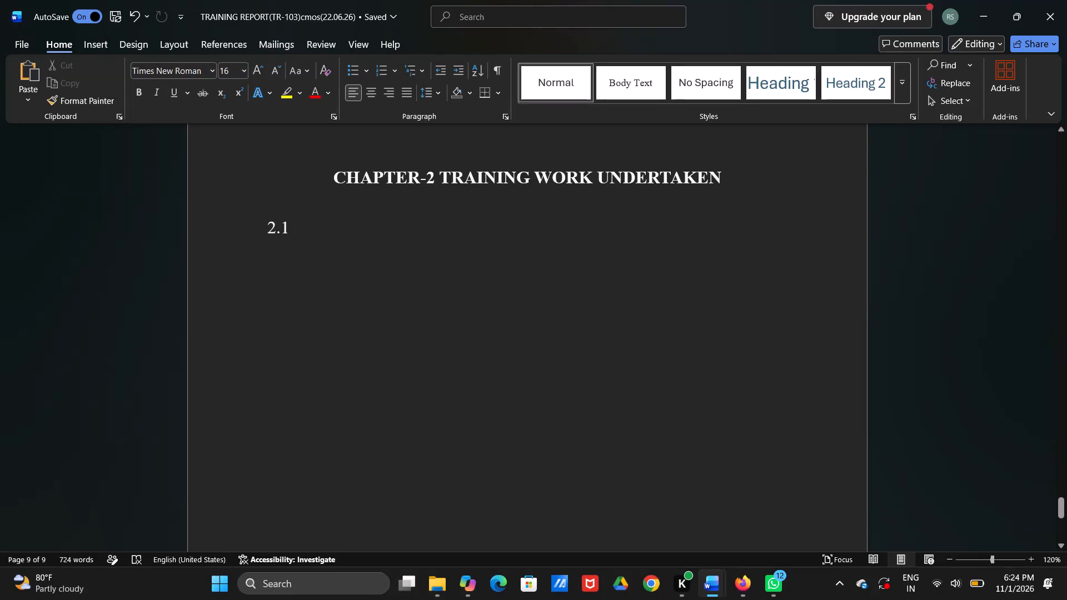
Paste the copied Design_and_Performance_Analysis PDF beside the number 2.1 below the CHAPTER-2 TRAINING WORK UNDERTAKEN heading and bring up the embedded file's options.
key(ctrl+v)
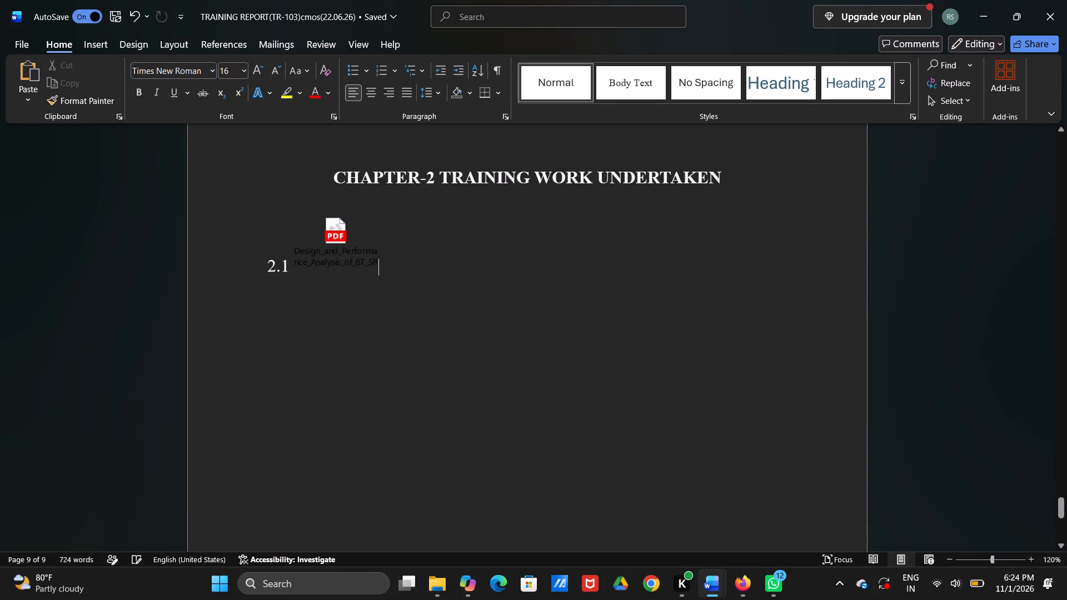
right_click(337, 231)
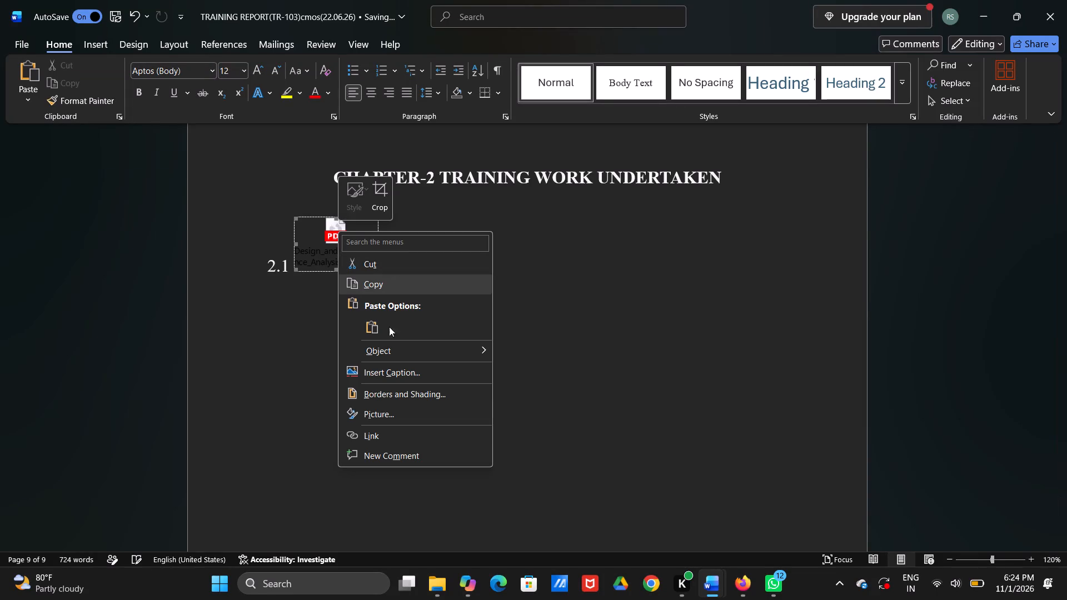
Delete the embedded PDF object beside the 2.1 number under the CHAPTER-2 TRAINING WORK UNDERTAKEN heading, keeping the number.
key(Delete)
click(313, 219)
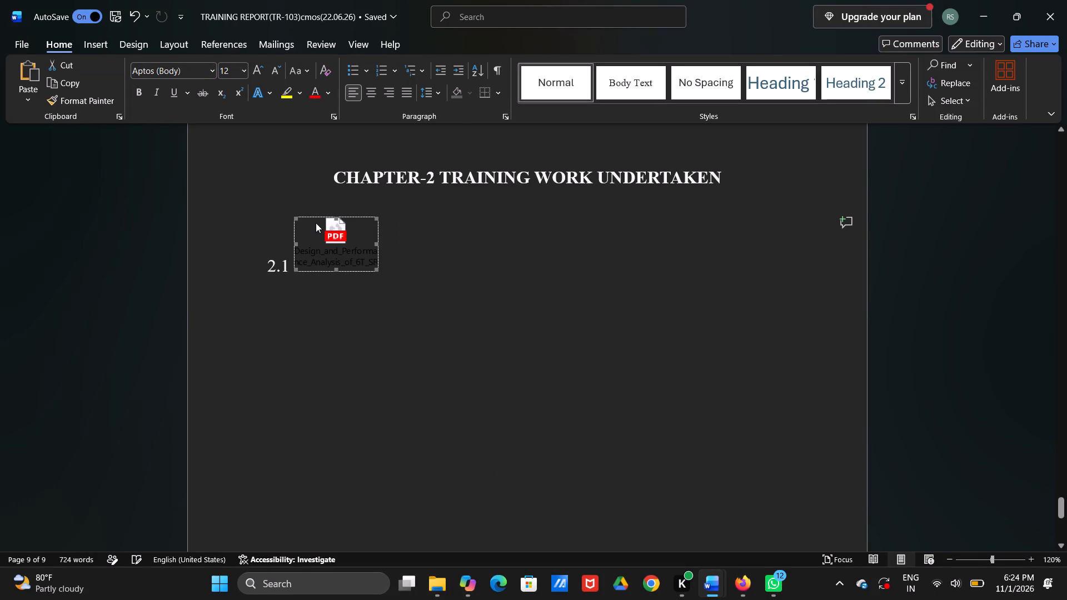
right_click(317, 223)
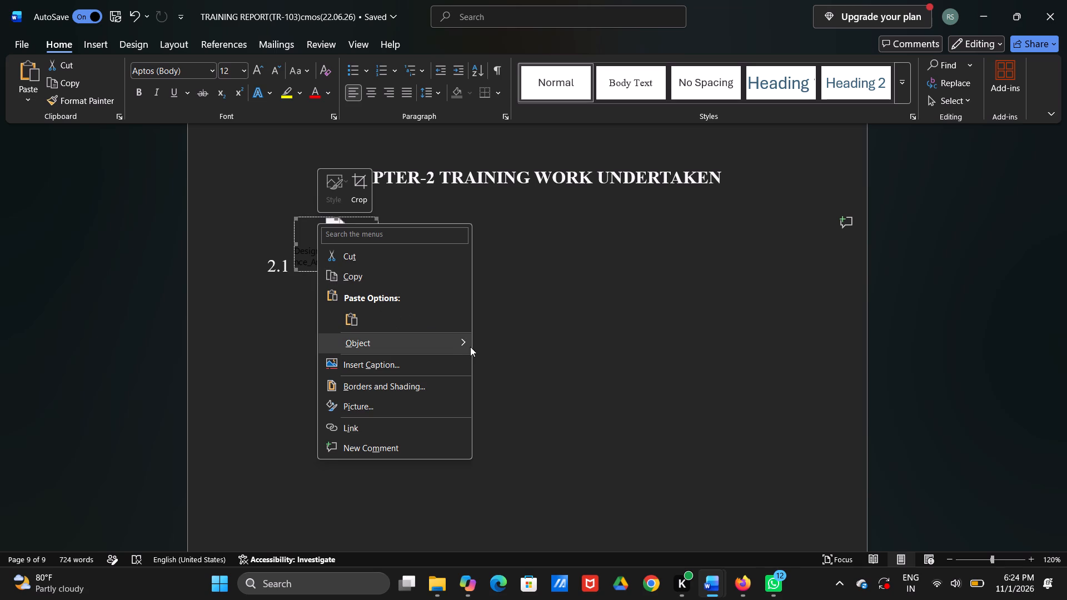
key(BackSpace)
right_click(313, 243)
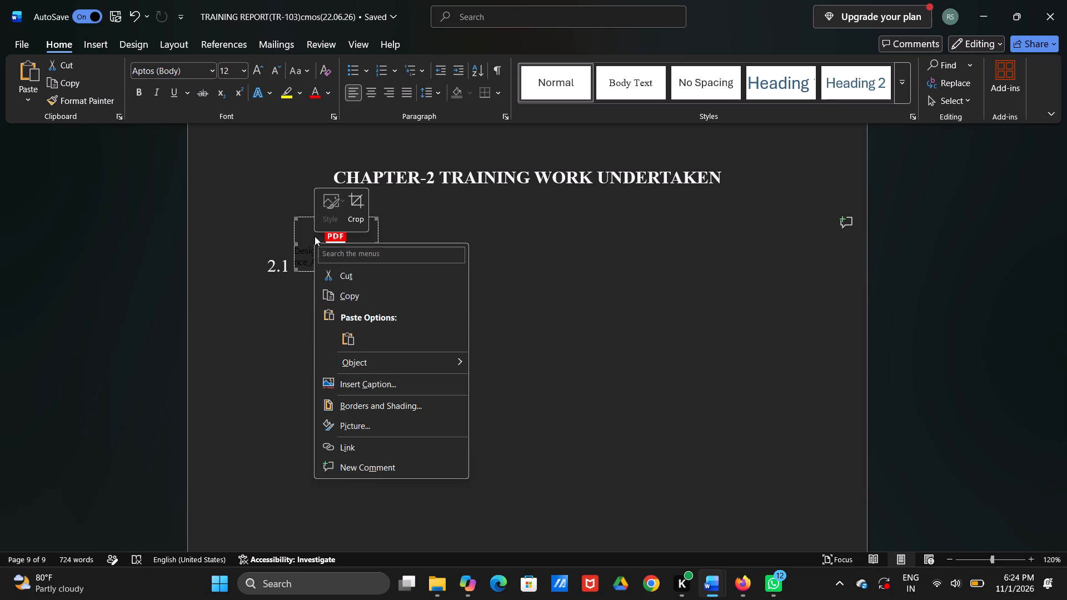
click(297, 231)
right_drag(297, 231, 337, 345)
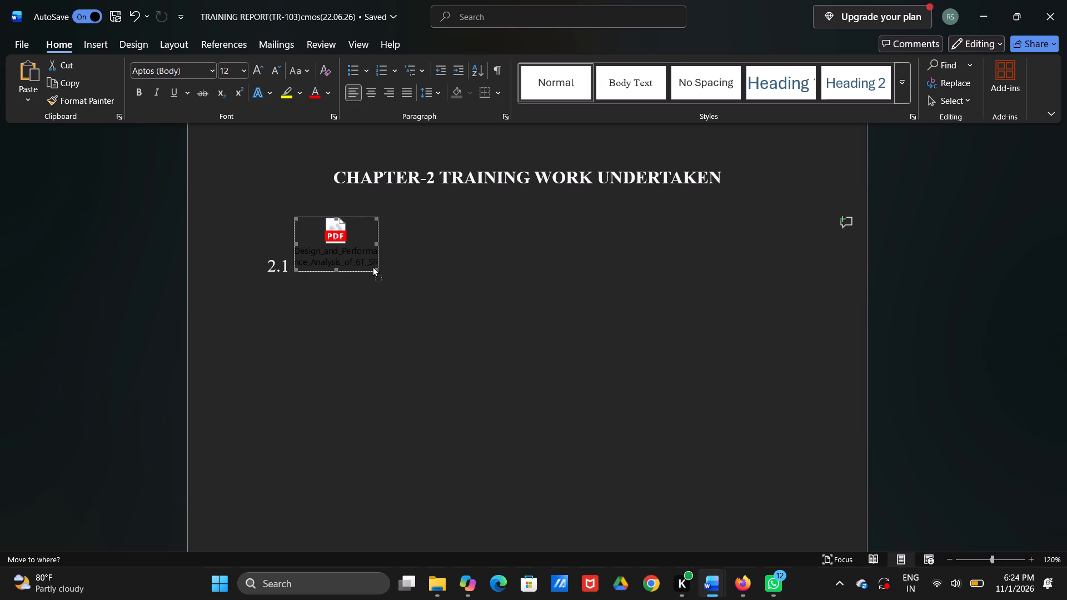
right_click(345, 253)
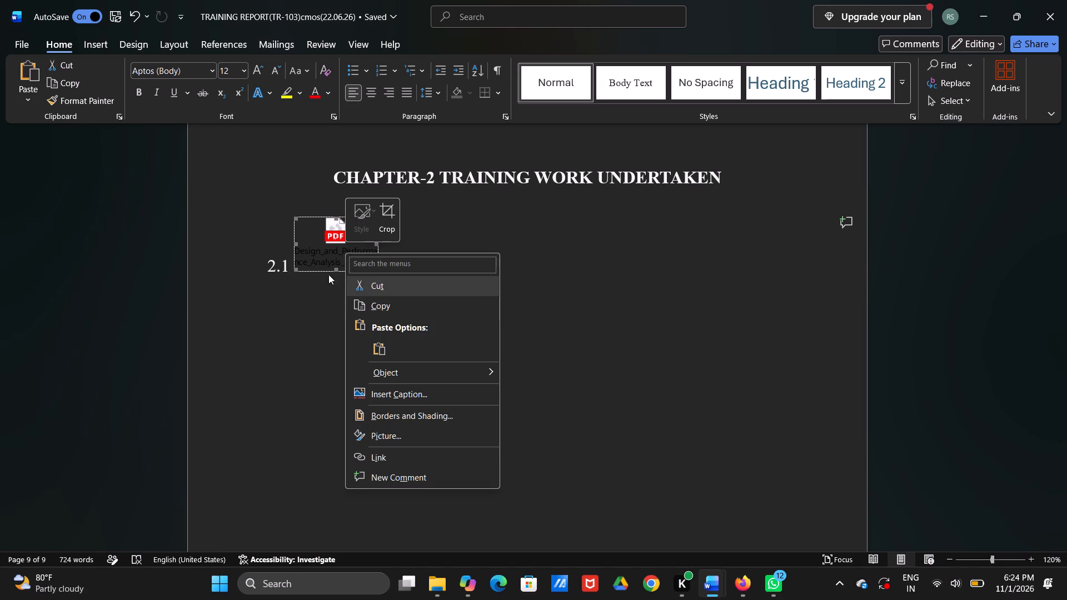
click(312, 236)
key(Delete)
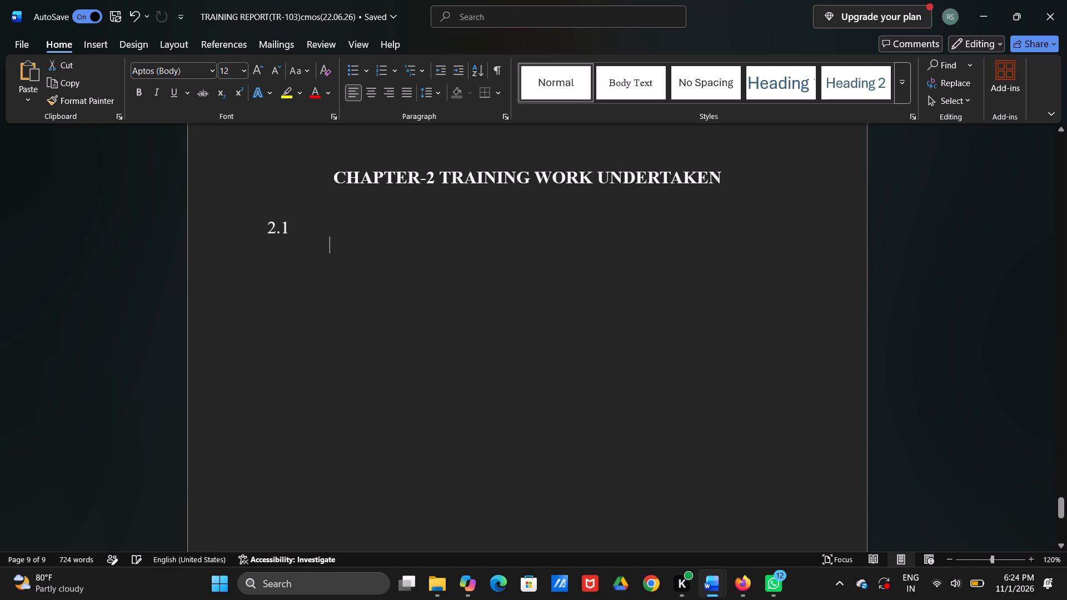
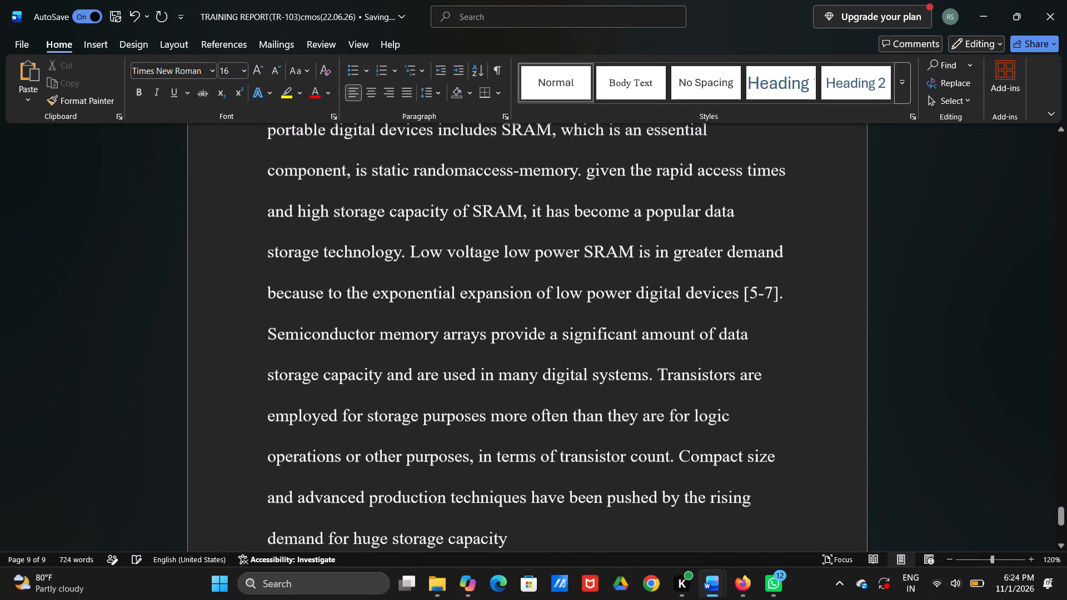
Reduce the whole SRAM text following the 2.1 number under CHAPTER-2 TRAINING WORK UNDERTAKEN to font size 12.
scroll(396, 248, down, 1)
scroll(396, 248, up, 2)
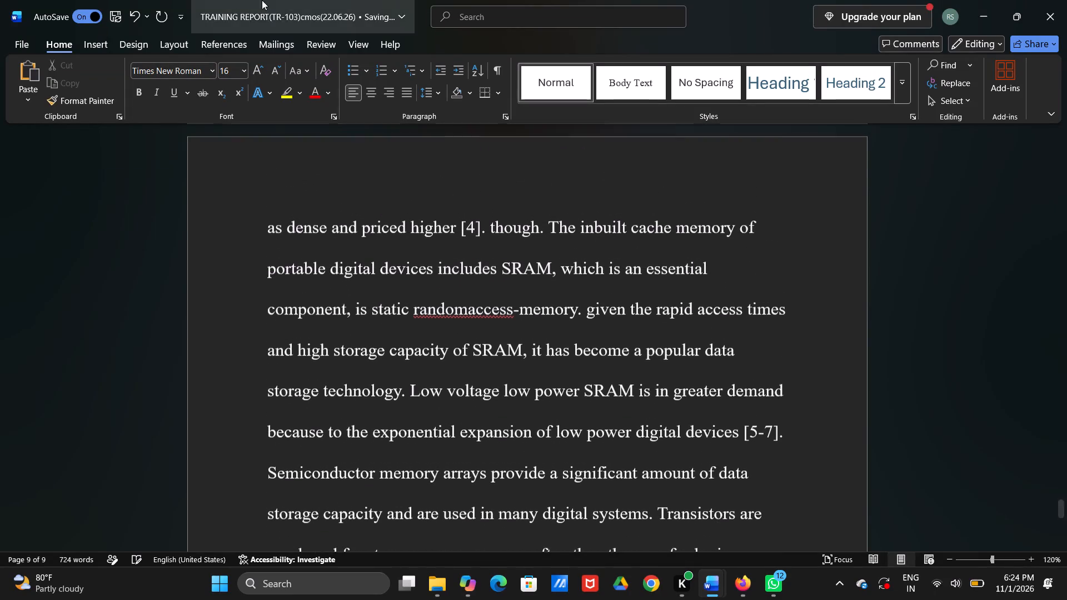
scroll(471, 491, up, 3)
scroll(471, 491, down, 1)
scroll(471, 491, up, 7)
scroll(471, 491, down, 1)
scroll(471, 491, up, 1)
scroll(471, 491, down, 1)
scroll(471, 491, up, 4)
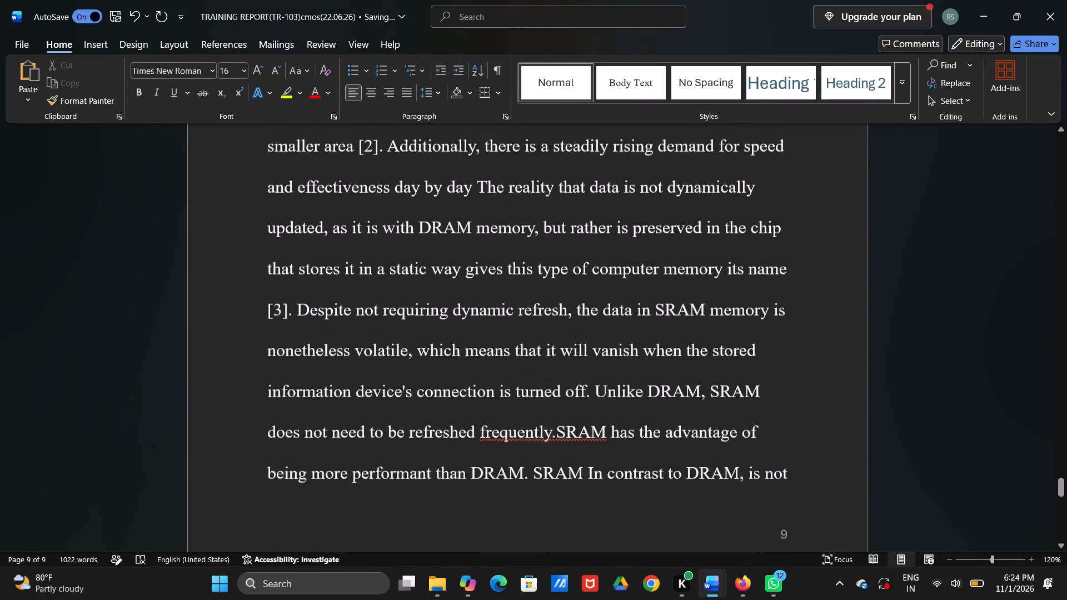
scroll(471, 491, up, 1)
scroll(471, 491, down, 1)
scroll(471, 491, up, 3)
scroll(471, 491, down, 1)
scroll(471, 491, up, 3)
scroll(471, 491, down, 1)
scroll(471, 491, up, 1)
scroll(471, 491, down, 1)
scroll(471, 491, up, 1)
scroll(471, 491, down, 1)
scroll(471, 491, up, 1)
scroll(471, 491, down, 1)
scroll(471, 491, up, 3)
scroll(471, 491, down, 1)
scroll(471, 491, up, 4)
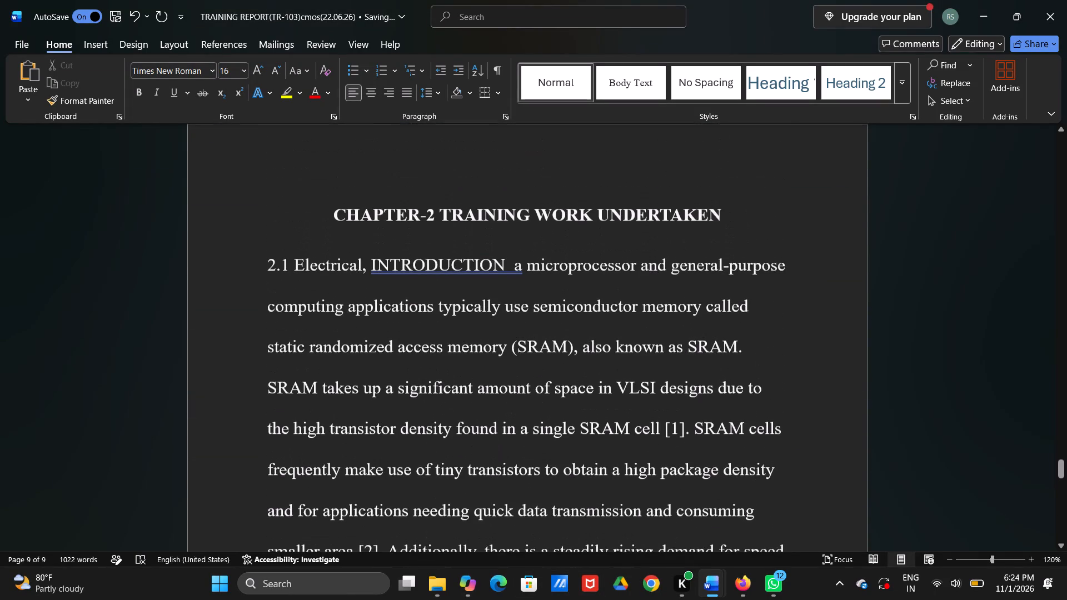
drag(296, 267, 464, 599)
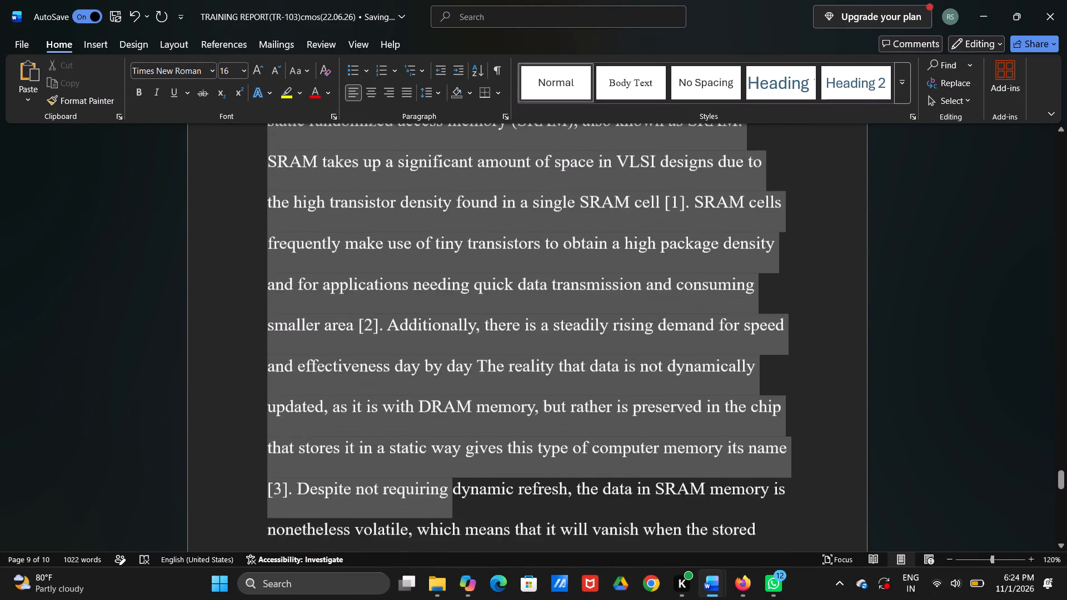
drag(464, 599, 555, 410)
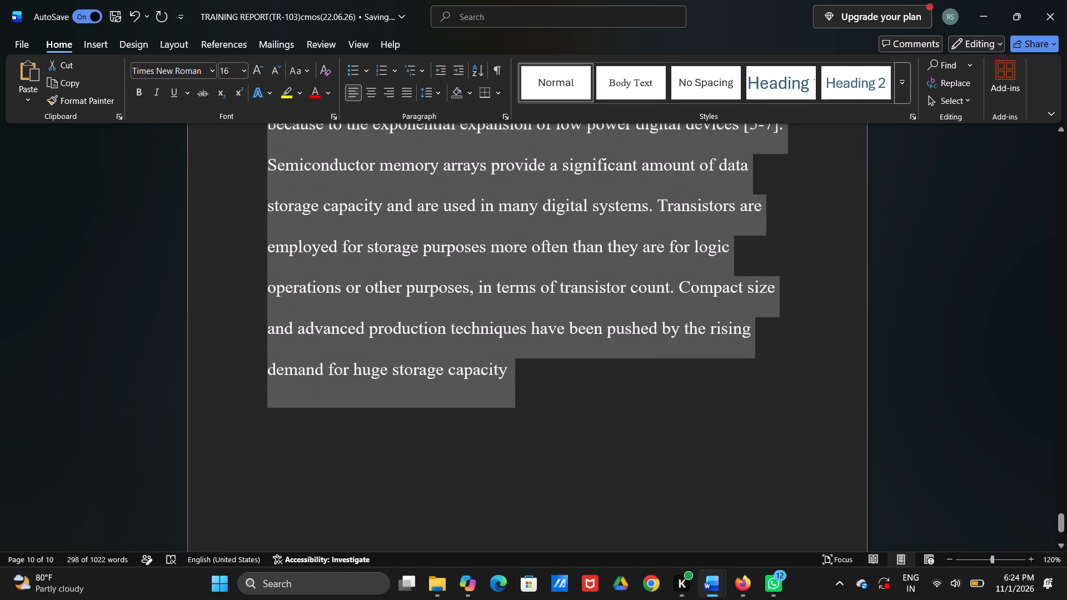
key(ctrl+shift+comma)
key(ctrl+shift+comma)
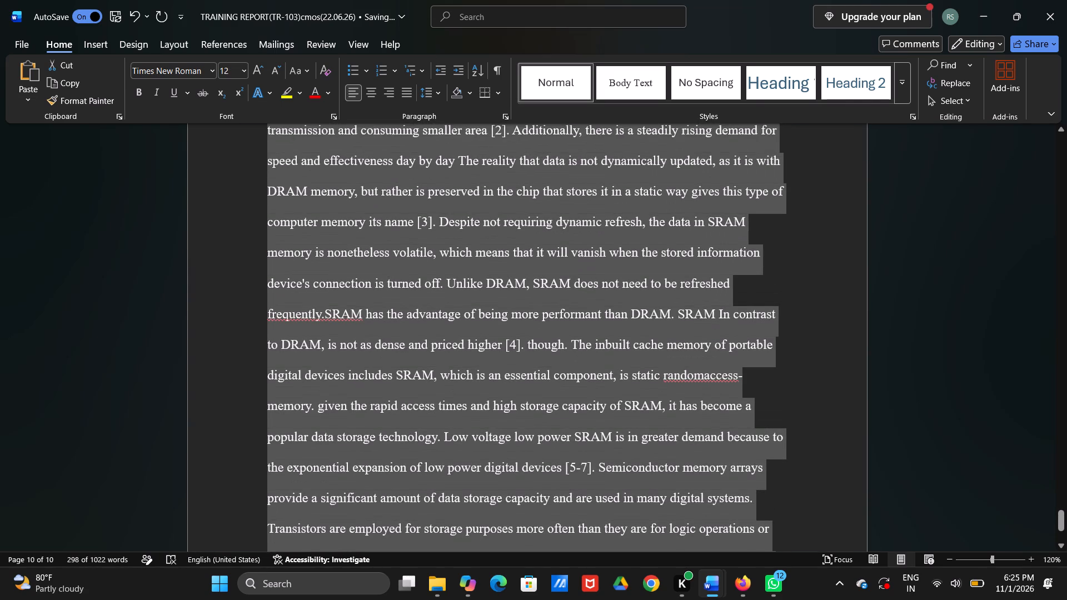
Reduce the 2.1 number under the Chapter 2 heading to font size 12.
scroll(221, 242, down, 1)
scroll(221, 242, up, 3)
scroll(221, 242, down, 1)
scroll(221, 242, up, 5)
scroll(221, 242, down, 1)
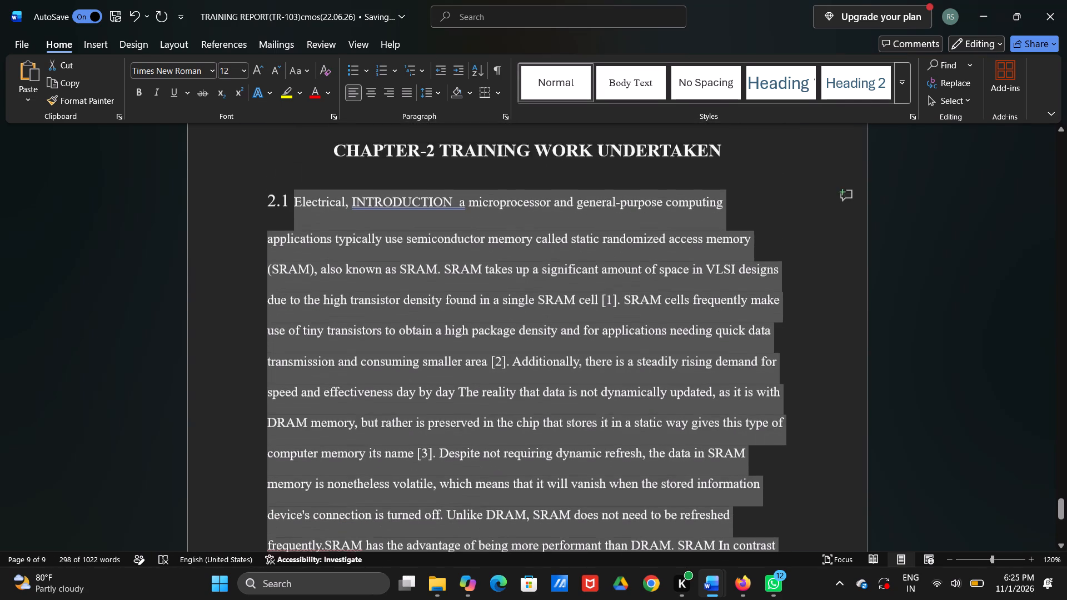
click(280, 163)
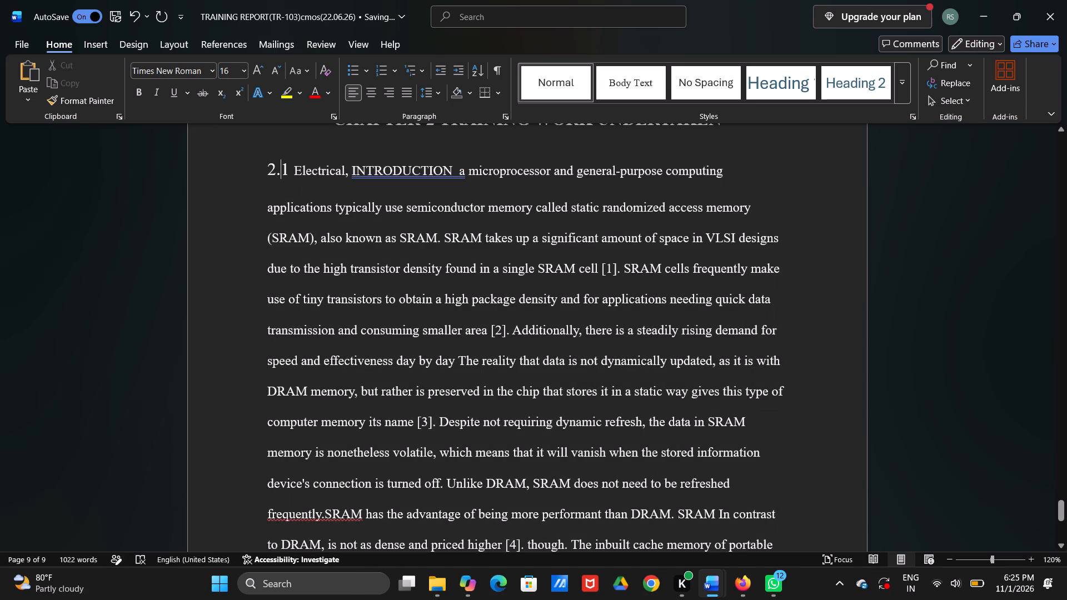
drag(290, 164, 232, 168)
click(287, 68)
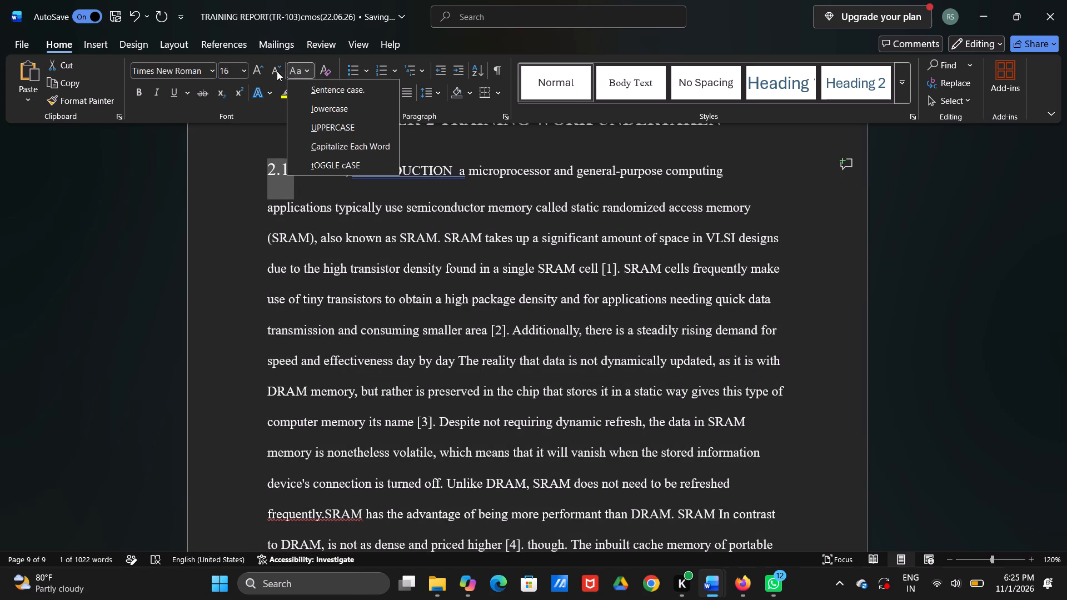
double_click(273, 67)
click(301, 189)
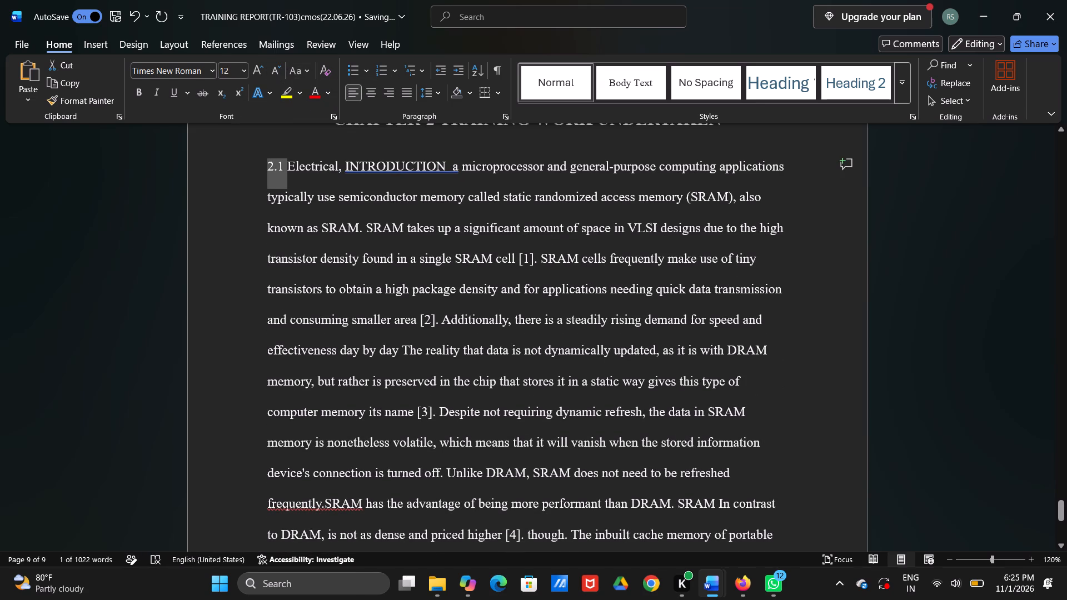
Insert a paragraph break before "Electrical, INTRODUCTION" so the SRAM text starts on its own line.
click(291, 162)
key(Return)
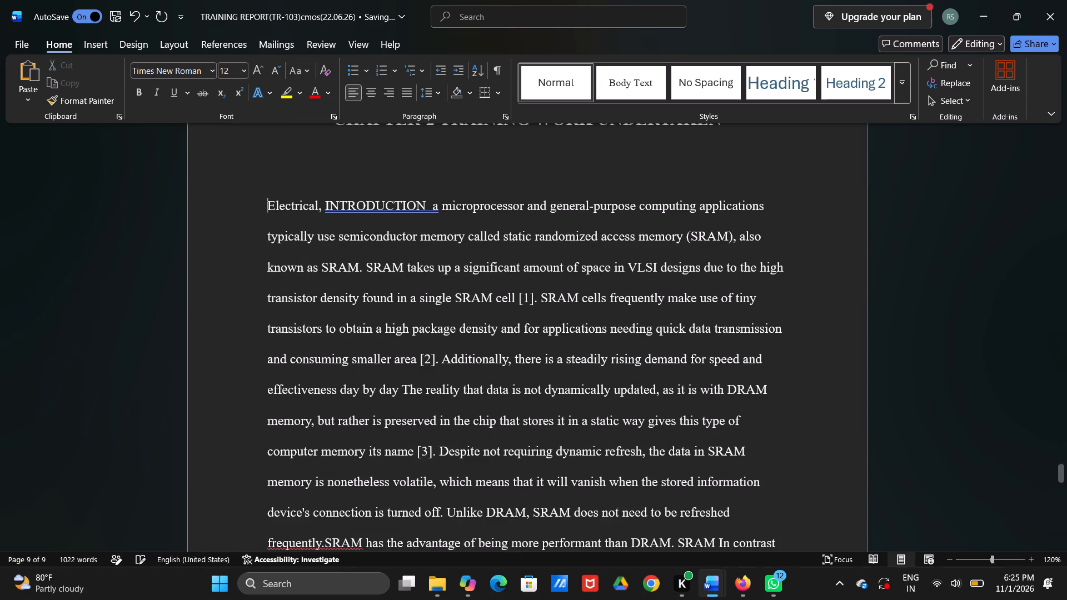
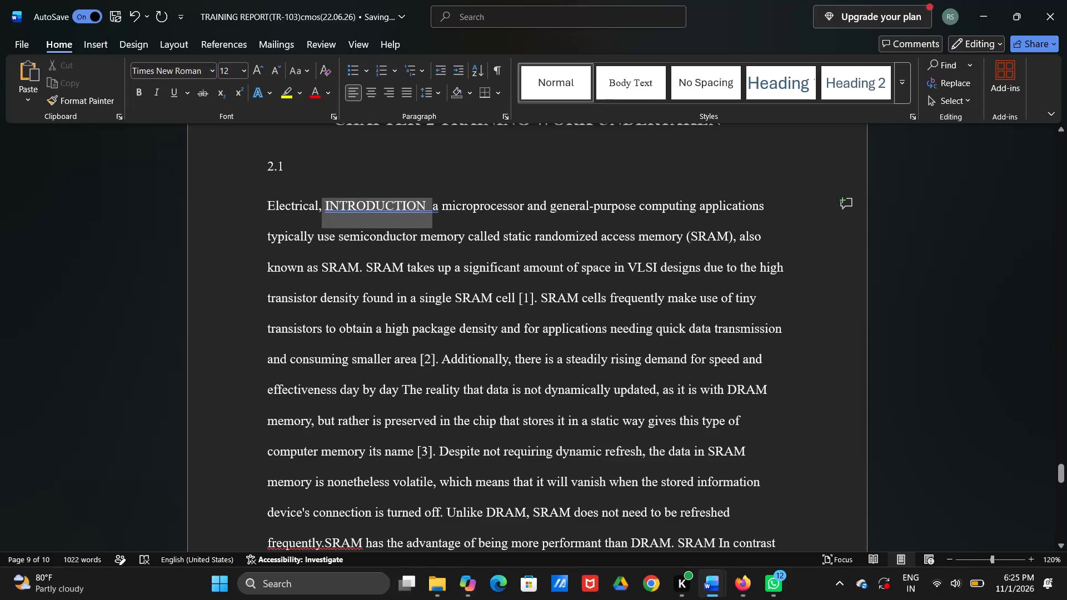
Delete the stray word "INTRODUCTION" after "Electrical," in the opening line of the SRAM text.
key(BackSpace)
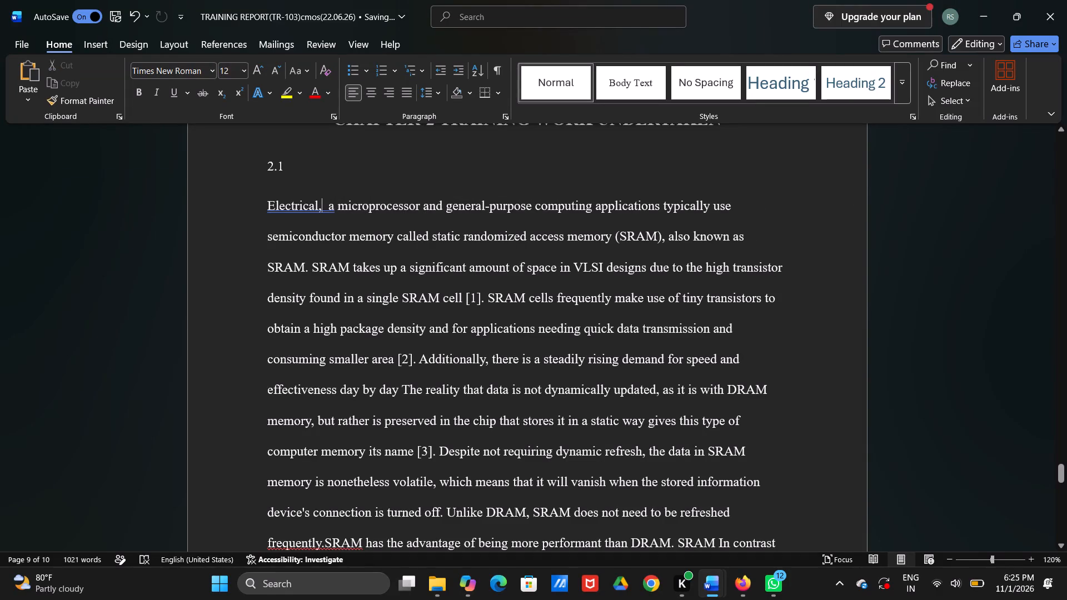
Add the section title text "Design & Performance" after the 2.1 number under the Chapter 2 heading.
click(371, 171)
text(DES)
key(BackSpace)
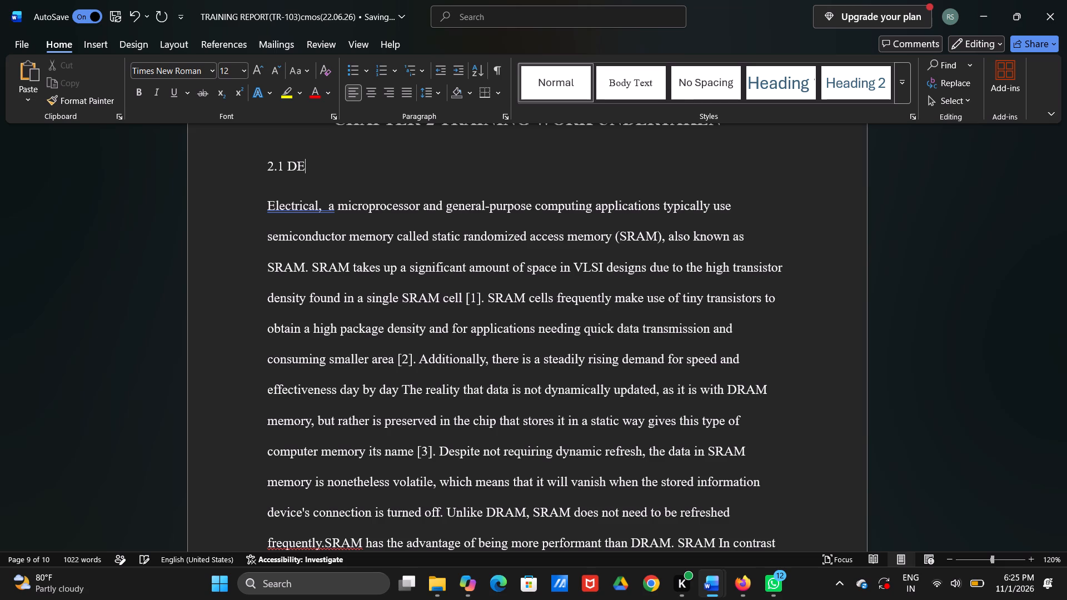
key(BackSpace)
text(ed)
key(BackSpace)
text(sign)
key(space)
text(& Performance)
key(space)
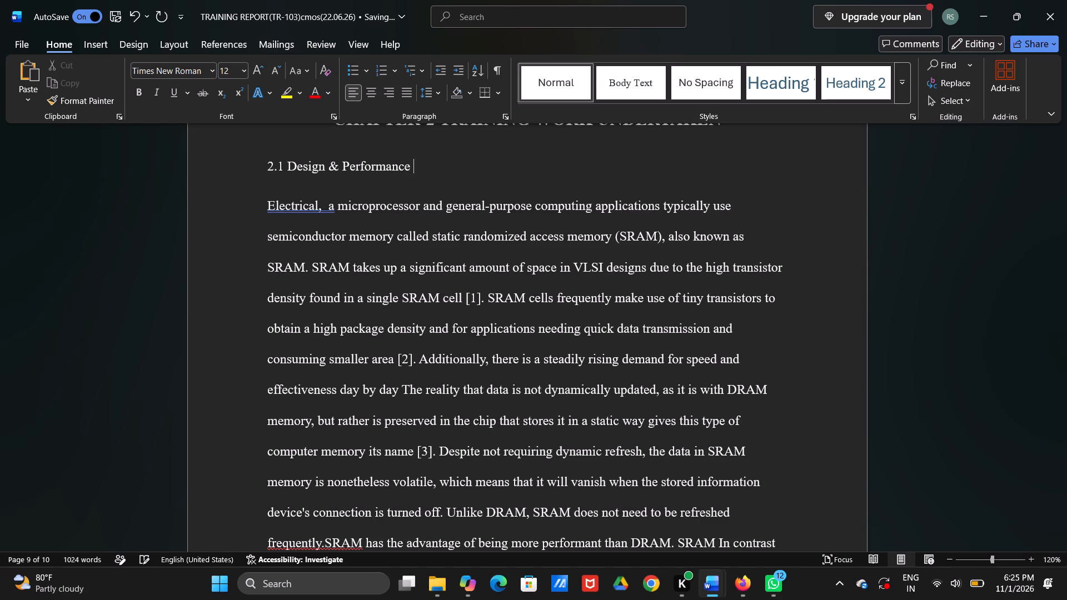
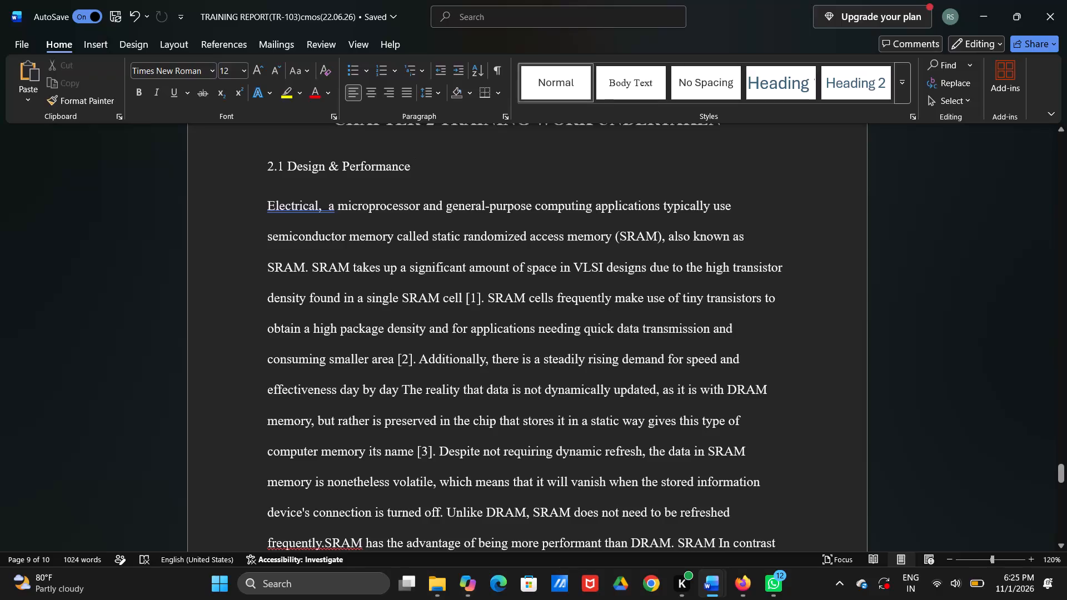
Extend the 2.1 section title after "Design & Performance" with "Analysis of 6T SRAM cell.".
key(shift+a)
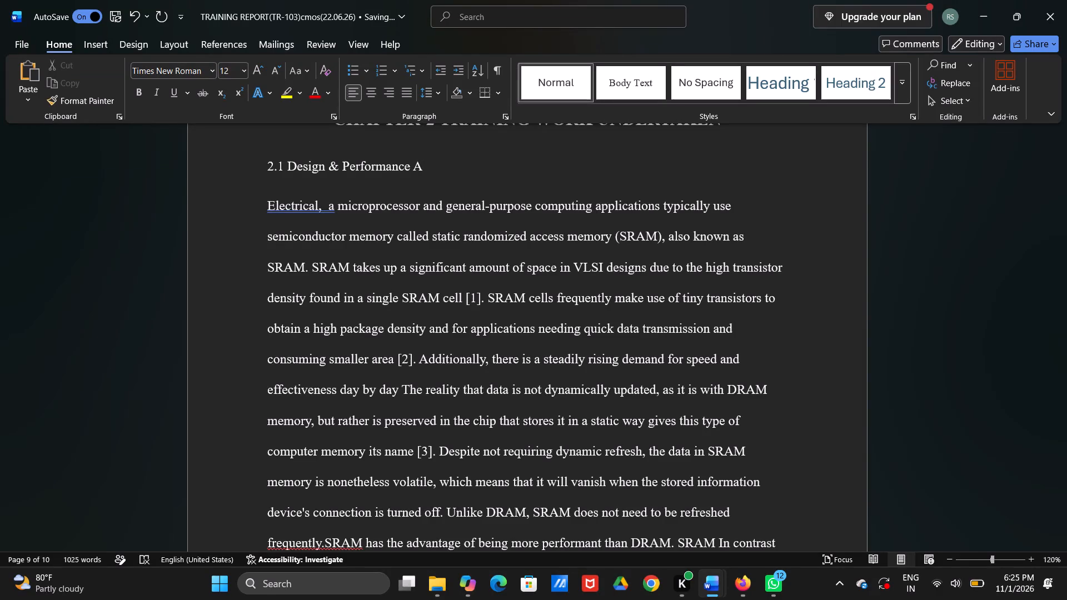
key(n)
text(alysis)
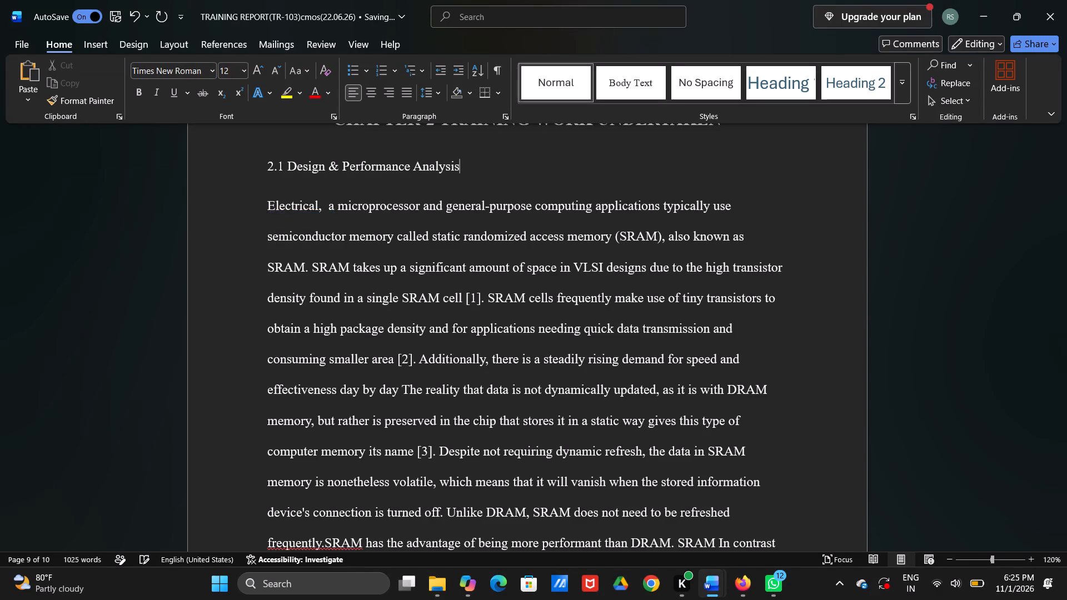
key(space)
text(of 6R)
key(shift+BackSpace)
text(T SRAM cell)
key(period)
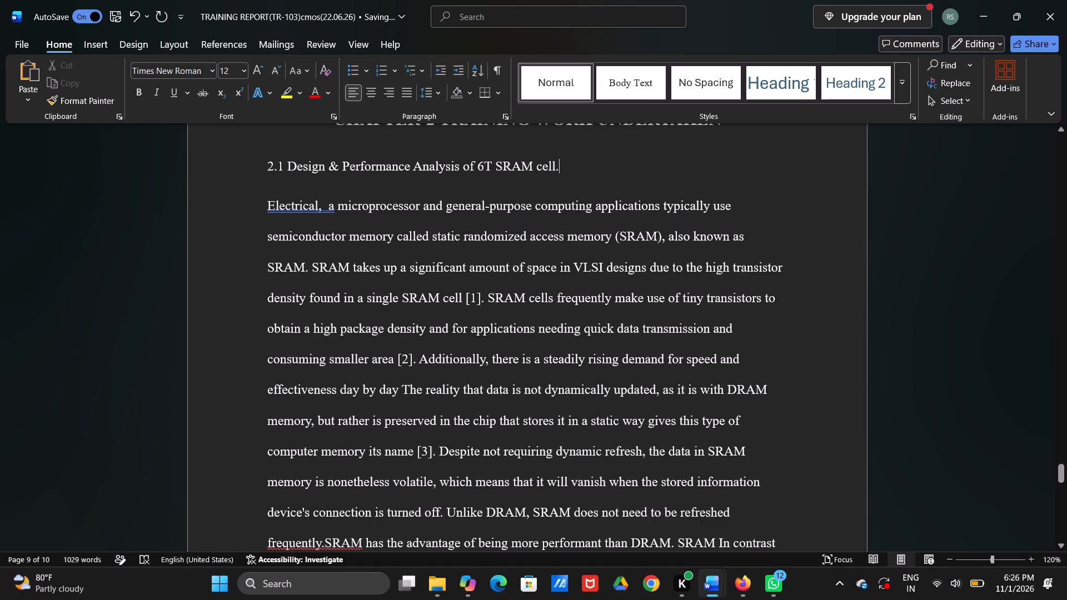
Insert "on 90nm technology" before the final period of the 2.1 section title, after "6T SRAM cell".
scroll(475, 277, up, 1)
scroll(475, 277, down, 1)
scroll(487, 276, up, 1)
scroll(487, 276, down, 4)
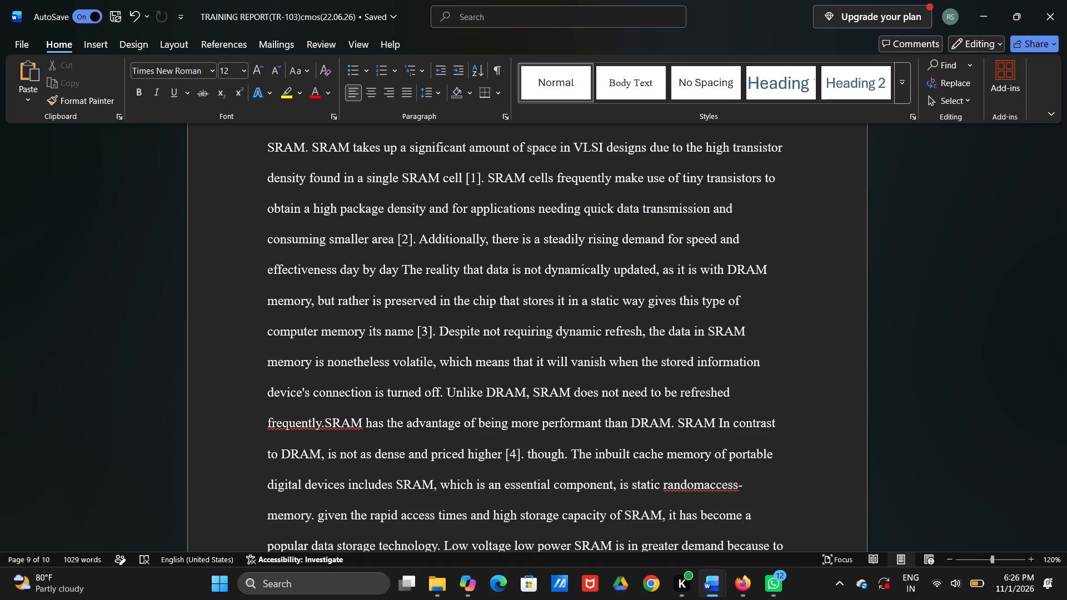
scroll(398, 188, up, 6)
scroll(398, 188, down, 4)
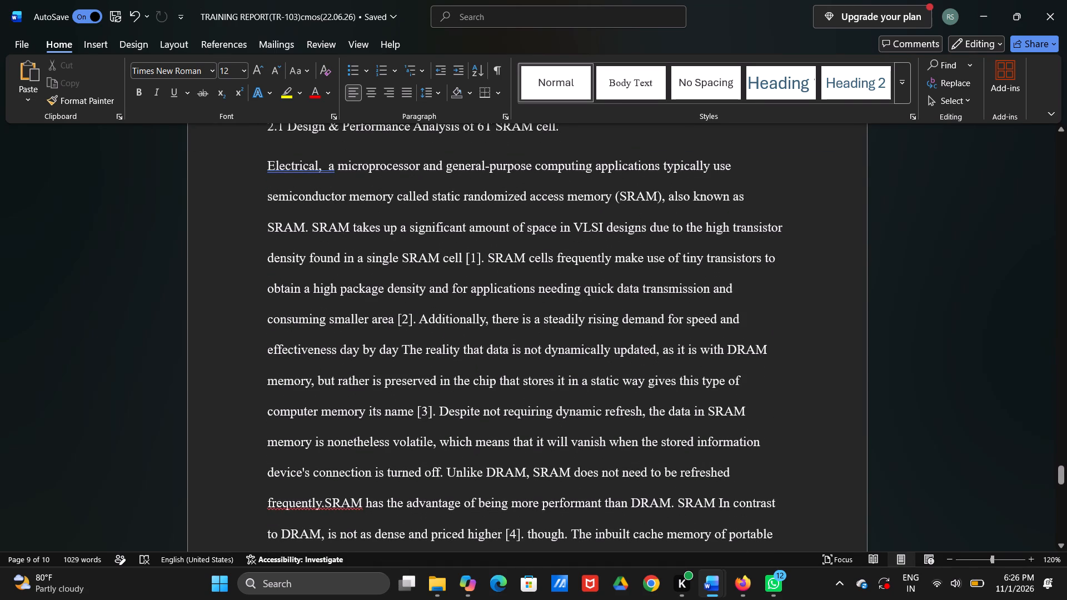
click(553, 130)
click(557, 144)
click(553, 149)
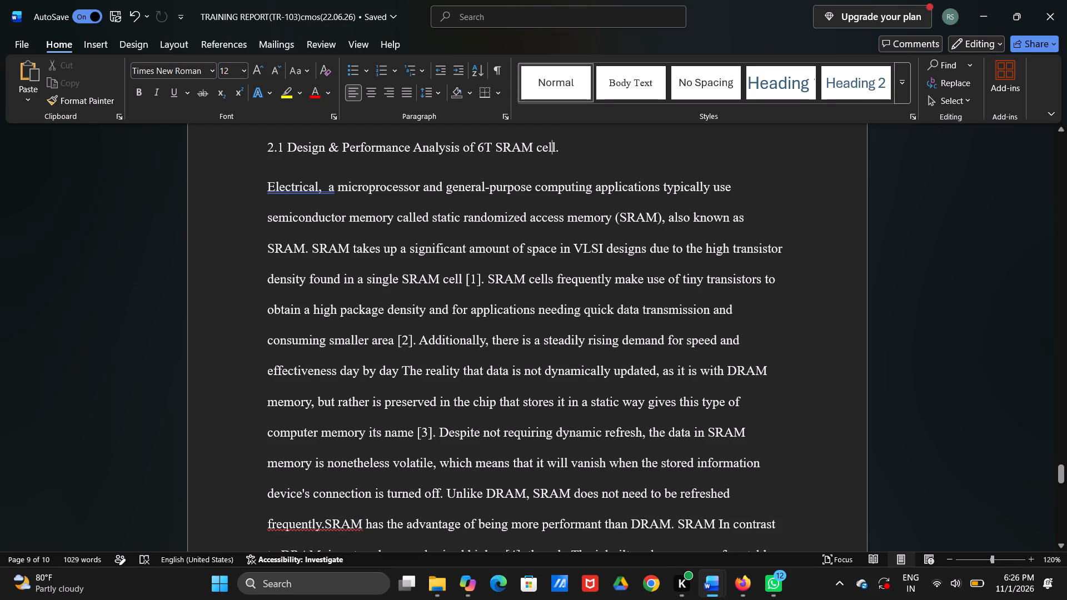
click(555, 149)
key(space)
text(p)
key(BackSpace)
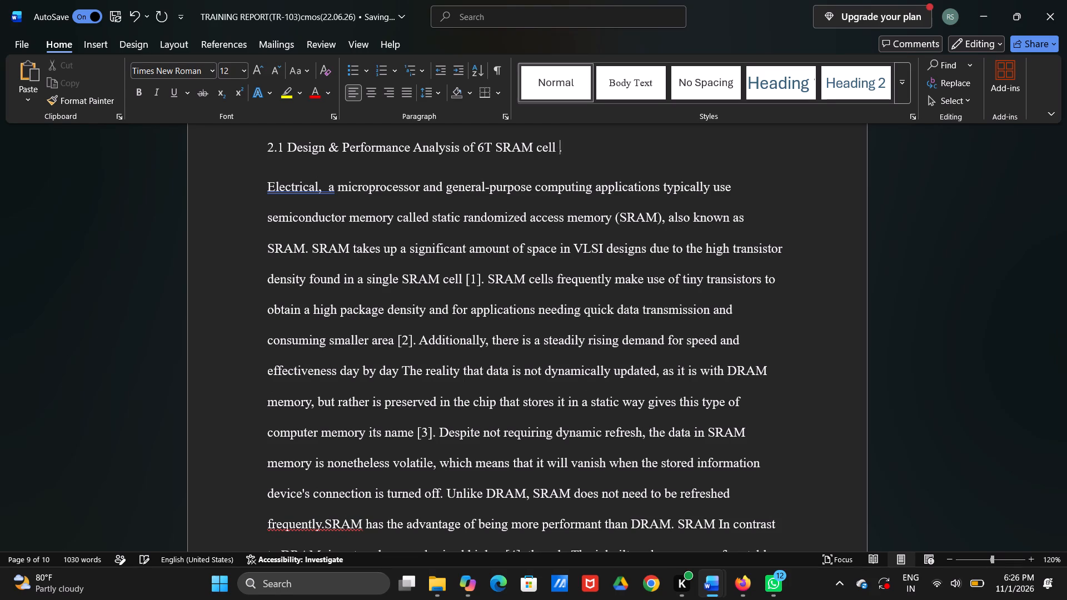
text(on 90nm)
key(space)
text(technology)
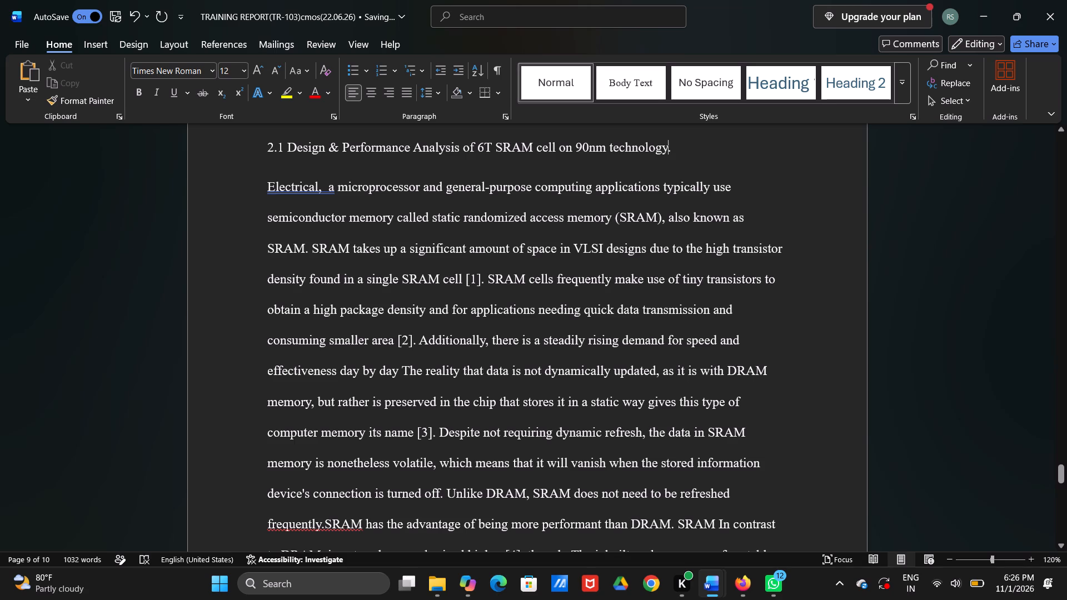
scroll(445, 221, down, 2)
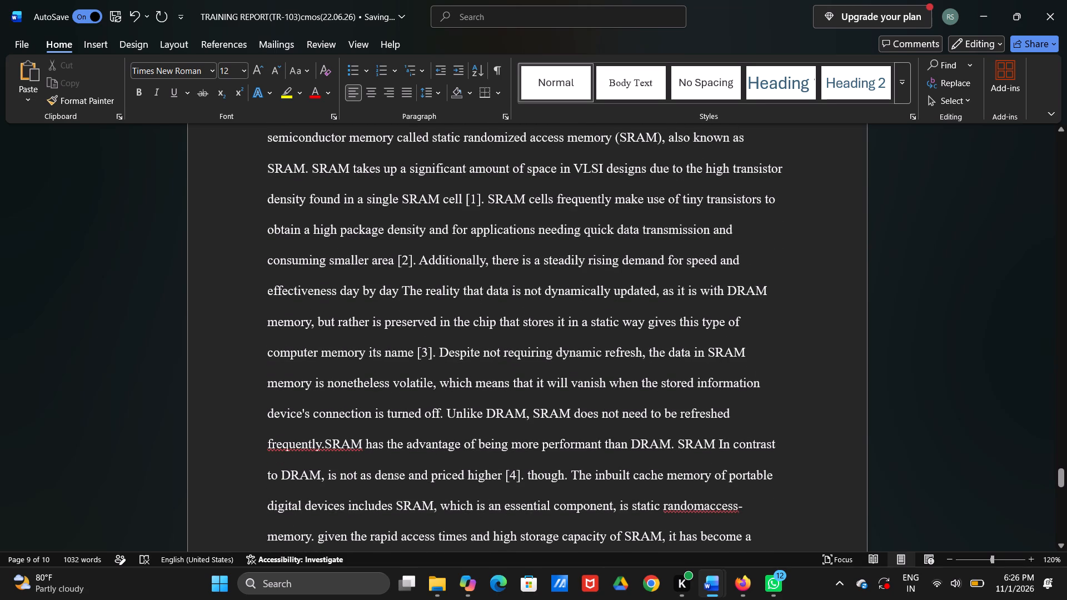
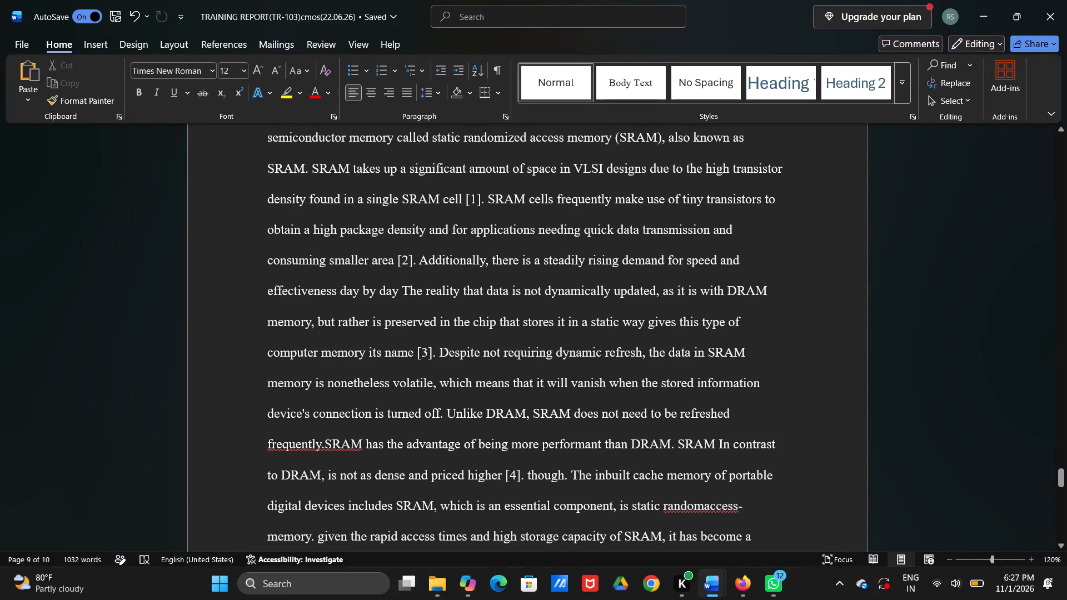
Bold the phrases "data transmission" and "consuming smaller area" in the SRAM introduction paragraph.
drag(619, 227, 710, 237)
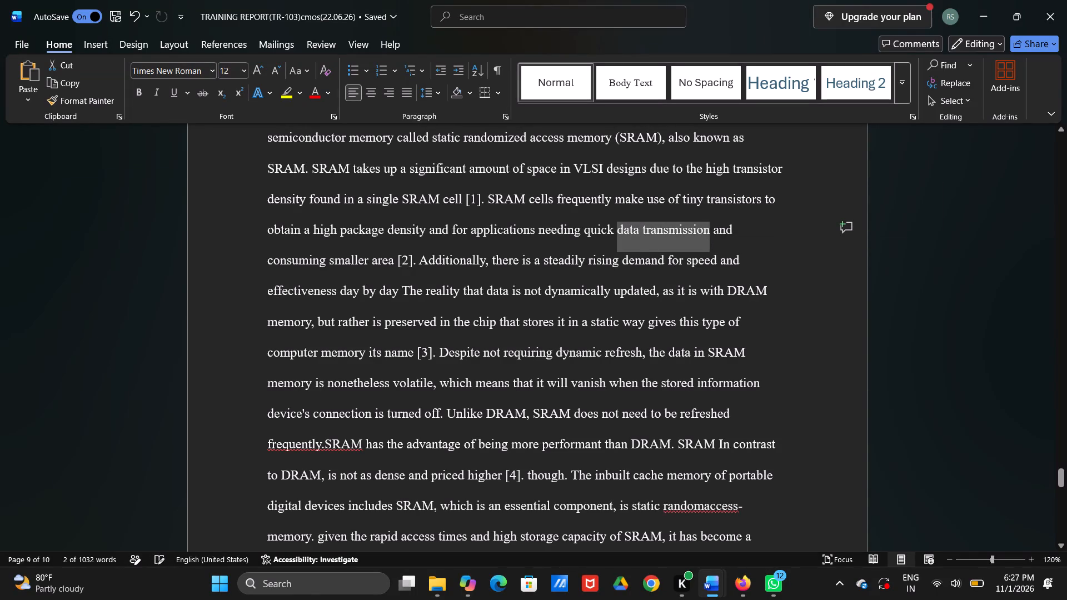
key(ctrl+b)
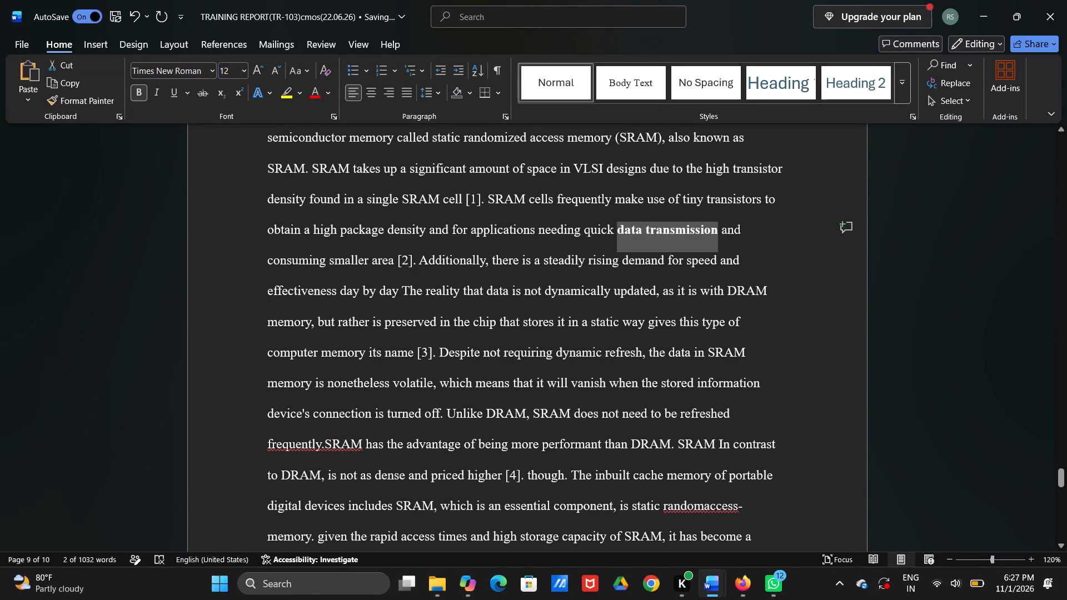
drag(267, 260, 361, 272)
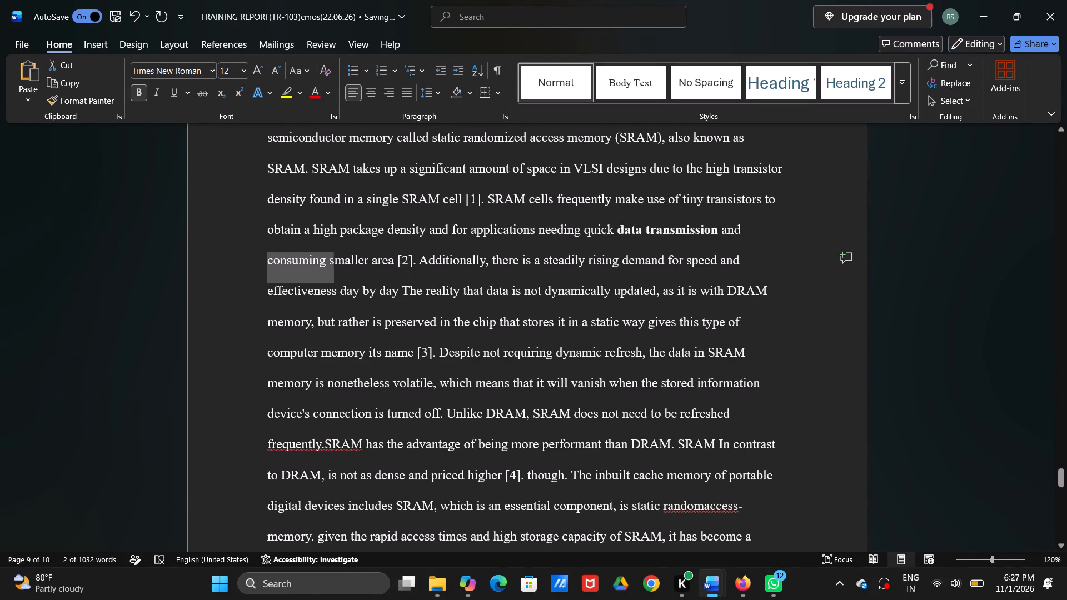
drag(361, 272, 392, 262)
key(ctrl+b)
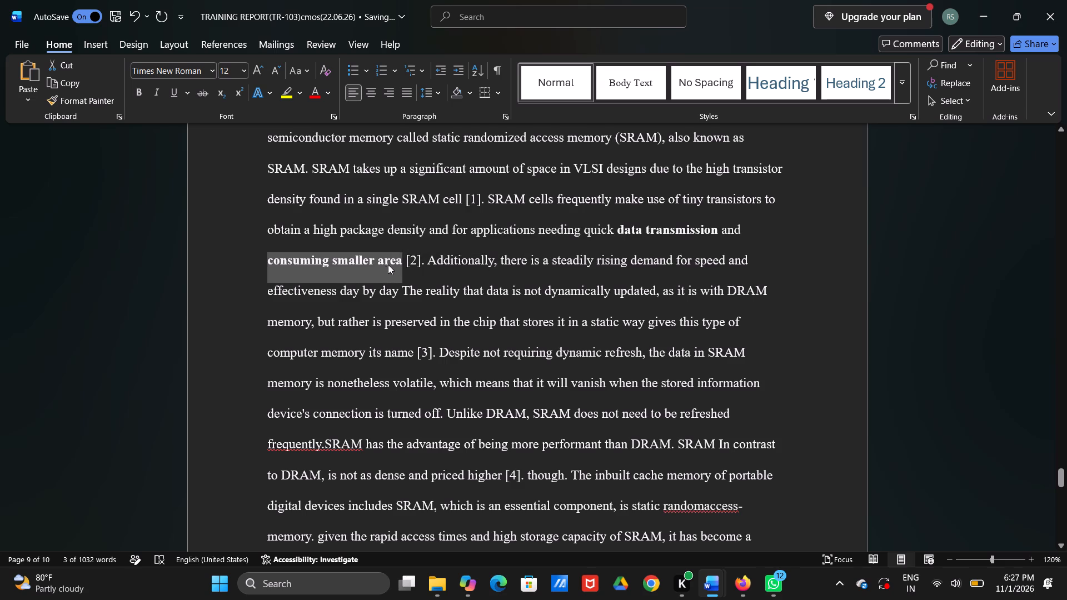
Insert the word "present" between "the data" and "in SRAM" in the sentence about dynamic refresh.
scroll(393, 259, up, 1)
scroll(393, 259, down, 1)
scroll(393, 258, up, 1)
scroll(393, 258, down, 2)
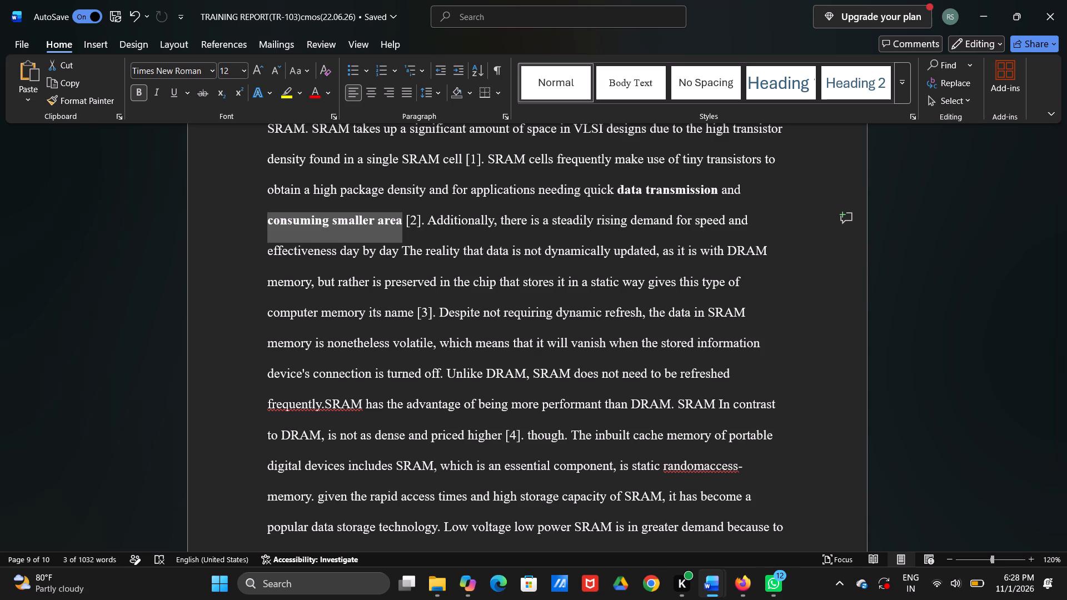
click(694, 316)
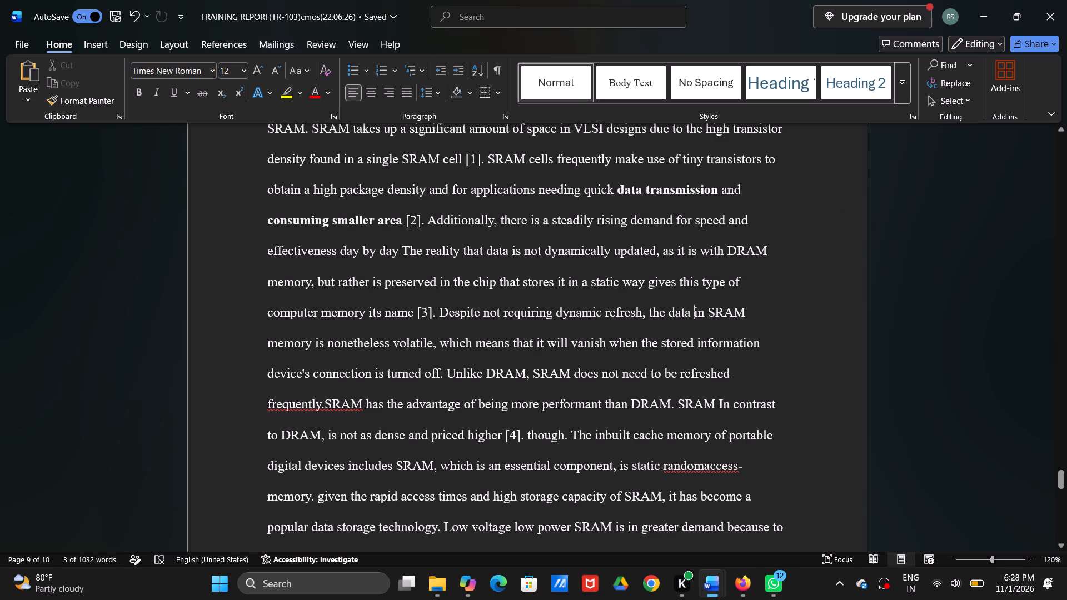
text(presr)
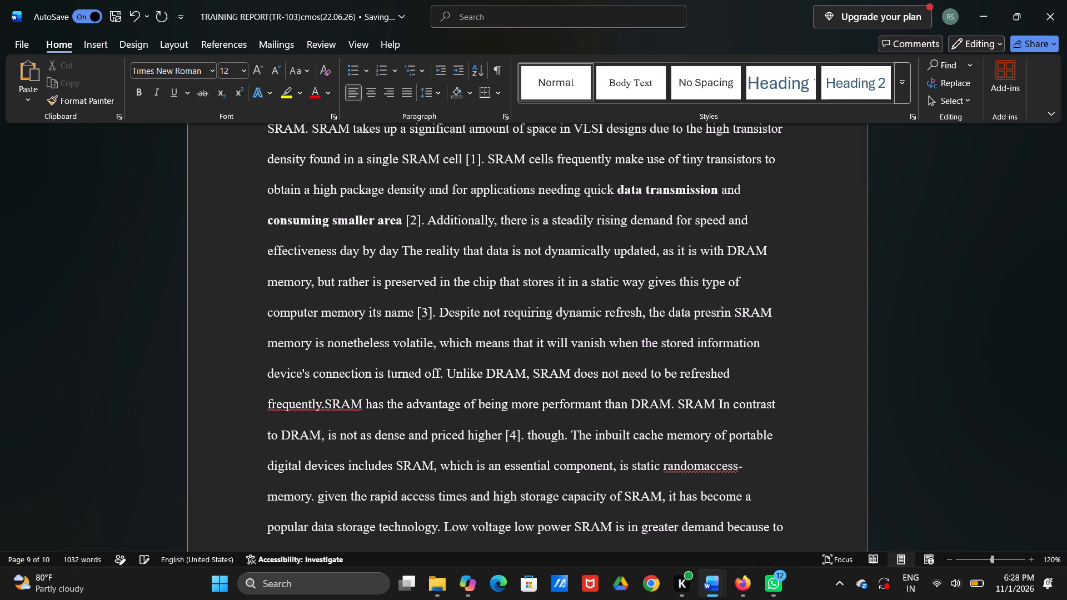
key(BackSpace)
text(nt)
key(space)
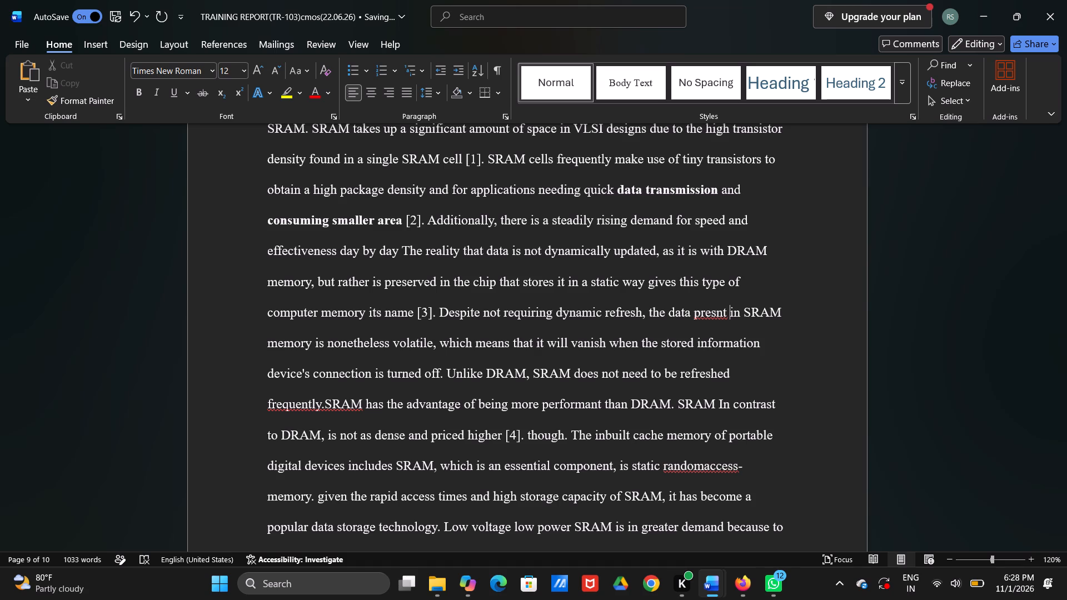
key(Left)
key(Left)
key(Left)
key(Left)
key(Down)
key(Up)
key(Right)
key(4)
key(BackSpace)
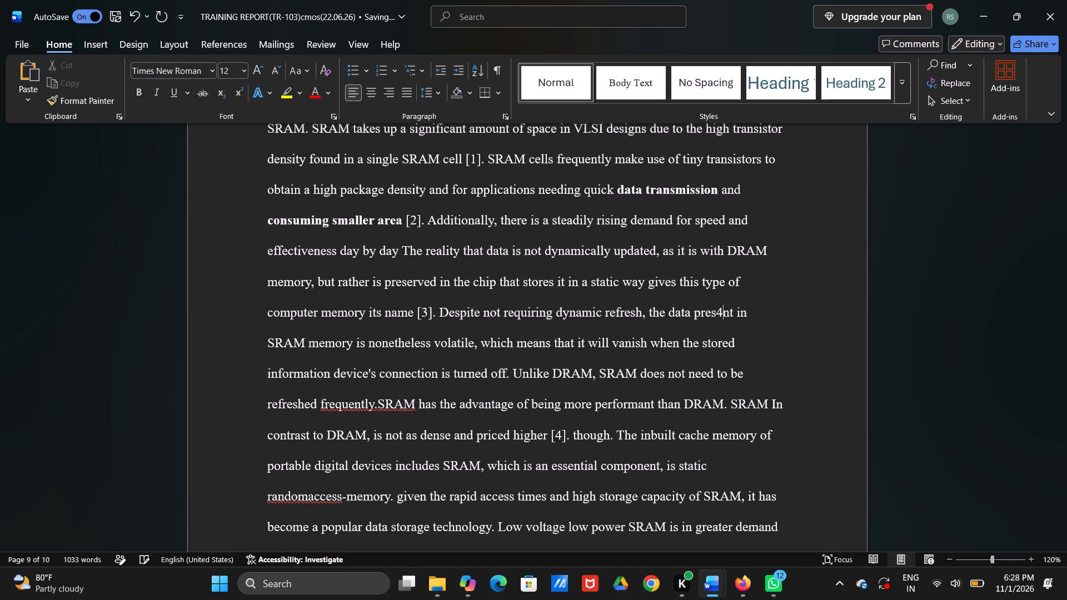
key(r)
key(BackSpace)
key(e)
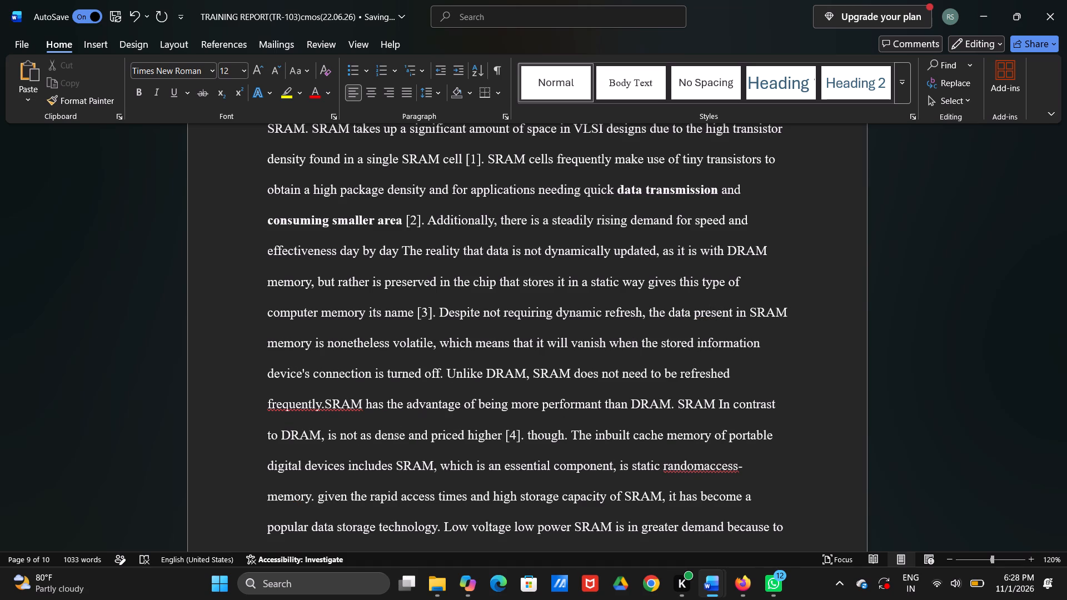
Add "(temporary)" directly after the word "volatile" in the sentence about SRAM memory.
key(Down)
key(Left)
key(Left)
key(Left)
key(Left)
key(Left)
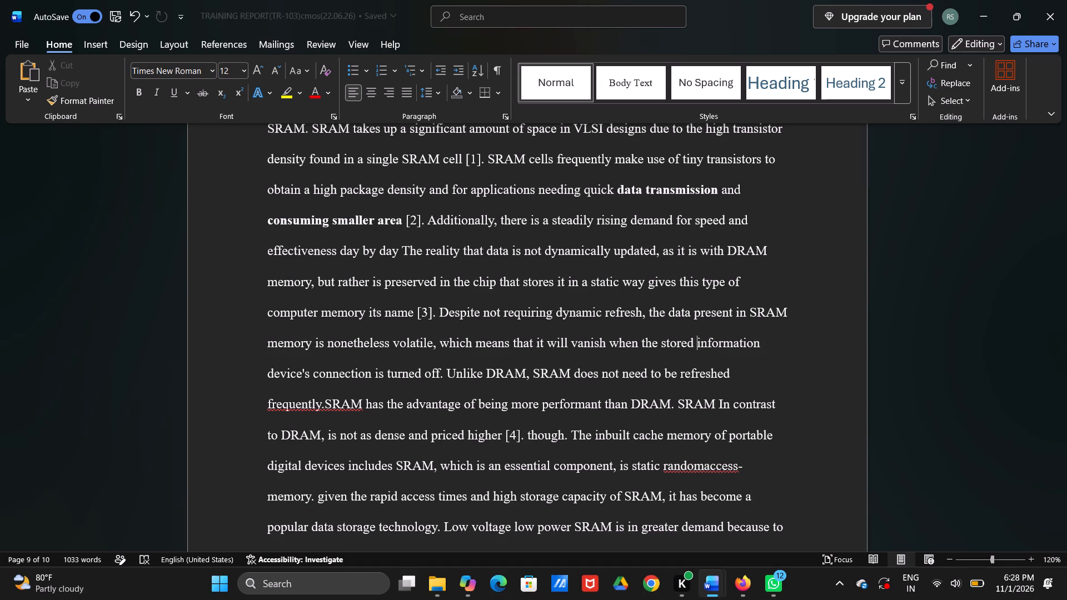
key(Left)
key(Left)
key(Left)
key(Left)
key(Left)
key(Left)
key(Left)
key(Left)
key(Left)
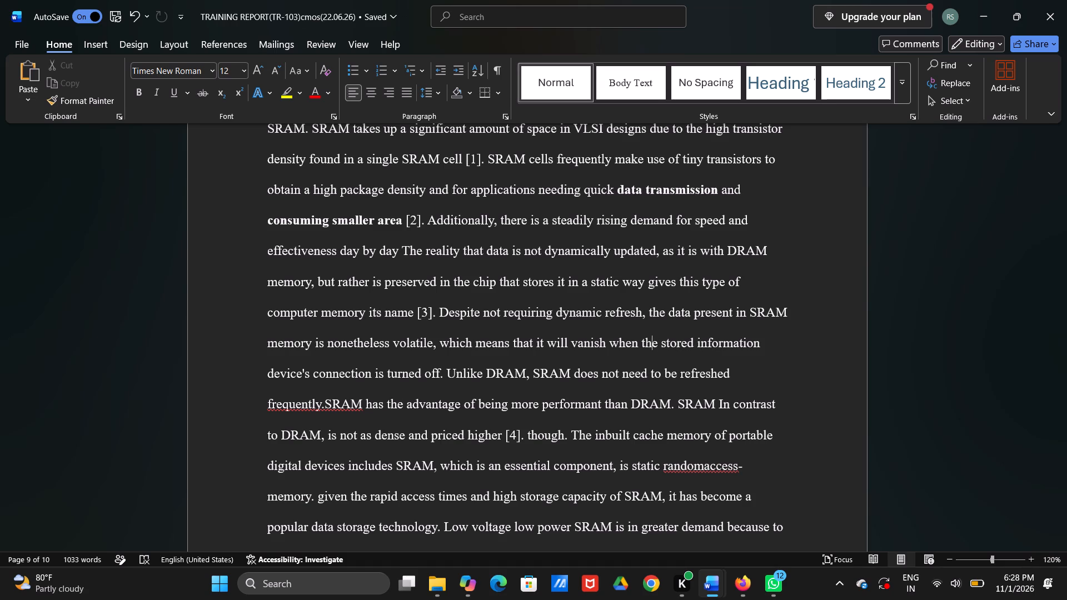
key(Left)
key(Left)
key(Left)
key(ctrl+Left)
key(ctrl+Left)
key(ctrl+Left)
key(ctrl+Left)
key(ctrl+Left)
key(ctrl+Left)
key(ctrl+Left)
key(ctrl+Left)
key(shift+parenleft)
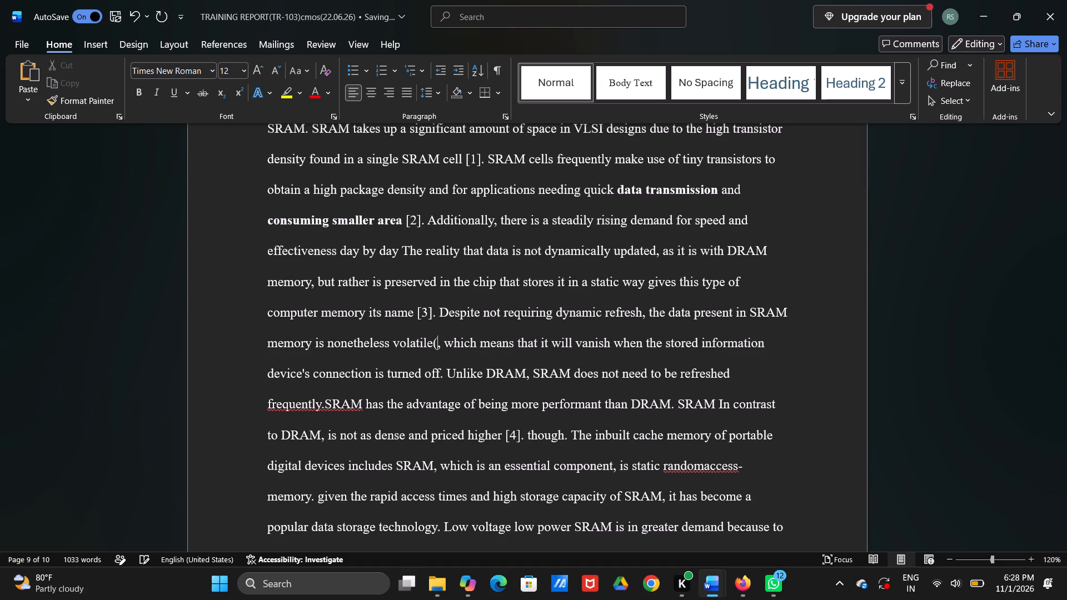
text(temporary)
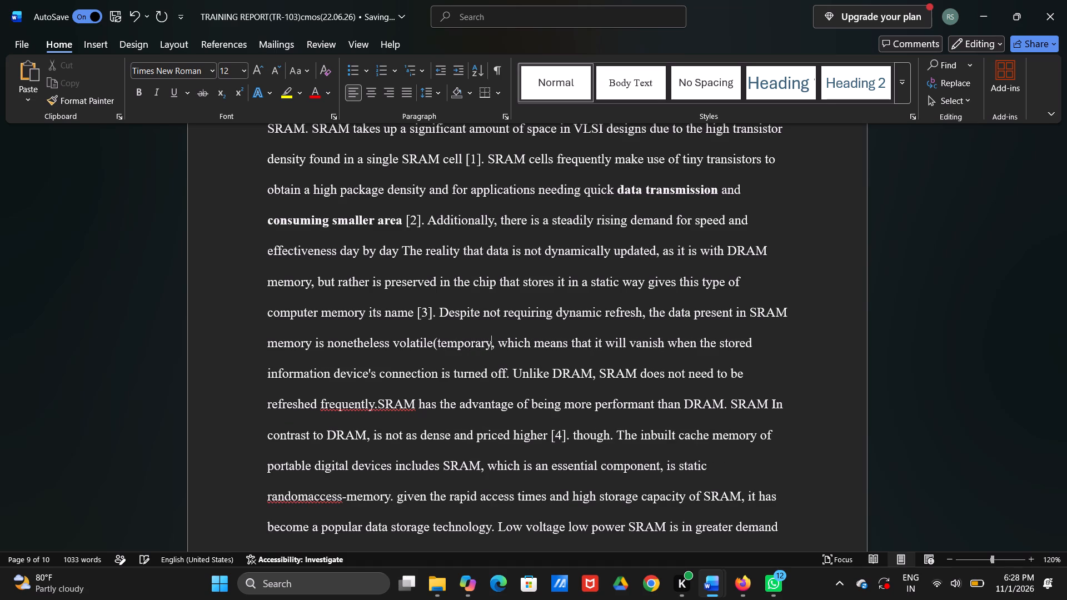
key(shift+parenright)
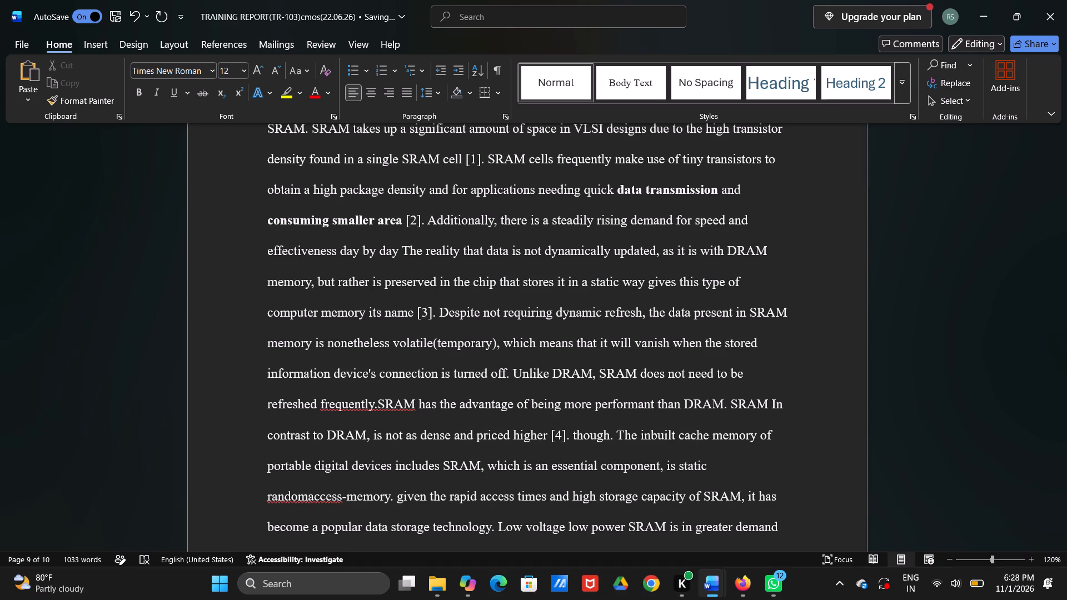
Insert the missing space between "frequently." and "SRAM" in the comparison with DRAM.
scroll(678, 322, down, 1)
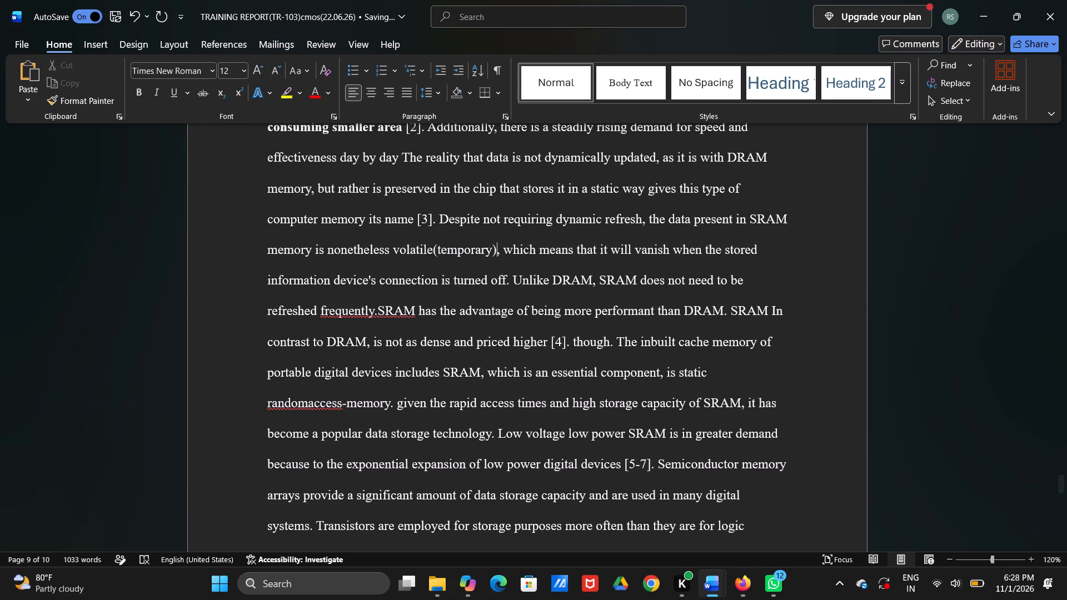
scroll(678, 322, down, 1)
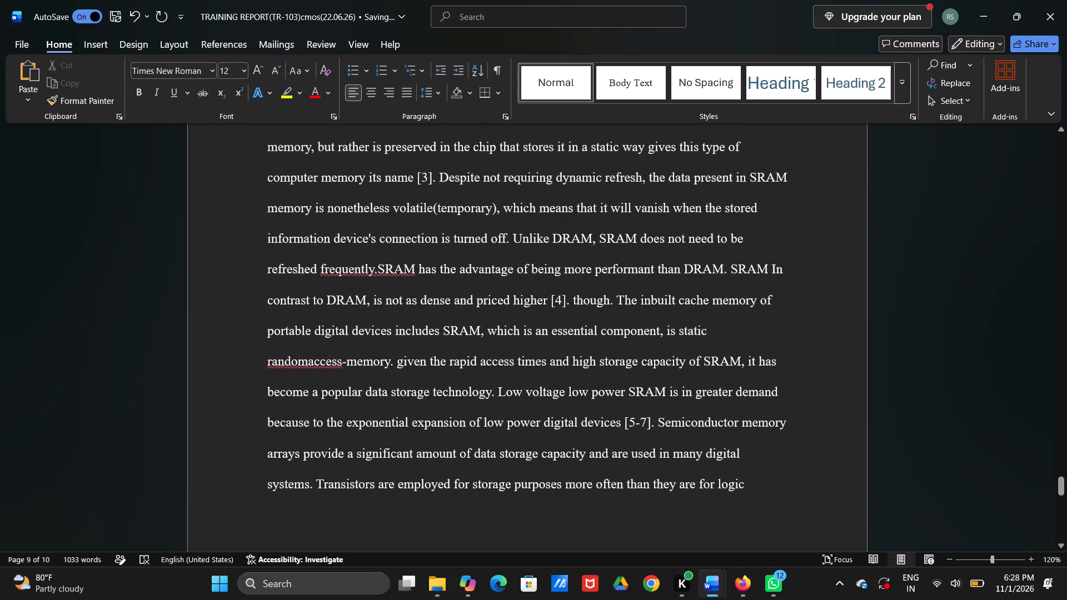
scroll(678, 322, down, 1)
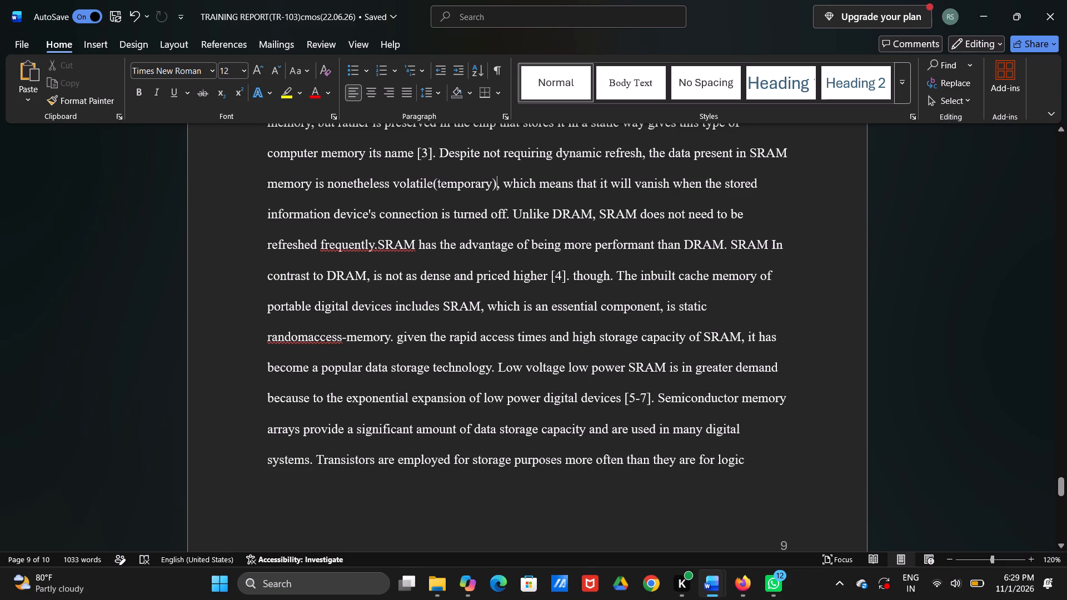
click(375, 251)
double_click(375, 251)
drag(375, 251, 377, 244)
click(377, 244)
key(space)
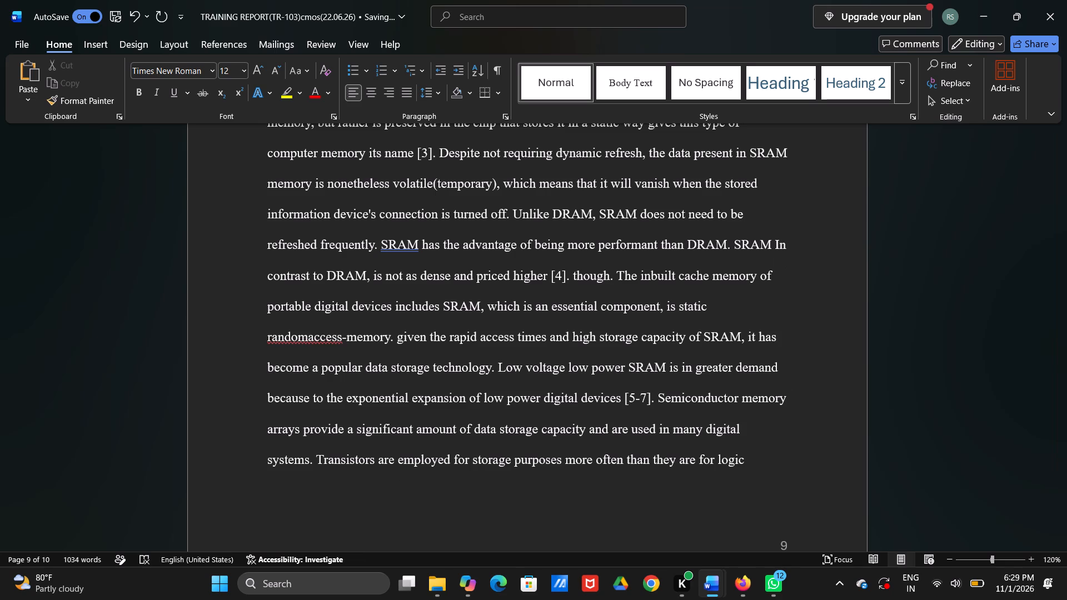
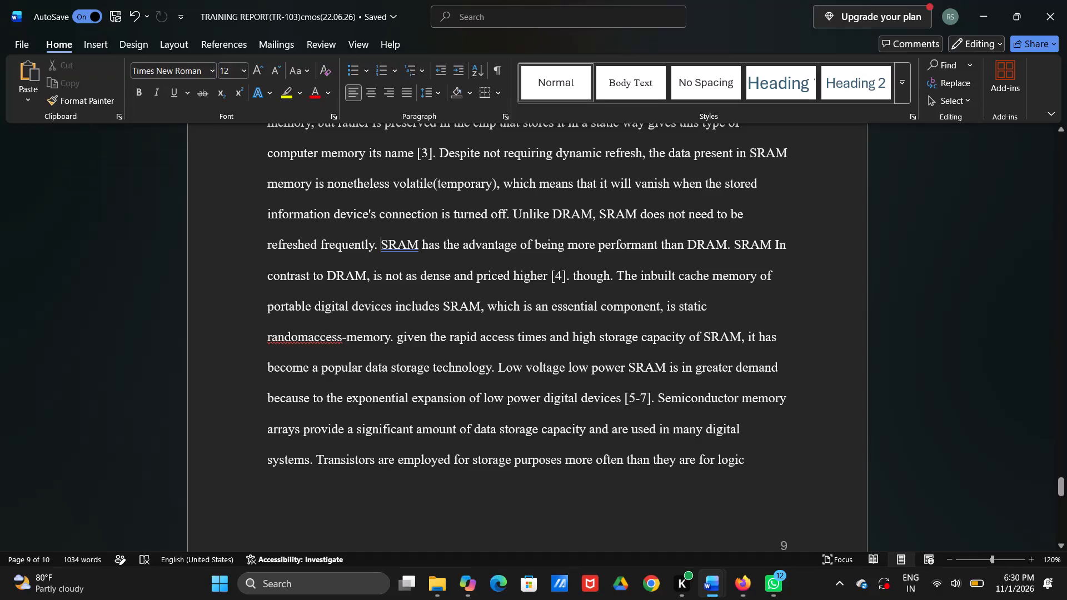
Insert the missing space between "random" and "access-memory" in the sentence about inbuilt cache memory.
click(309, 341)
key(space)
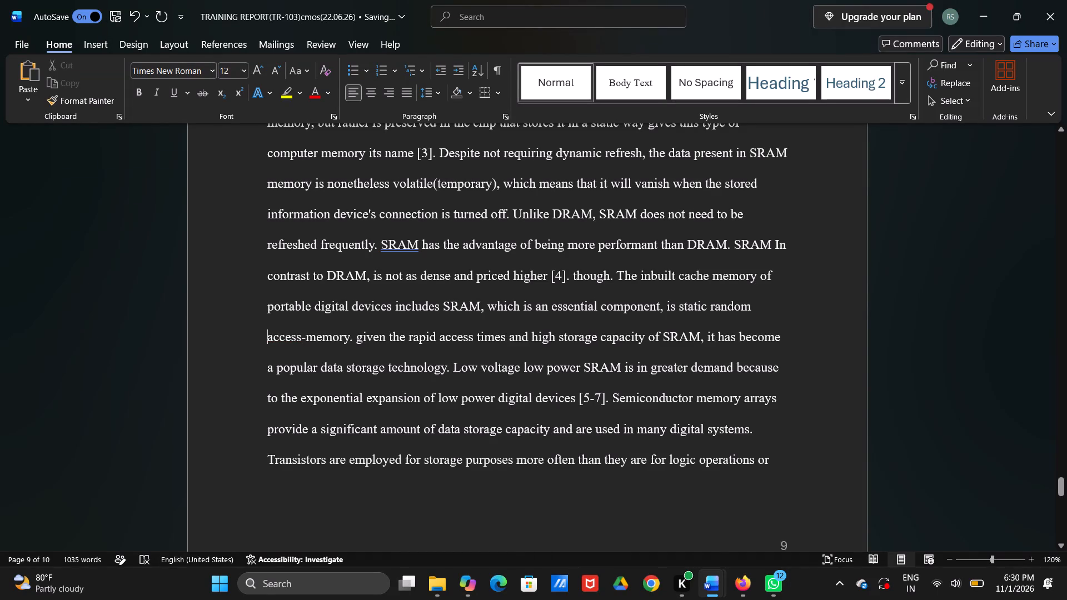
Add a comma after "Low voltage" in the sentence about demand for low power SRAM.
scroll(359, 343, down, 1)
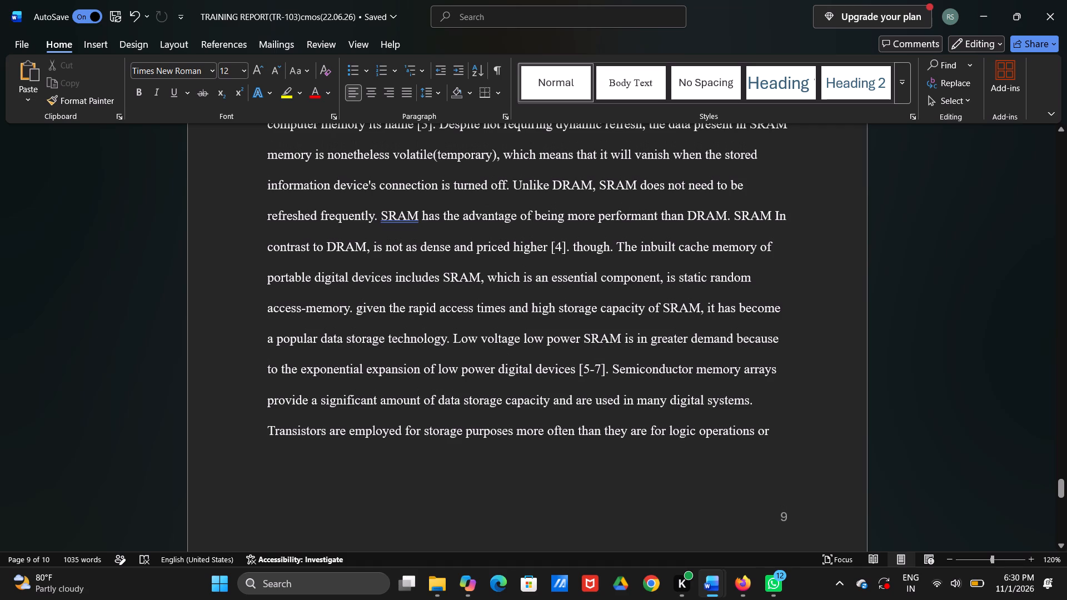
scroll(359, 343, down, 1)
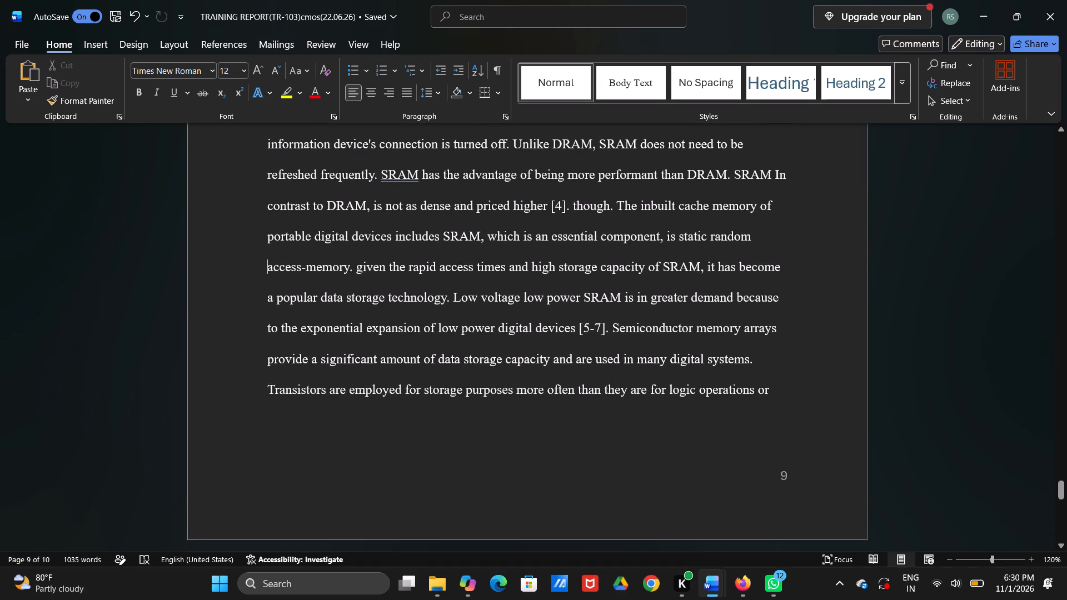
scroll(359, 343, down, 1)
scroll(359, 343, up, 1)
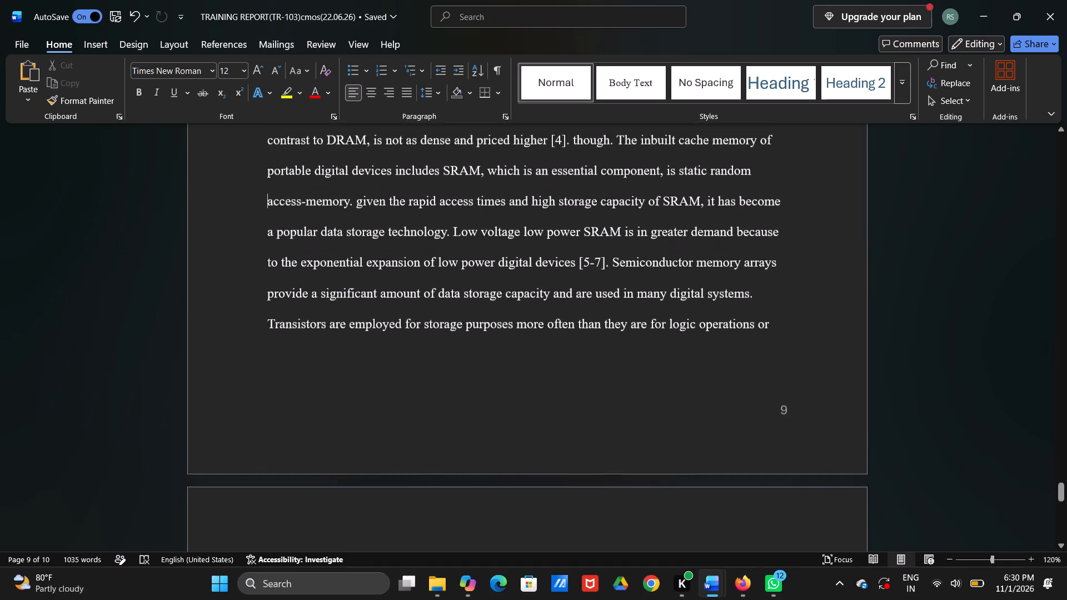
scroll(359, 343, up, 1)
scroll(359, 343, down, 1)
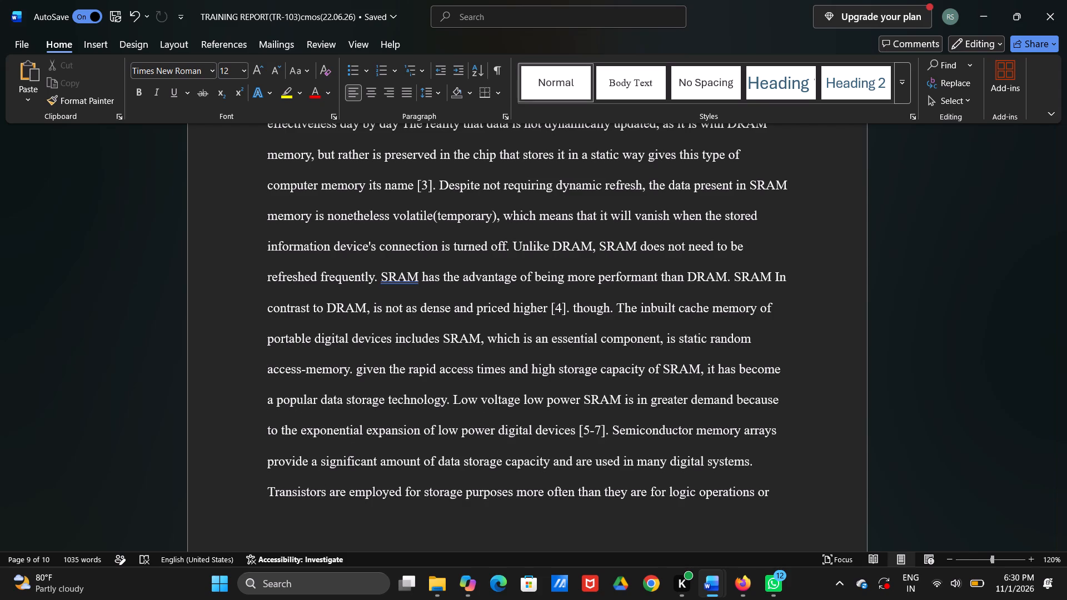
click(522, 397)
key(BackSpace)
text(,)
key(space)
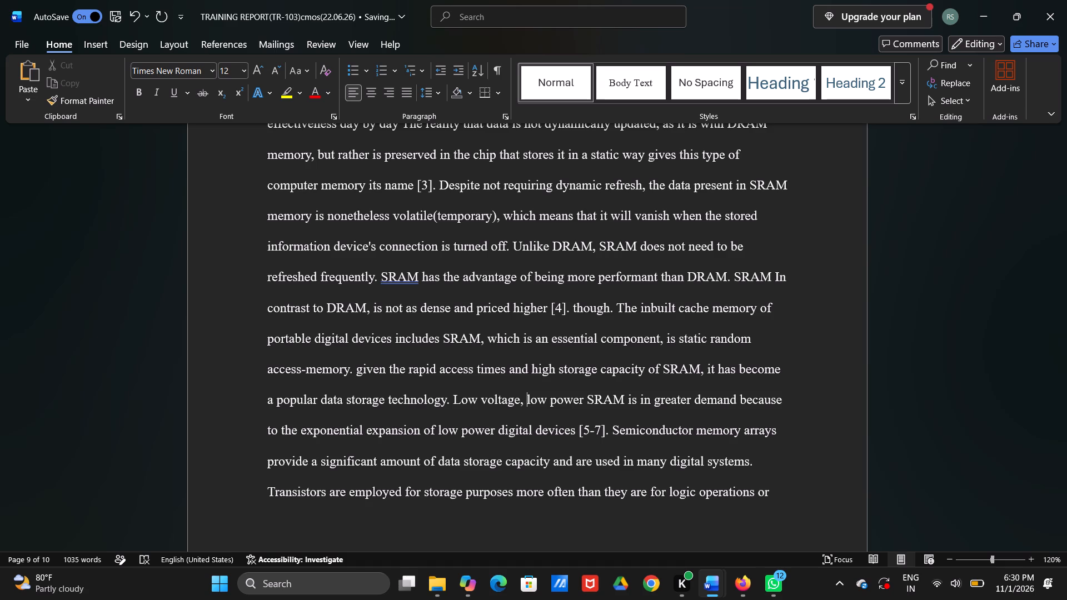
Insert the word "widely" before "used in many digital systems" in the semiconductor memory arrays sentence.
scroll(522, 397, down, 1)
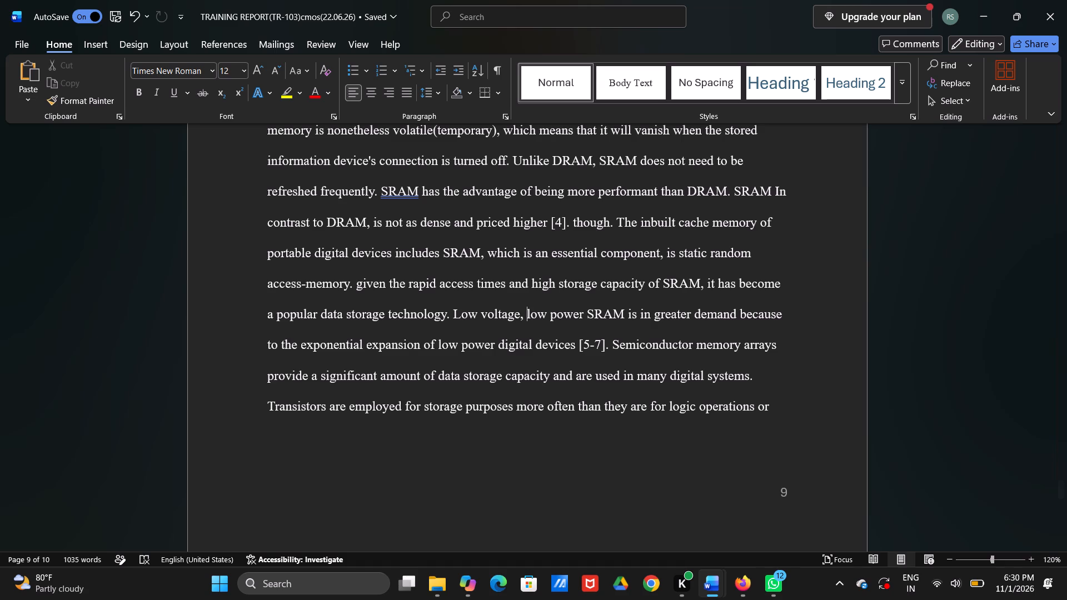
scroll(522, 397, down, 1)
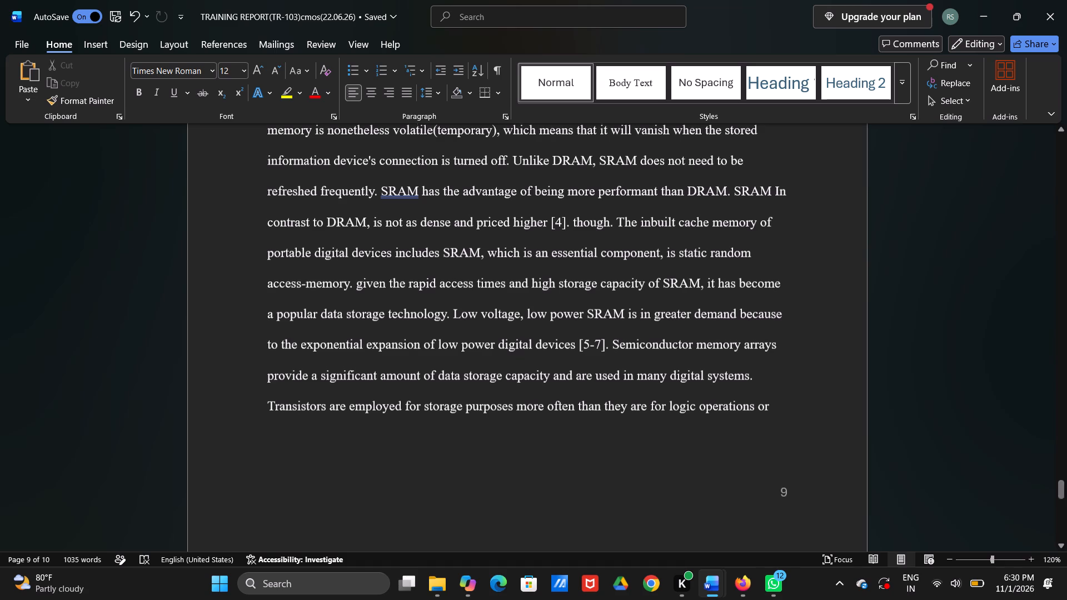
scroll(522, 397, down, 1)
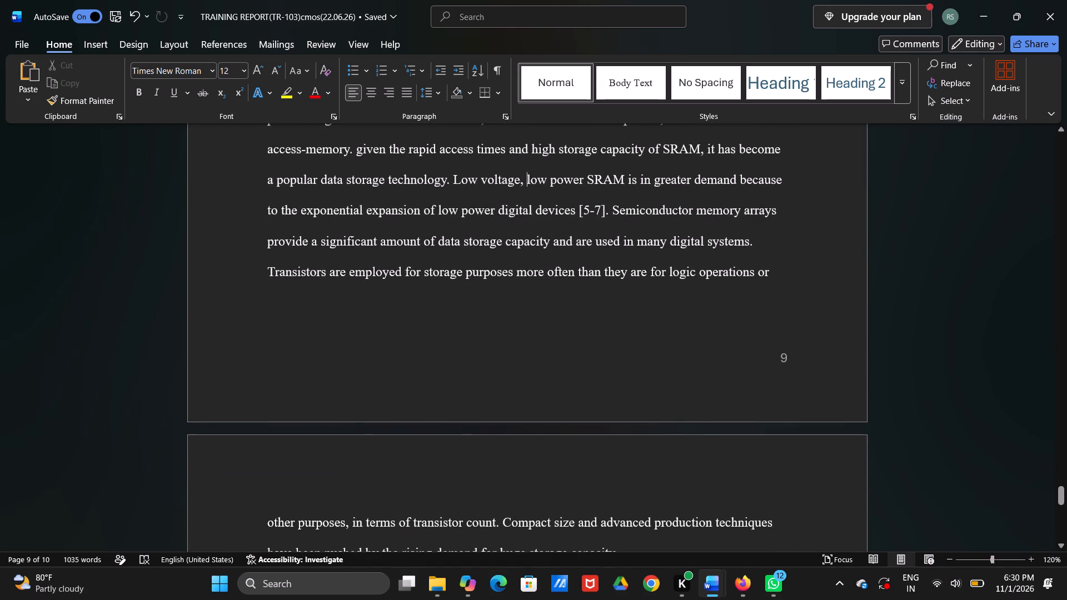
scroll(522, 397, down, 1)
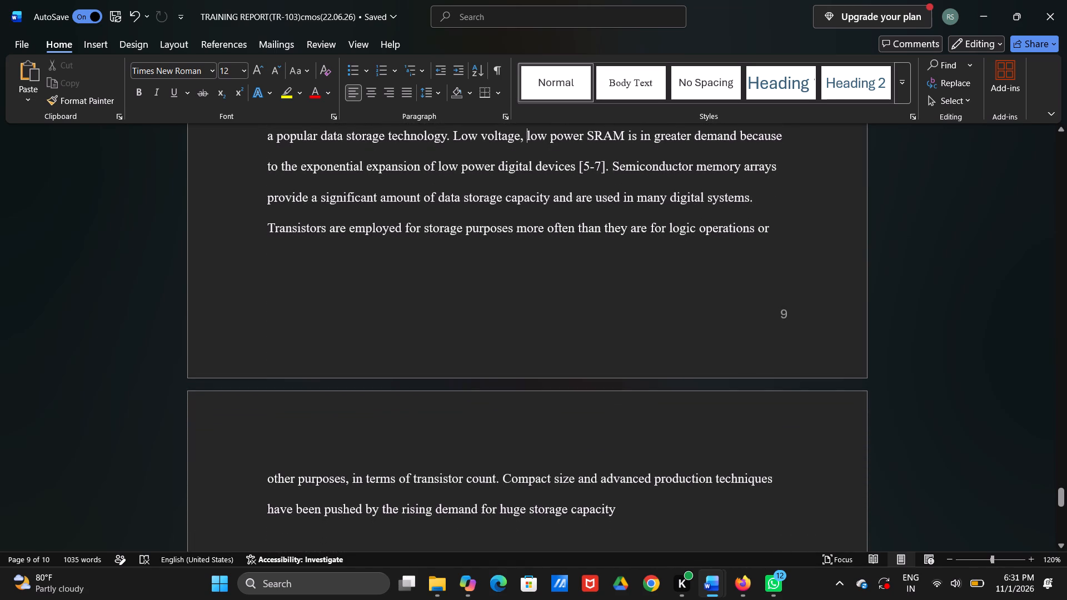
scroll(522, 397, down, 1)
scroll(522, 397, up, 1)
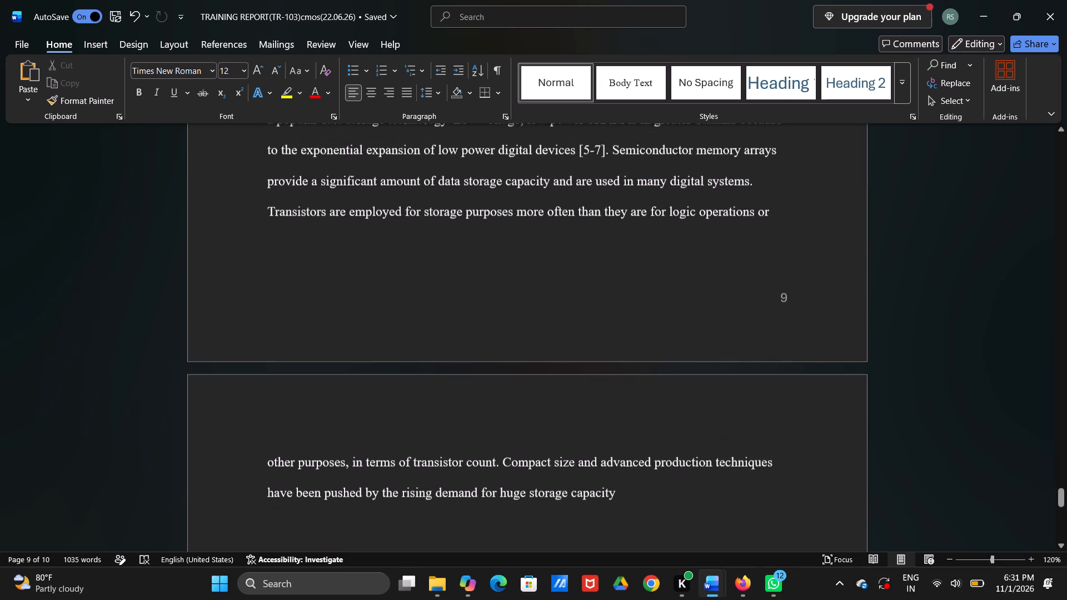
scroll(522, 397, up, 2)
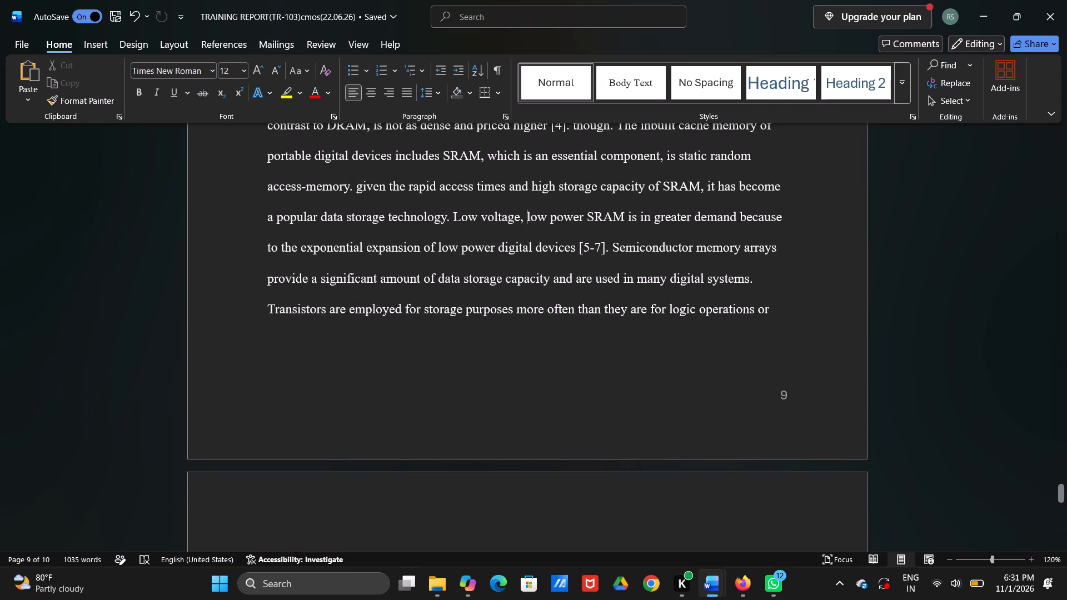
scroll(522, 397, up, 1)
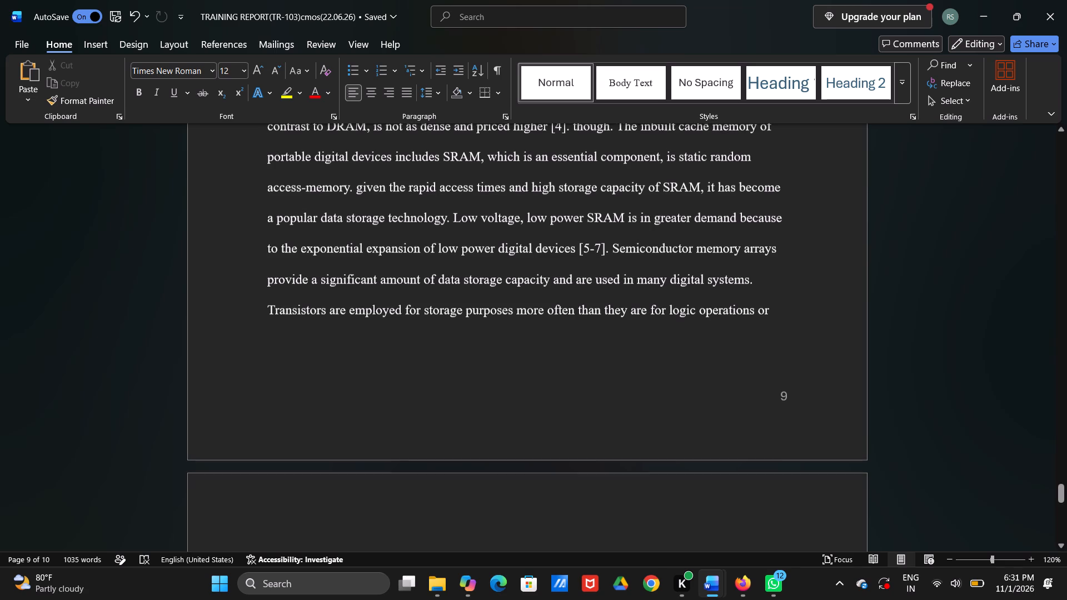
scroll(522, 397, up, 1)
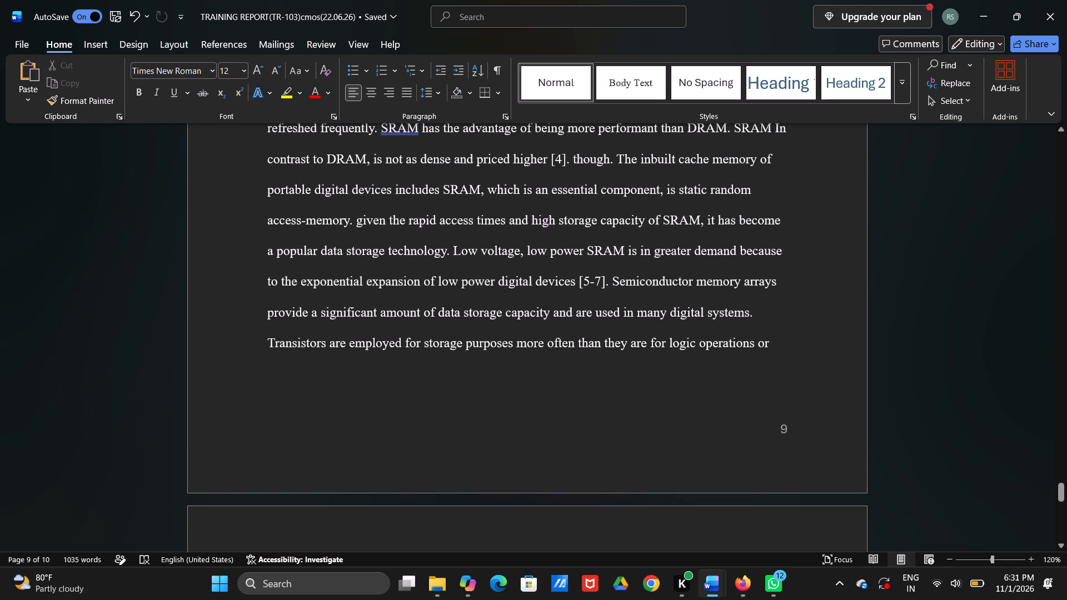
click(592, 313)
key(space)
text(widely)
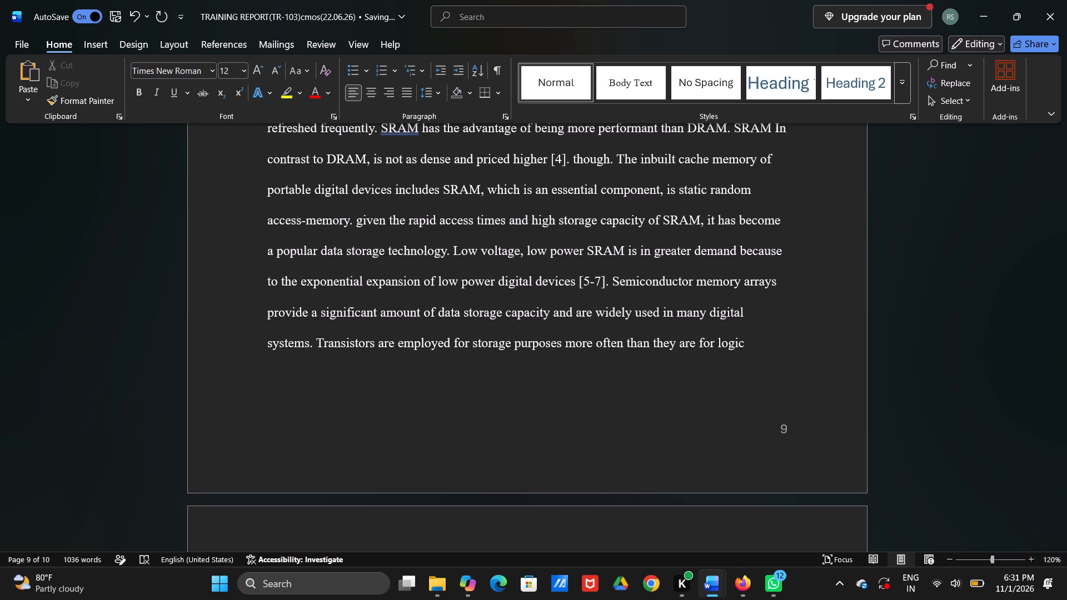
Replace "pushed" with "preferred" in the closing sentence about compact size and advanced production techniques.
scroll(592, 313, down, 1)
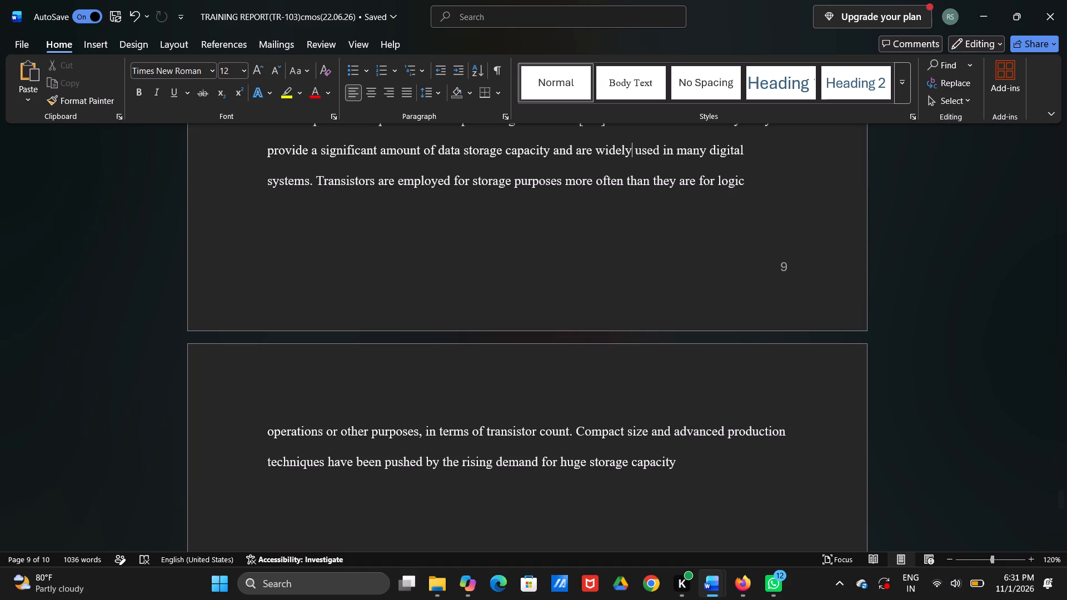
scroll(592, 313, down, 2)
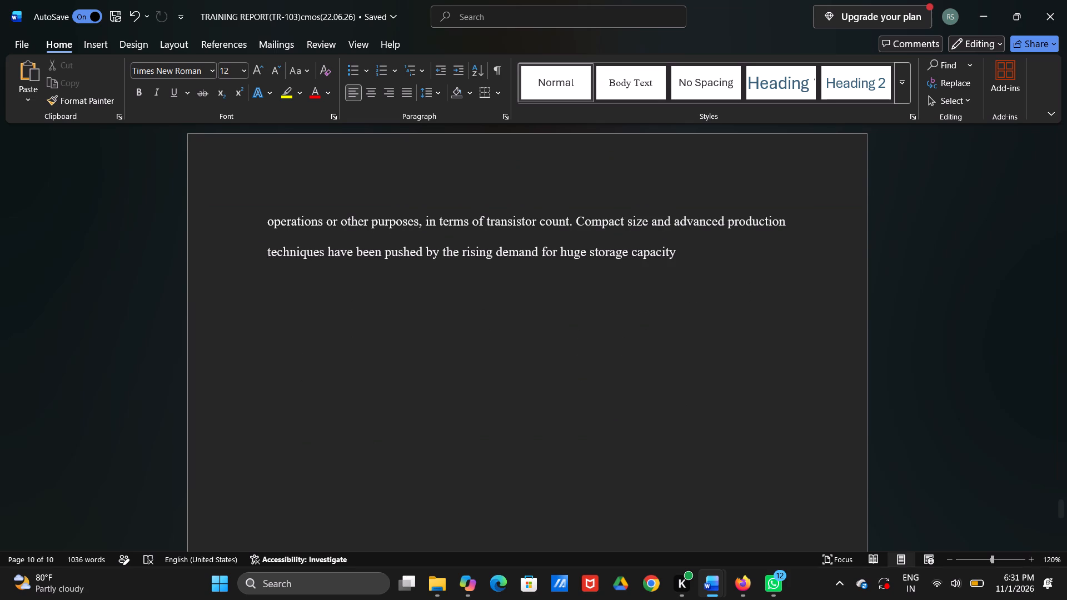
scroll(592, 313, up, 1)
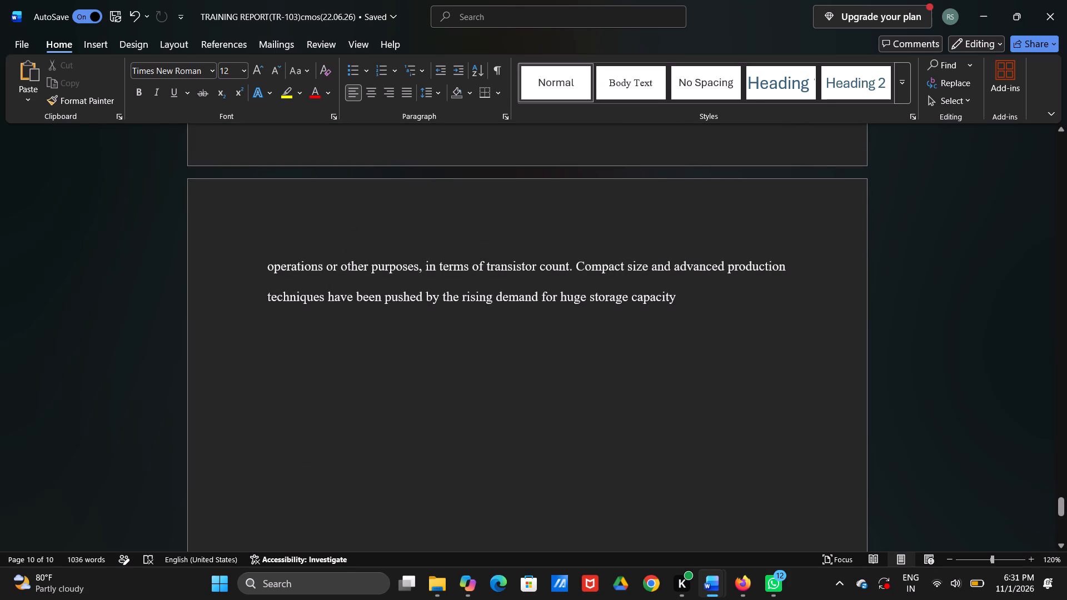
click(422, 301)
text(\\\)
key(BackSpace)
key(BackSpace)
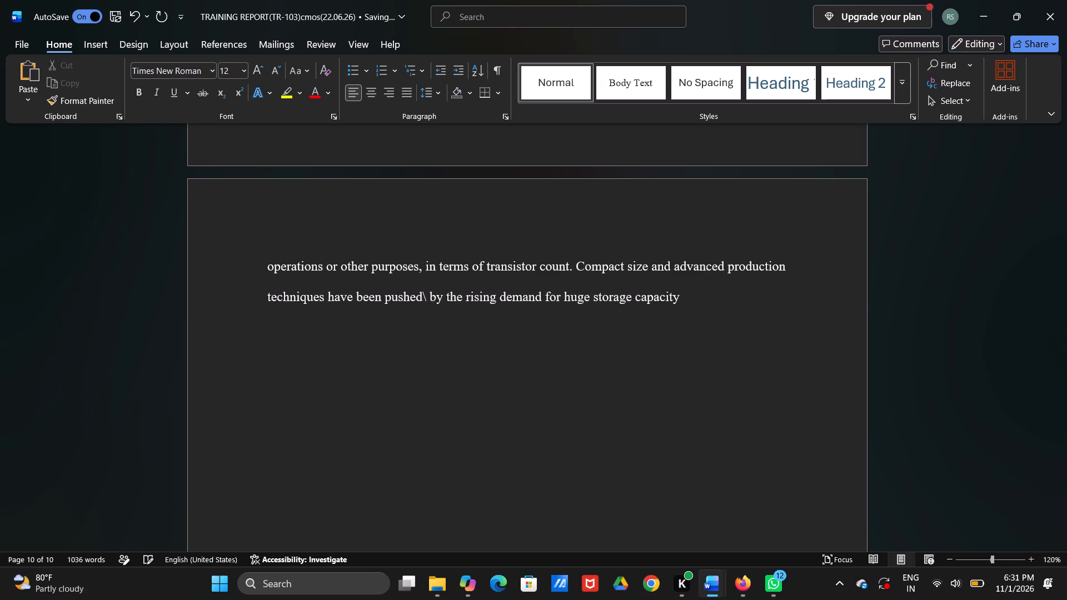
key(BackSpace)
key(BackSpace)
key(BackSpace)
key(BackSpace)
key(BackSpace)
key(BackSpace)
text(referred)
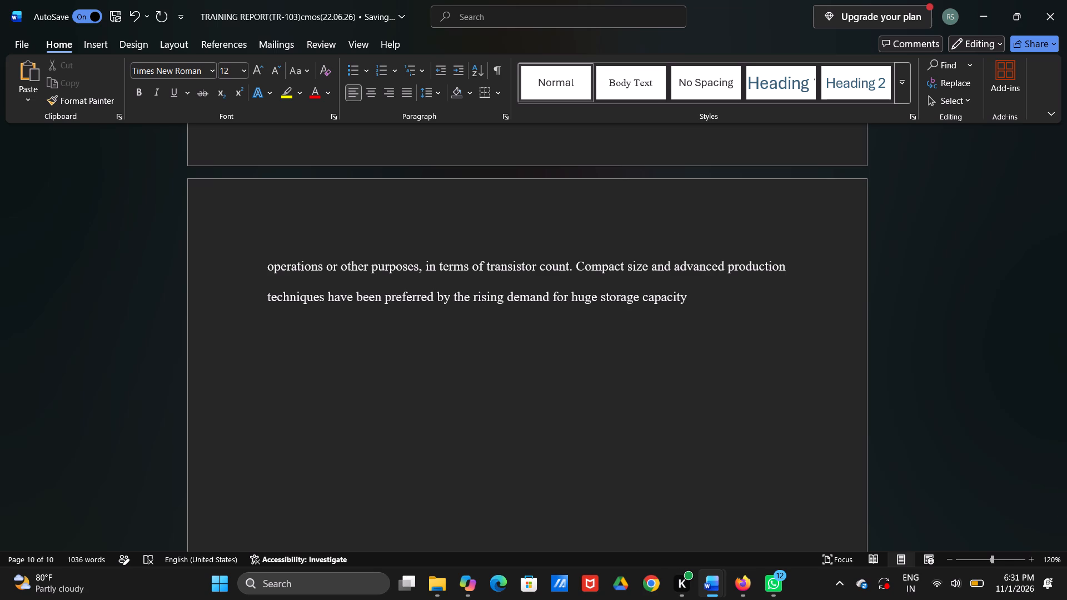
Replace "by" with "due to" before "the rising demand" in the closing sentence.
key(ctrl+Right)
key(ctrl+Right)
key(Left)
key(bracketright)
key(BackSpace)
key(BackSpace)
key(BackSpace)
text(due to)
key(space)
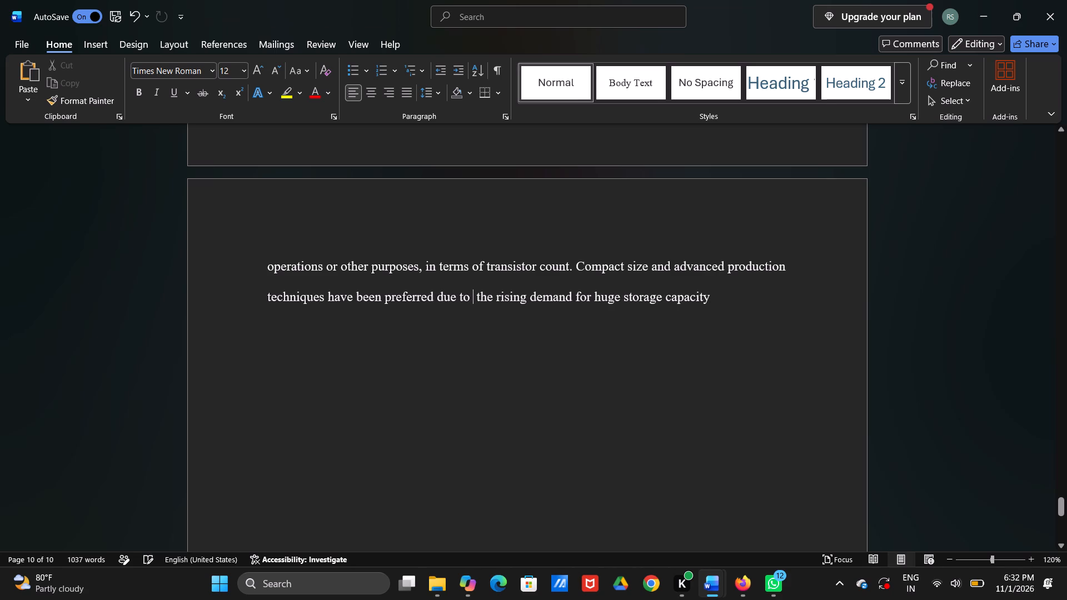
Add the missing full stop after "huge storage capacity" at the end of the SRAM paragraph.
click(721, 298)
key(period)
Make the 2.1 heading on 6T SRAM cell design and performance analysis bold and increase its size to 14 pt.
scroll(721, 298, up, 1)
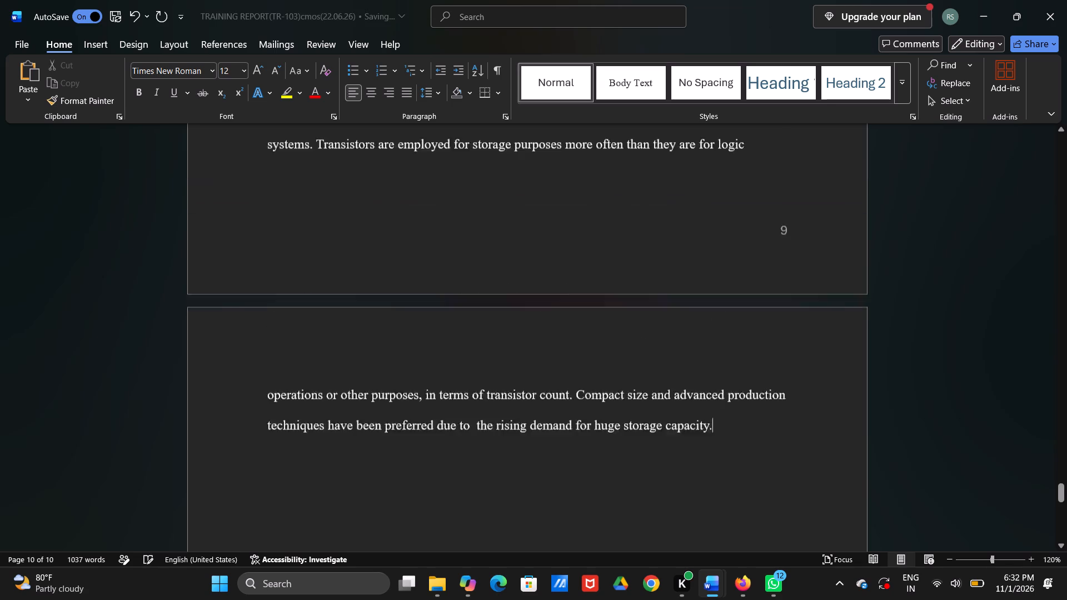
scroll(721, 298, up, 2)
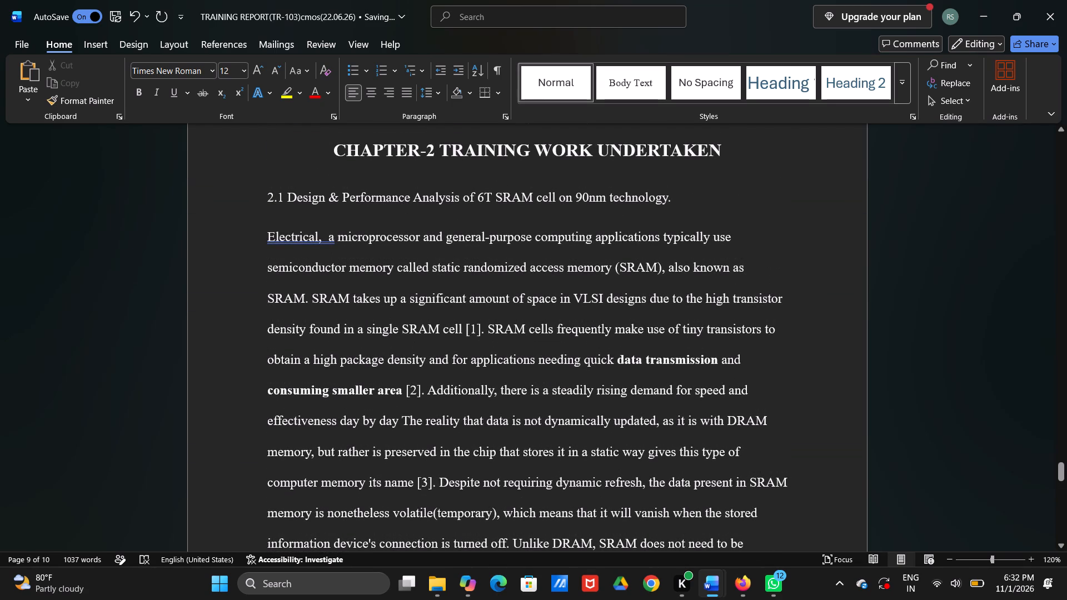
drag(280, 198, 284, 198)
drag(284, 198, 323, 202)
click(266, 199)
drag(265, 197, 714, 200)
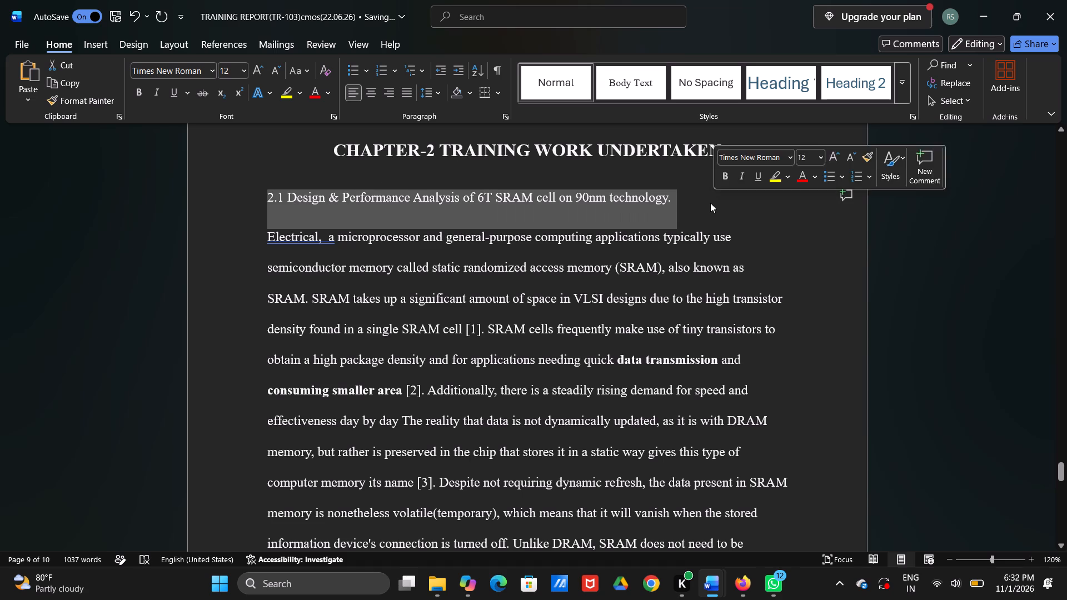
key(ctrl+b)
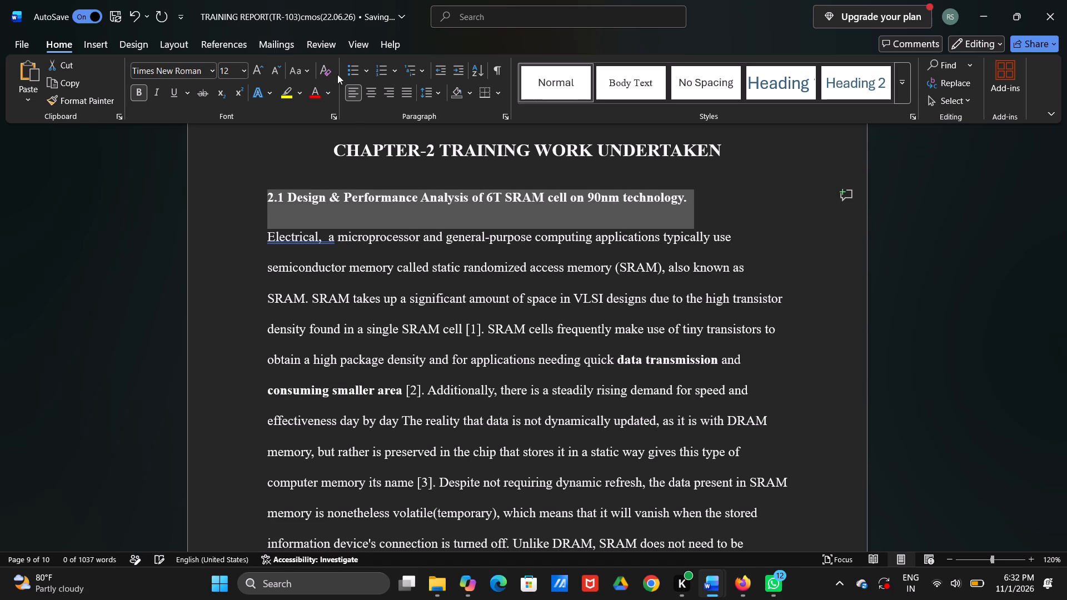
key(ctrl+shift+period)
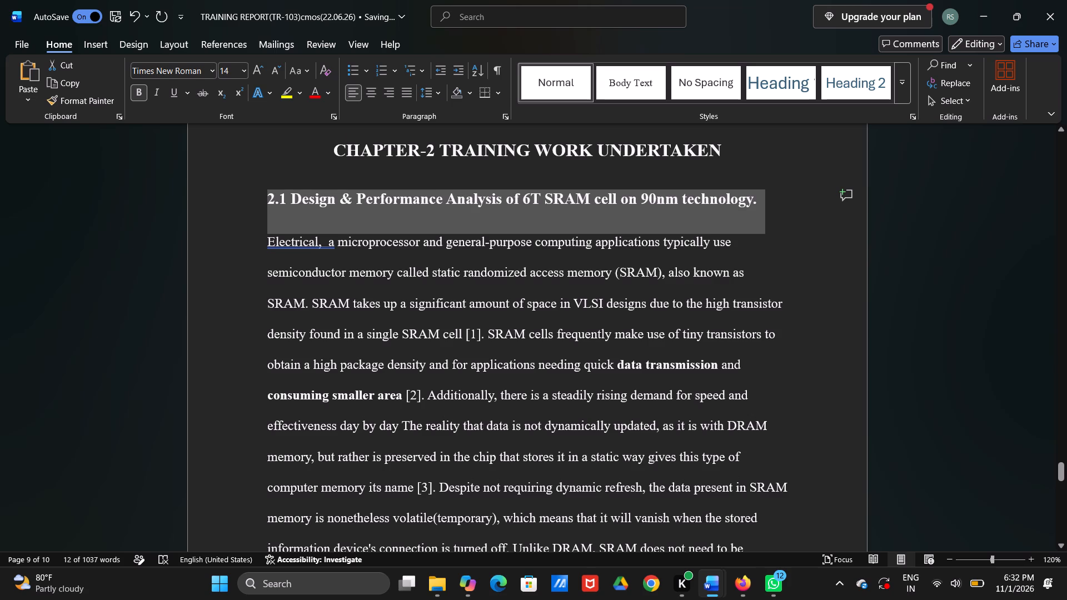
click(300, 282)
click(262, 242)
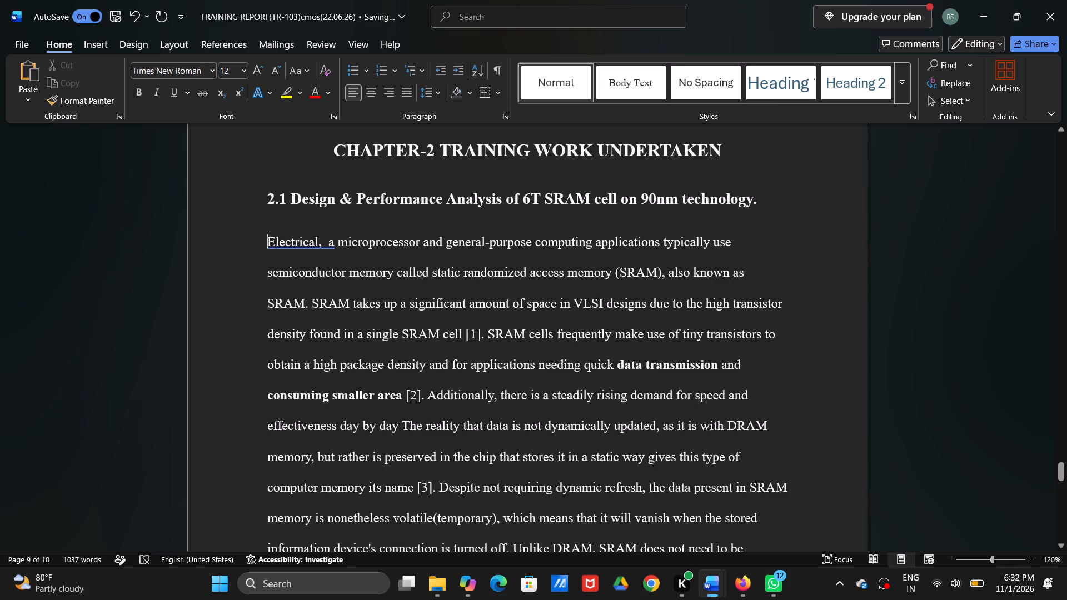
Start a new paragraph below the last sentence of the SRAM section, after "huge storage capacity.".
scroll(325, 277, down, 1)
scroll(325, 277, up, 1)
scroll(325, 277, down, 1)
scroll(325, 277, up, 1)
scroll(325, 277, down, 5)
scroll(325, 277, up, 1)
scroll(325, 277, down, 7)
scroll(325, 277, up, 1)
scroll(325, 277, down, 2)
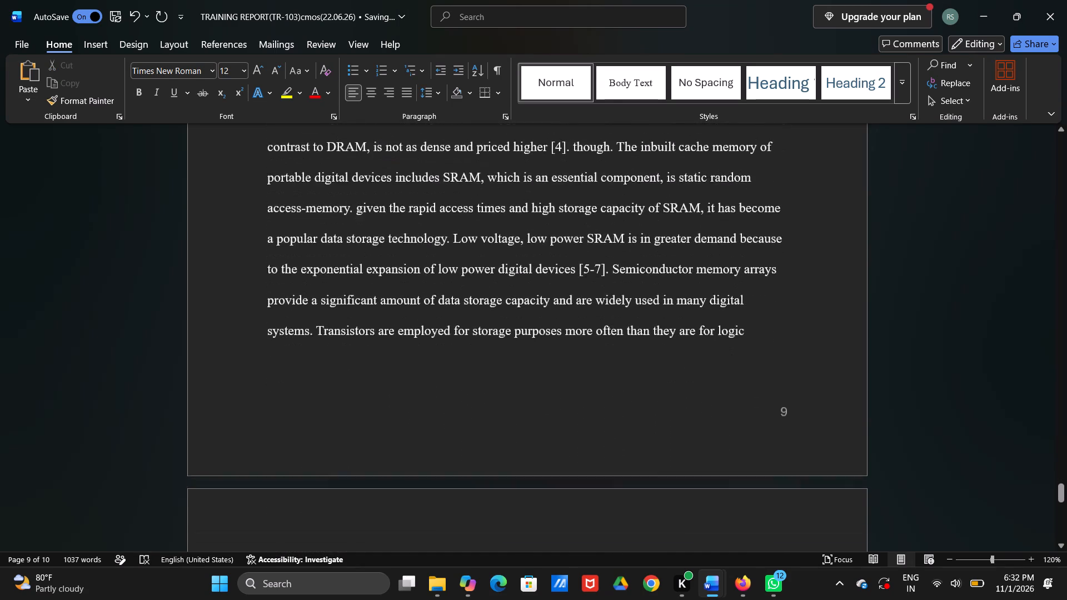
scroll(325, 277, down, 1)
scroll(325, 277, up, 1)
scroll(325, 277, down, 3)
scroll(325, 277, up, 1)
scroll(325, 277, down, 7)
click(530, 197)
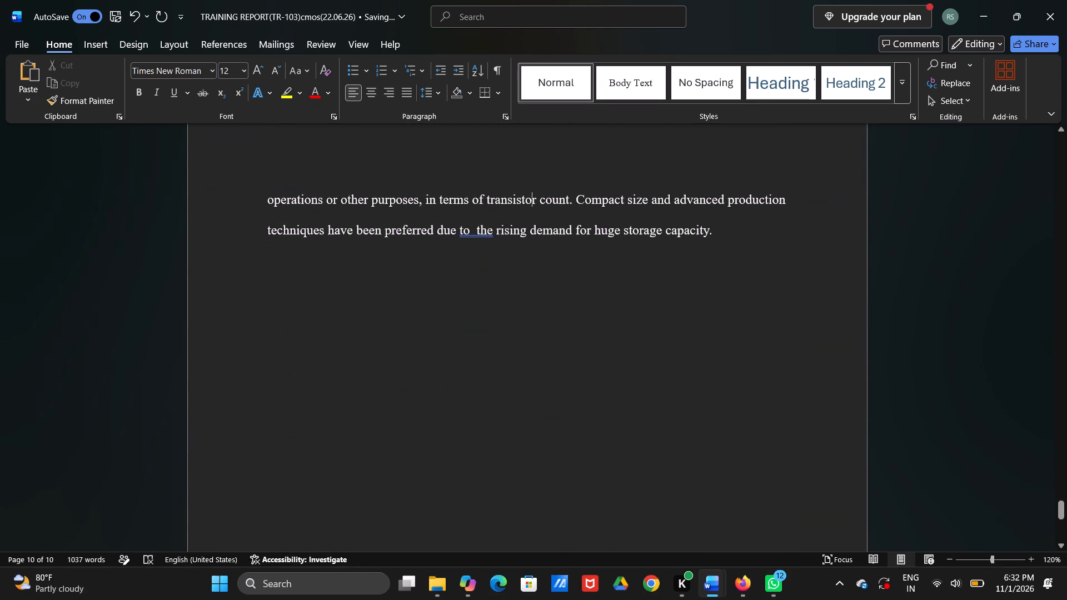
click(707, 219)
click(722, 229)
key(Return)
key(Return)
key(BackSpace)
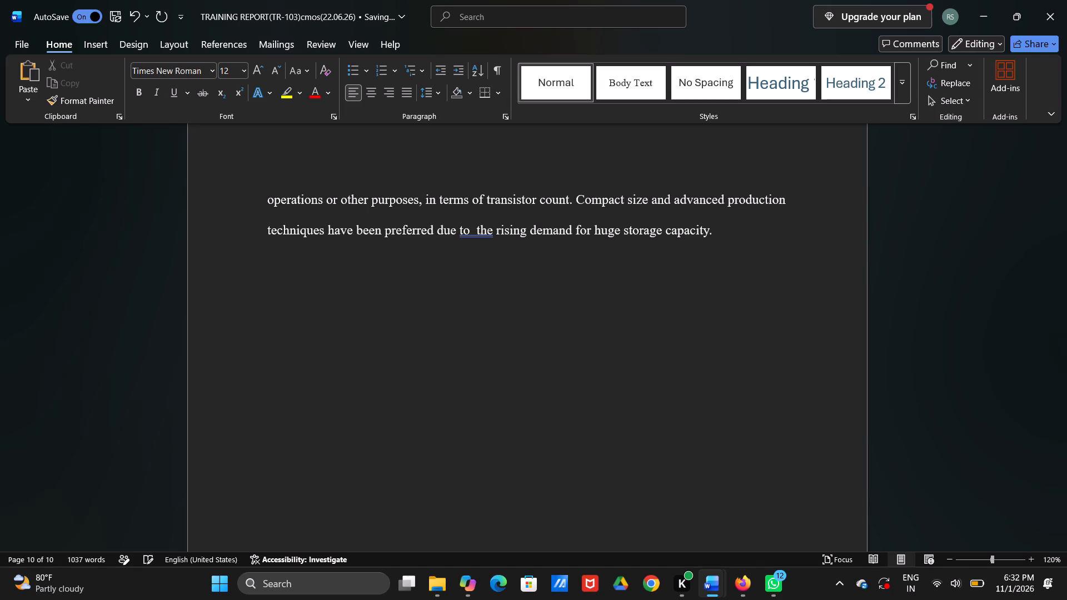
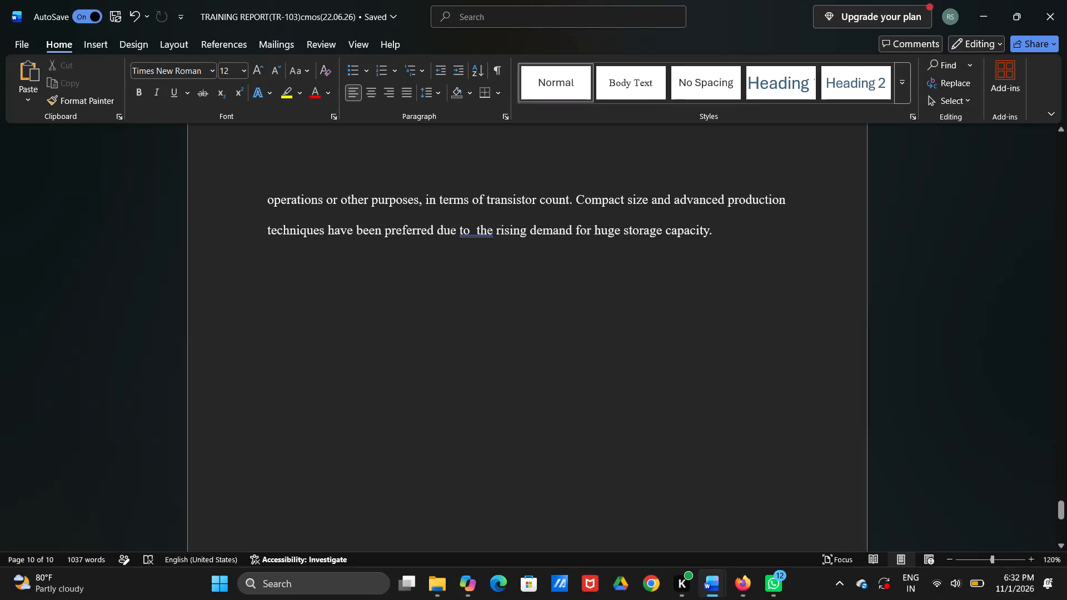
Begin a bold 14 pt heading numbered 2.2 on the empty line below the SRAM section's last paragraph.
scroll(280, 294, up, 2)
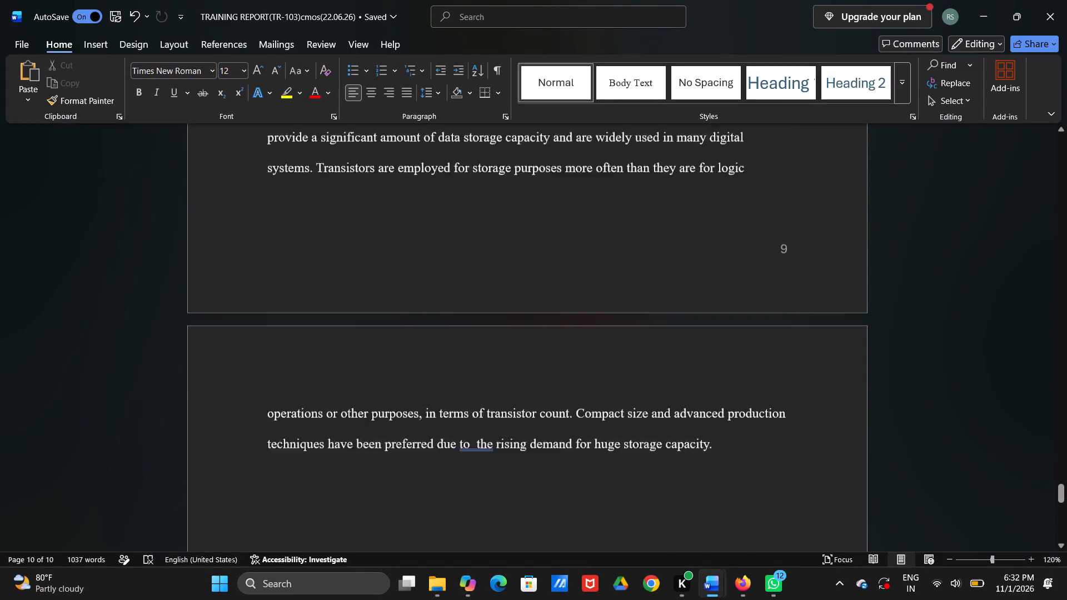
scroll(280, 294, up, 1)
scroll(280, 294, down, 4)
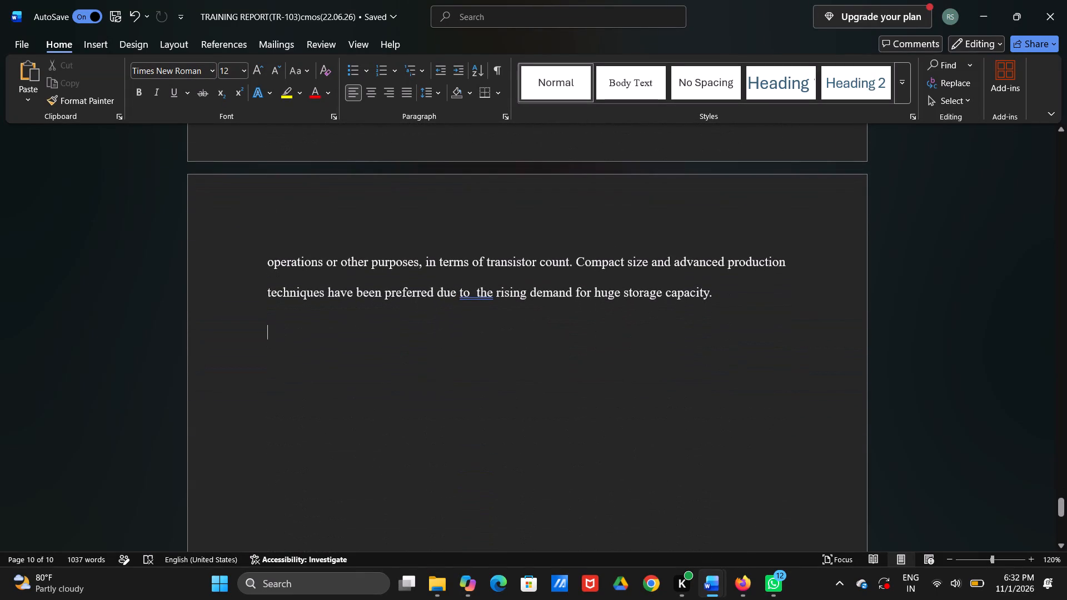
key(ctrl+b)
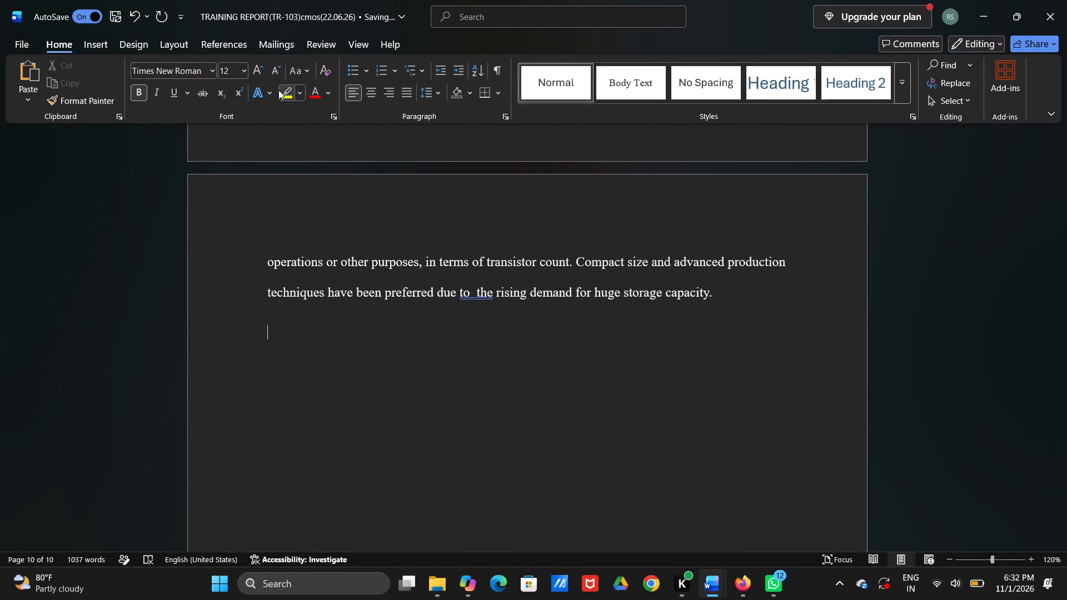
click(265, 72)
text(2.2)
key(space)
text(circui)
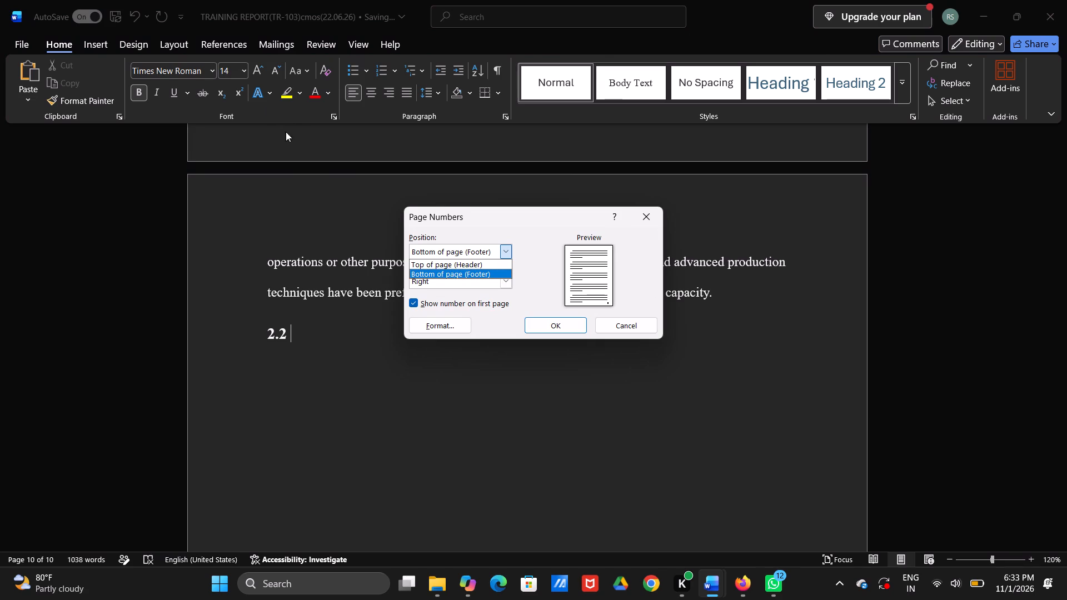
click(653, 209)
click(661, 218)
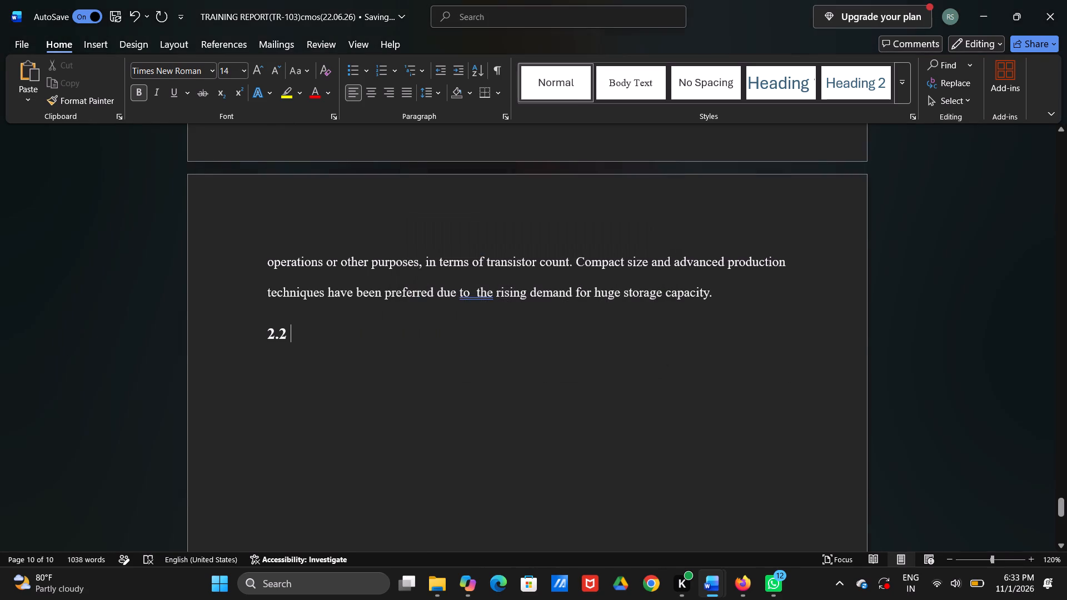
Enter "circuit methodol" after the 2.2 heading number.
click(358, 326)
text(circuit methodolo)
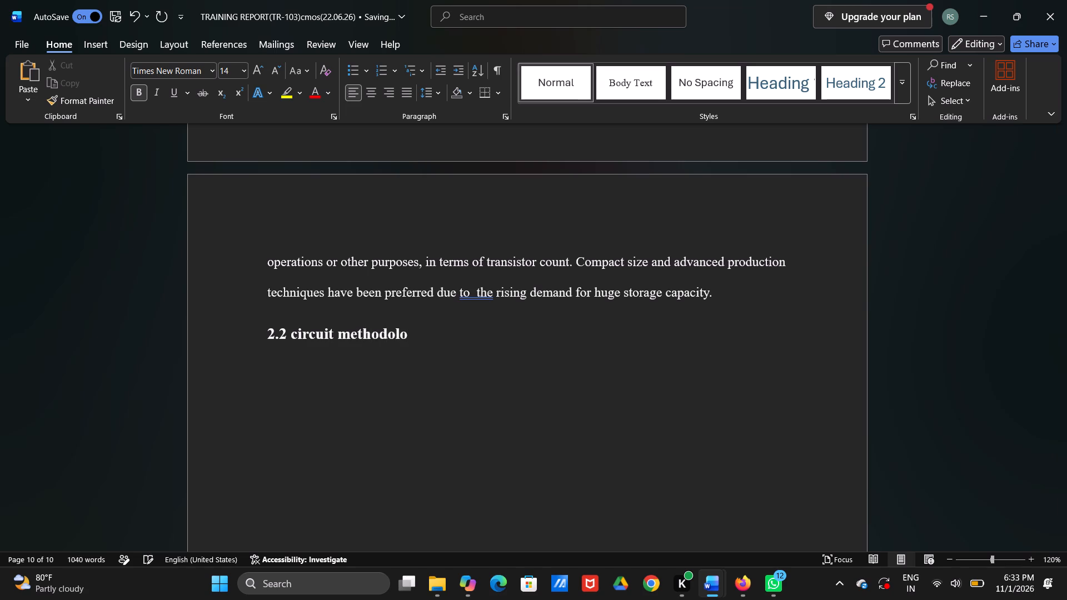
key(BackSpace)
Capitalise the first letter of "circuit" in the 2.2 heading.
click(297, 334)
key(Delete)
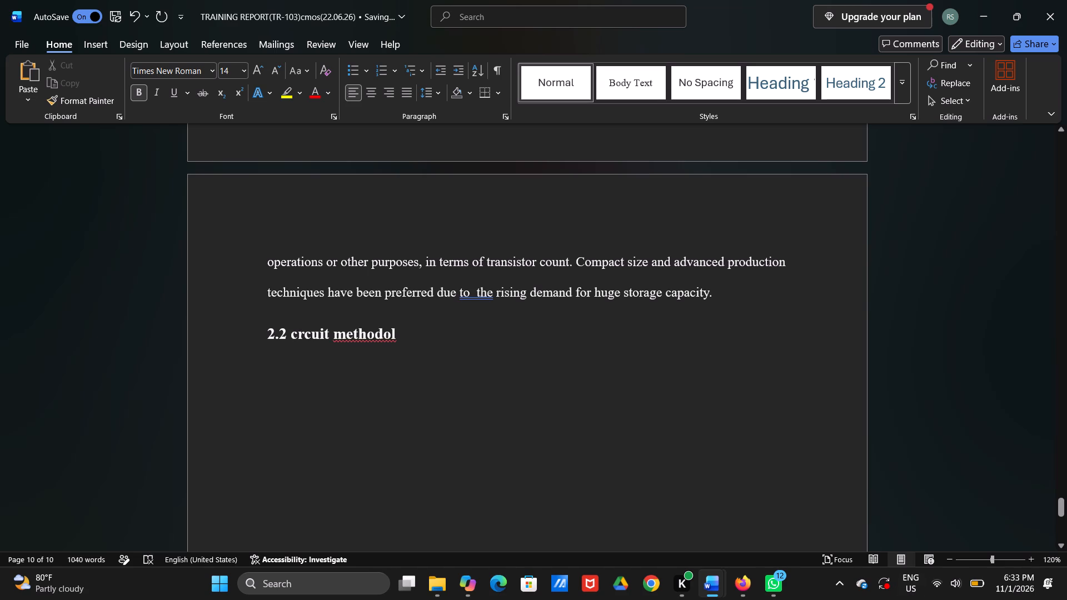
key(ctrl+x)
key(ctrl+z)
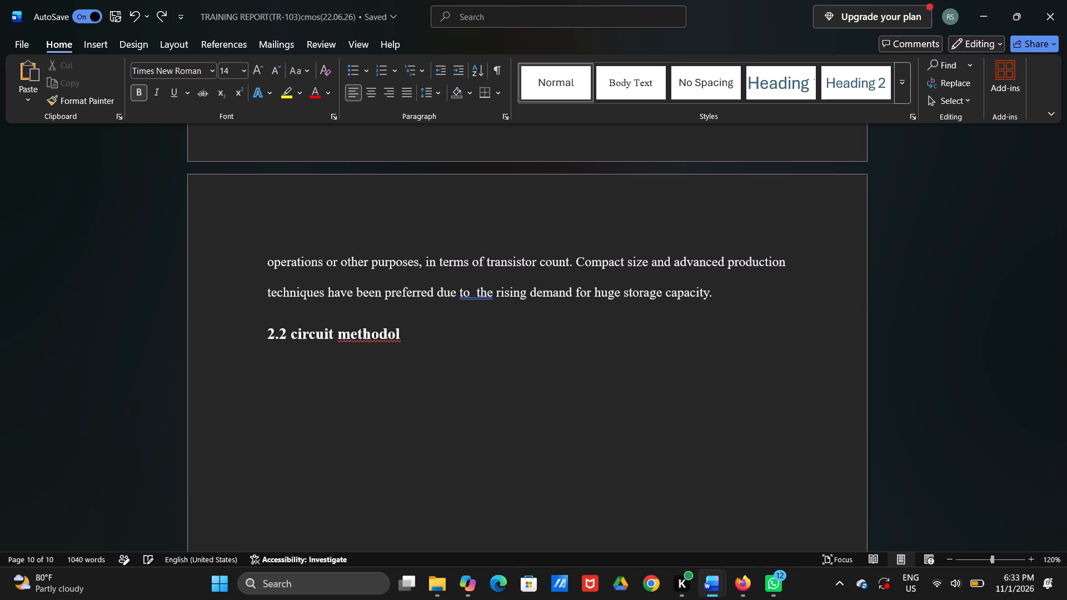
key(BackSpace)
key(shift+x)
key(shift+BackSpace)
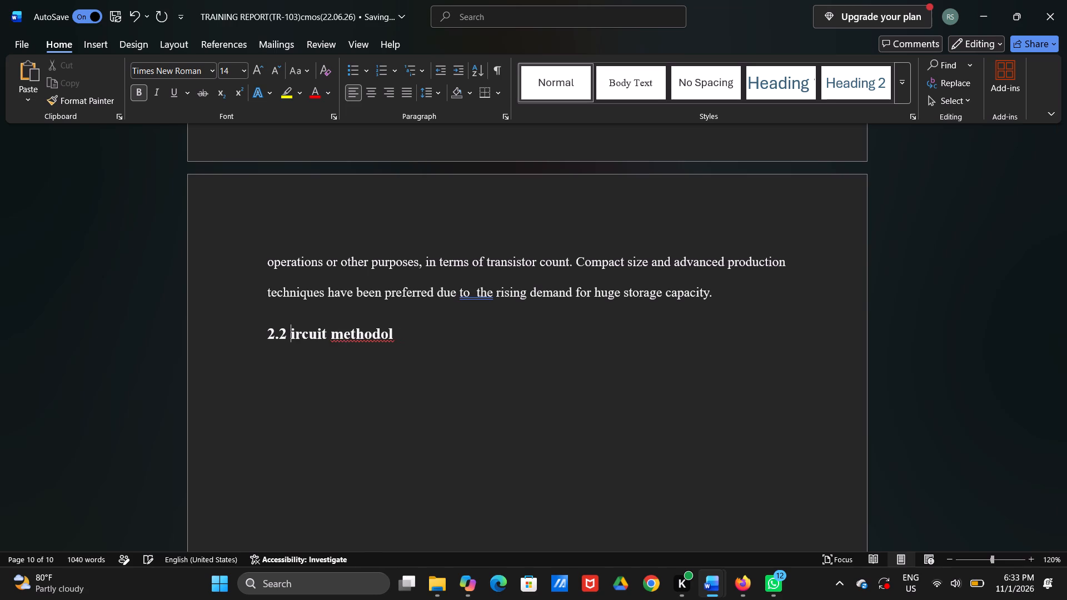
key(shift+c)
Capitalise the first letter of the second word in the 2.2 heading, making it start with "Me".
key(Right)
key(Right)
key(Right)
key(Right)
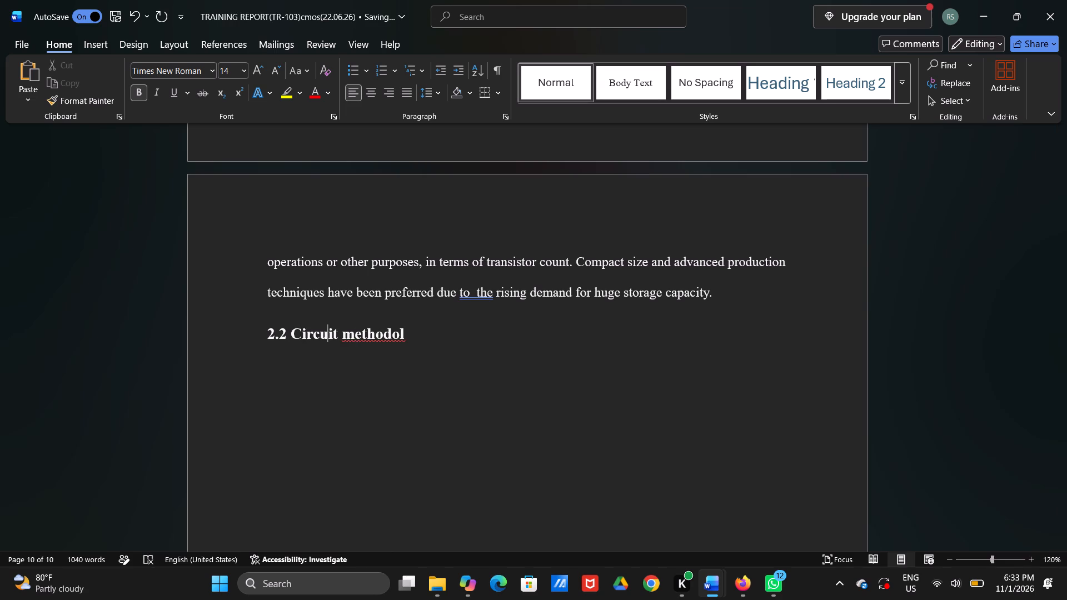
key(Right)
key(Right)
key(Right)
key(Right)
key(Delete)
key(BackSpace)
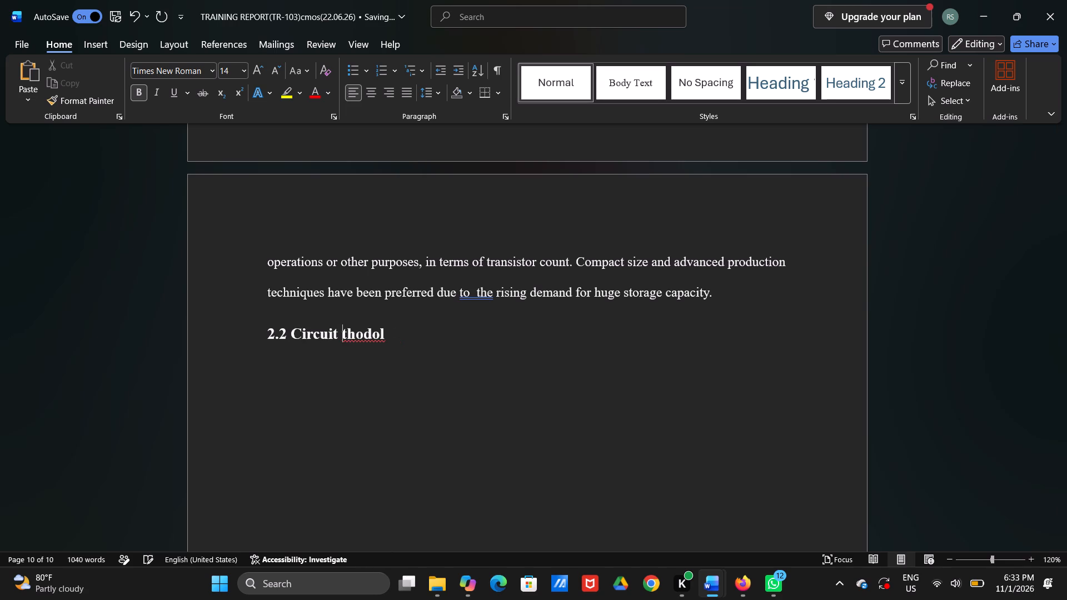
text(Me)
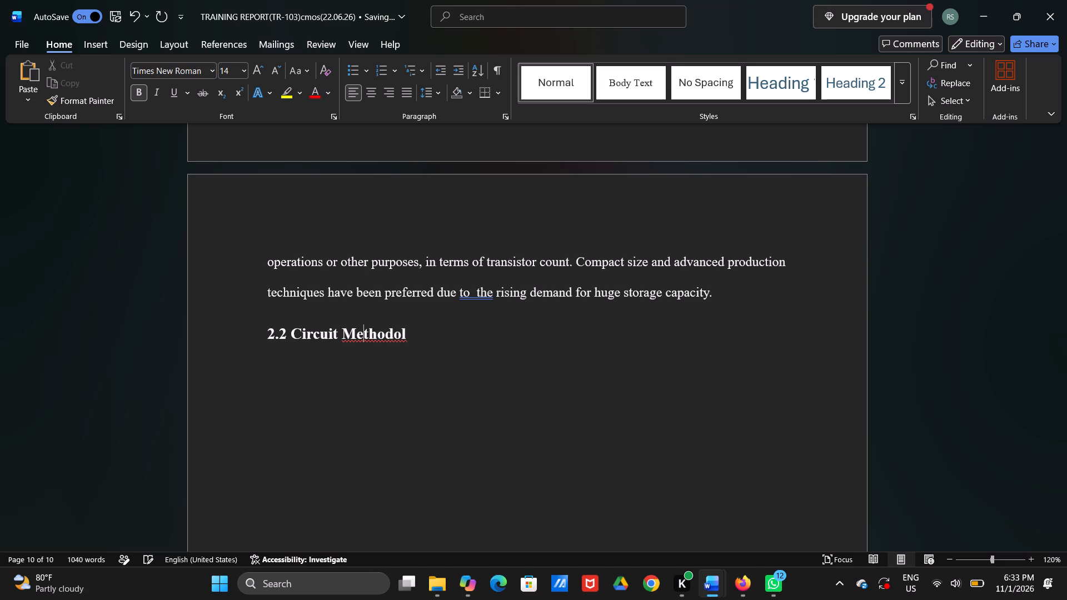
Complete the second word of the 2.2 heading as "Methodology" and start a new paragraph below it.
key(ctrl+Right)
key(ctrl+Right)
key(ctrl+Right)
key(ctrl+Left)
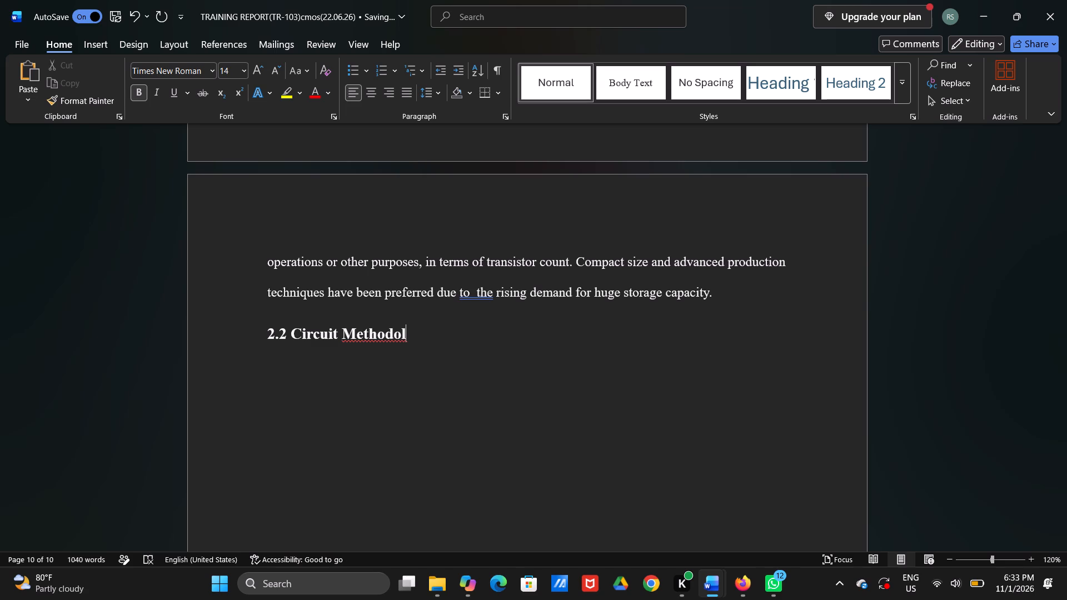
text(ogy)
key(Return)
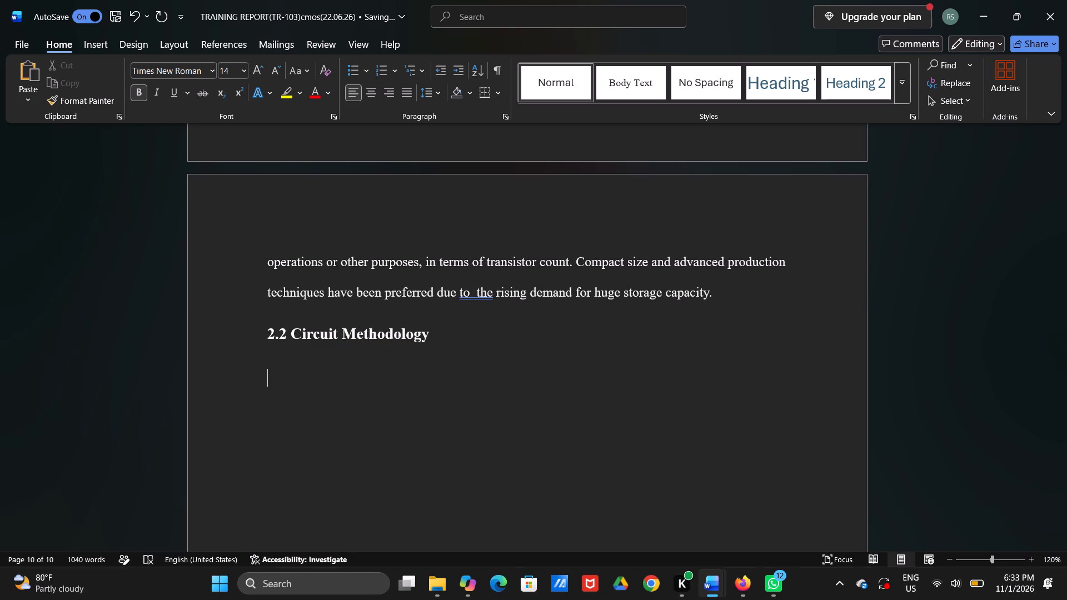
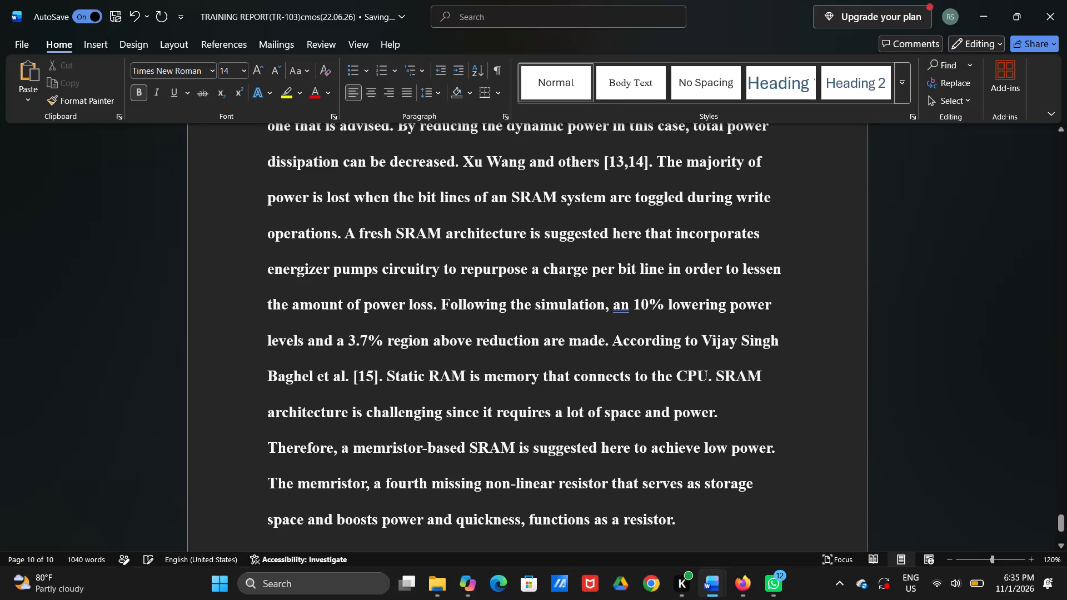
Undo the bold paste under the 2.2 heading and paste the copied text there again with bold turned off.
key(ctrl+z)
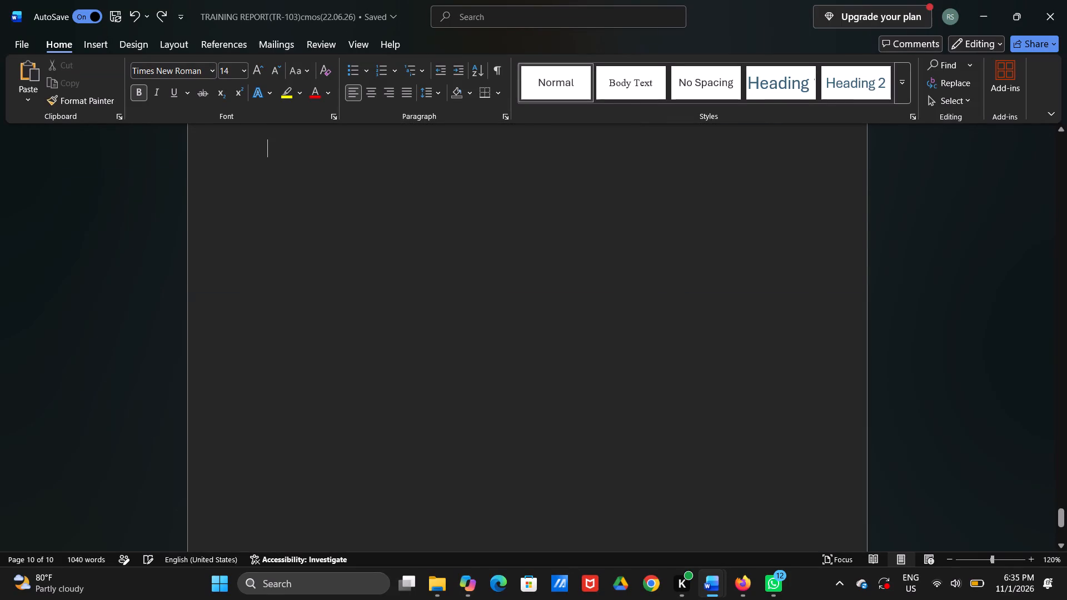
scroll(769, 501, up, 1)
key(ctrl+b)
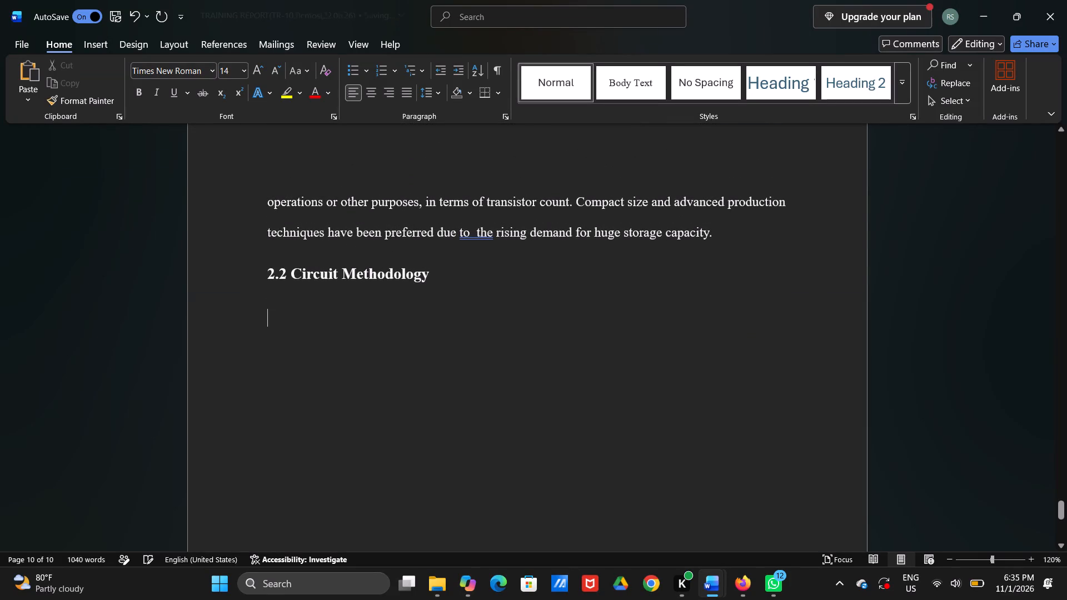
key(ctrl+v)
scroll(769, 501, up, 2)
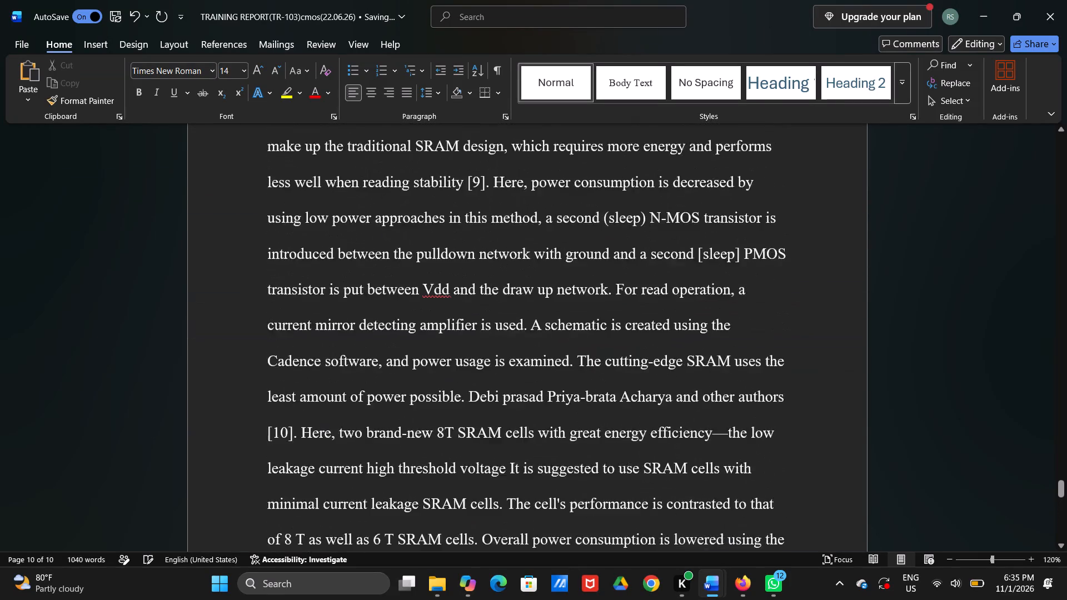
scroll(769, 501, up, 1)
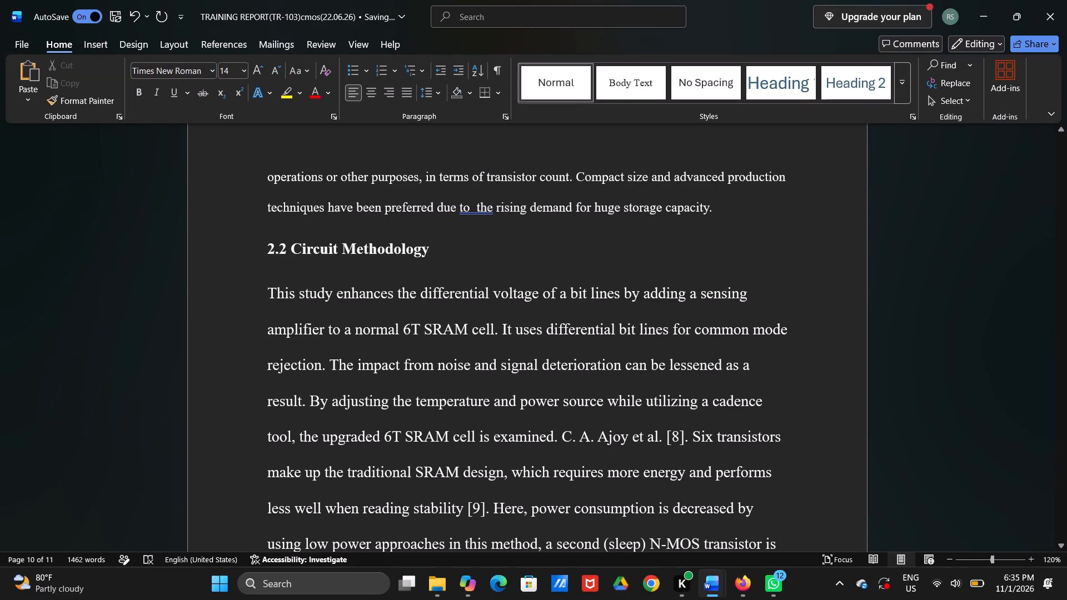
Reduce the font size of the whole pasted paragraph under 2.2 Circuit Methodology to 12.
drag(265, 287, 384, 599)
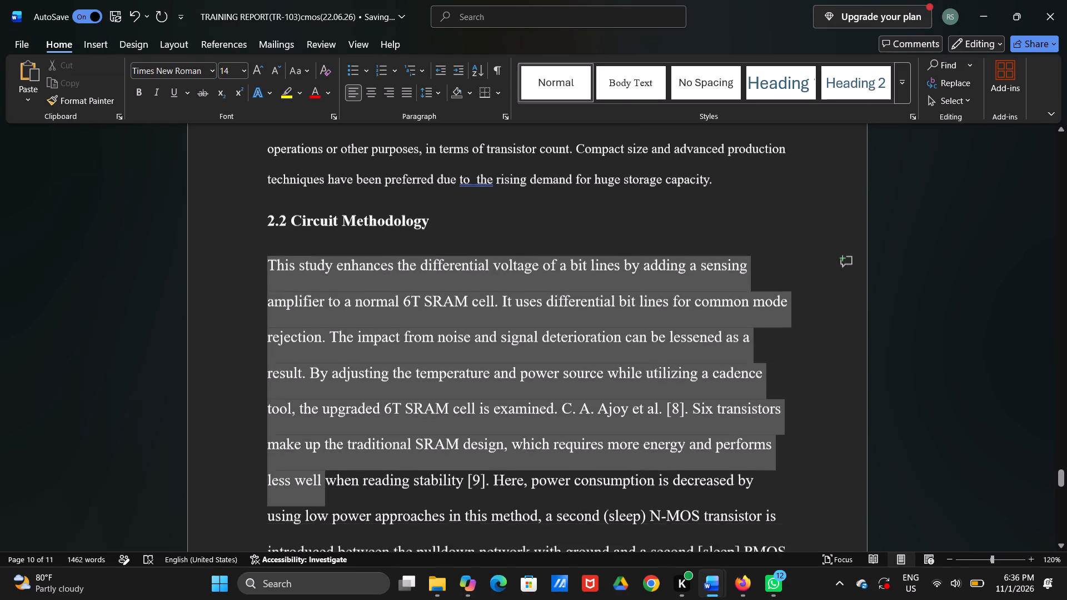
drag(384, 599, 418, 331)
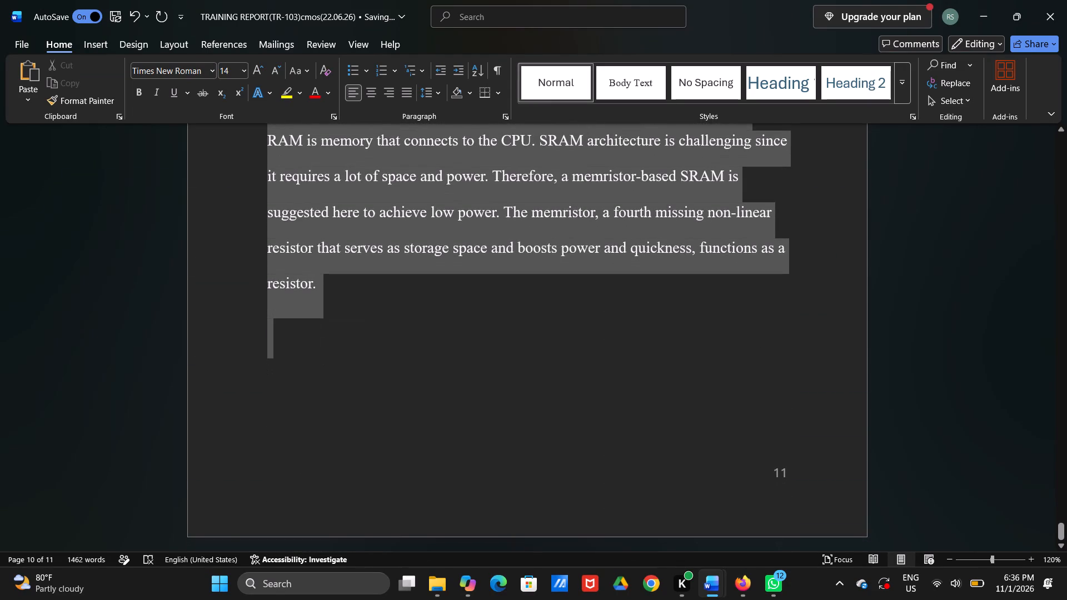
drag(418, 331, 388, 301)
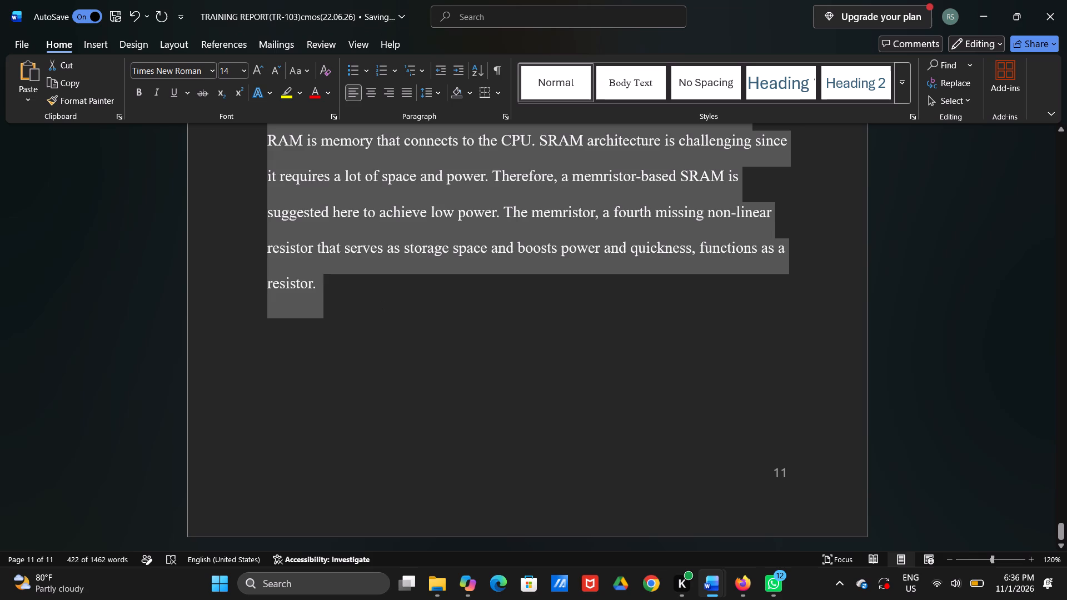
key(ctrl+shift+comma)
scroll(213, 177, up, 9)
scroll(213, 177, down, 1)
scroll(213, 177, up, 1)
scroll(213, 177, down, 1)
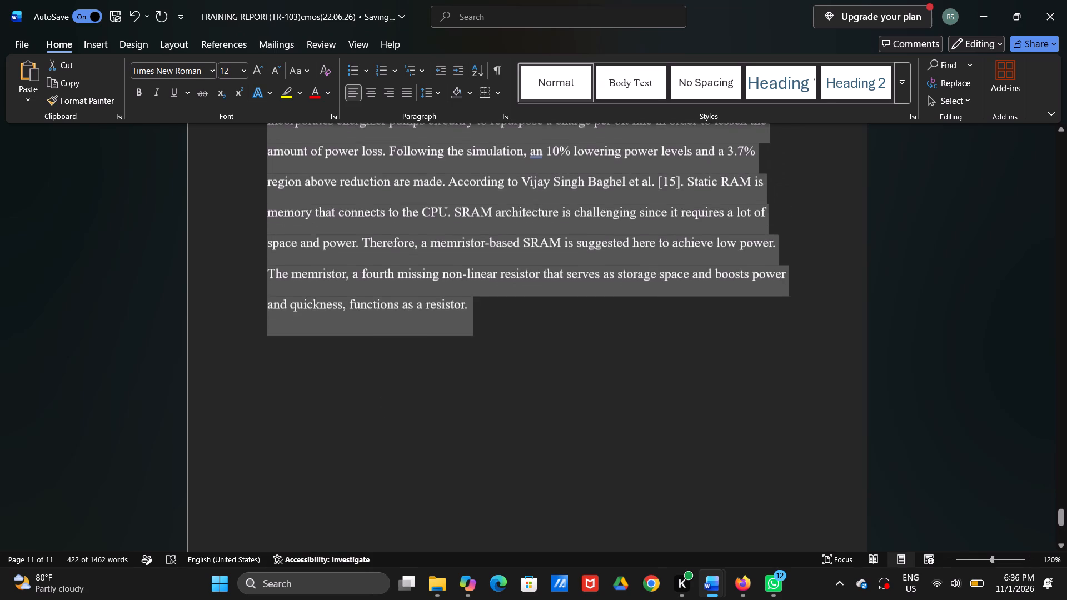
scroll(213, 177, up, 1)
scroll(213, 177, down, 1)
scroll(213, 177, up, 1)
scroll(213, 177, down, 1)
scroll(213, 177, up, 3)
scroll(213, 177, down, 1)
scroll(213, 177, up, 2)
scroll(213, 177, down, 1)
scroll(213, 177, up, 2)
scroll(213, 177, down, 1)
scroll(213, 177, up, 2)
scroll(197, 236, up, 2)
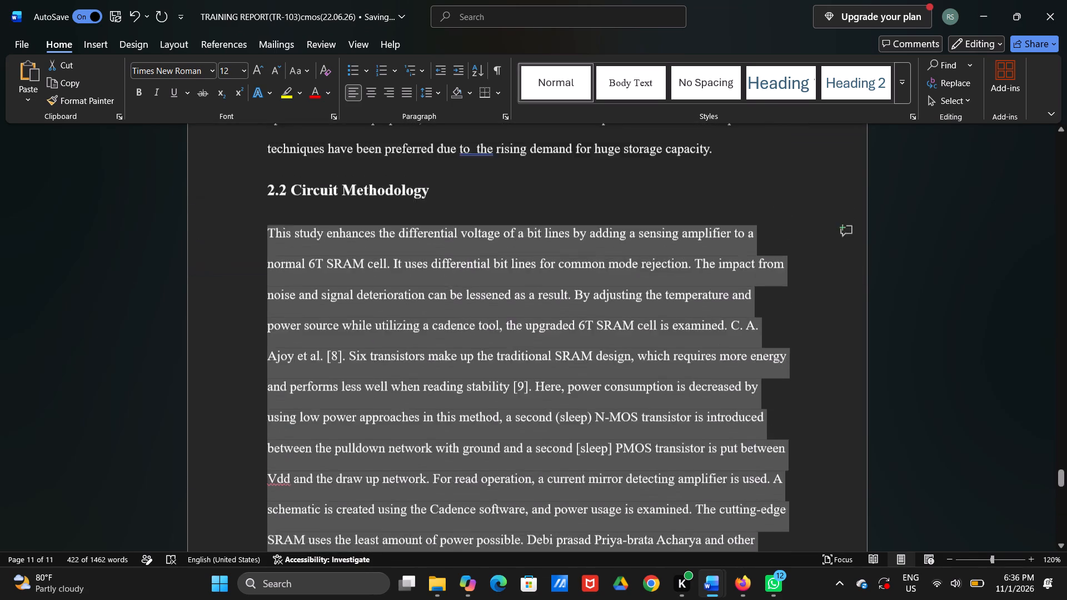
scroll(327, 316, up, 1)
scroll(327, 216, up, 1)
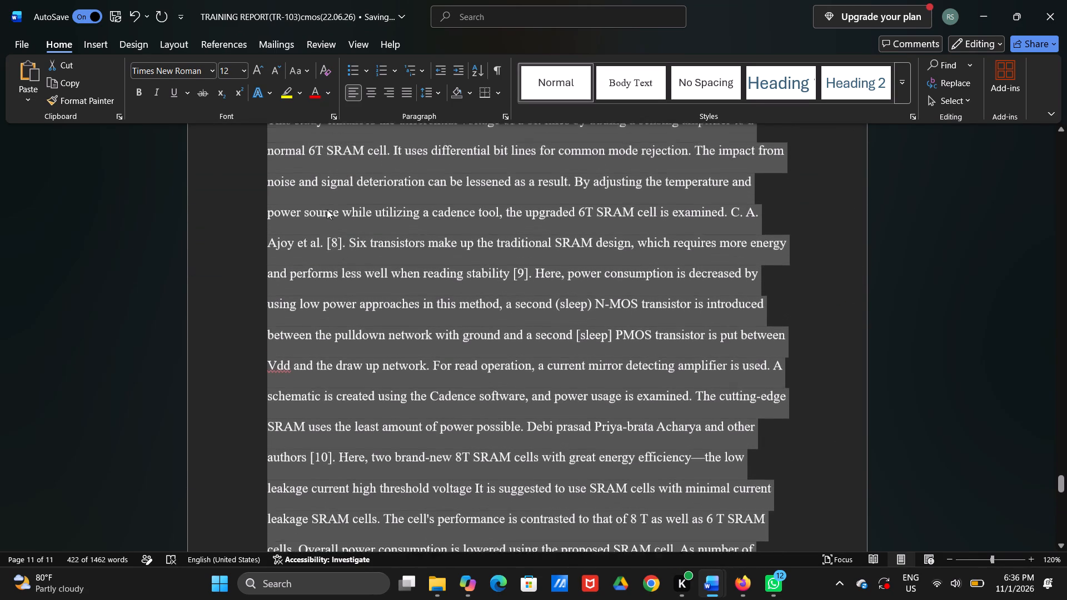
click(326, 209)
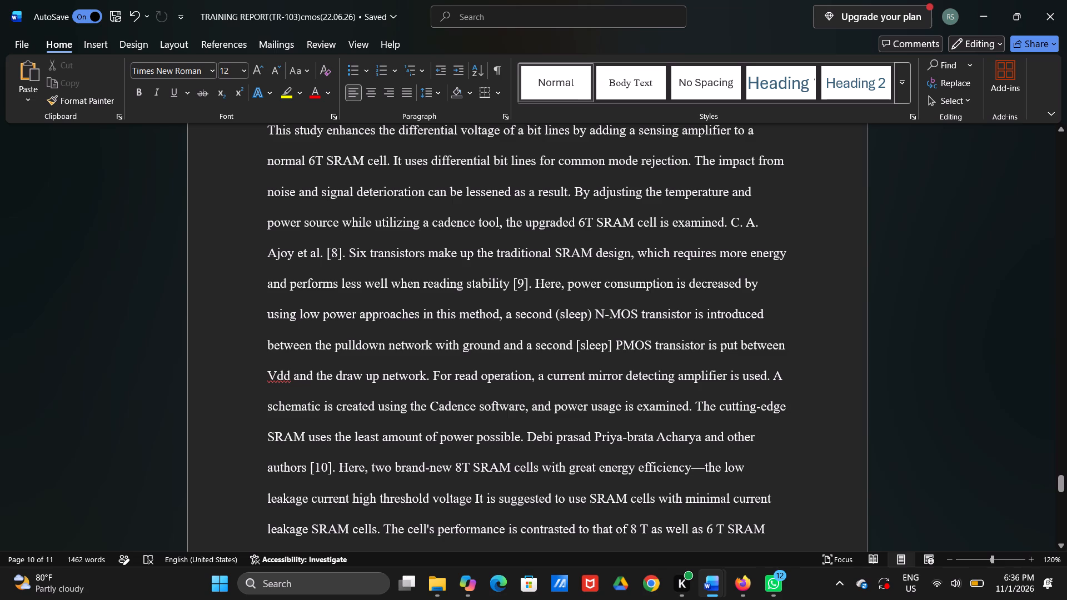
Replace "cadence" with "LT spice" in the sentence about adjusting the temperature and power source.
drag(433, 224, 467, 234)
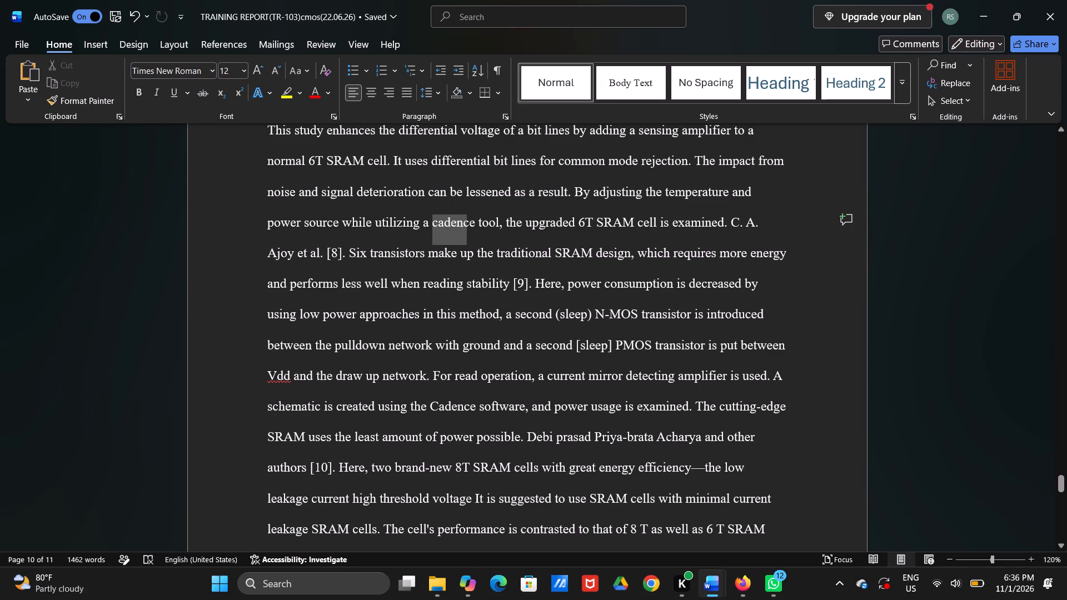
drag(467, 234, 475, 222)
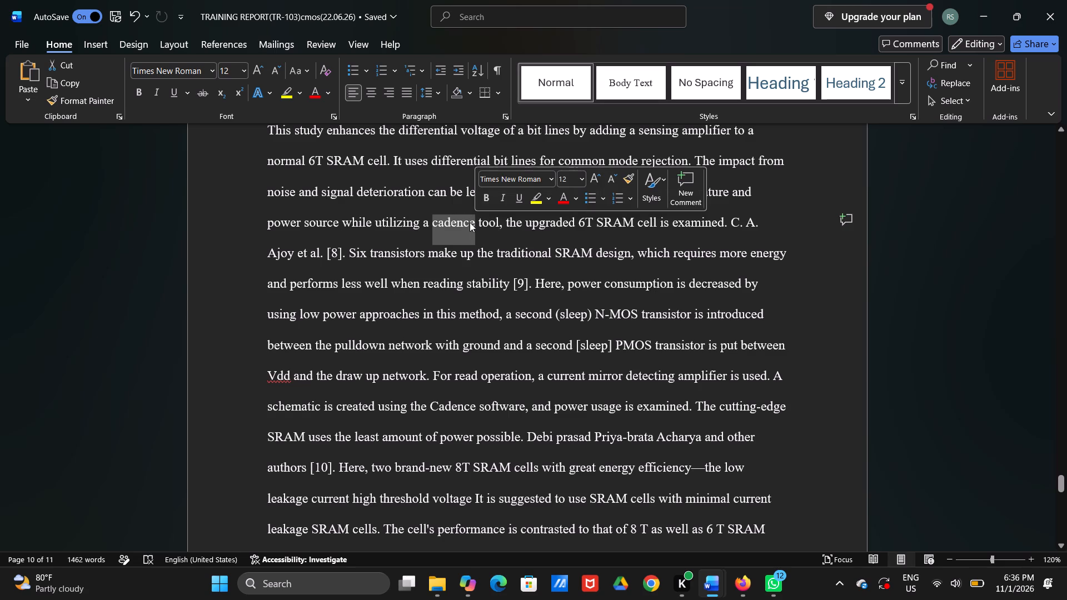
text(lt)
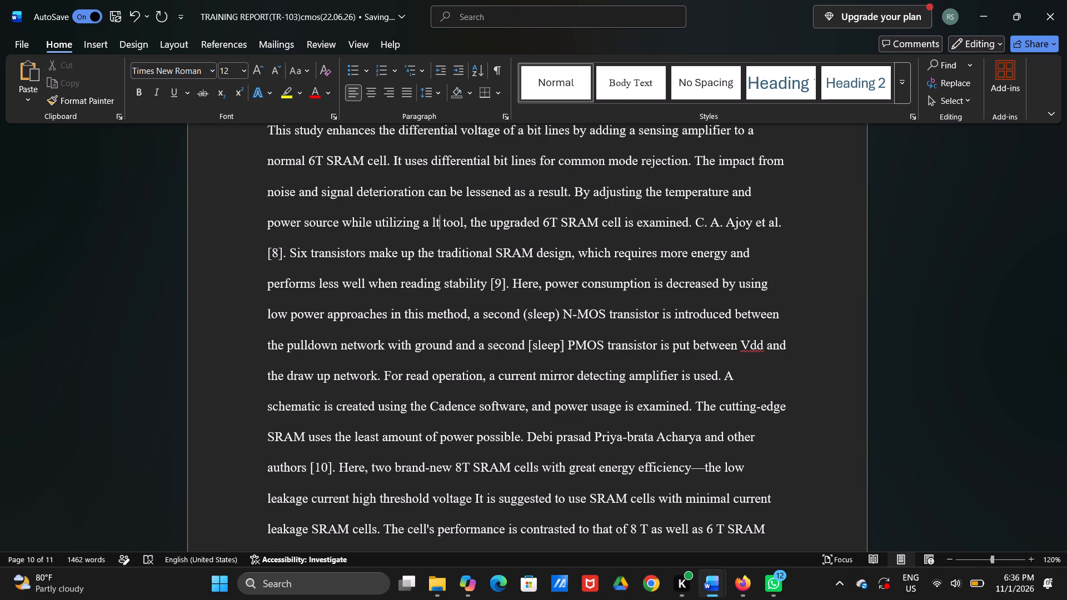
key(BackSpace)
key(BackSpace)
text(LT spice)
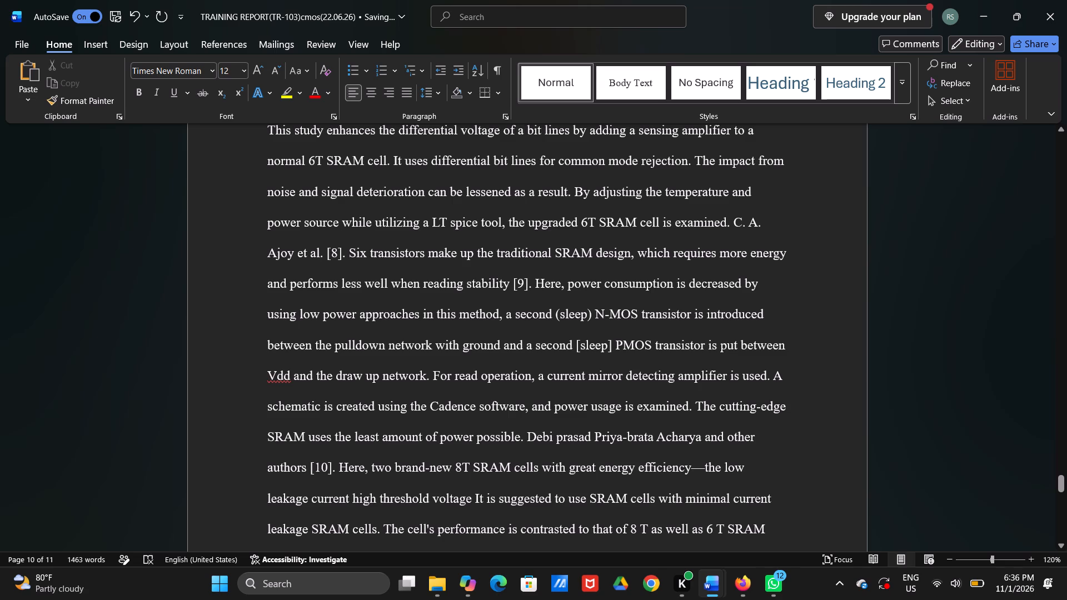
Delete the "et al." author attribution in front of citation [8], keeping the citation number.
drag(733, 224, 320, 258)
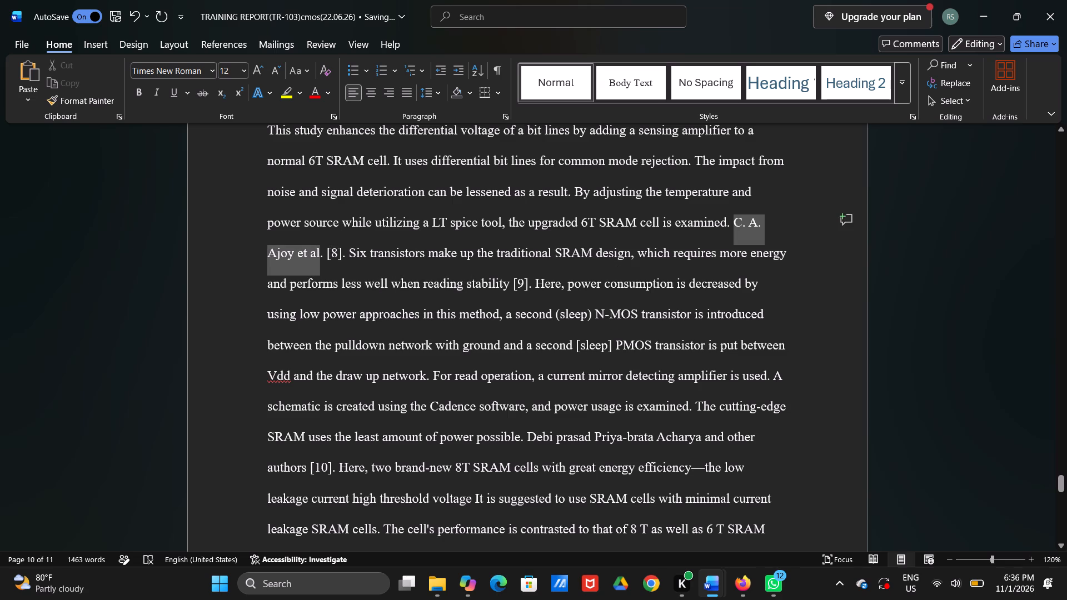
drag(320, 258, 325, 260)
key(BackSpace)
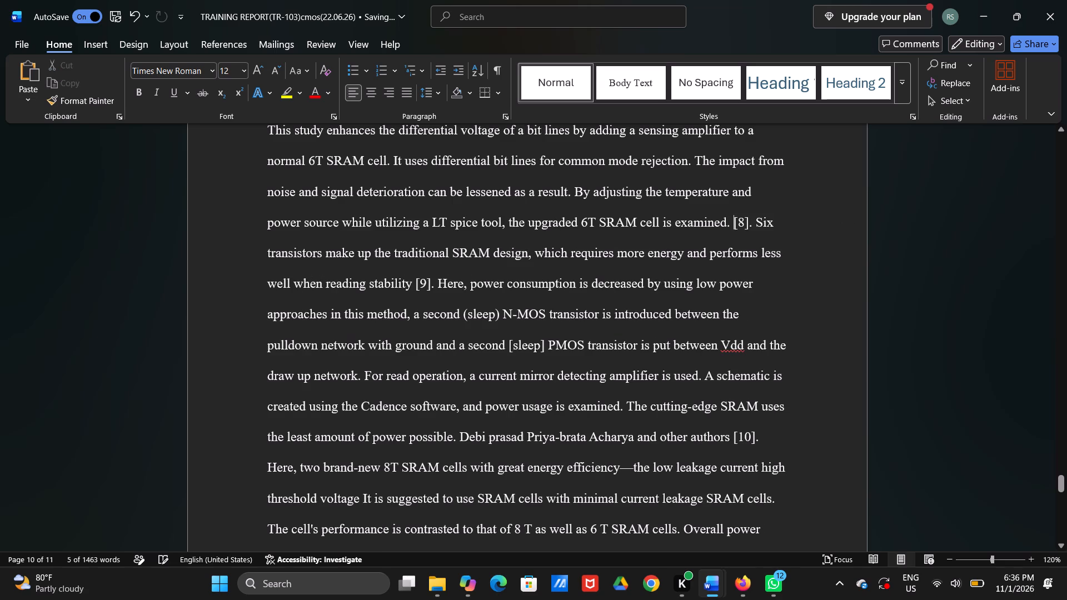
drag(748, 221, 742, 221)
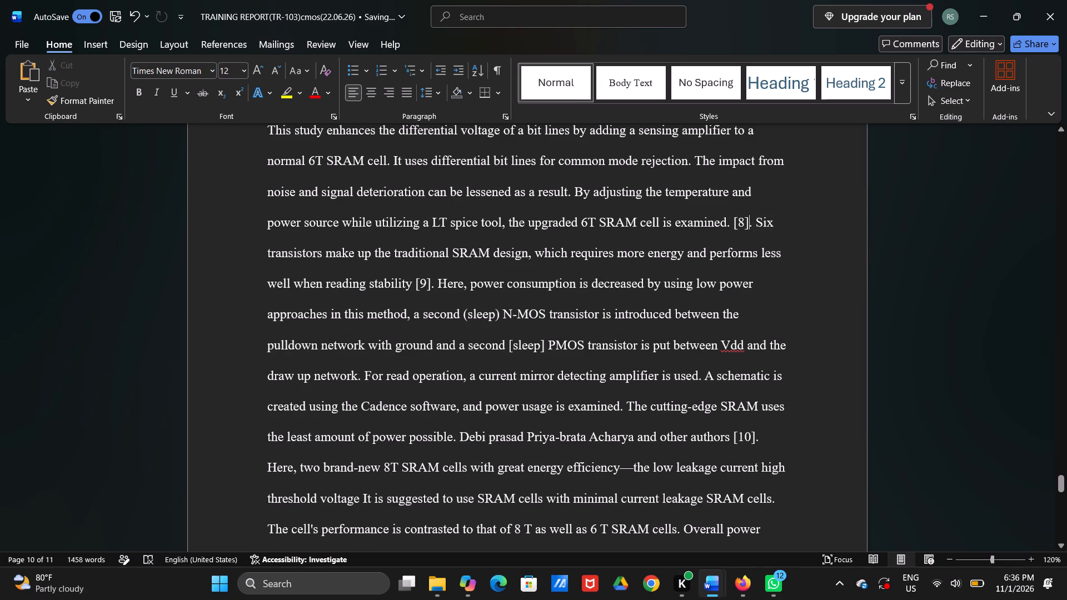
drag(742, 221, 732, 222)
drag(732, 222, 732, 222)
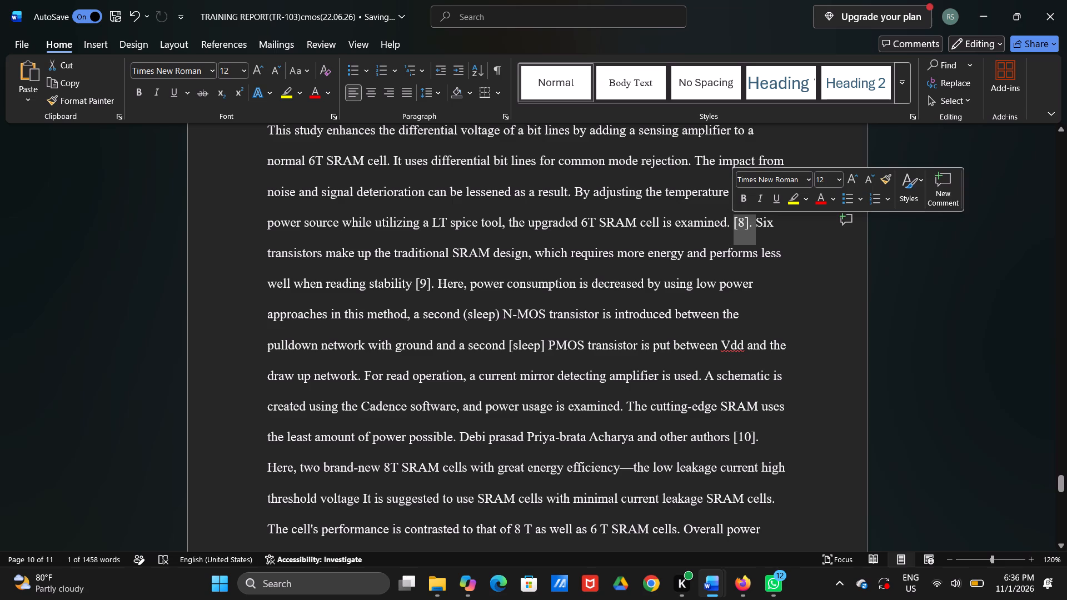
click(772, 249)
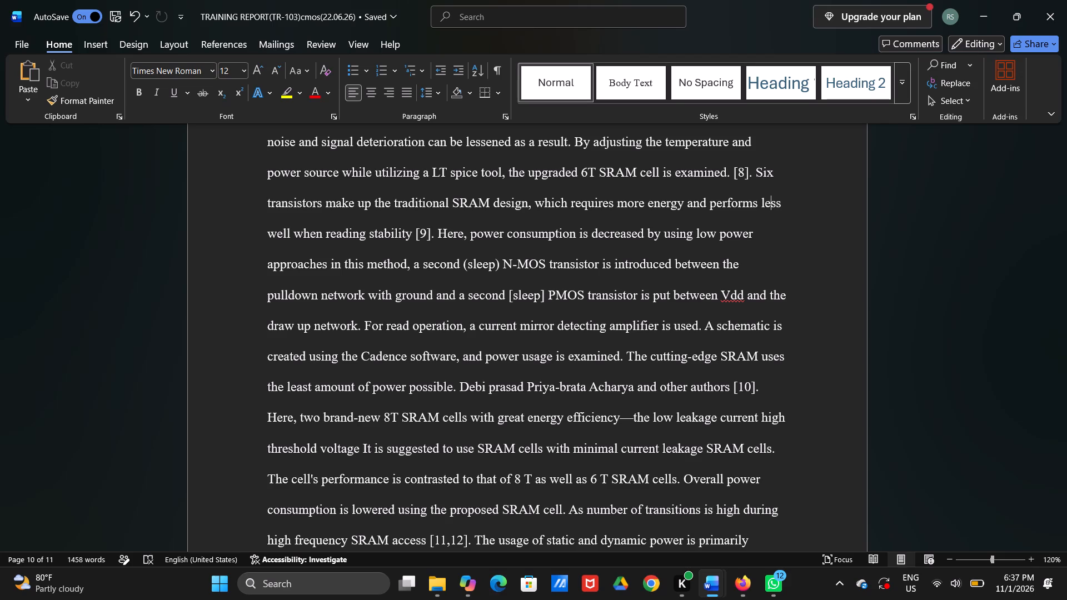
Hyphenate "pulldown" as "pull-down" in the sentence about the sleep N-MOS transistor.
scroll(772, 249, down, 1)
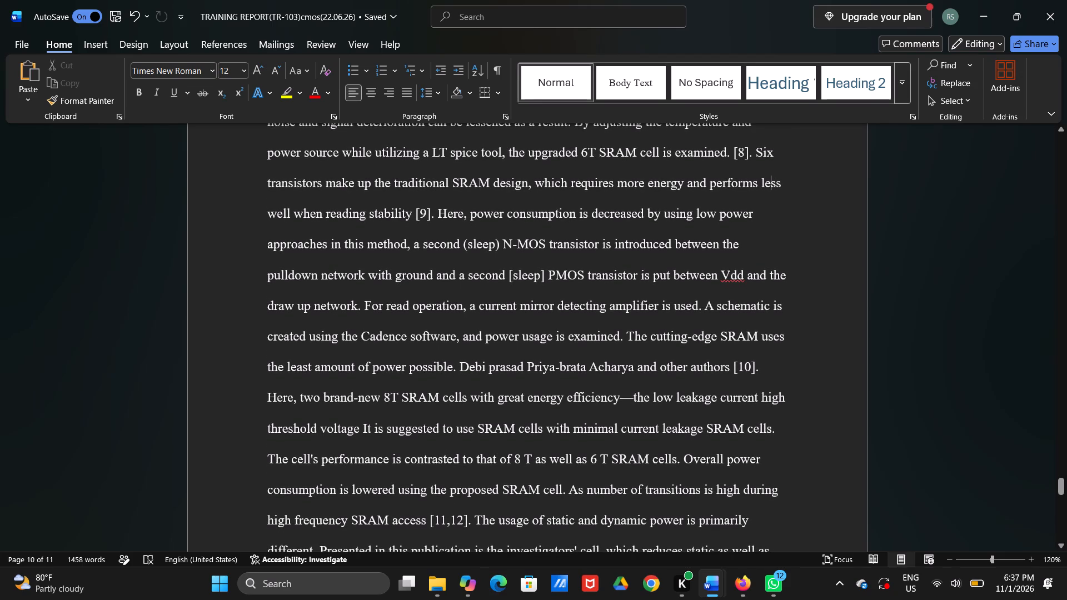
click(291, 268)
key(minus)
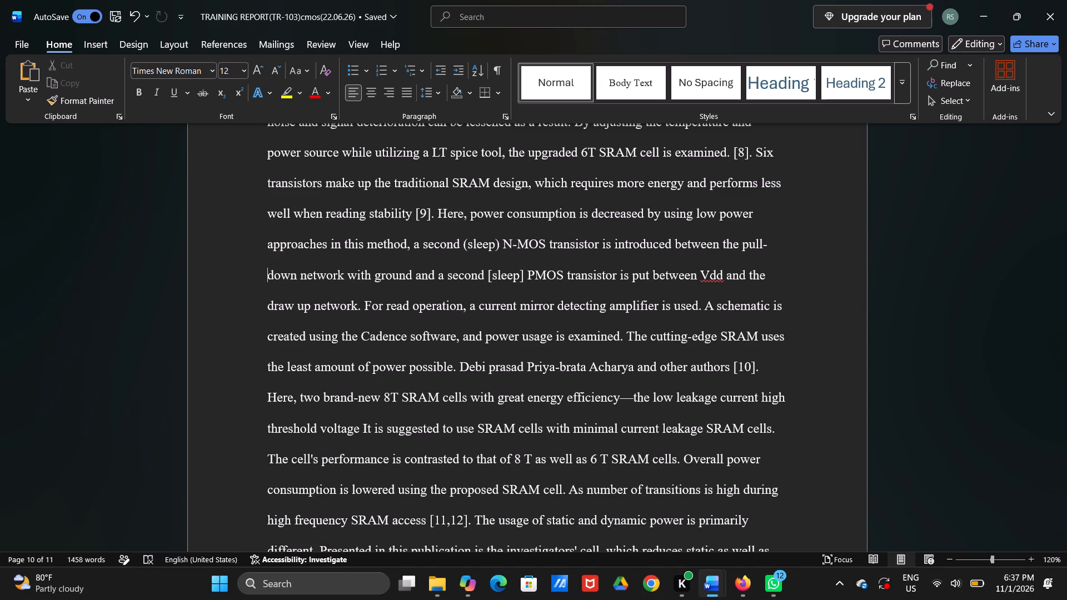
Replace the square brackets around "sleep" before "PMOS transistor" with parentheses.
click(493, 280)
key(BackSpace)
key(shift+parenleft)
key(Right)
key(Right)
key(Right)
key(Right)
key(Right)
key(Right)
key(BackSpace)
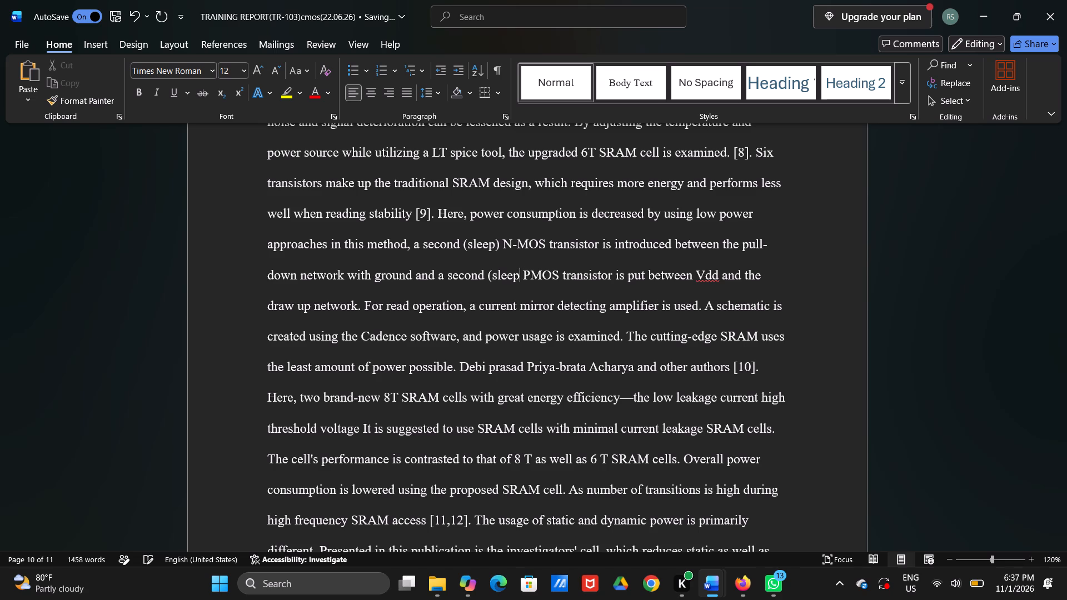
key(shift+underscore)
key(BackSpace)
key(shift+parenright)
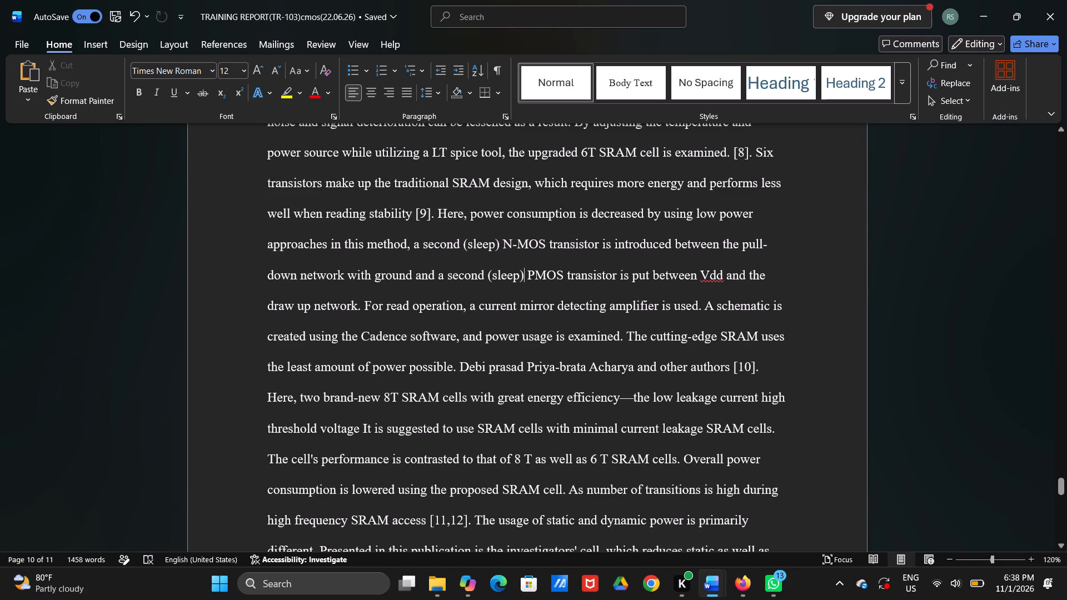
Change "draw up network" to "pull up network" in the sentence about the PMOS transistor and Vdd.
click(725, 274)
click(291, 309)
key(BackSpace)
key(BackSpace)
key(BackSpace)
key(BackSpace)
text(pull)
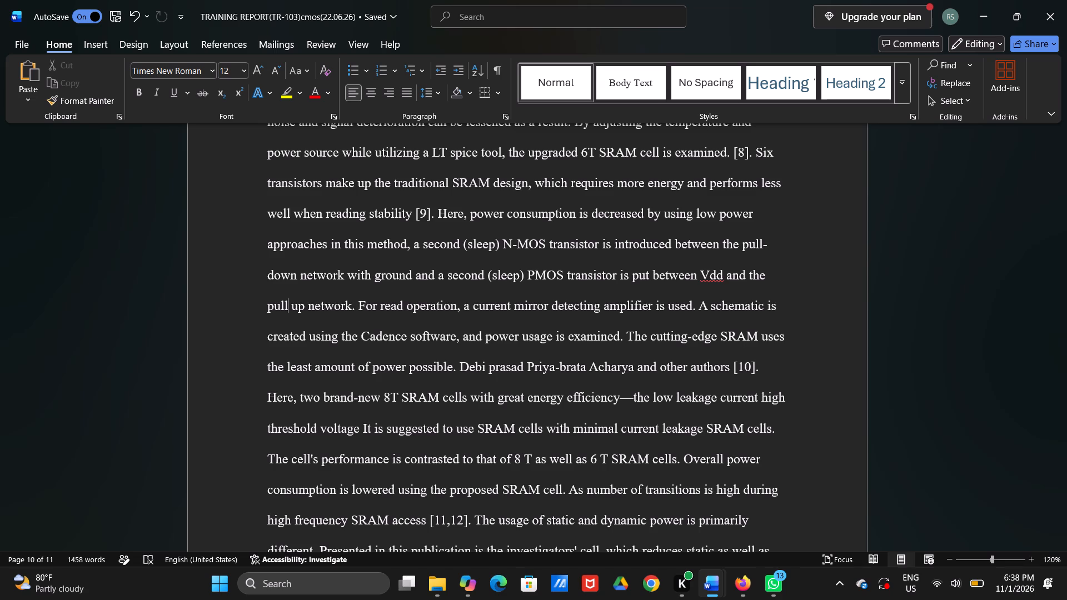
Replace "Cadence" with "LT Spice" in the sentence about the software used to create the schematic.
scroll(291, 309, down, 1)
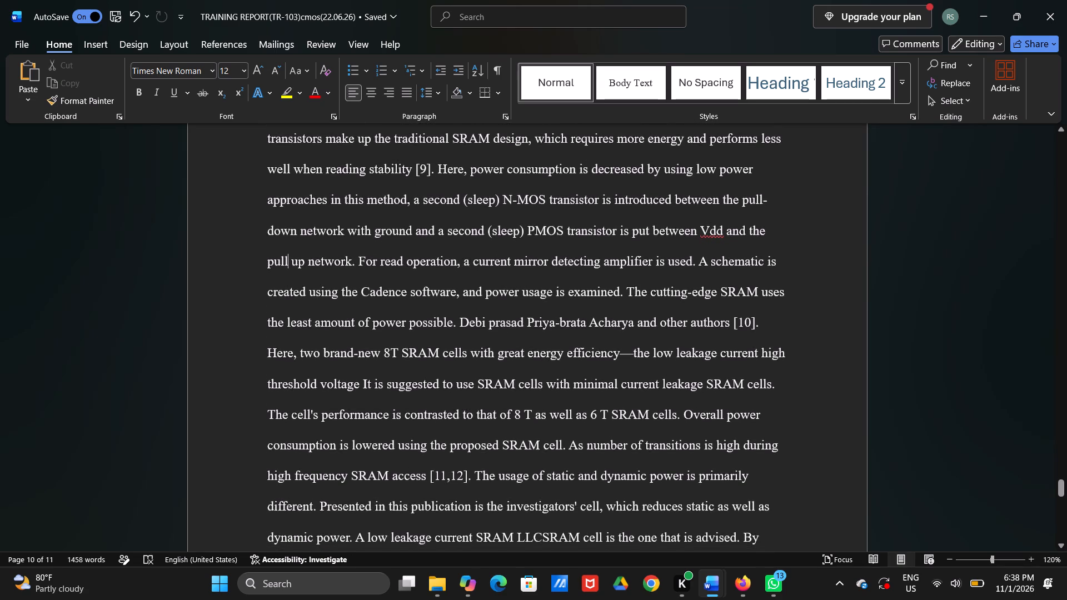
scroll(291, 309, down, 1)
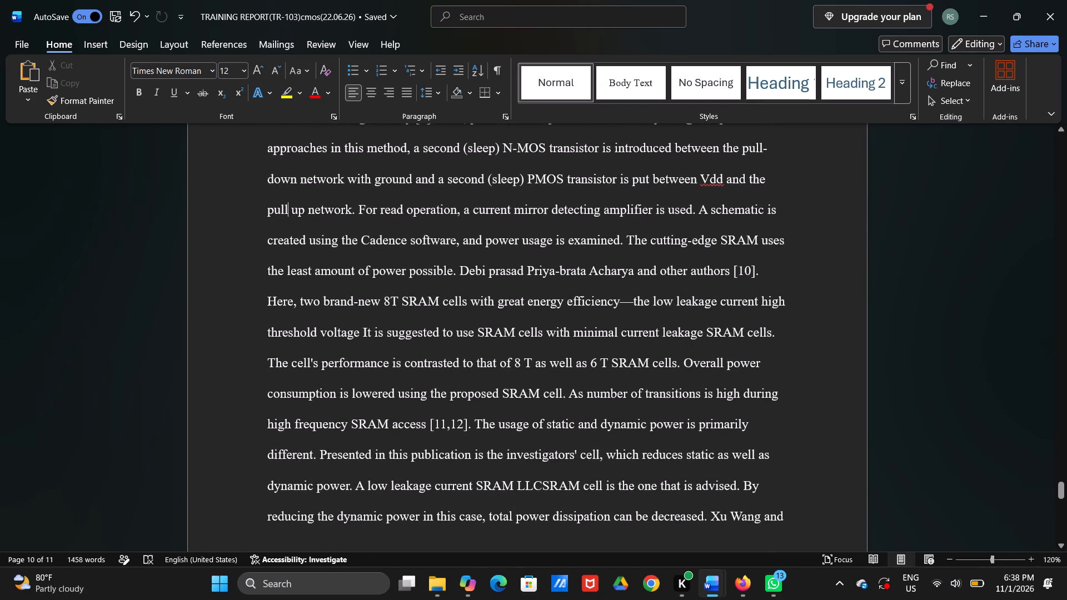
click(406, 238)
text(]]])
key(BackSpace)
key(BackSpace)
key(BackSpace)
key(BackSpace)
key(BackSpace)
key(BackSpace)
key(BackSpace)
key(BackSpace)
key(BackSpace)
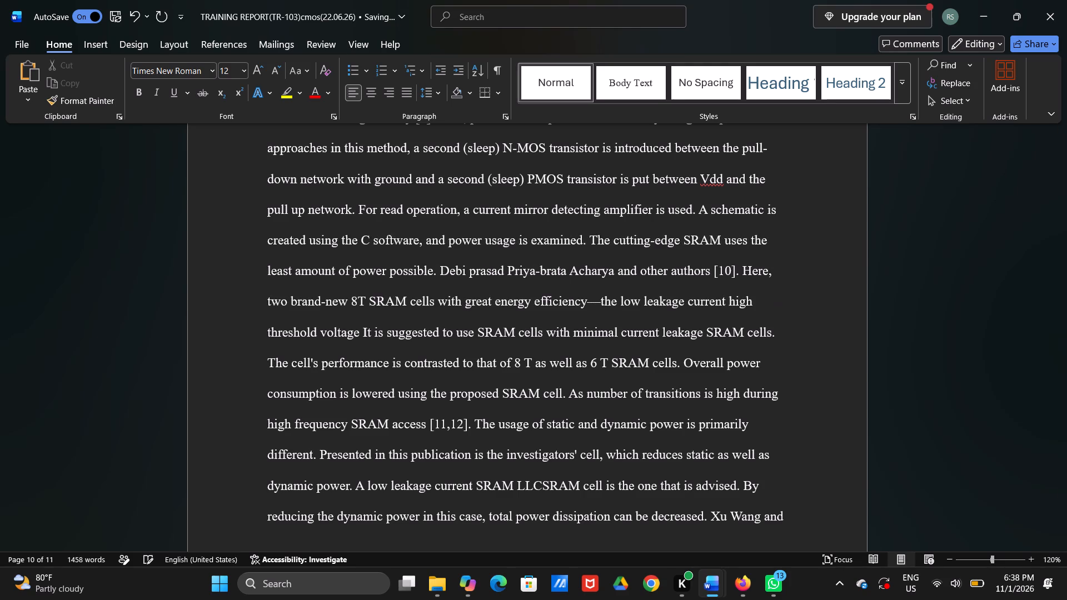
key(BackSpace)
key(BackSpace)
key(space)
text(LT)
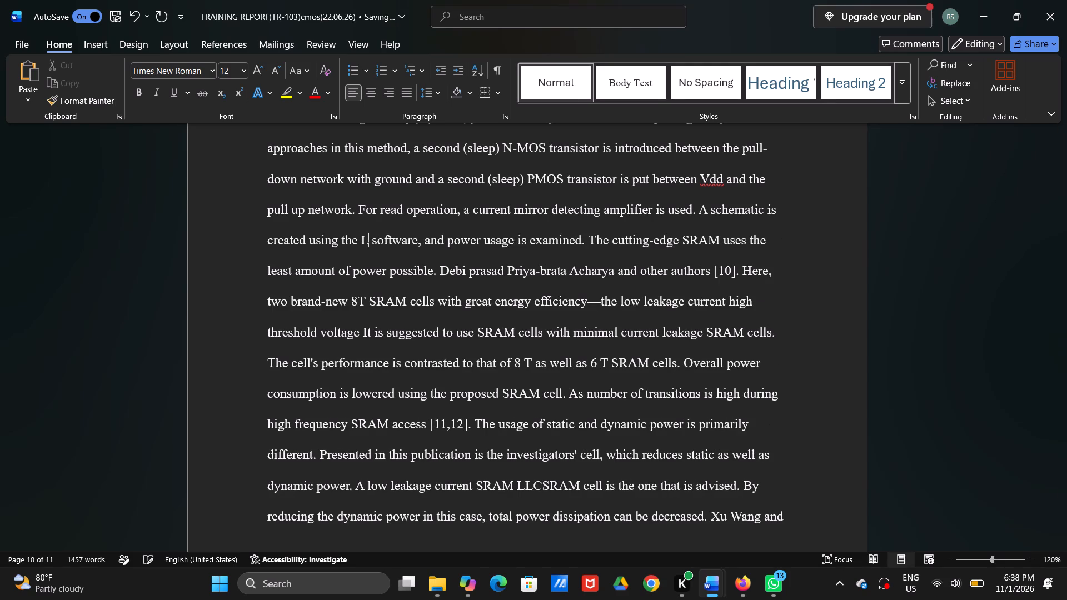
key(space)
key(s)
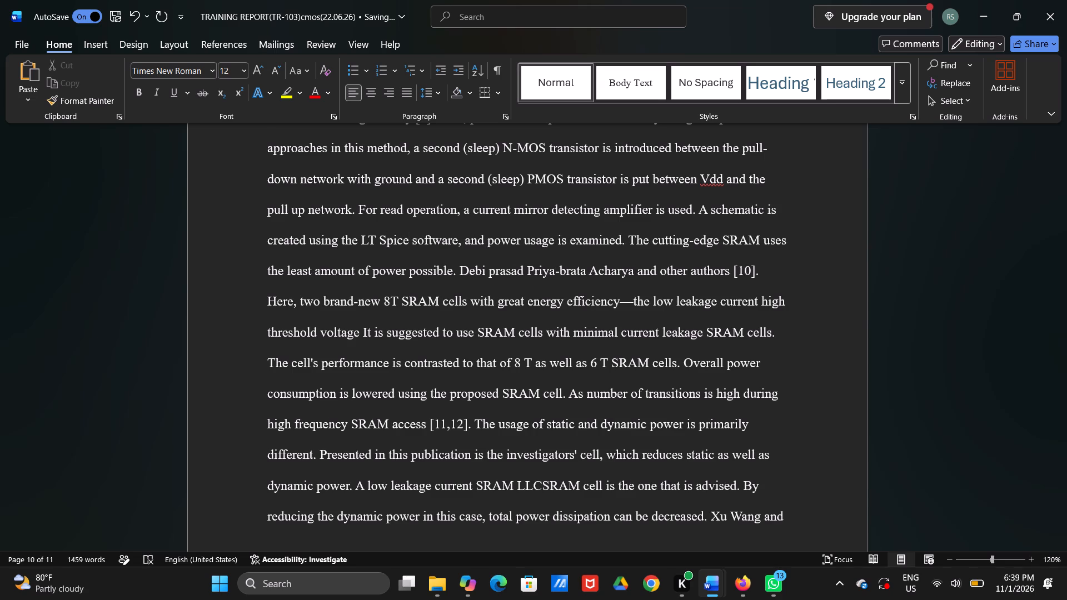
scroll(406, 238, down, 1)
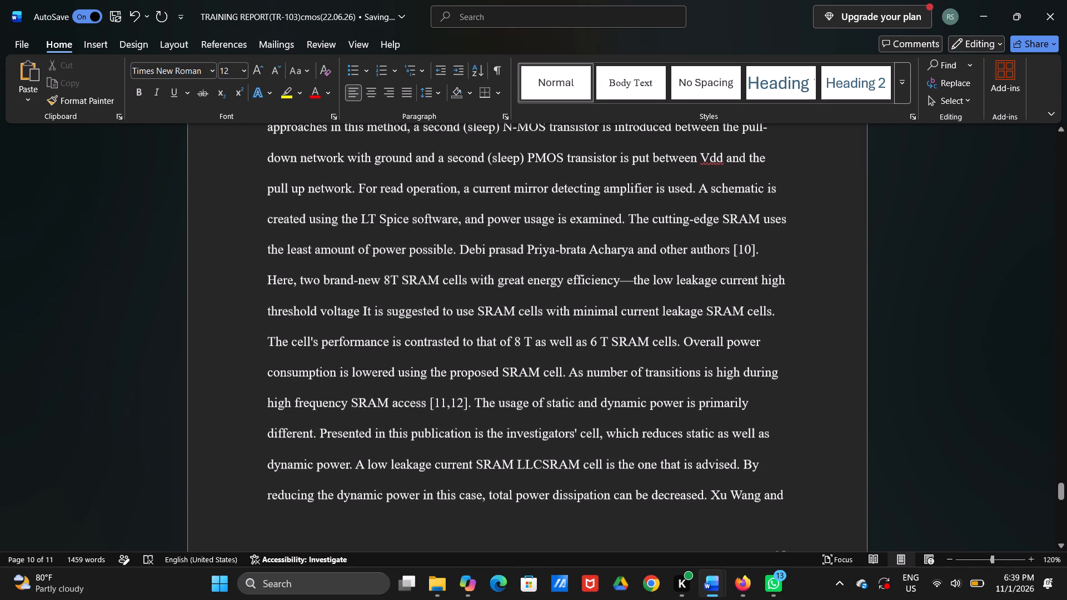
Delete the author names and "and other authors" before citation [10], along with the period after "possible".
scroll(406, 238, down, 1)
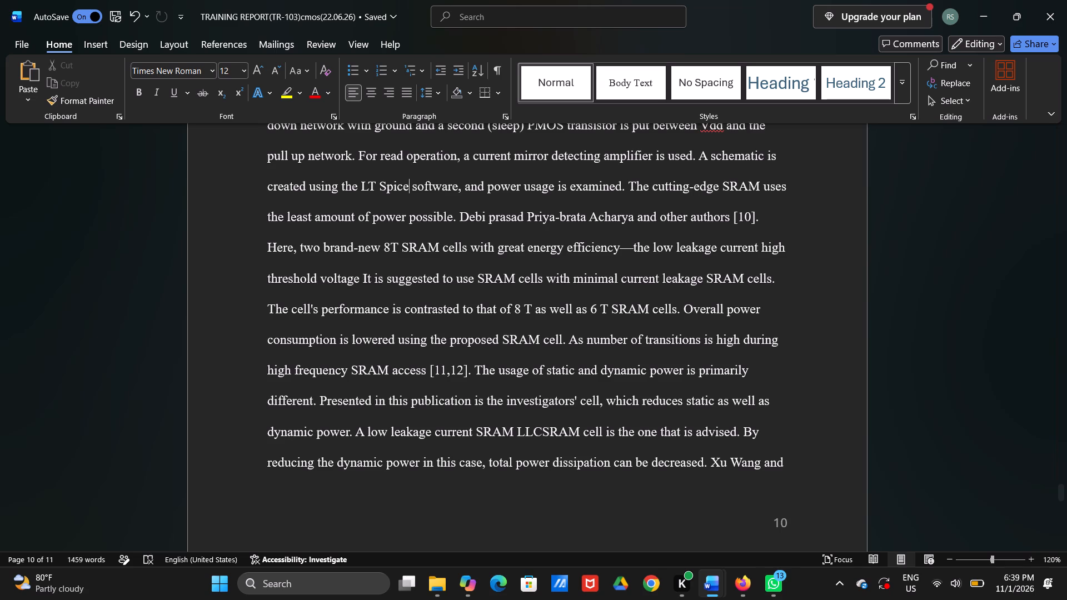
scroll(406, 238, right, 1)
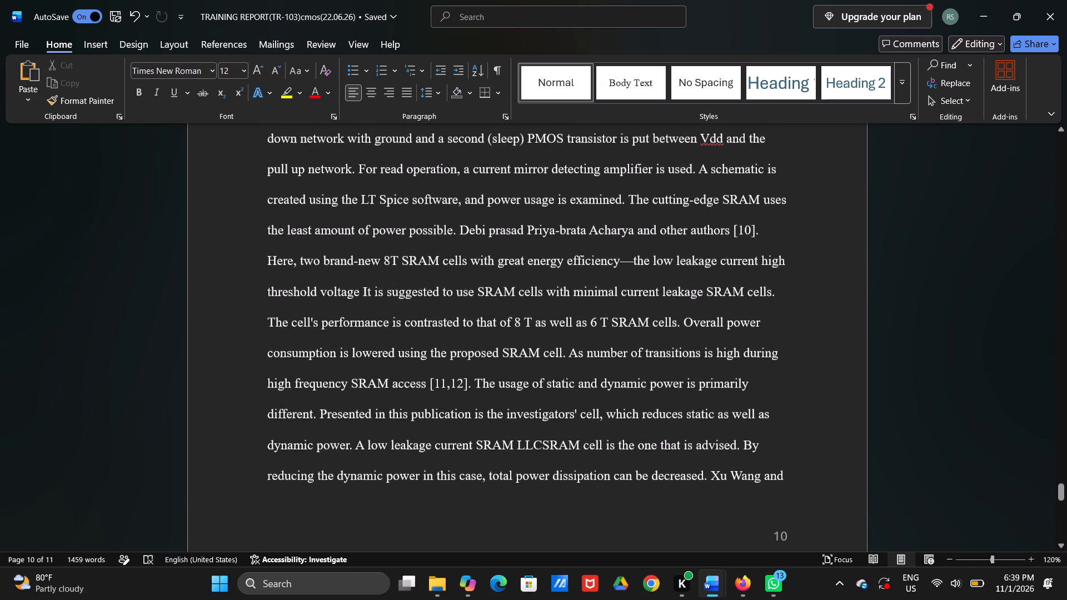
scroll(406, 238, right, 1)
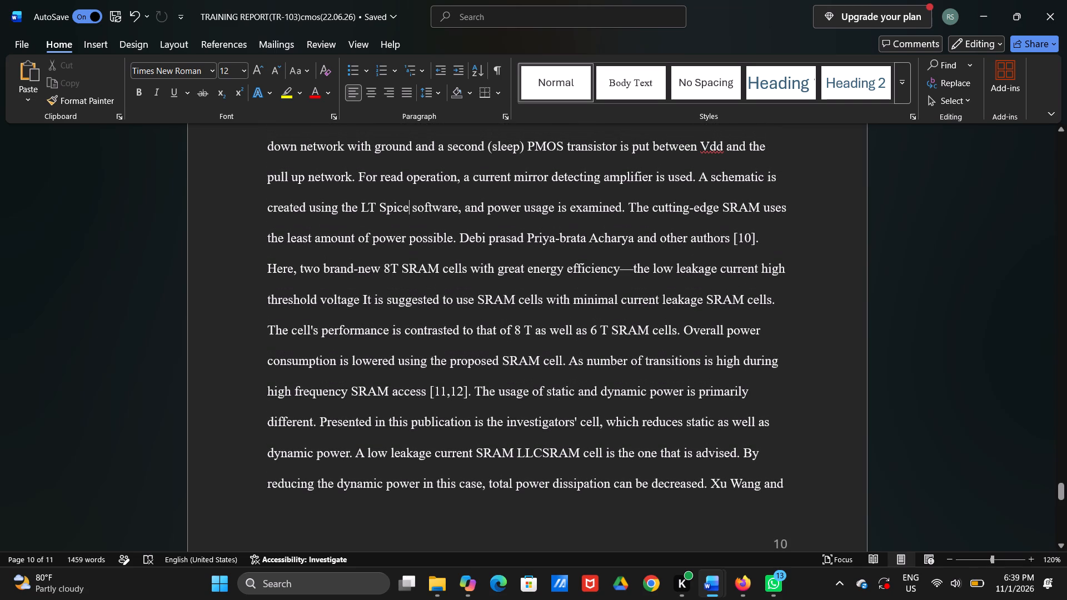
scroll(406, 238, right, 1)
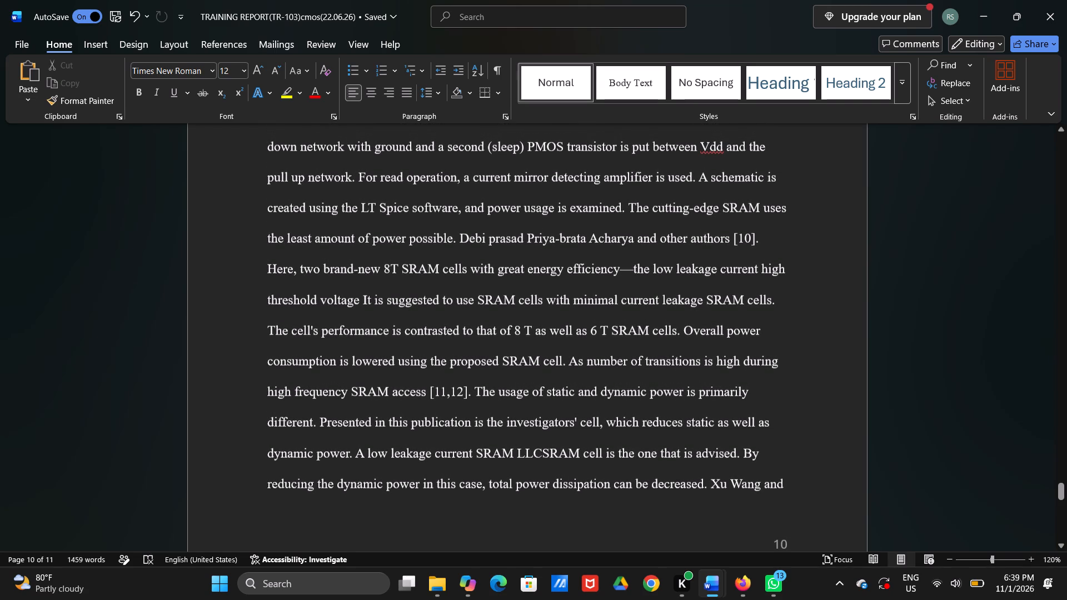
scroll(406, 238, right, 1)
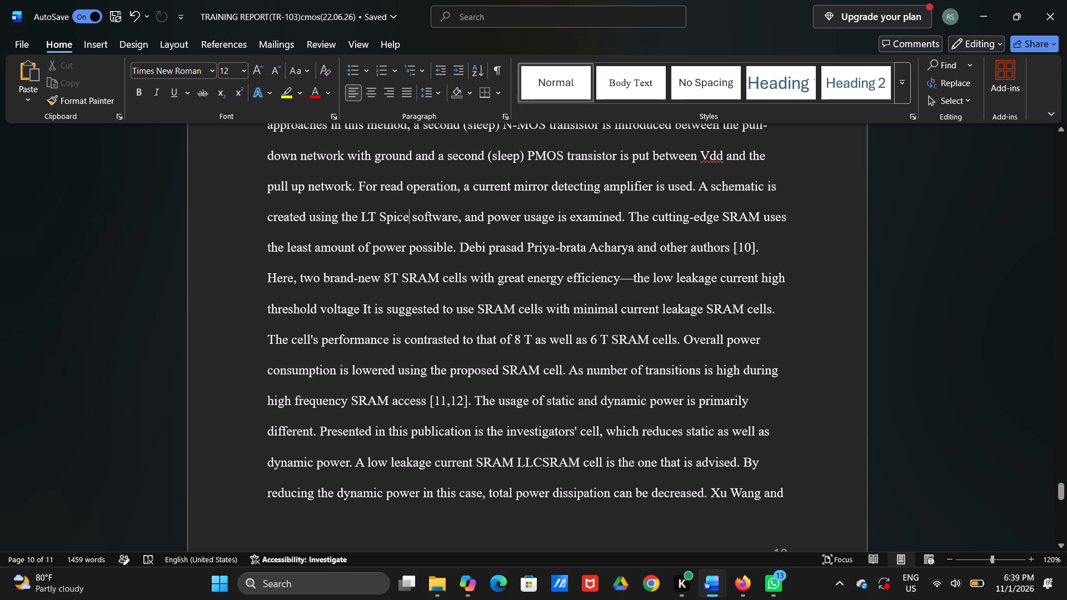
scroll(406, 238, right, 1)
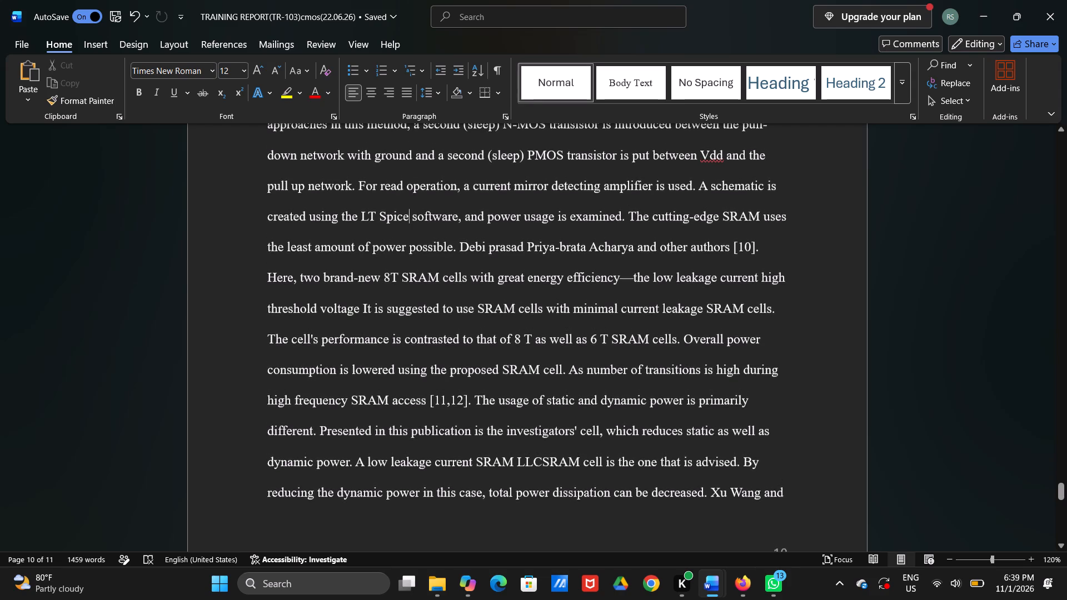
scroll(406, 238, right, 1)
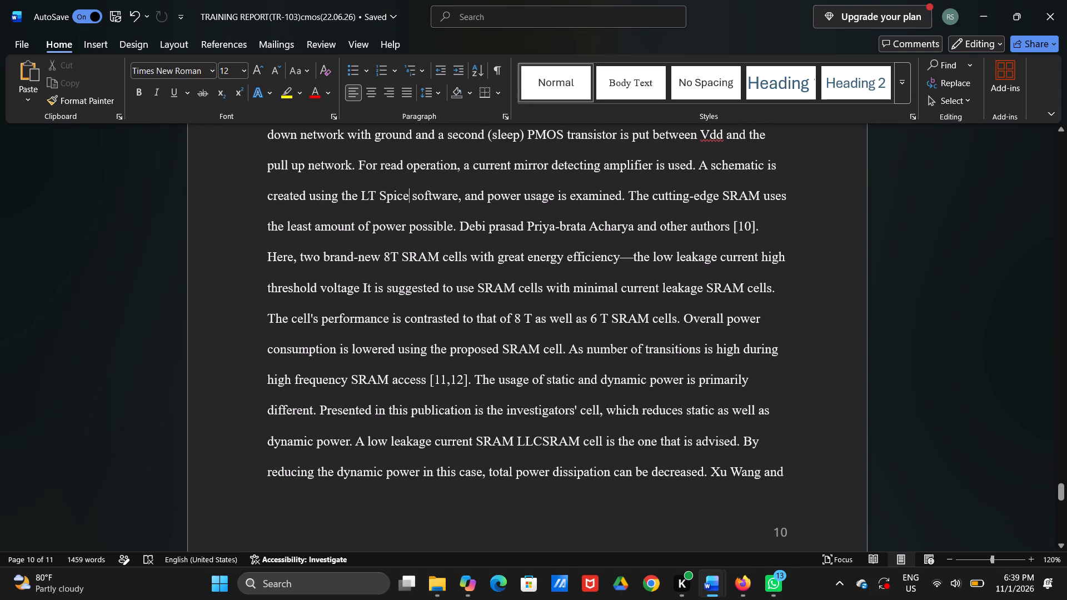
drag(461, 224, 722, 228)
key(BackSpace)
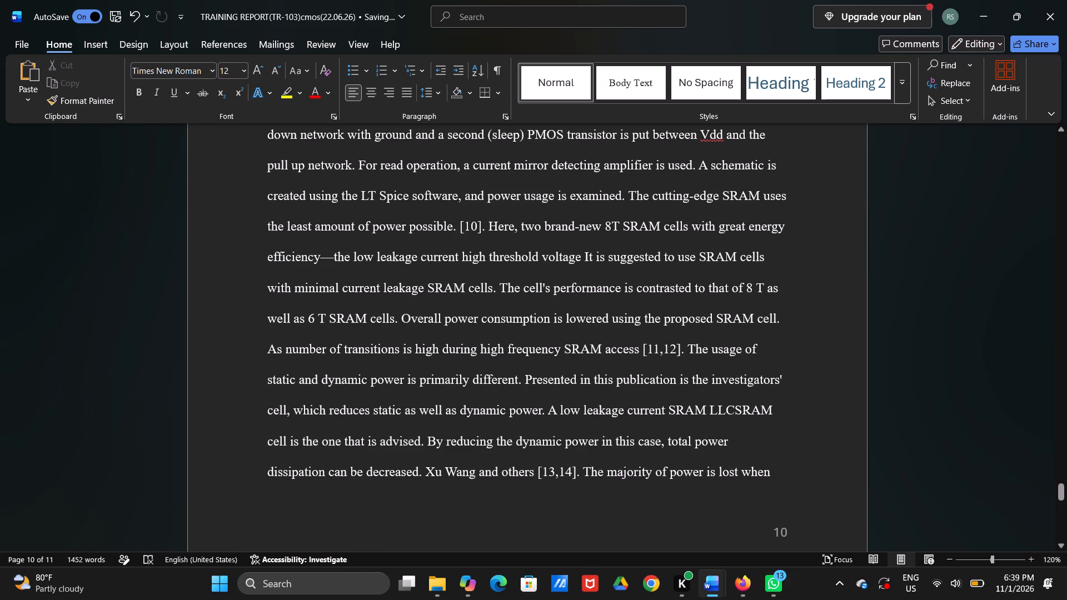
click(456, 228)
key(BackSpace)
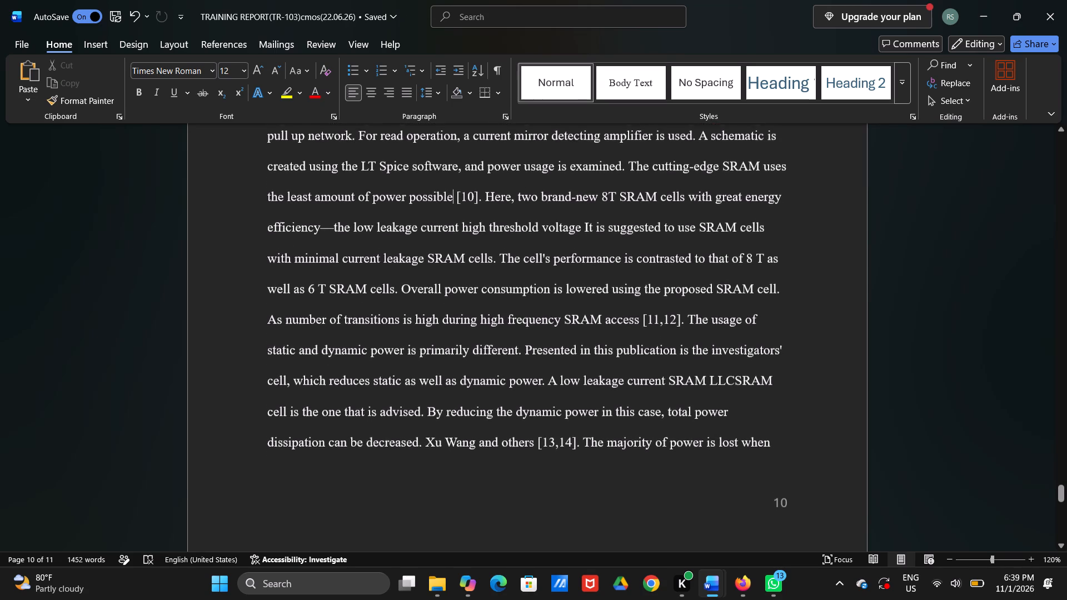
Replace the citation "[10]." after "least amount of power possible" with a period.
scroll(544, 239, down, 1)
scroll(544, 239, up, 1)
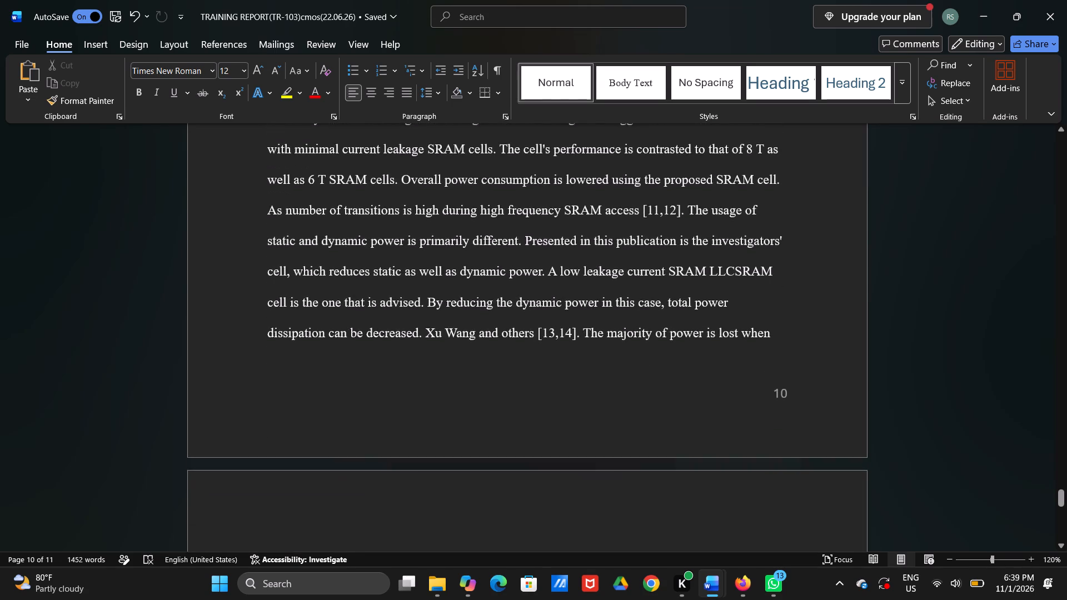
scroll(544, 239, up, 1)
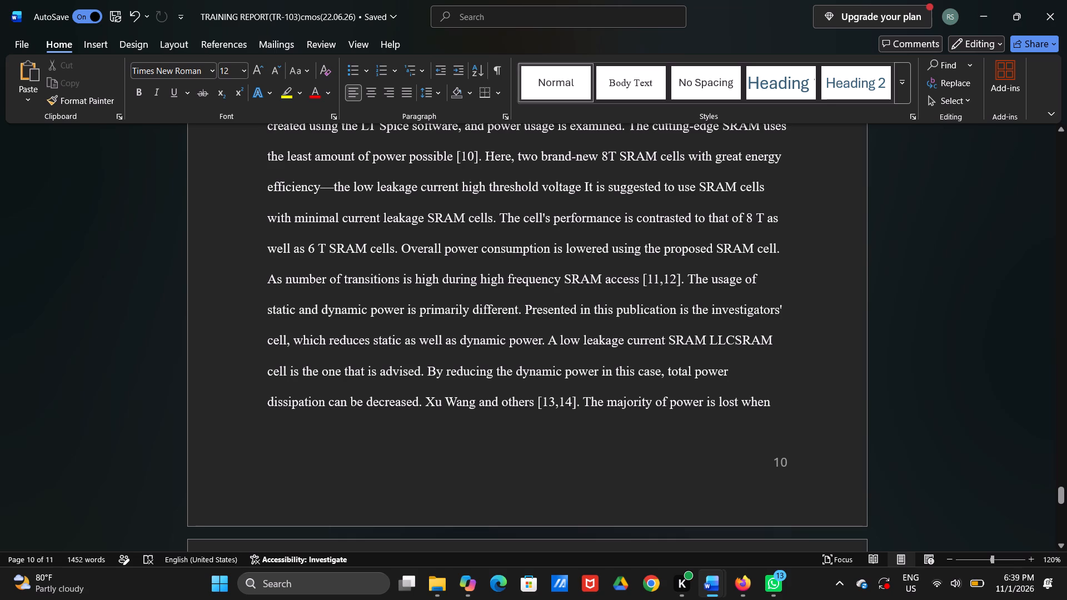
drag(487, 158, 456, 153)
key(BackSpace)
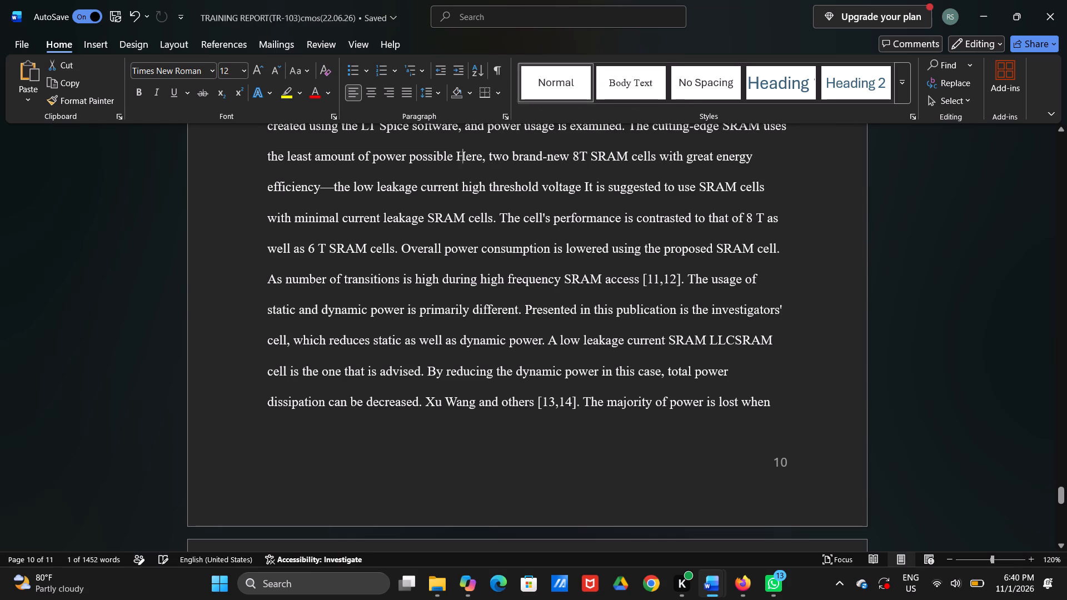
key(period)
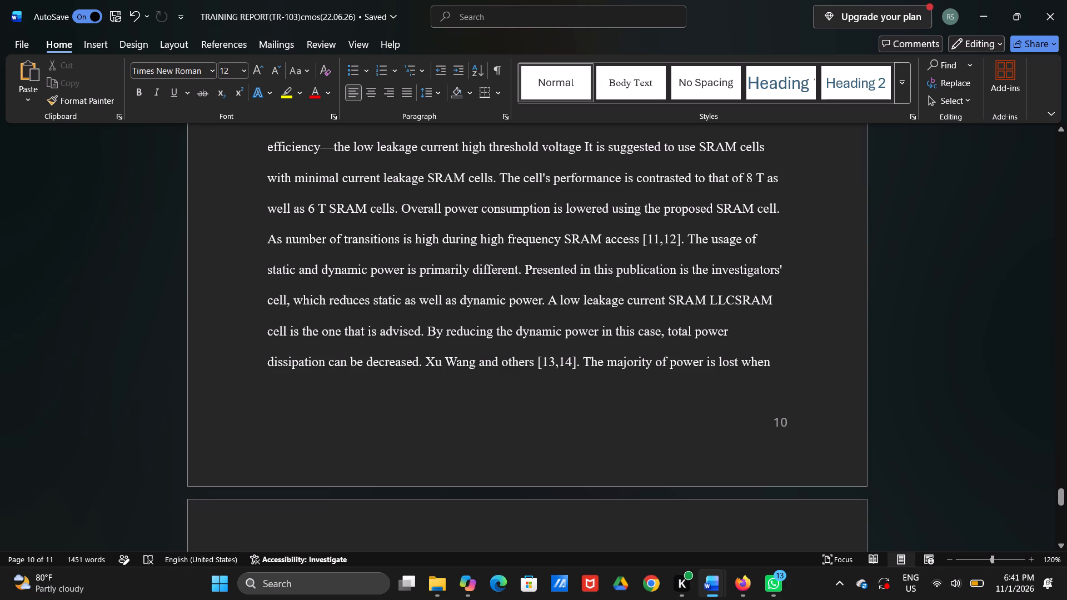
drag(676, 265, 615, 270)
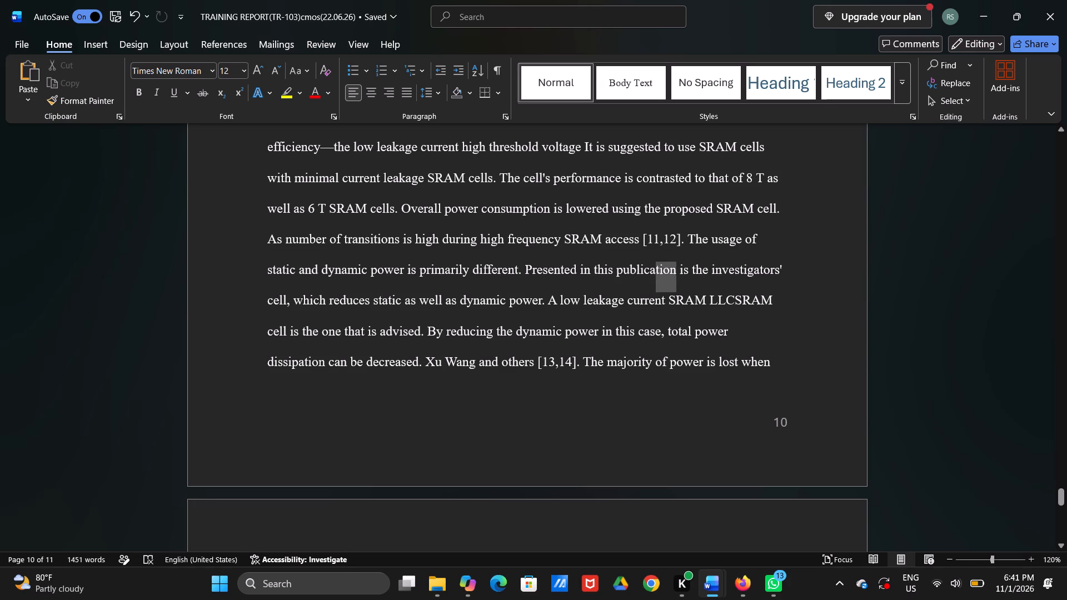
drag(615, 270, 619, 268)
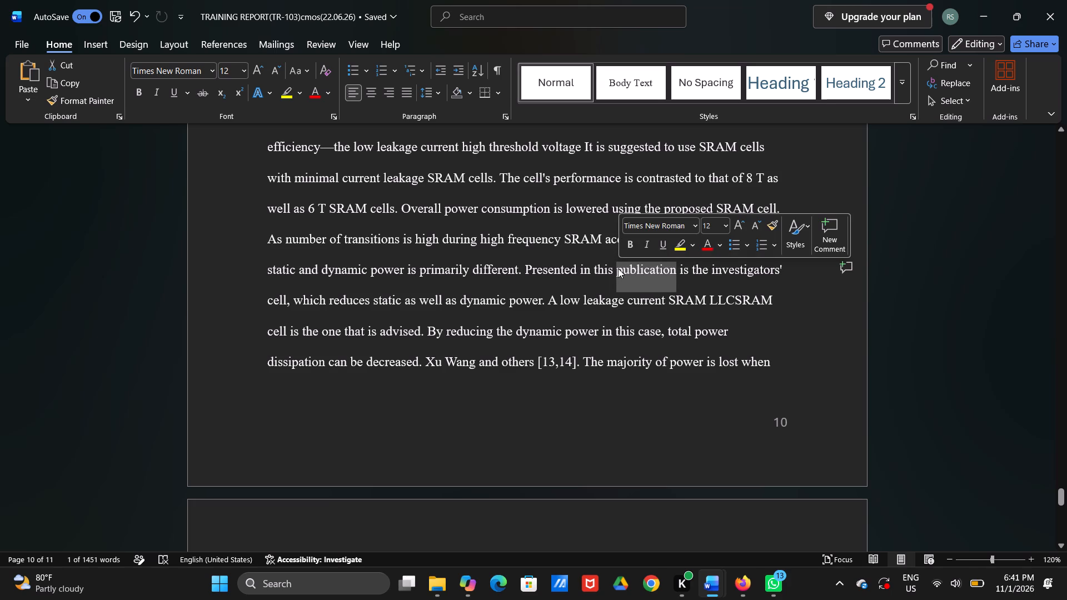
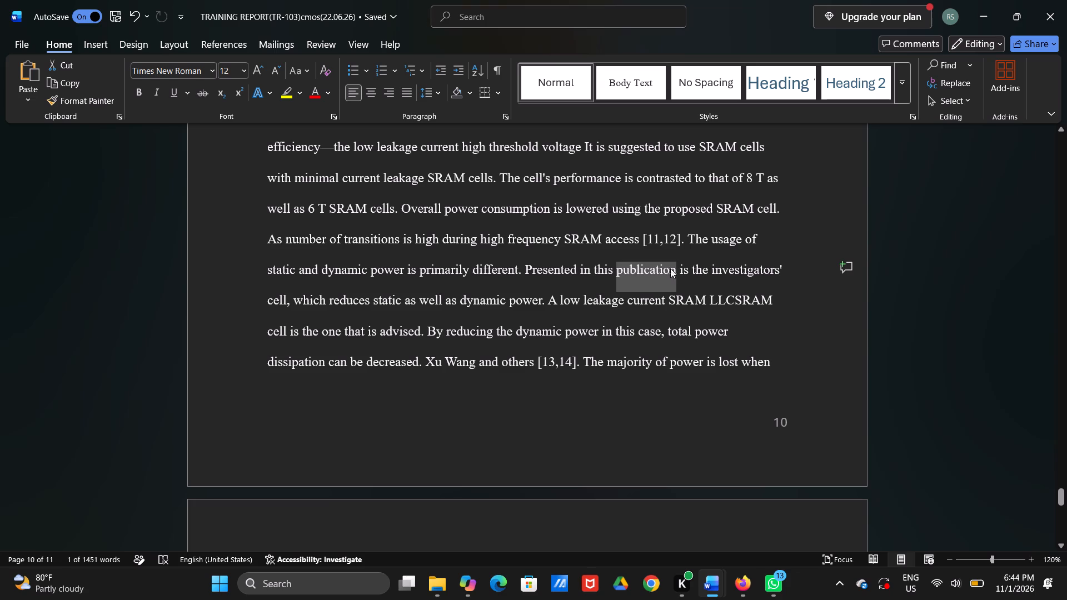
Replace the selected word "publication" with "report" in the sentence about the investigators' cell.
scroll(405, 315, up, 1)
scroll(405, 315, down, 2)
scroll(592, 275, down, 1)
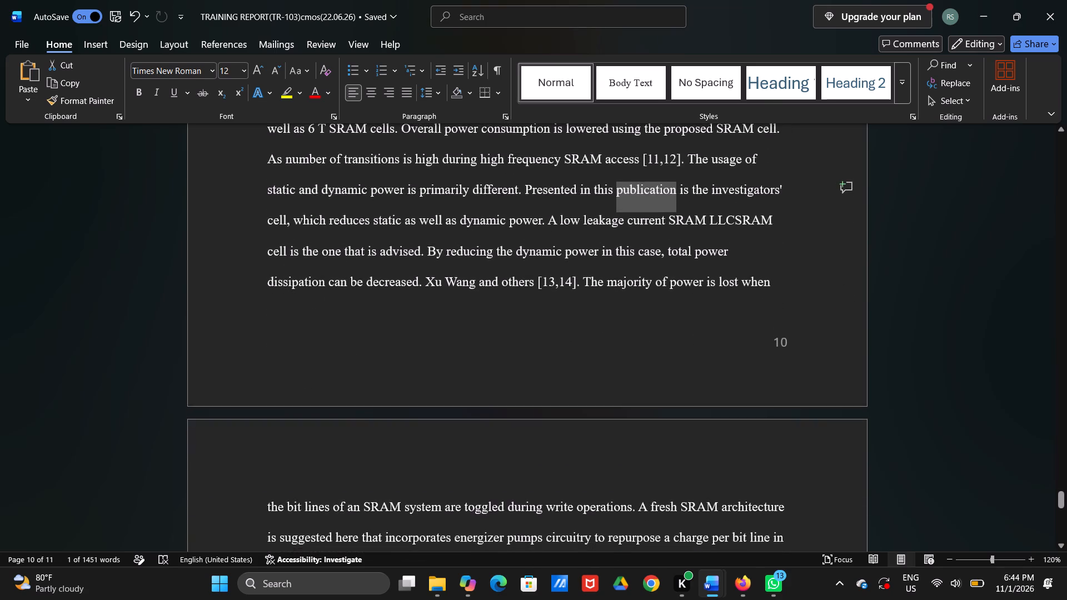
scroll(592, 275, up, 3)
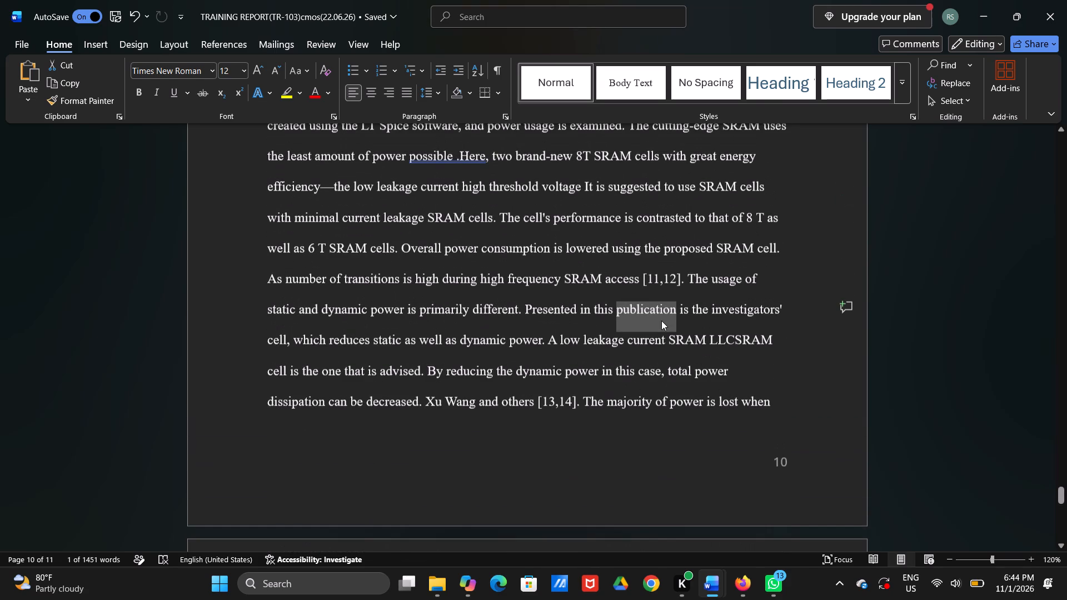
text(reo)
key(BackSpace)
text(port)
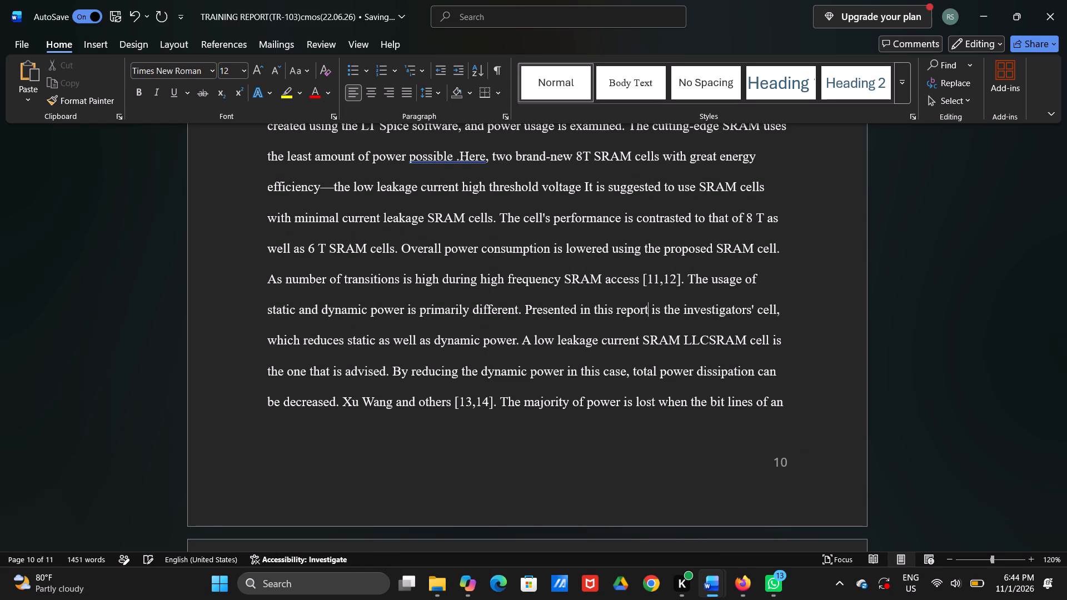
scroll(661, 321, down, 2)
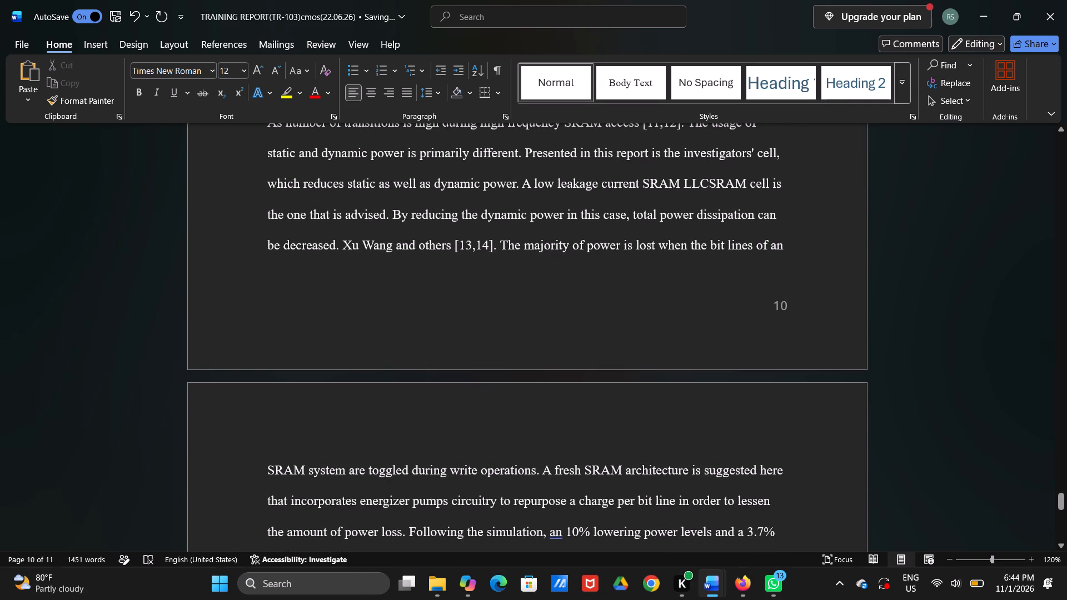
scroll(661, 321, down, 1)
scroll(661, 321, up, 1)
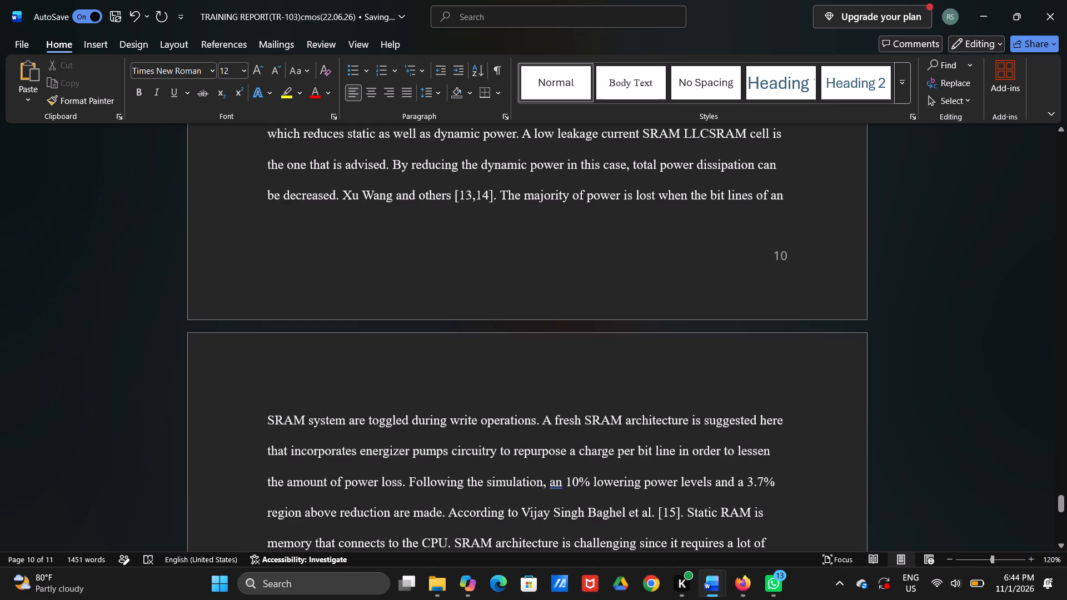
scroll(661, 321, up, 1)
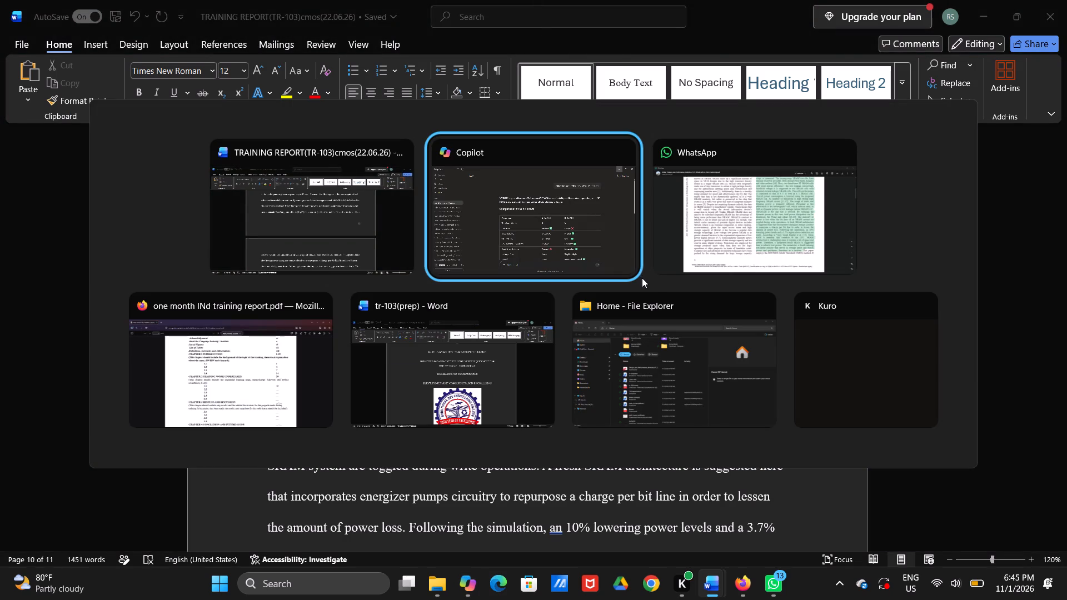
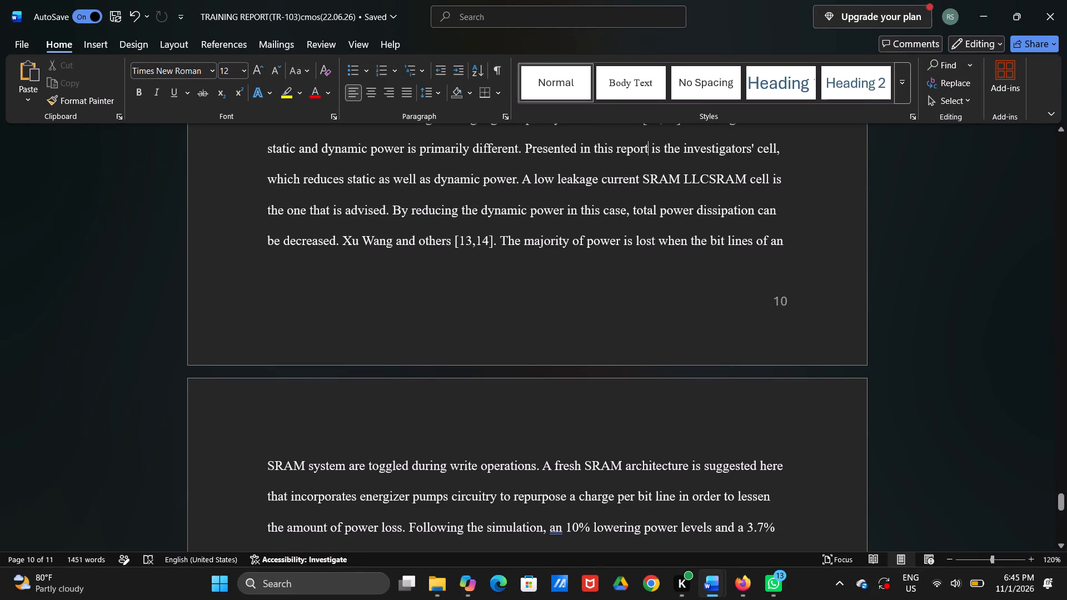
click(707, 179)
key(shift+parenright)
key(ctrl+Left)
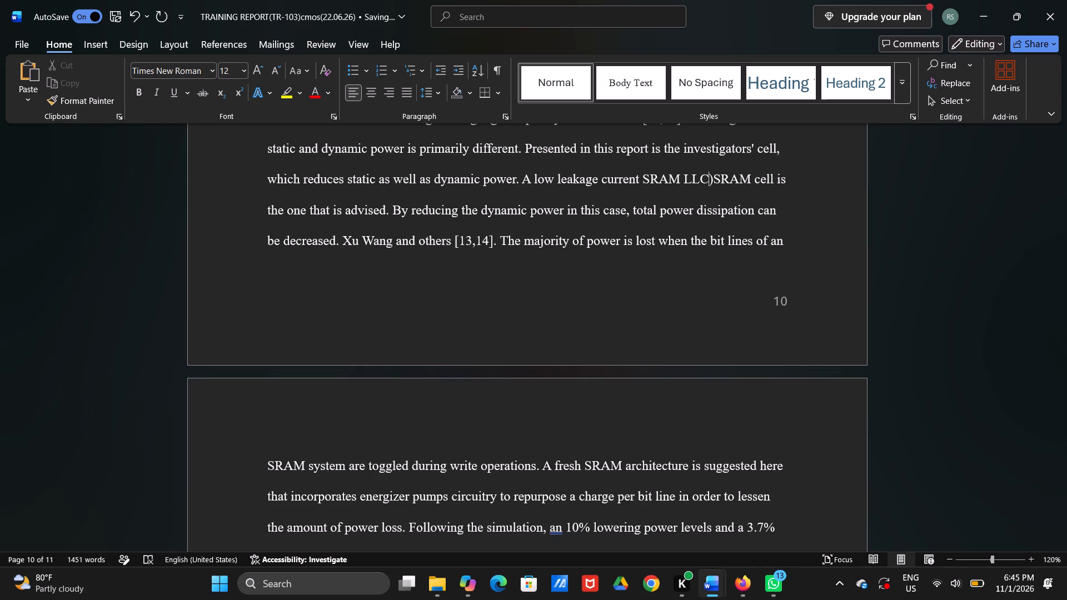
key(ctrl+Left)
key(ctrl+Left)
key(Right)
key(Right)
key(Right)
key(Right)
Delete the wording "LLC)SRAM" that follows "low leakage current SRAM" in the sentence about the advised cell.
drag(682, 181, 716, 191)
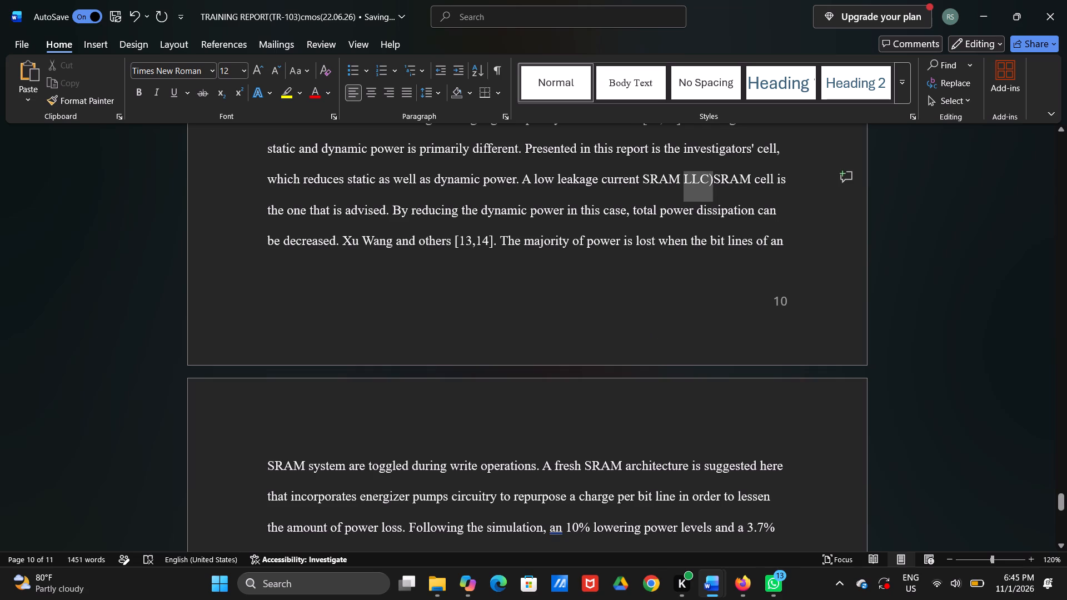
drag(716, 191, 738, 184)
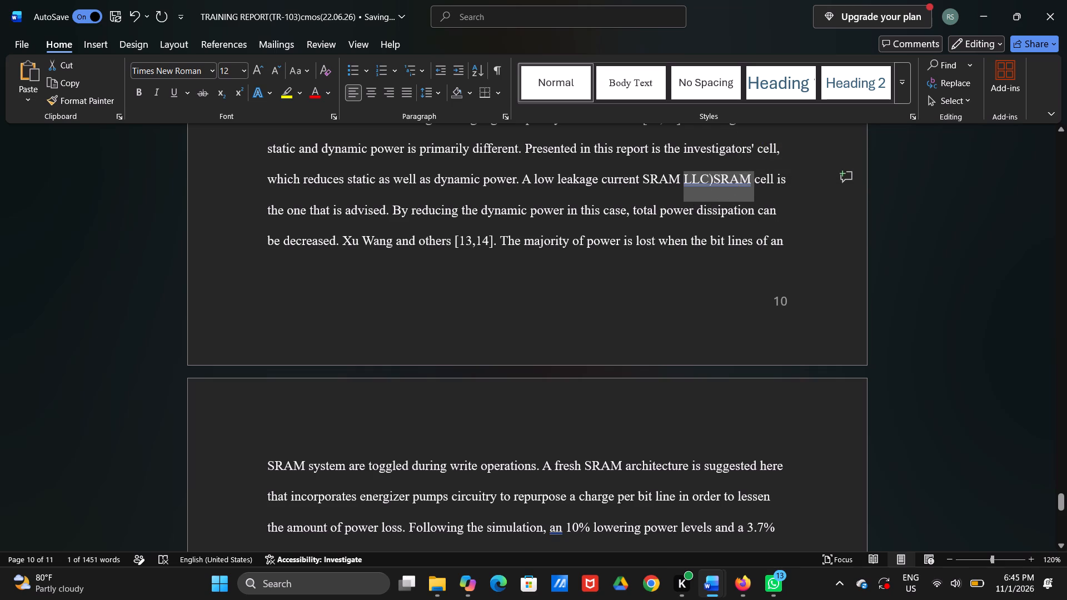
key(BackSpace)
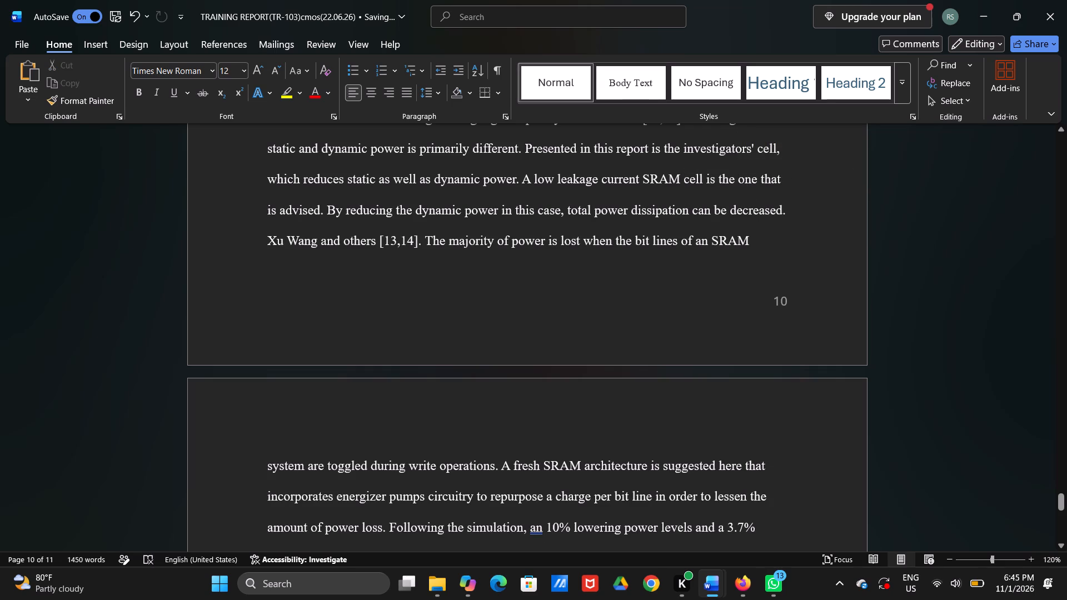
Insert the abbreviation "(LLC)" directly after "low leakage current" in the sentence about the advised SRAM cell.
click(636, 183)
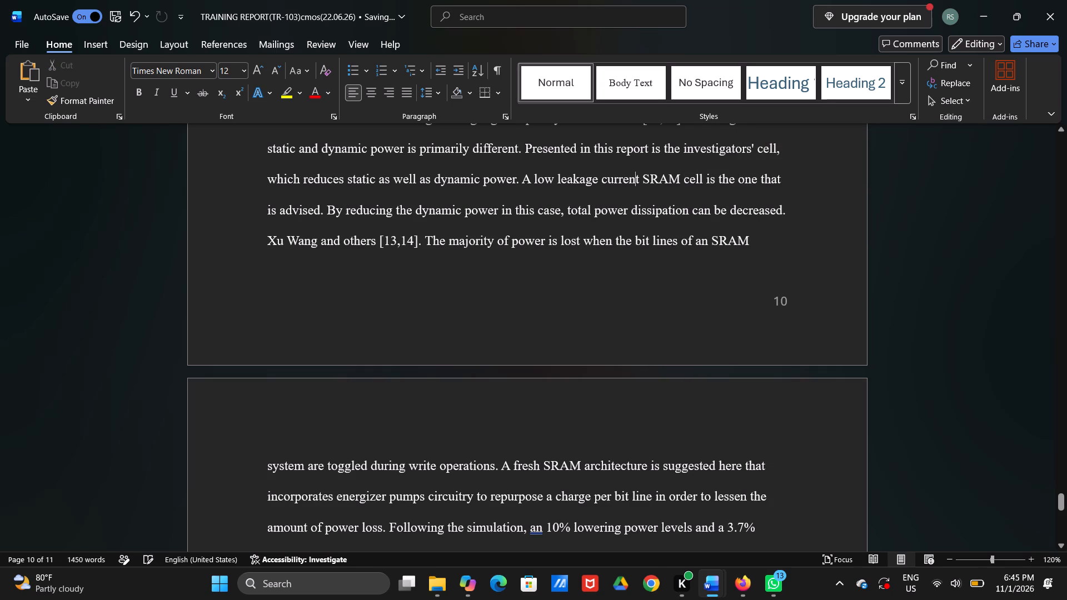
click(640, 180)
text((LLC)
key(shift+parenleft)
key(shift+BackSpace)
key(shift+parenright)
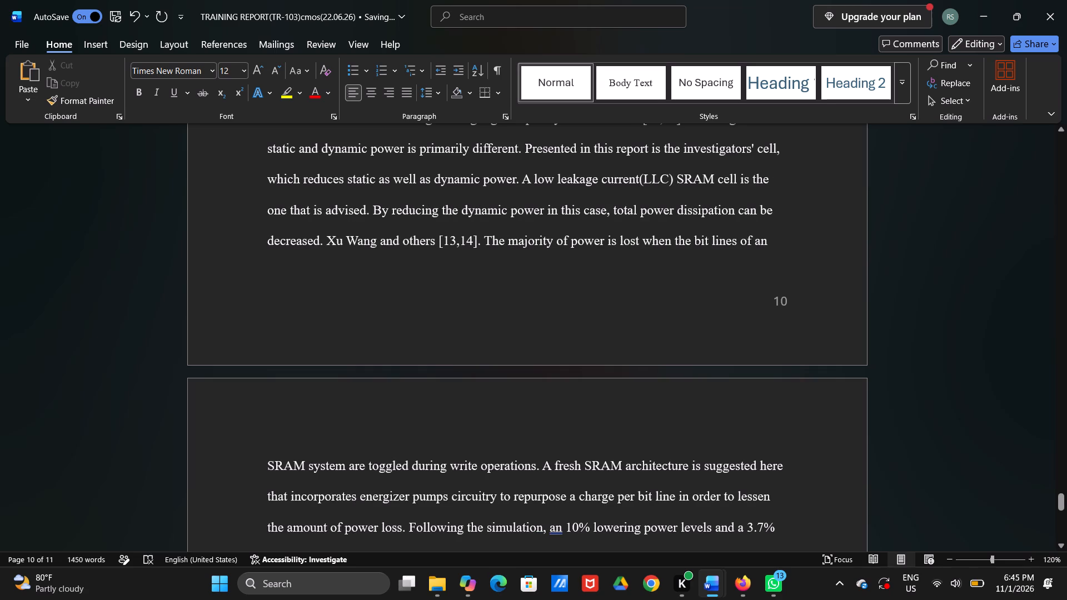
click(433, 209)
click(445, 202)
click(433, 212)
click(435, 217)
Delete the author attribution and its citation [13,14] before the sentence about power lost when the bit lines are toggled.
scroll(508, 248, down, 1)
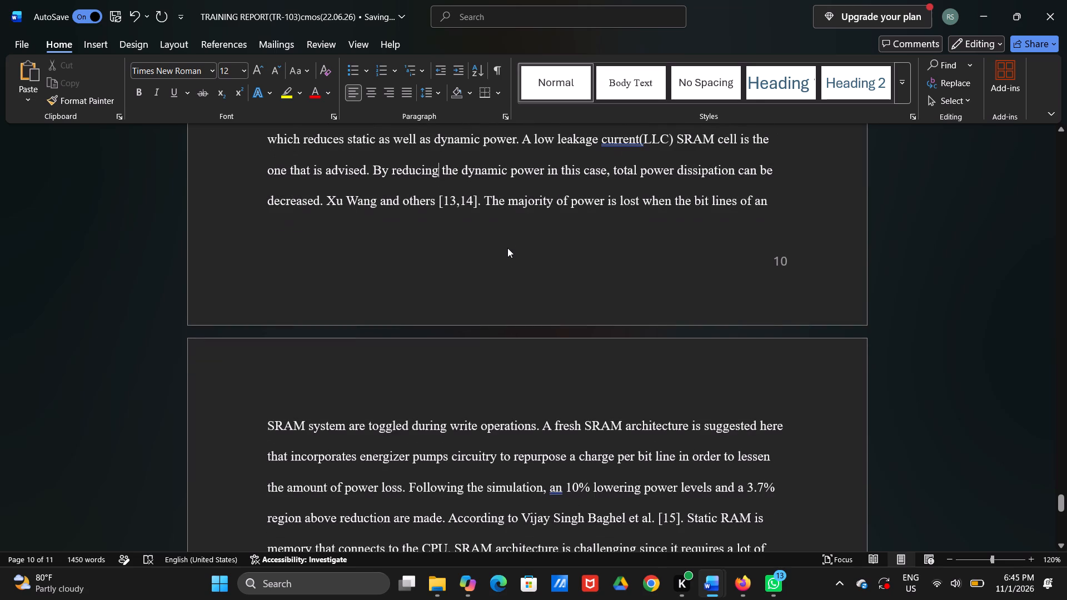
scroll(505, 248, down, 1)
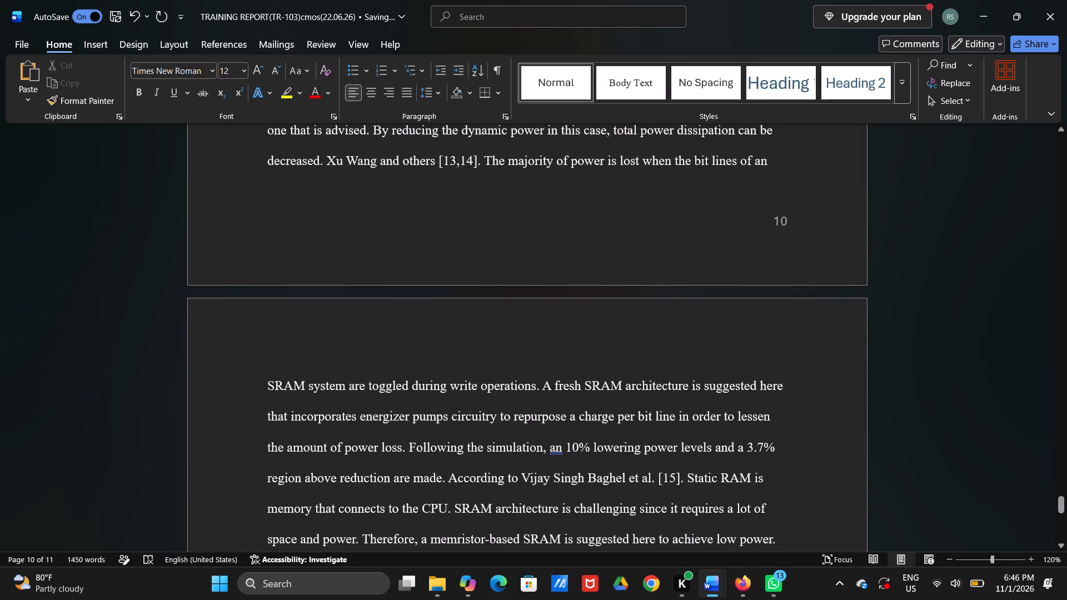
drag(317, 158, 342, 168)
click(317, 158)
drag(321, 161, 350, 166)
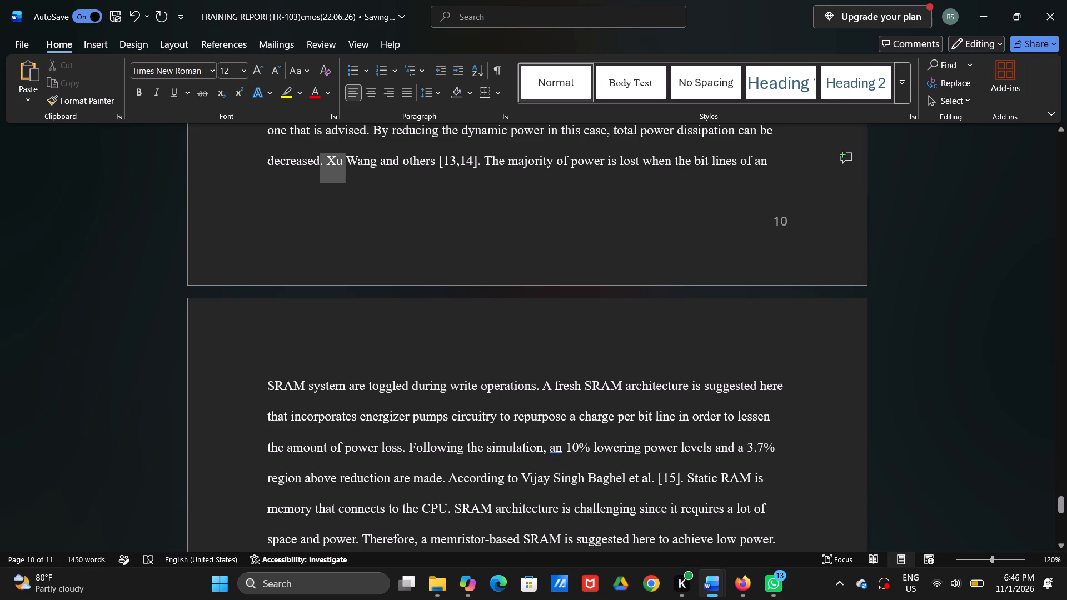
drag(350, 166, 464, 167)
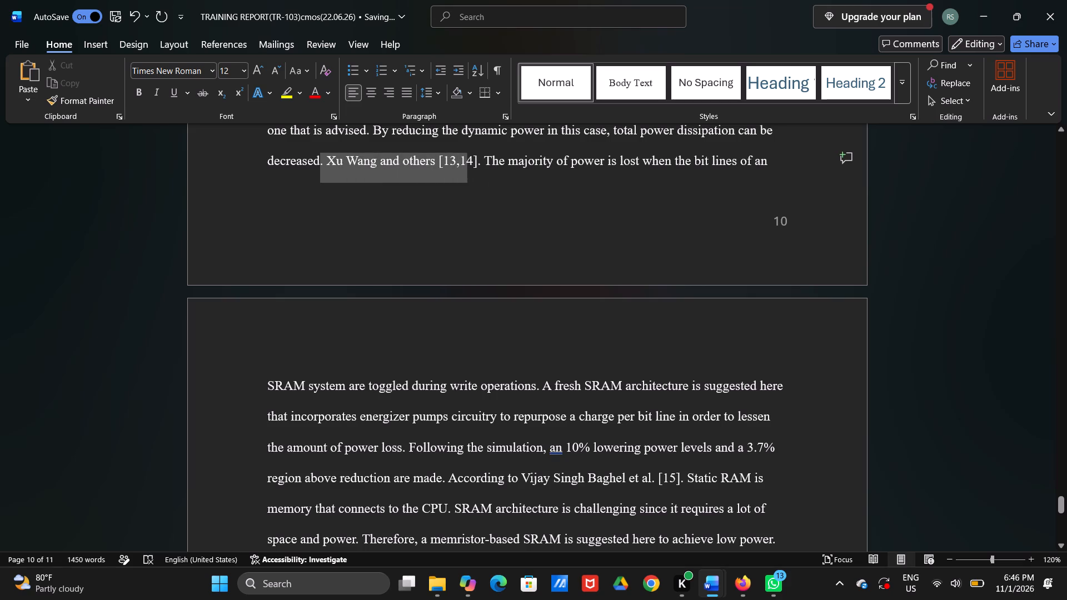
drag(464, 167, 477, 174)
key(BackSpace)
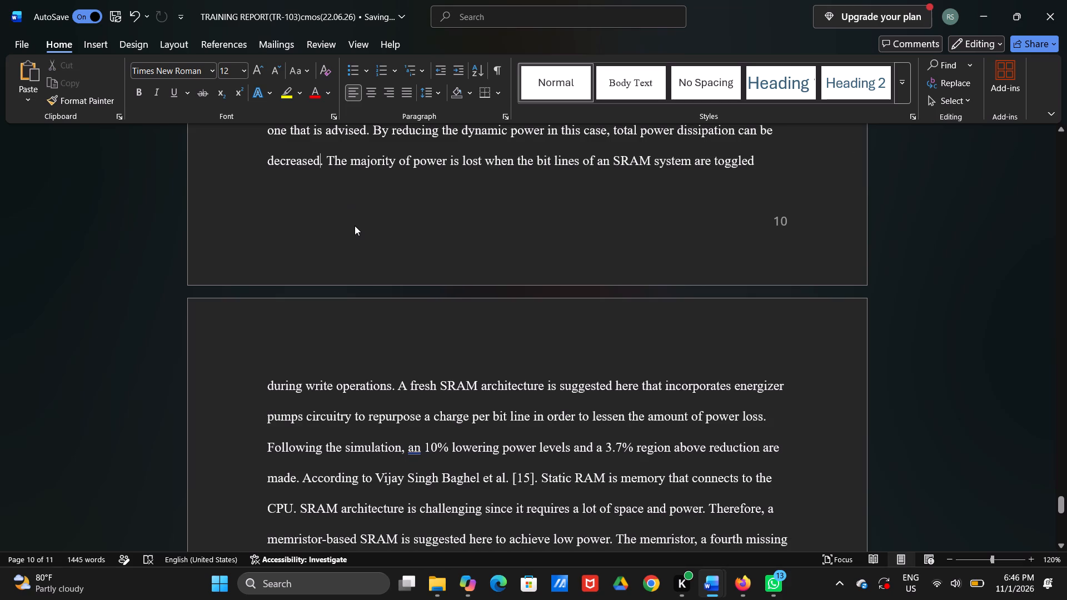
Read through the remaining SRAM text on pages 10 and 11, up to the closing memristor sentence.
scroll(353, 234, down, 1)
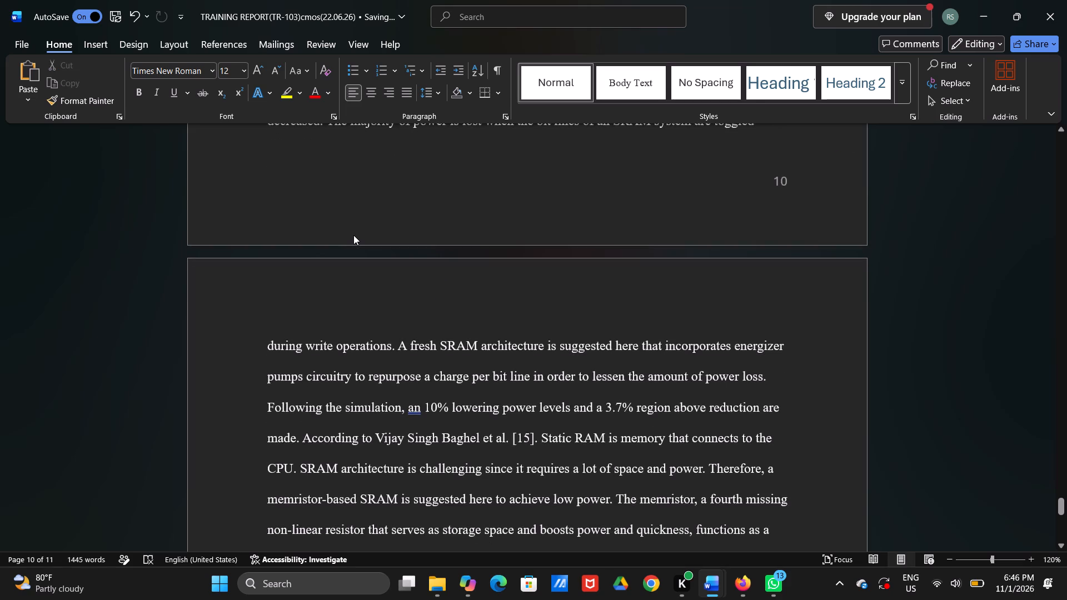
scroll(354, 238, up, 2)
scroll(354, 240, down, 1)
scroll(354, 240, up, 1)
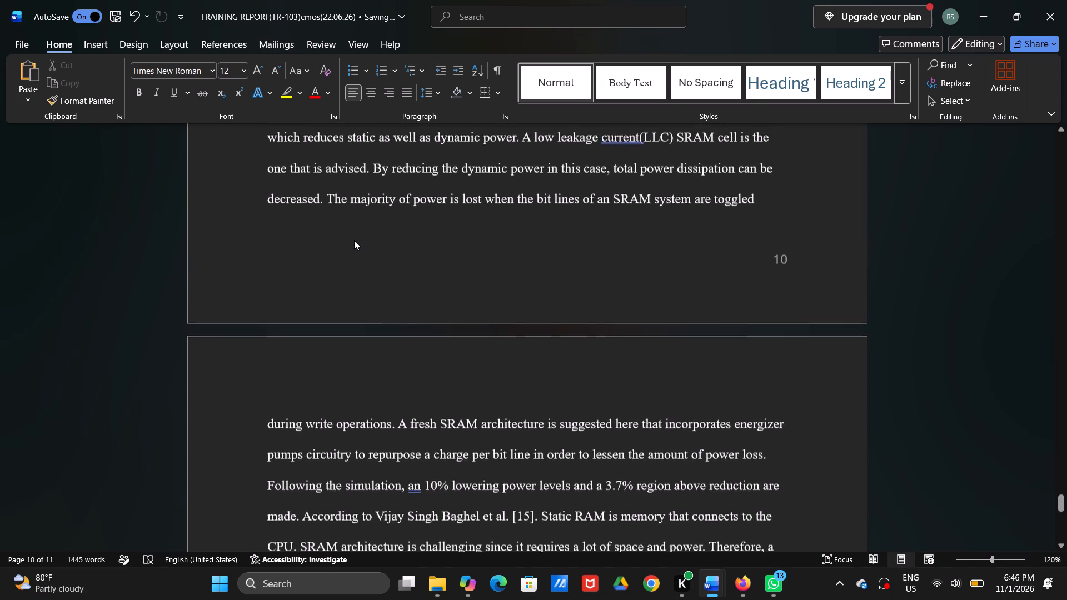
scroll(354, 240, down, 2)
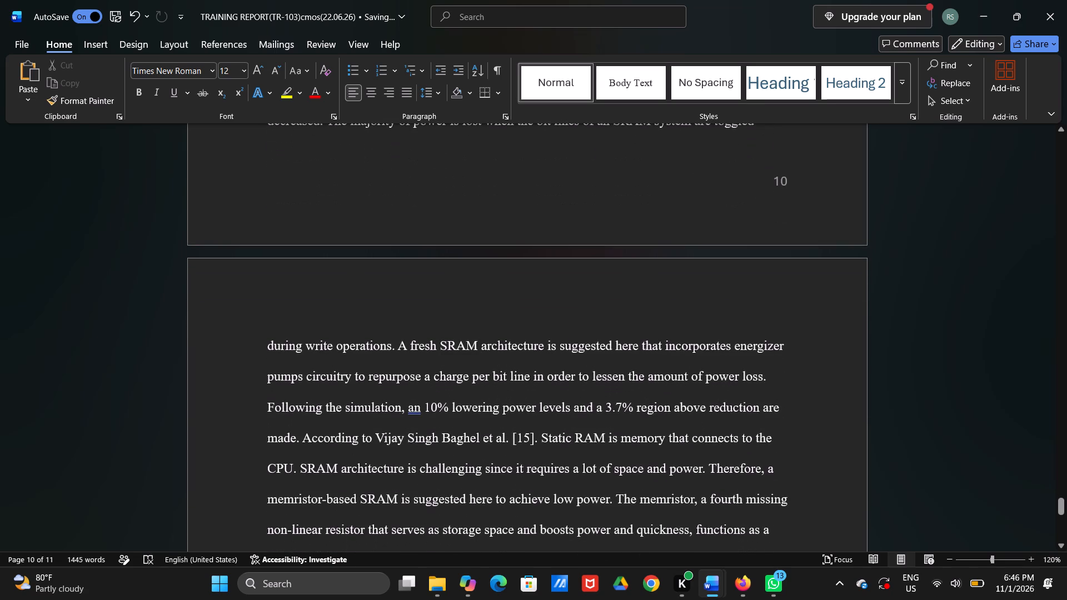
scroll(350, 248, up, 1)
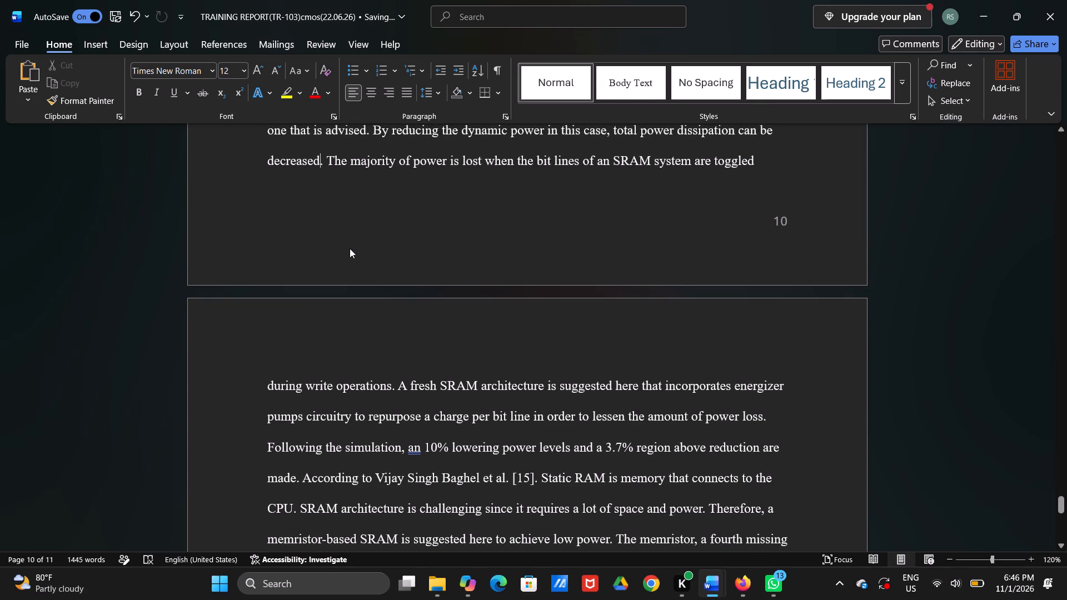
scroll(350, 248, down, 6)
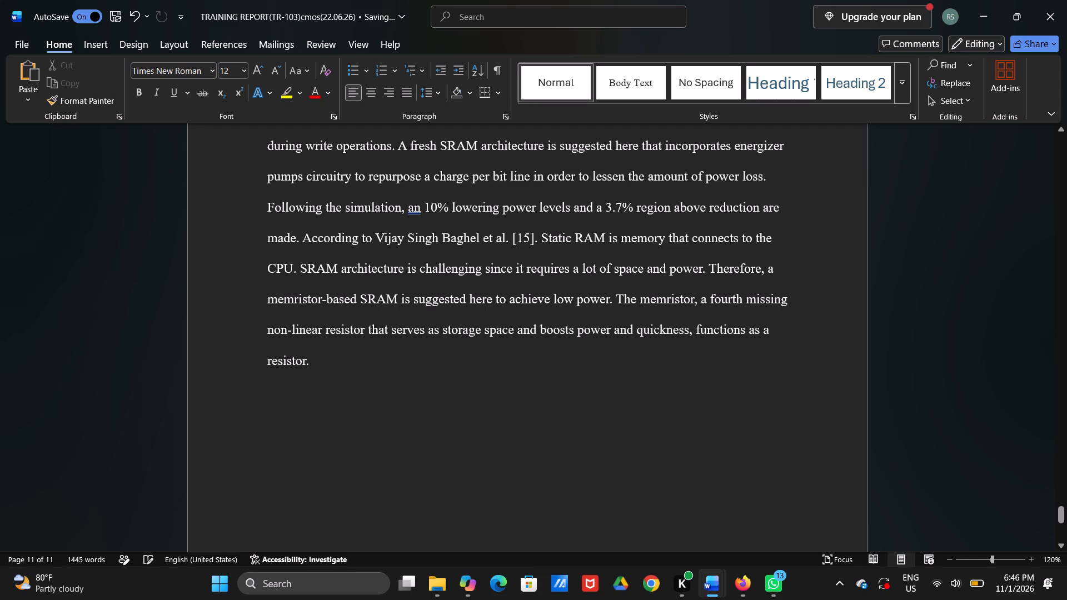
scroll(350, 248, down, 1)
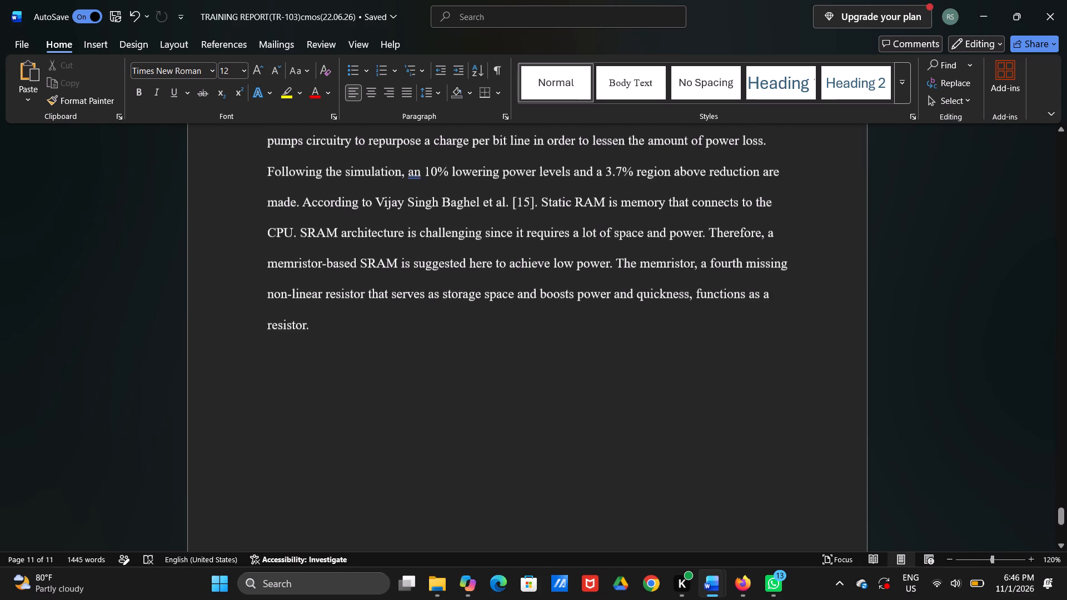
scroll(350, 248, up, 2)
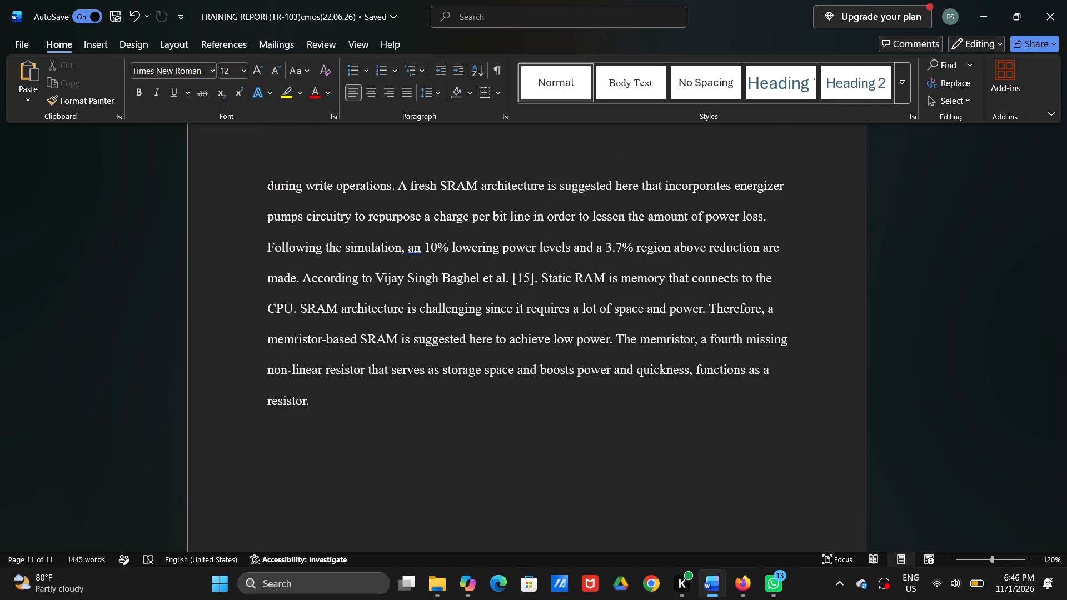
scroll(348, 248, down, 1)
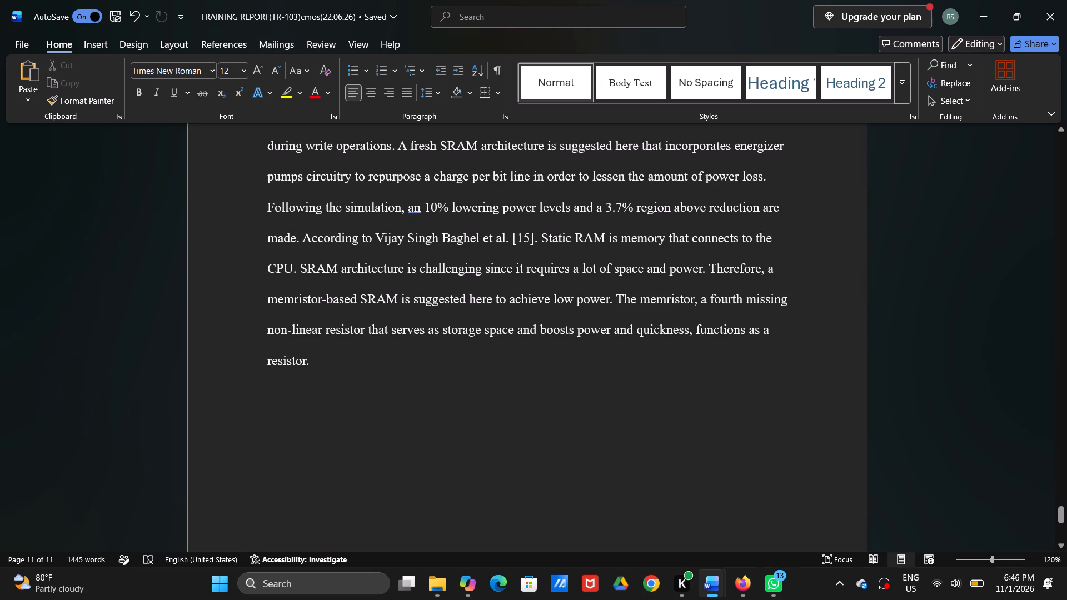
scroll(662, 271, down, 1)
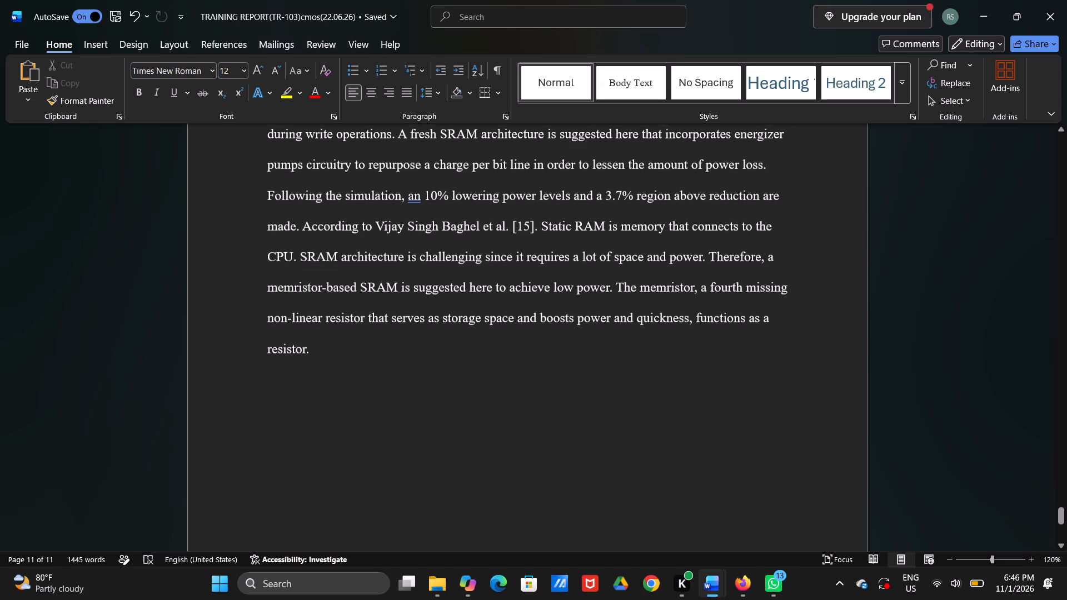
scroll(662, 271, down, 1)
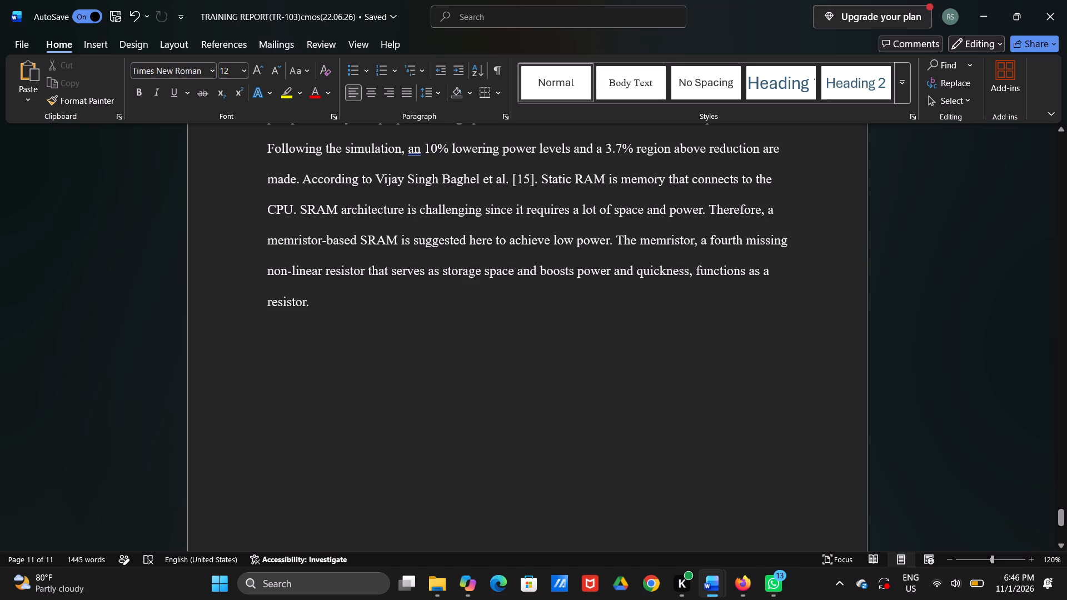
Insert the expansion "(Central Processing Unit)" directly after "CPU" in the sentence about static RAM.
click(294, 212)
text((Ceb)
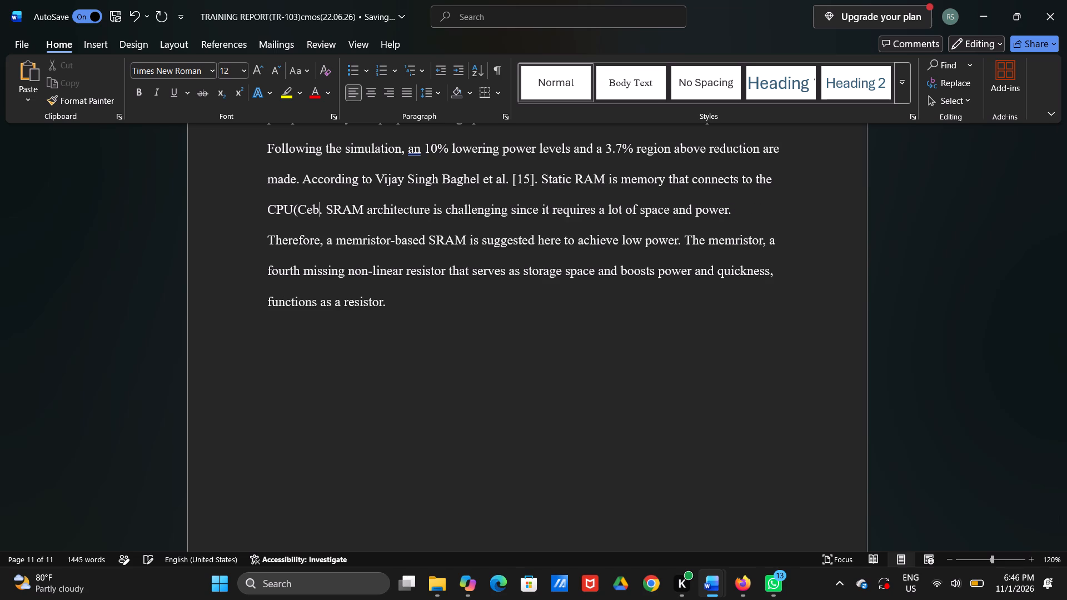
key(BackSpace)
text(ntral Processing US)
key(BackSpace)
key(BackSpace)
text(nit)
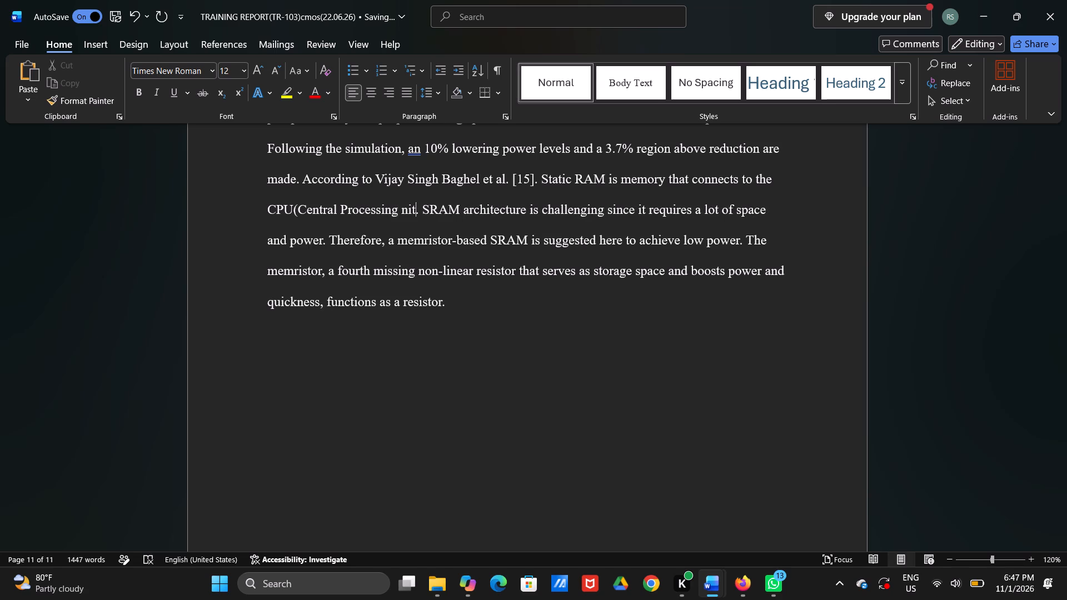
key(ctrl+Left)
key(shift+u)
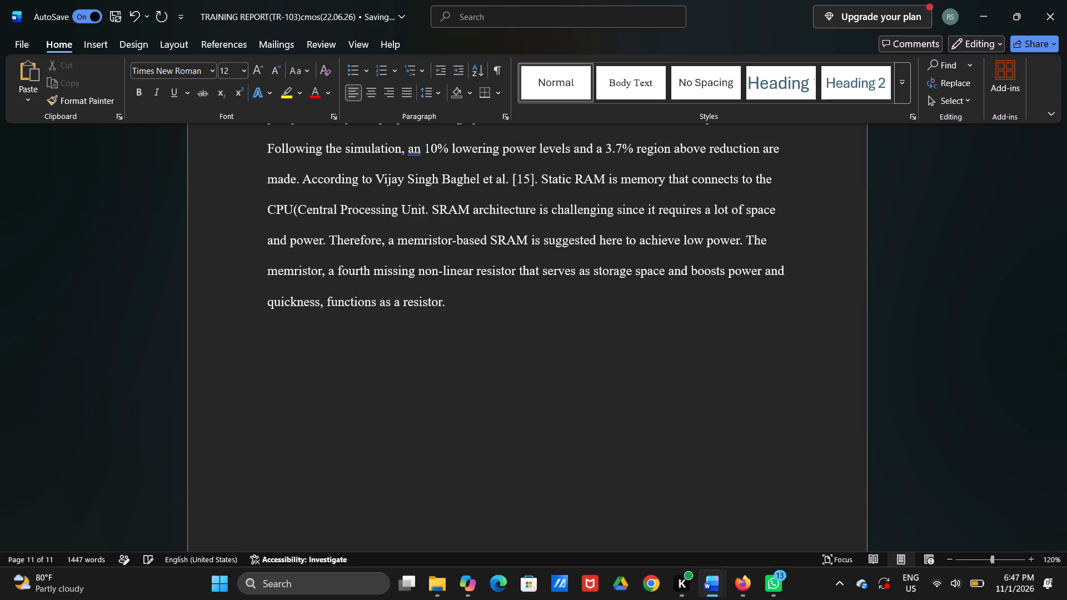
key(ctrl+Right)
key(shift+parenright)
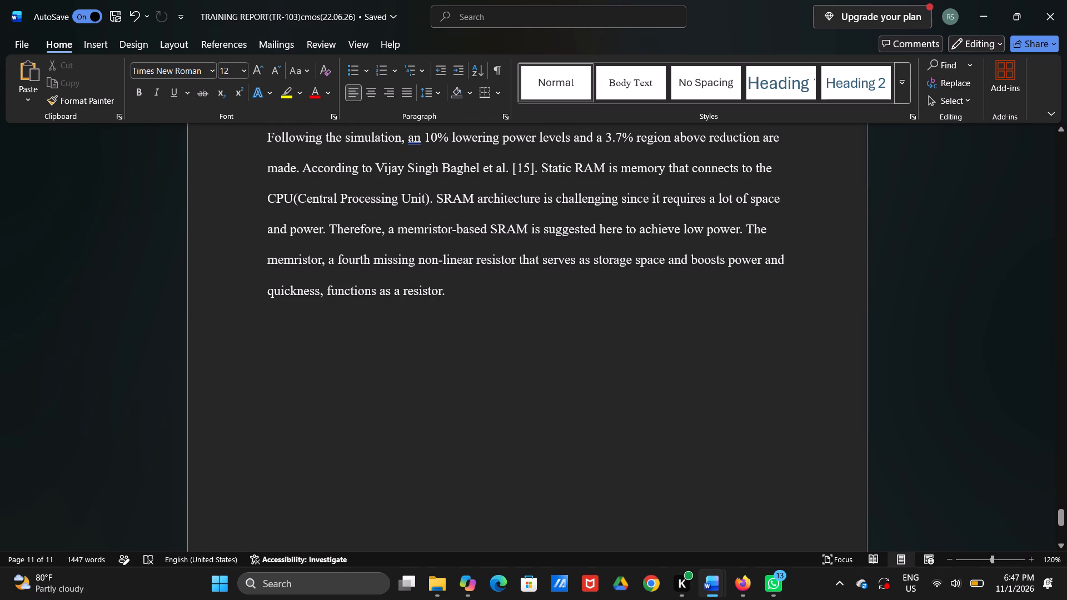
Replace the comma after "quickness" with "and" in the final memristor sentence.
scroll(521, 273, down, 1)
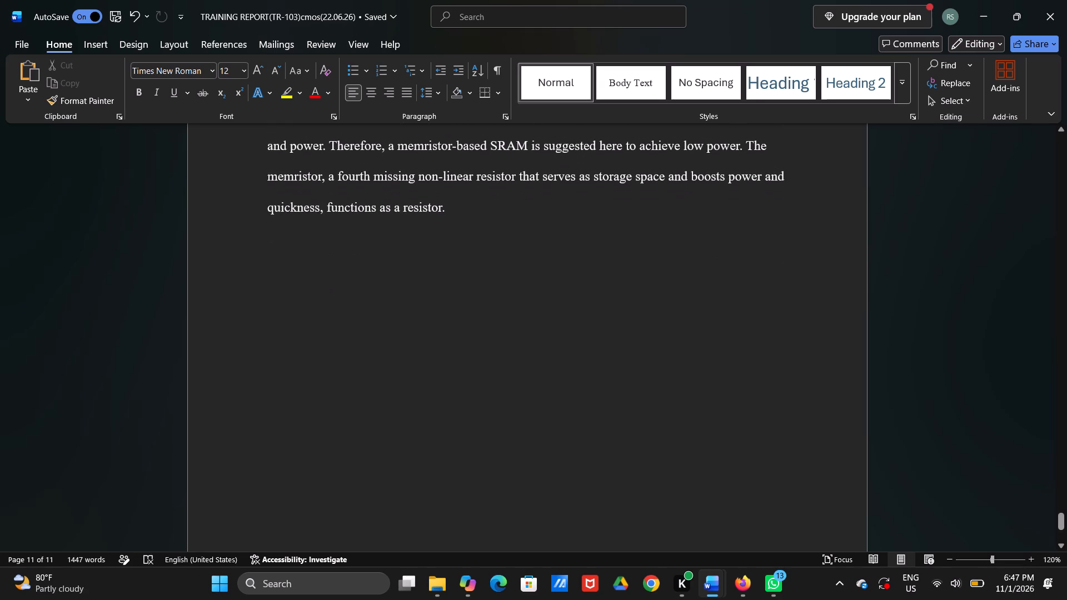
click(324, 213)
key(BackSpace)
key(space)
text(n)
key(BackSpace)
text(and)
key(space)
key(BackSpace)
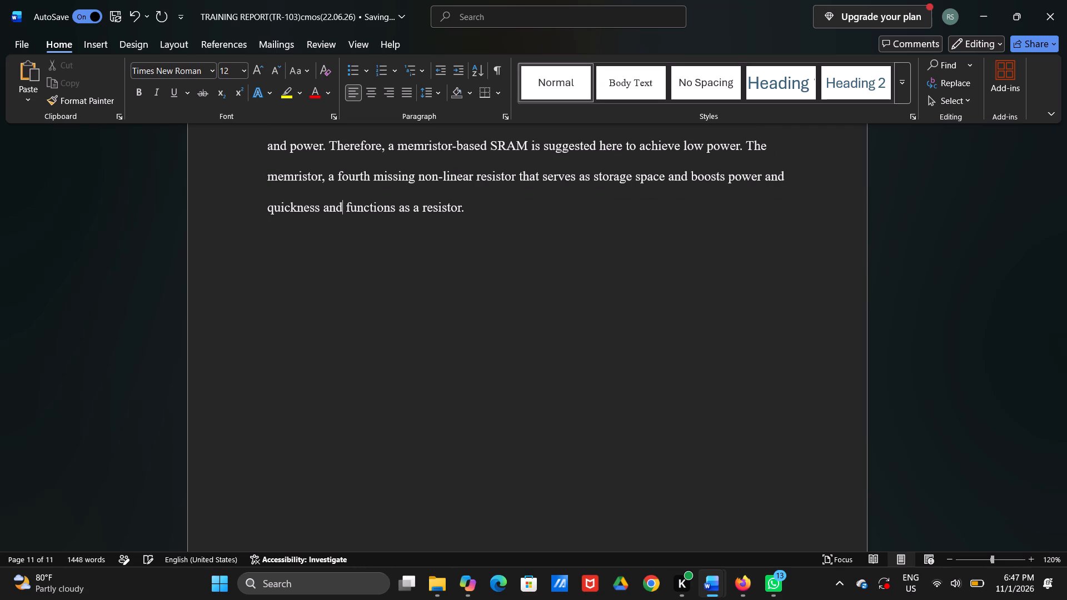
Start a new paragraph after the final memristor sentence on page 11.
scroll(324, 213, right, 1)
click(522, 229)
key(Return)
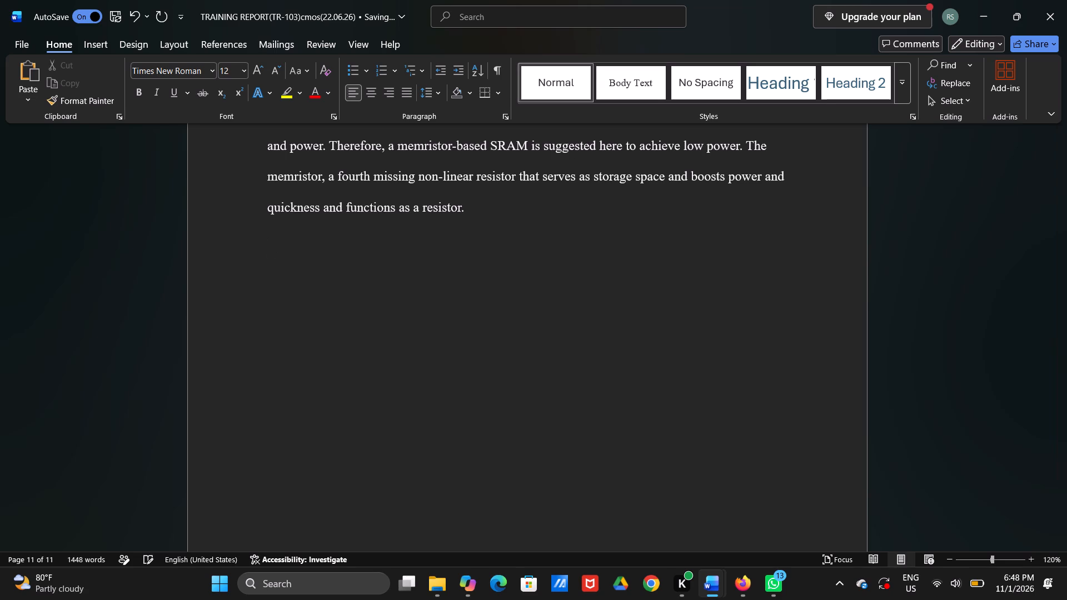
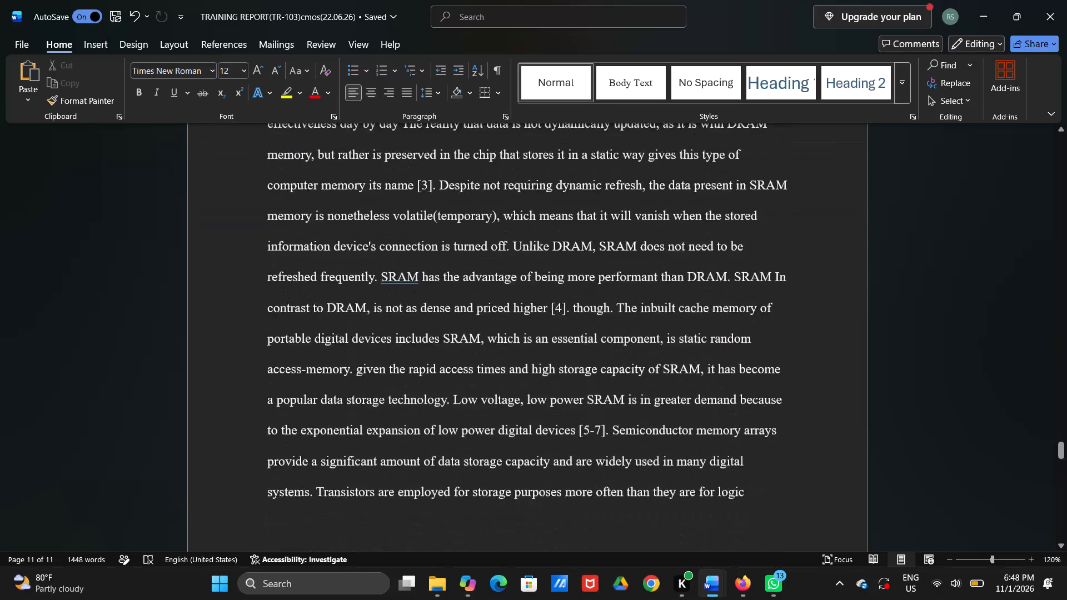
Enter the section number 2.3 in bold 14 pt in the empty paragraph below the final memristor sentence on page 11.
scroll(616, 293, up, 2)
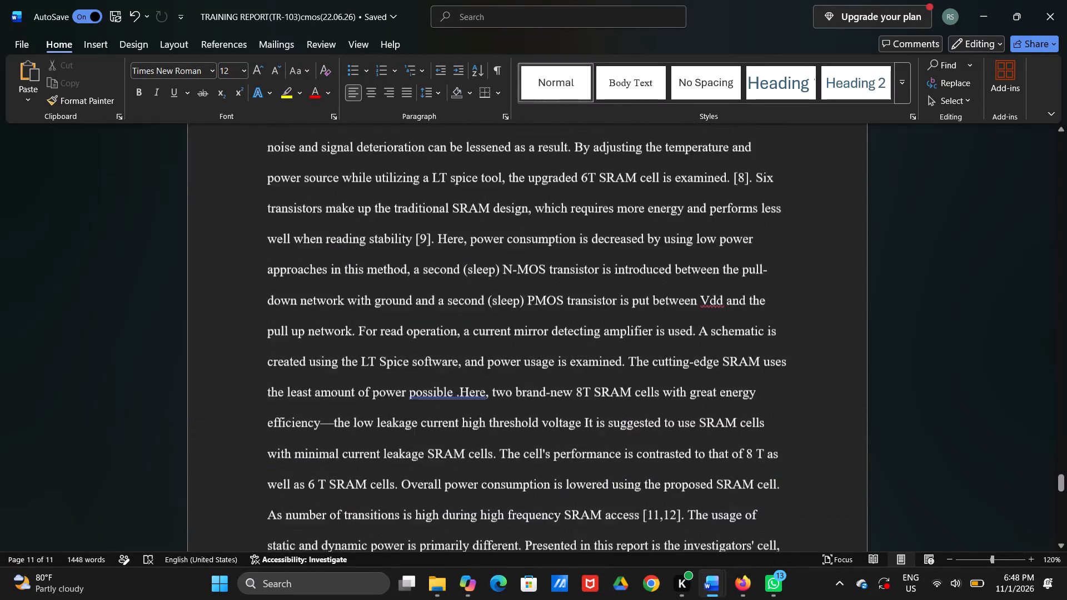
scroll(616, 293, up, 1)
scroll(616, 293, down, 2)
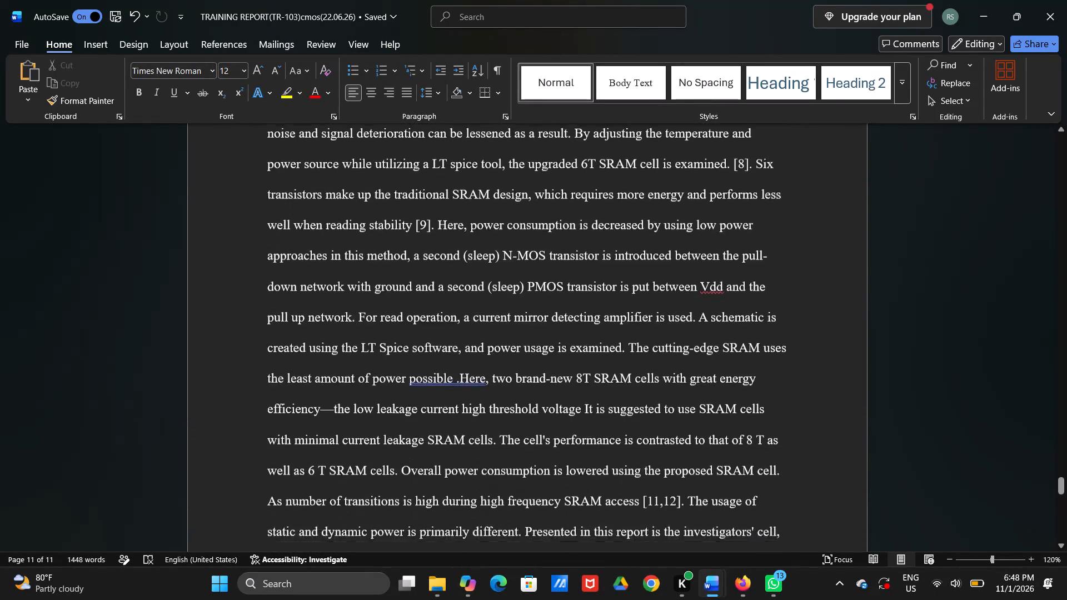
scroll(616, 293, down, 2)
scroll(616, 293, up, 1)
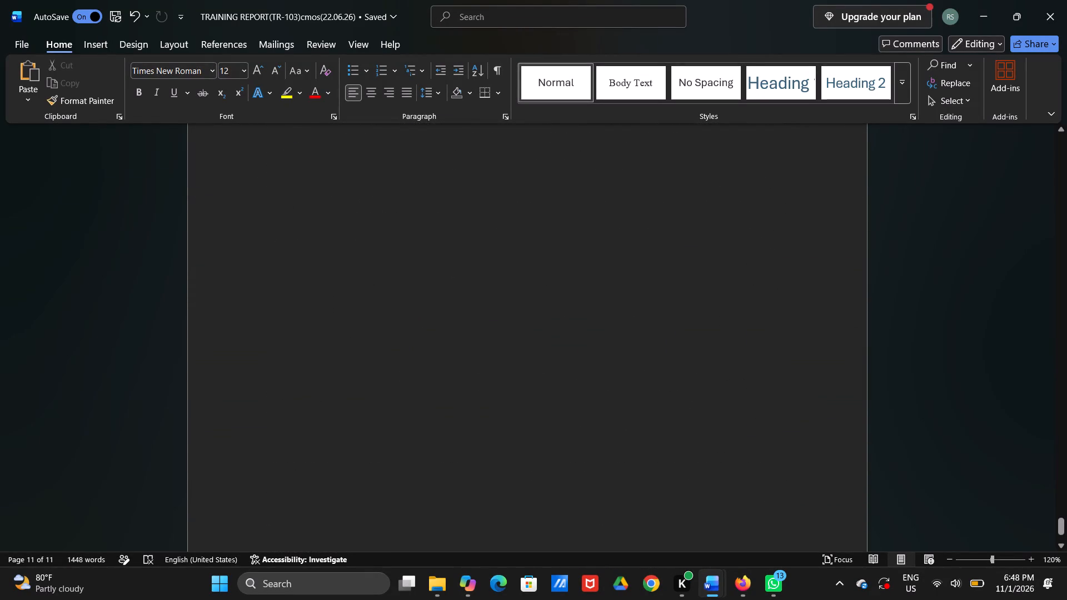
scroll(616, 293, up, 1)
click(542, 224)
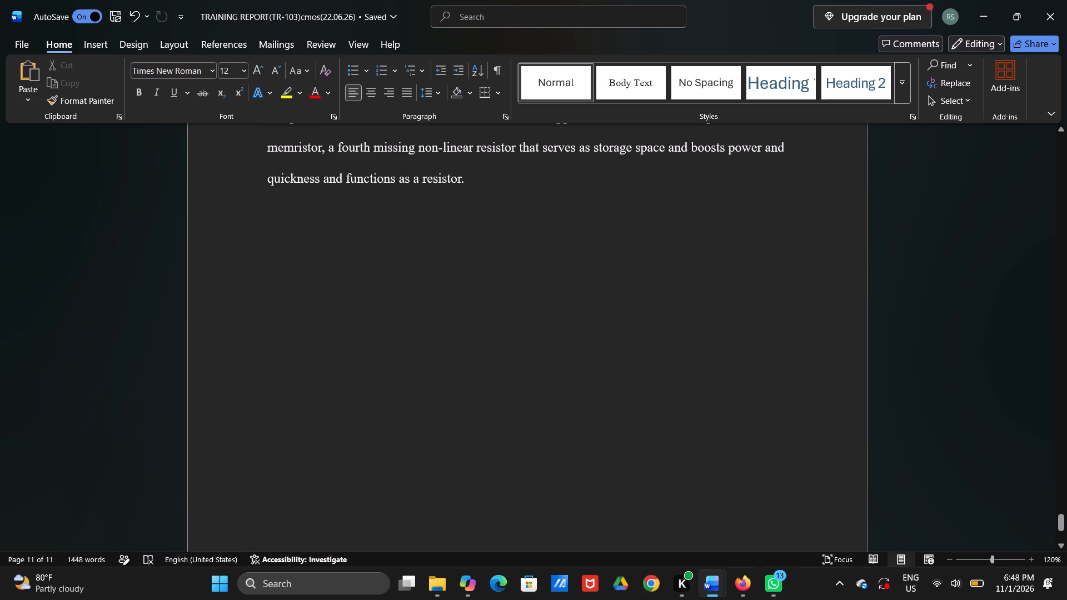
text(33)
key(BackSpace)
key(BackSpace)
key(2)
key(BackSpace)
key(ctrl+b)
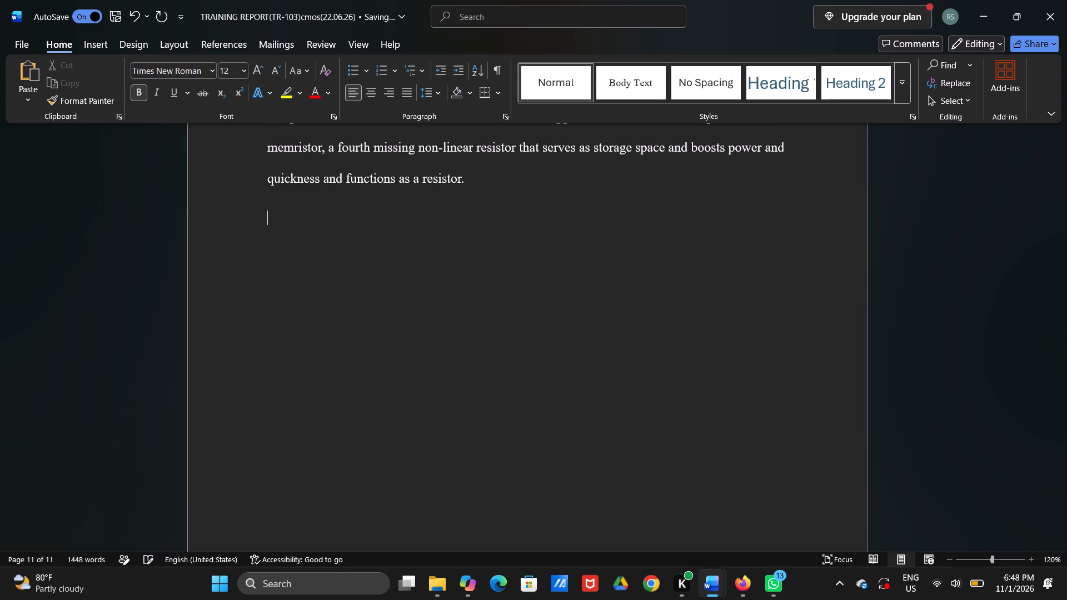
click(258, 64)
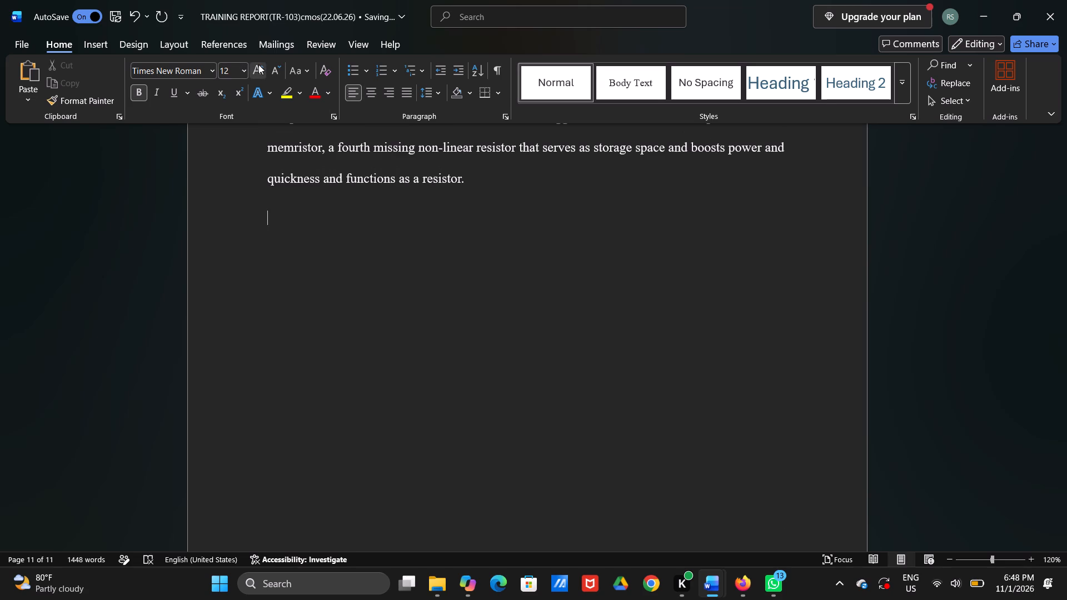
text(2.3)
Insert an empty line above the 2.3 section number and put the text cursor back at the number's end.
key(Left)
key(Left)
key(Left)
key(Return)
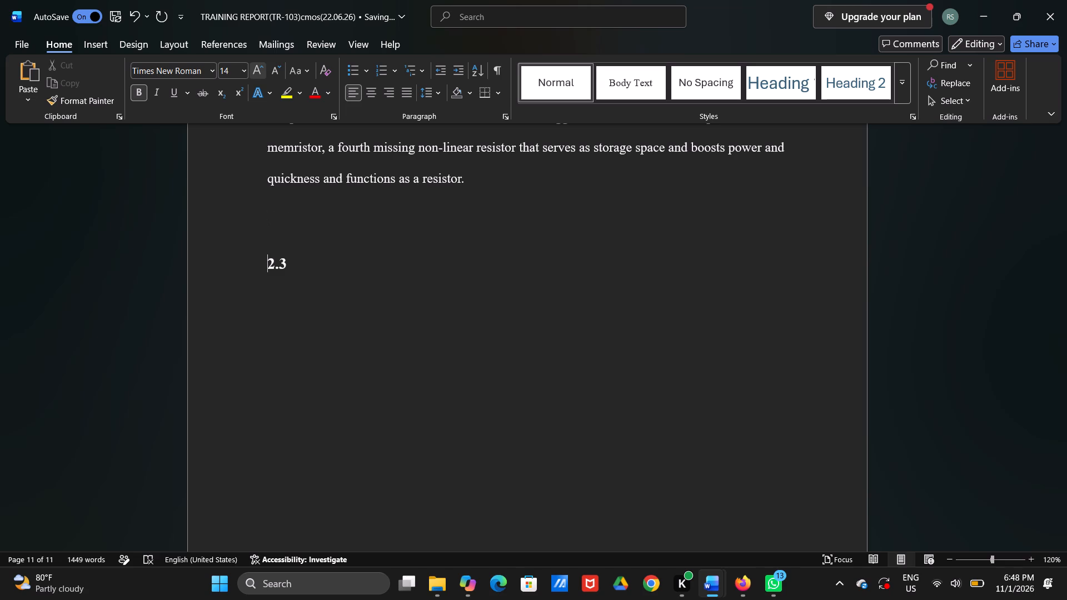
key(Right)
key(Right)
key(Right)
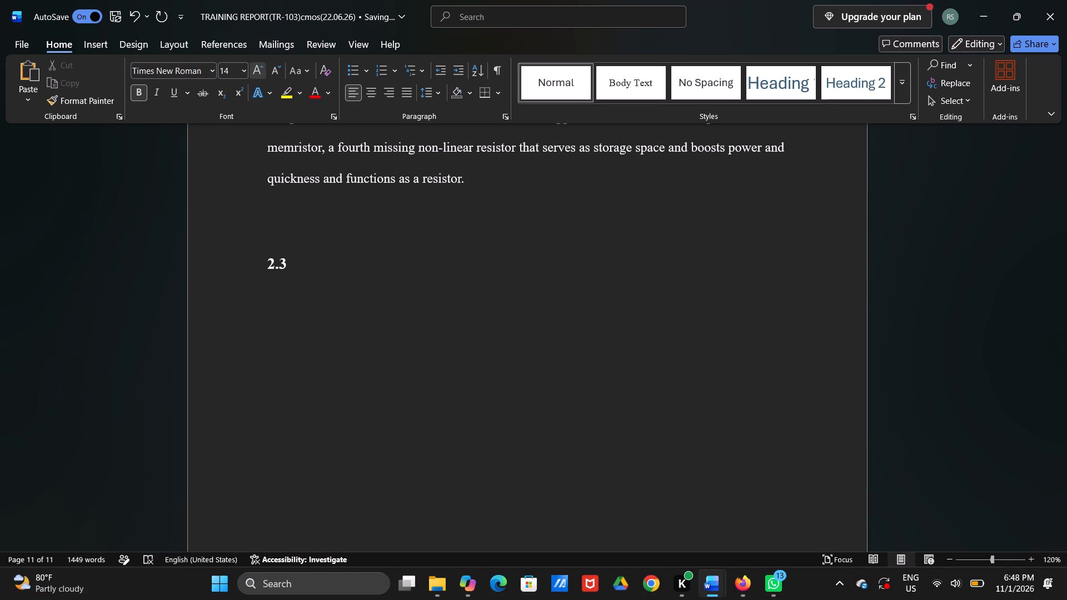
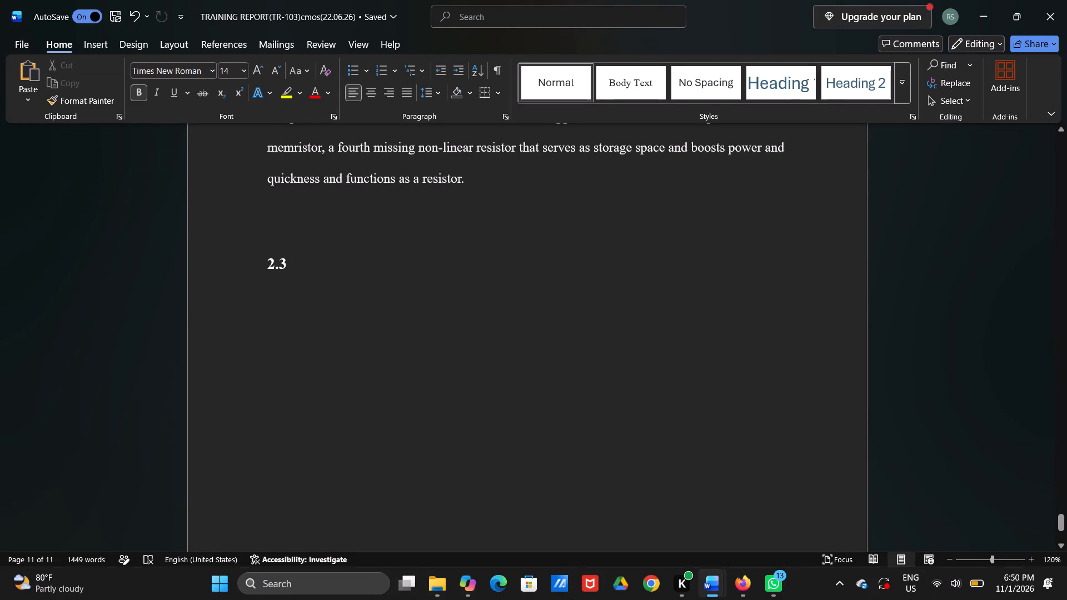
Insert another empty paragraph directly after the final memristor sentence, above the 2.3 section number.
click(506, 177)
key(Return)
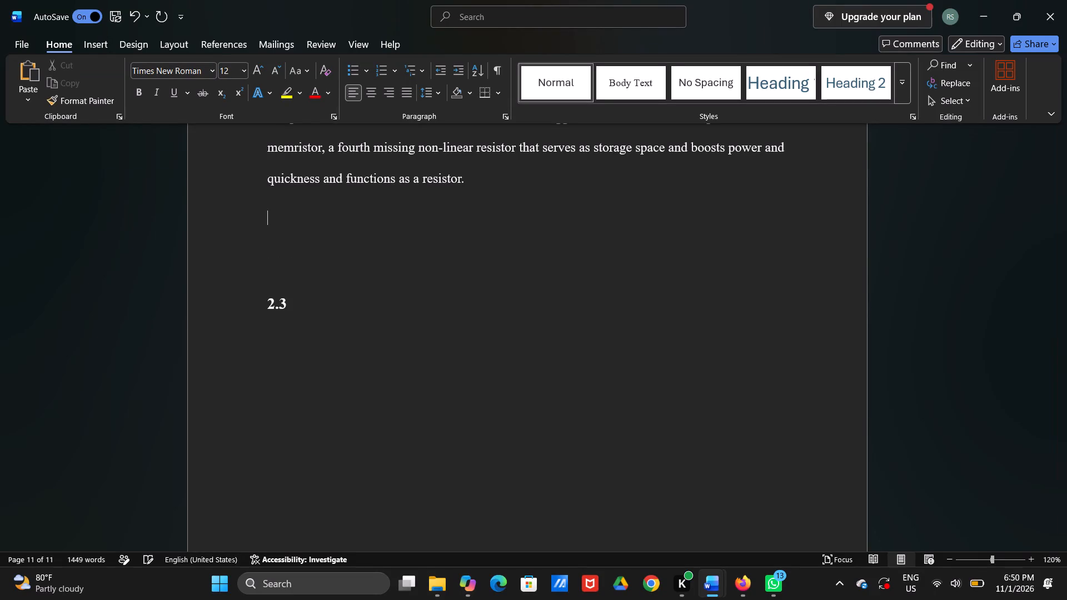
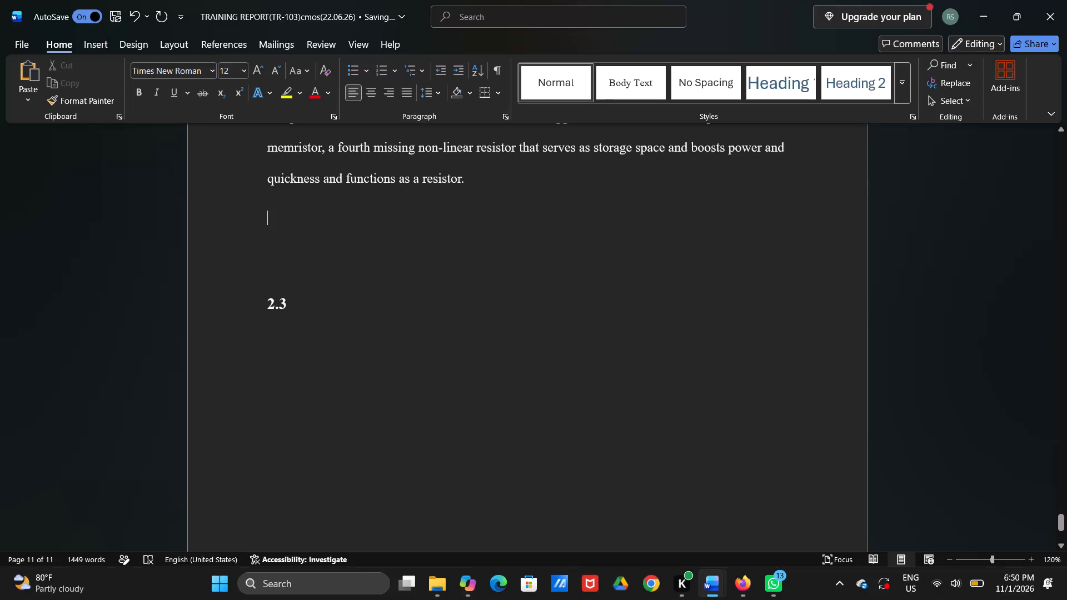
Start an indented paragraph below the memristor text with the copied wording "This paper employs the MTCMOS (Multi Threshold CMOS) method. It".
key(space)
key(space)
key(space)
key(space)
key(space)
key(space)
key(space)
key(space)
key(space)
key(space)
key(space)
key(space)
key(space)
key(space)
key(space)
key(space)
key(space)
key(space)
key(space)
key(space)
key(space)
key(BackSpace)
key(BackSpace)
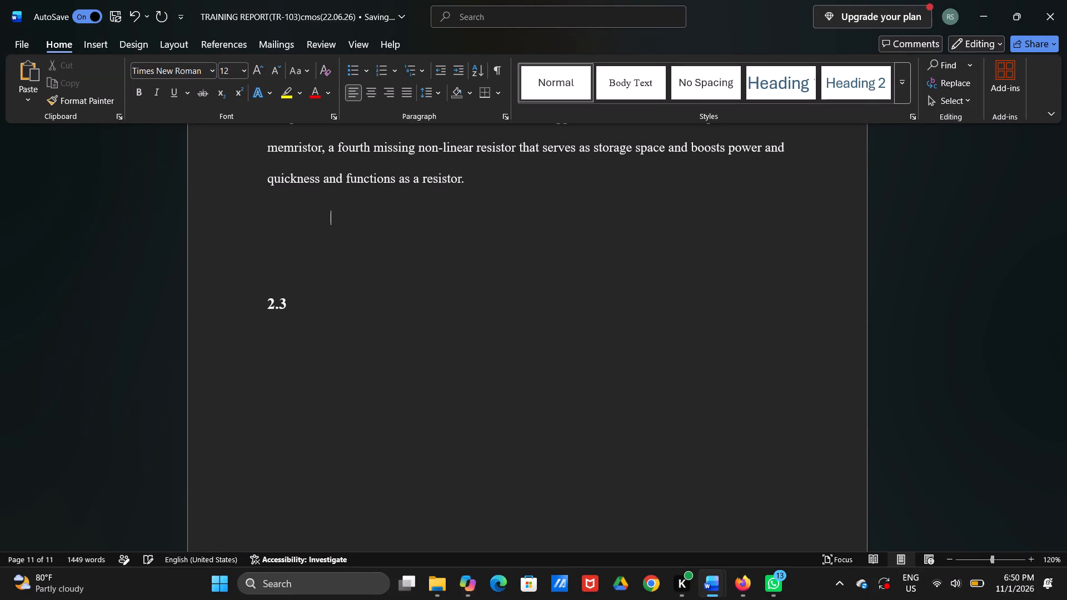
key(BackSpace)
key(ctrl+v)
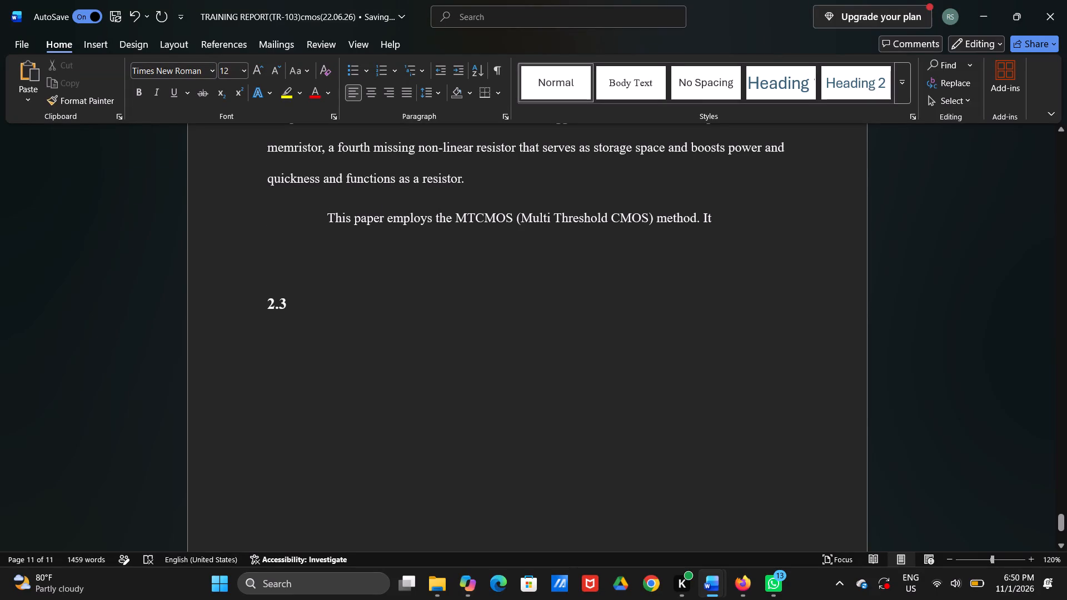
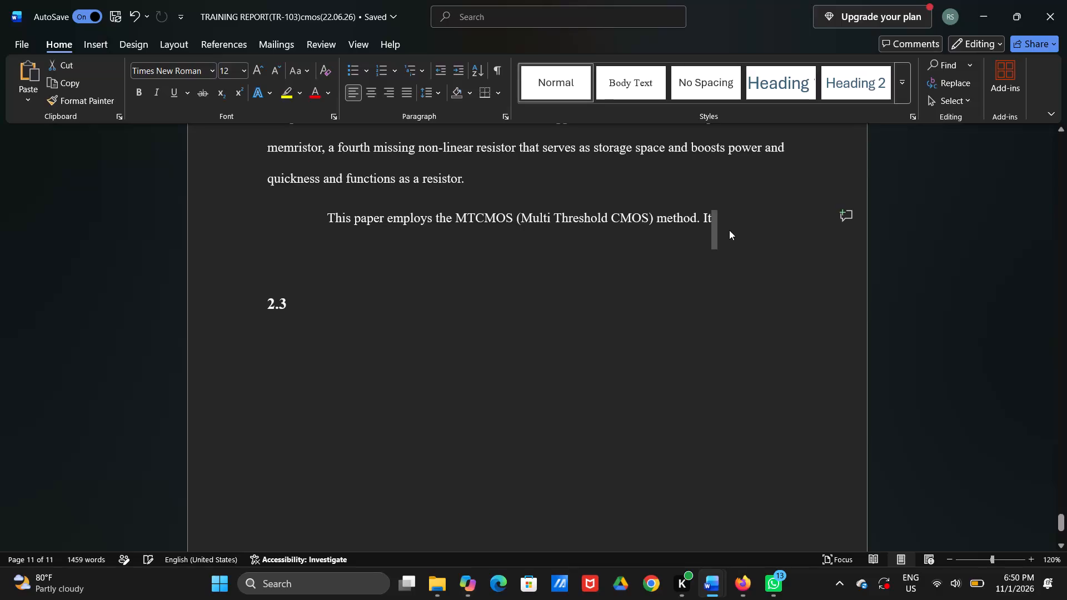
Complete the MTCMOS paragraph after "It" by pasting the copied text on the power-saving technology, 45 nm process and memristor SRAM implementation.
click(729, 227)
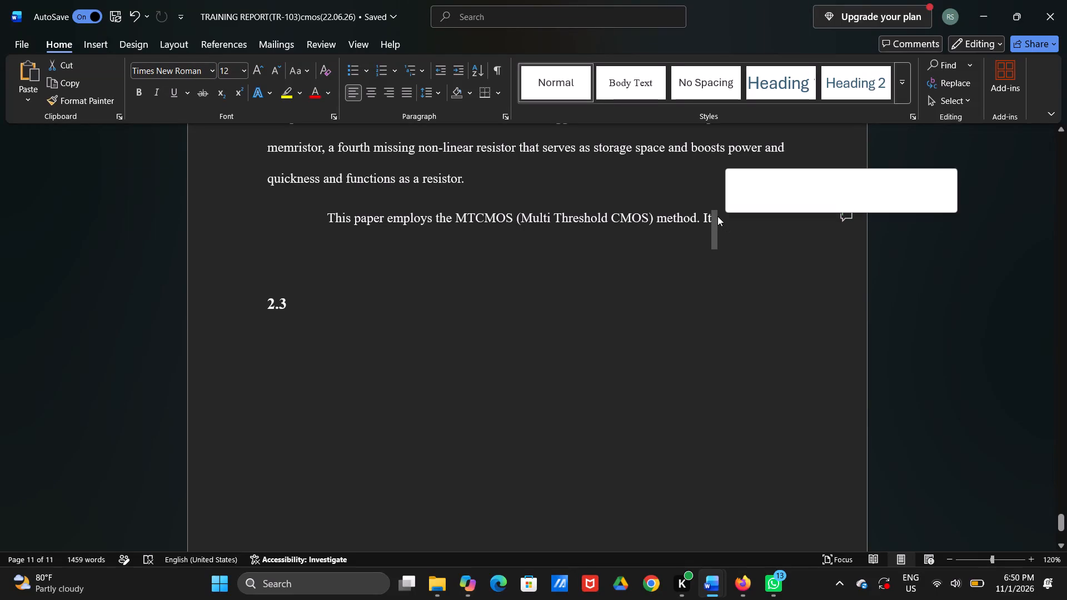
click(717, 216)
key(space)
key(ctrl+v)
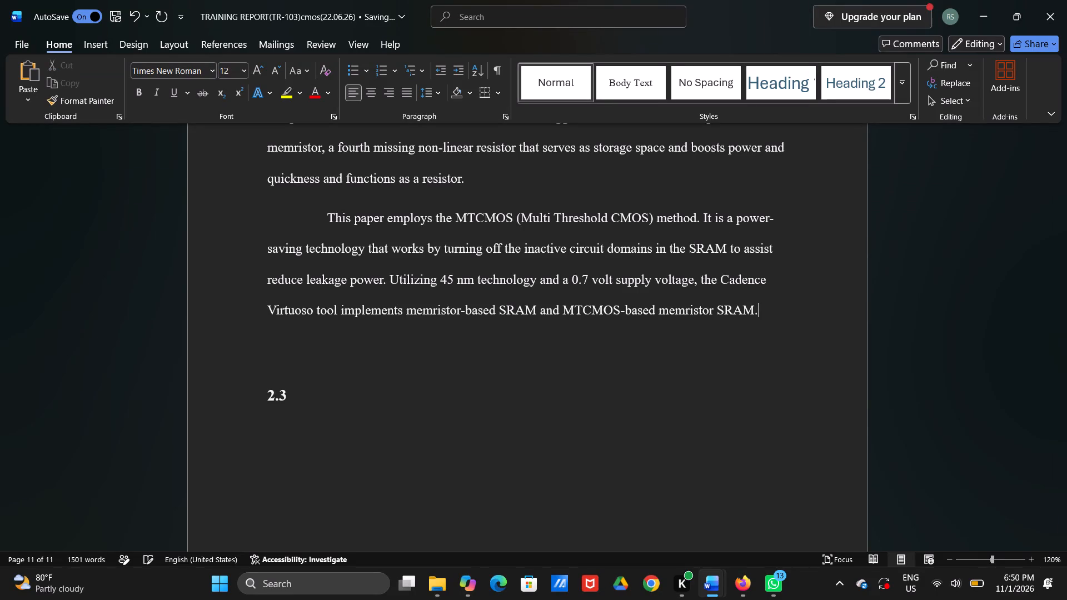
Replace the tool name "Cadence Virtuoso" in the MTCMOS paragraph's last sentence with "LT Spice".
scroll(717, 216, down, 1)
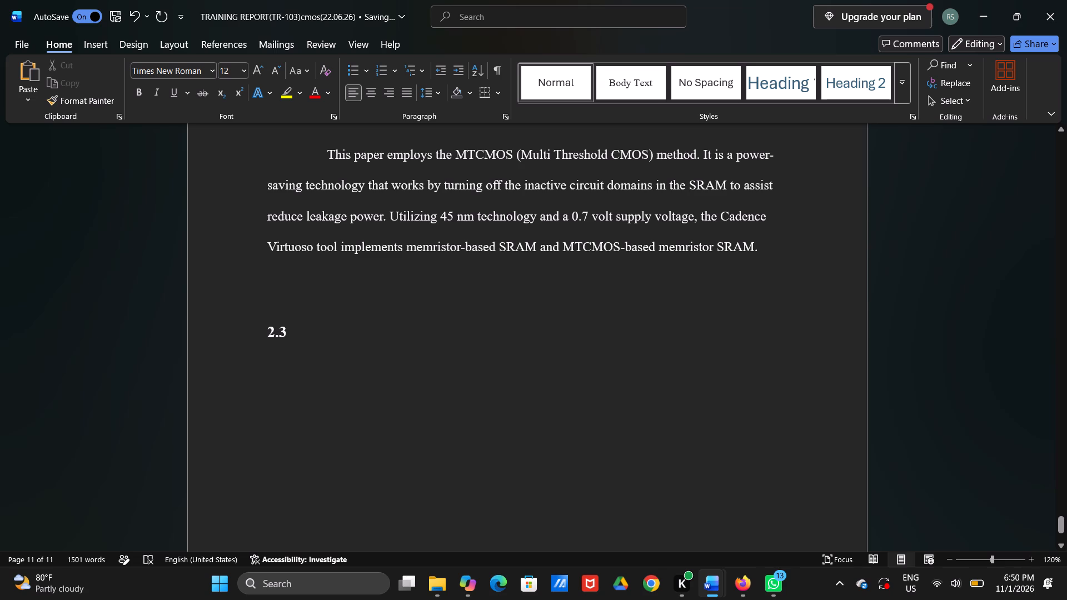
click(309, 247)
drag(312, 249, 289, 245)
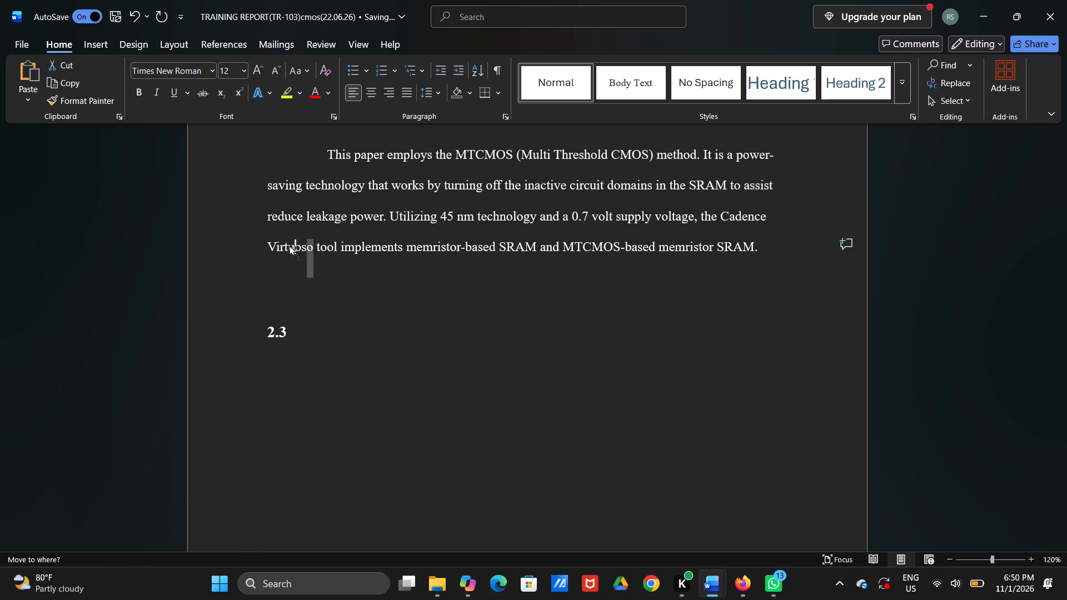
drag(289, 245, 285, 246)
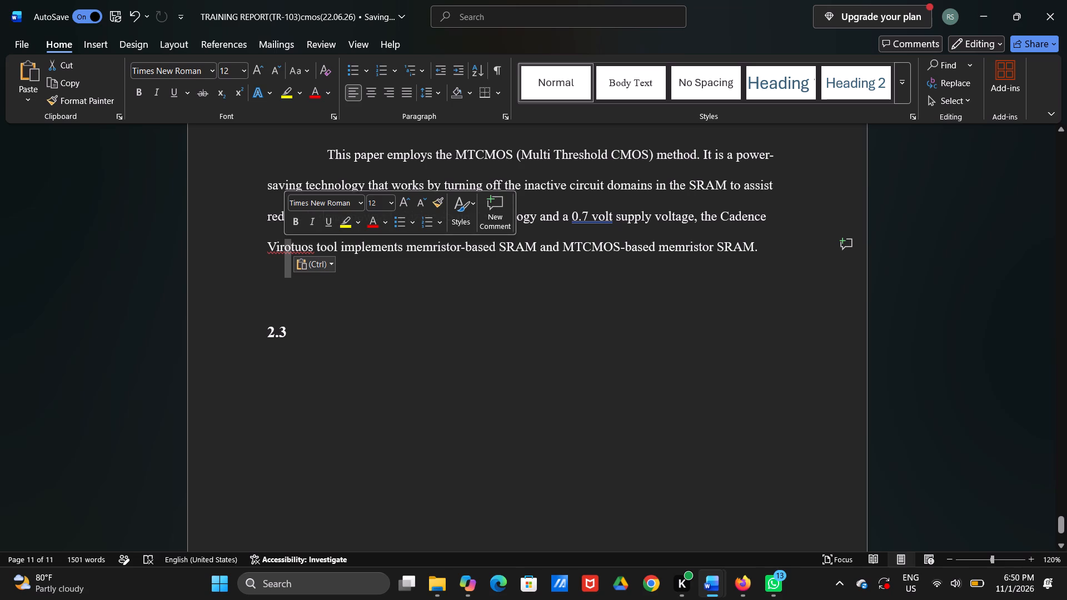
drag(314, 250, 490, 214)
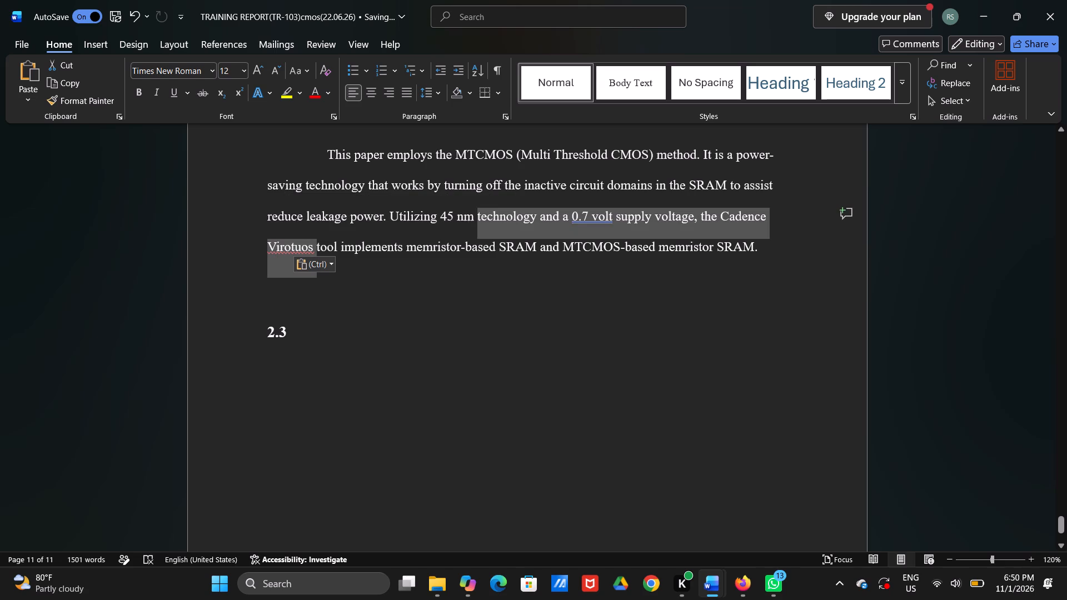
drag(490, 214, 719, 219)
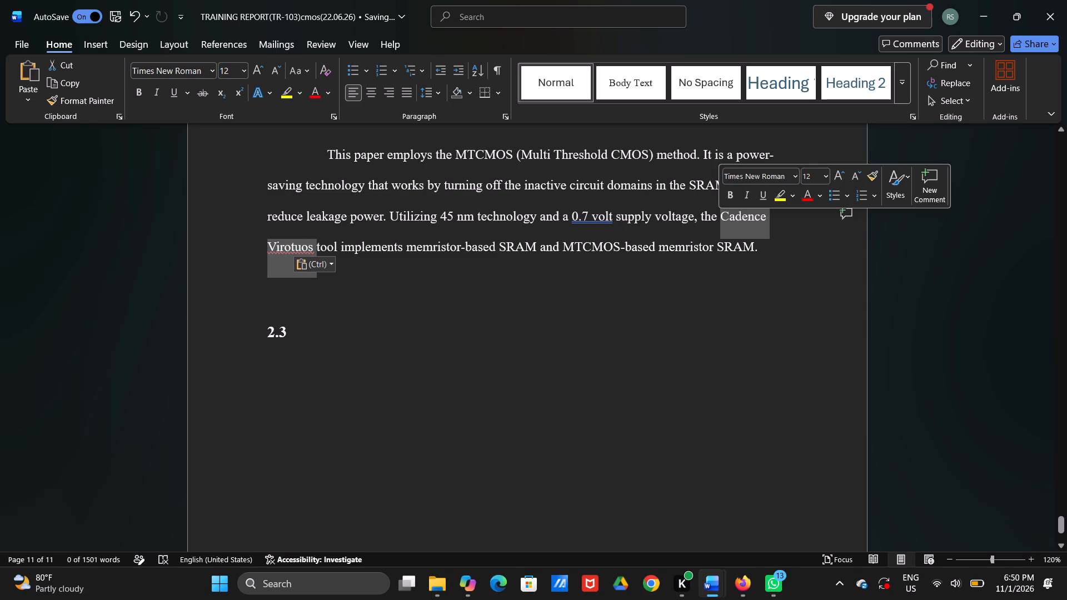
text(LT)
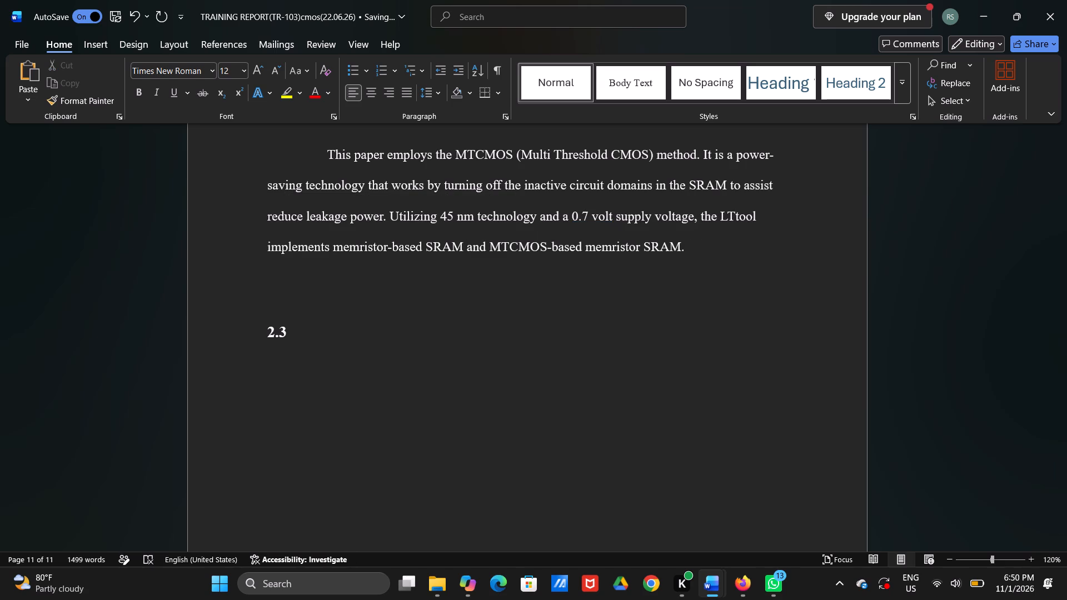
key(space)
text(S)
text(pic)
key(e)
key(space)
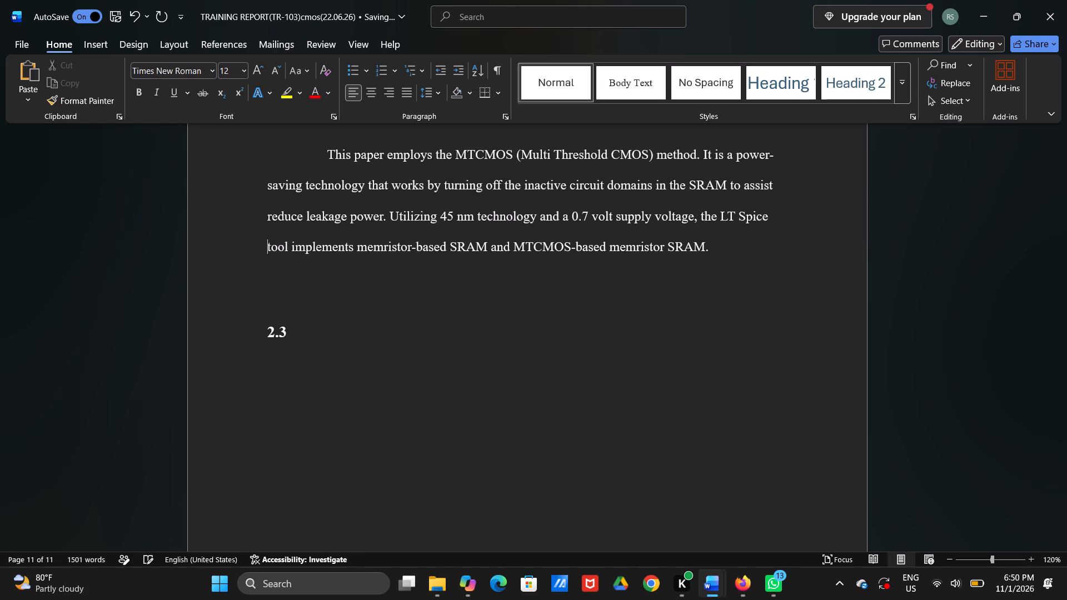
Replace the empty line between the MTCMOS paragraph and the 2.3 heading with a fresh blank line.
scroll(719, 219, down, 1)
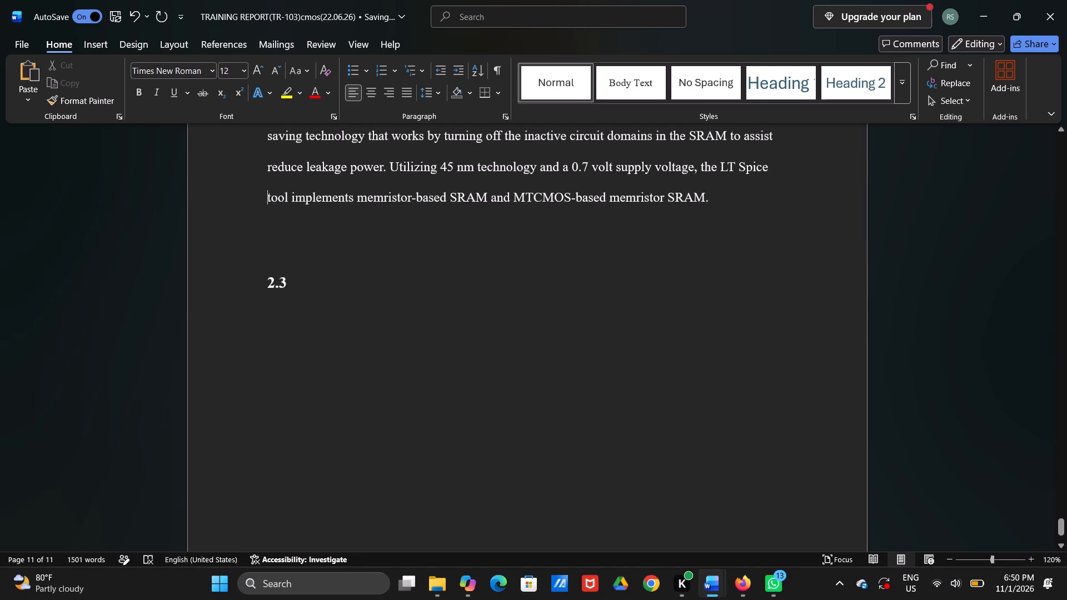
click(447, 259)
click(312, 284)
click(265, 255)
key(BackSpace)
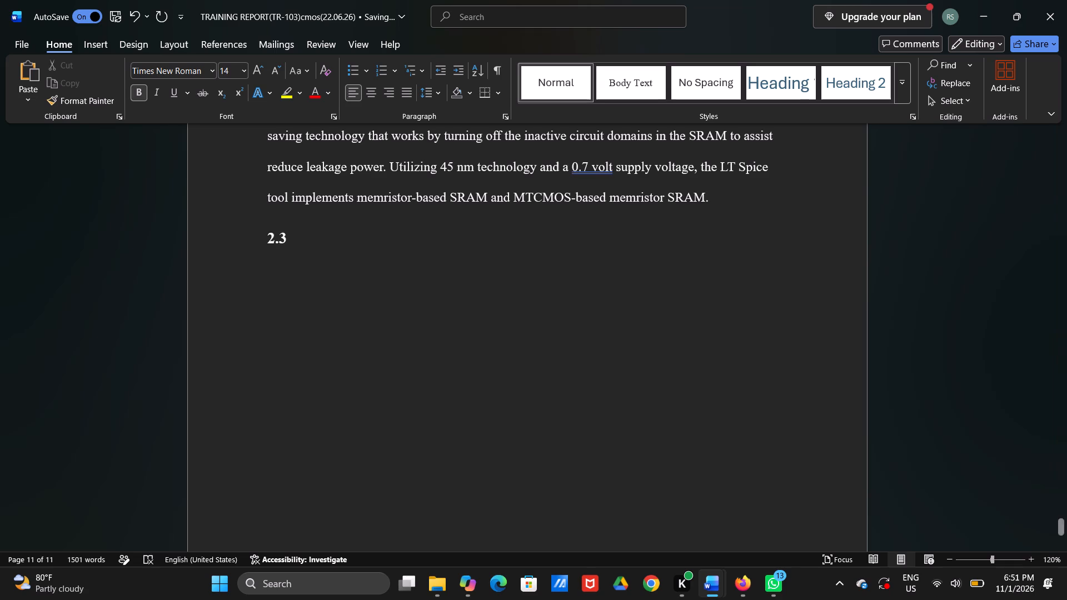
key(Return)
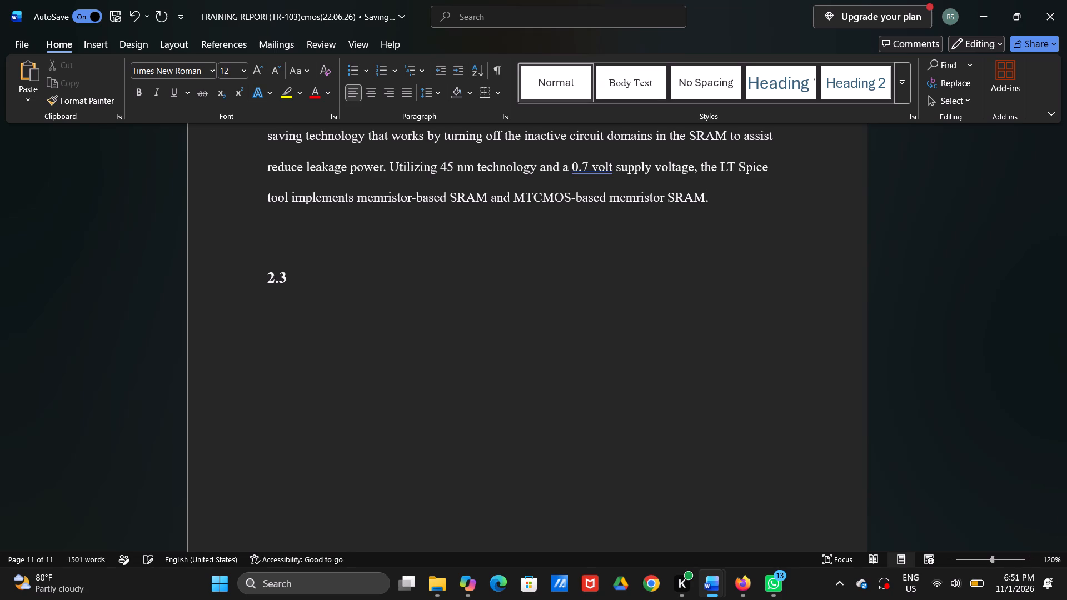
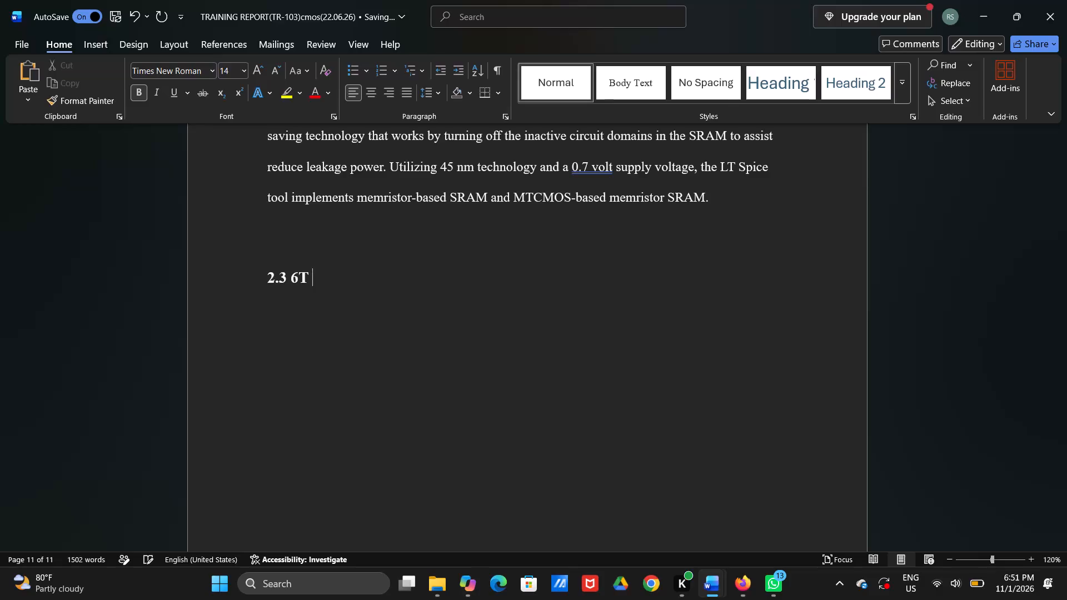
Complete the 2.3 heading as "6T SRAM Cell" and start a new line below it.
key(BackSpace)
key(BackSpace)
text(RAM c)
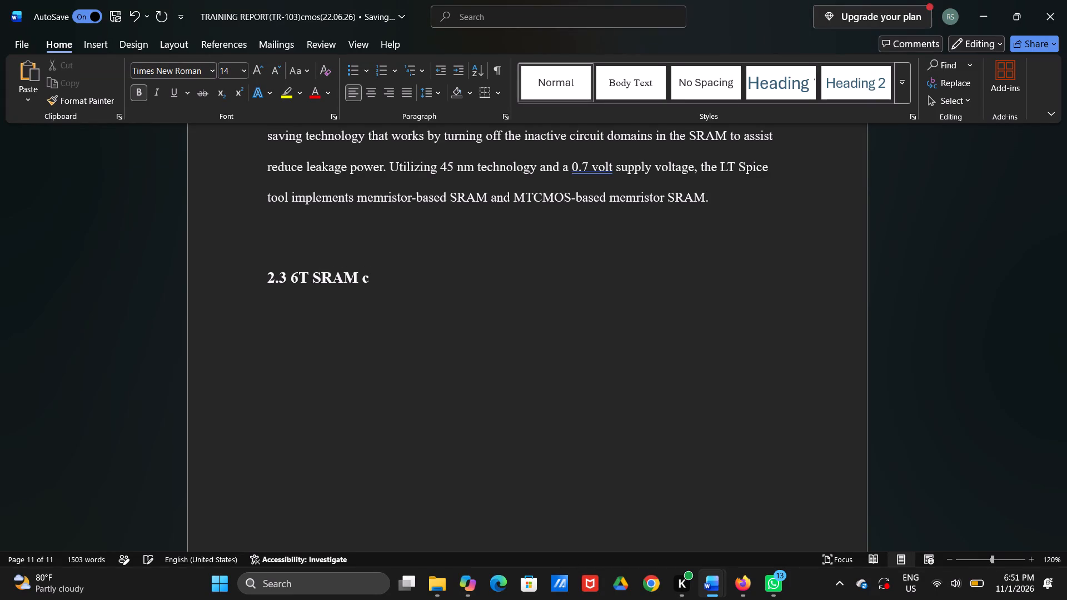
key(BackSpace)
key(c)
key(Return)
Switch to the reference paper open in WhatsApp.
key(alt+Tab)
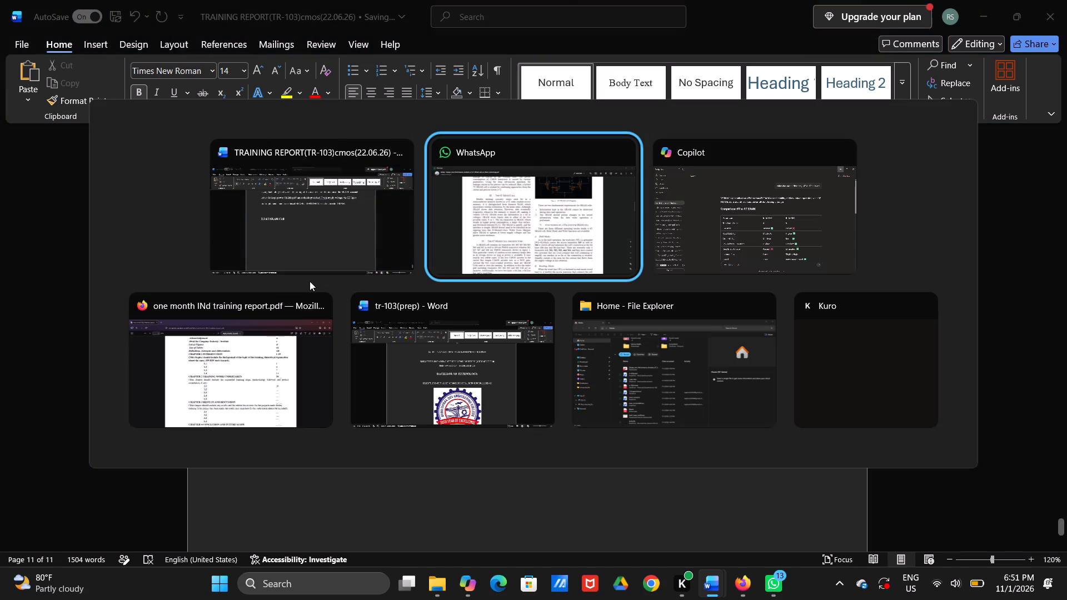
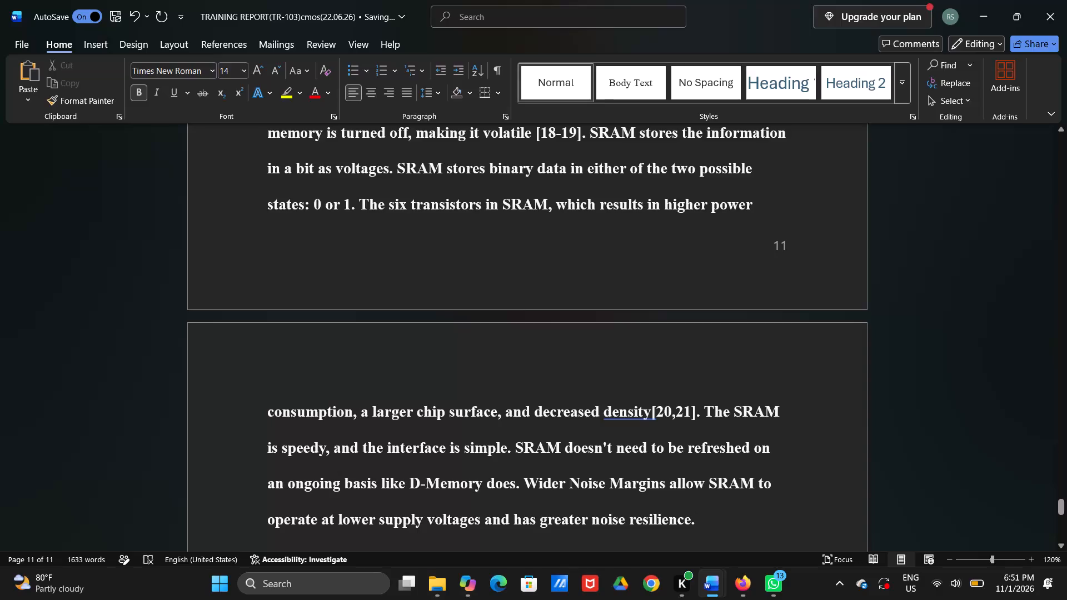
Undo the bold paste and paste the copied SRAM paragraph again below the 2.3 heading as 12 pt non-bold text.
key(ctrl+z)
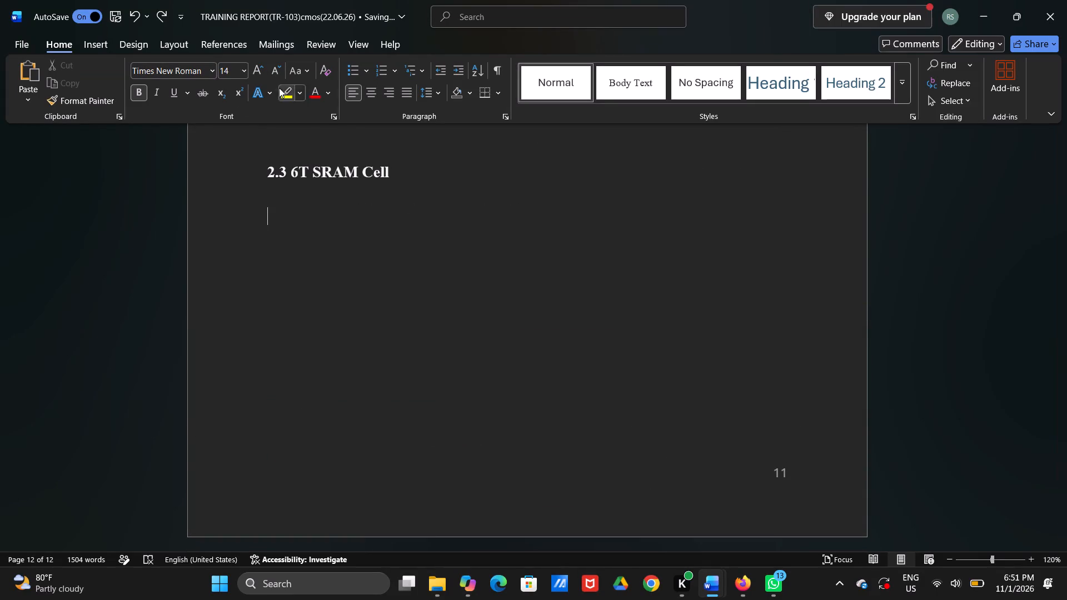
click(269, 72)
scroll(309, 177, up, 1)
scroll(309, 177, down, 1)
scroll(309, 177, up, 2)
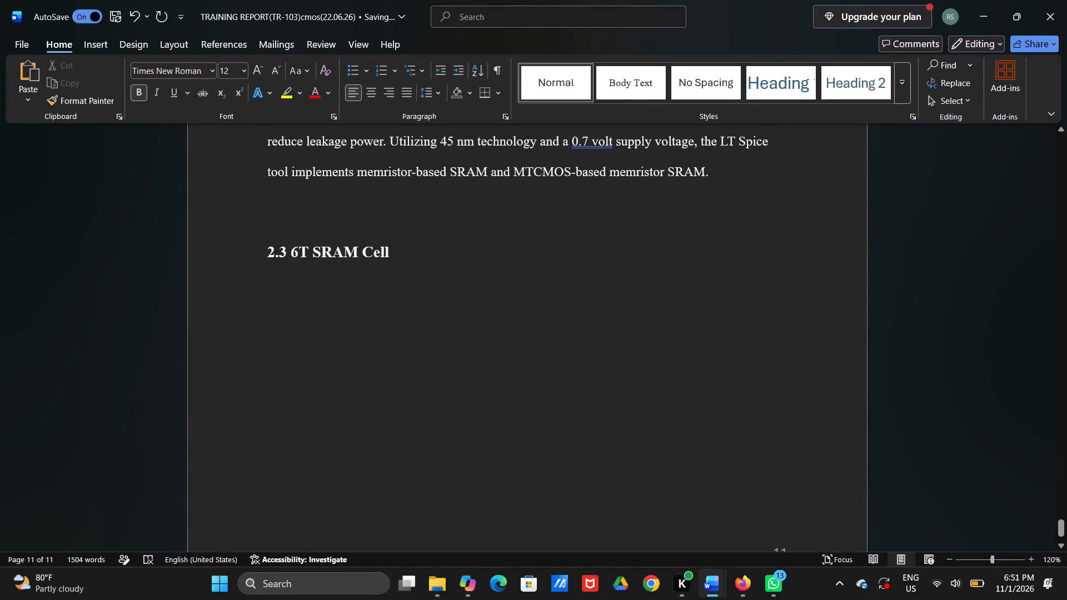
key(ctrl+b)
key(ctrl+v)
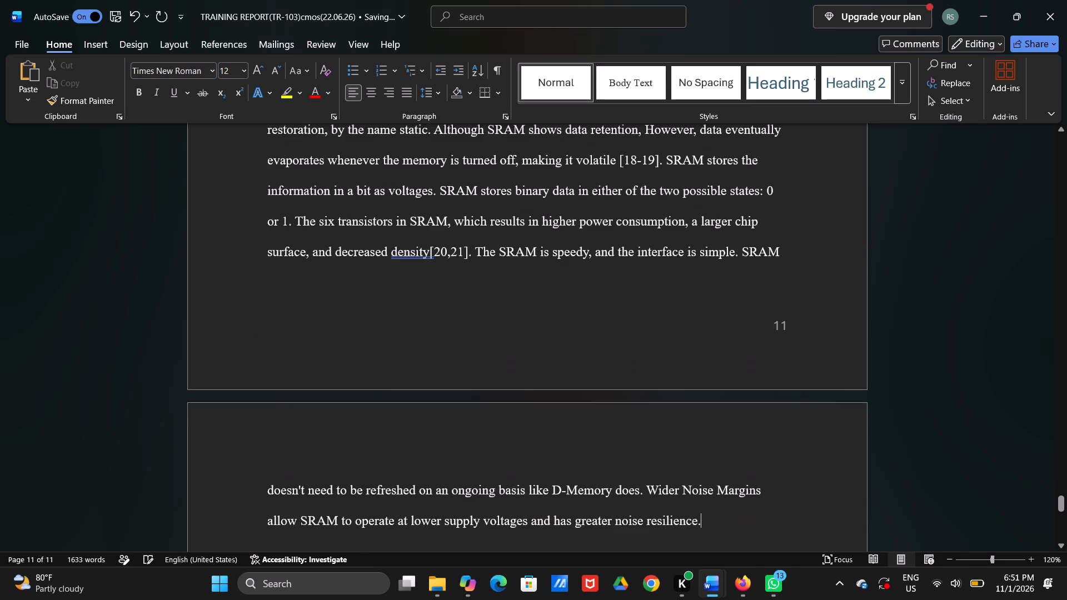
Review the pasted 6T SRAM Cell paragraph from its heading to its last line across the page break.
scroll(416, 294, up, 4)
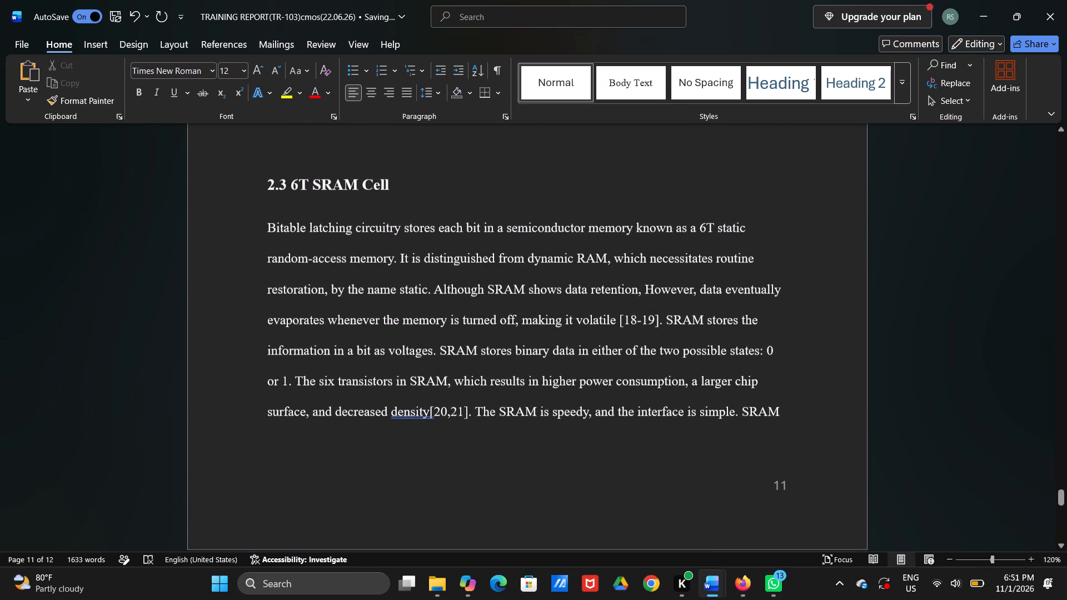
scroll(408, 304, down, 4)
scroll(408, 304, up, 1)
scroll(408, 304, down, 3)
scroll(408, 304, up, 1)
scroll(408, 304, down, 7)
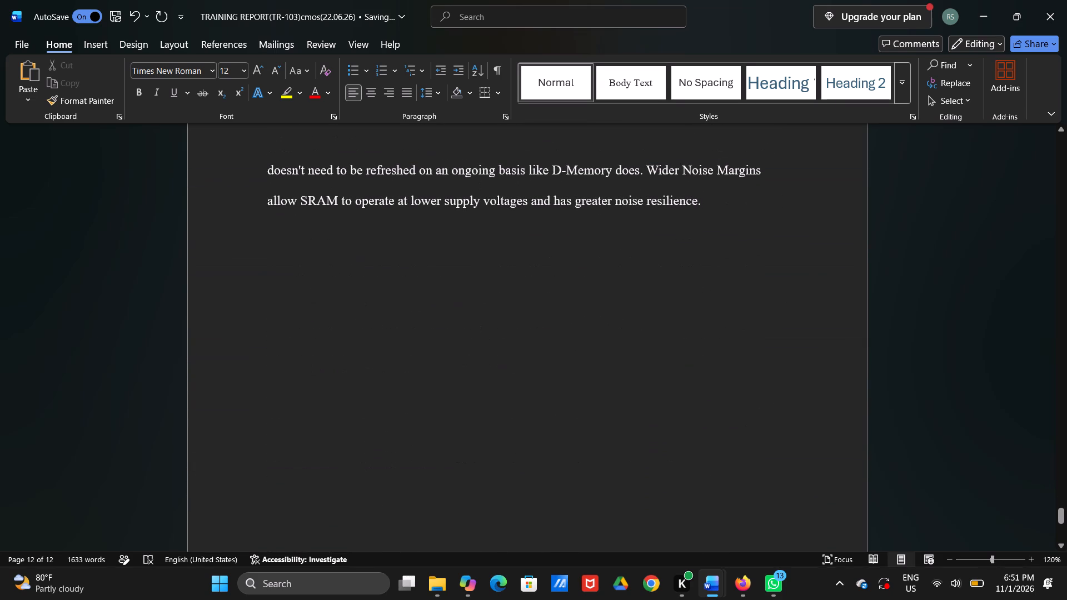
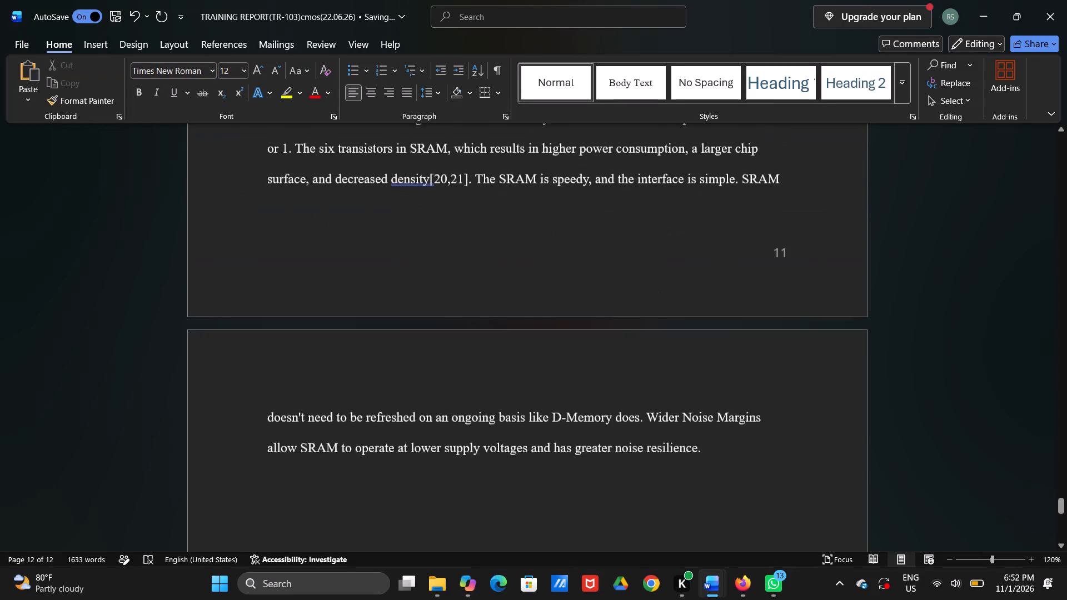
Add the bold 14 pt heading "2.4 6T SRAM Cell Architecture" on a new line below the SRAM paragraph.
scroll(419, 291, down, 1)
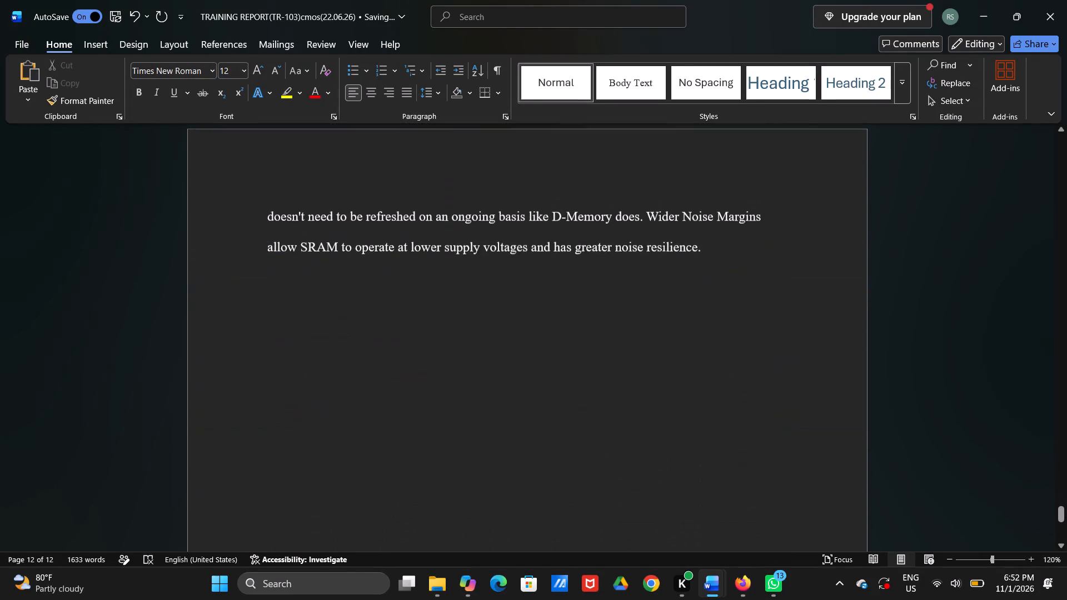
key(Return)
text(2.)
key(BackSpace)
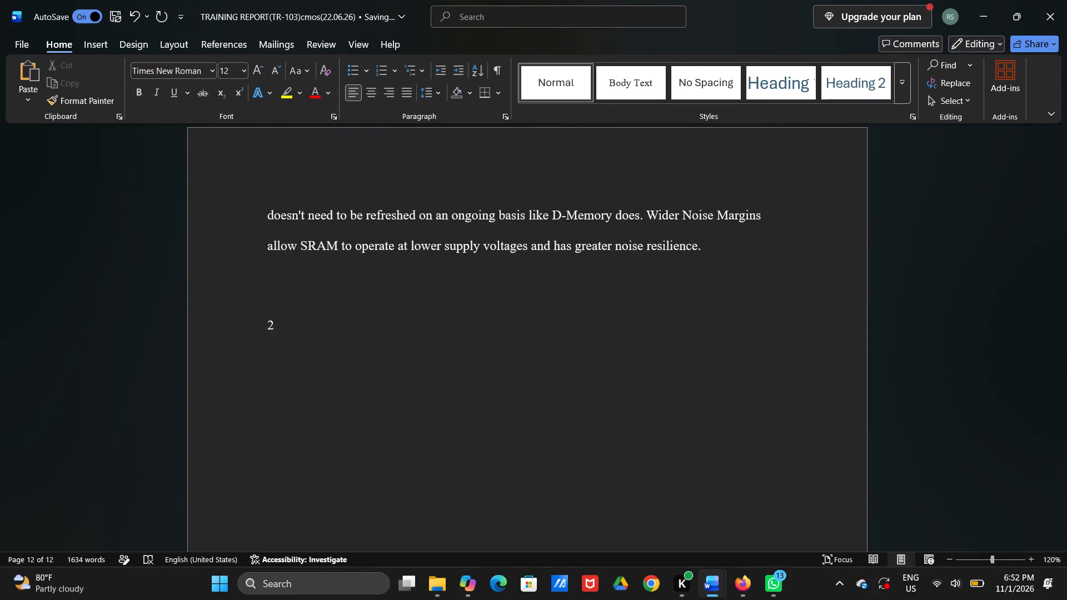
key(BackSpace)
key(ctrl+b)
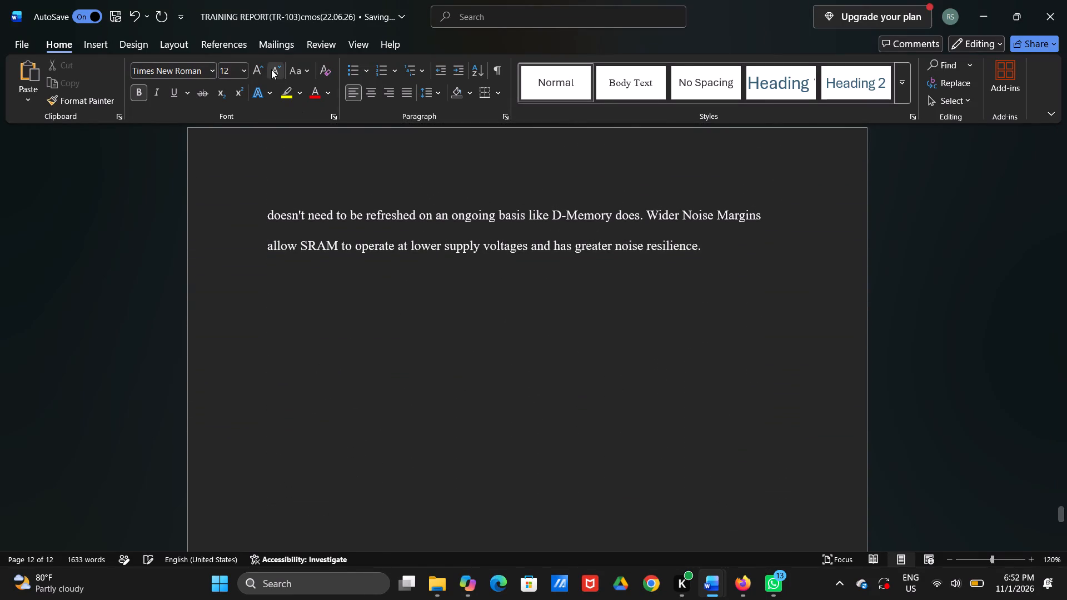
click(260, 69)
text(2.4)
key(space)
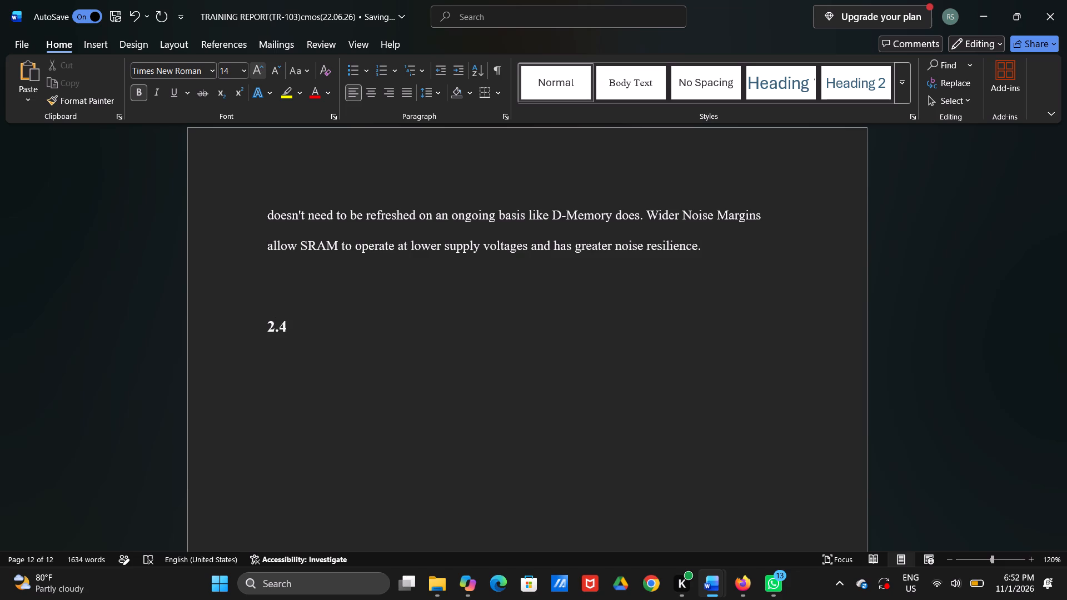
key(6)
text(T)
key(space)
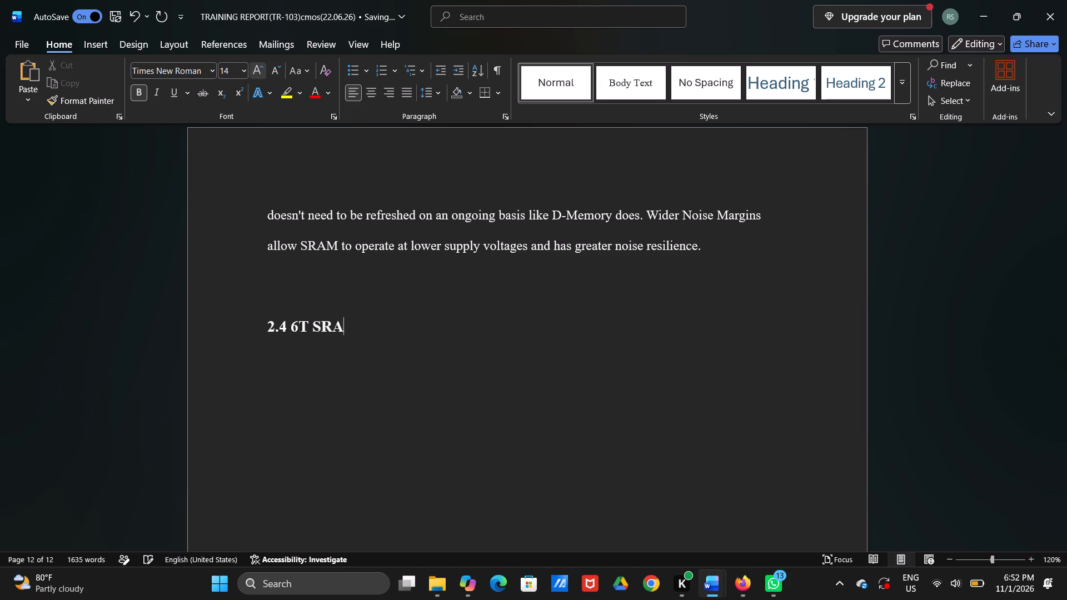
text(Cell Archi)
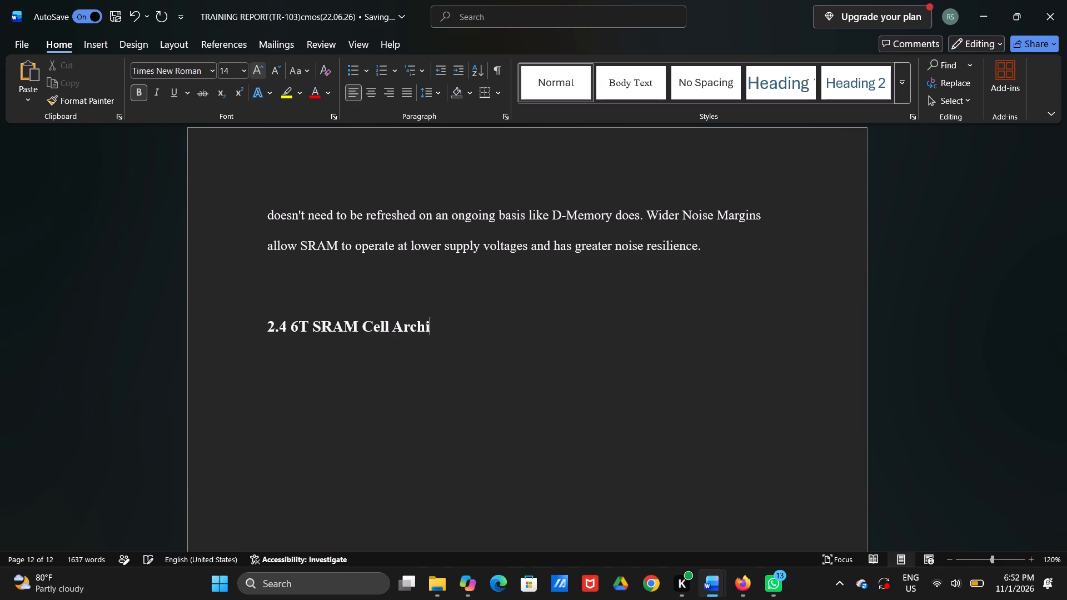
text(tecture)
key(Return)
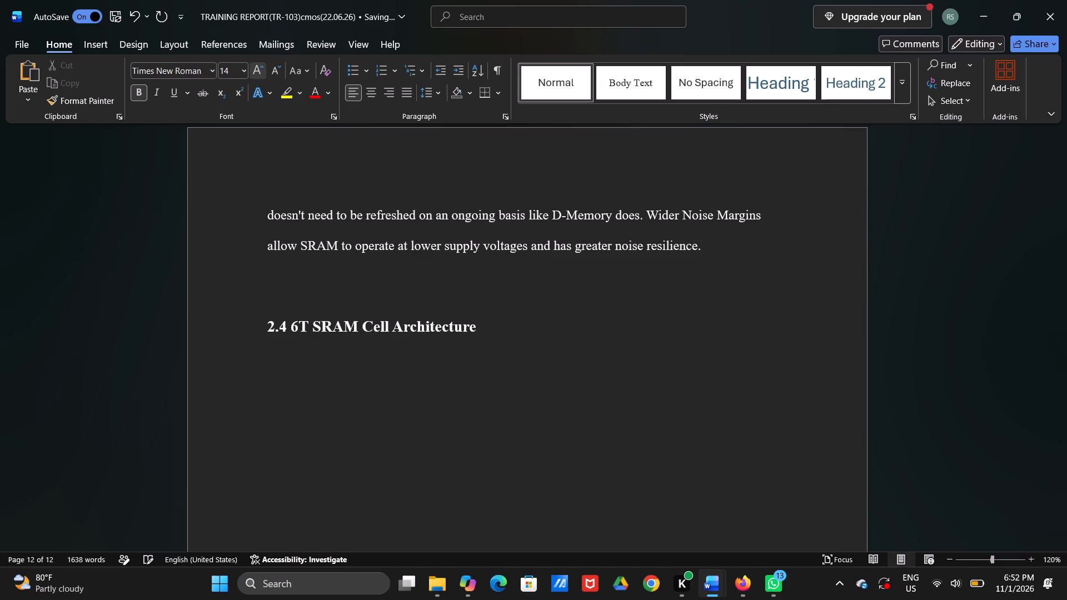
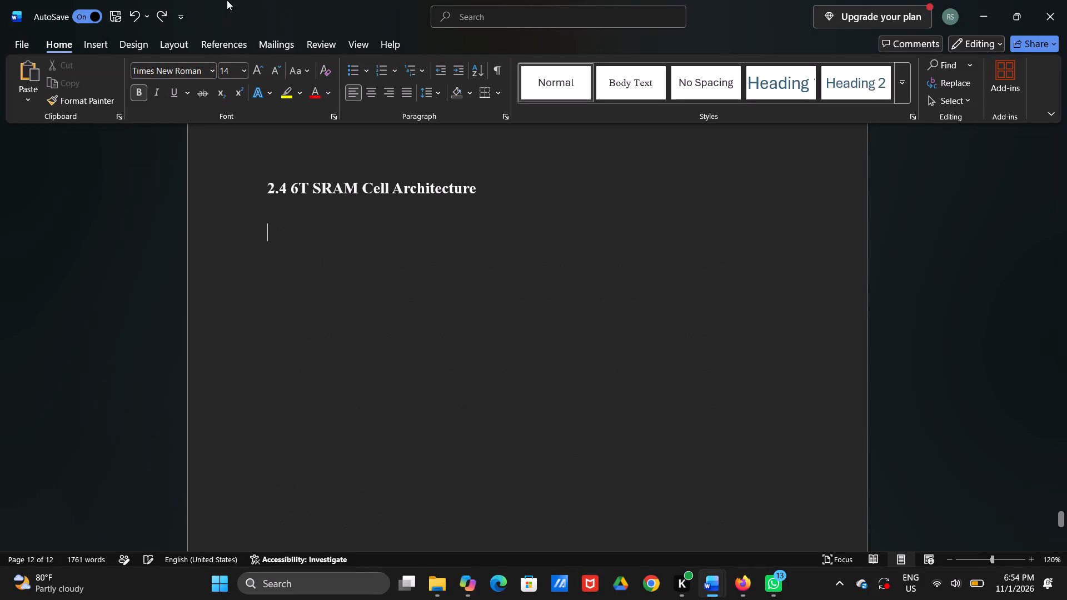
Paste the copied paragraph on the six-transistor SRAM cell under heading 2.4 as non-bold 12 pt text, and start a new line after it.
click(280, 75)
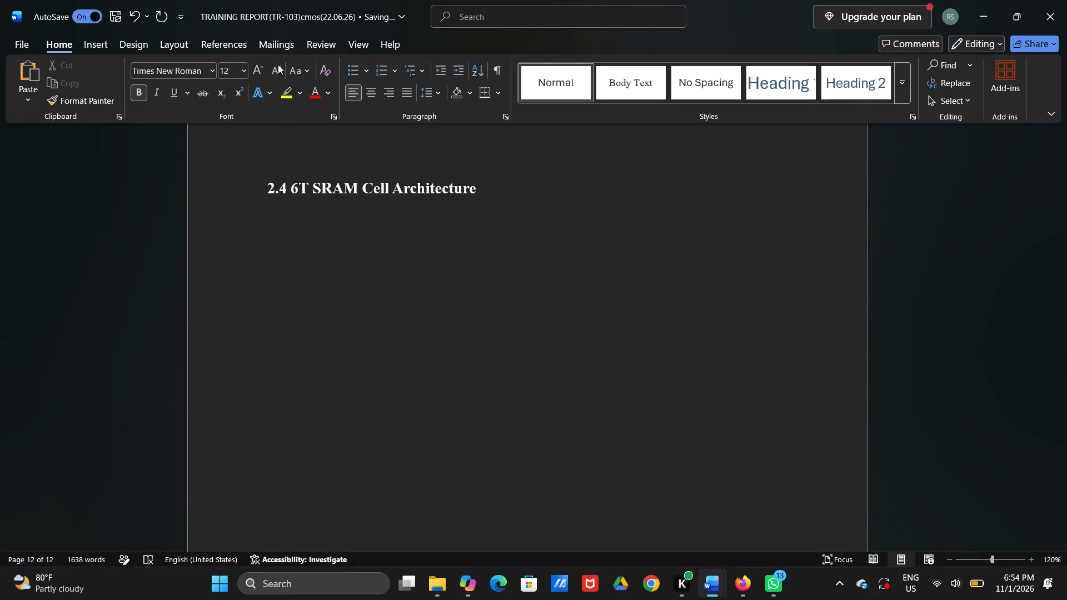
key(ctrl+v)
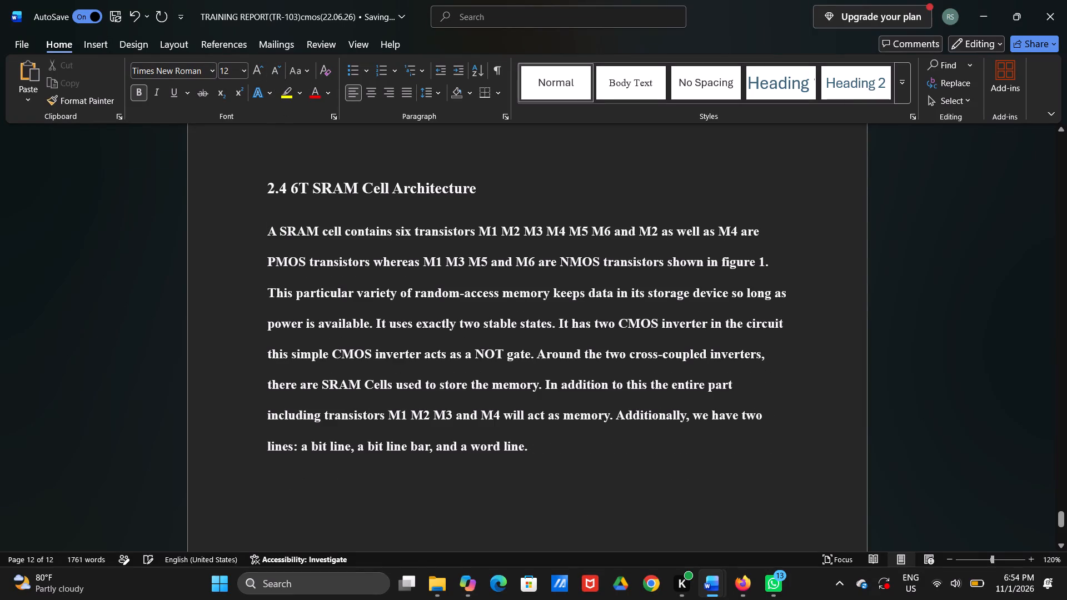
drag(269, 236, 577, 501)
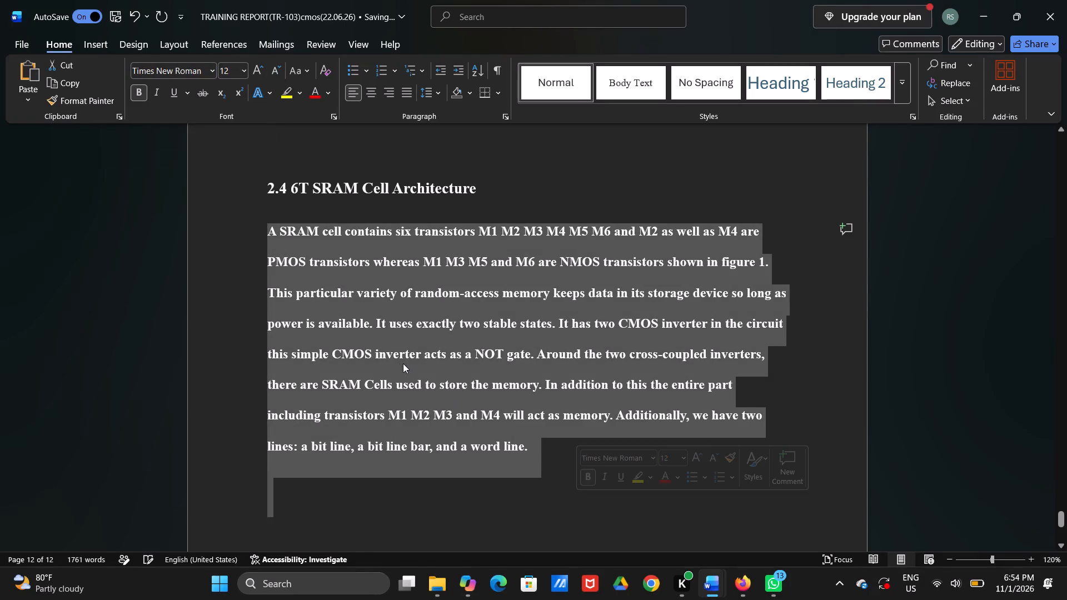
key(ctrl+b)
drag(800, 412, 792, 415)
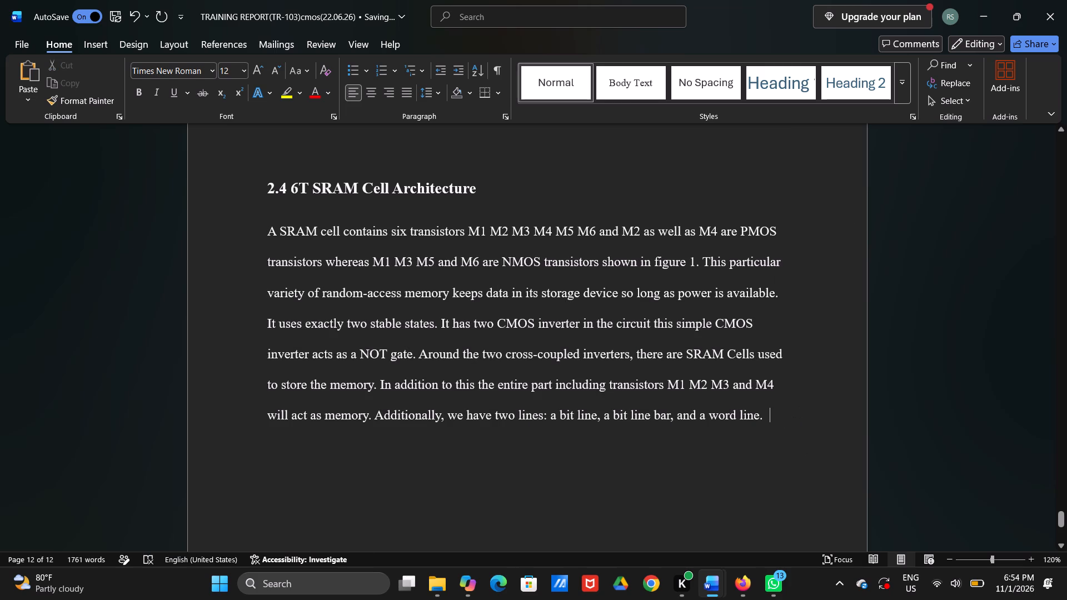
key(Return)
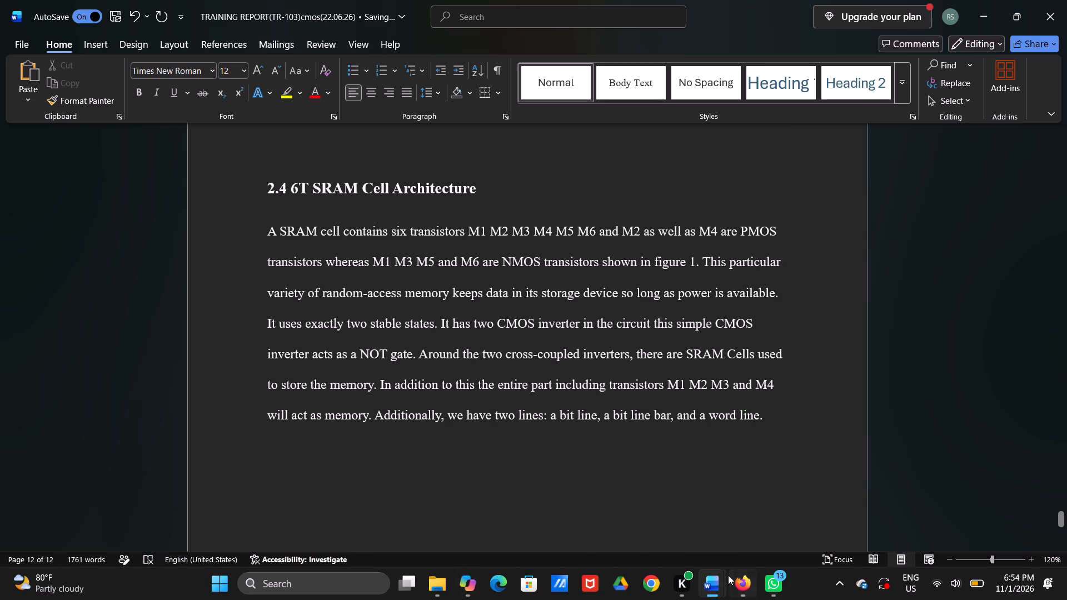
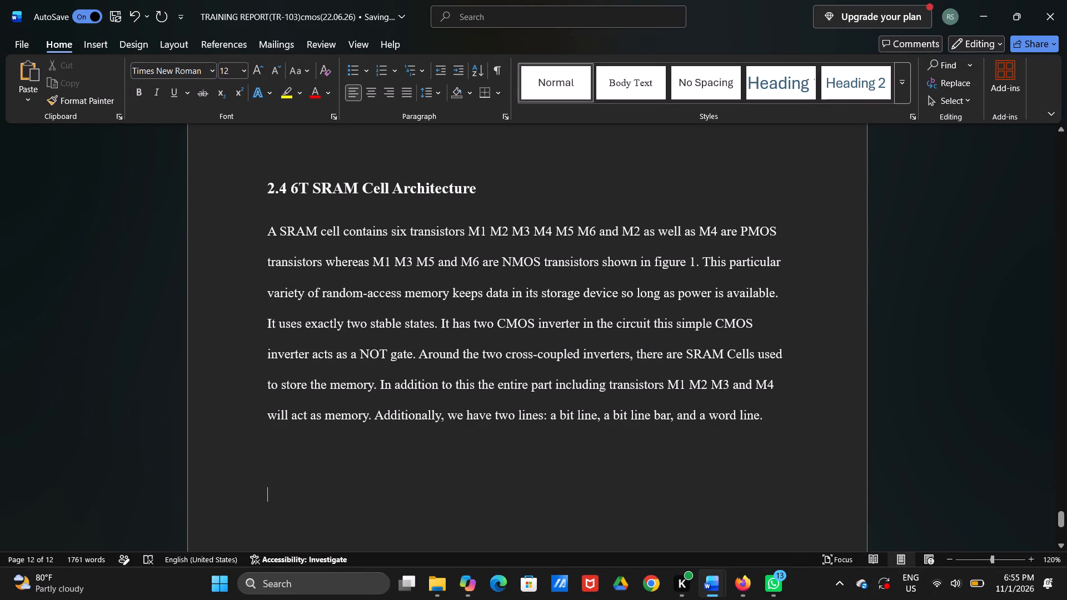
Remove the extra blank line under the section 2.4 paragraph and paste the copied 6T SRAM circuit figure there, centred.
key(BackSpace)
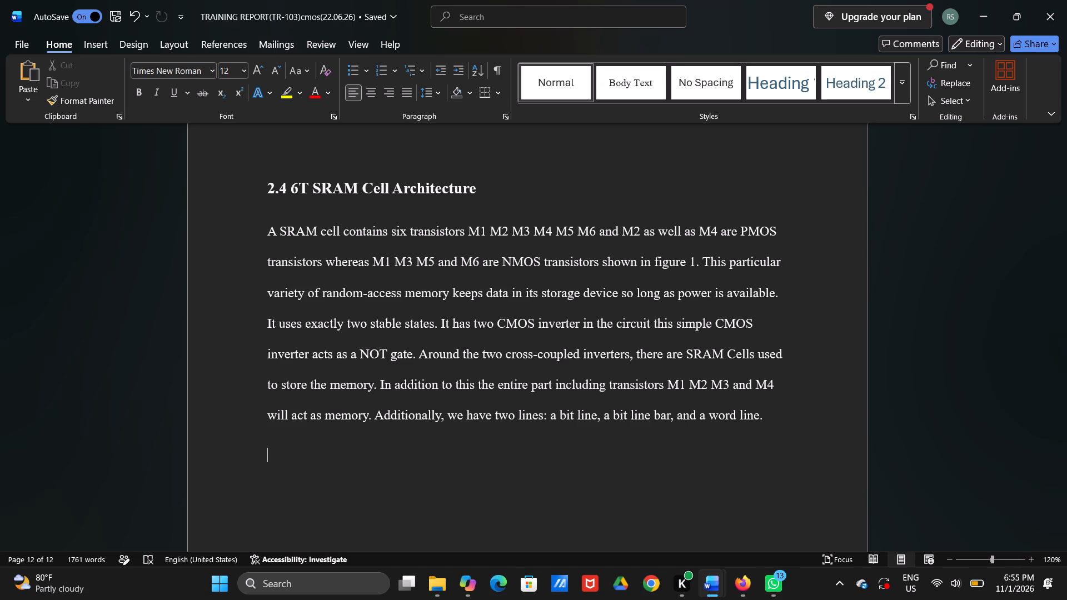
click(371, 94)
key(ctrl+v)
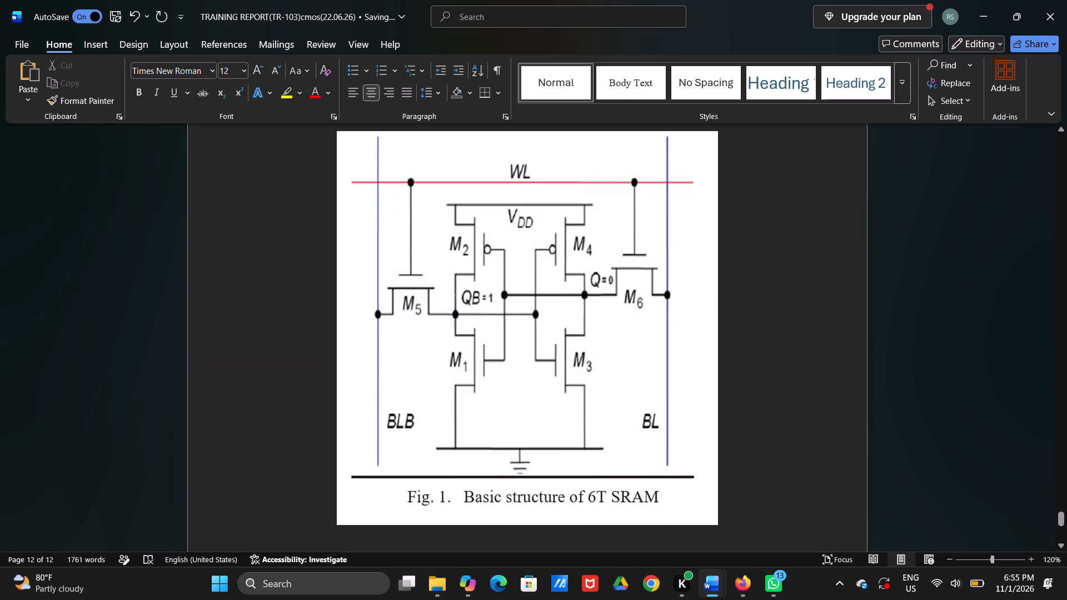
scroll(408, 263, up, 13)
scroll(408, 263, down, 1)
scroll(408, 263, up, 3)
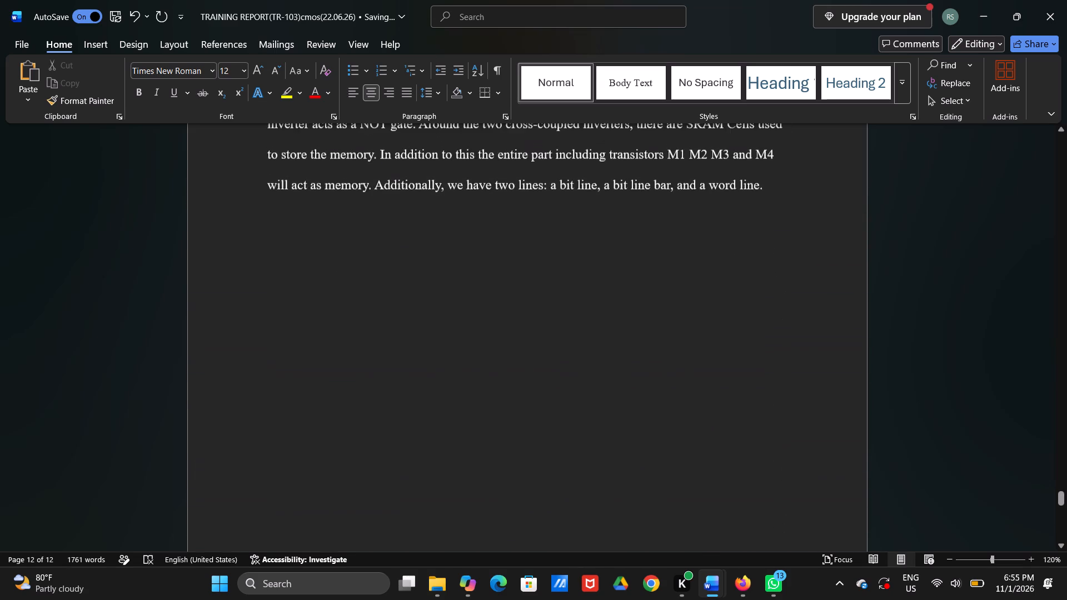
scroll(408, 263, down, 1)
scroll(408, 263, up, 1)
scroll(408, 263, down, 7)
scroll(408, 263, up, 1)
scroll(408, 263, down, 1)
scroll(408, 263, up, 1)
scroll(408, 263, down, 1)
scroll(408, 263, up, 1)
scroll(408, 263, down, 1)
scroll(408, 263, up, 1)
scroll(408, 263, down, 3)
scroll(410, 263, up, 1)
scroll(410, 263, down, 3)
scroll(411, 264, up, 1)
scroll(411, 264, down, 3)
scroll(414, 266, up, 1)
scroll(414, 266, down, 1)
Shrink the pasted 6T SRAM figure proportionally so it fits on the page beneath the section 2.4 paragraph.
click(468, 357)
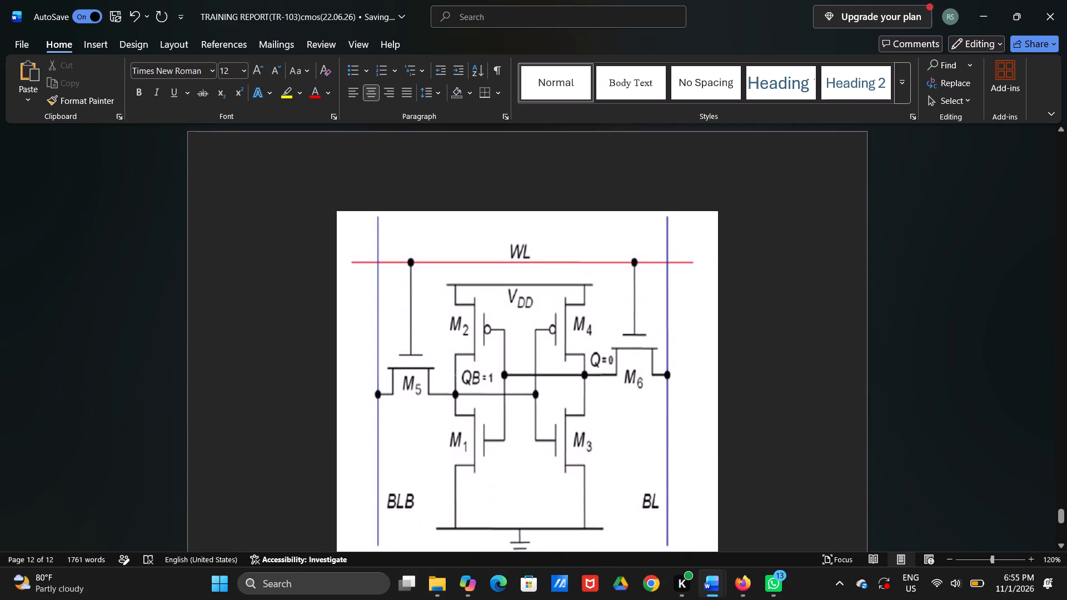
scroll(610, 417, up, 1)
scroll(610, 417, down, 1)
scroll(610, 417, up, 1)
scroll(610, 417, down, 1)
scroll(610, 417, up, 1)
scroll(610, 417, down, 2)
scroll(609, 416, up, 1)
scroll(609, 416, down, 1)
scroll(609, 416, up, 1)
scroll(609, 416, down, 1)
scroll(609, 416, up, 1)
scroll(609, 416, down, 5)
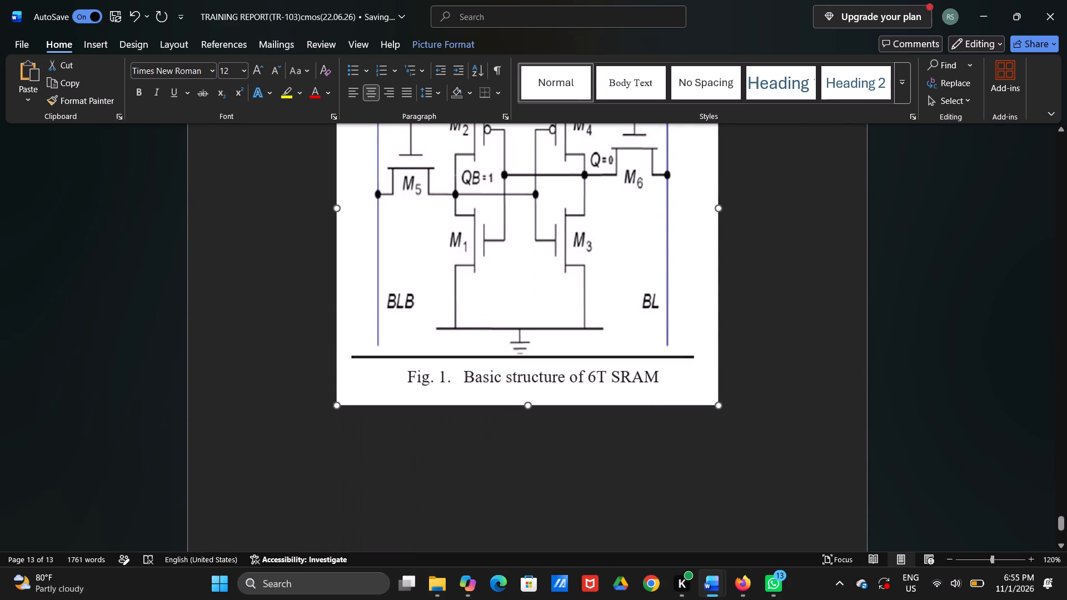
drag(726, 408, 650, 343)
click(697, 384)
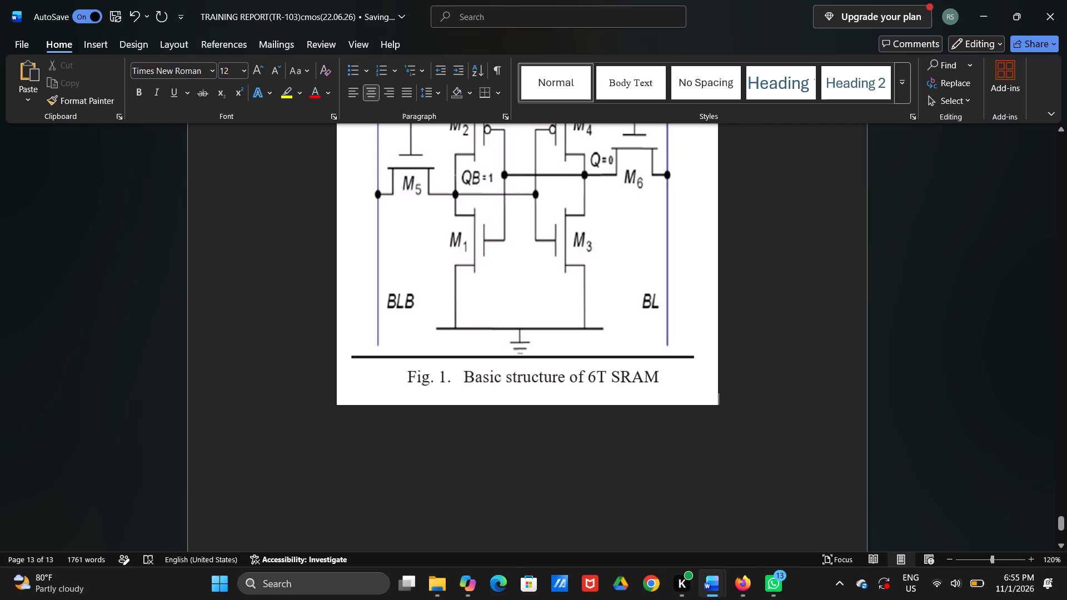
drag(720, 406, 566, 234)
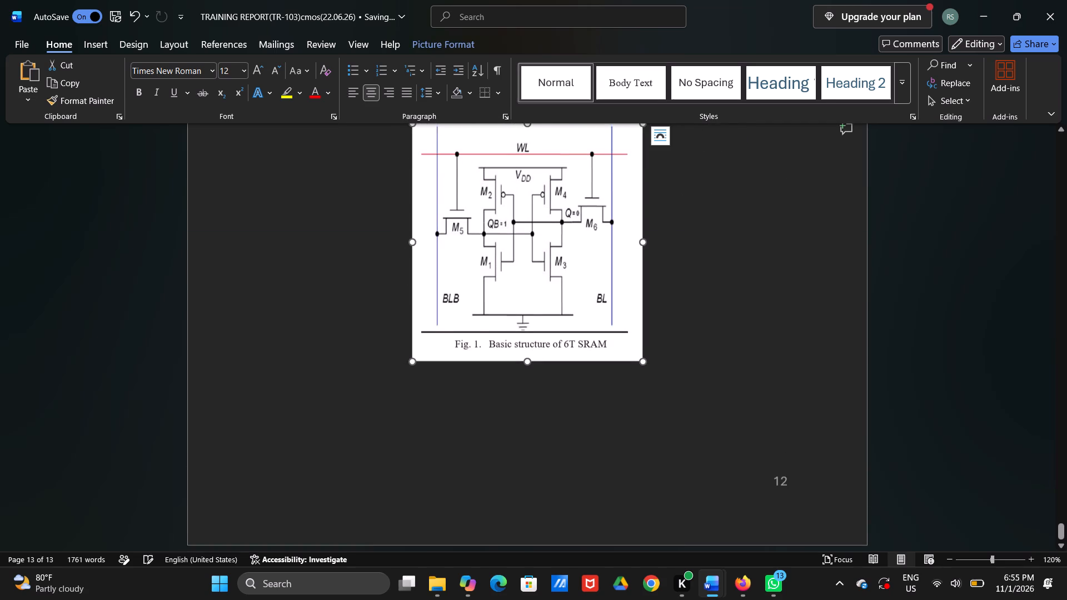
Stretch the 6T SRAM figure to about 3.12" high and 3.78" wide.
scroll(545, 321, up, 4)
scroll(545, 321, down, 4)
click(545, 321)
drag(547, 259, 554, 288)
drag(510, 362, 516, 364)
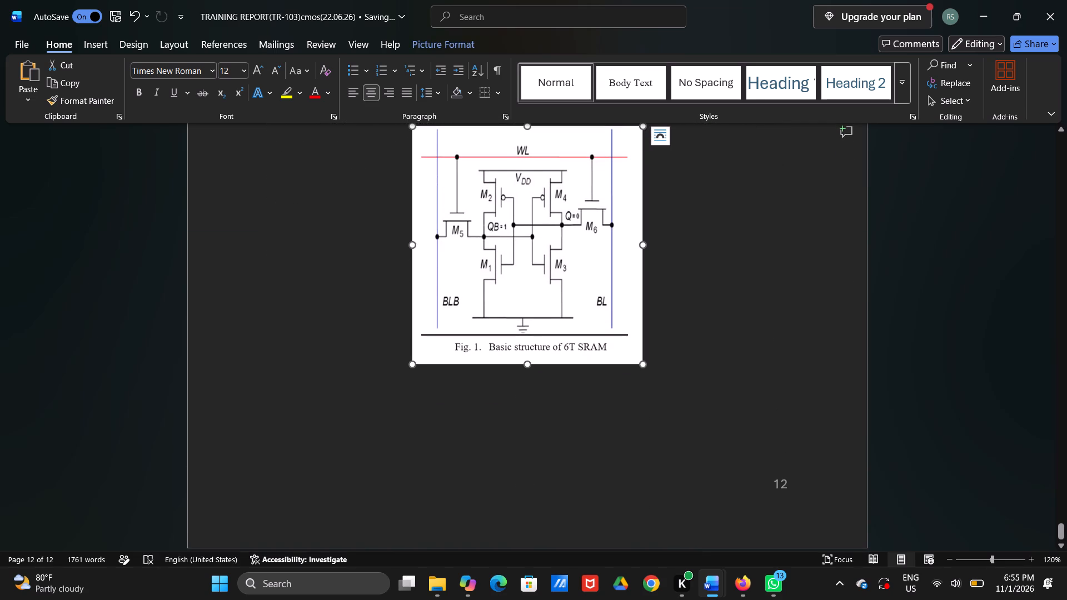
drag(526, 369, 528, 376)
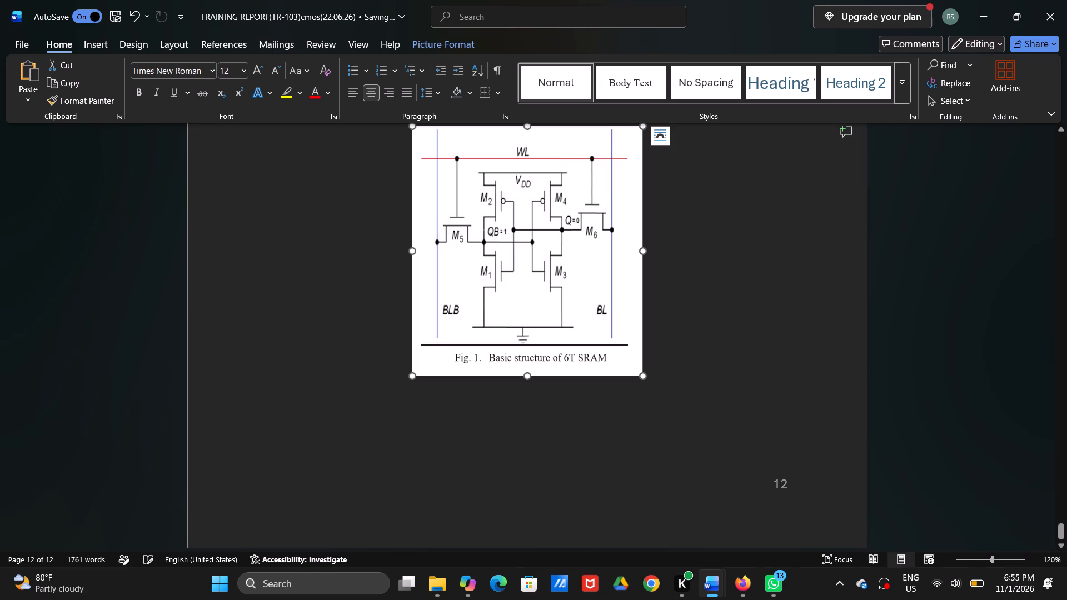
drag(639, 247, 710, 251)
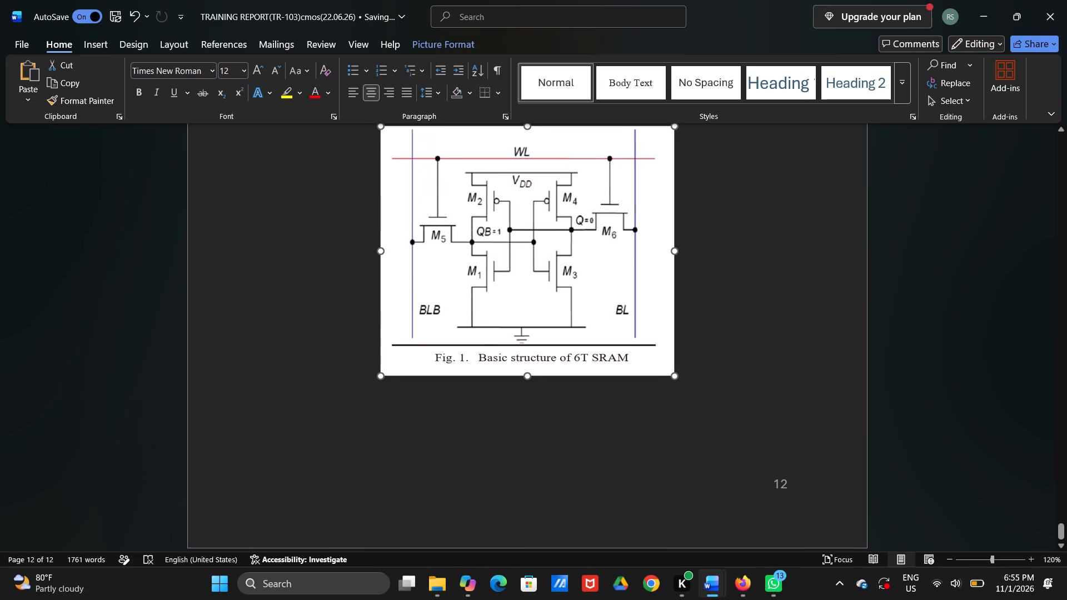
drag(710, 251, 715, 253)
click(719, 269)
Start a new centred line below the figure and set its text to italic 10 pt.
scroll(702, 298, up, 3)
click(703, 402)
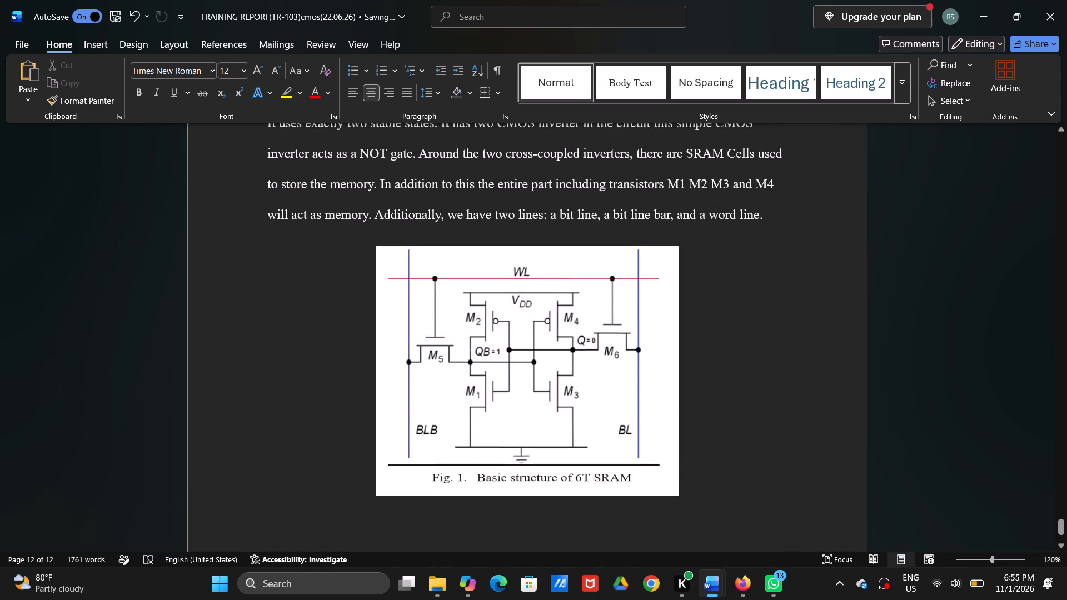
click(732, 429)
drag(712, 490, 707, 492)
key(Return)
text(fi)
key(BackSpace)
key(BackSpace)
key(ctrl+i)
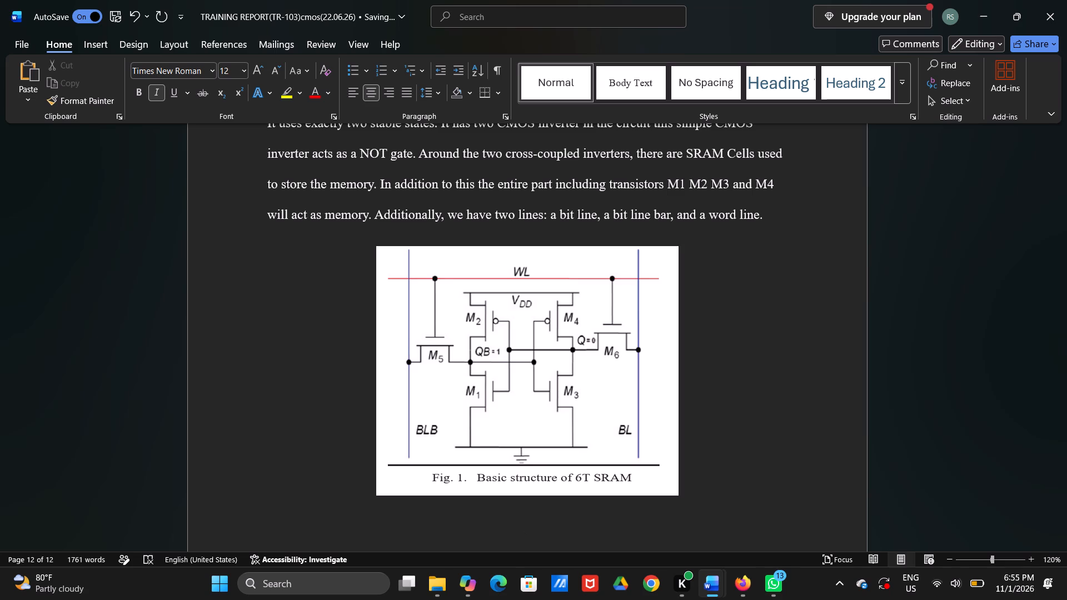
key(ctrl+shift+period)
key(ctrl+shift+period)
key(ctrl+shift+comma)
key(ctrl+shift+comma)
key(ctrl+shift+comma)
key(ctrl+shift+comma)
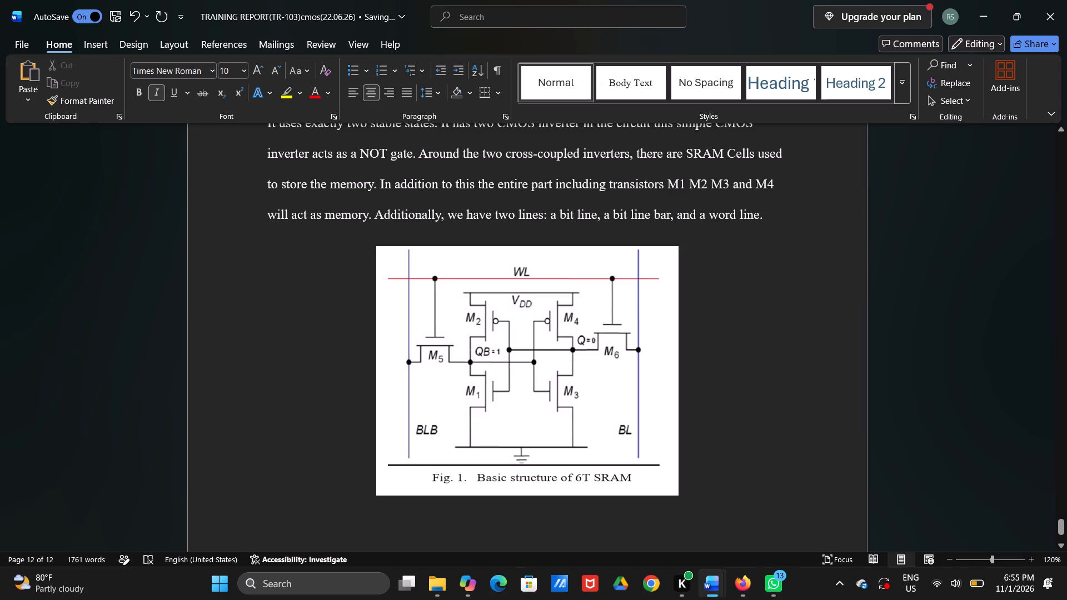
Enter the caption label "Fig.2.1" on the line below the figure.
text(Fi)
key(g)
key(space)
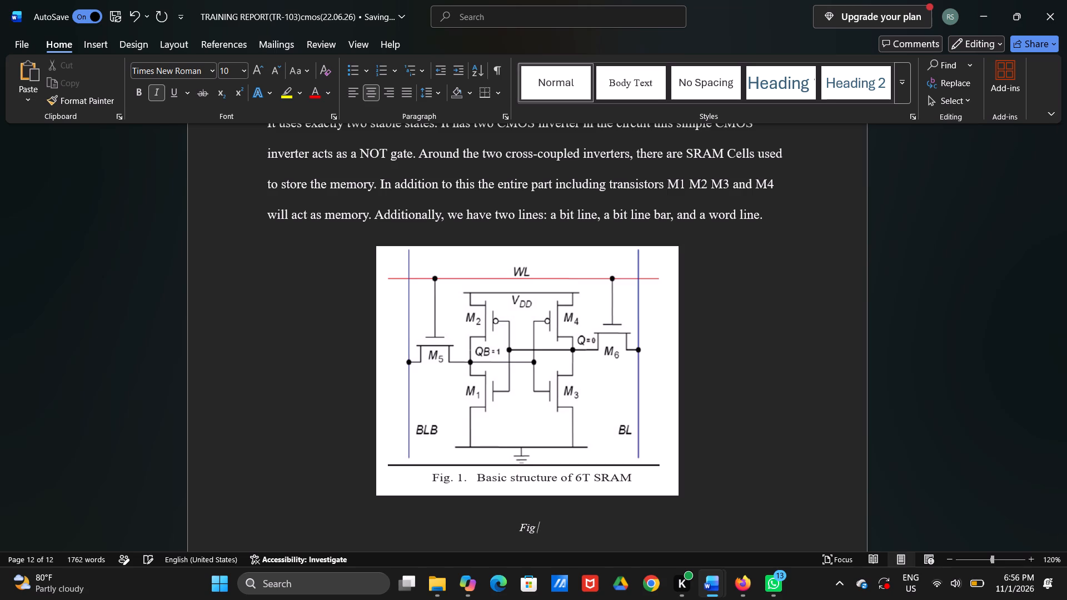
key(BackSpace)
key(shift+colon)
key(BackSpace)
text(.2.1)
key(space)
Increase the 6T SRAM figure's height to about 3.31" without changing its width.
click(549, 444)
double_click(545, 432)
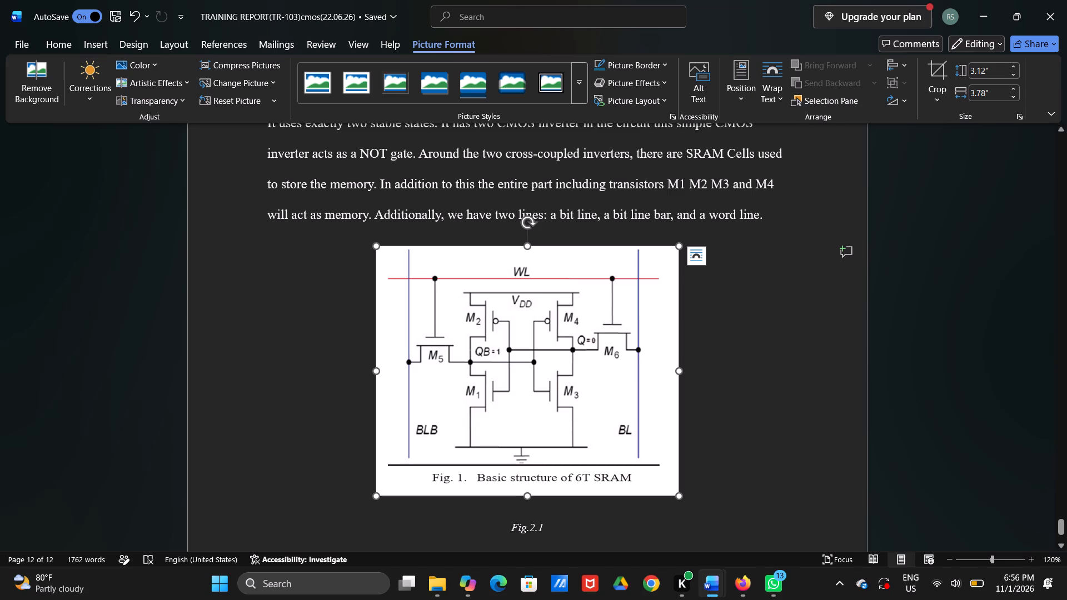
drag(525, 496, 514, 520)
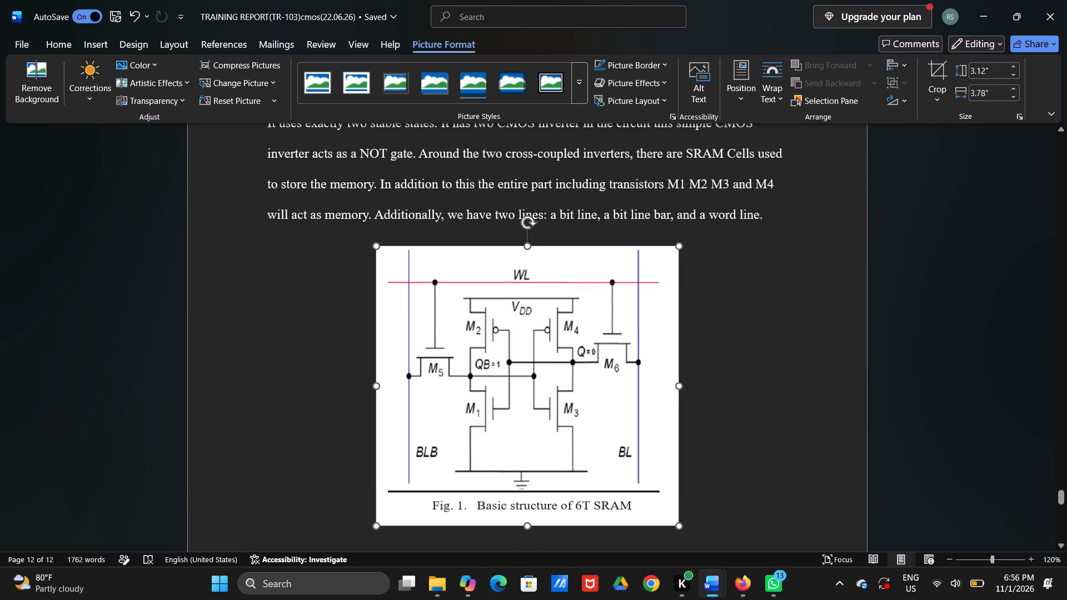
drag(514, 520, 525, 511)
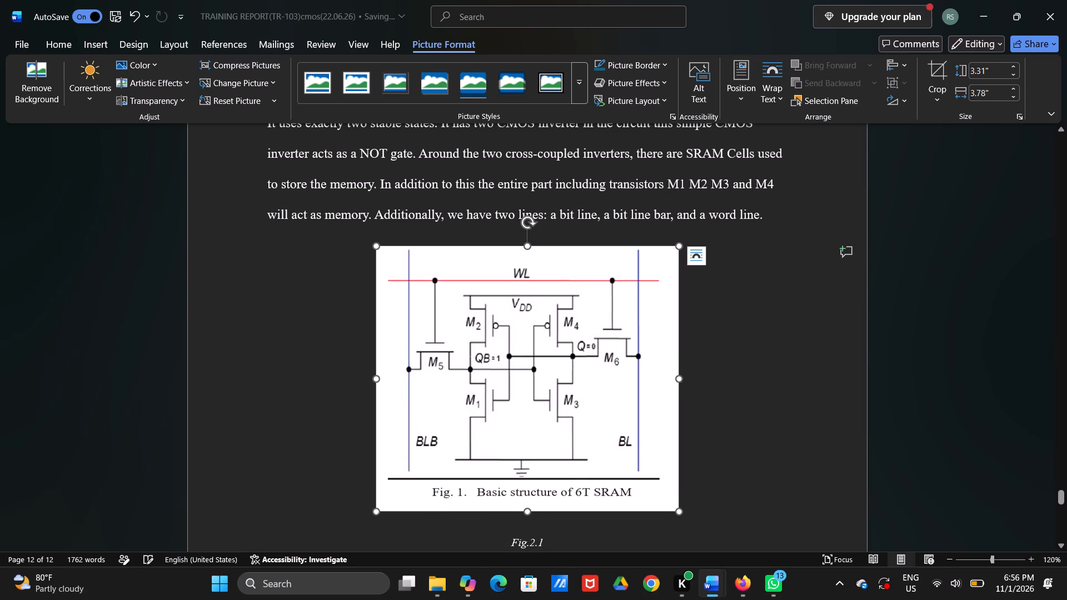
Crop the embedded "Fig. 1. Basic structure of 6T SRAM" caption off the bottom of the figure, keeping the 3.31" frame height.
click(939, 92)
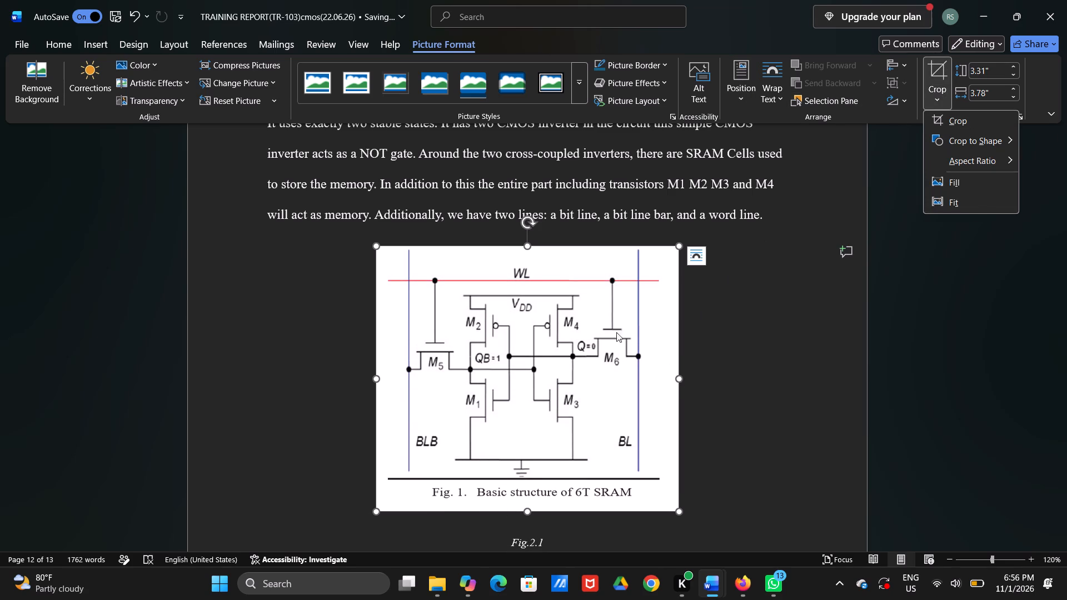
drag(960, 120, 951, 127)
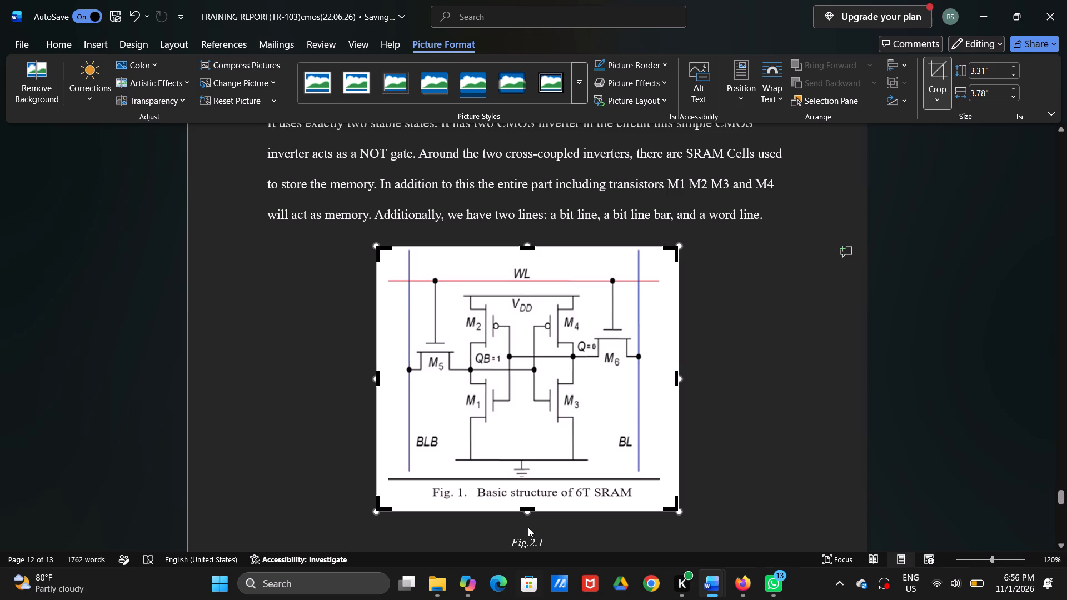
drag(527, 512, 525, 537)
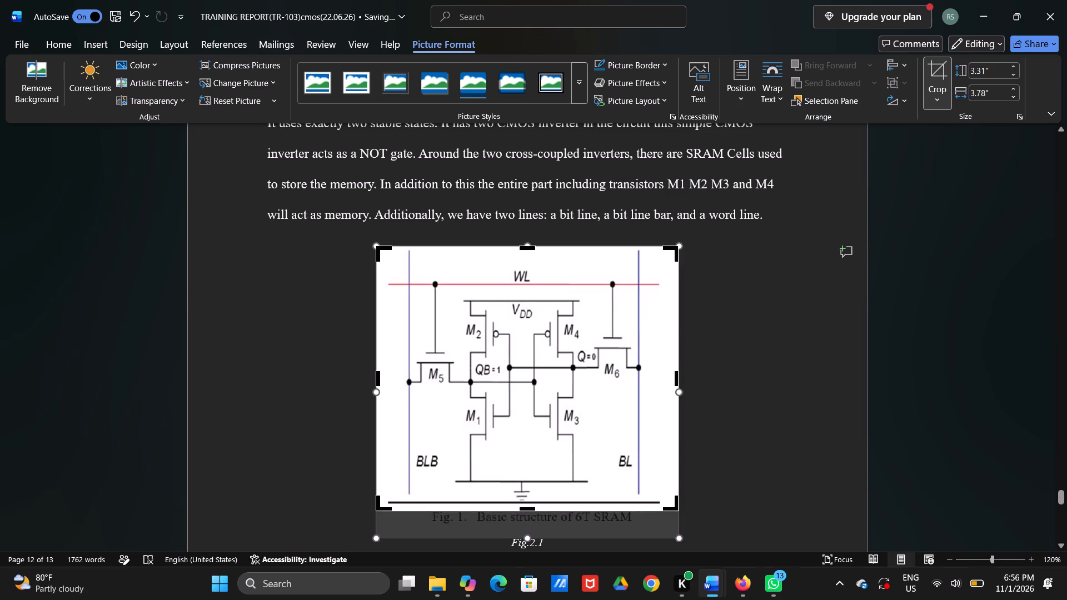
click(686, 494)
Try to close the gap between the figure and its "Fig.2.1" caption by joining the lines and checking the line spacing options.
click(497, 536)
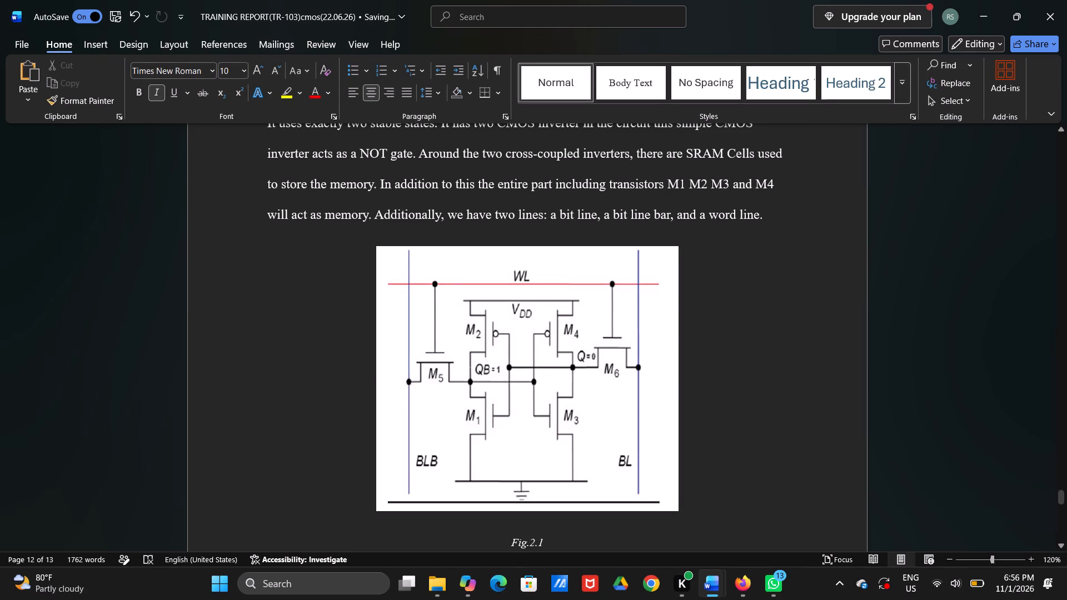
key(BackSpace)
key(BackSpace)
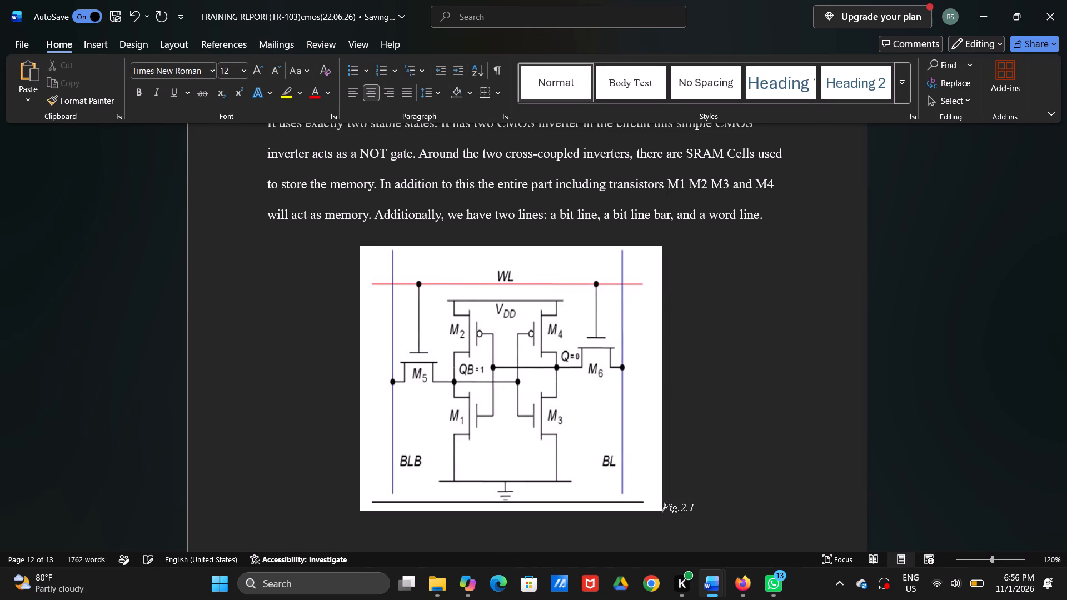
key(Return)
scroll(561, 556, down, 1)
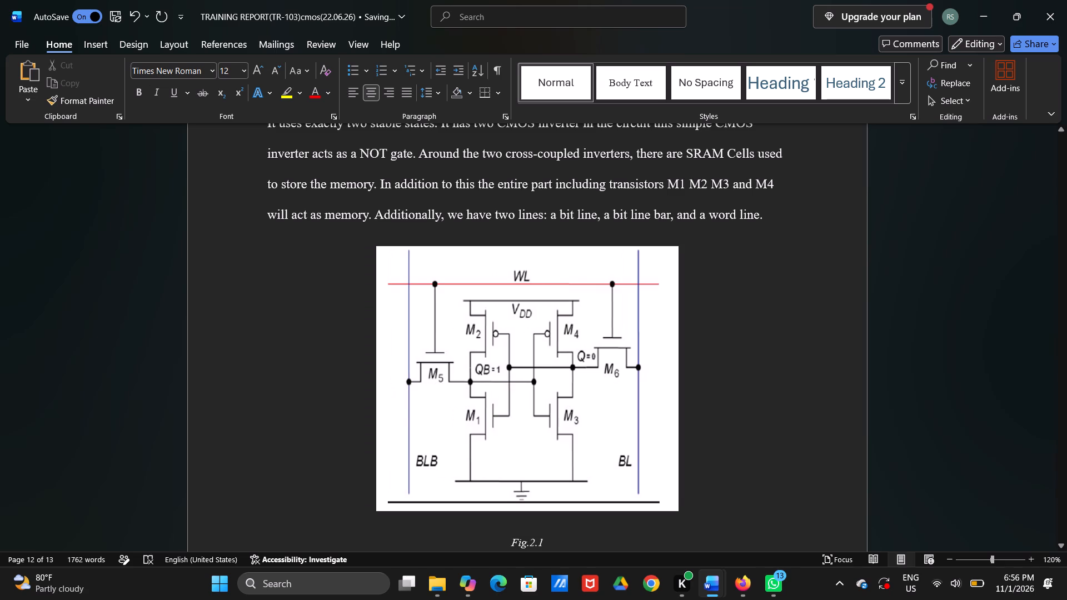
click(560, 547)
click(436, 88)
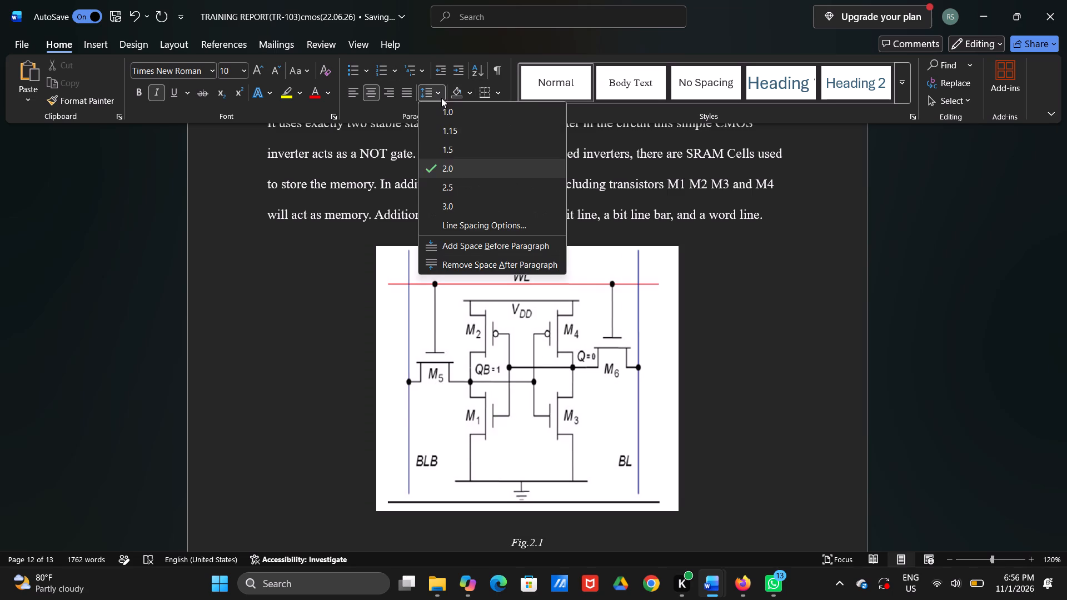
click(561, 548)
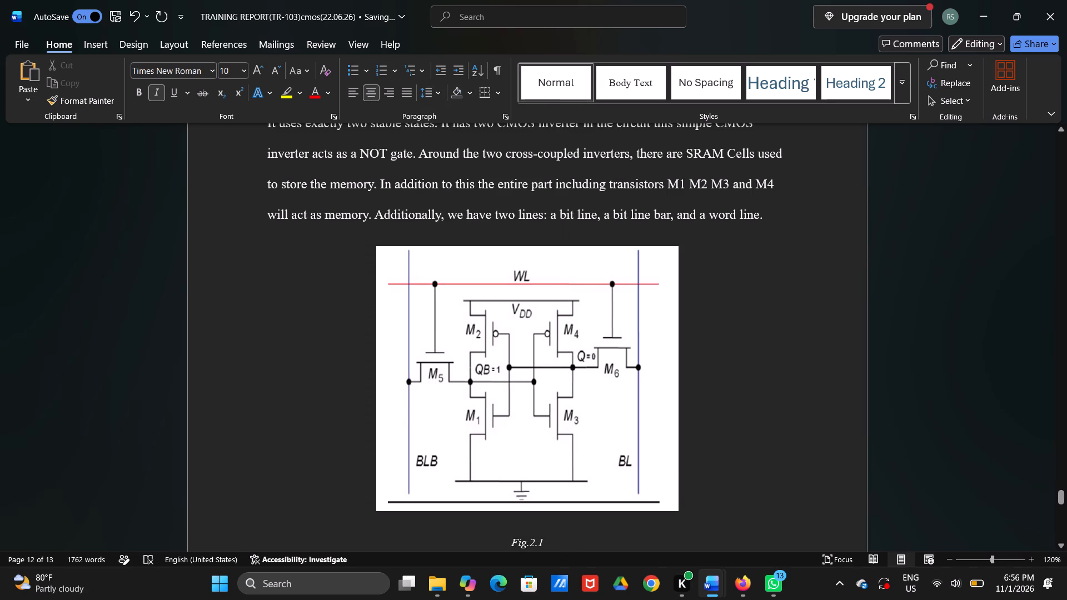
Complete the figure caption after "Fig.2.1" with the description "Basic Architecture of 6T SRAM Cell".
text(ba)
key(BackSpace)
key(BackSpace)
key(shift+b)
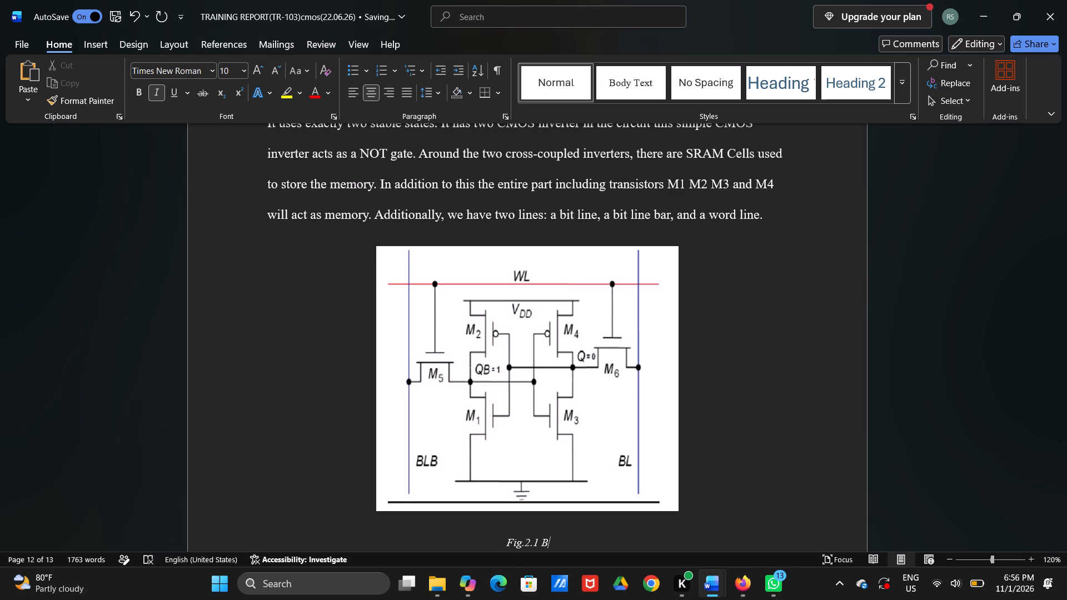
key(BackSpace)
text(Basu)
key(BackSpace)
text(ic)
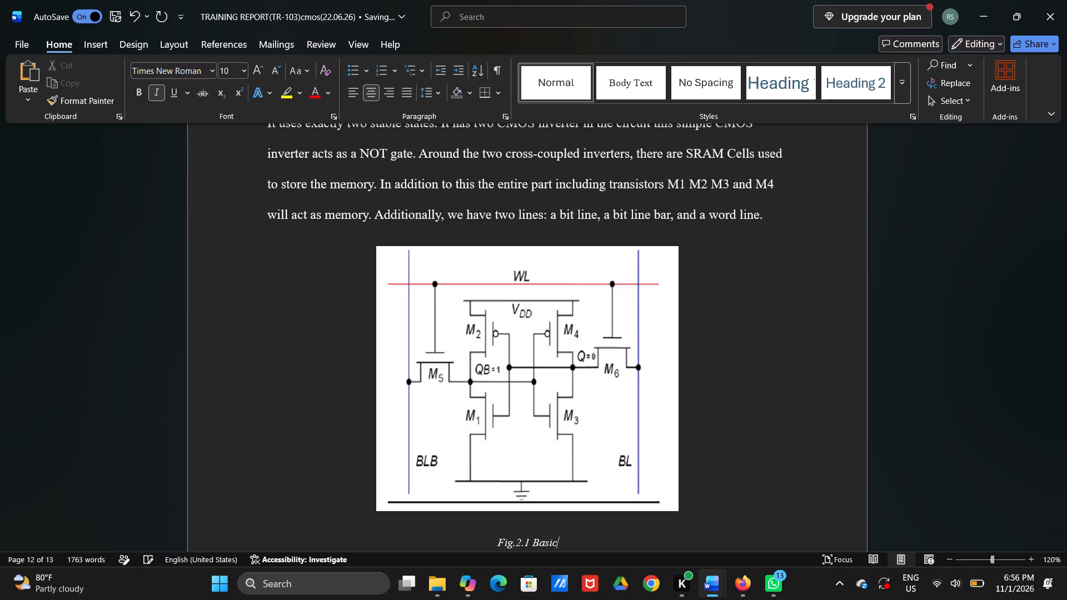
key(space)
text(Archic)
key(BackSpace)
text(tectit)
key(BackSpace)
key(BackSpace)
key(r)
key(BackSpace)
text(ure o)
text(f)
key(space)
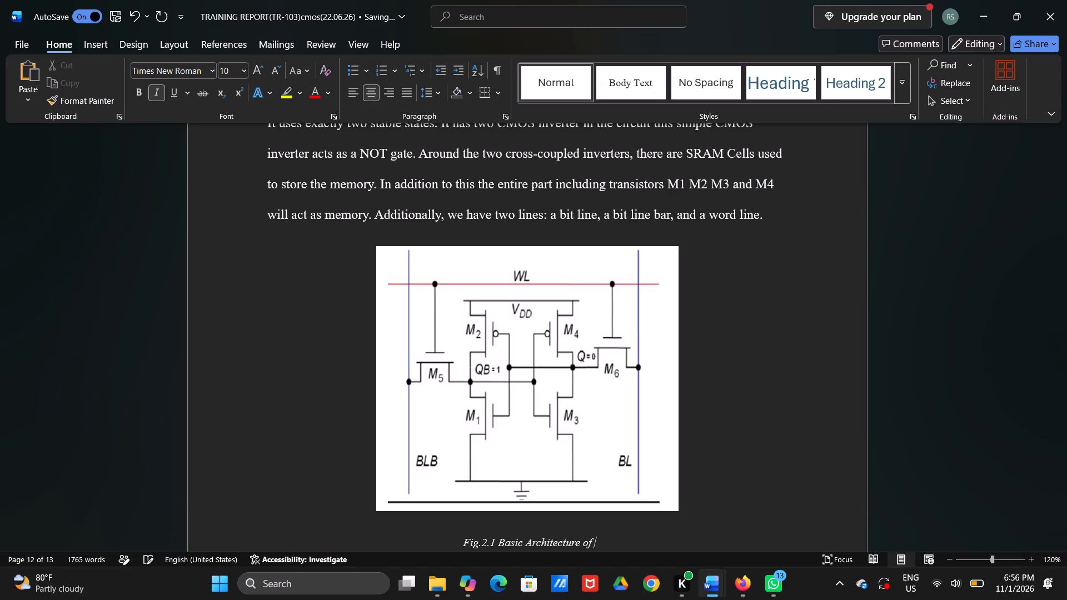
key(6)
text(T)
key(space)
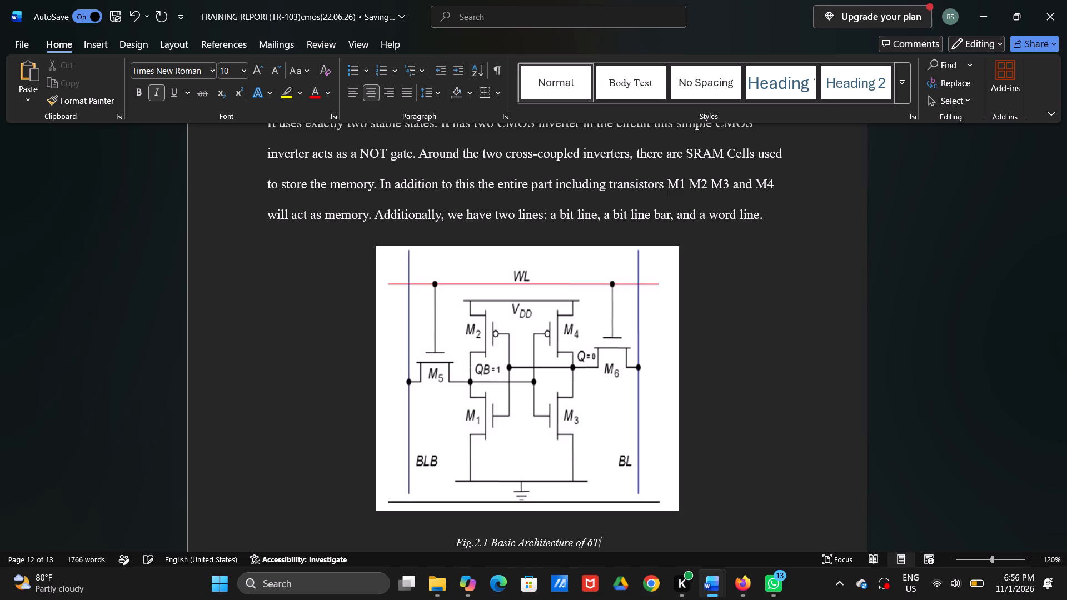
text(SRAN)
key(space)
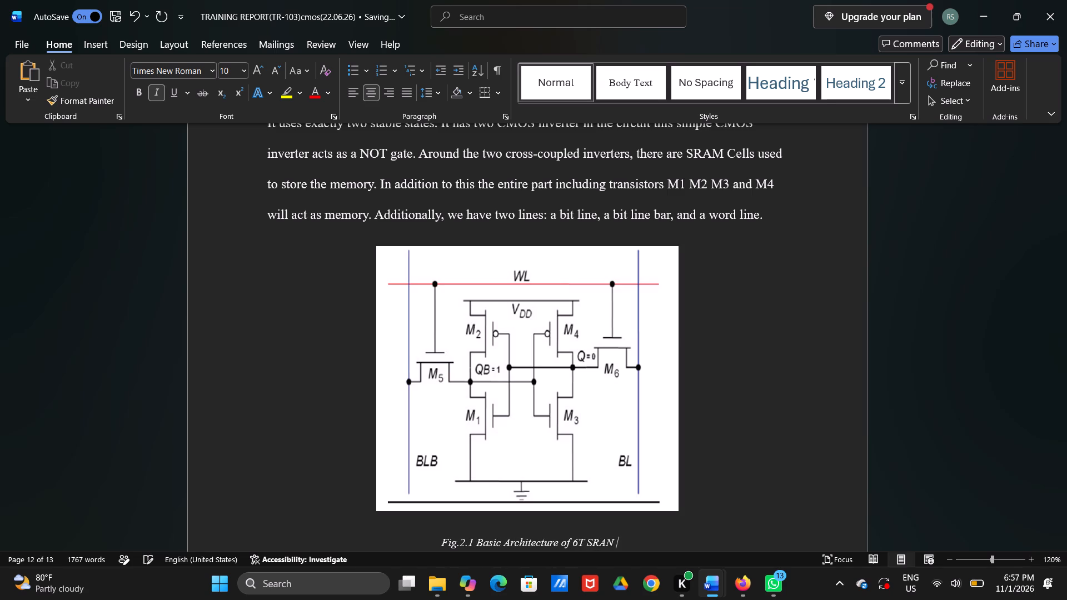
key(BackSpace)
key(BackSpace)
key(m)
key(BackSpace)
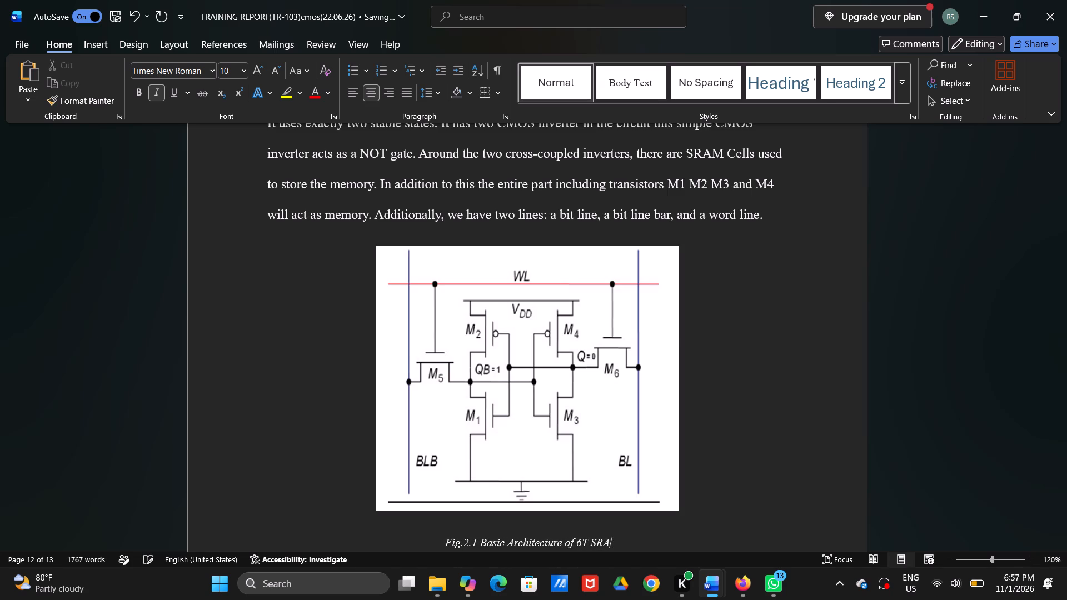
text(M)
key(space)
text(Ce)
text(ll)
Start a new line after the Fig.2.1 caption and turn off italics for the text to follow.
key(Return)
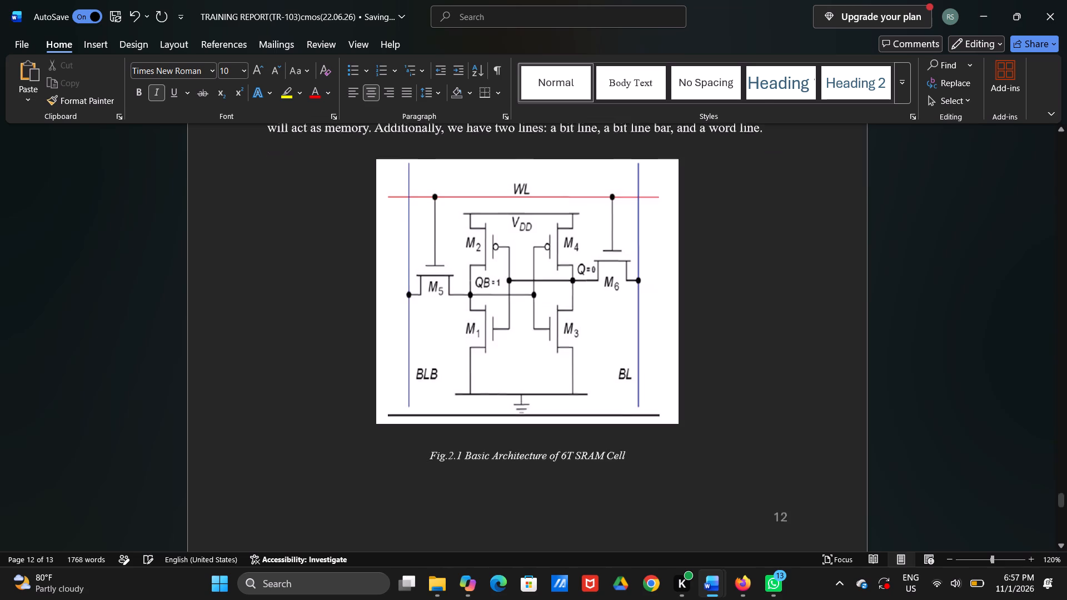
right_click(547, 543)
right_click(547, 543)
scroll(547, 543, down, 1)
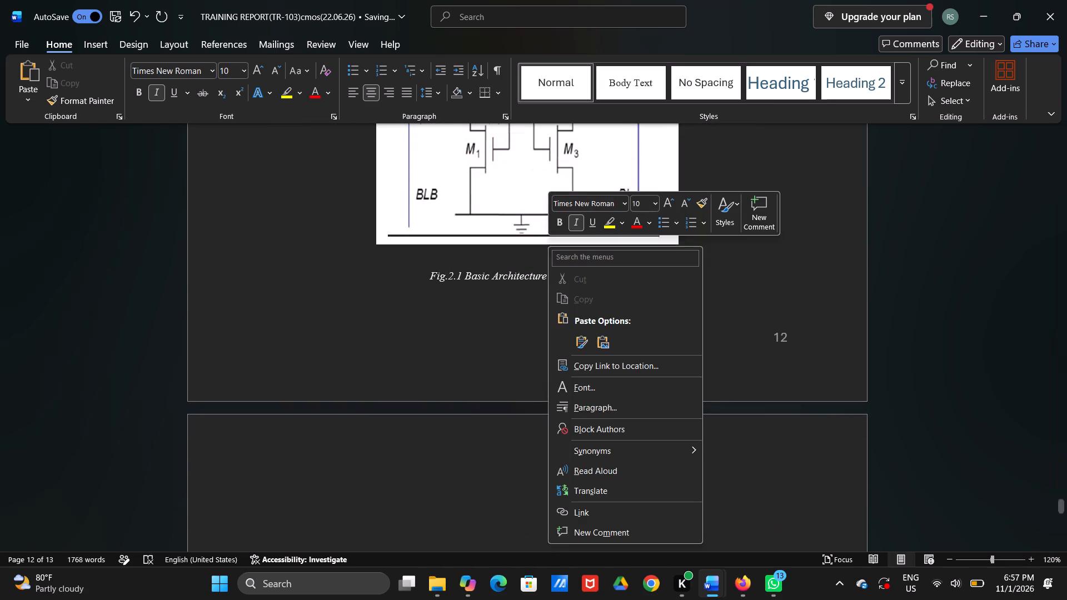
click(498, 469)
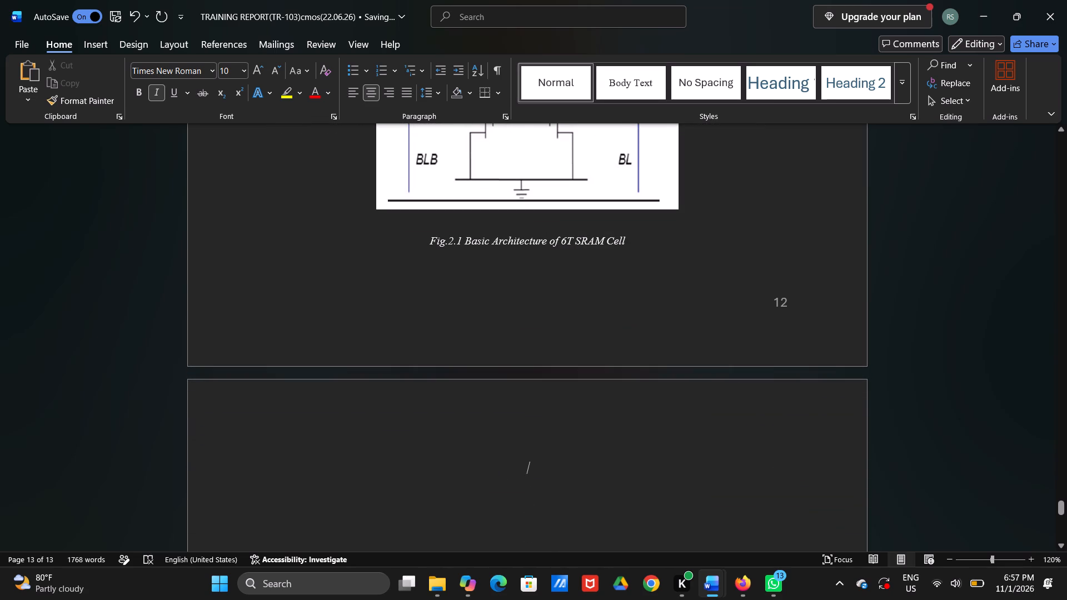
key(ctrl+i)
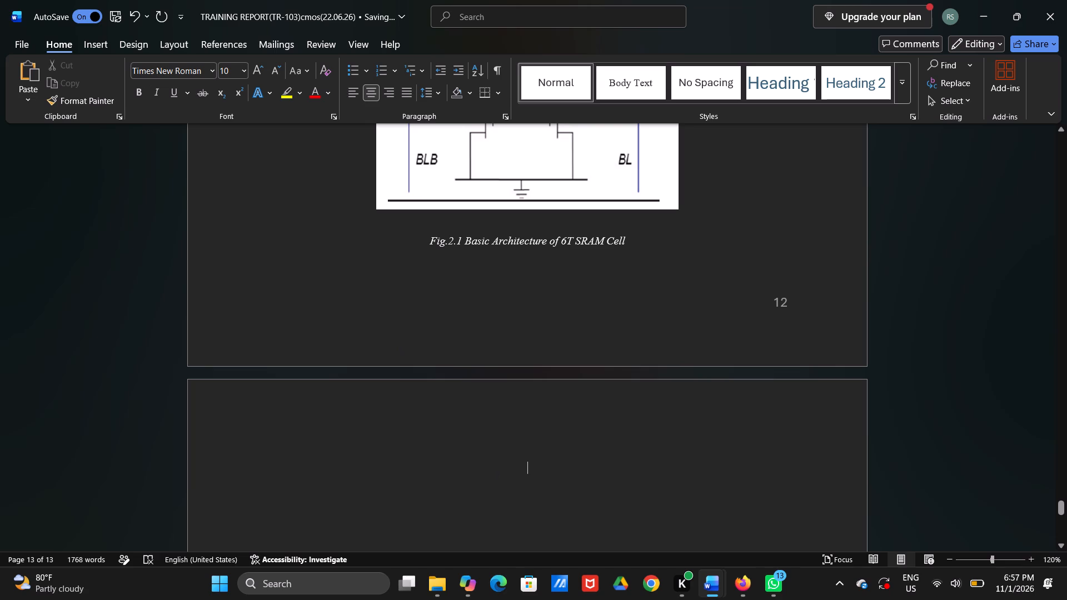
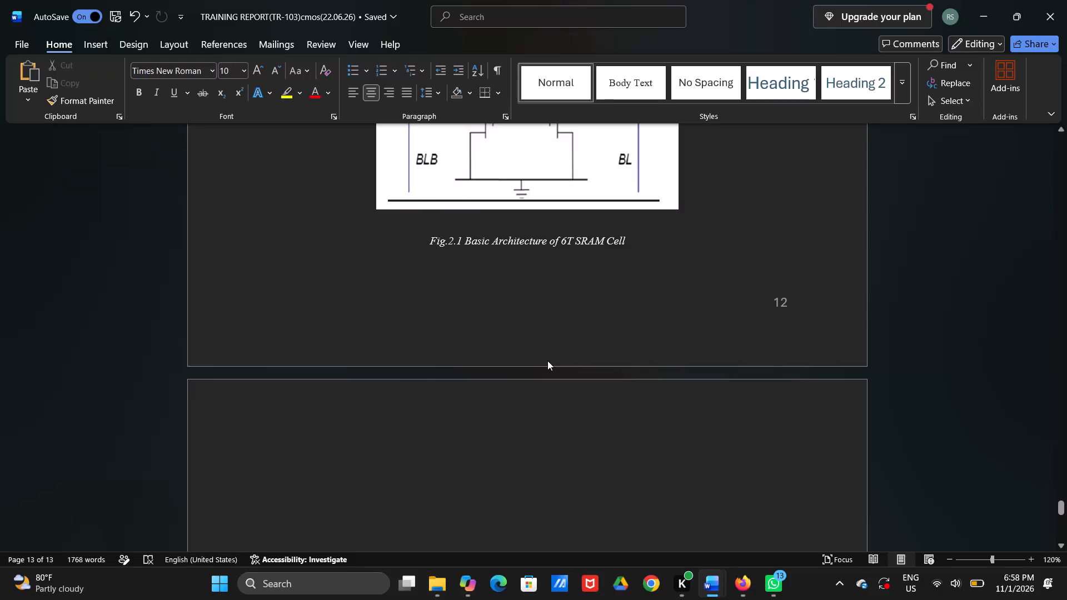
Left-align the empty line after the Fig.2.1 caption and paste the copied text on the two fundamental SRAM cell requirements at 12 pt.
click(358, 89)
key(ctrl+v)
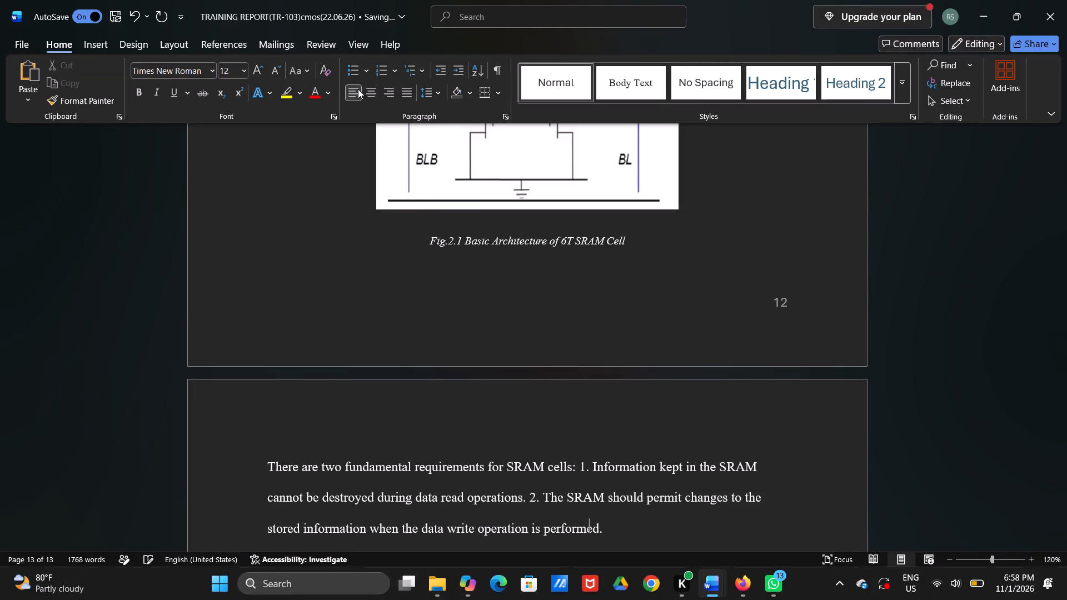
key(ctrl+z)
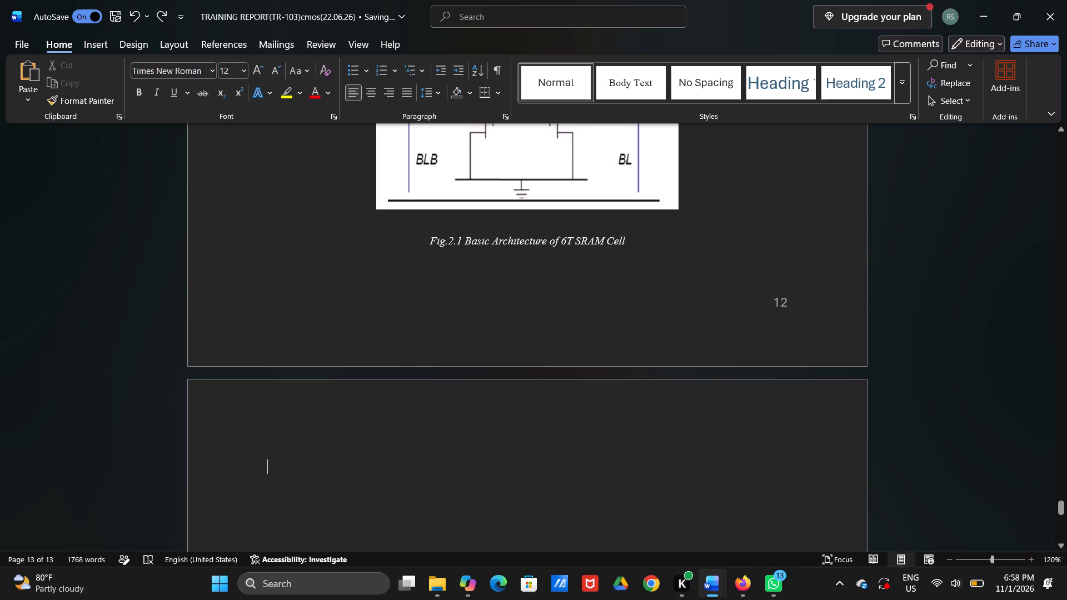
click(255, 69)
click(284, 69)
click(279, 67)
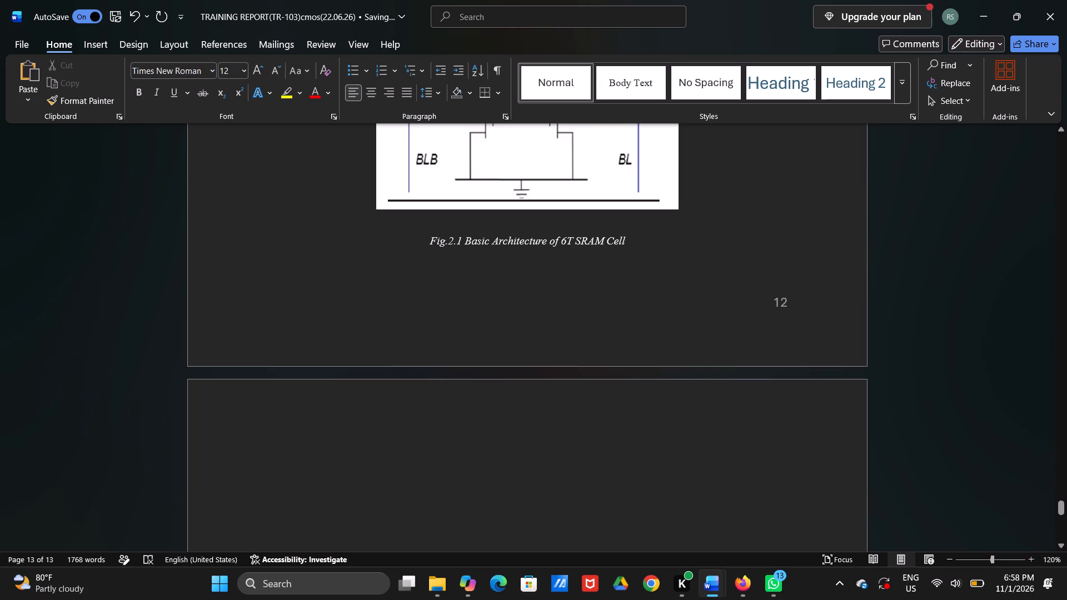
key(ctrl+v)
scroll(398, 379, down, 1)
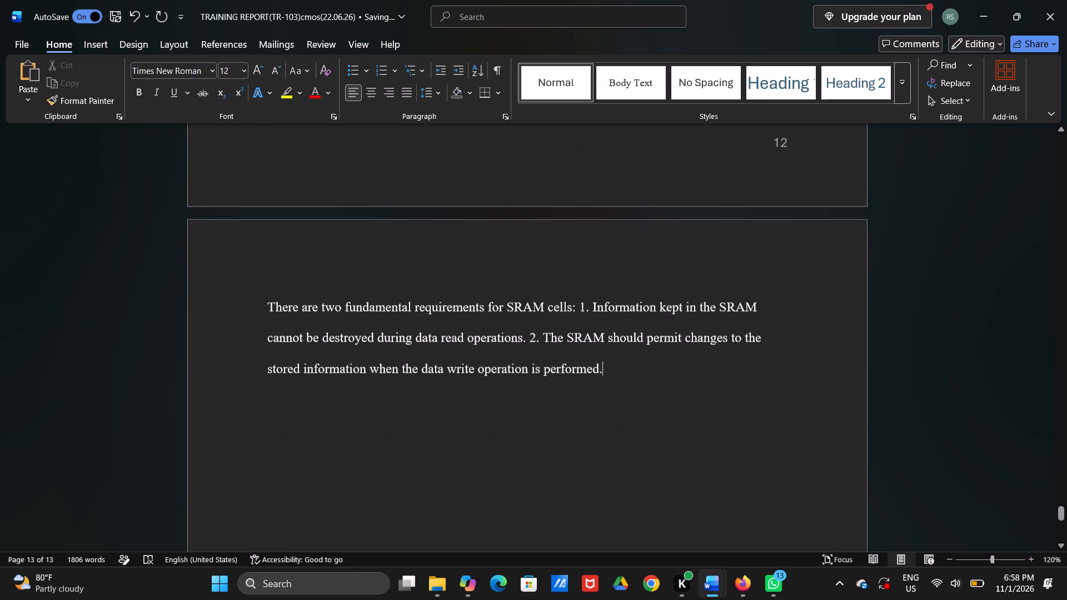
scroll(398, 379, down, 1)
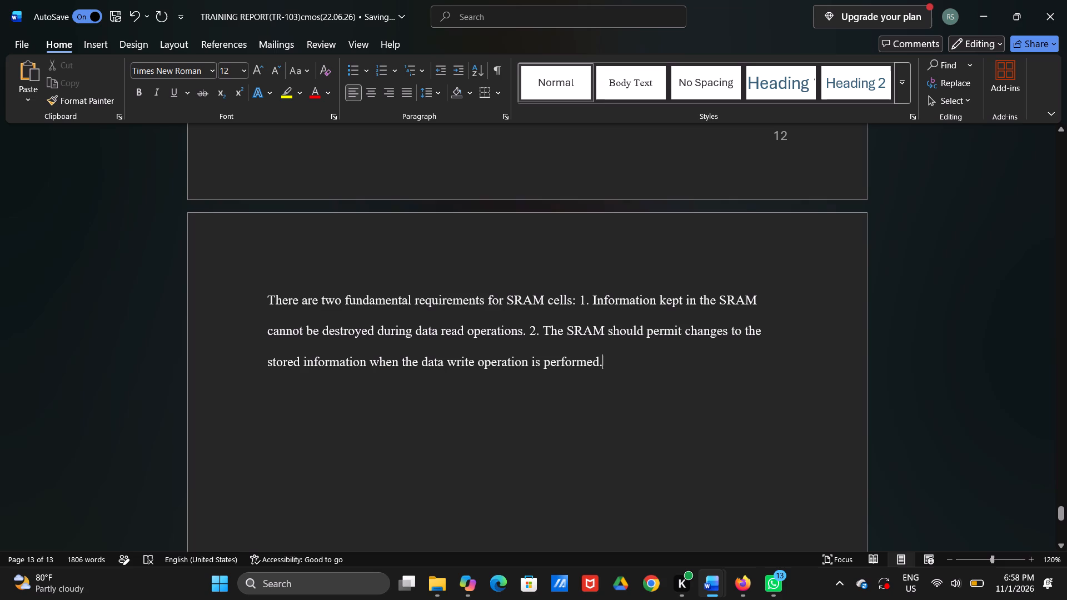
Split the pasted text so that requirements 1 and 2 each start on their own line below the introductory sentence.
click(579, 301)
key(Return)
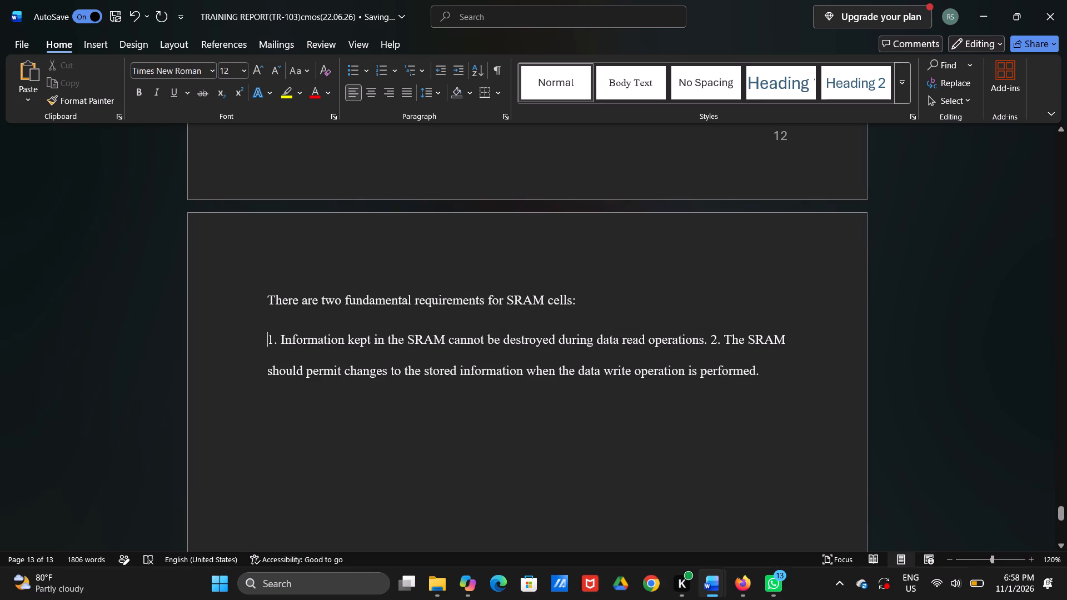
click(712, 335)
key(Return)
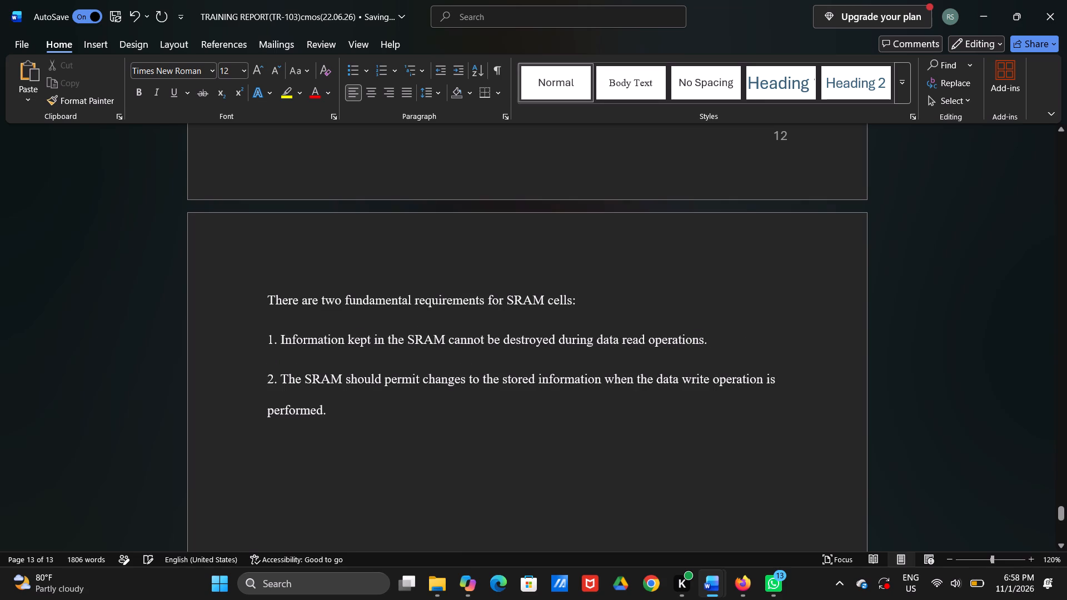
Start a new empty paragraph after requirement 2, which ends with "performed.".
scroll(701, 287, down, 2)
scroll(701, 287, up, 1)
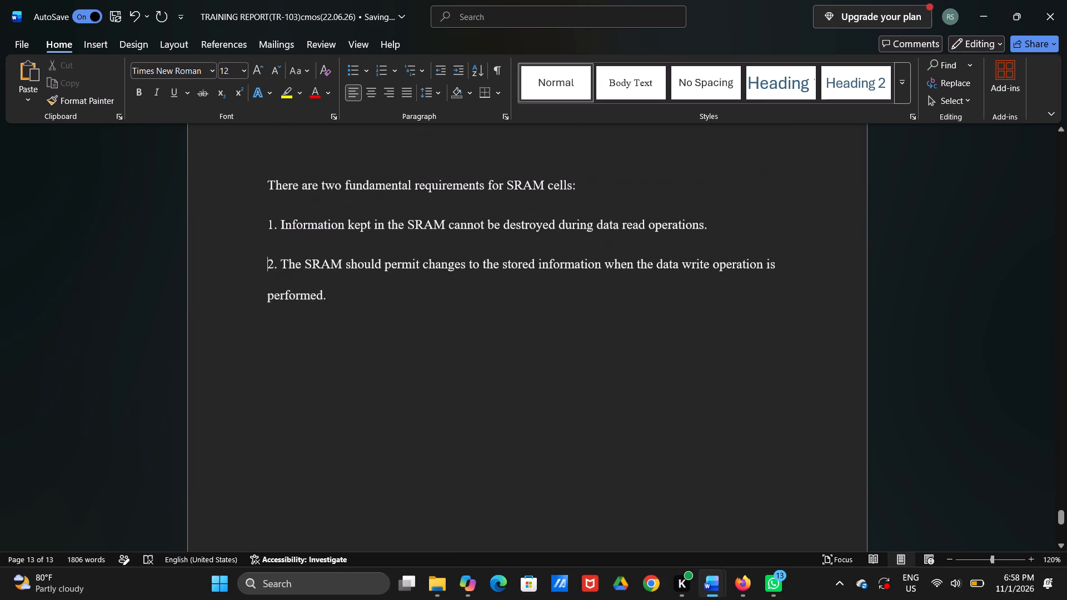
scroll(523, 292, up, 1)
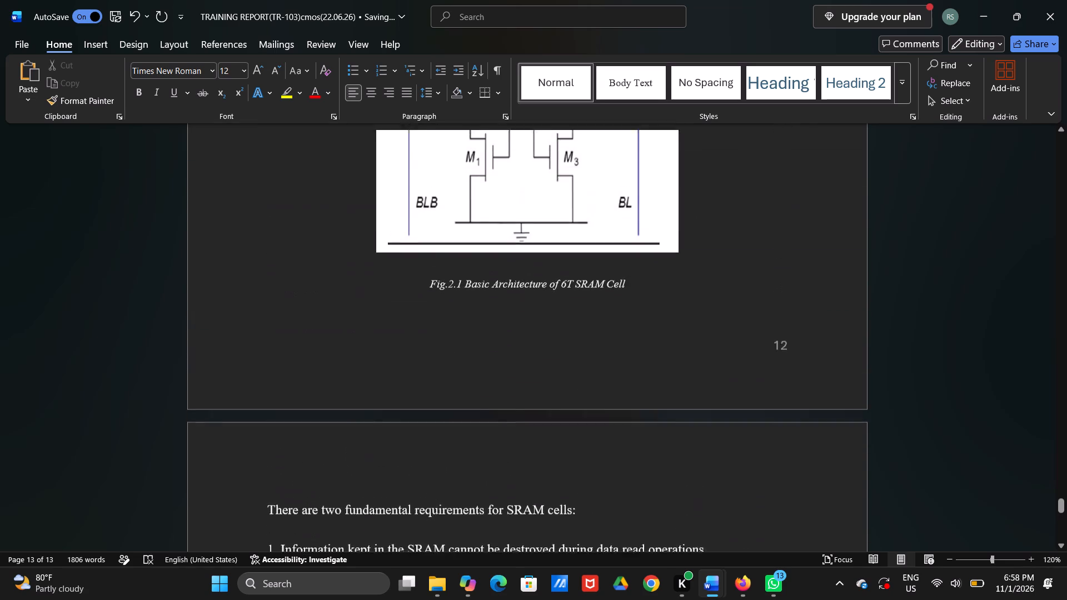
scroll(523, 292, down, 1)
click(352, 197)
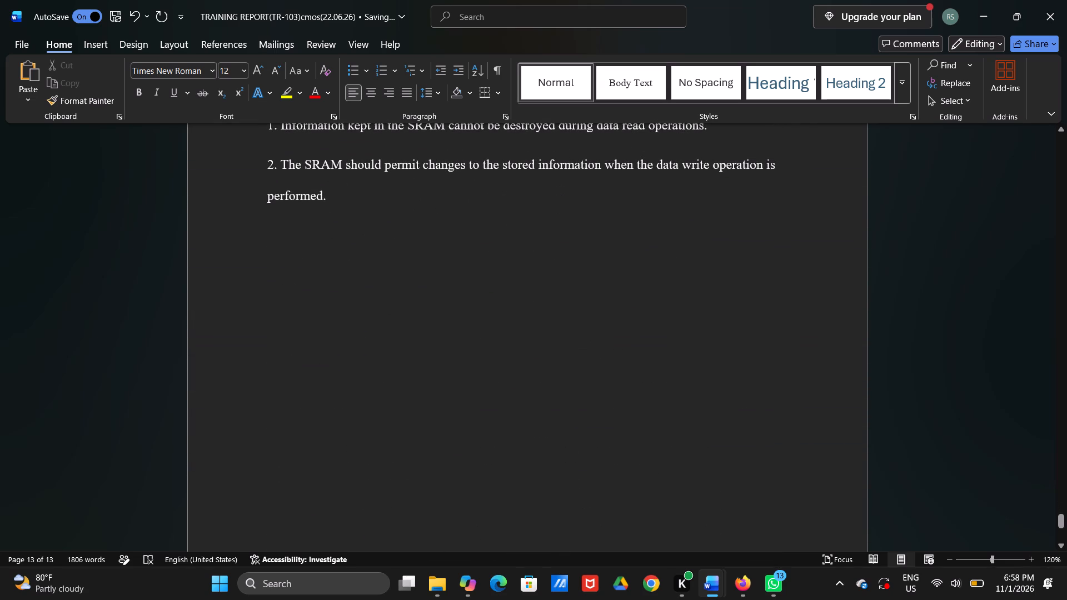
key(Return)
scroll(352, 197, up, 1)
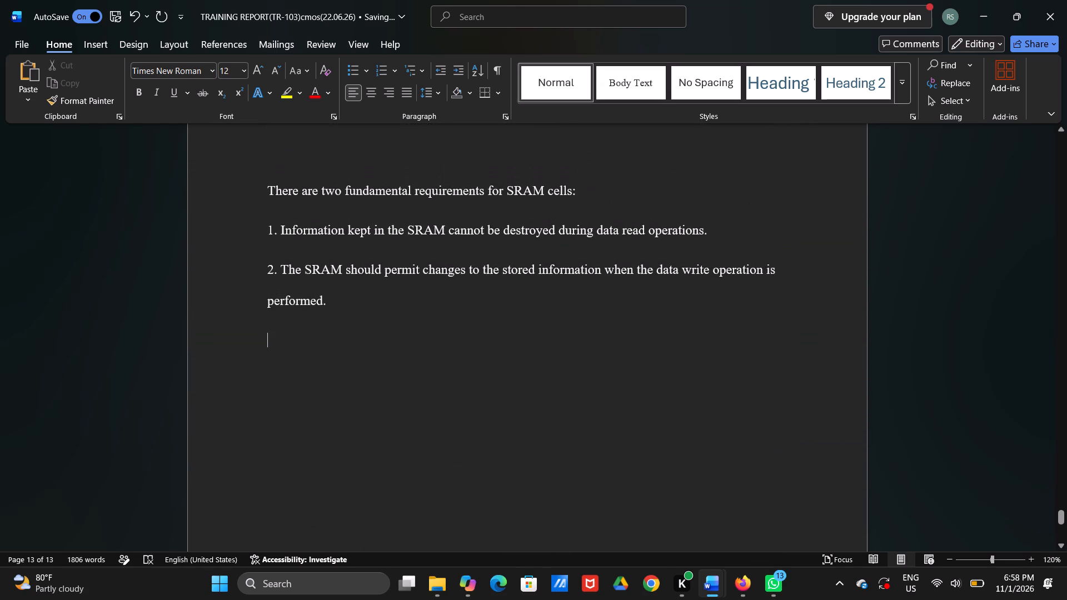
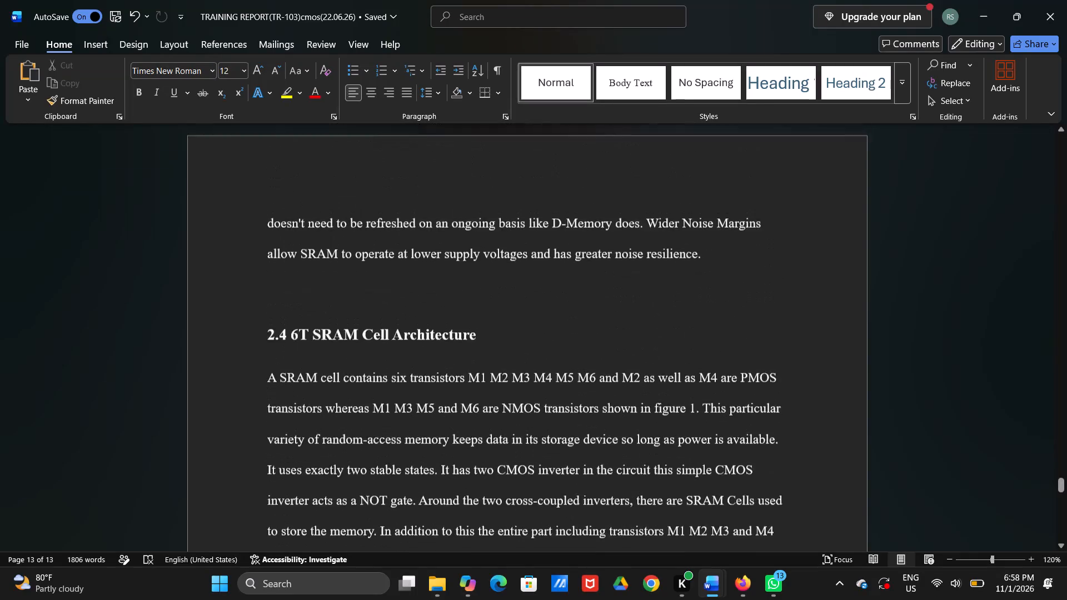
Leave an empty line below requirement 2 and start a bold 14 pt heading with the number 2.5.
scroll(352, 197, down, 4)
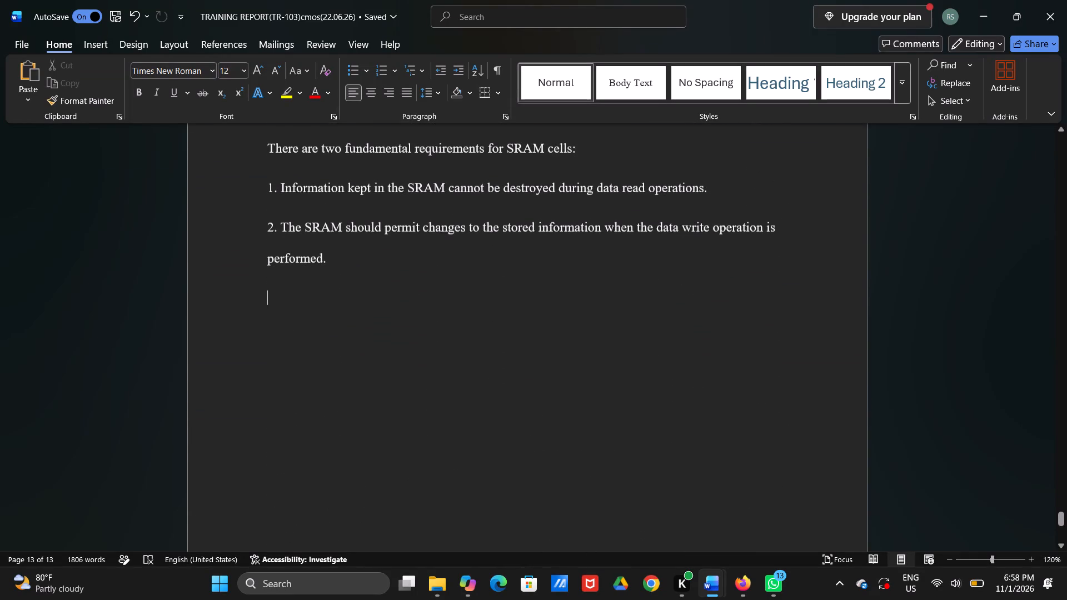
click(259, 67)
scroll(259, 67, up, 1)
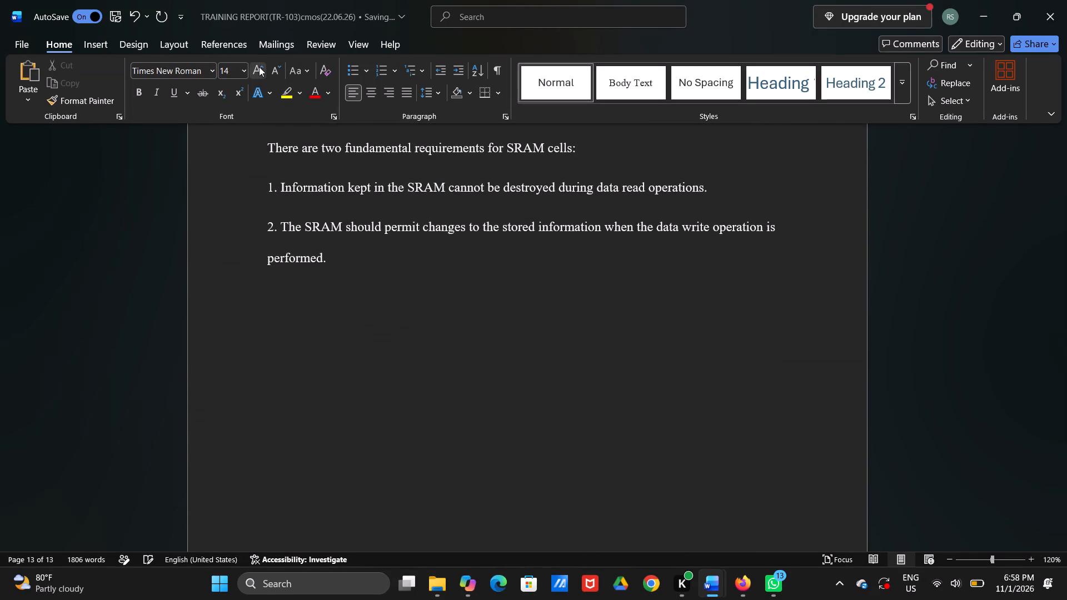
scroll(259, 67, up, 1)
scroll(305, 201, up, 2)
scroll(305, 201, down, 3)
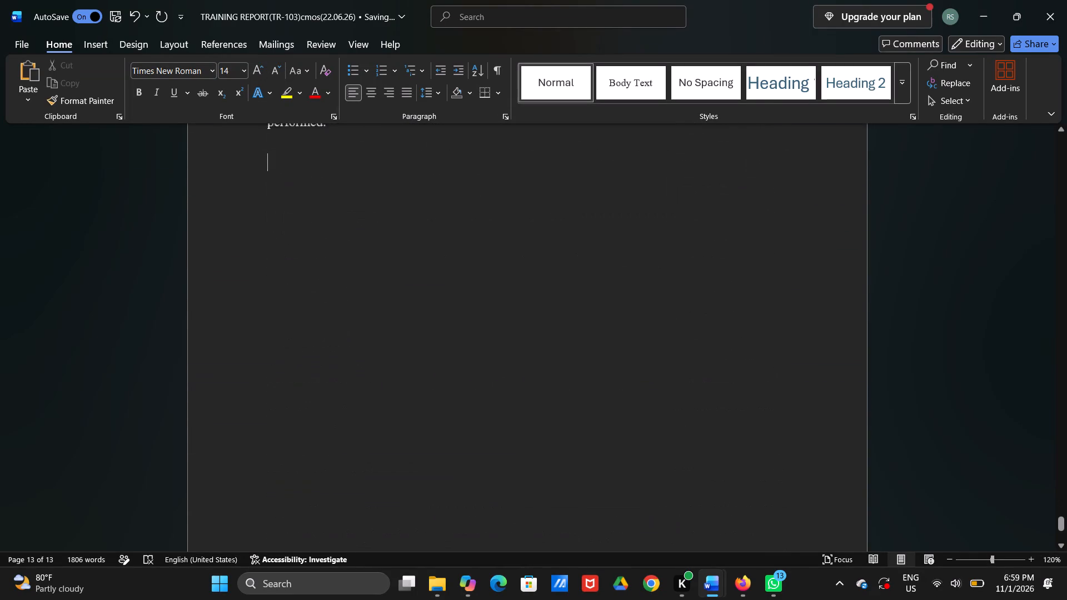
scroll(305, 201, up, 1)
key(Return)
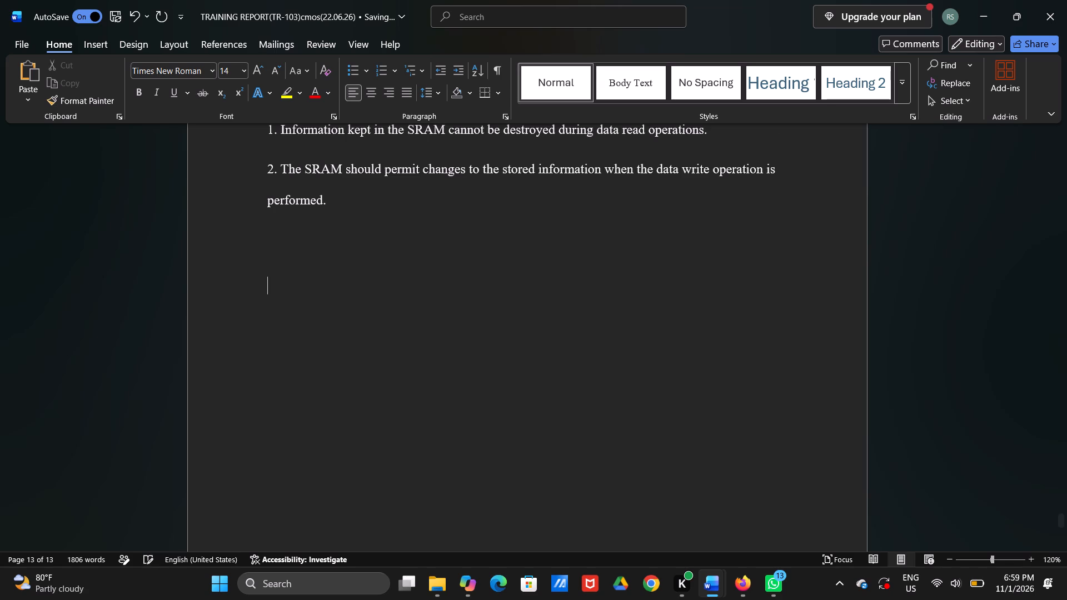
key(BackSpace)
key(Return)
key(ctrl+b)
text(2.5)
key(space)
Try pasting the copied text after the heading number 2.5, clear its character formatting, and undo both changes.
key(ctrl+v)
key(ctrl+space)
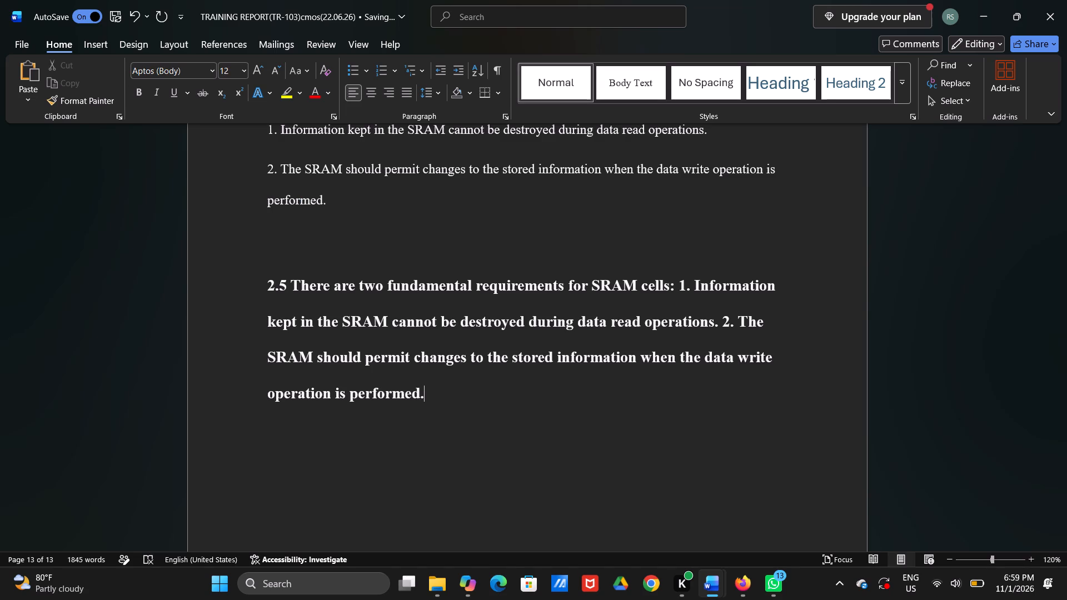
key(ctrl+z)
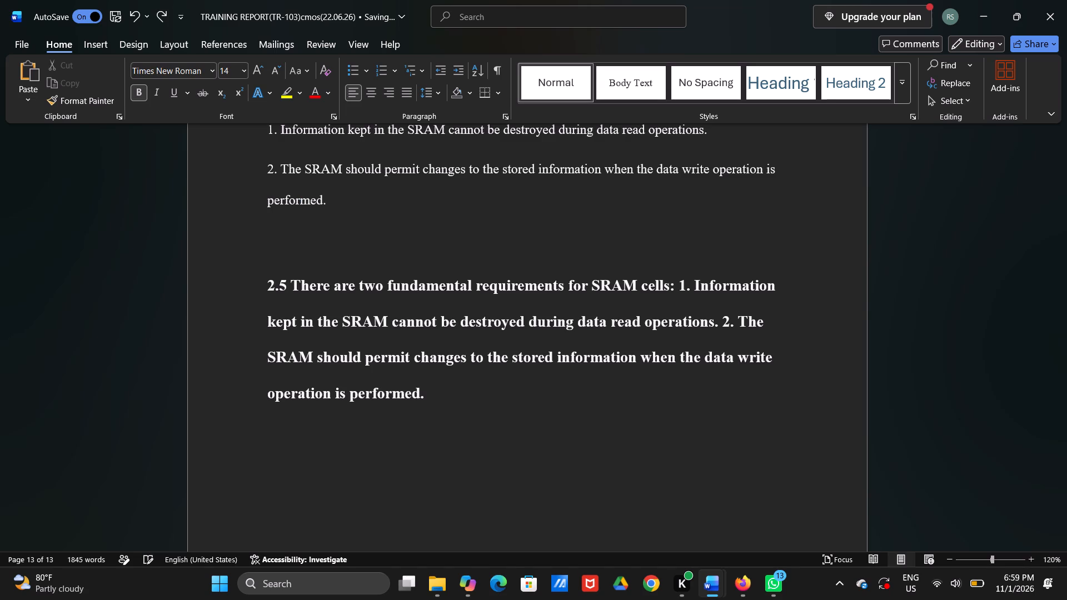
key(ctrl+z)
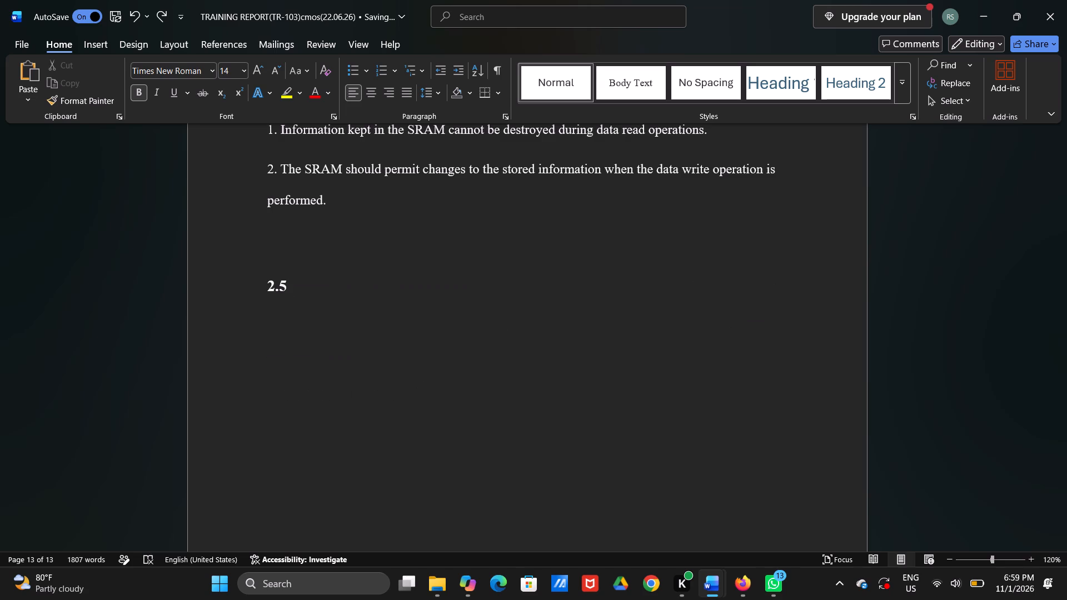
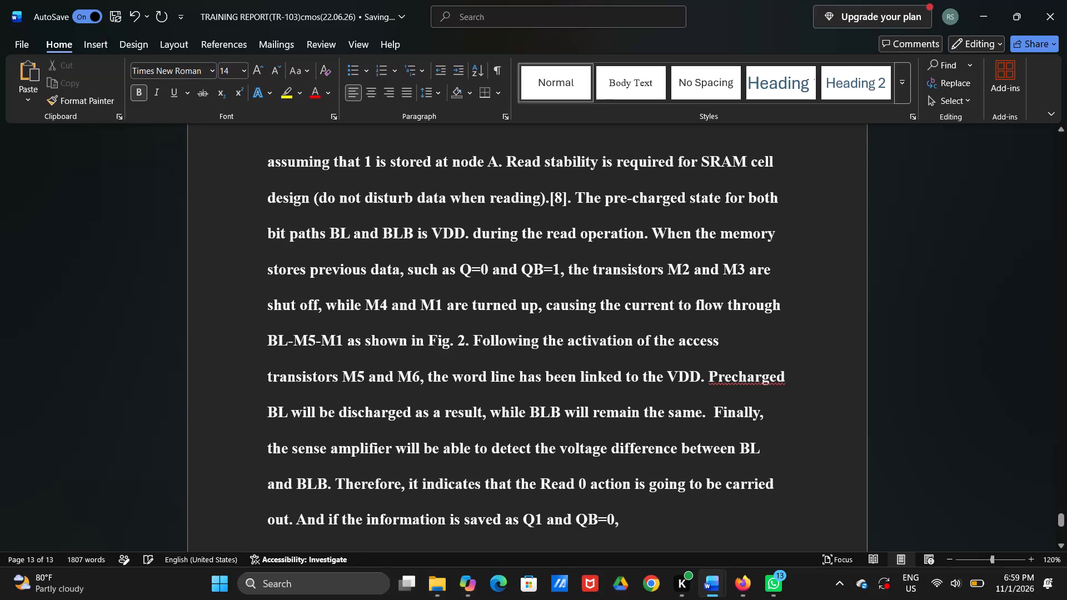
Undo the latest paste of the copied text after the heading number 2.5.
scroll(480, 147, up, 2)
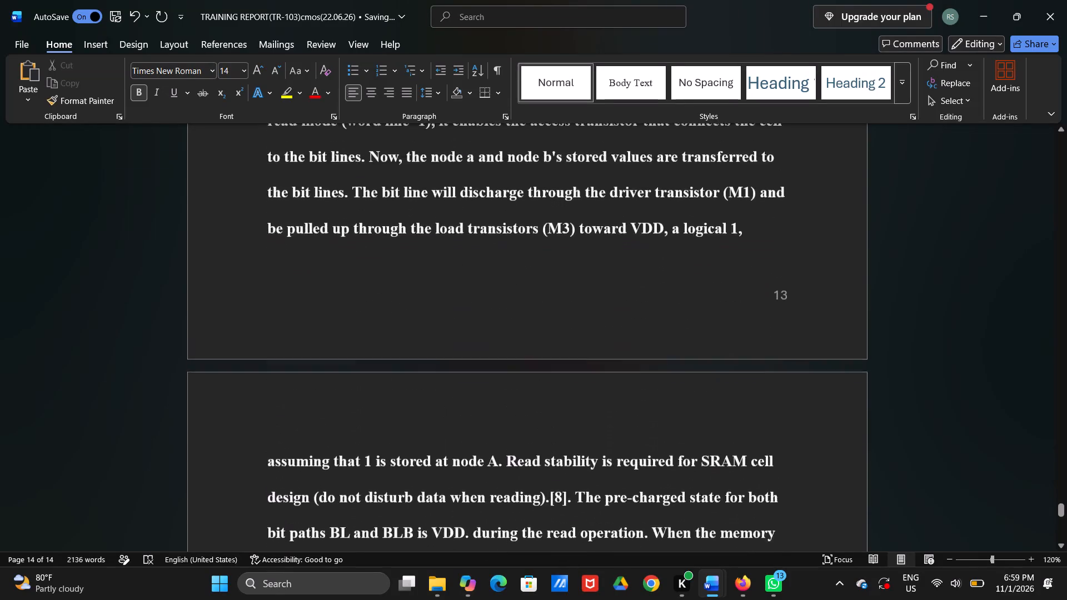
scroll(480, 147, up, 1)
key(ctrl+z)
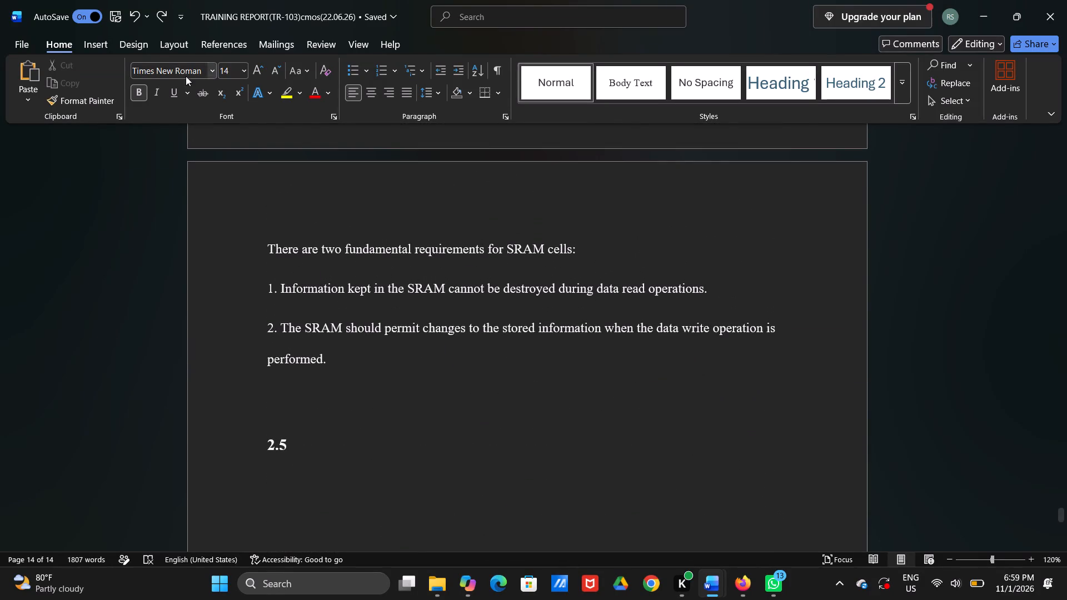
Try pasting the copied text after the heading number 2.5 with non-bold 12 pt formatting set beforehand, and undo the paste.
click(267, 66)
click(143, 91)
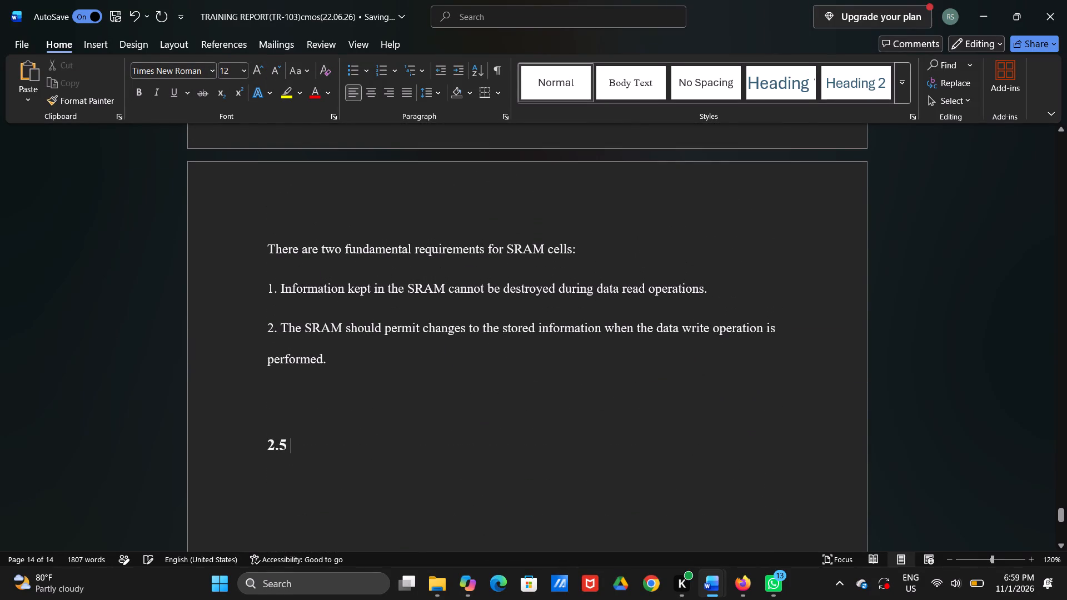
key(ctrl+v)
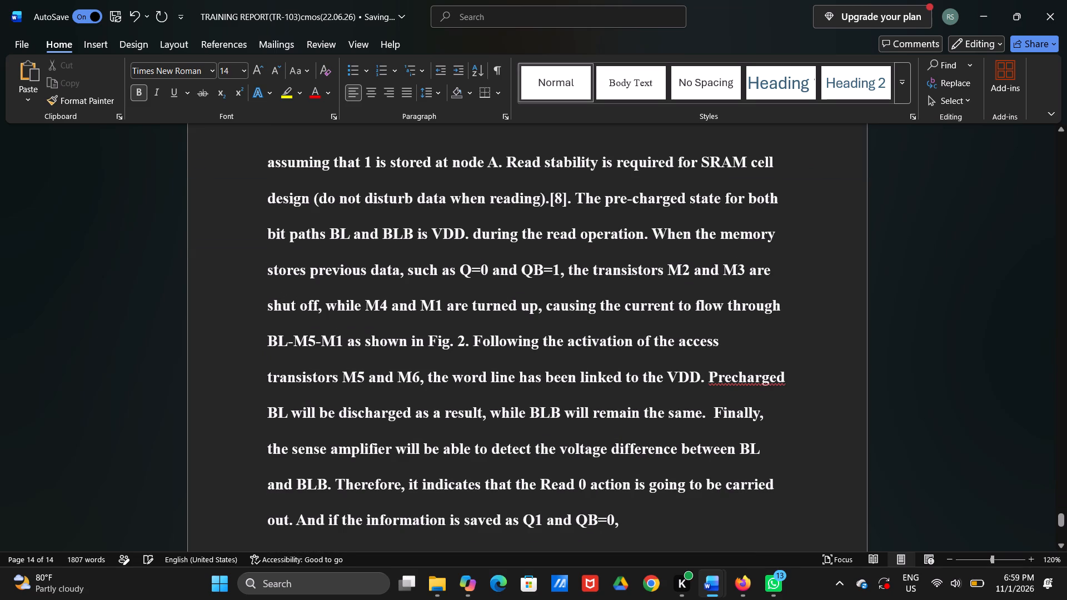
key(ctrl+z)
Turn off bold, reduce the font size one step, and paste the copied 6-transistor SRAM cell section after the heading number 2.5.
key(ctrl+b)
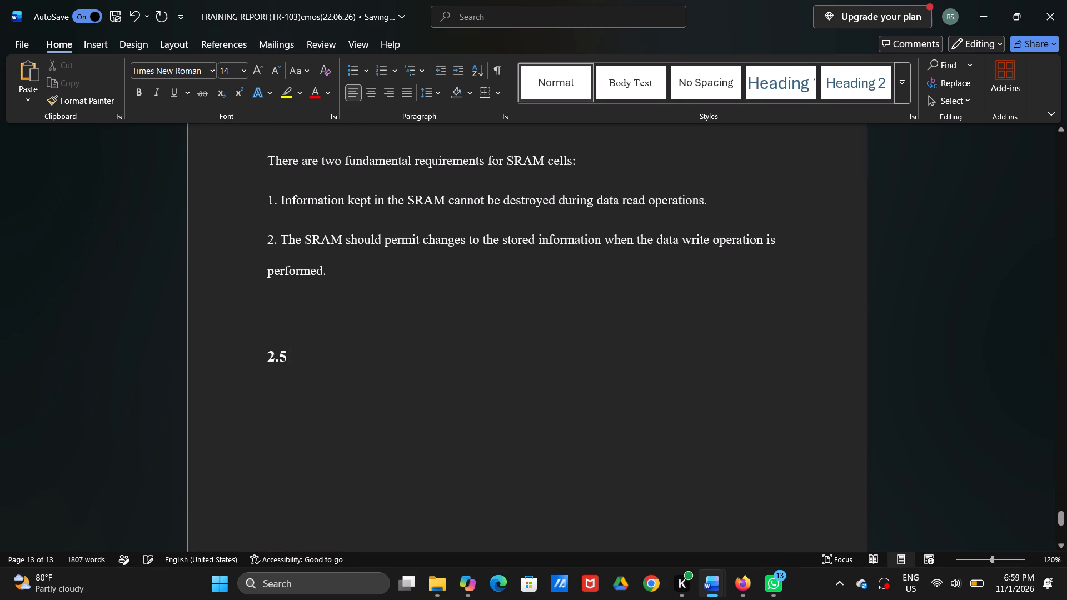
click(275, 68)
key(ctrl+v)
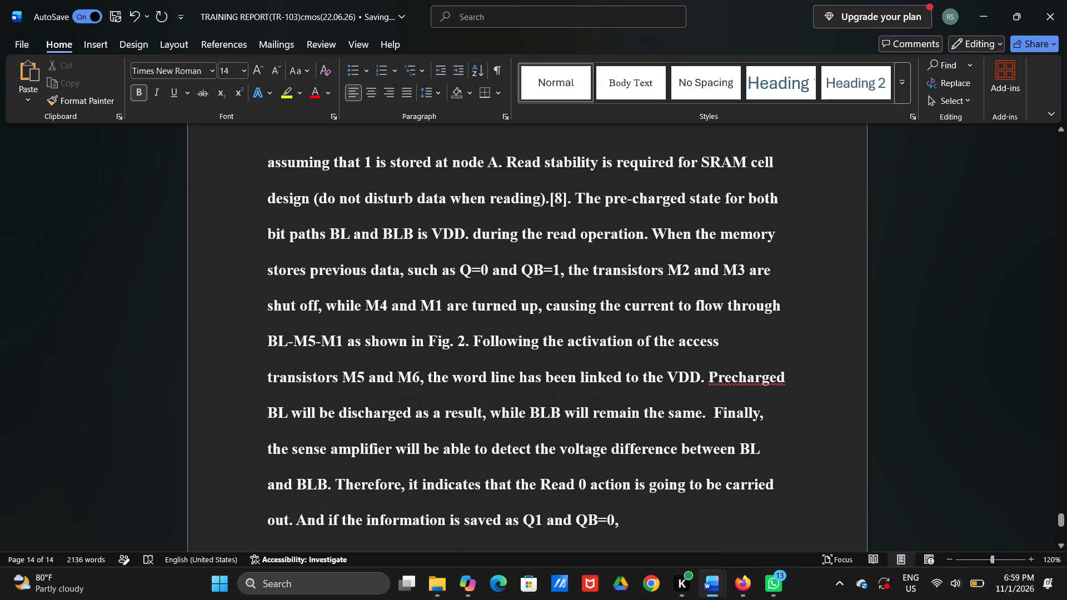
Format all pasted body text from "There are three different operating modes" to the end as non-bold 12 pt, excluding the section 2.5 heading.
drag(651, 526, 633, 521)
drag(633, 521, 253, 64)
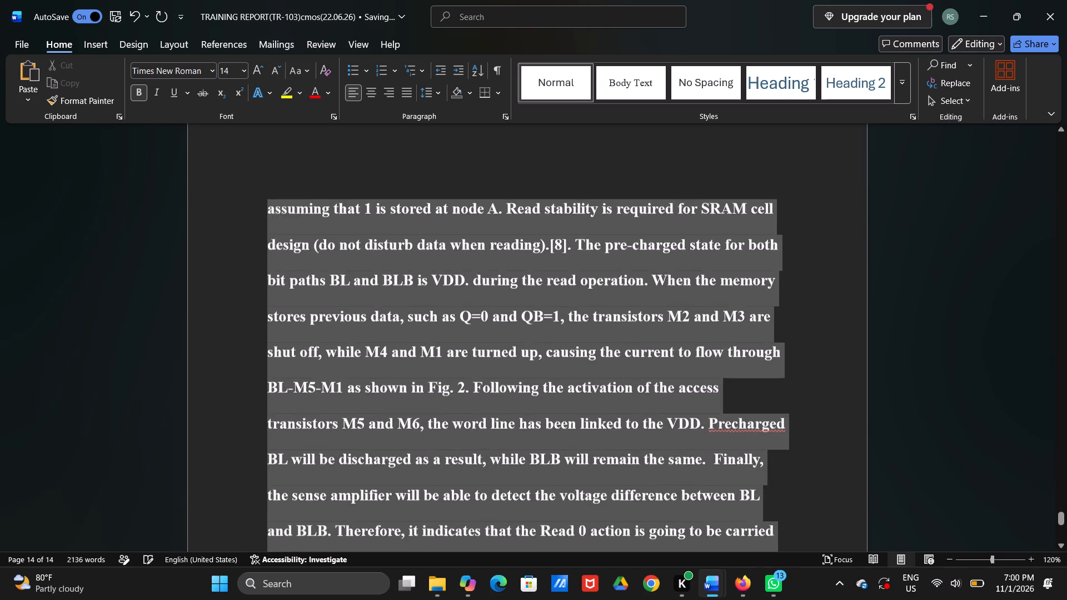
drag(253, 64, 315, 364)
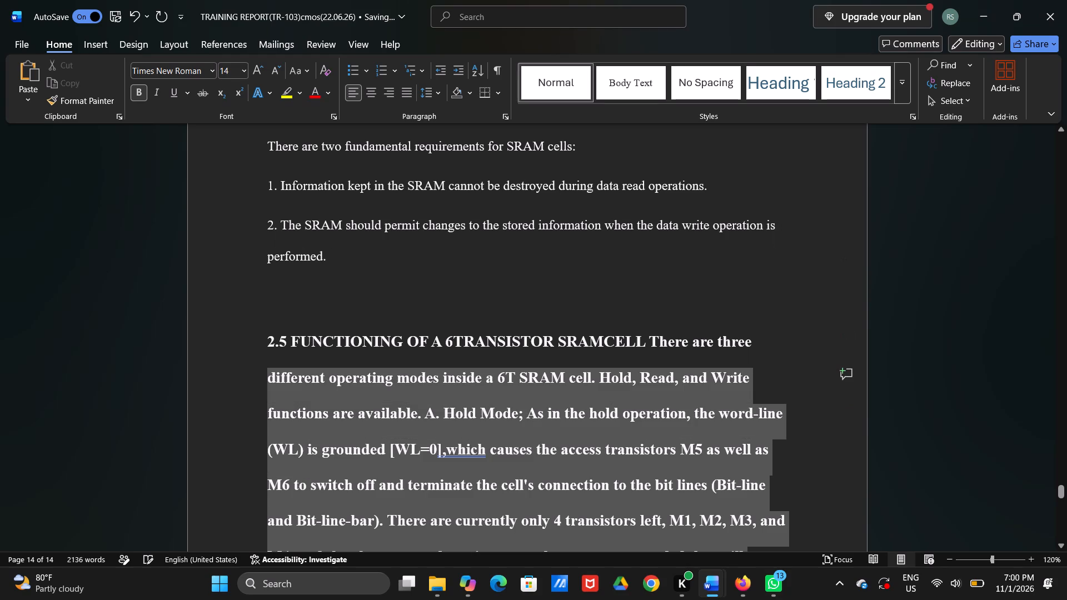
drag(315, 364, 649, 352)
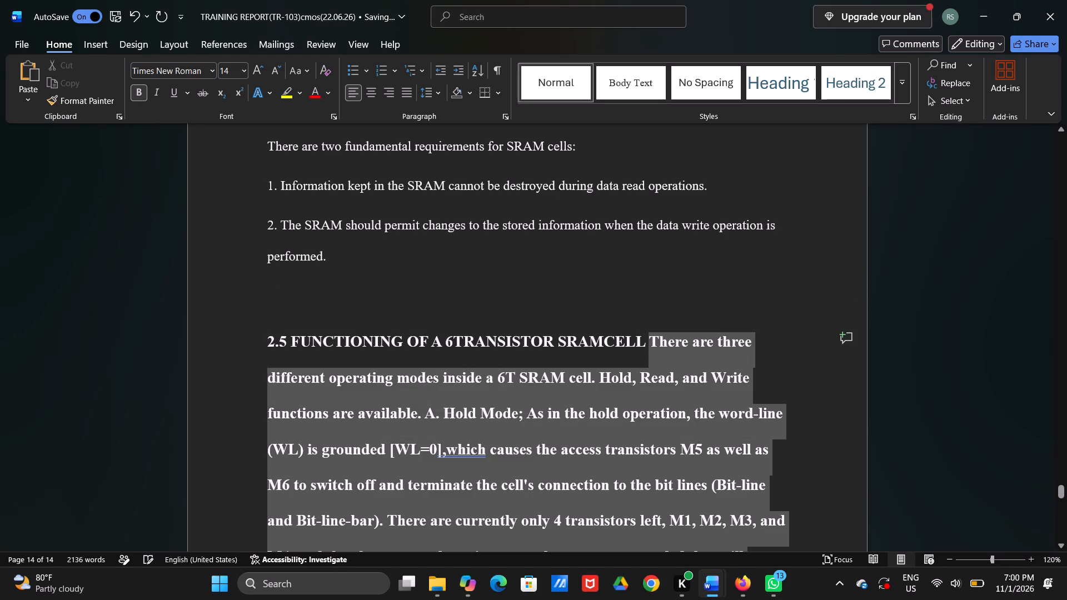
drag(649, 352, 651, 349)
click(277, 68)
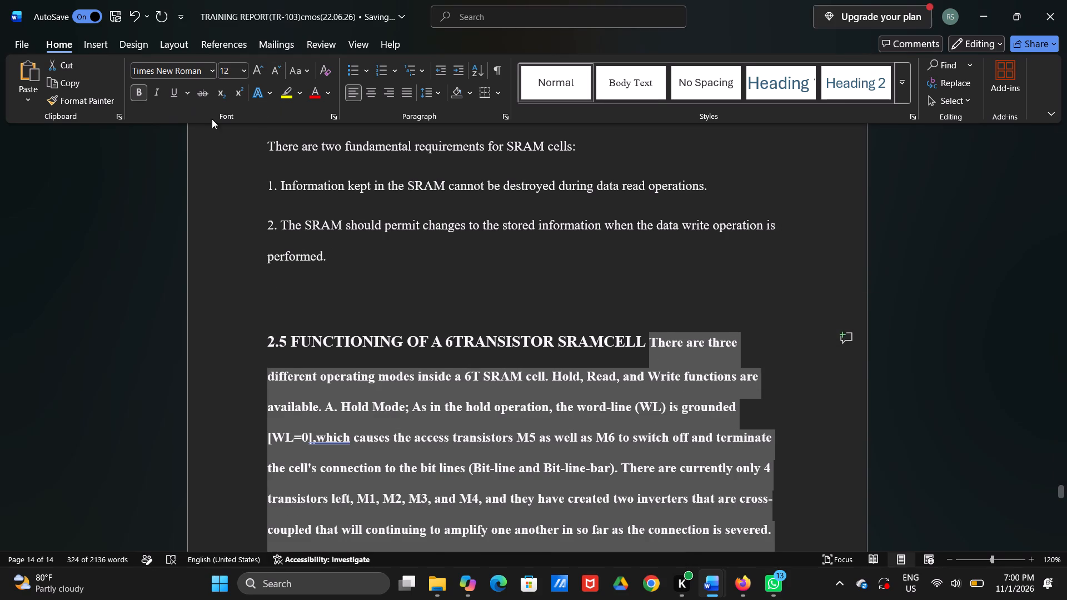
click(122, 96)
click(132, 92)
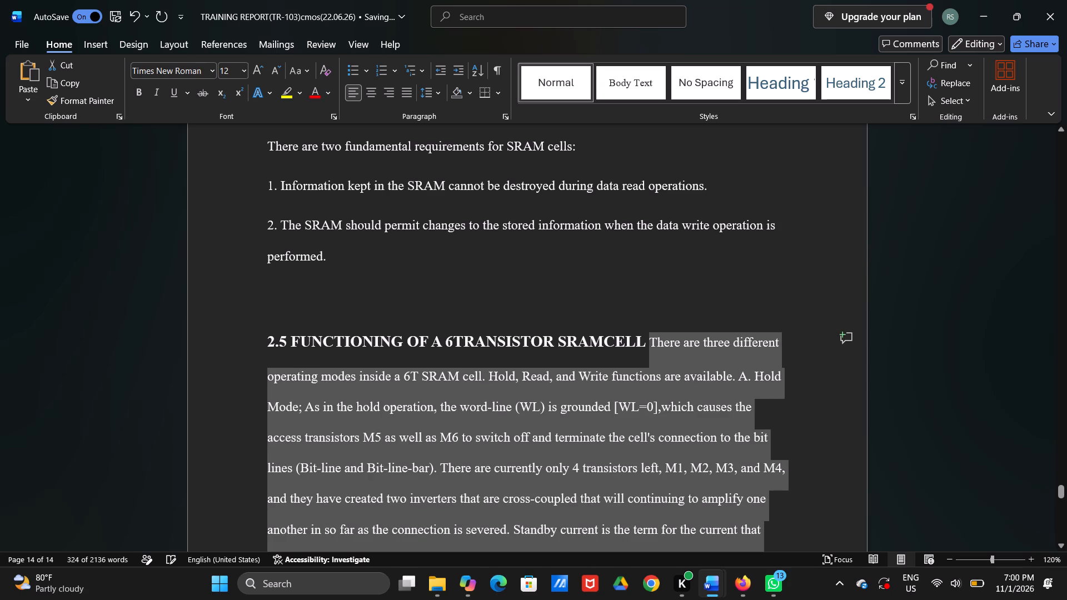
Place the text cursor between the section 2.5 heading and the body text beginning "There are three different".
click(651, 337)
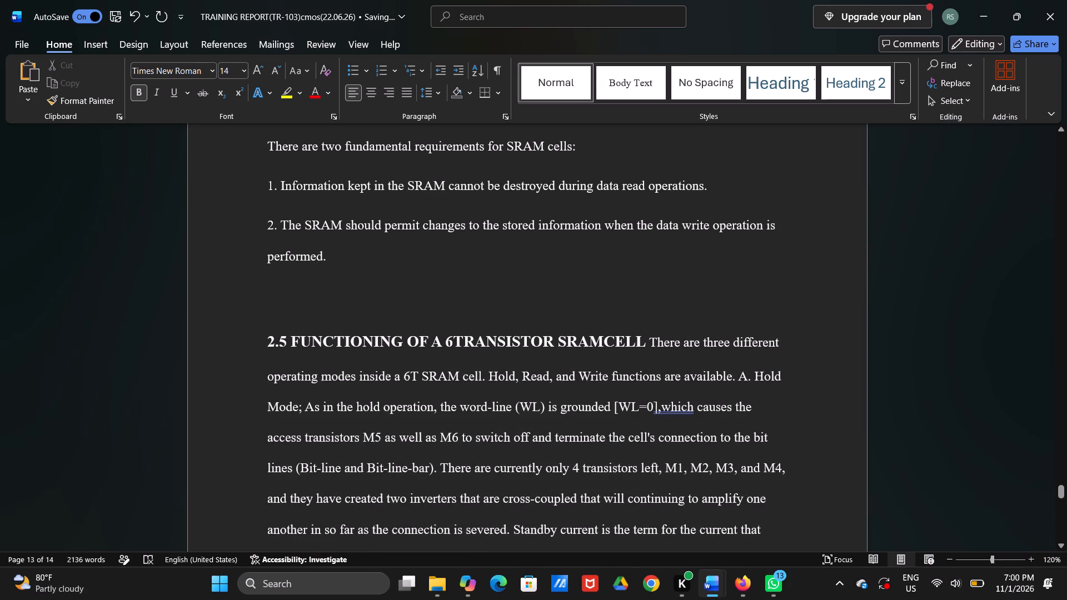
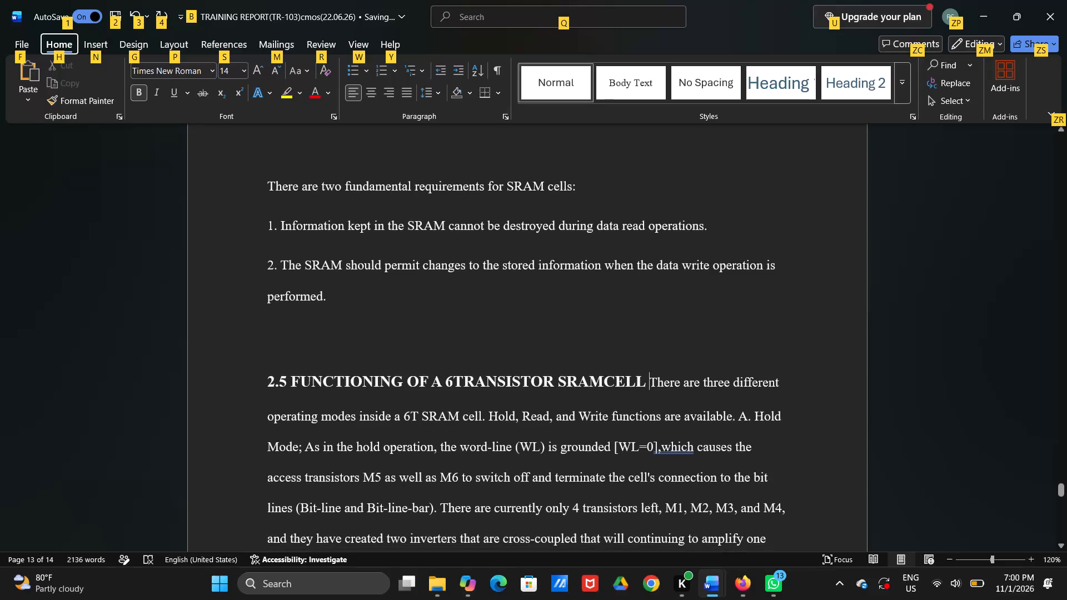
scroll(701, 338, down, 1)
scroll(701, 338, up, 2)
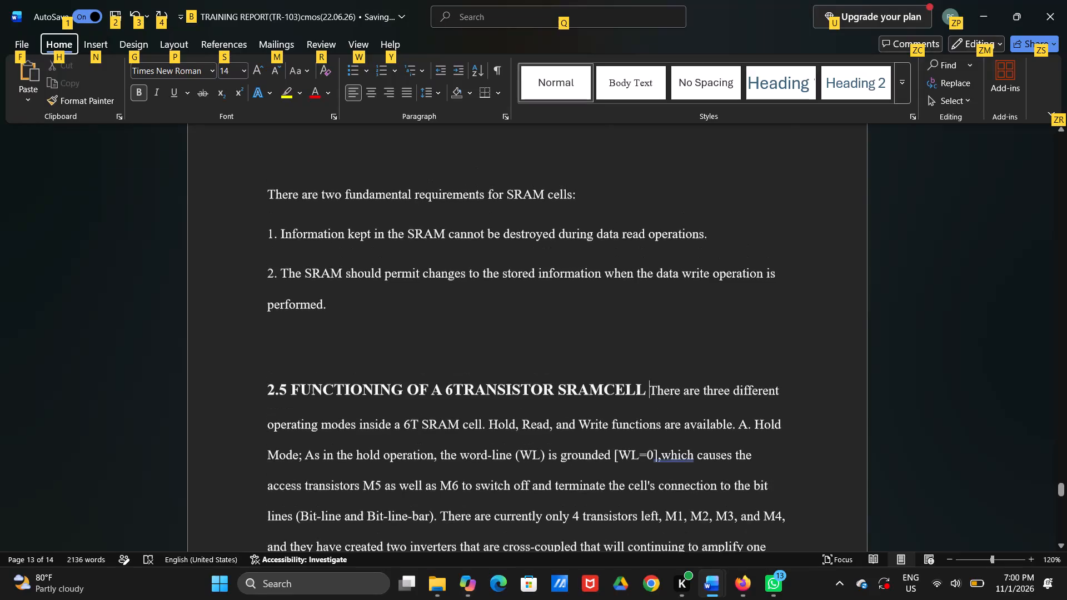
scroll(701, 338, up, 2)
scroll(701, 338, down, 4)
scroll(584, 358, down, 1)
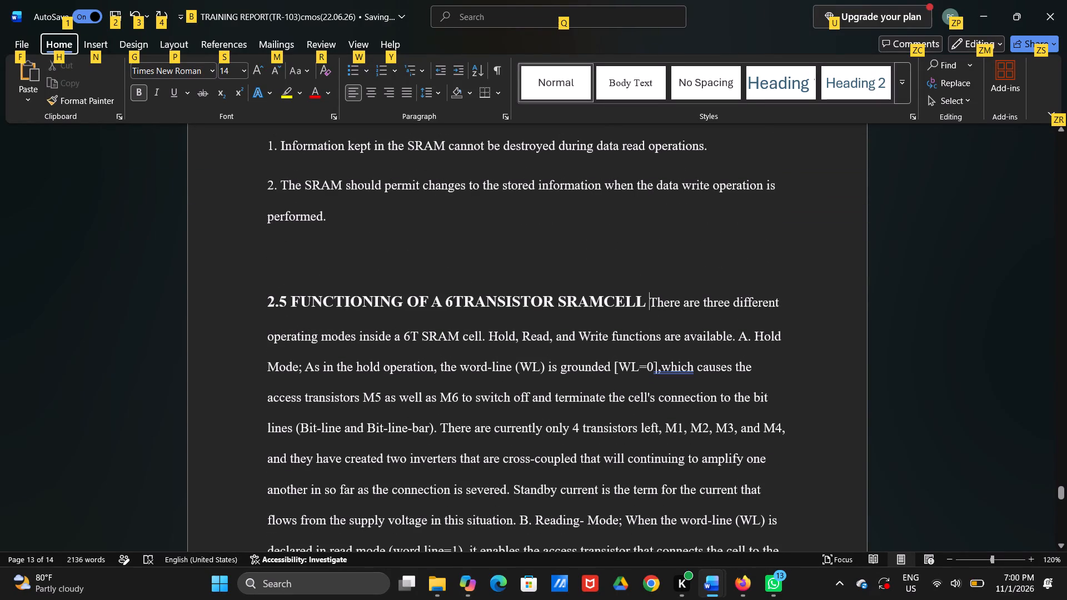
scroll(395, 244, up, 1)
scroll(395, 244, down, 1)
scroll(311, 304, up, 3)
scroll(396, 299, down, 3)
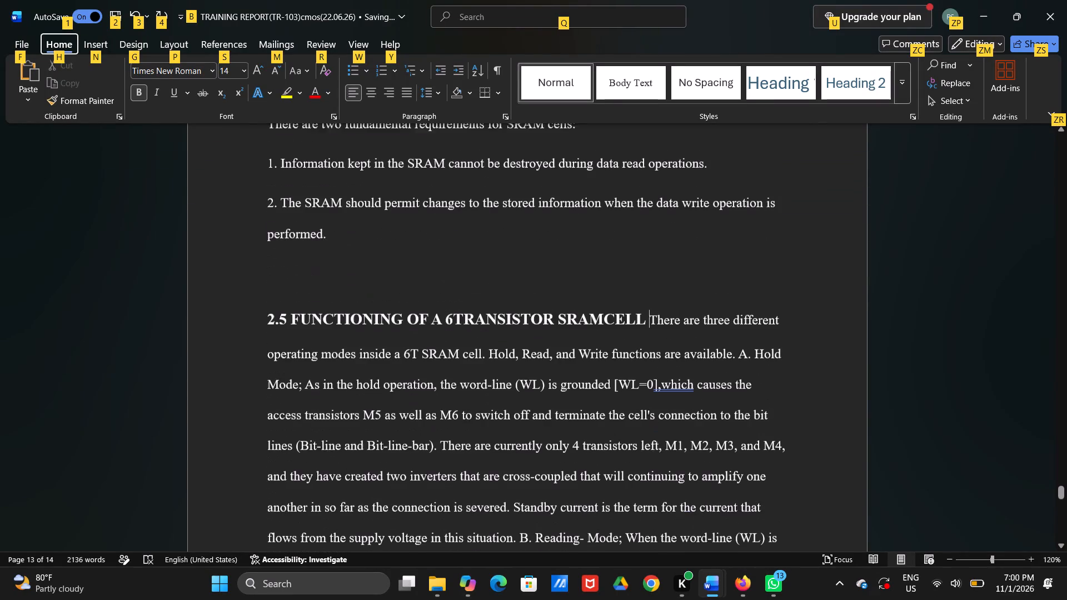
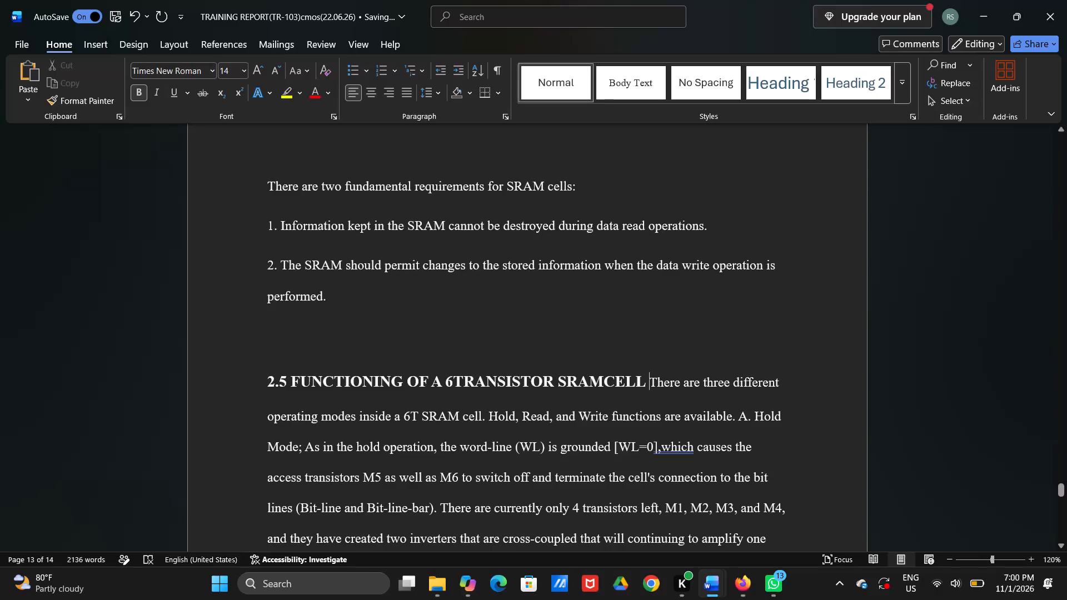
Stretch the 6T SRAM cell picture above the Fig.2.1 caption slightly taller from its bottom edge.
scroll(476, 296, up, 6)
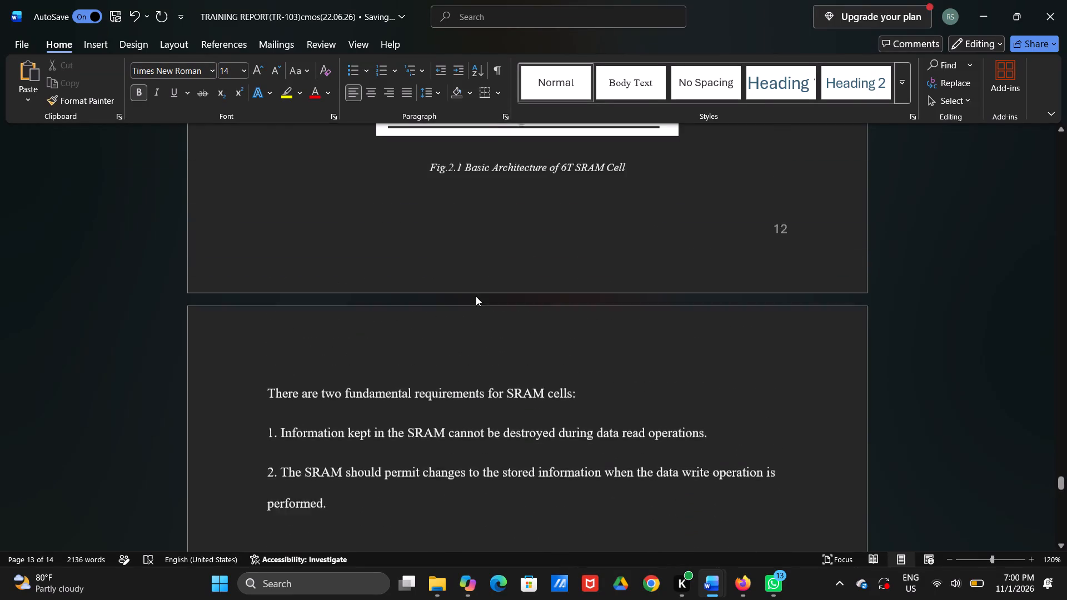
scroll(476, 296, up, 2)
scroll(477, 297, down, 1)
scroll(477, 297, up, 1)
scroll(473, 300, down, 1)
scroll(473, 300, up, 5)
scroll(477, 292, down, 1)
scroll(477, 292, up, 1)
scroll(477, 292, down, 1)
click(477, 292)
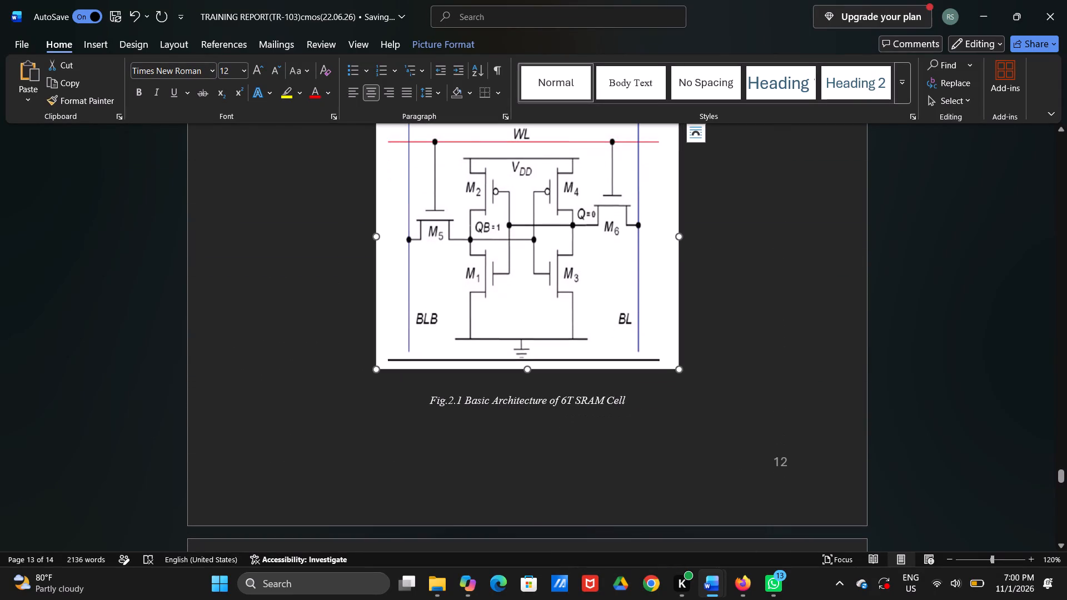
drag(526, 373, 524, 357)
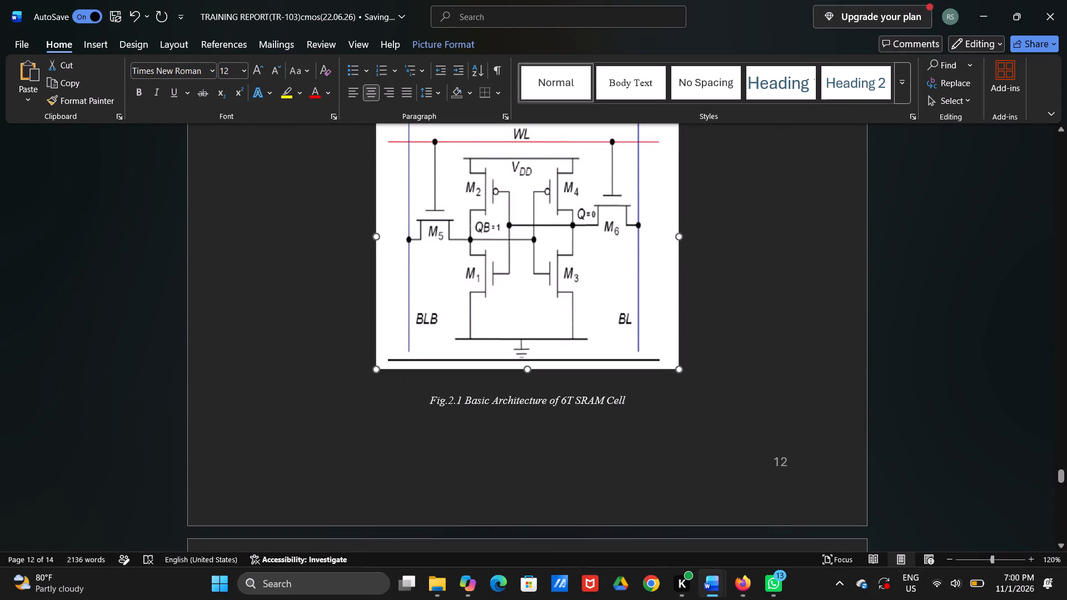
drag(524, 357, 530, 379)
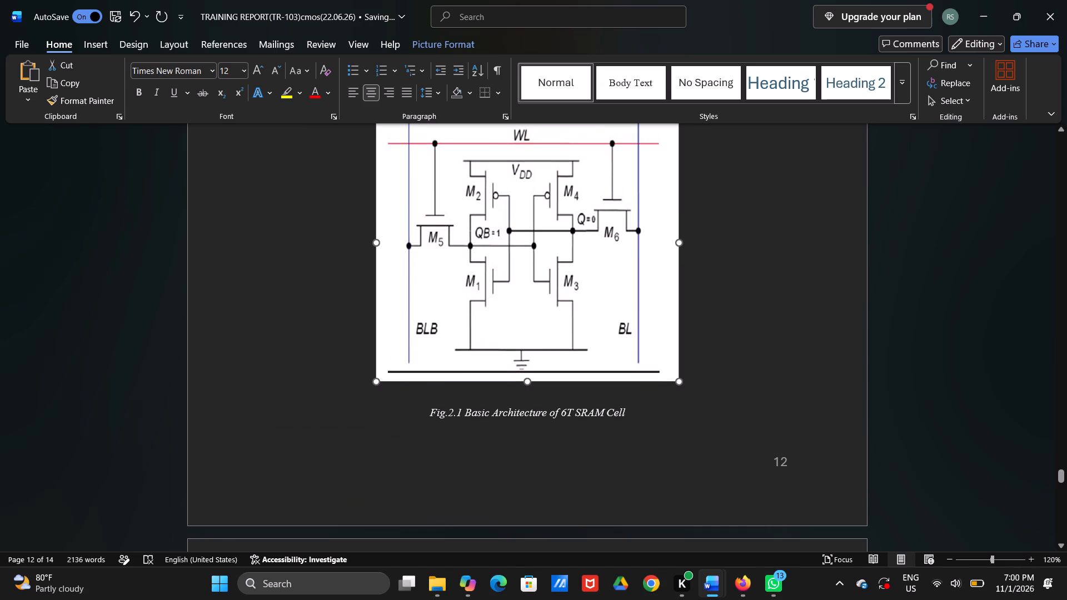
drag(530, 379, 529, 379)
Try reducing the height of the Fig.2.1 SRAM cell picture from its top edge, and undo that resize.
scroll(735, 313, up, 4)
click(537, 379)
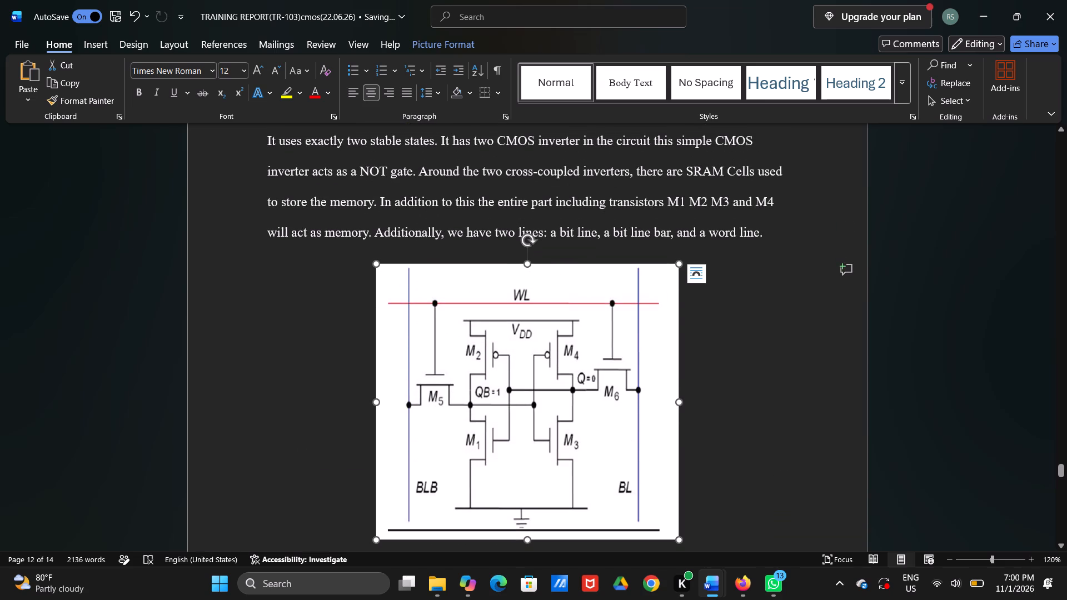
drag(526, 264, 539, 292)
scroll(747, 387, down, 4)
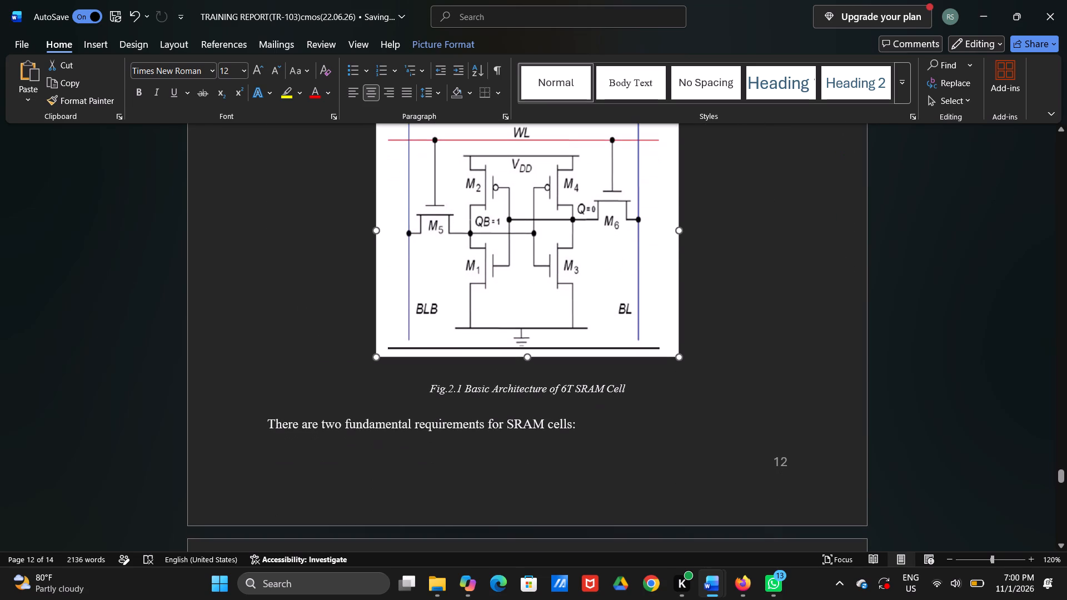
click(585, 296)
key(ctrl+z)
Separate the 2.5 heading from its body by starting a new paragraph at "There are three different operating modes".
scroll(563, 364, up, 1)
scroll(563, 364, down, 1)
scroll(563, 364, up, 1)
scroll(563, 364, down, 1)
scroll(518, 370, up, 1)
scroll(518, 370, down, 2)
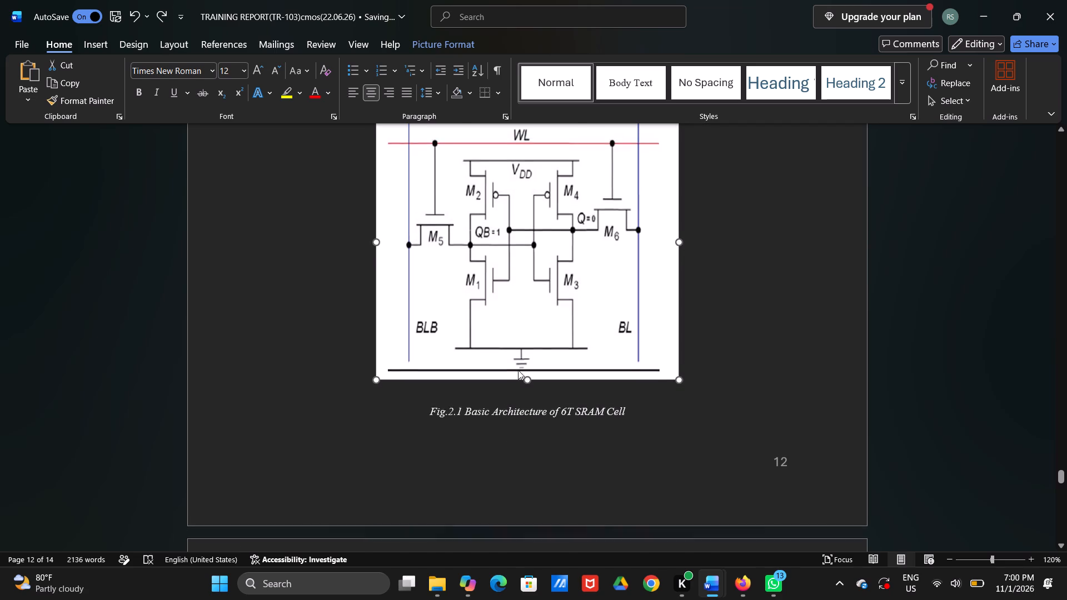
scroll(518, 370, down, 3)
scroll(506, 367, up, 1)
scroll(506, 367, down, 1)
scroll(506, 367, up, 1)
scroll(506, 367, down, 1)
scroll(506, 367, up, 1)
scroll(506, 367, down, 1)
scroll(506, 367, up, 1)
scroll(506, 367, down, 4)
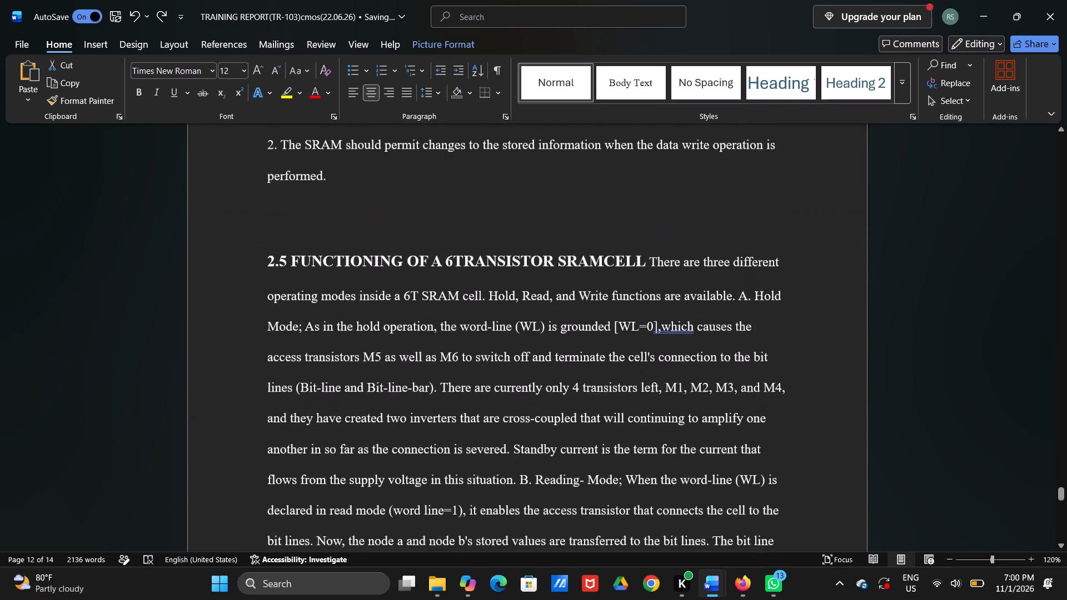
scroll(506, 367, up, 1)
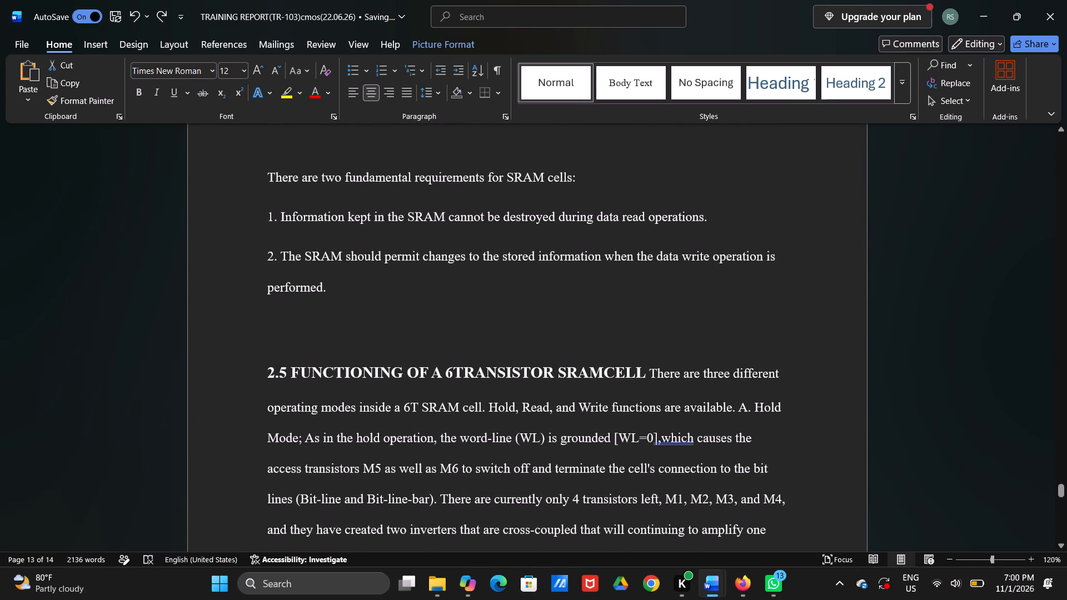
click(653, 374)
key(Return)
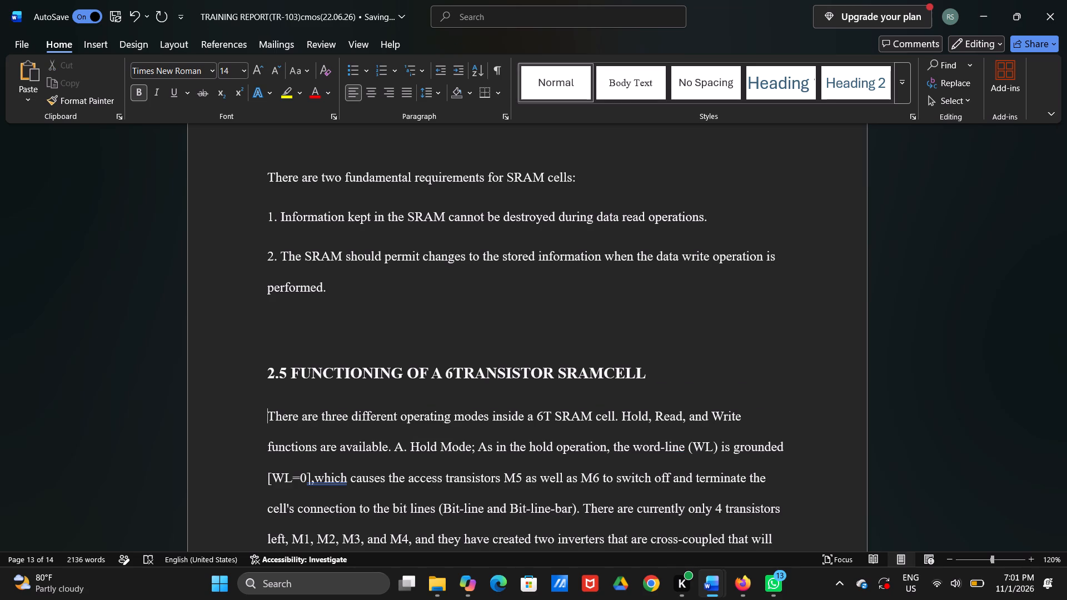
Split the section 2.5 body into separate paragraphs beginning at "A. Hold Mode" and "B. Reading- Mode".
scroll(647, 444, down, 1)
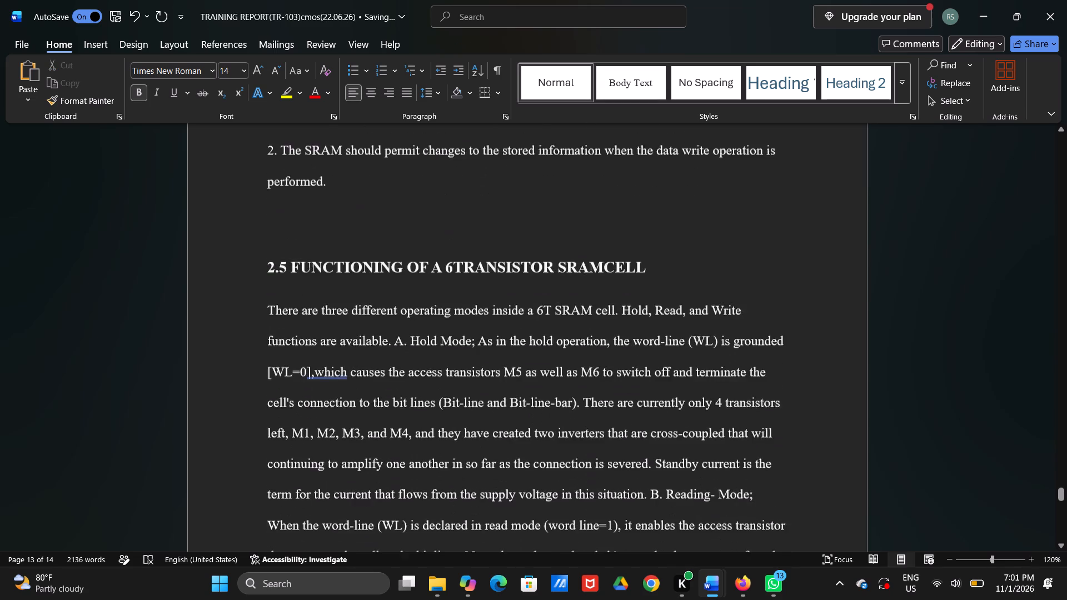
scroll(647, 444, down, 2)
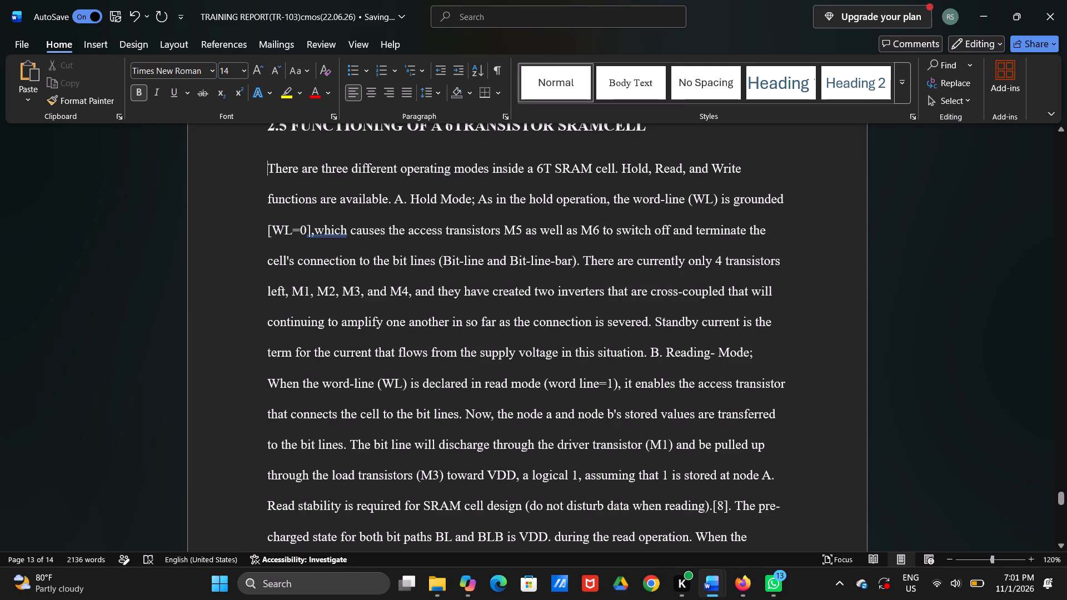
click(393, 202)
key(Return)
scroll(393, 202, down, 1)
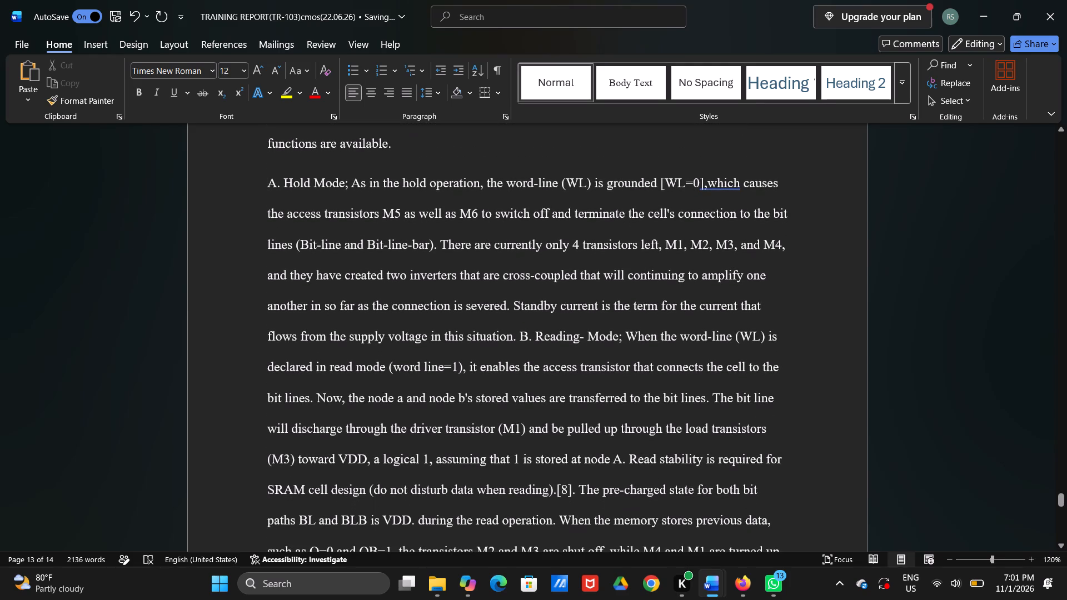
click(524, 294)
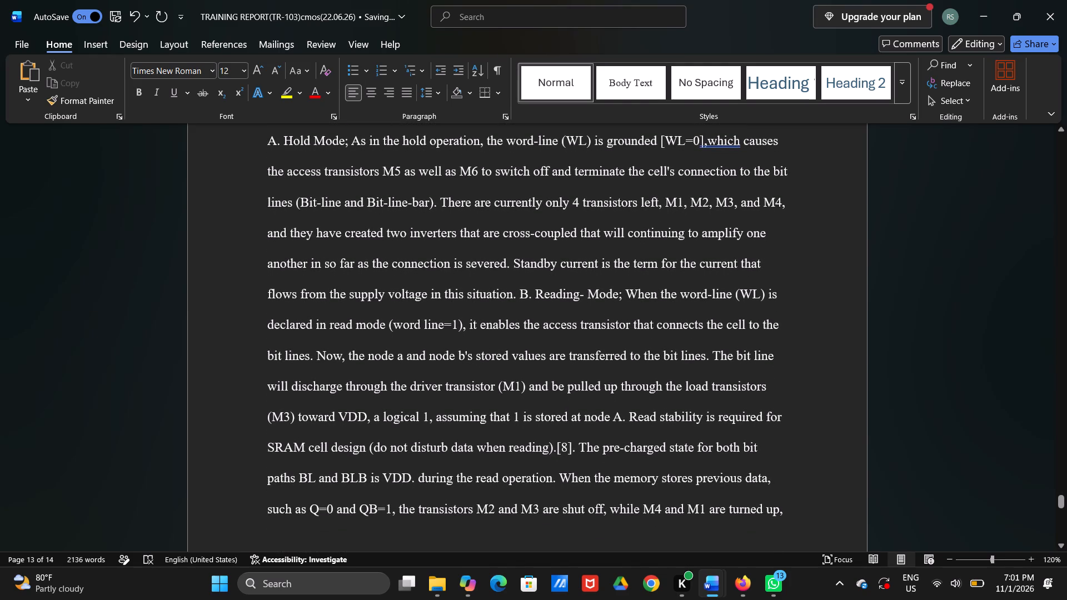
key(Left)
key(Return)
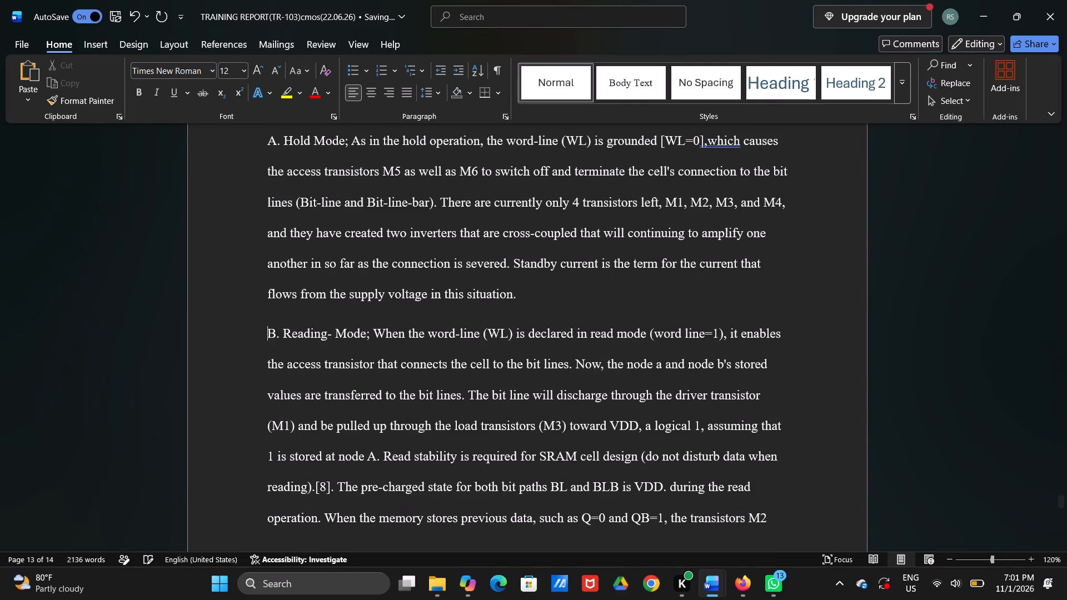
Review the rest of the Reading Mode paragraph through to the end of section 2.5's text.
scroll(524, 294, down, 1)
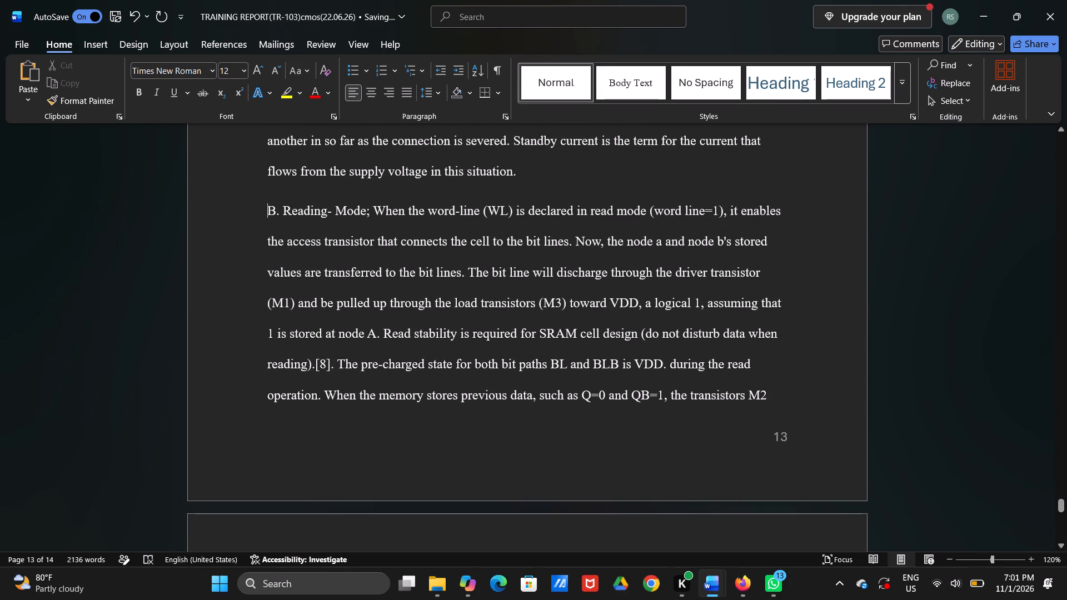
scroll(590, 408, down, 1)
scroll(590, 408, up, 1)
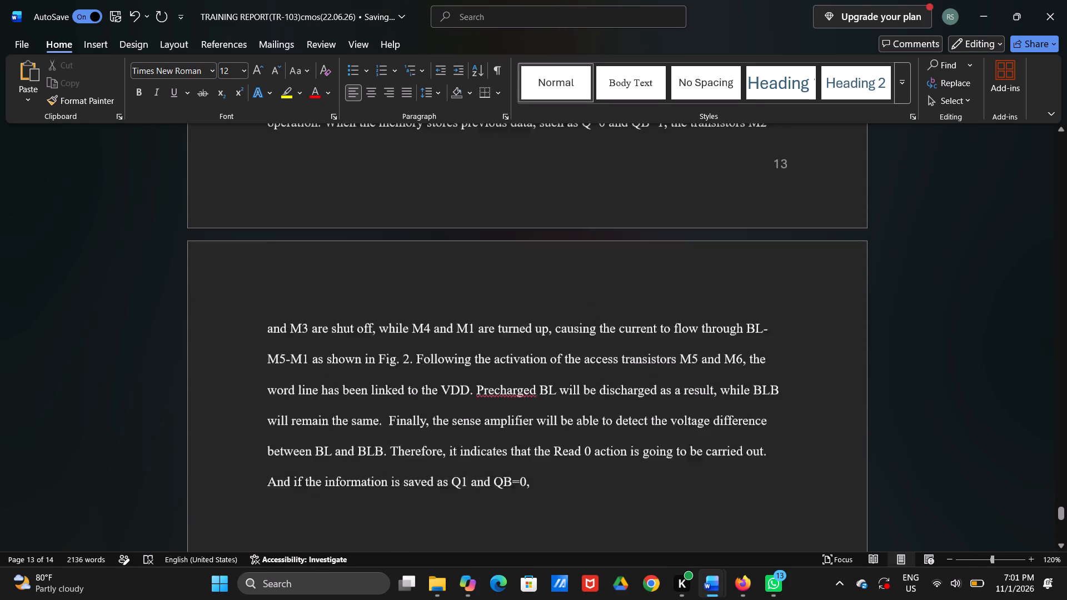
scroll(590, 408, up, 1)
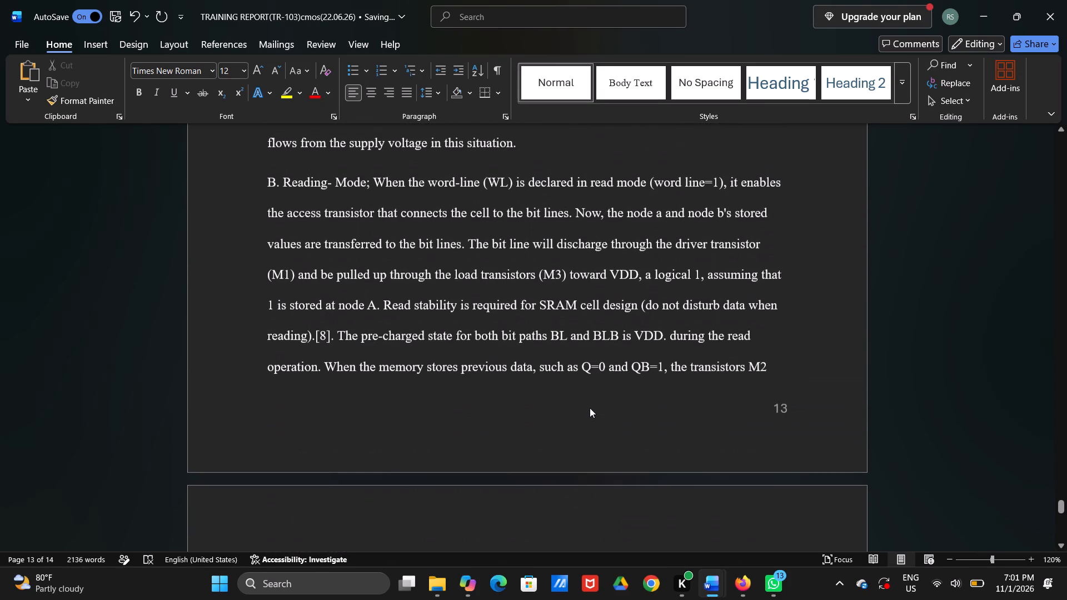
scroll(590, 408, down, 1)
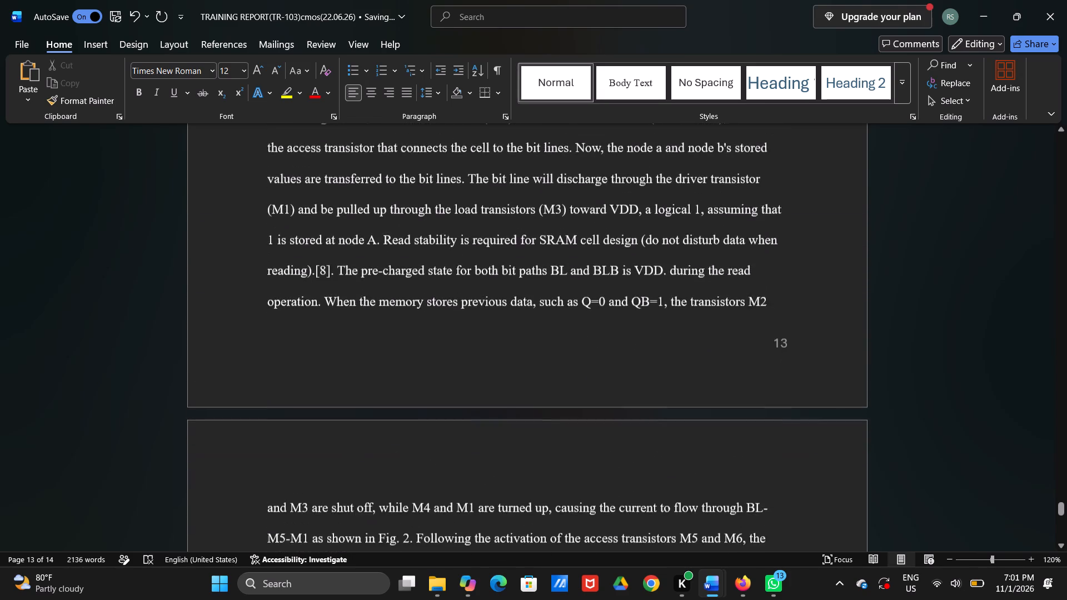
scroll(590, 408, down, 1)
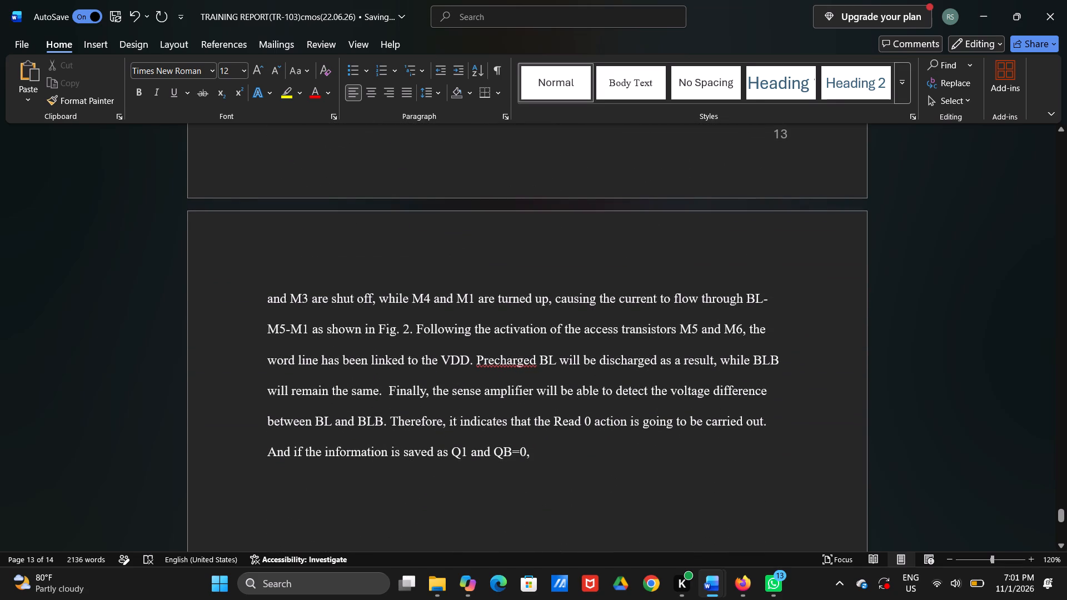
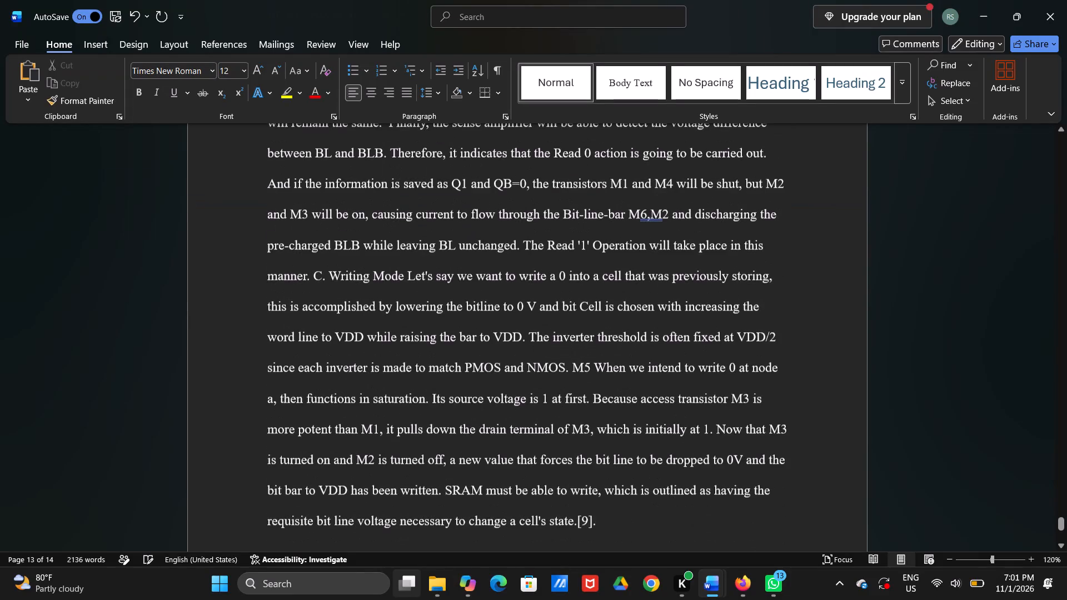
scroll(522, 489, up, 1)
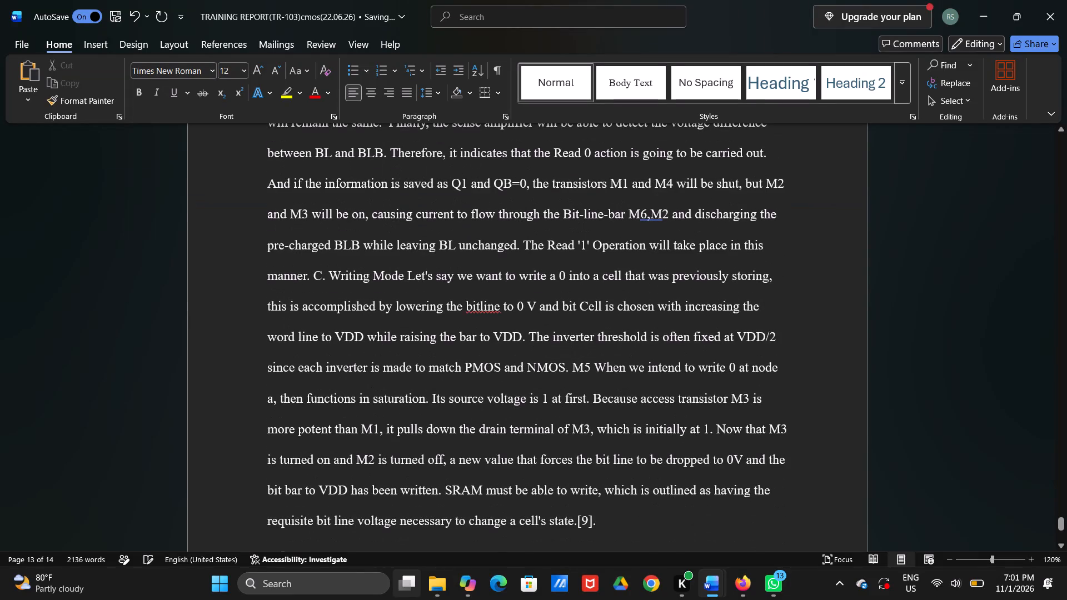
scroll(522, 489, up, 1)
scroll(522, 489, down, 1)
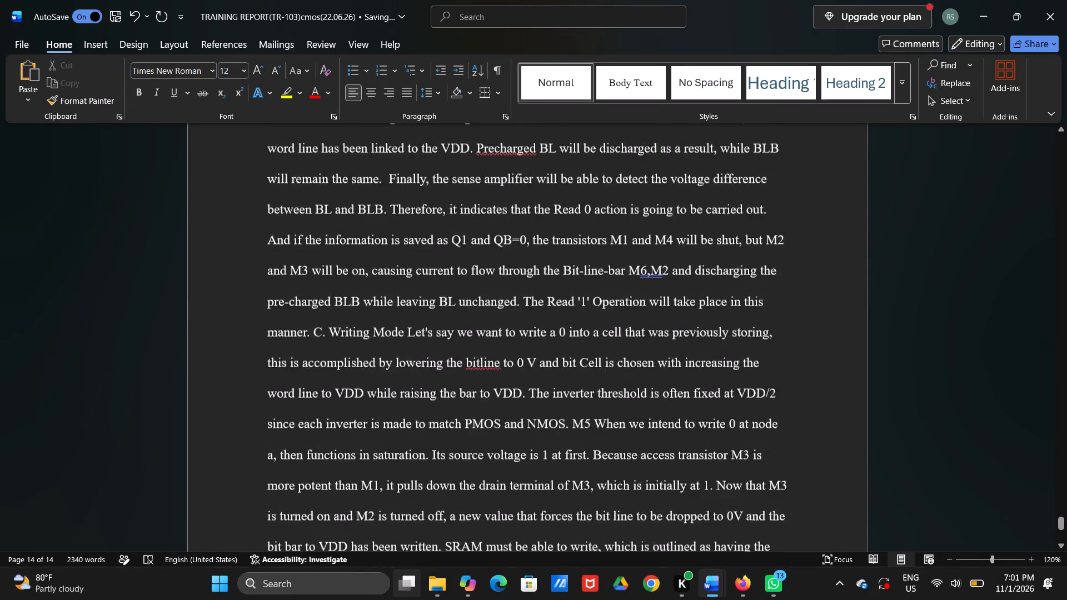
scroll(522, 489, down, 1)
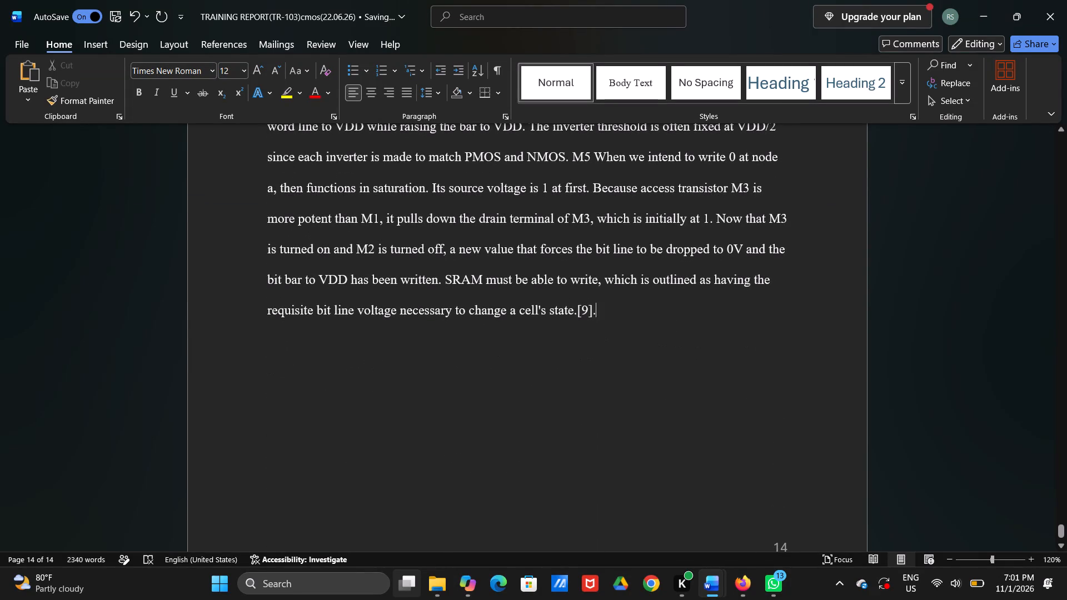
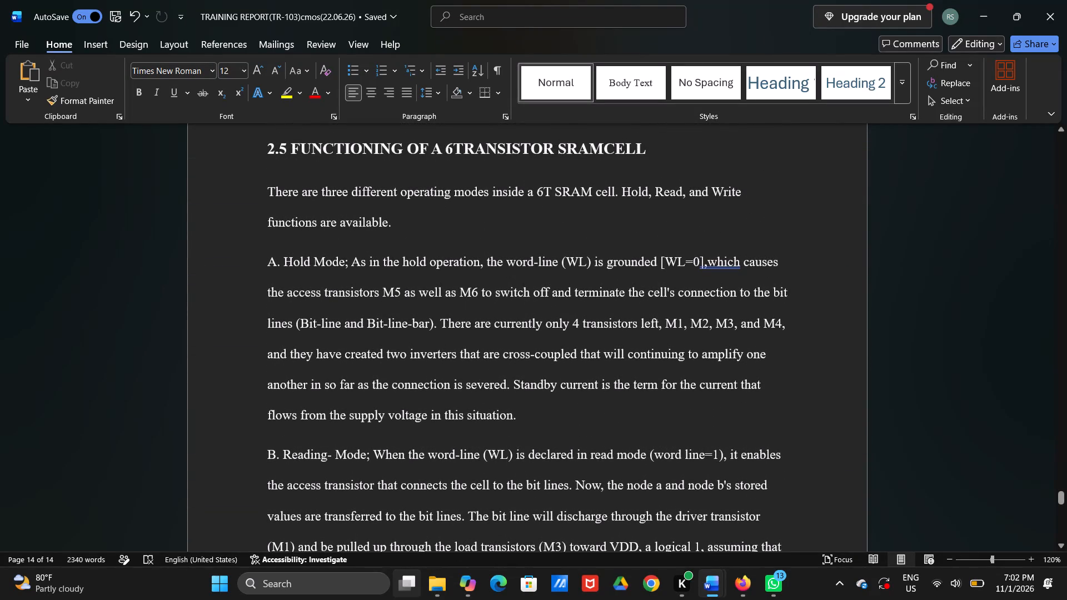
Review the section 2.5 text on the 6T SRAM cell's hold, reading and writing modes through the end of the section.
scroll(355, 326, down, 1)
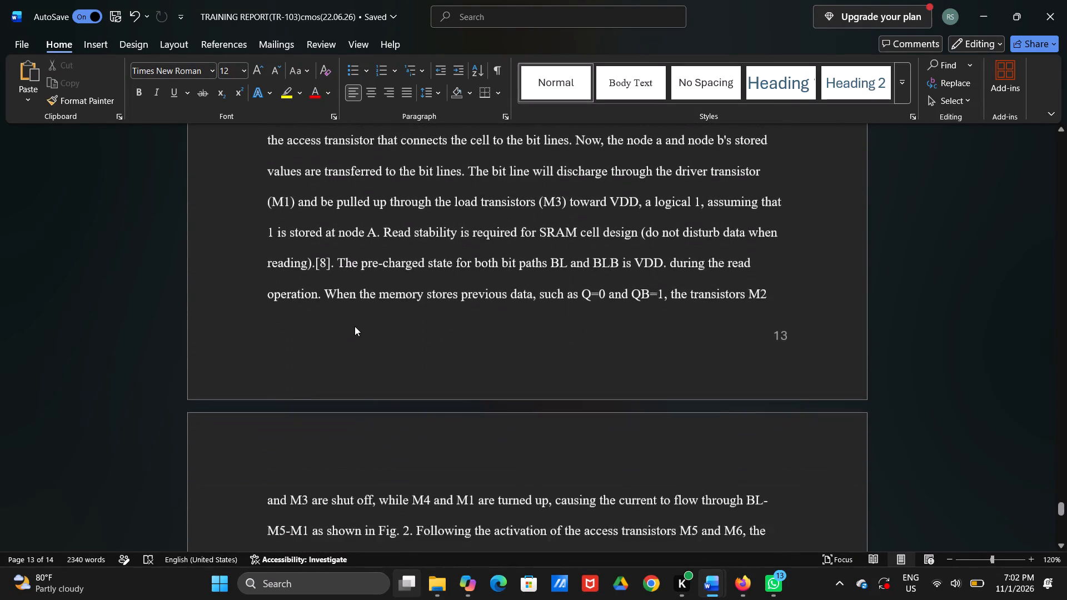
scroll(355, 326, down, 2)
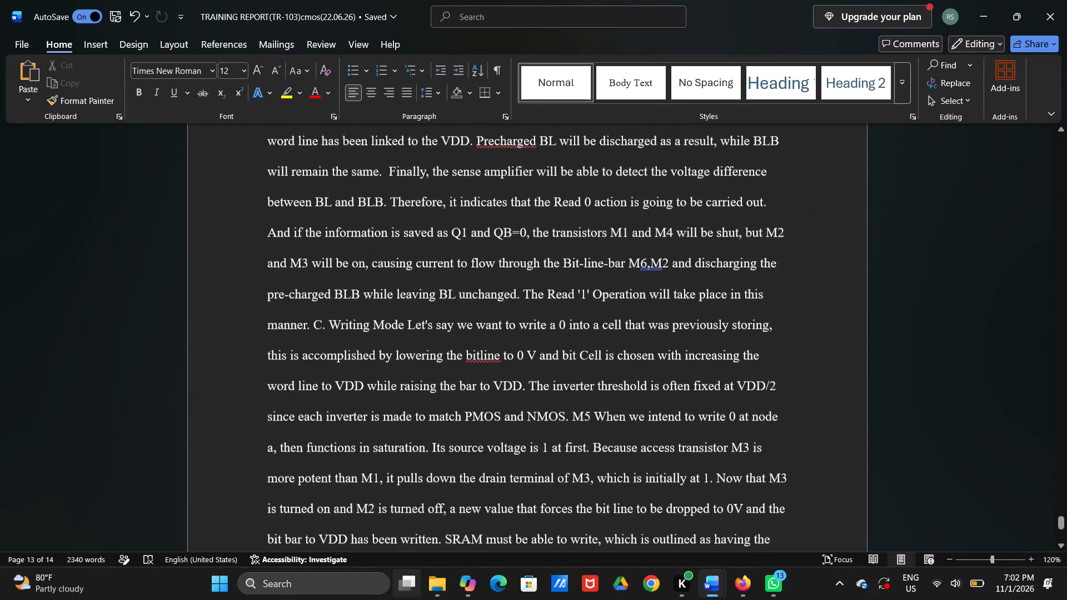
scroll(355, 326, down, 1)
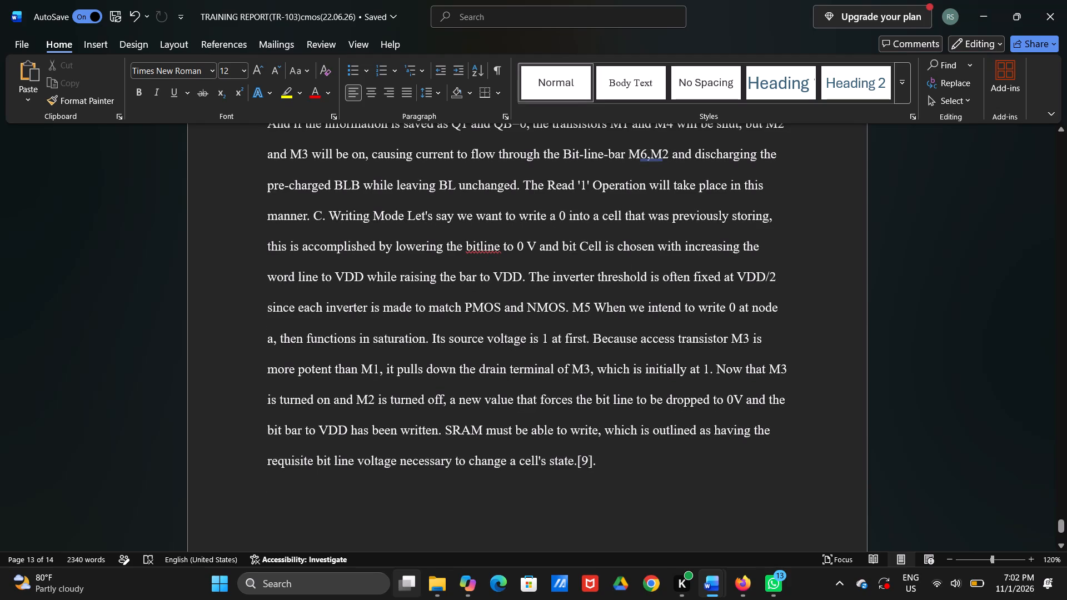
scroll(355, 326, up, 1)
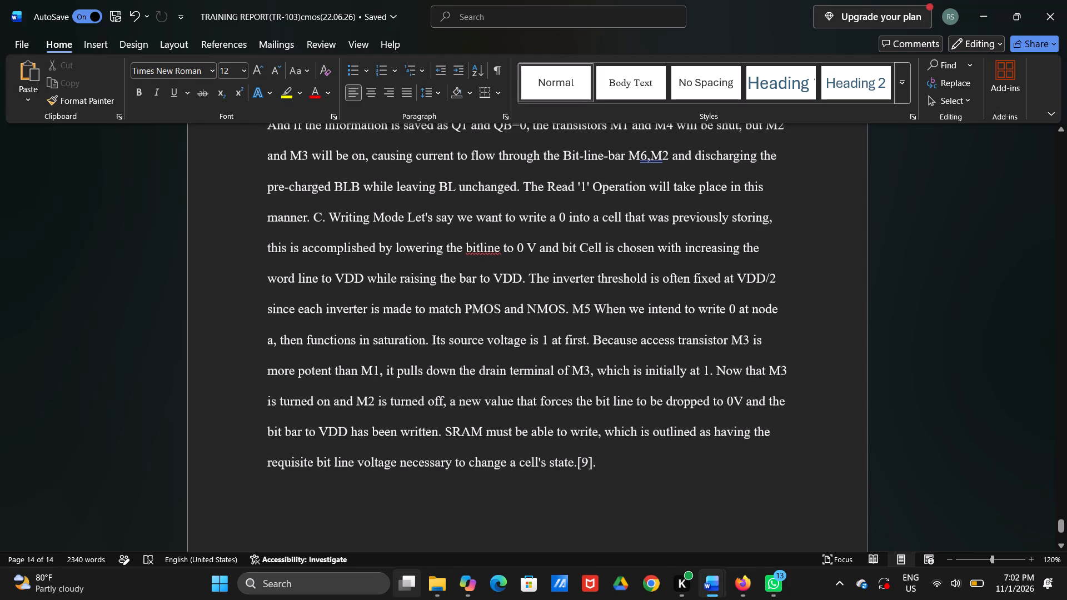
scroll(355, 326, up, 2)
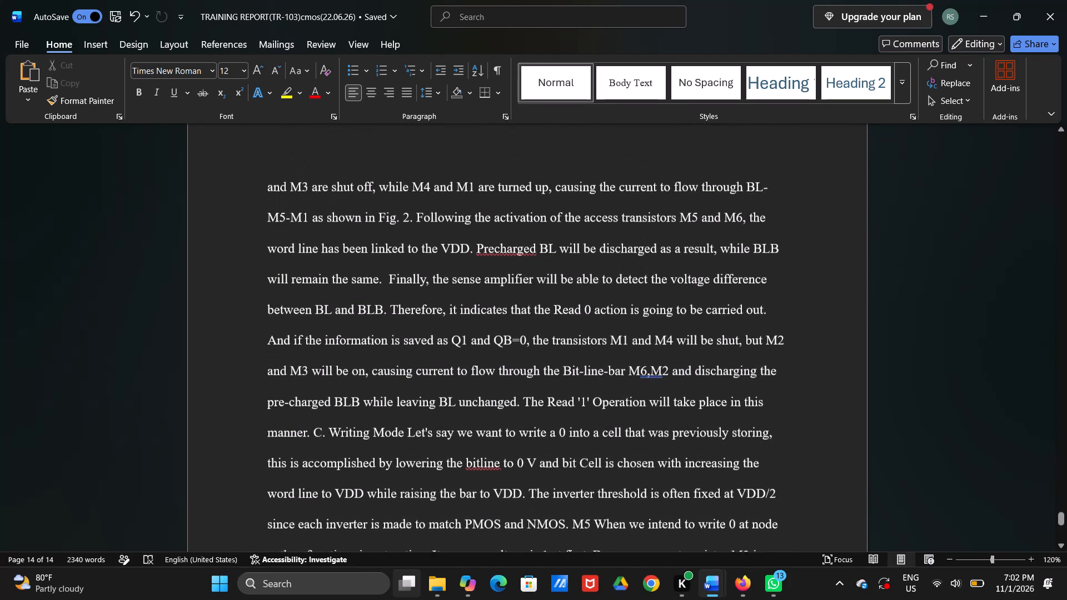
scroll(355, 326, up, 1)
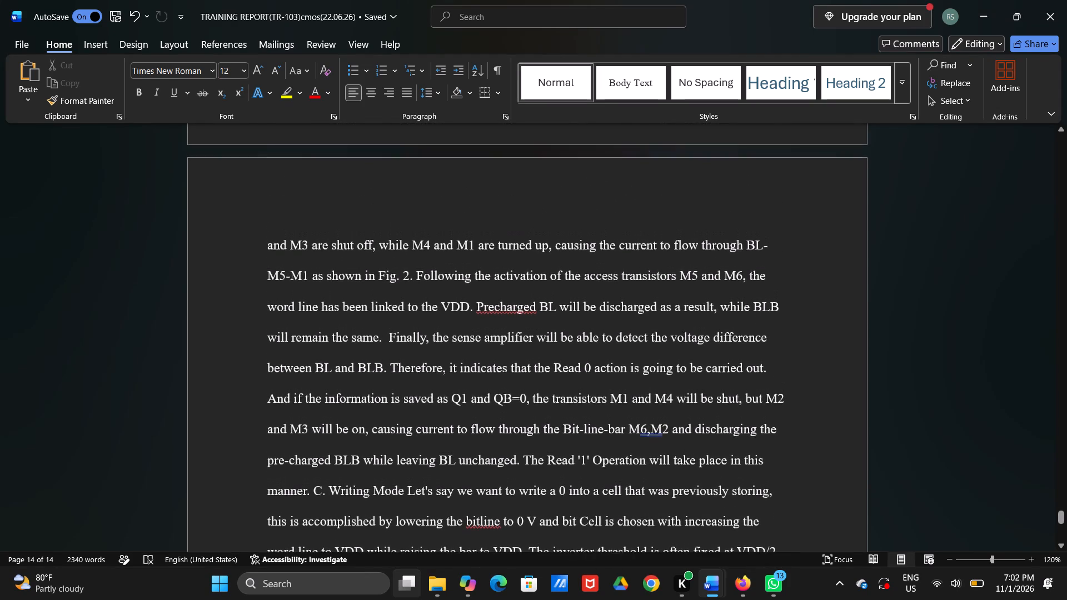
scroll(355, 326, up, 1)
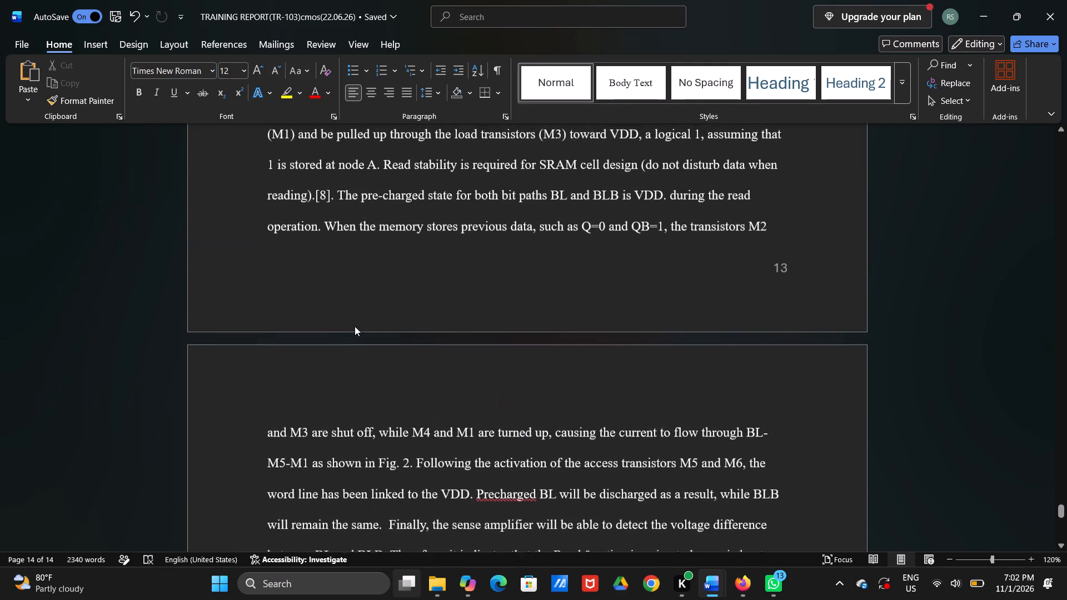
scroll(355, 326, up, 1)
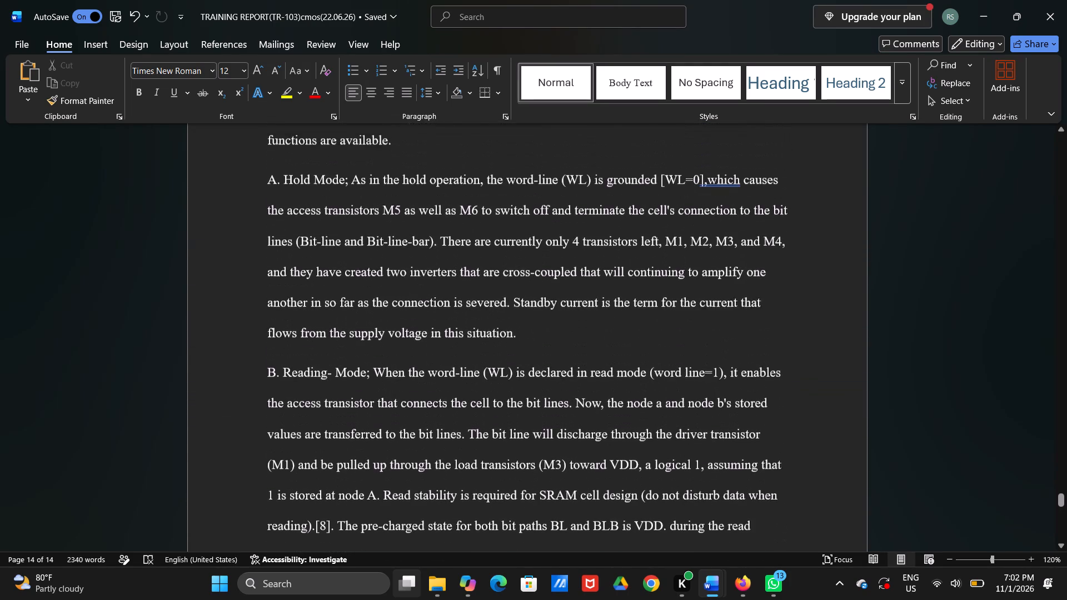
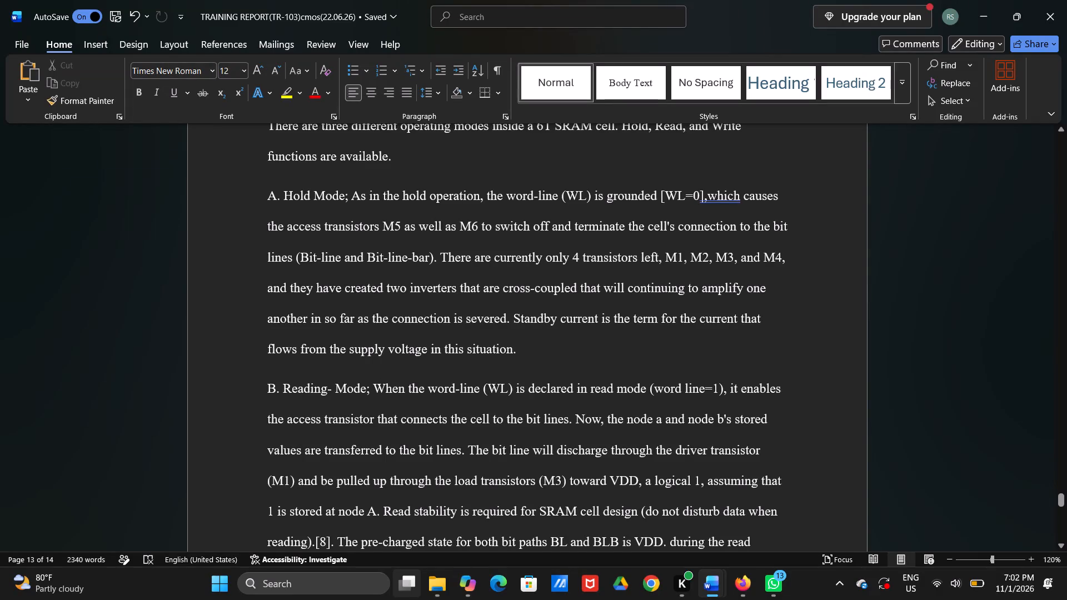
Read through the section 2.5 text on the hold, reading and writing modes to find where each mode description begins.
scroll(460, 393, down, 1)
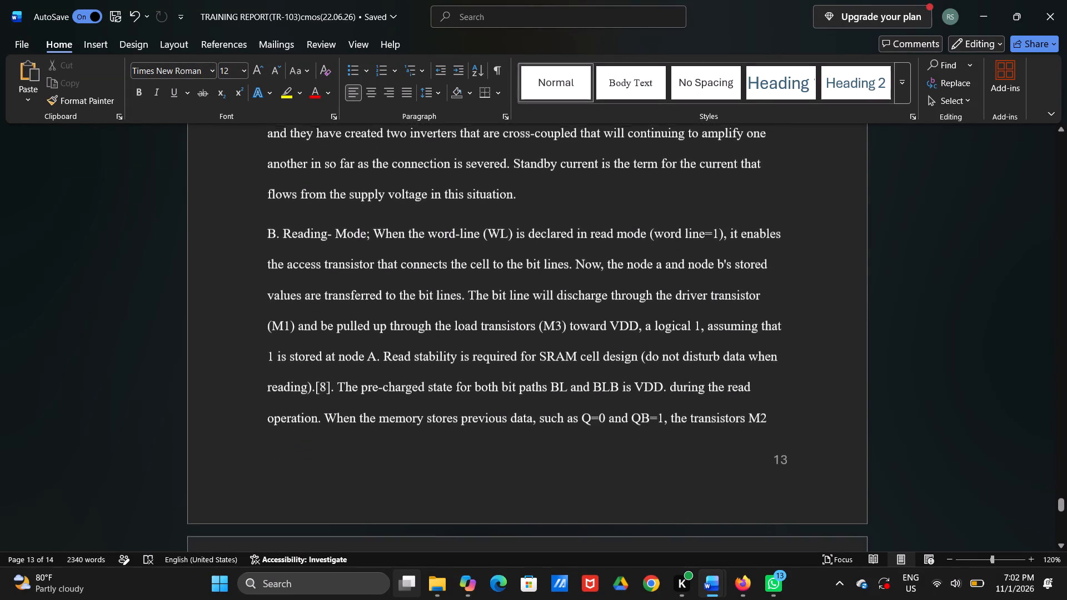
scroll(460, 393, down, 1)
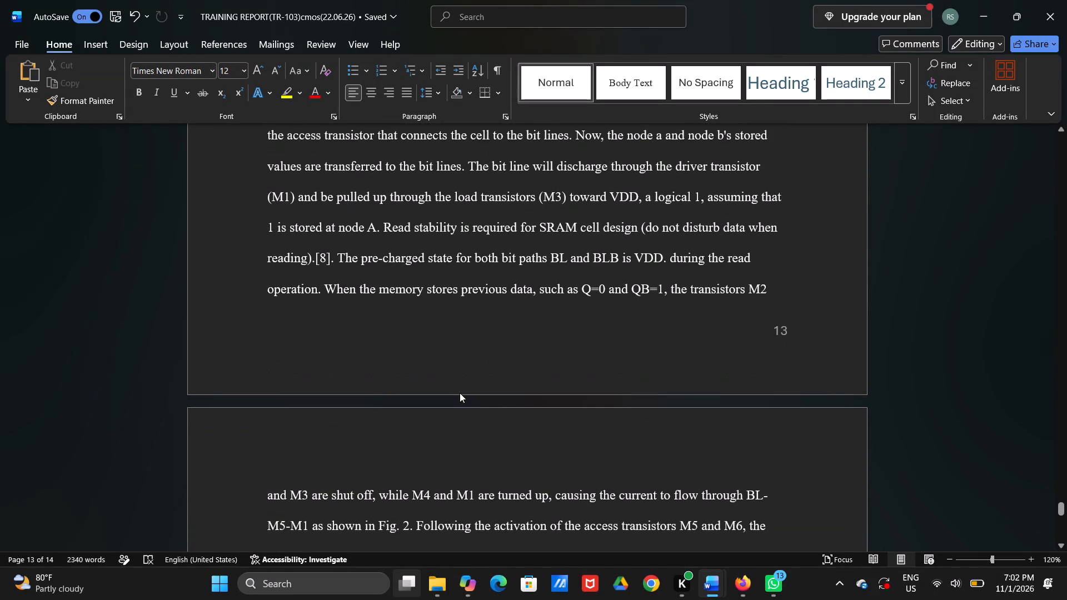
scroll(460, 393, down, 2)
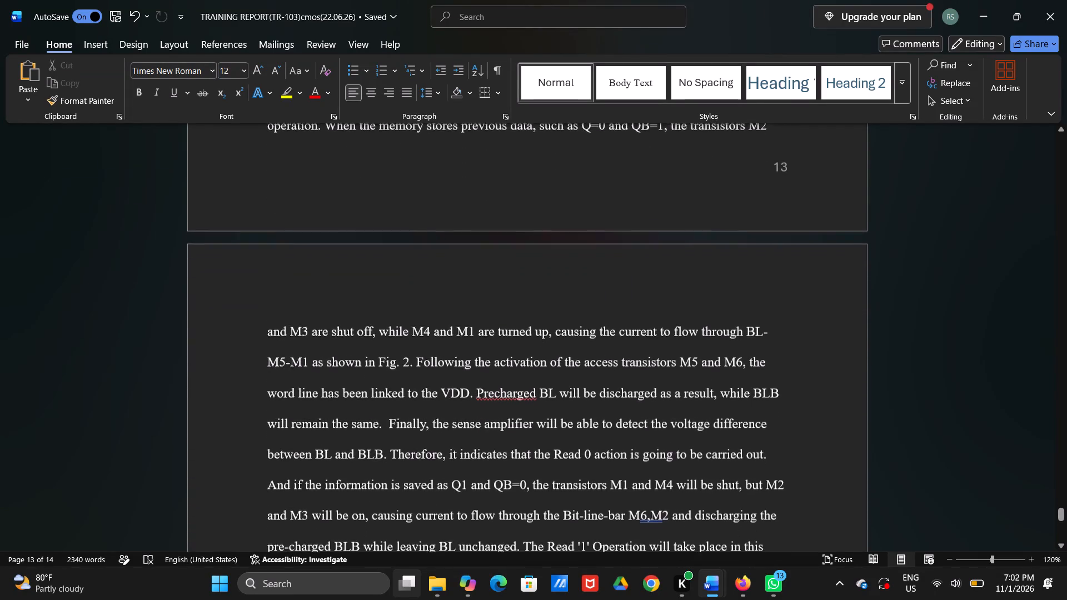
scroll(460, 393, down, 2)
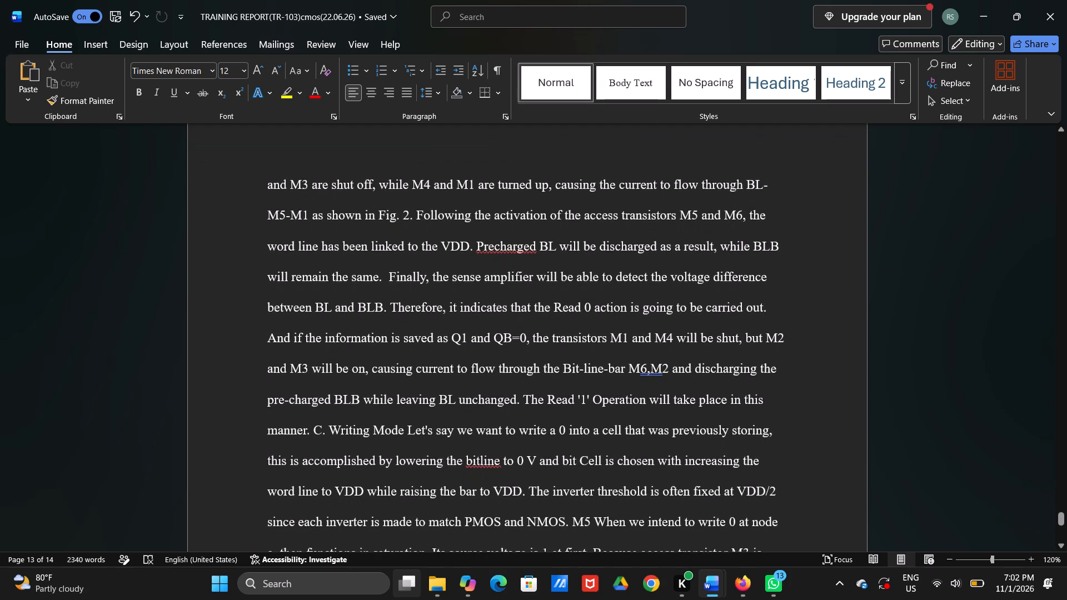
scroll(460, 393, down, 2)
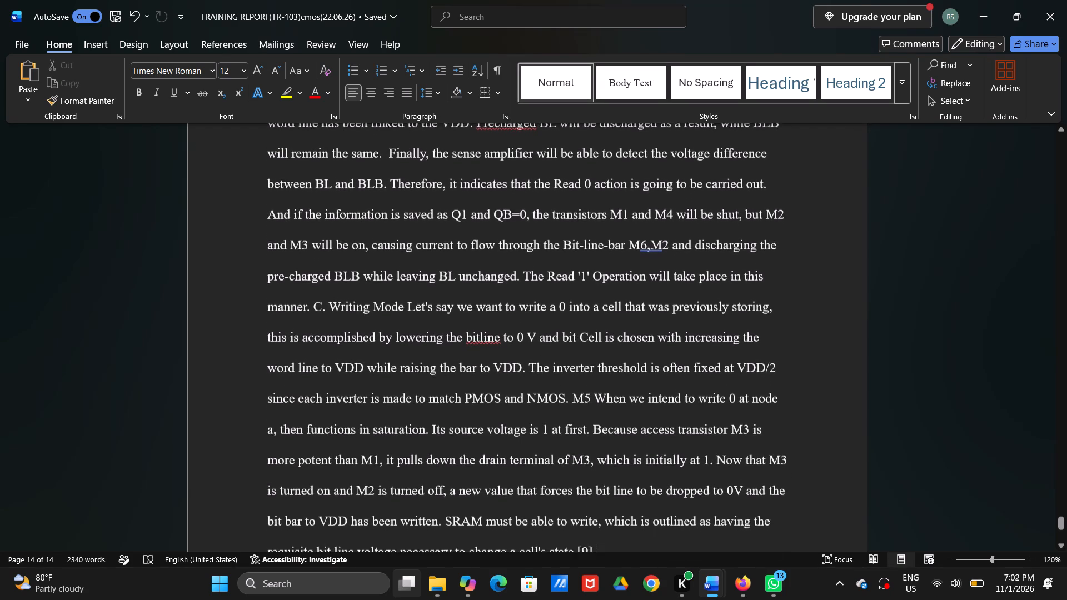
scroll(460, 393, down, 1)
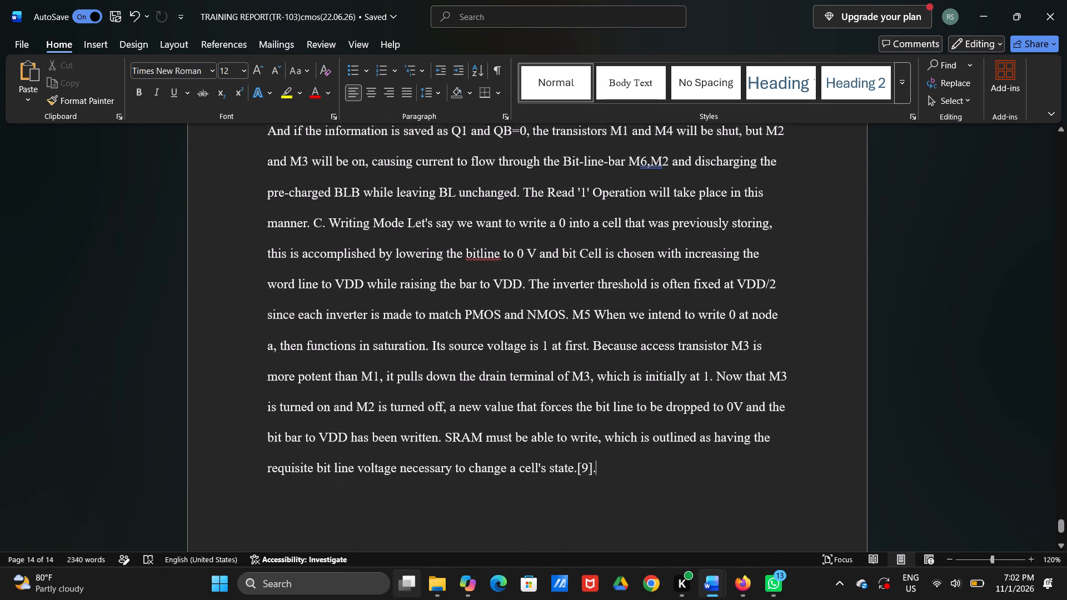
scroll(460, 393, down, 1)
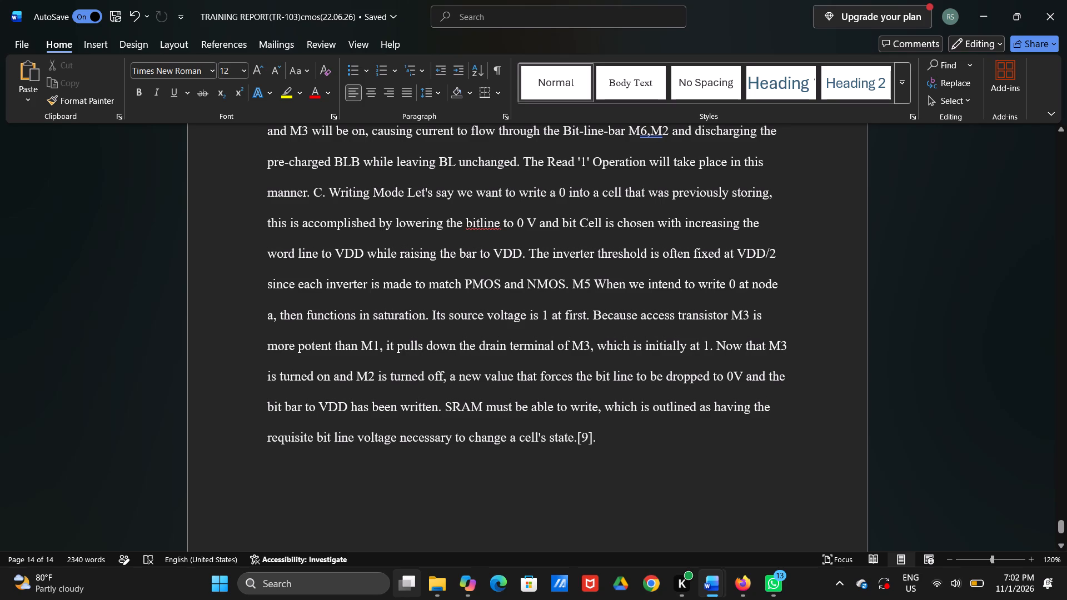
scroll(455, 317, up, 1)
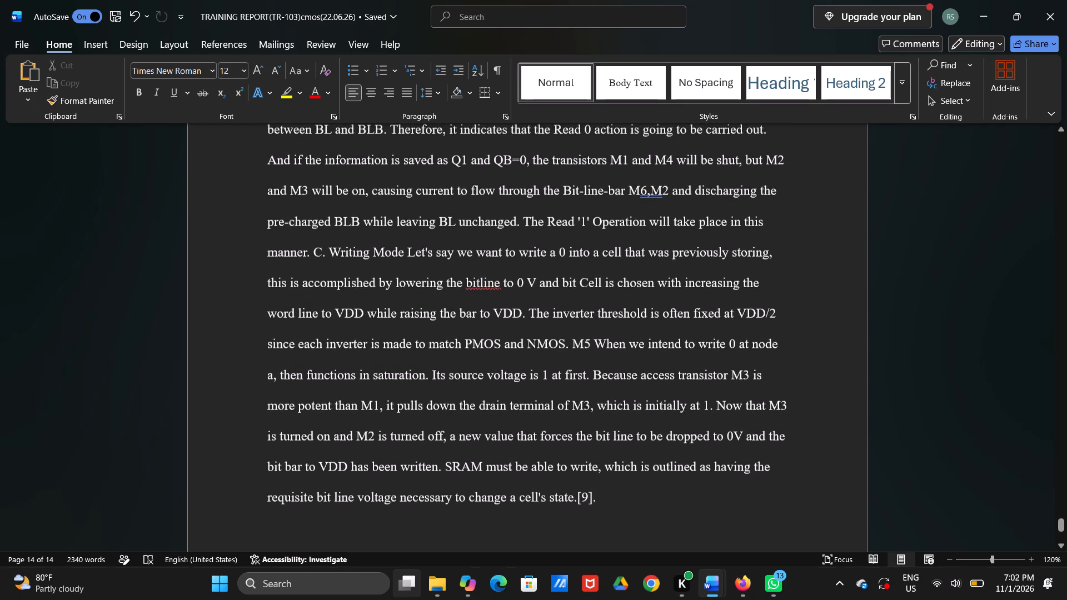
scroll(455, 317, up, 1)
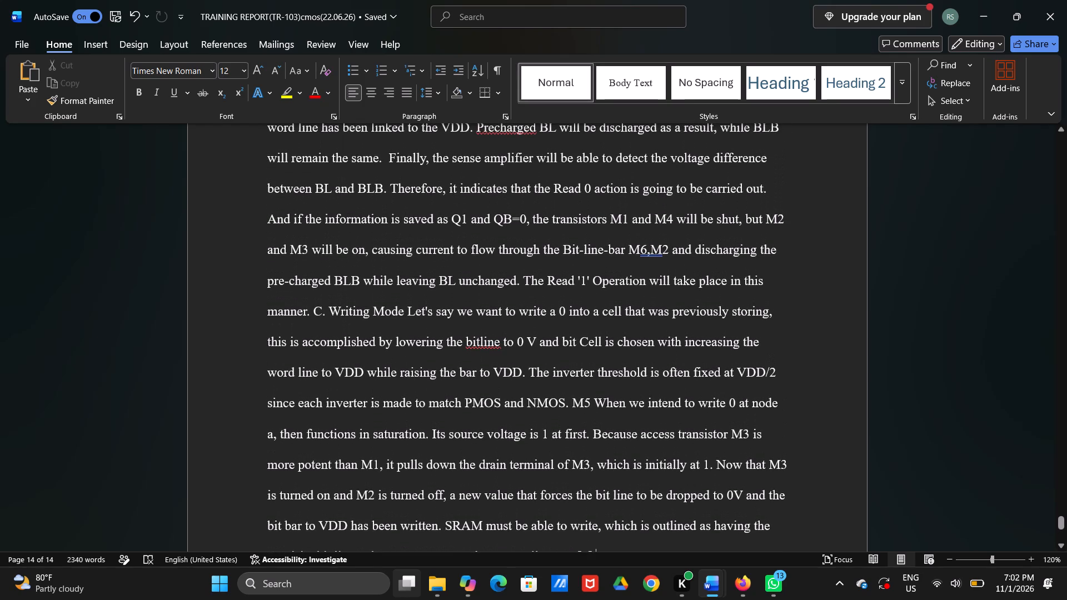
scroll(455, 317, up, 1)
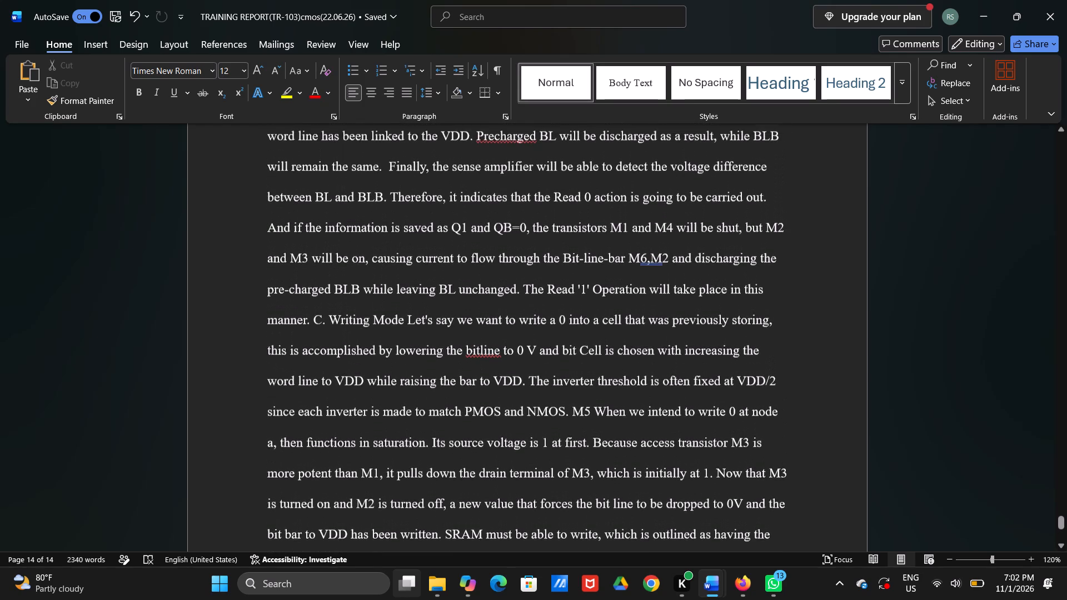
scroll(455, 317, up, 1)
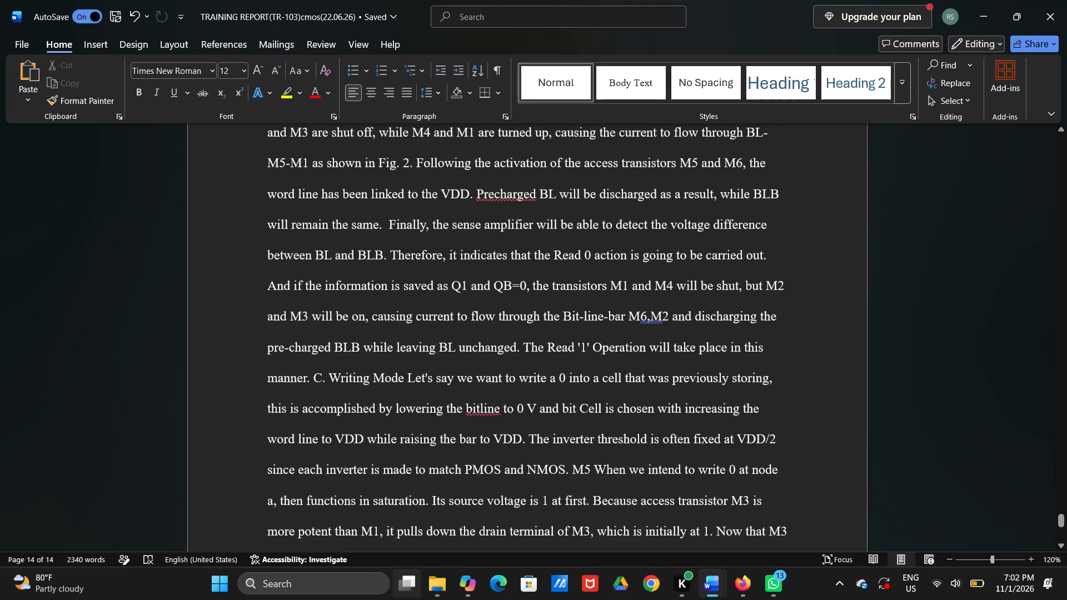
scroll(455, 317, up, 1)
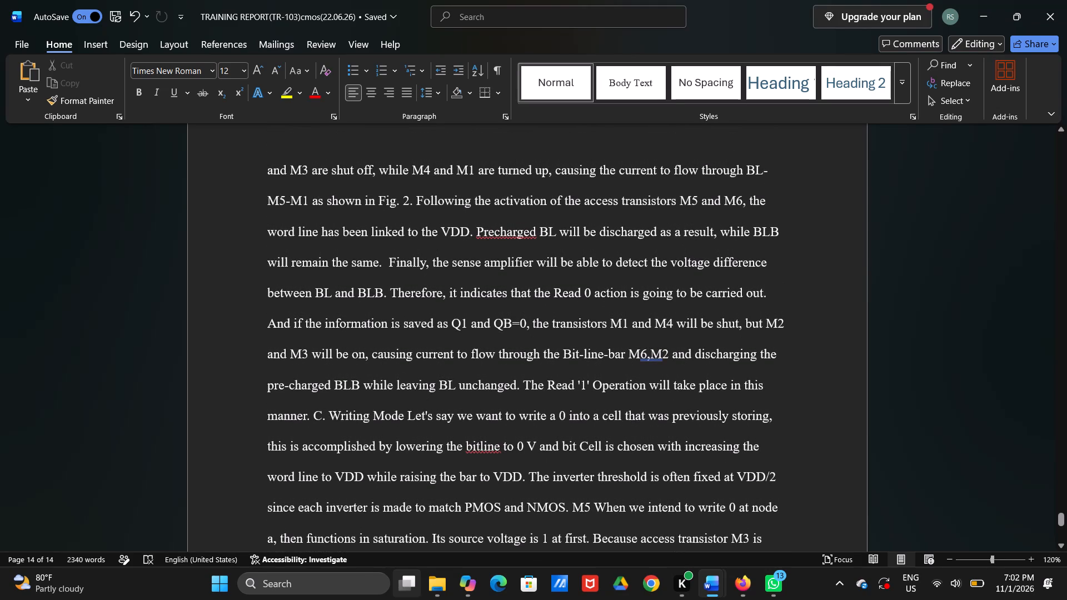
Split the reading-mode paragraph so that "C. Writing Mode" starts its own paragraph.
scroll(455, 317, down, 2)
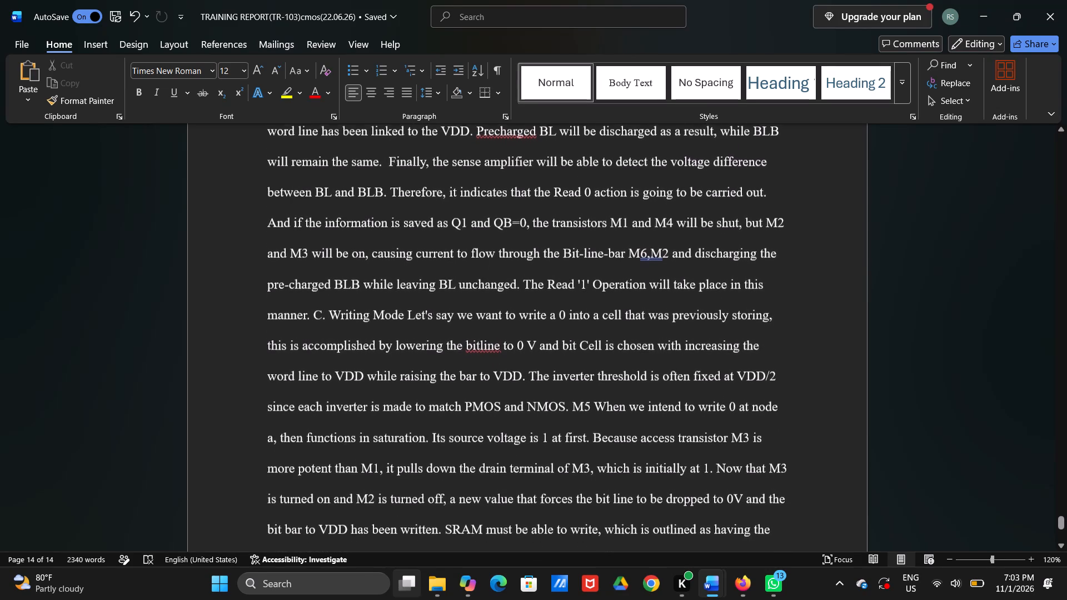
scroll(455, 317, down, 1)
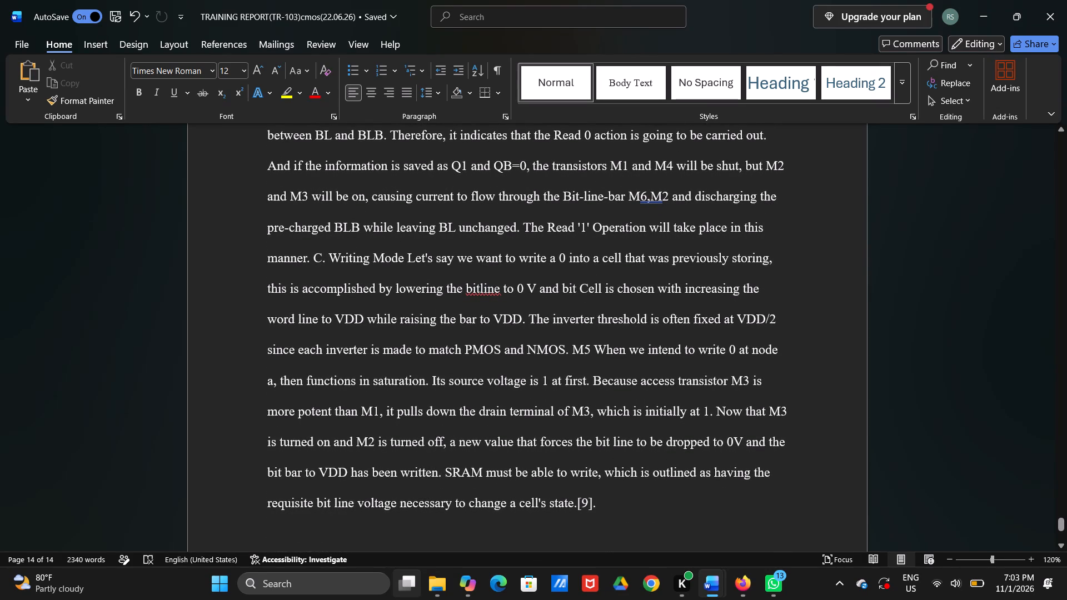
click(312, 254)
key(Return)
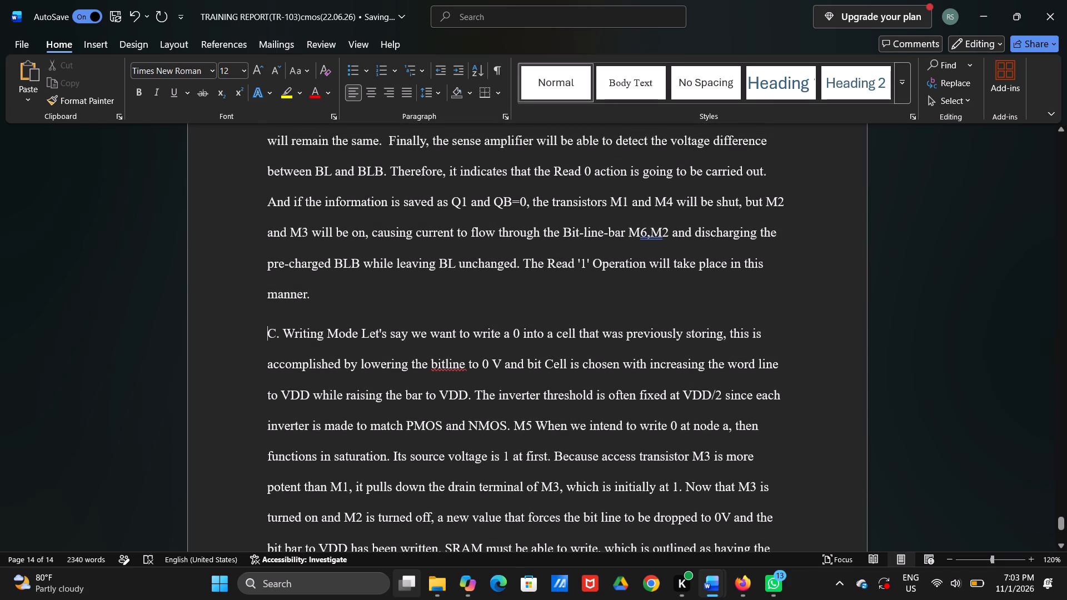
Make the "C. Writing Mode" label at the start of the new paragraph bold.
drag(268, 331, 359, 337)
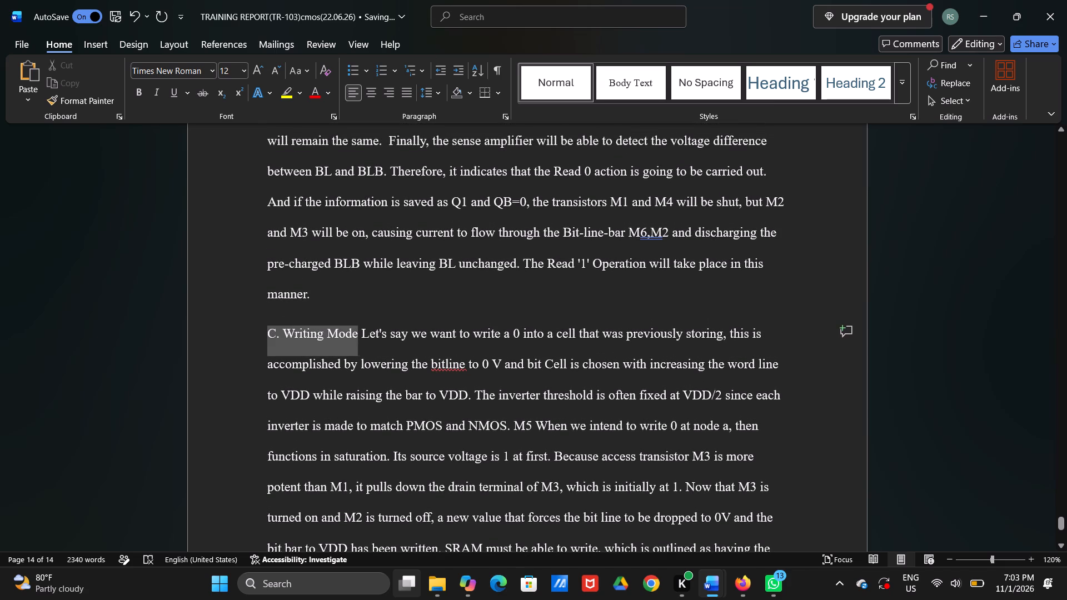
drag(359, 337, 360, 337)
key(ctrl+v)
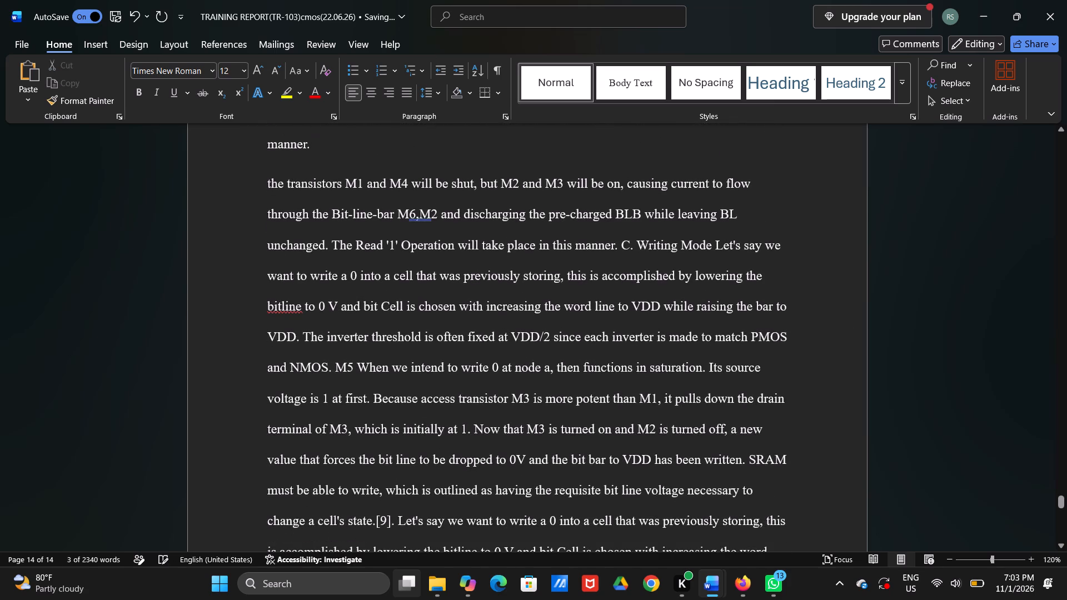
key(ctrl+z)
key(ctrl+b)
Make the "B. Reading- Mode" label bold and replace the semicolon after it with a colon.
scroll(360, 337, up, 1)
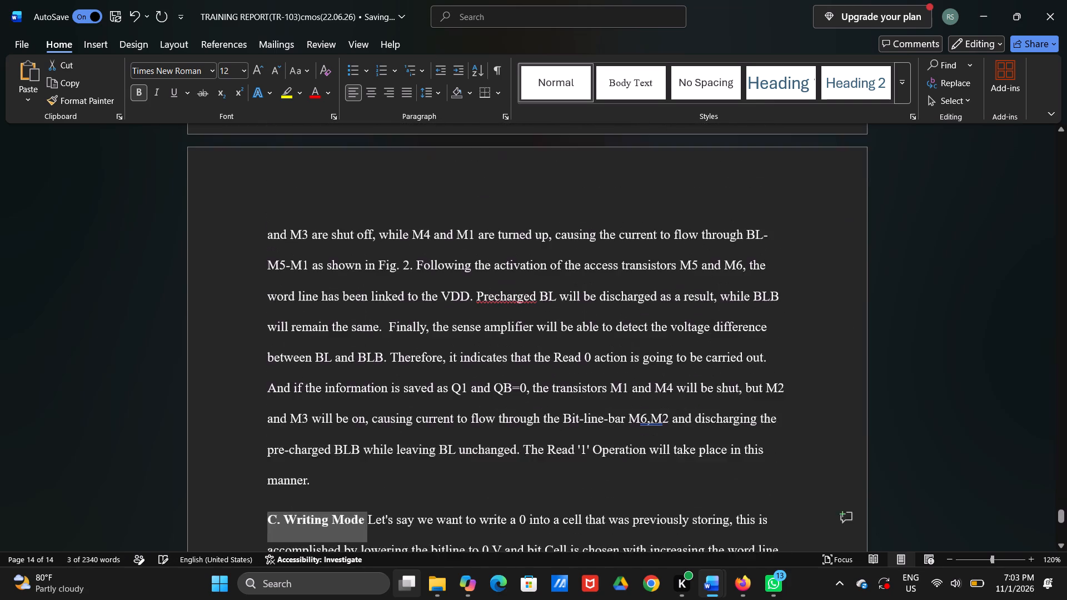
scroll(360, 337, up, 2)
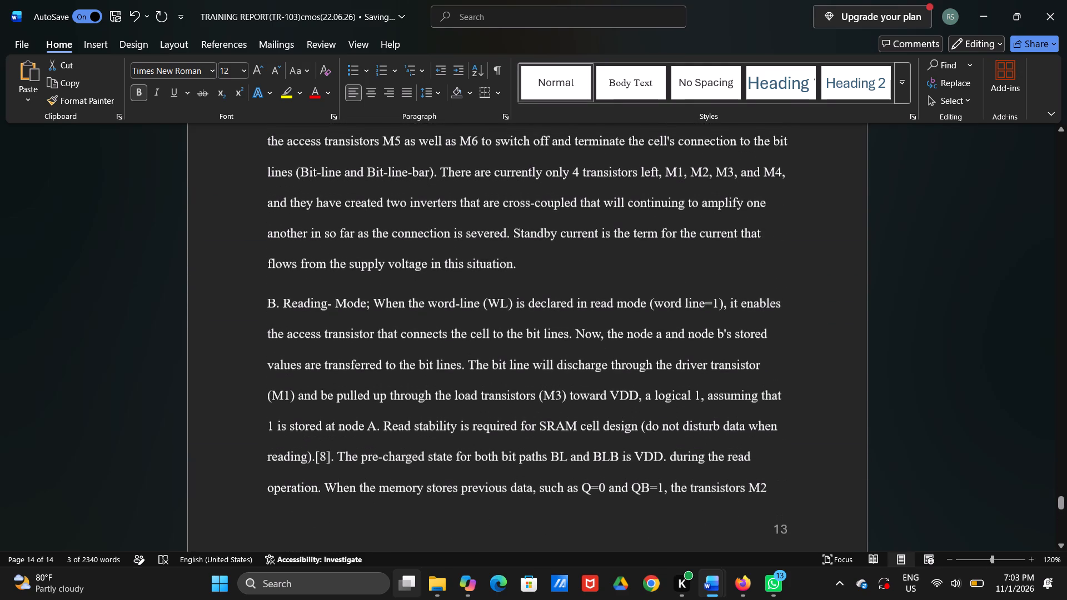
drag(265, 302, 363, 306)
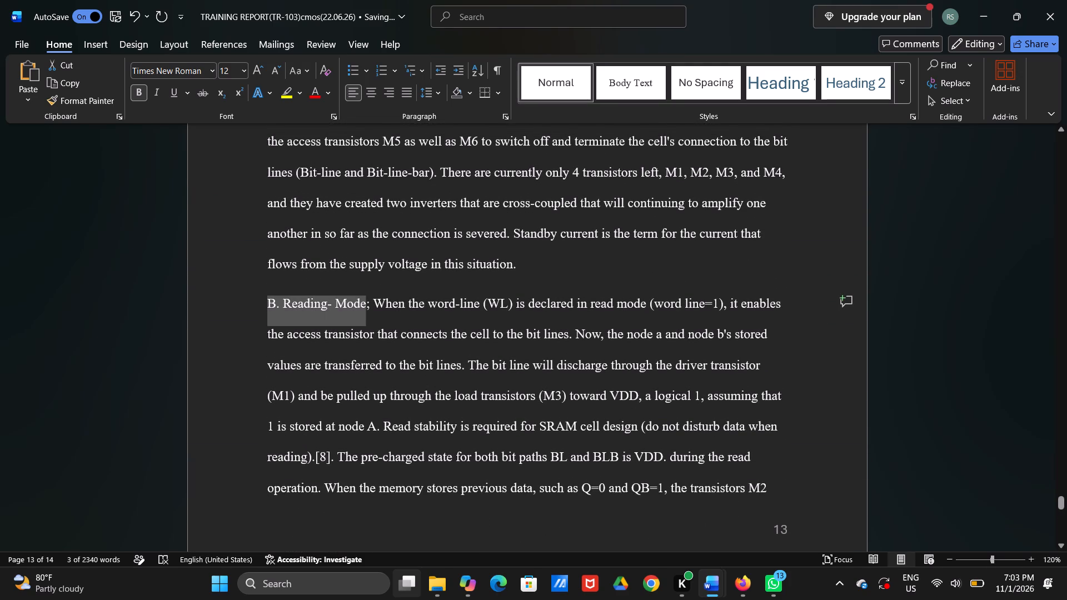
drag(363, 306, 365, 308)
key(ctrl+b)
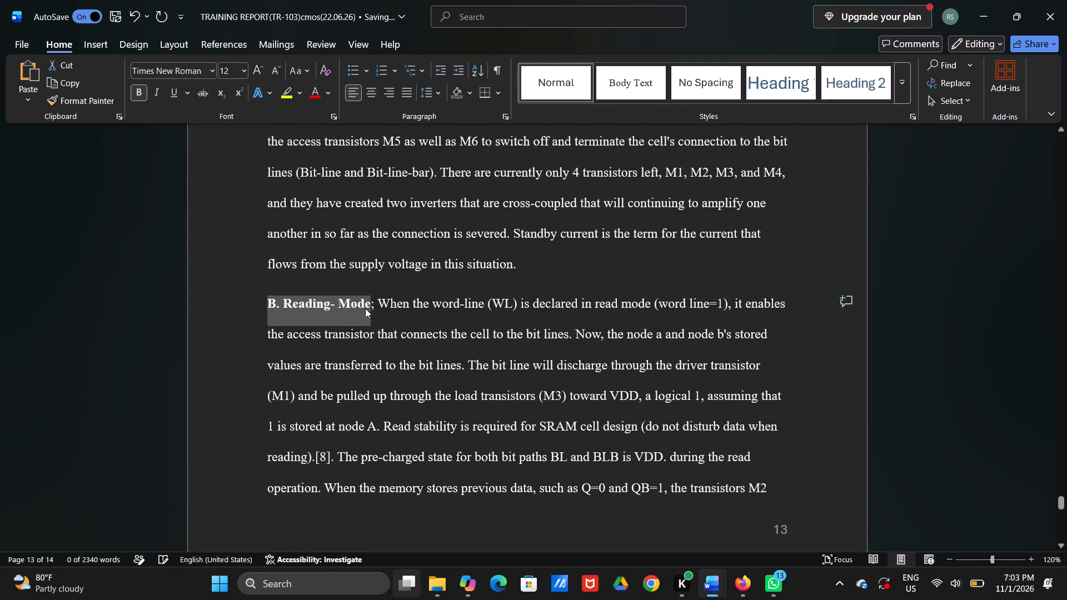
click(378, 298)
key(Left)
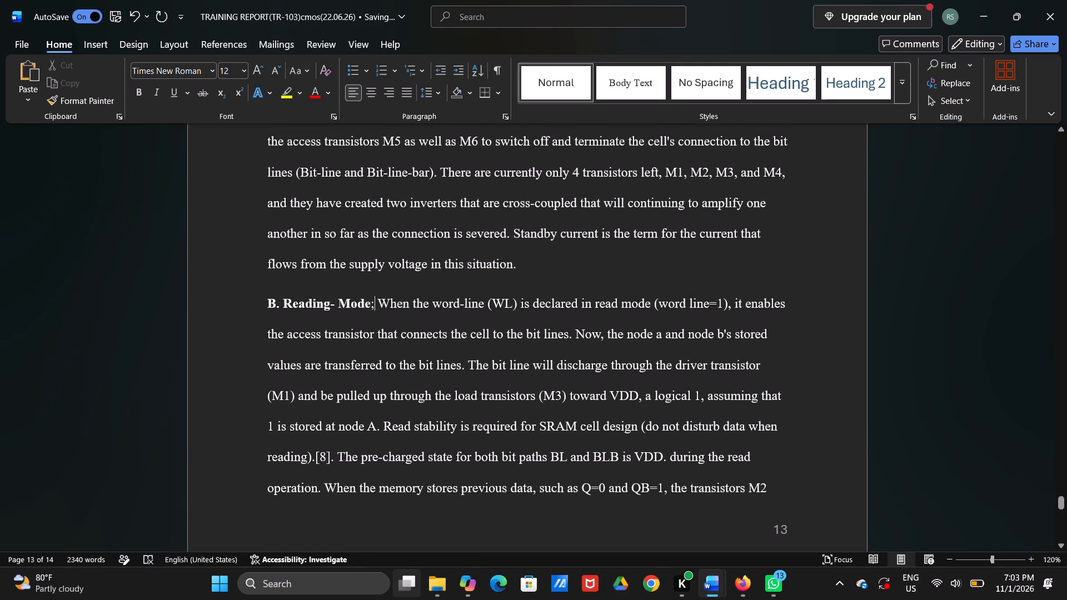
key(BackSpace)
key(shift+colon)
Make the "A. Hold Mode;" label in section 2.5 bold.
scroll(371, 309, up, 1)
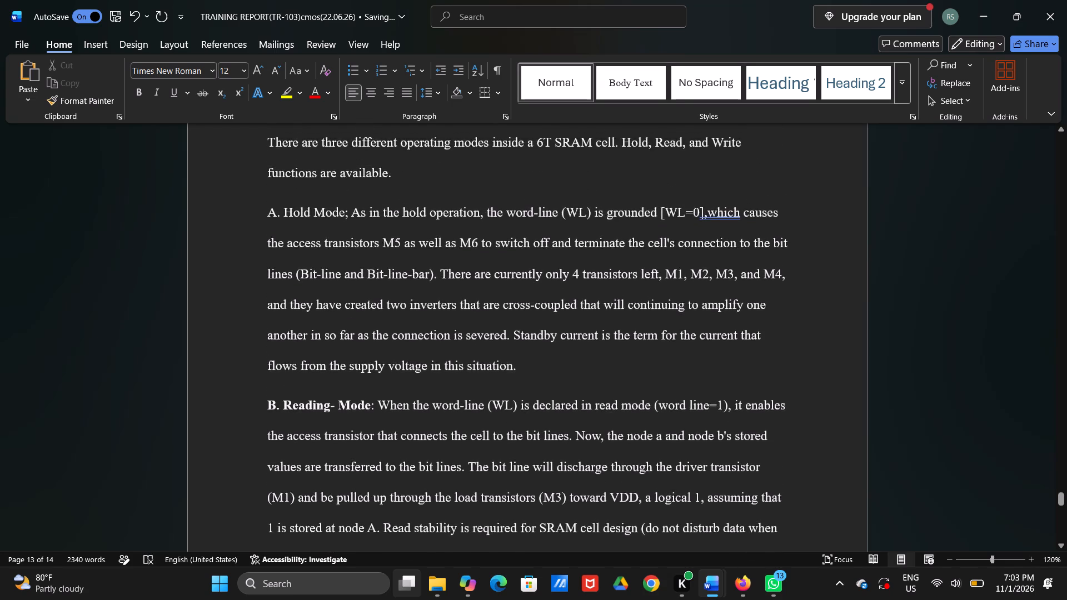
scroll(371, 309, up, 1)
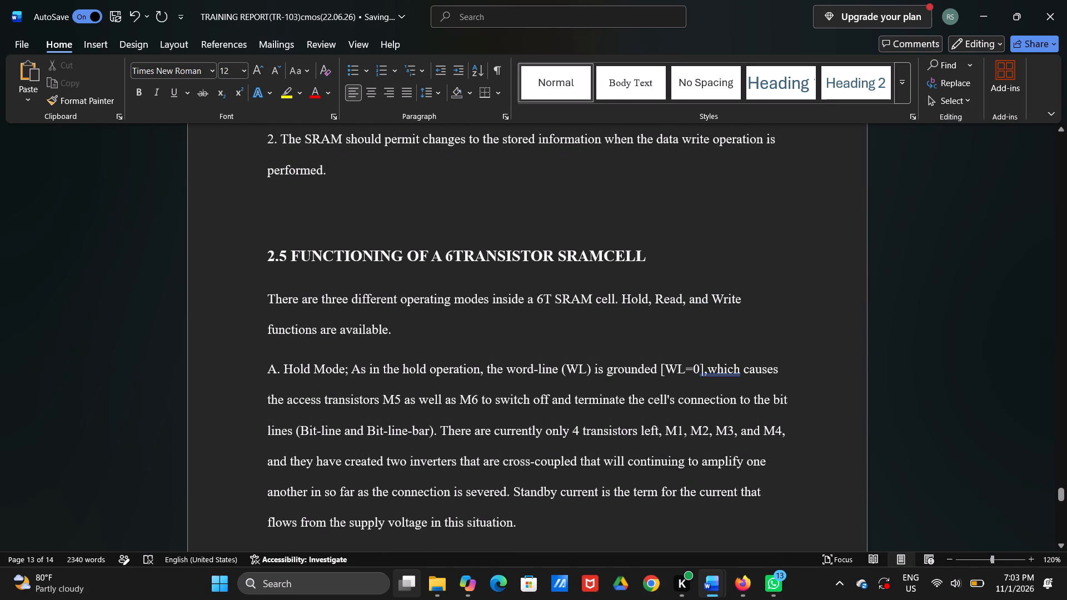
drag(348, 369, 264, 374)
key(ctrl+b)
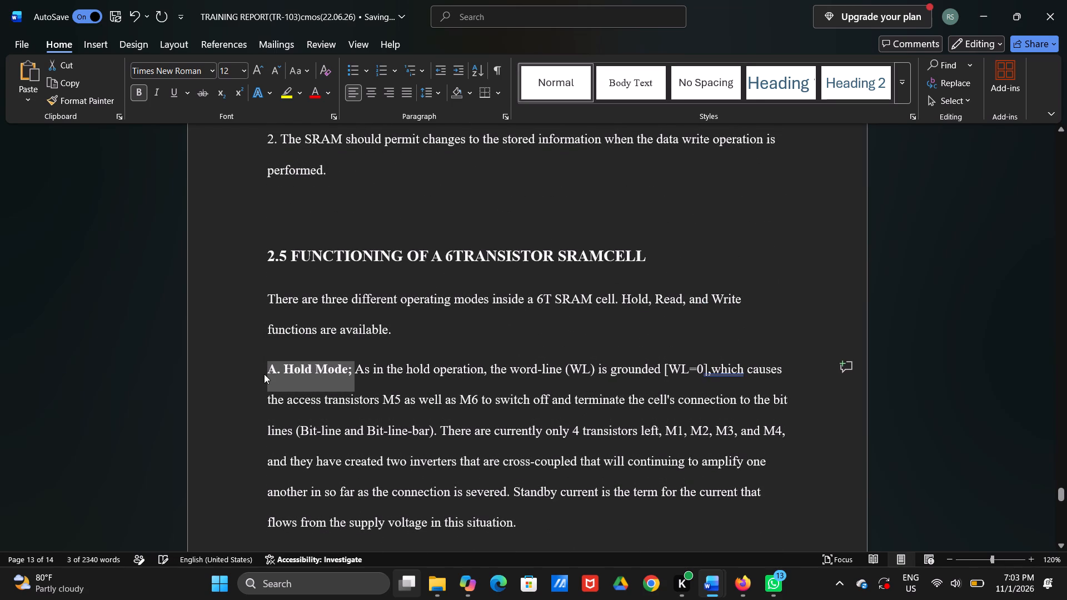
Add a bold semicolon directly after the "C. Writing Mode" label.
scroll(264, 374, down, 3)
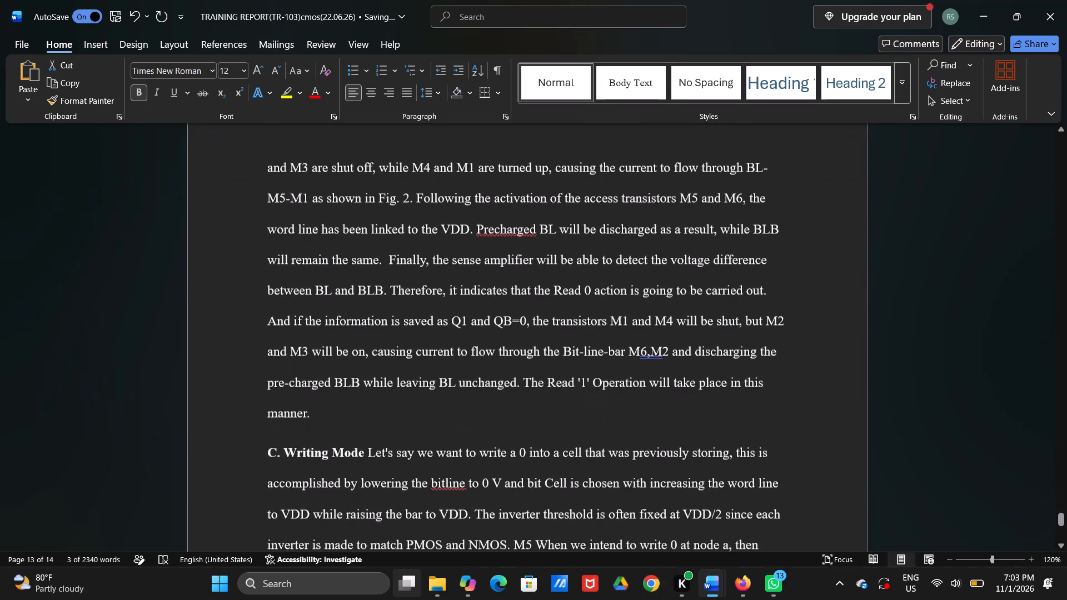
click(366, 452)
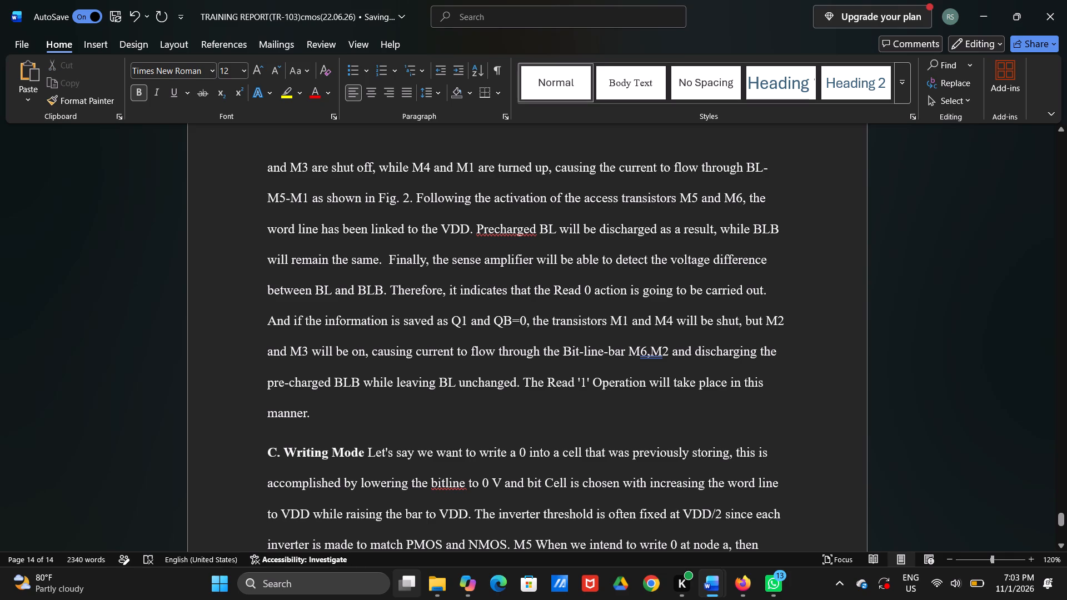
key(Left)
key(shift+colon)
scroll(346, 454, down, 1)
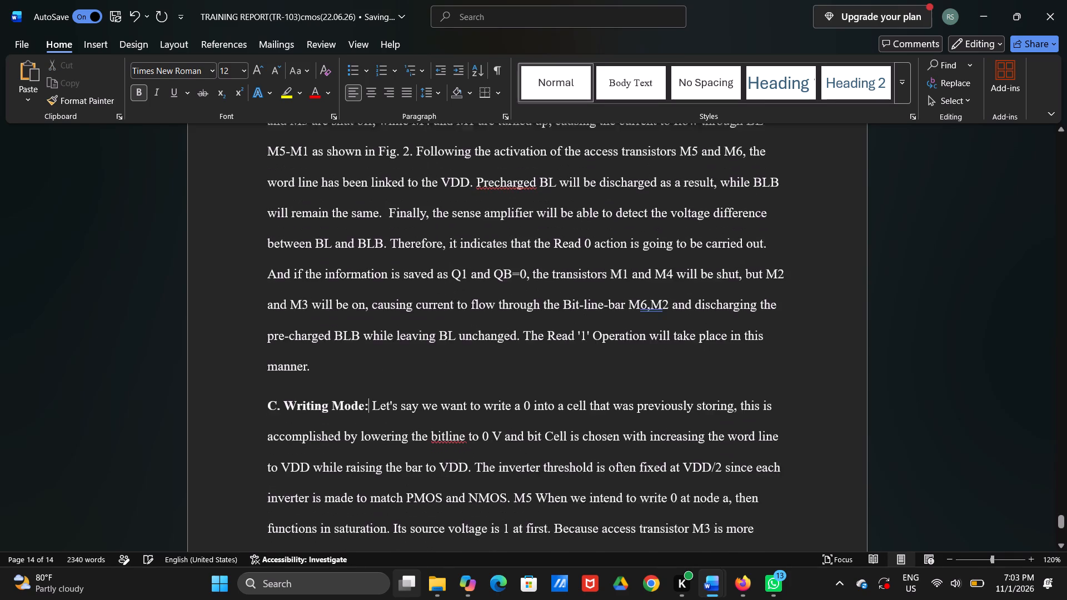
scroll(346, 454, down, 1)
key(BackSpace)
key(semicolon)
Start a new paragraph after the final writing-mode sentence, which ends with citation [9].
scroll(346, 454, down, 1)
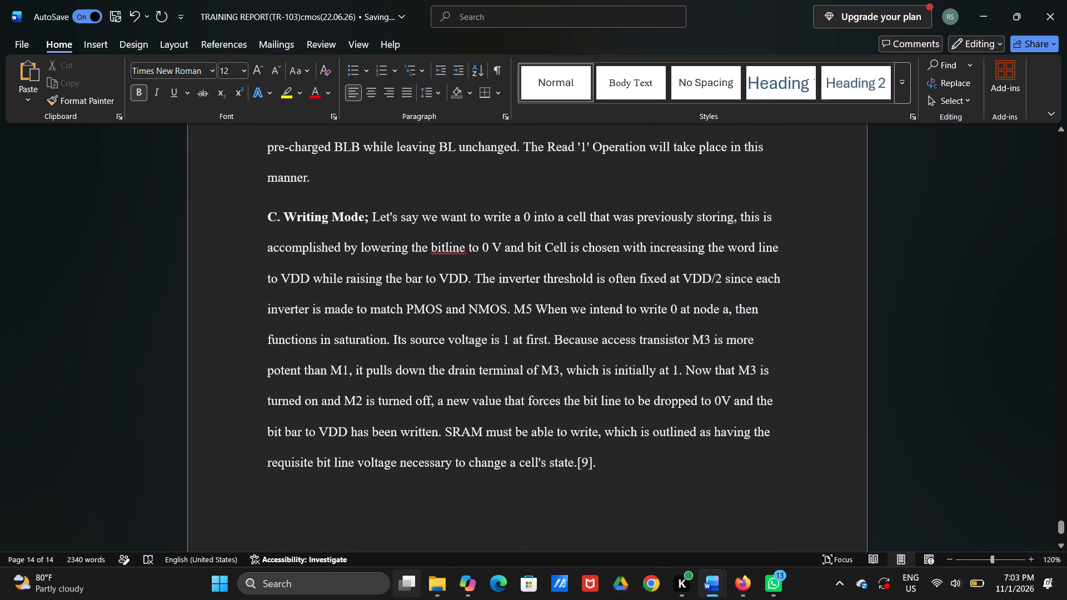
scroll(346, 454, down, 1)
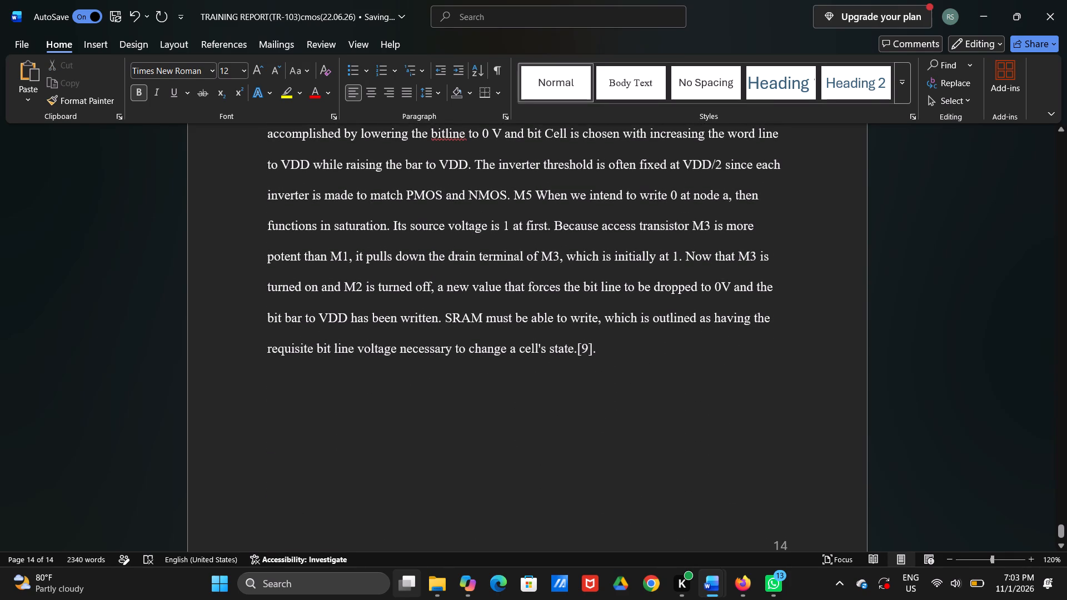
click(611, 363)
key(Return)
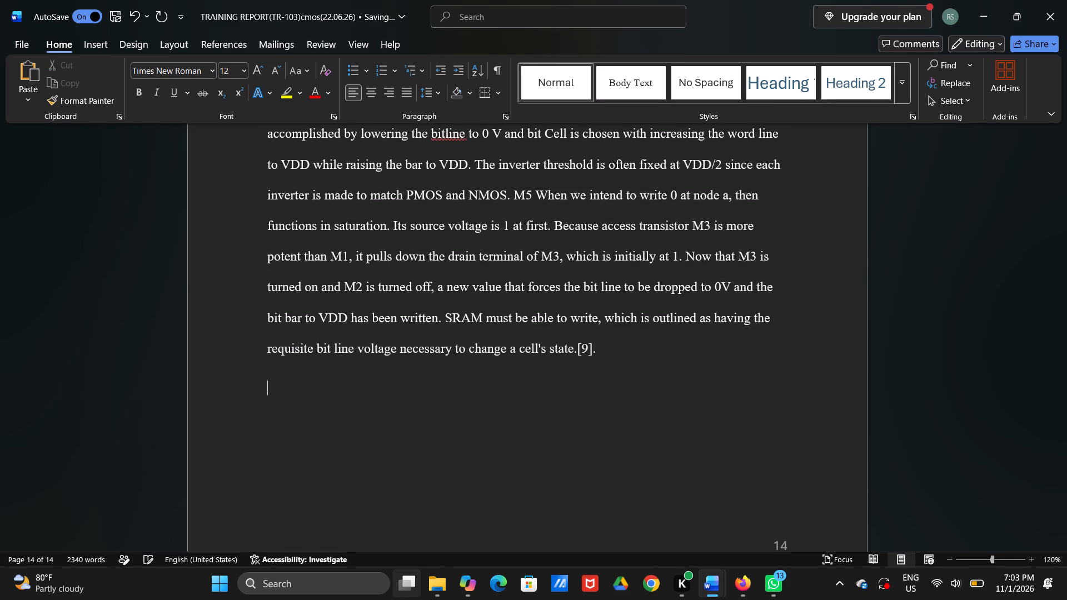
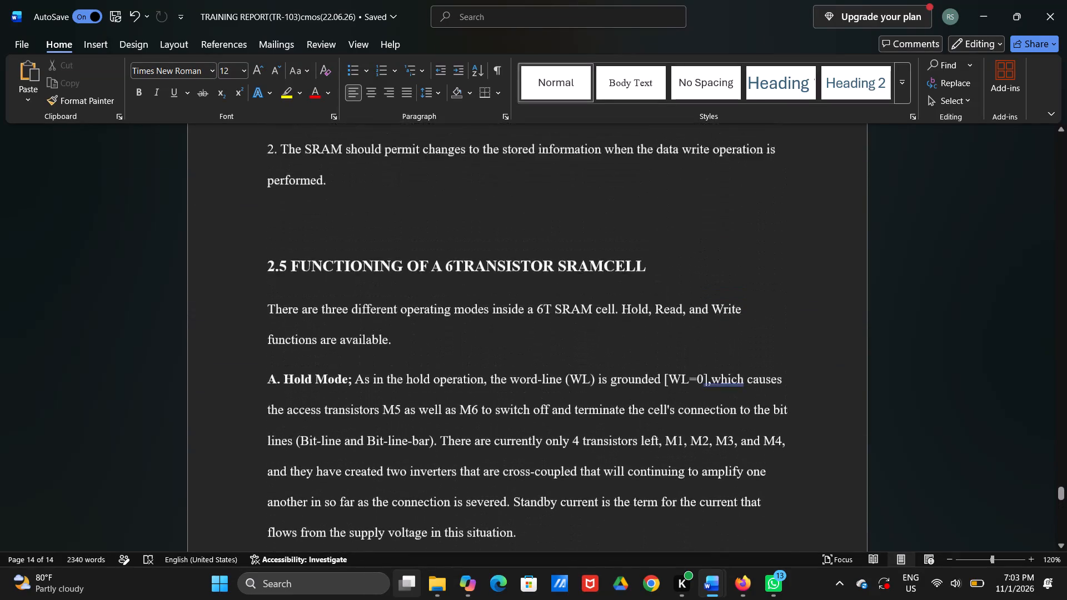
Turn on bold formatting in the empty paragraph below the final writing-mode sentence on page 14.
scroll(579, 238, up, 1)
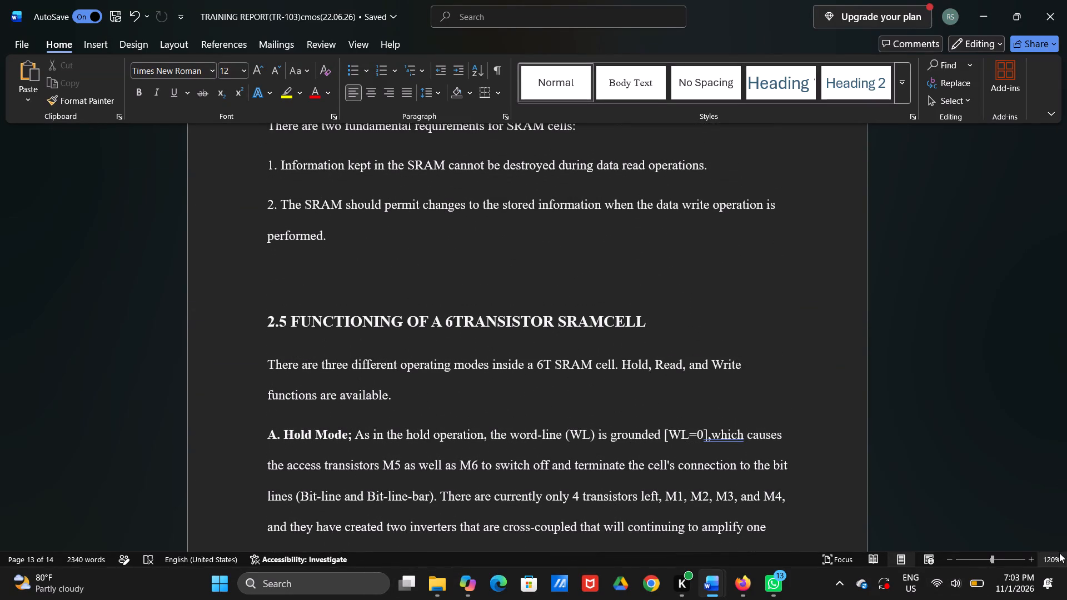
double_click(1056, 547)
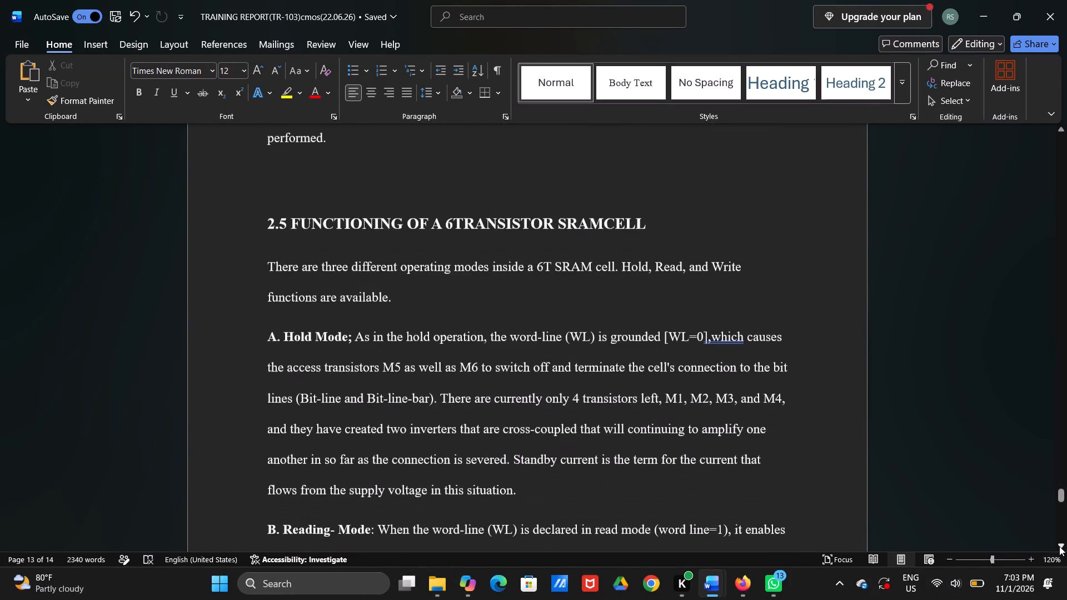
scroll(887, 506, down, 2)
scroll(745, 492, down, 2)
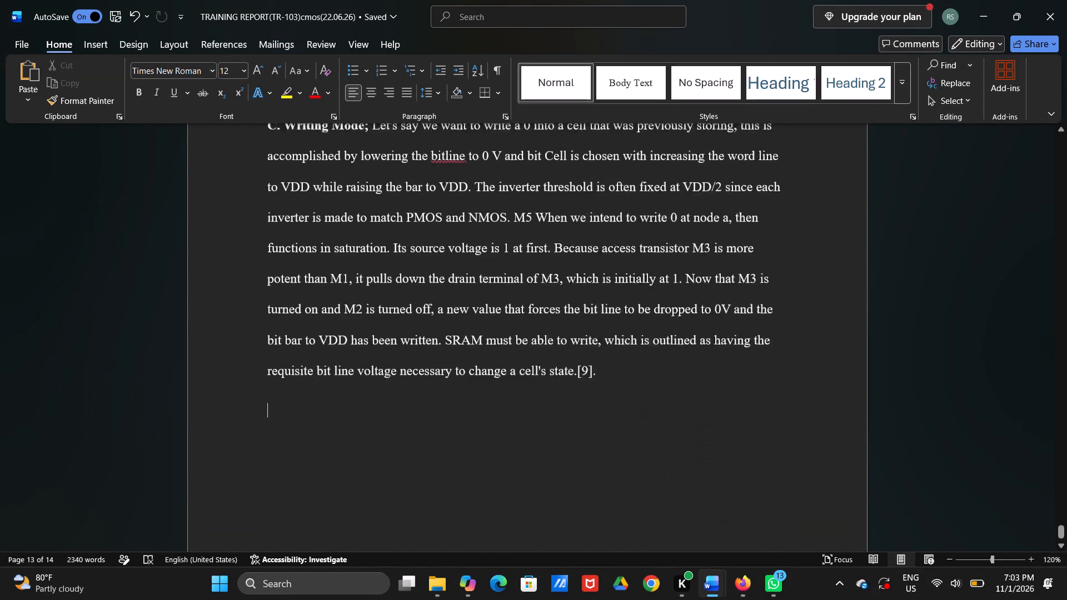
scroll(562, 450, down, 1)
click(625, 332)
click(366, 384)
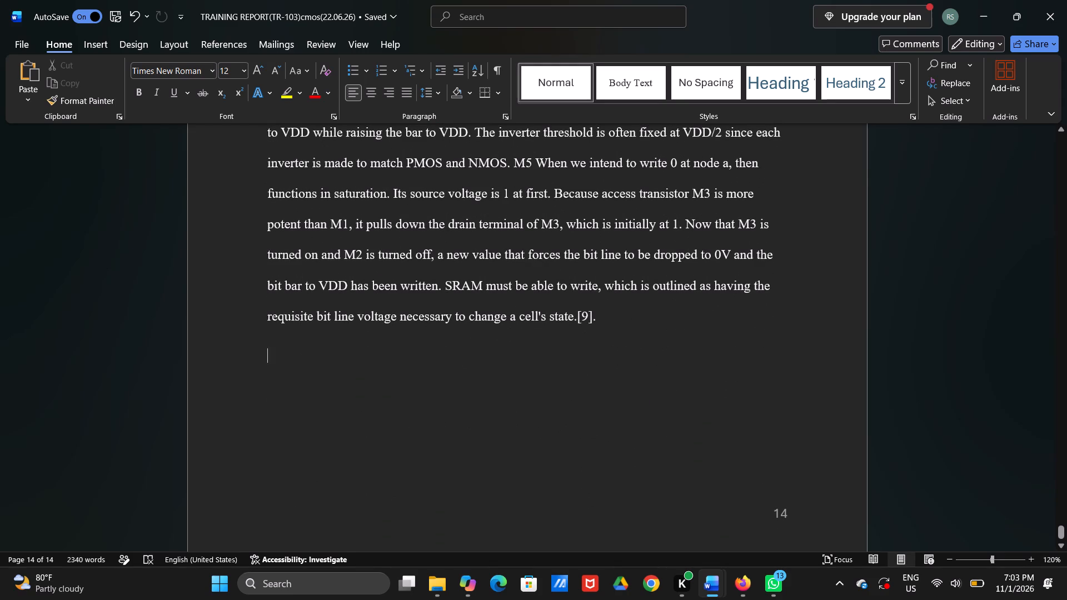
key(ctrl+b)
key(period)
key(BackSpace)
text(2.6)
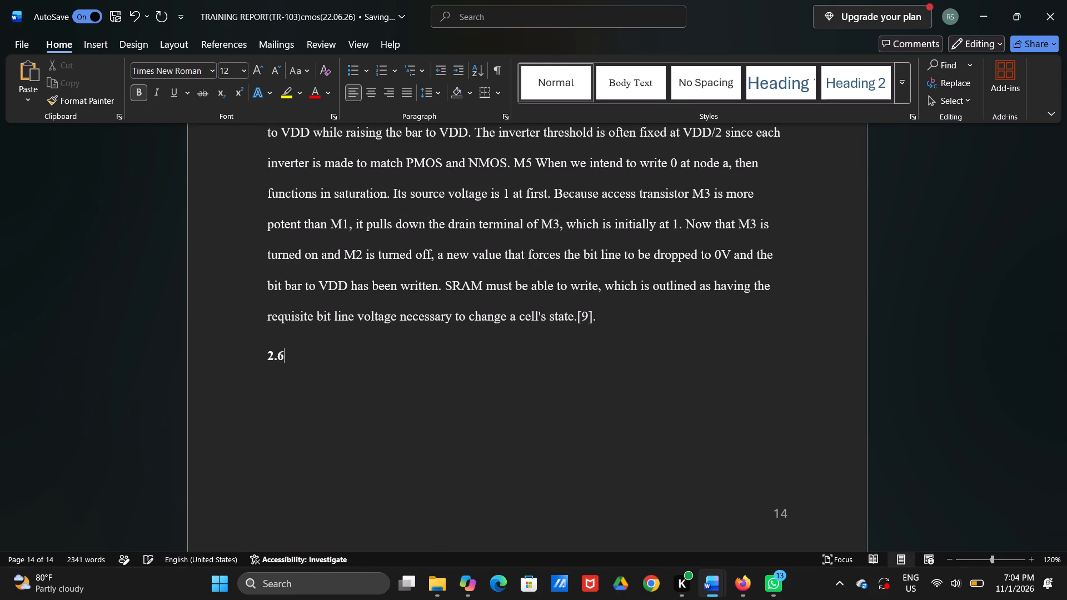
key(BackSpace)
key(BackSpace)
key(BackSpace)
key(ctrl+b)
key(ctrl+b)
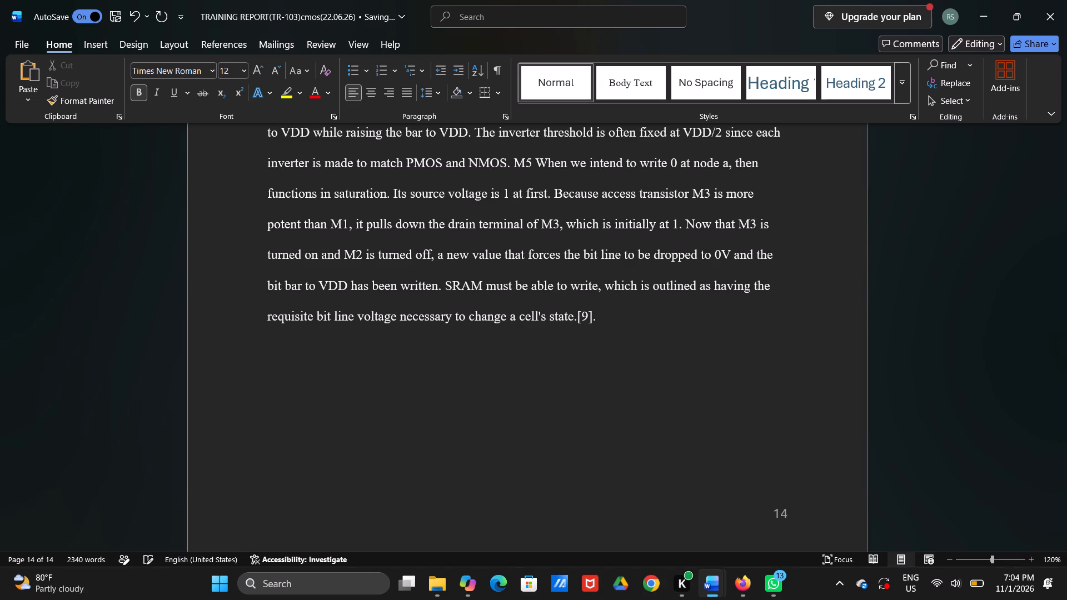
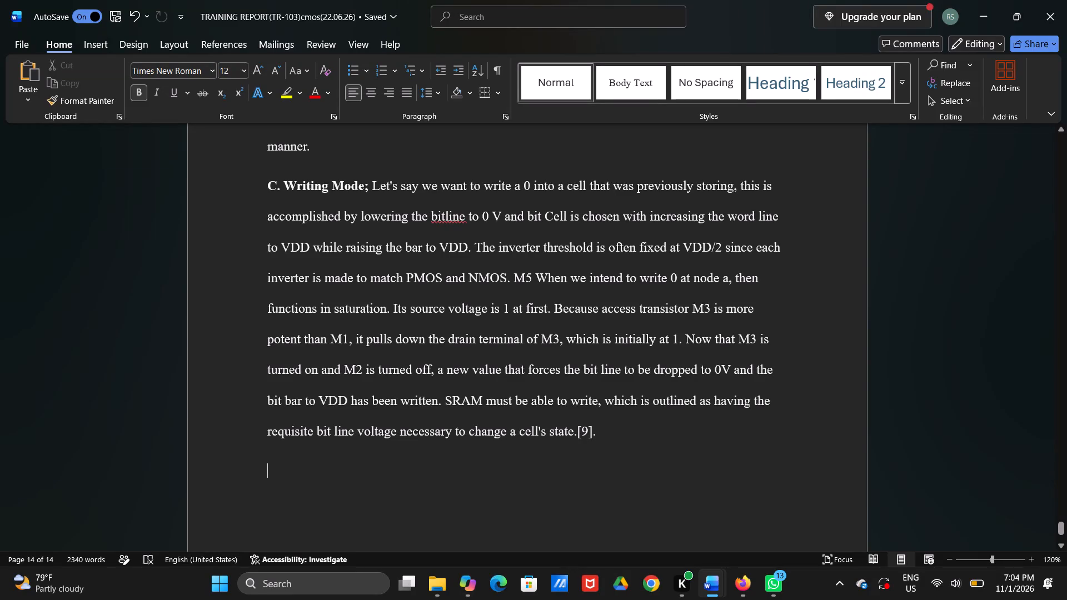
Place the insertion point in the empty paragraph below the final writing-mode sentence on page 14.
scroll(552, 363, up, 2)
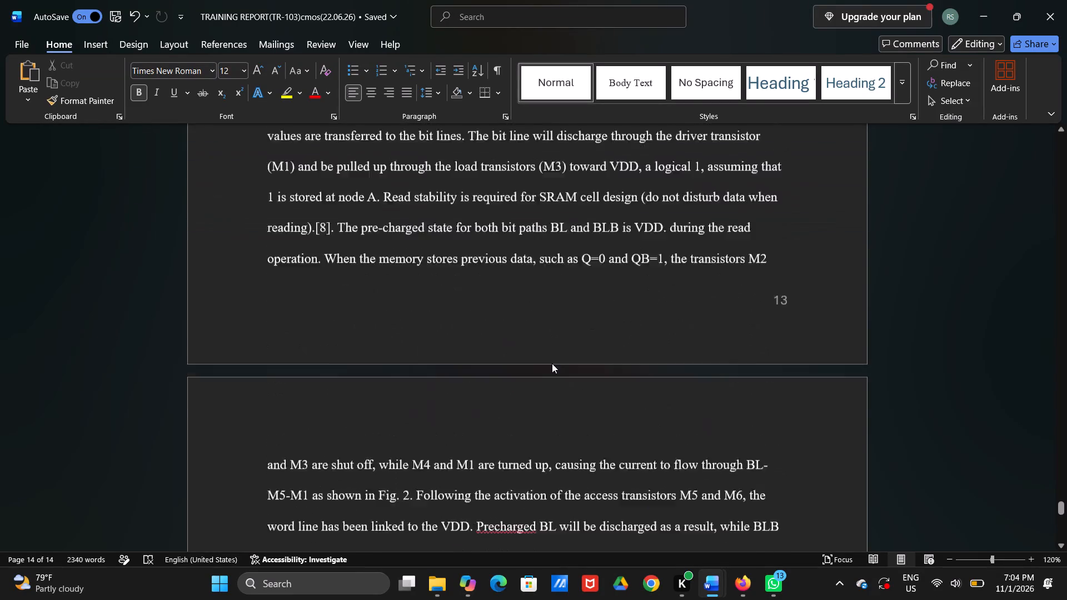
scroll(552, 363, up, 2)
scroll(552, 363, down, 4)
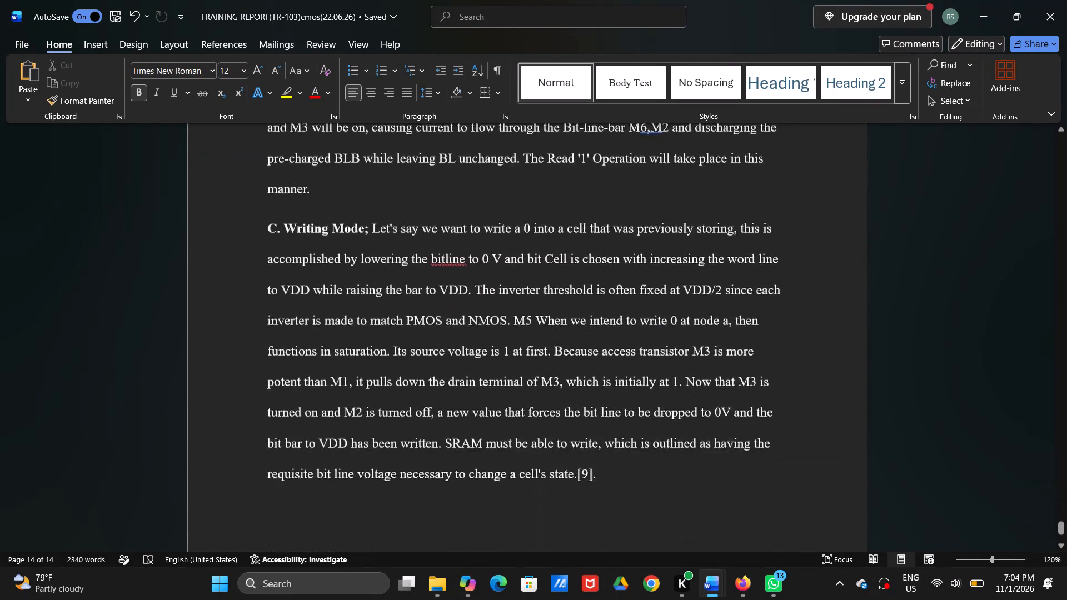
scroll(552, 363, down, 3)
click(590, 403)
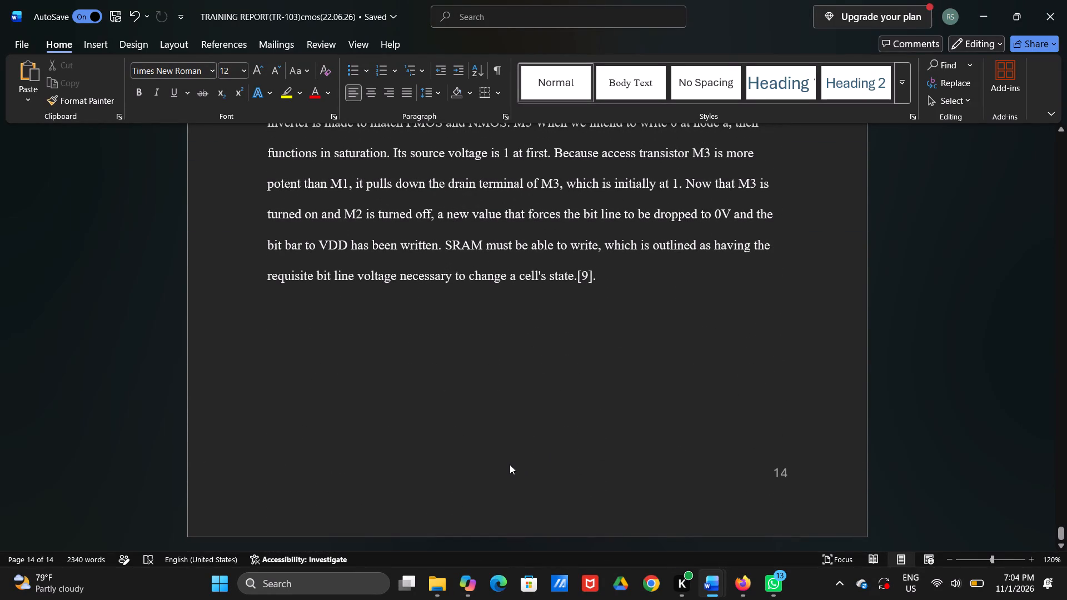
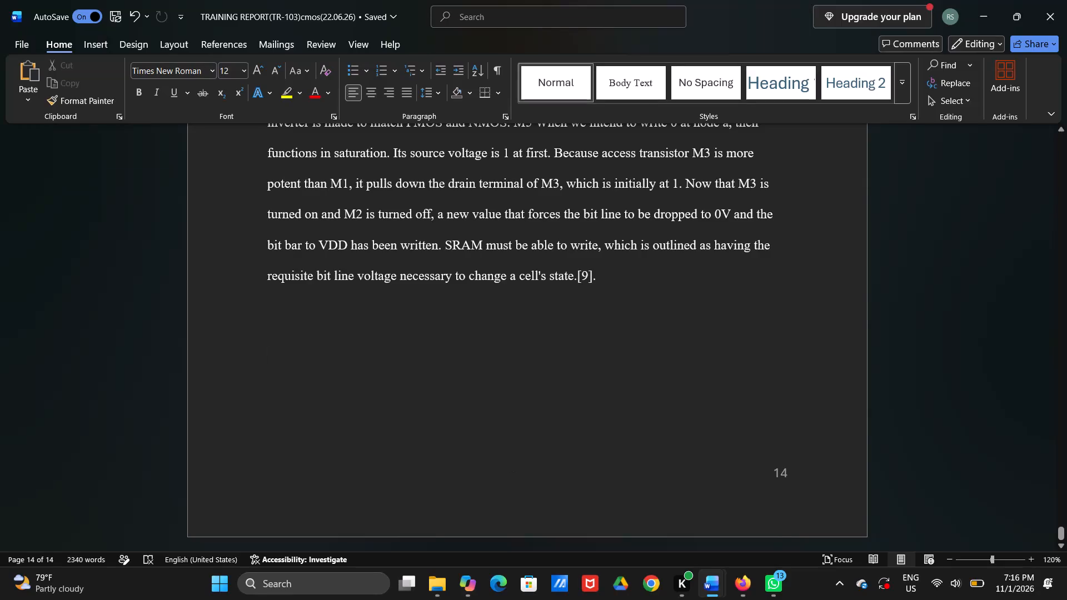
Review the read-operation and Writing Mode descriptions across pages 13 and 14.
scroll(345, 259, up, 3)
scroll(345, 259, down, 1)
scroll(345, 259, up, 1)
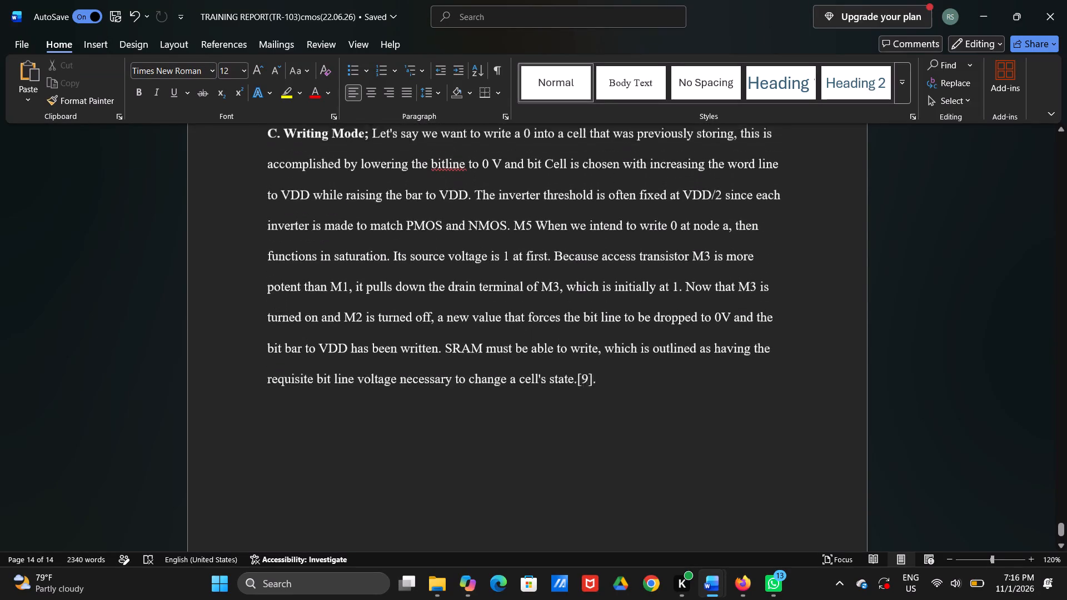
scroll(345, 259, up, 2)
scroll(345, 259, down, 1)
scroll(345, 259, up, 3)
scroll(370, 301, up, 2)
scroll(370, 301, down, 1)
scroll(370, 301, up, 1)
scroll(370, 301, down, 1)
scroll(370, 301, up, 1)
scroll(370, 301, down, 1)
scroll(370, 301, up, 1)
scroll(370, 301, down, 1)
scroll(370, 301, up, 1)
scroll(370, 301, down, 1)
scroll(370, 301, up, 3)
scroll(370, 301, down, 1)
scroll(370, 301, up, 1)
scroll(370, 301, down, 1)
scroll(370, 301, up, 5)
scroll(370, 301, down, 1)
scroll(370, 301, up, 6)
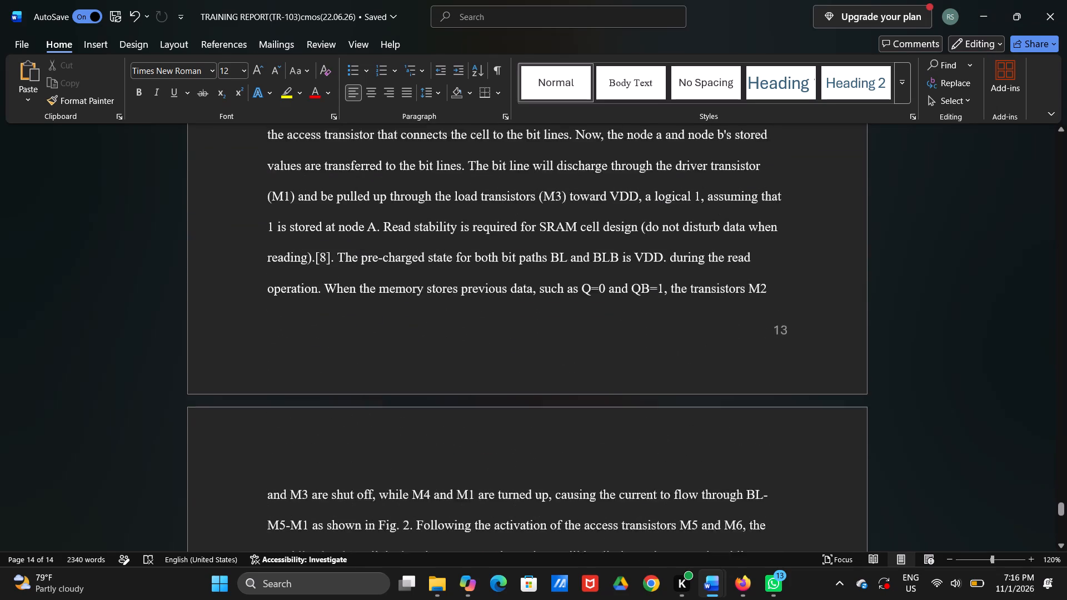
scroll(370, 301, up, 2)
scroll(370, 301, down, 1)
scroll(370, 301, up, 1)
scroll(370, 301, down, 1)
scroll(370, 301, up, 1)
scroll(370, 301, down, 1)
scroll(370, 301, up, 1)
scroll(370, 301, down, 1)
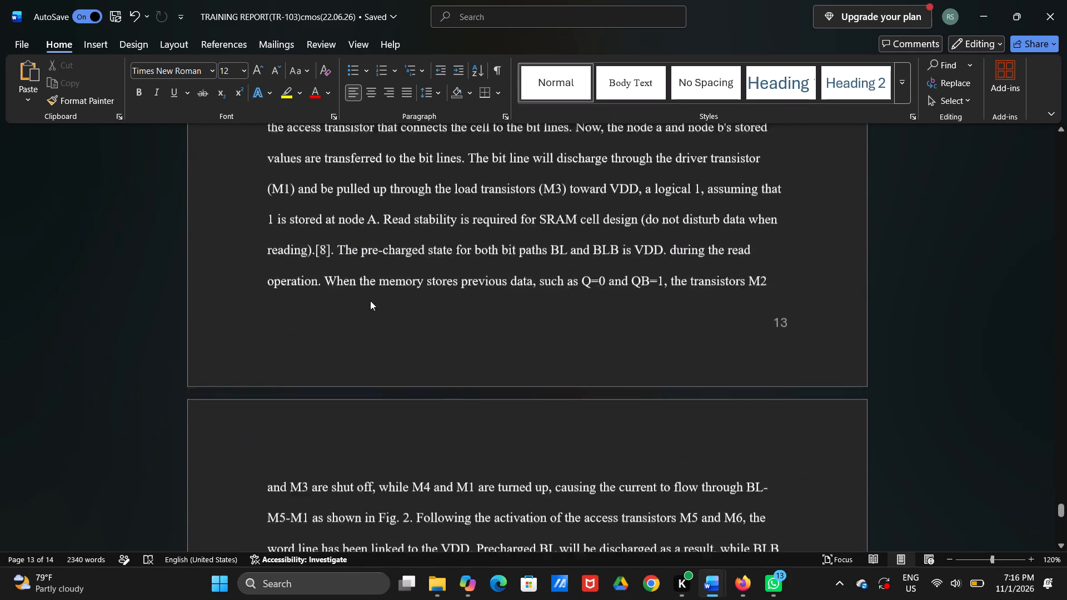
scroll(370, 301, down, 2)
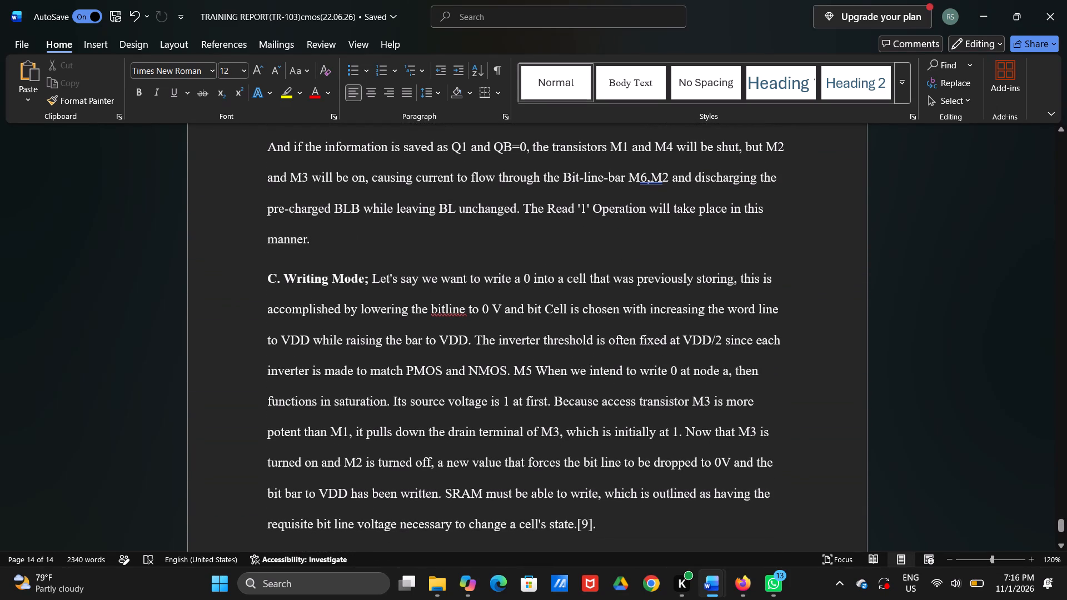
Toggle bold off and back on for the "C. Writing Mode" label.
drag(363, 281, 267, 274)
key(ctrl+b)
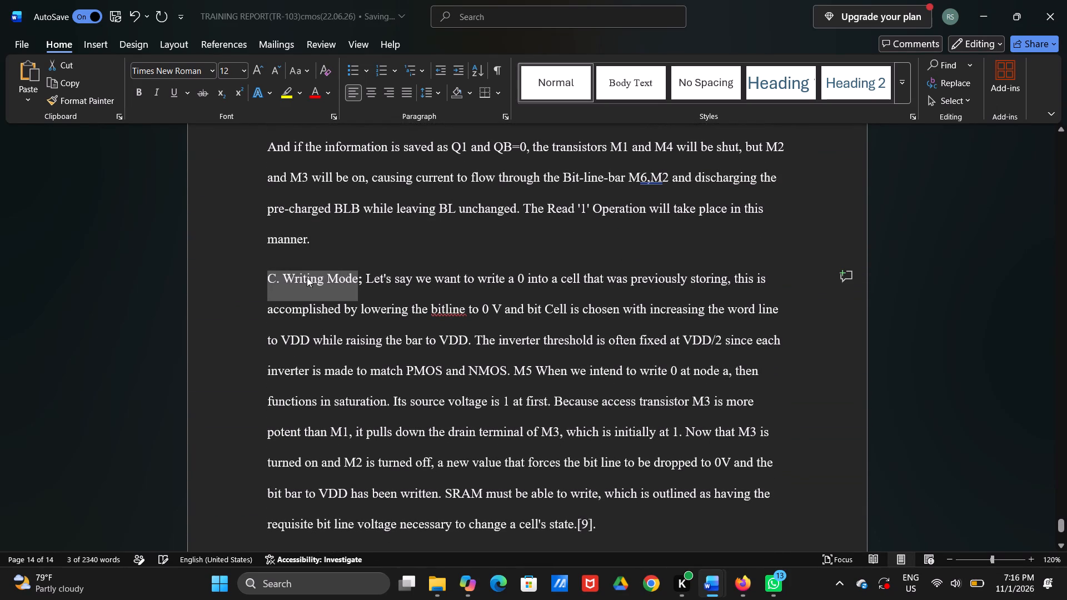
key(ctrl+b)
Start a new paragraph after the final Writing Mode sentence ending in "[9]." on page 14.
scroll(326, 282, down, 1)
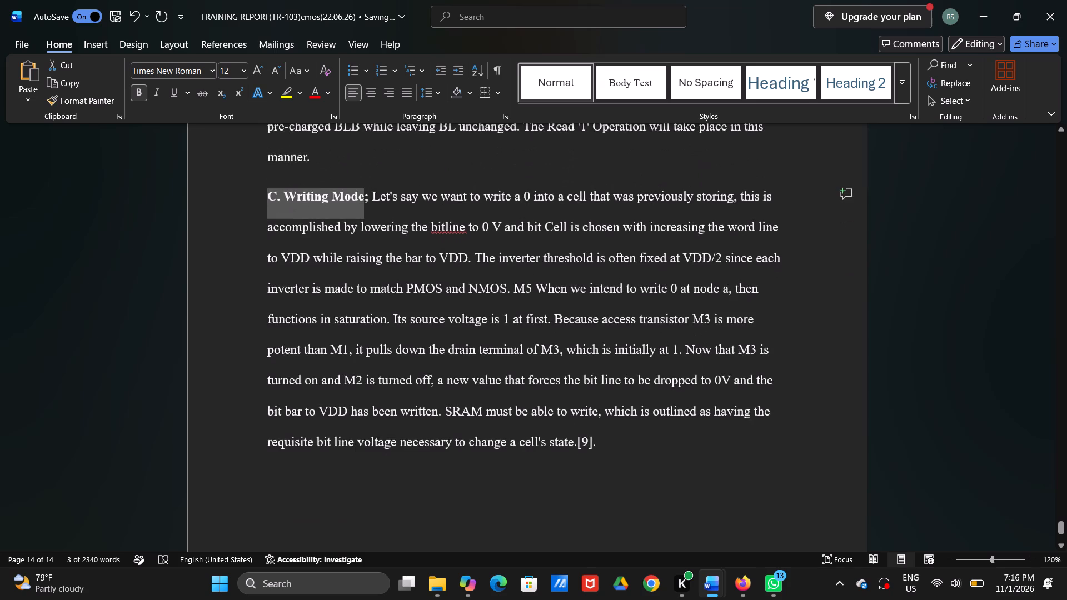
scroll(326, 282, down, 1)
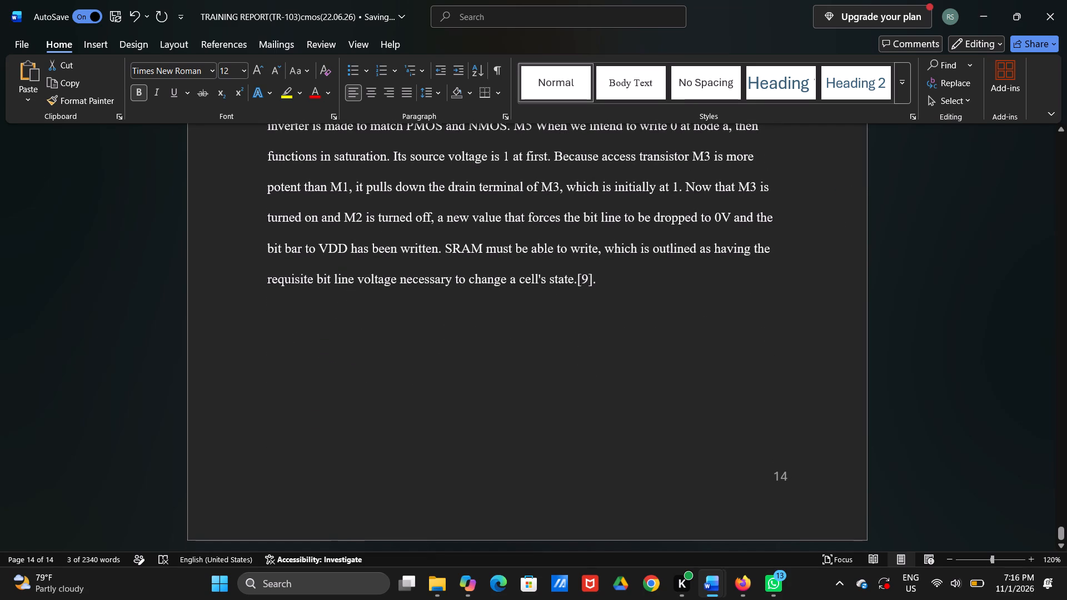
click(607, 261)
click(607, 267)
click(610, 283)
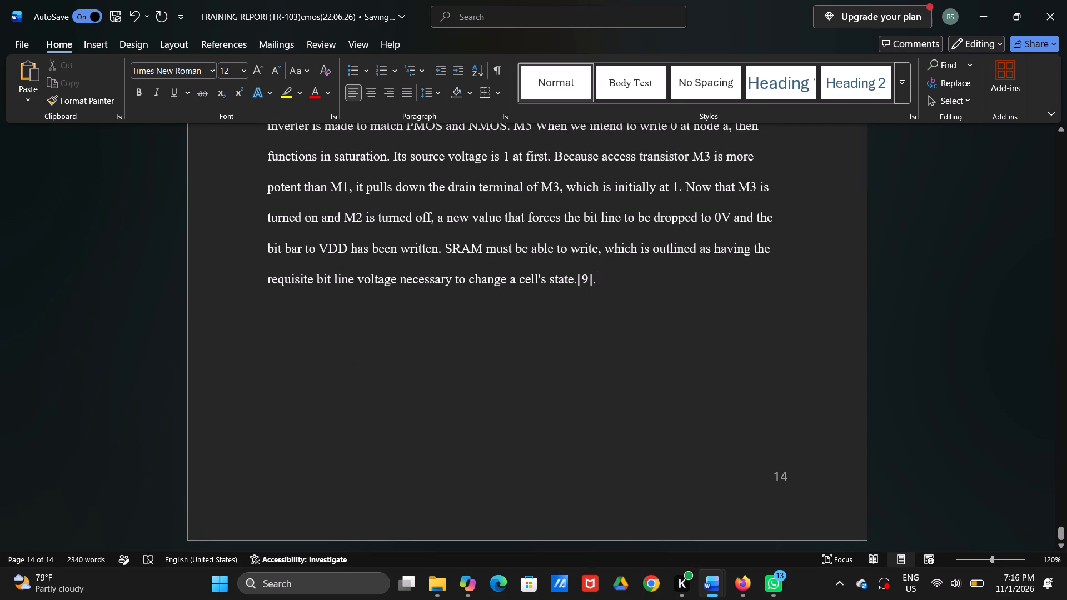
key(Return)
Switch to the paper open in WhatsApp.
key(alt+Tab)
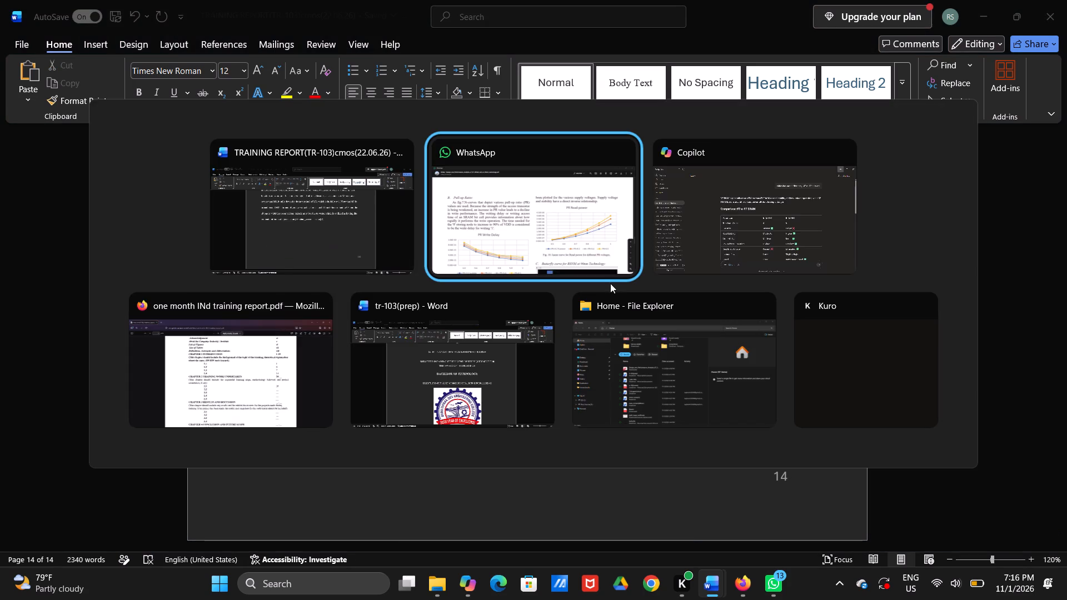
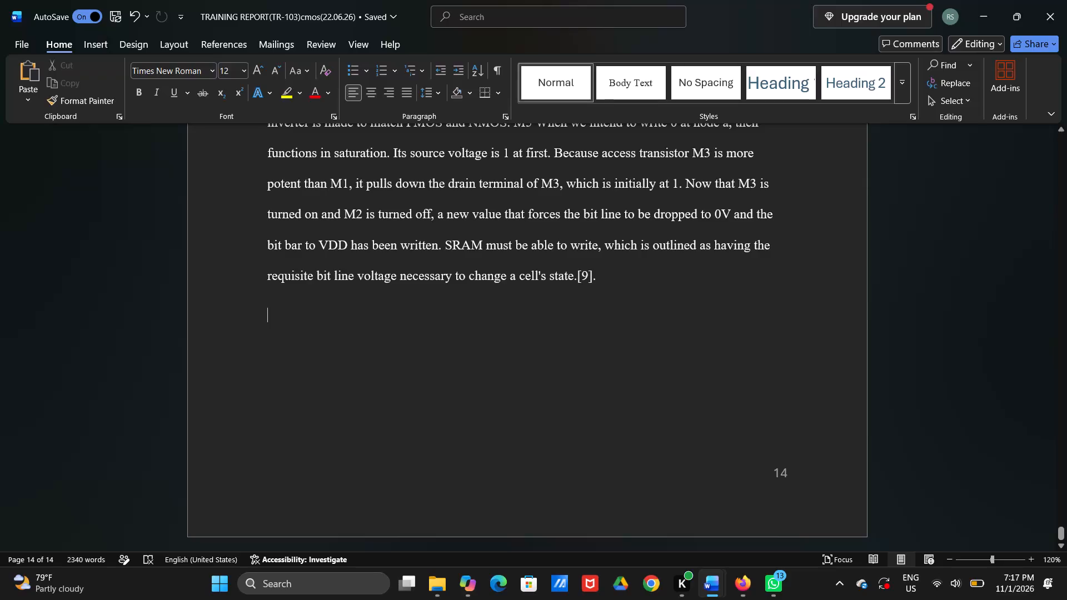
Review the section headings and body text throughout Chapter 2, from section 2.1 to the Writing Mode paragraph.
scroll(610, 283, up, 1)
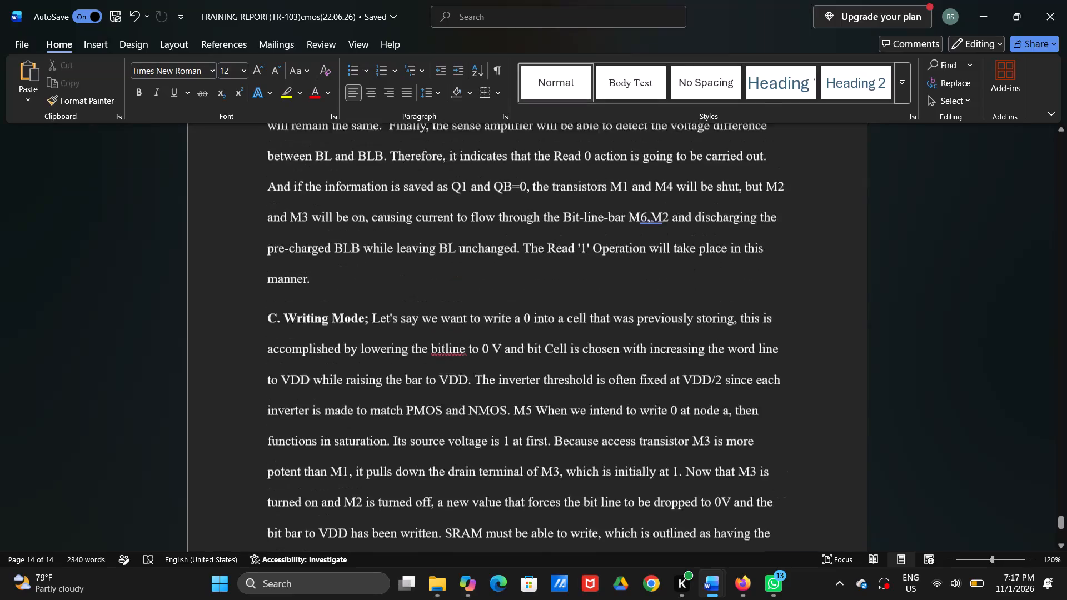
scroll(610, 283, up, 4)
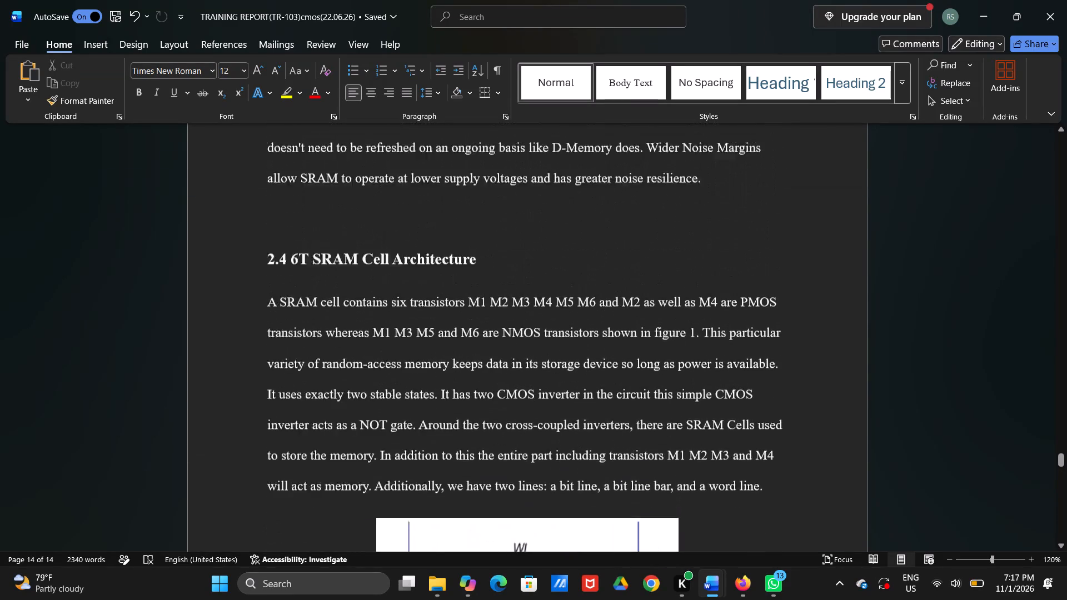
scroll(610, 283, up, 4)
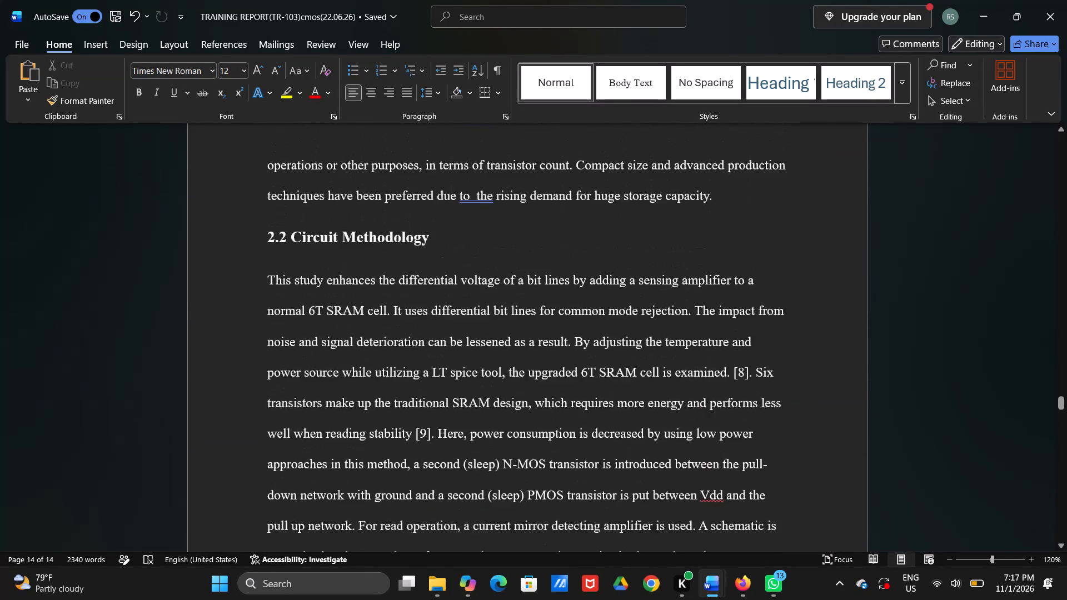
scroll(610, 283, up, 3)
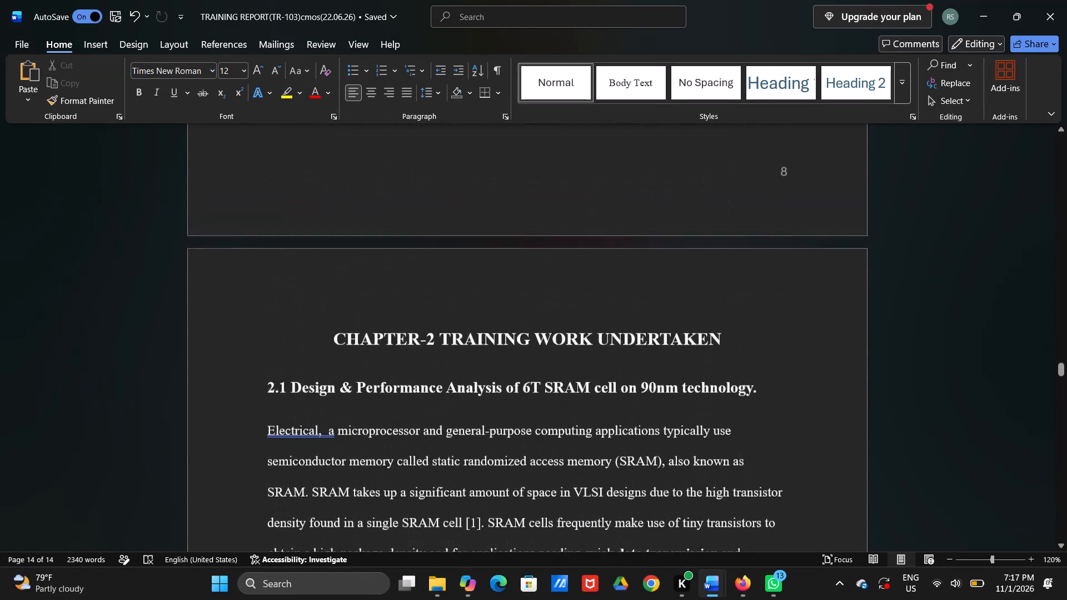
scroll(610, 283, down, 4)
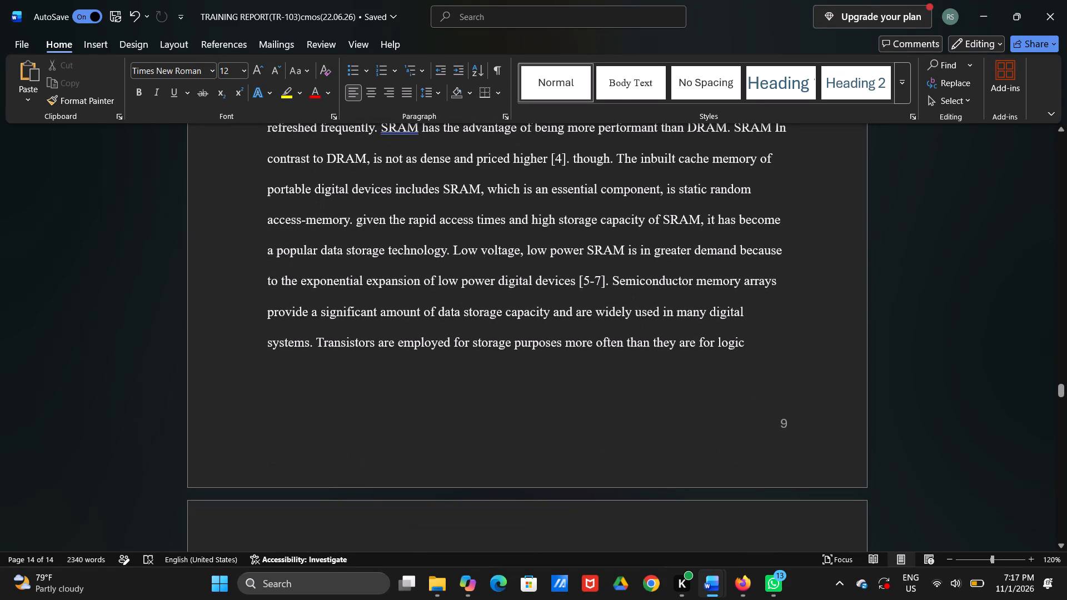
scroll(610, 283, up, 2)
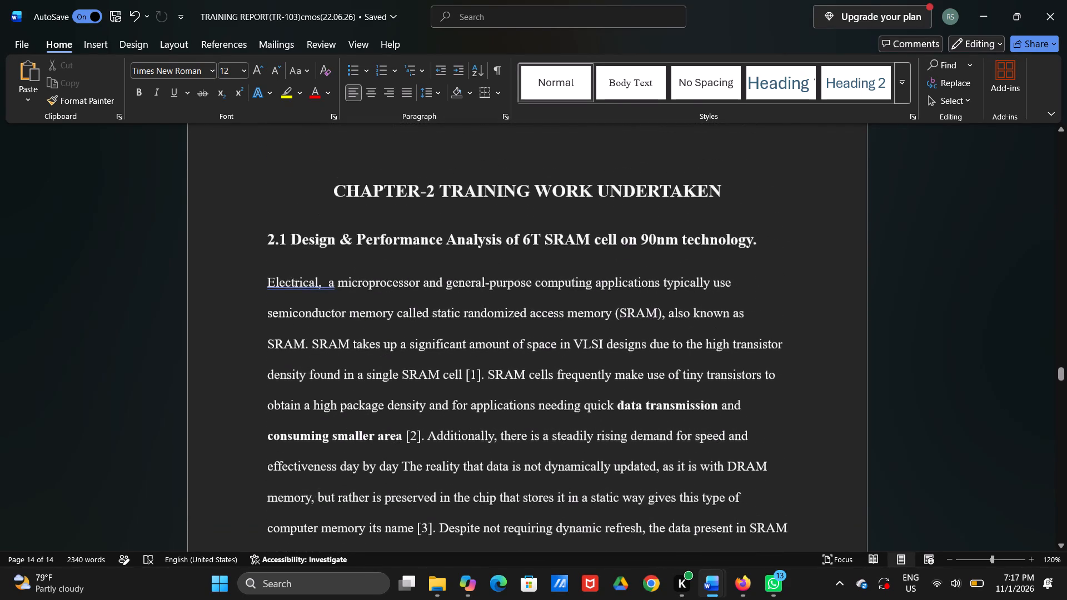
scroll(610, 283, down, 2)
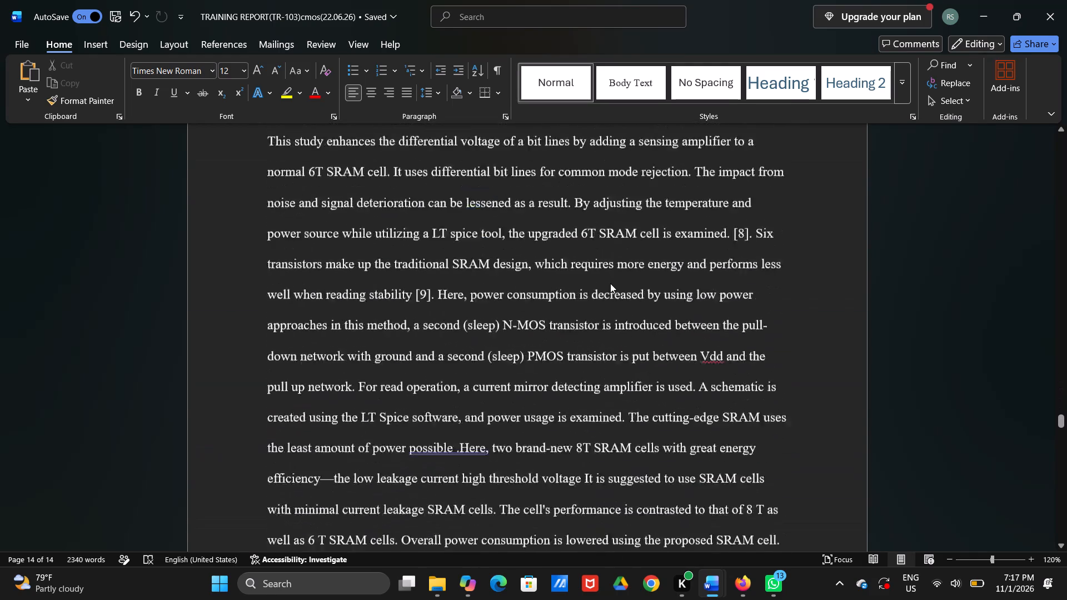
scroll(610, 283, down, 4)
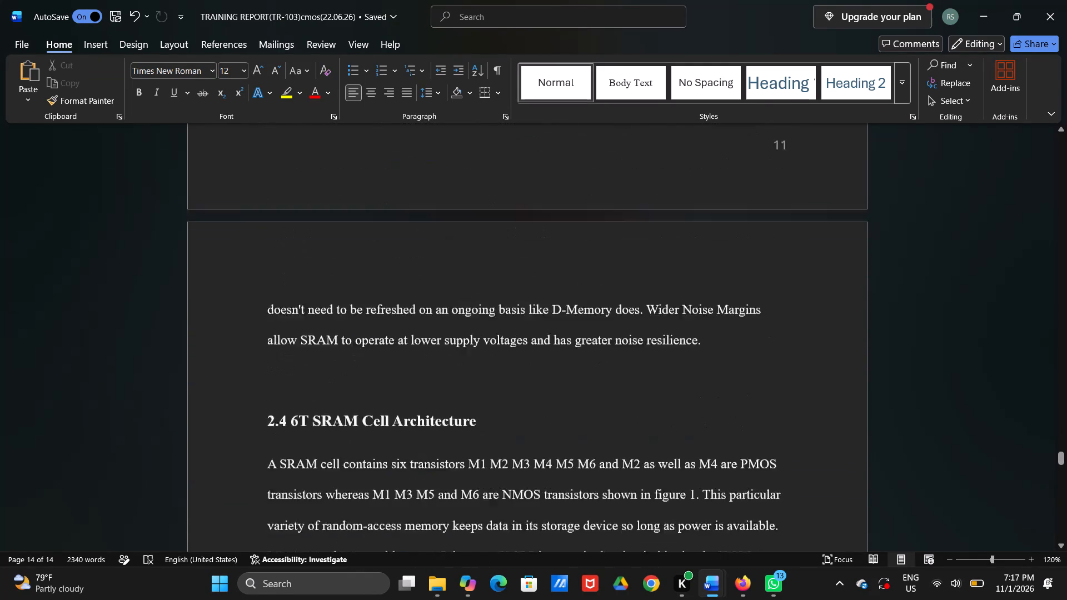
scroll(610, 283, down, 3)
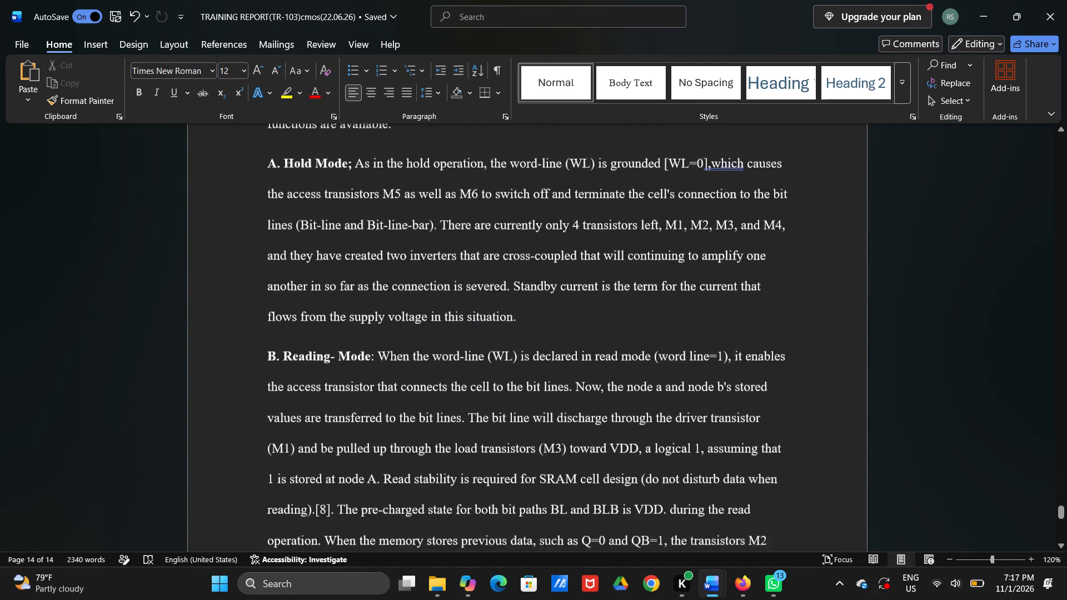
scroll(610, 283, down, 2)
scroll(610, 283, up, 2)
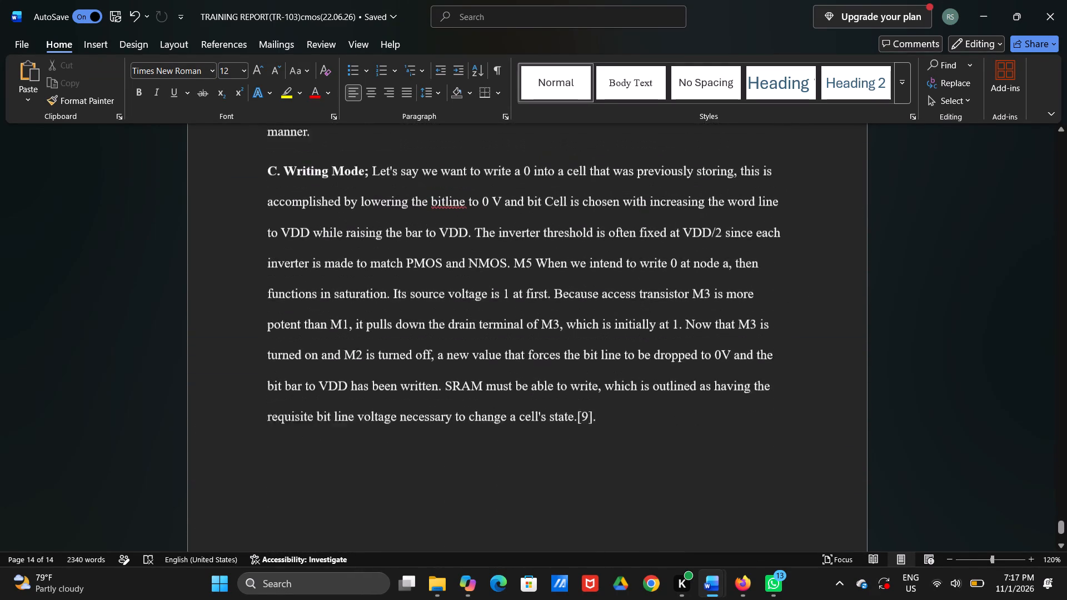
scroll(610, 283, up, 4)
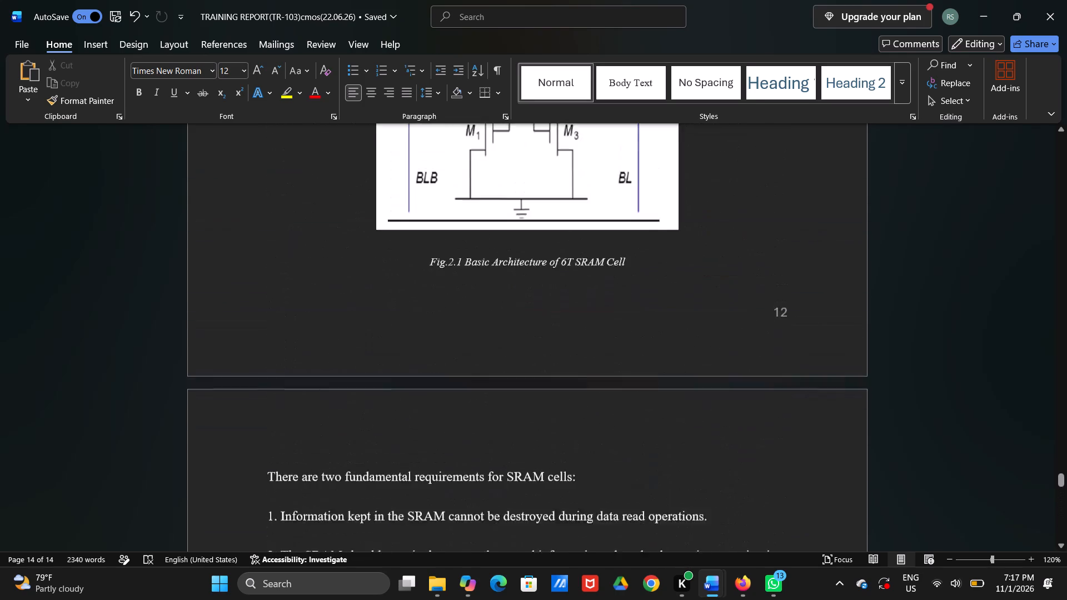
scroll(610, 283, up, 2)
scroll(610, 283, down, 6)
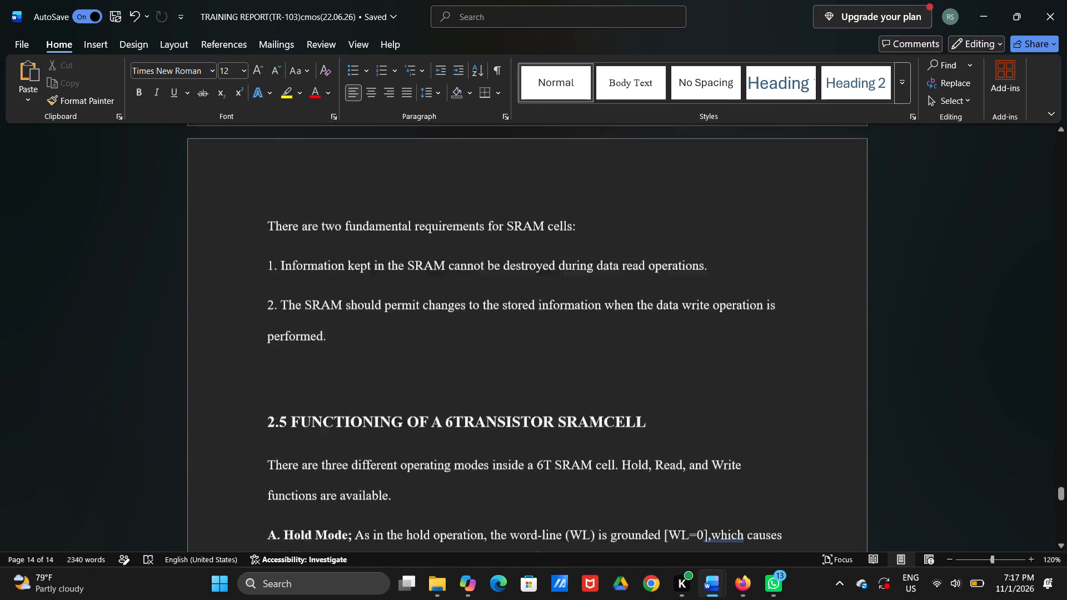
scroll(610, 283, down, 4)
scroll(610, 283, up, 3)
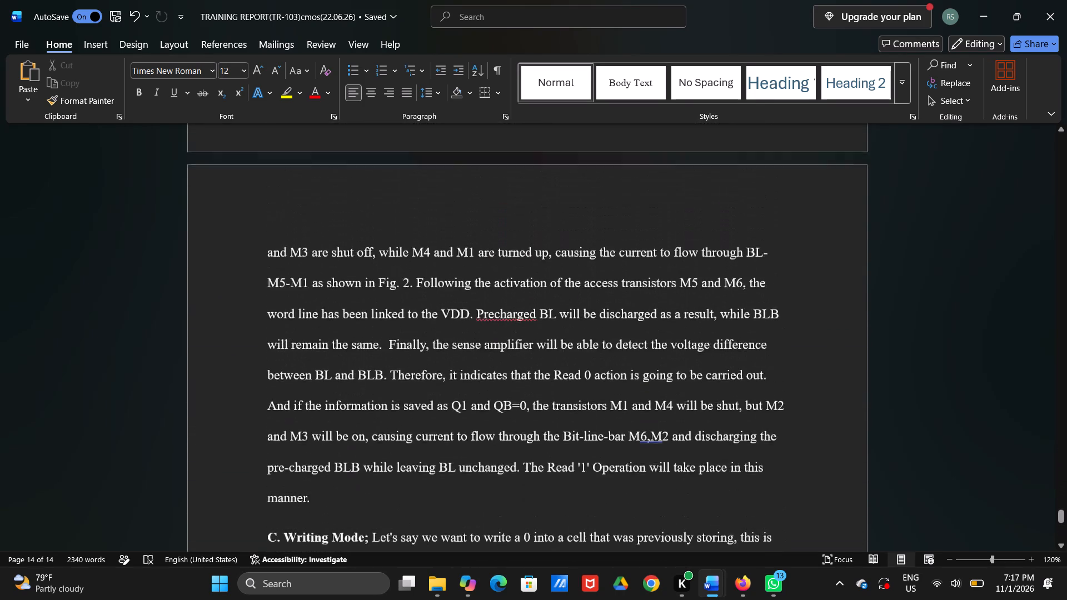
scroll(610, 283, up, 5)
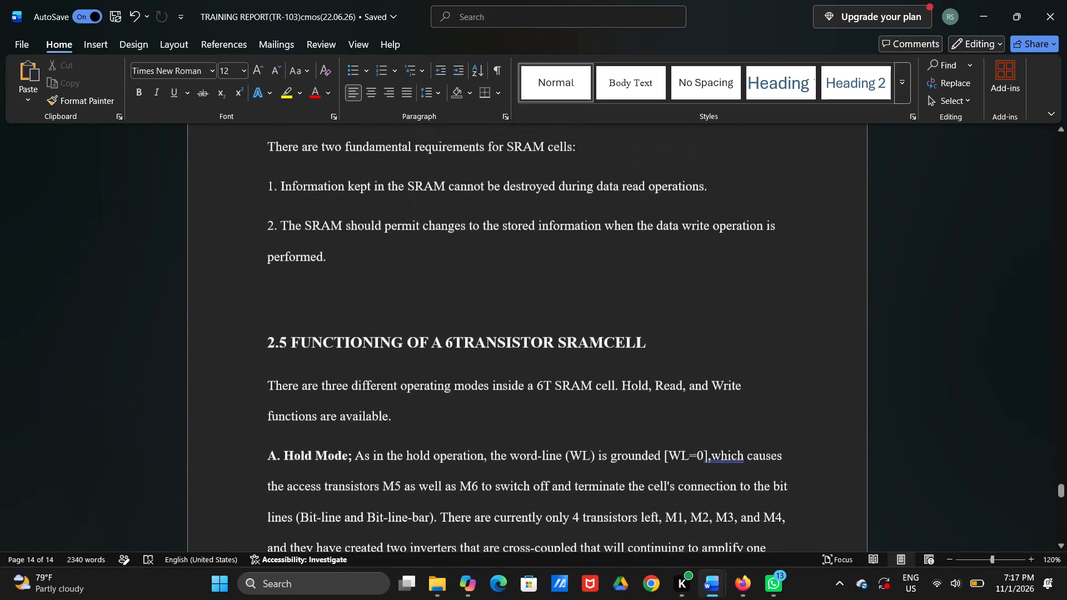
scroll(610, 283, up, 6)
scroll(610, 283, down, 1)
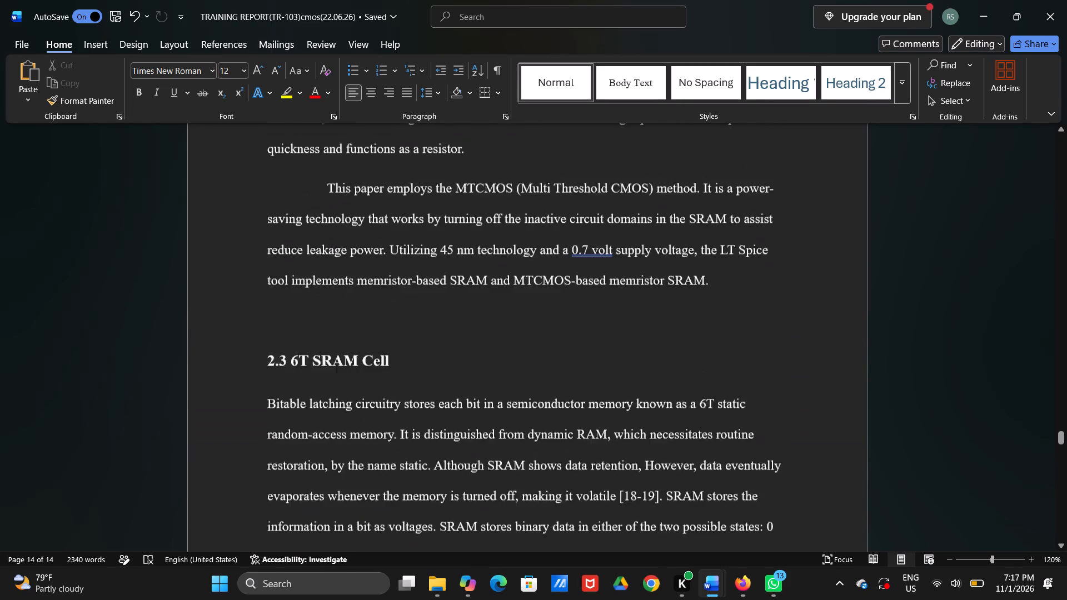
scroll(610, 283, down, 1)
scroll(610, 283, up, 3)
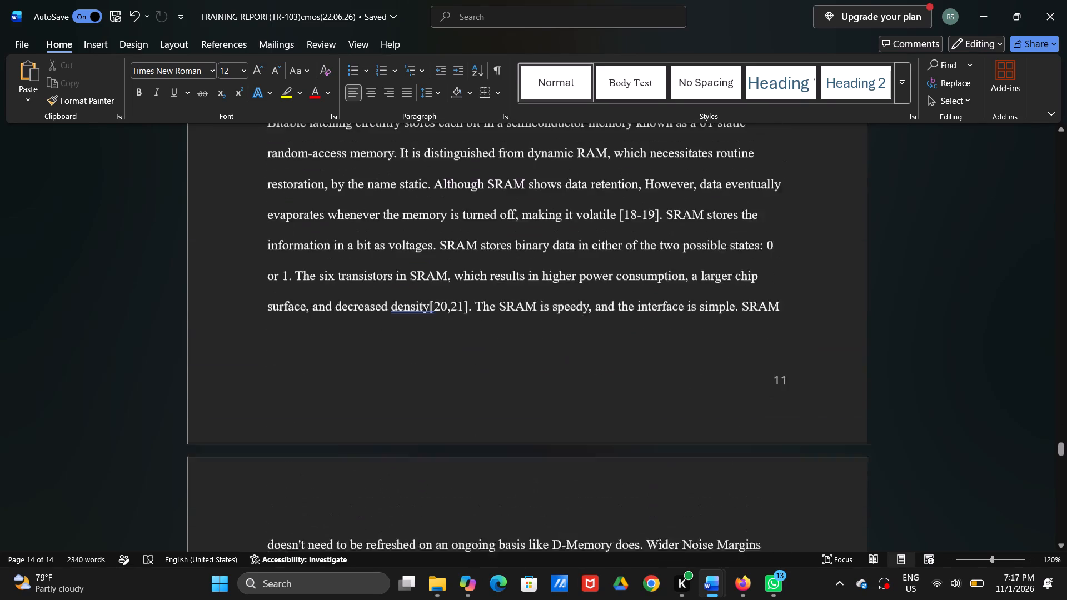
scroll(610, 283, up, 6)
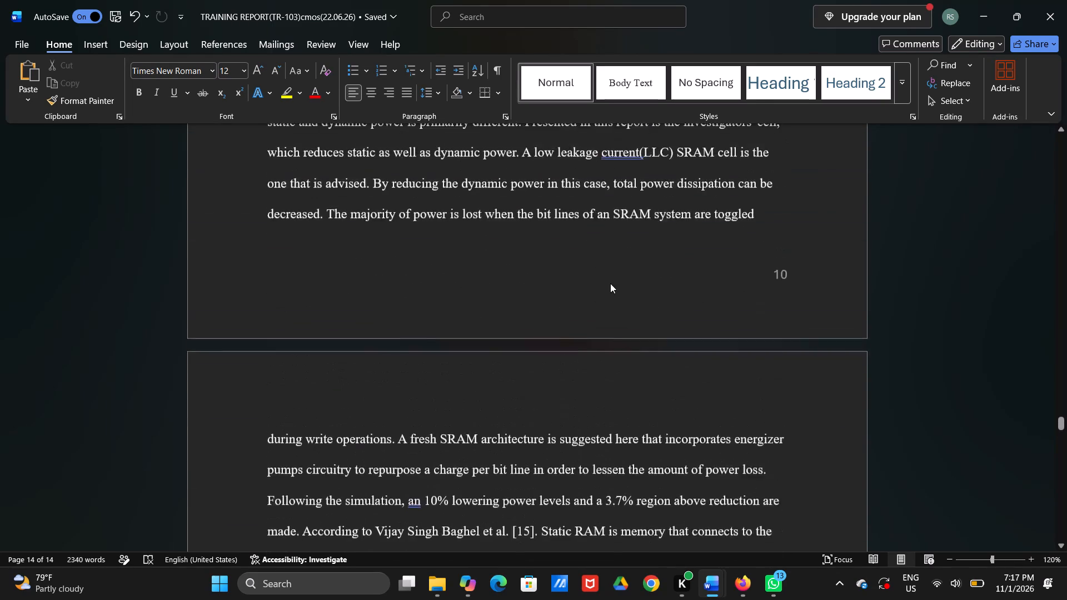
scroll(610, 283, up, 6)
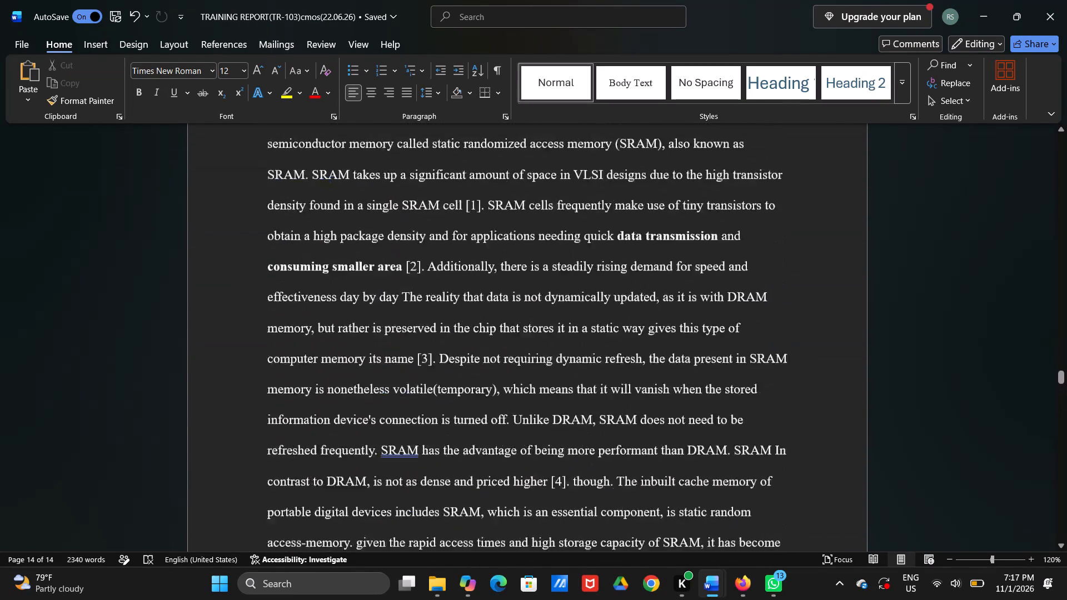
scroll(610, 283, up, 1)
scroll(610, 283, down, 1)
scroll(610, 283, up, 1)
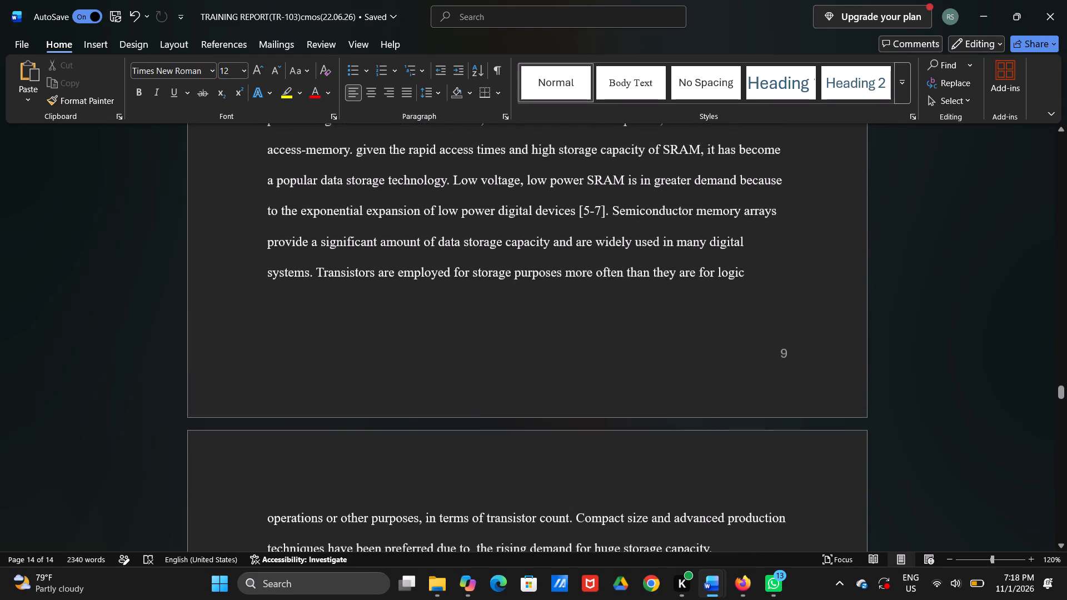
scroll(610, 283, up, 3)
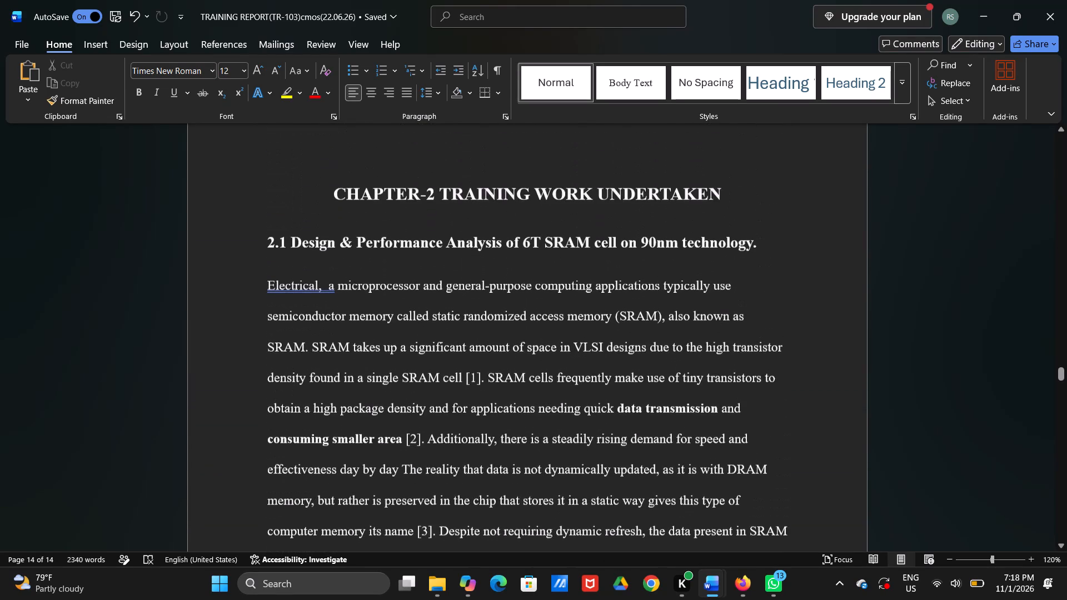
click(610, 283)
scroll(603, 179, down, 1)
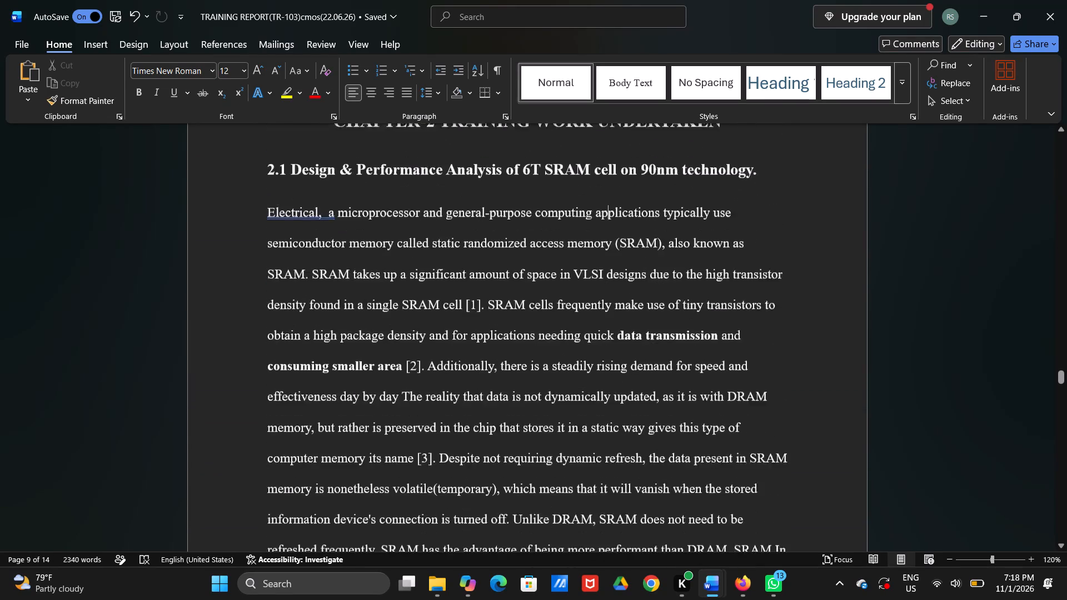
scroll(603, 179, down, 3)
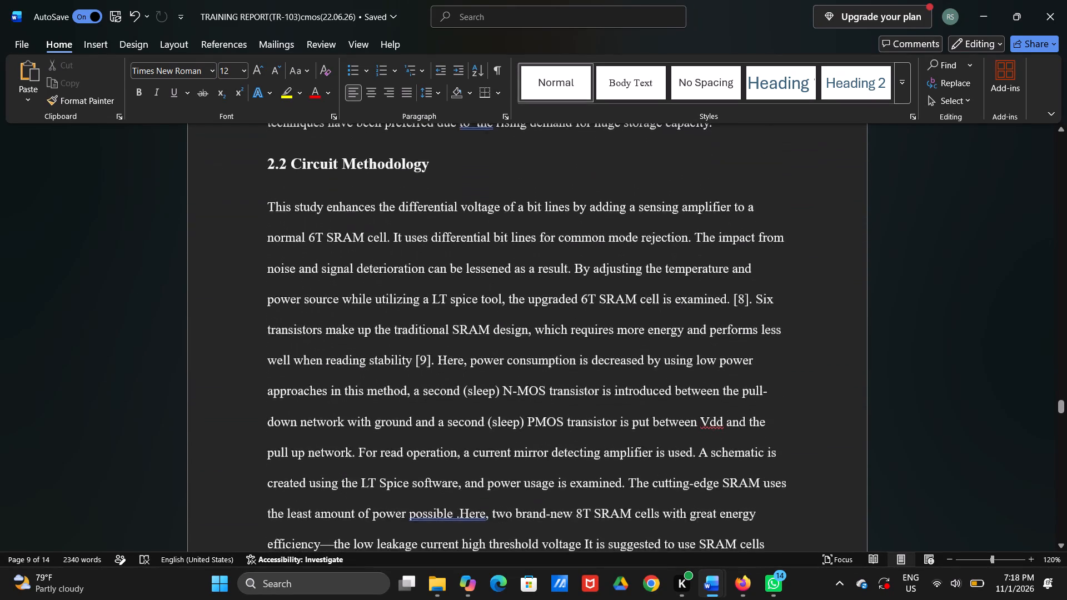
scroll(603, 179, down, 2)
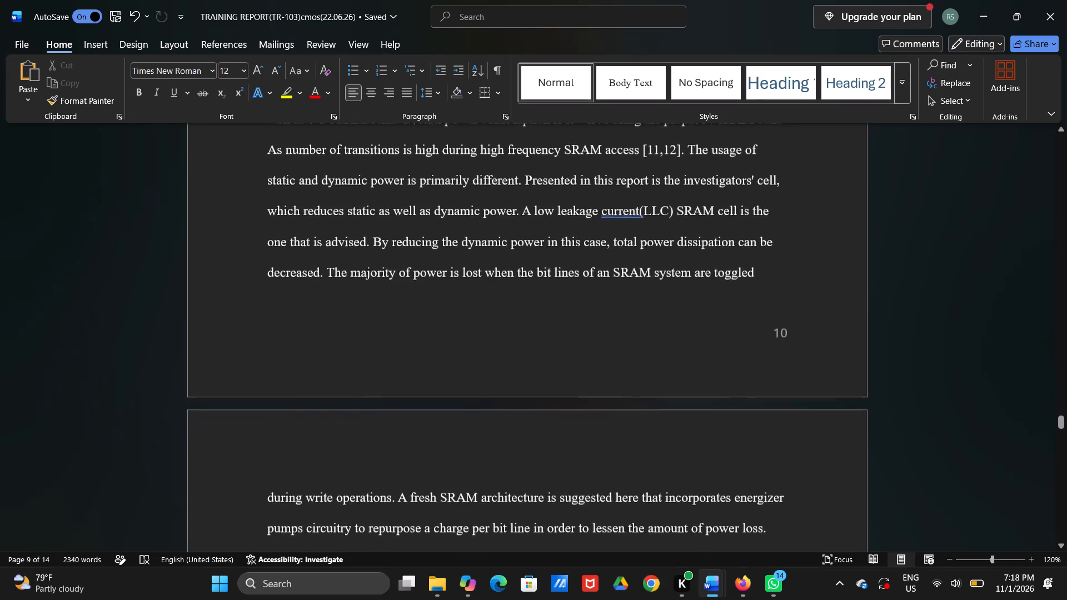
scroll(603, 179, down, 5)
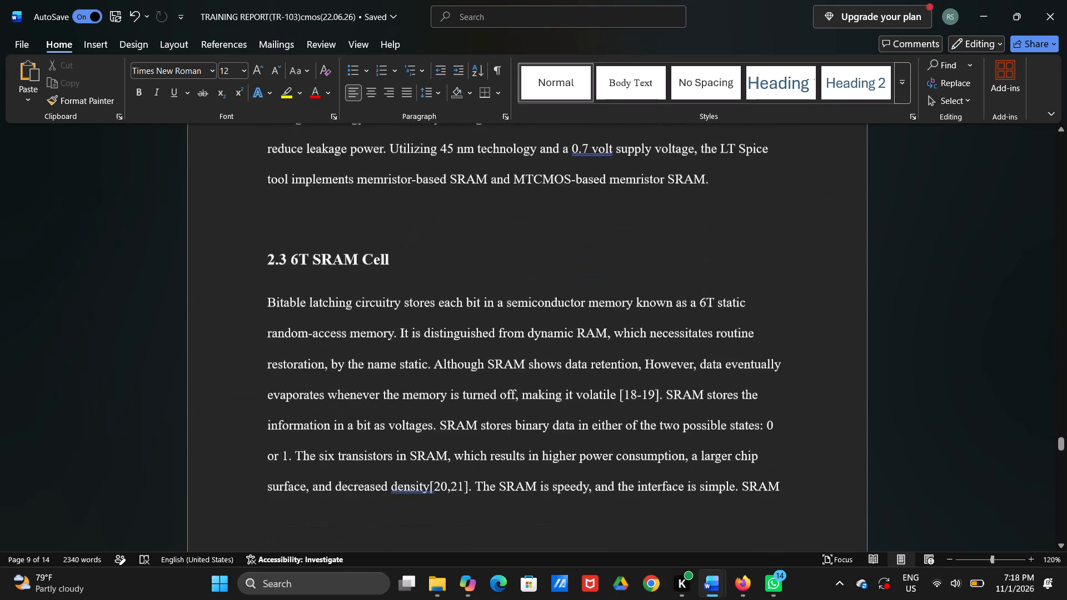
scroll(603, 179, down, 5)
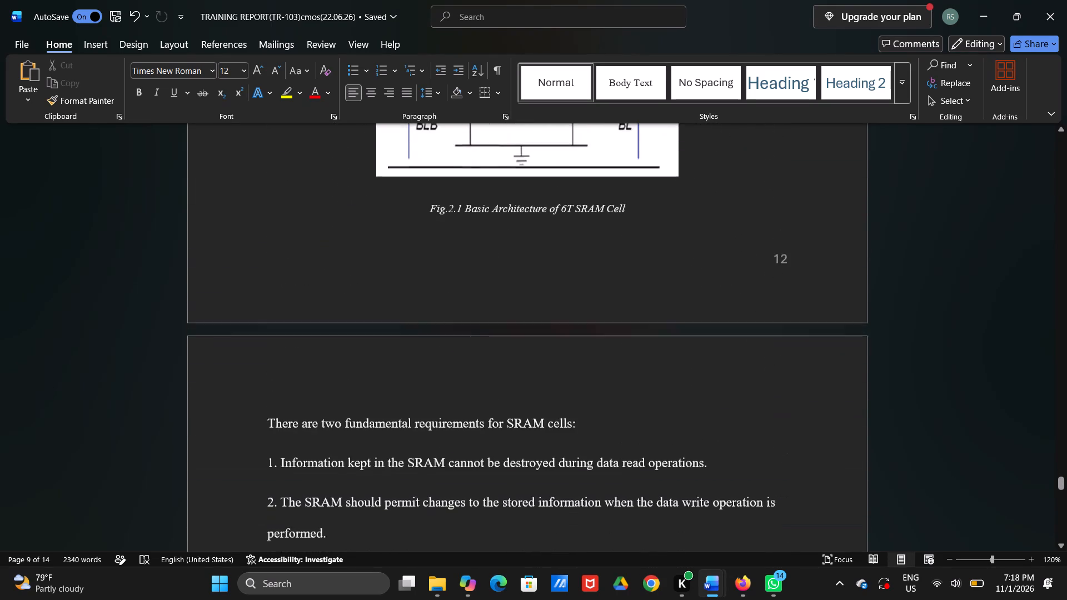
scroll(603, 179, down, 5)
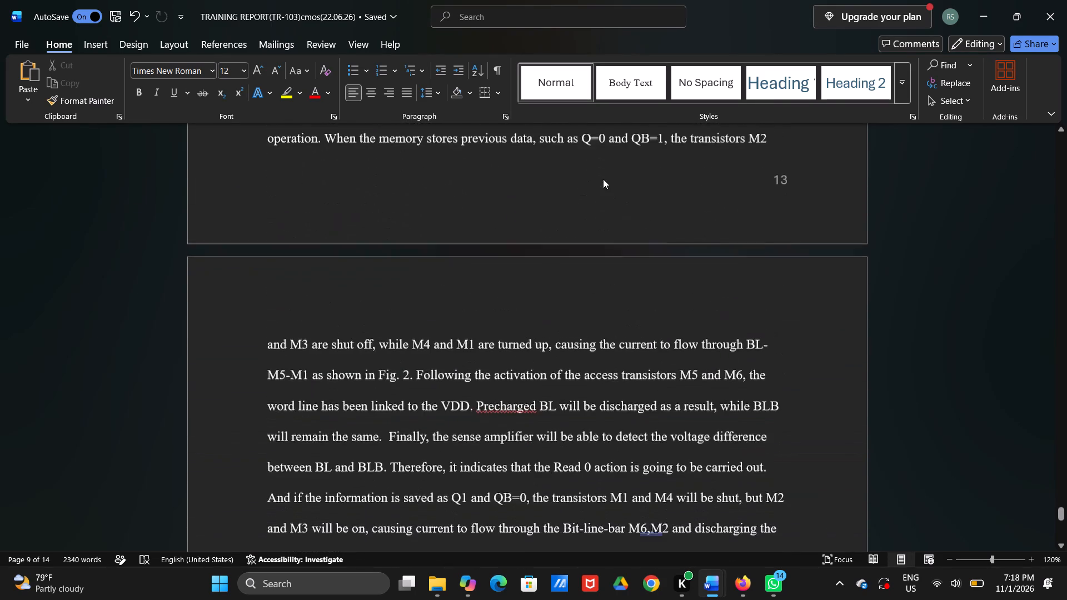
scroll(603, 179, down, 4)
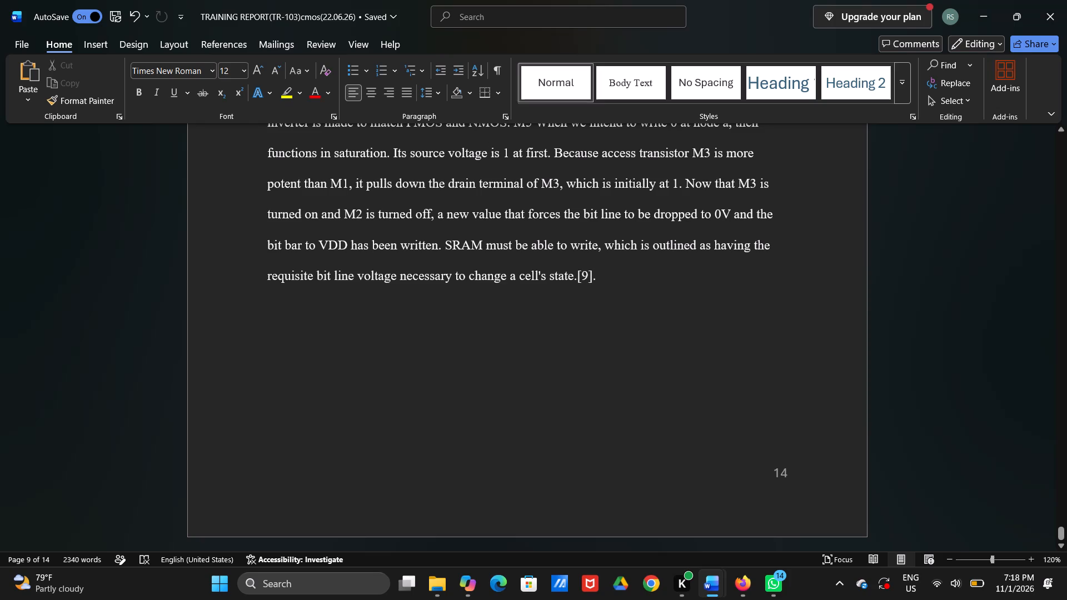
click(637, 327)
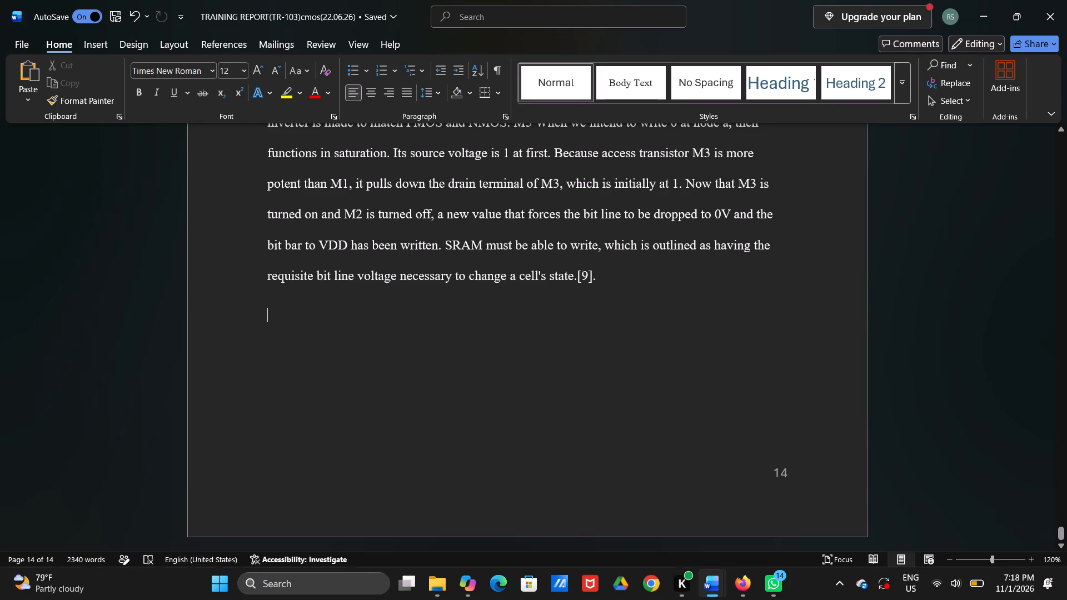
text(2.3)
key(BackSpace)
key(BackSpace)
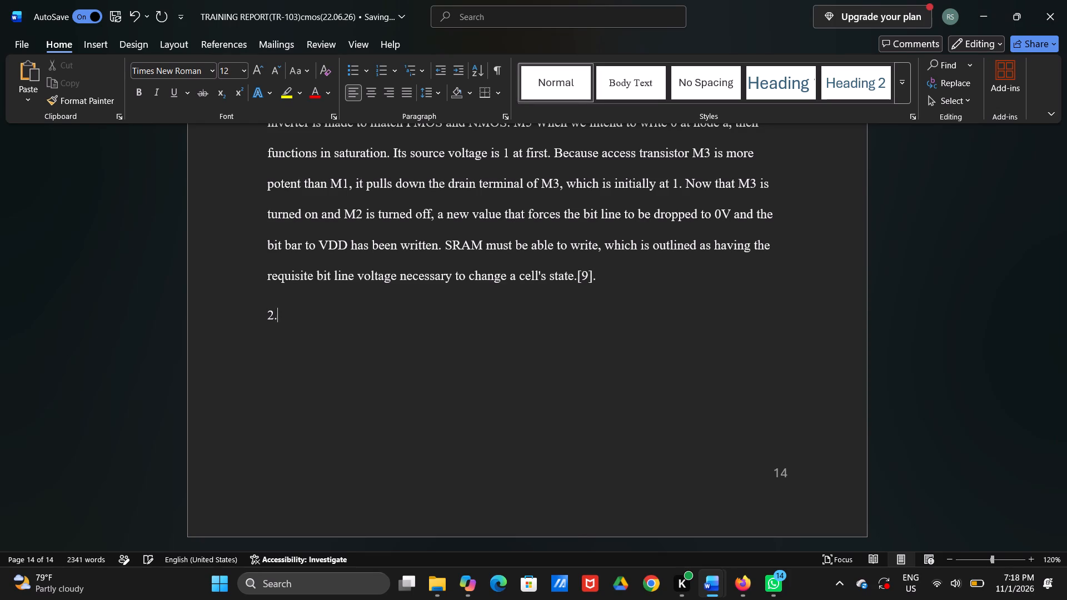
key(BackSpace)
Begin a bold 14 pt section heading numbered "2.7" in the empty paragraph below the Writing Mode text on page 14.
key(ctrl+b)
key(ctrl+shift+slash)
key(ctrl+shift+comma)
key(ctrl+shift+period)
key(ctrl+shift+period)
key(ctrl+shift+period)
key(ctrl+shift+comma)
text(2.7)
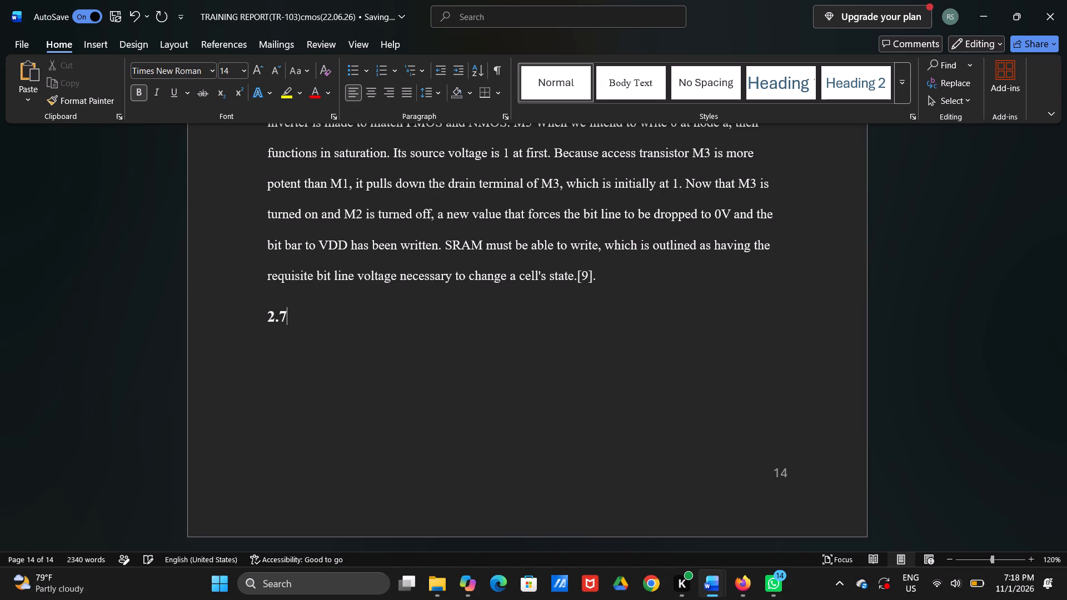
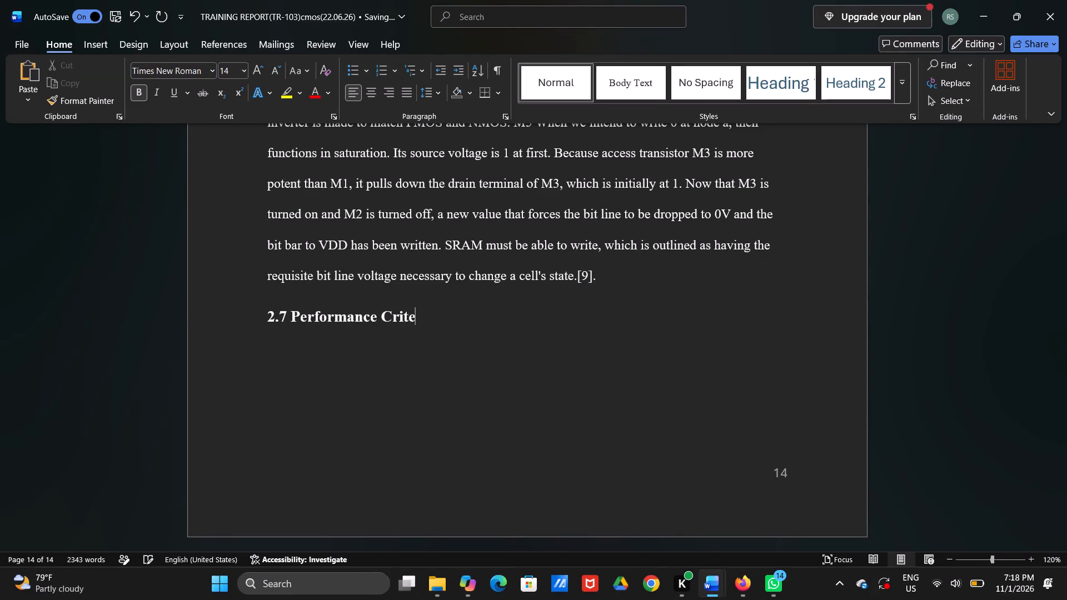
Complete the 2.7 section heading so it reads "2.7 Performance Criteria", and start an empty line below it.
key(BackSpace)
key(a)
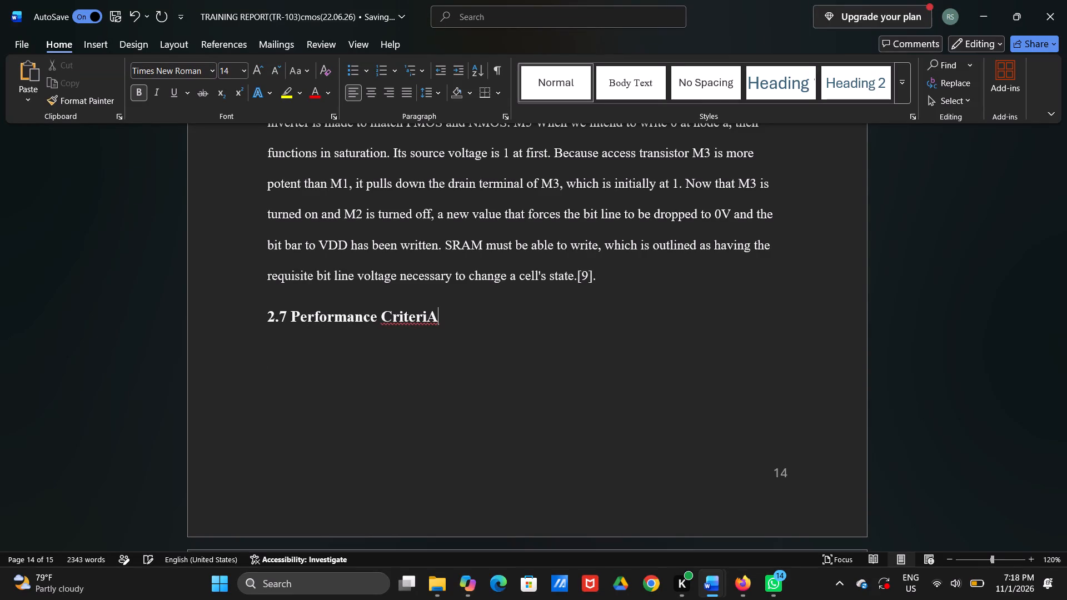
key(BackSpace)
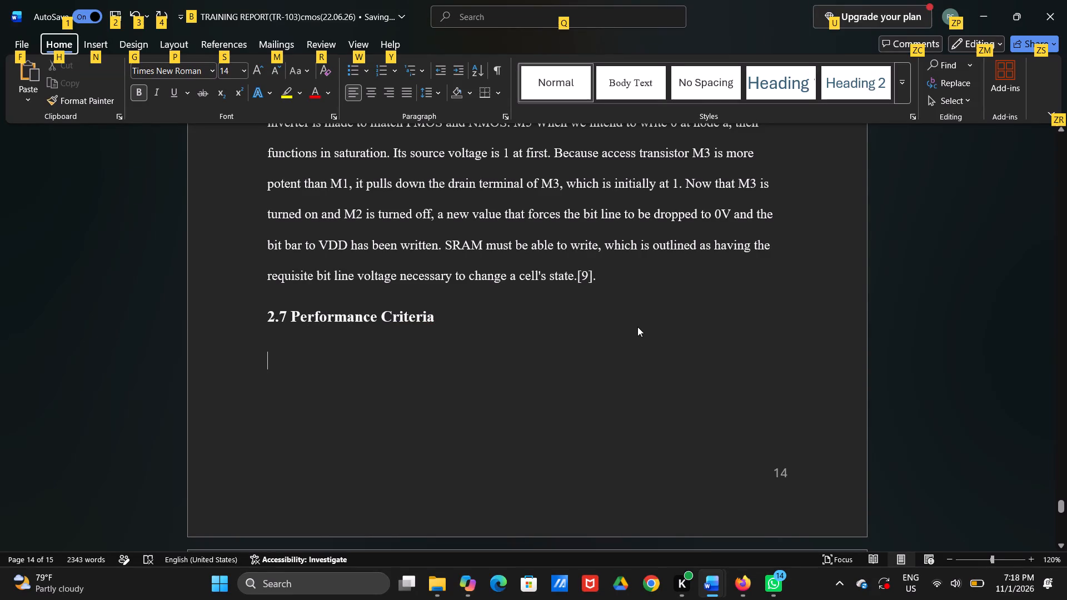
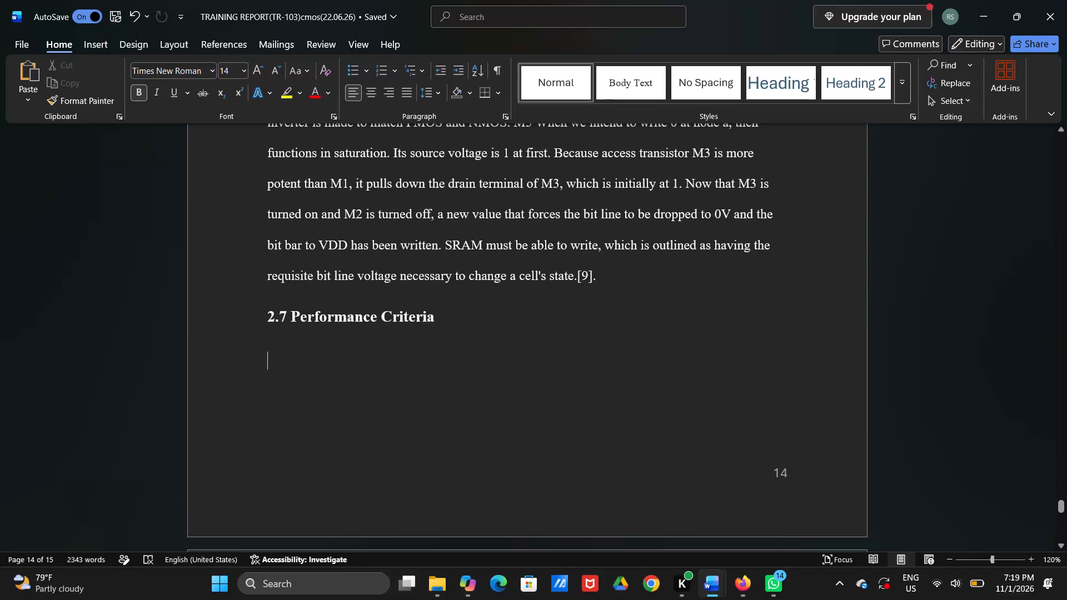
Paste the copied performance criteria text below the 2.7 heading as 12 pt, non-bold body text.
key(ctrl+v)
key(ctrl+z)
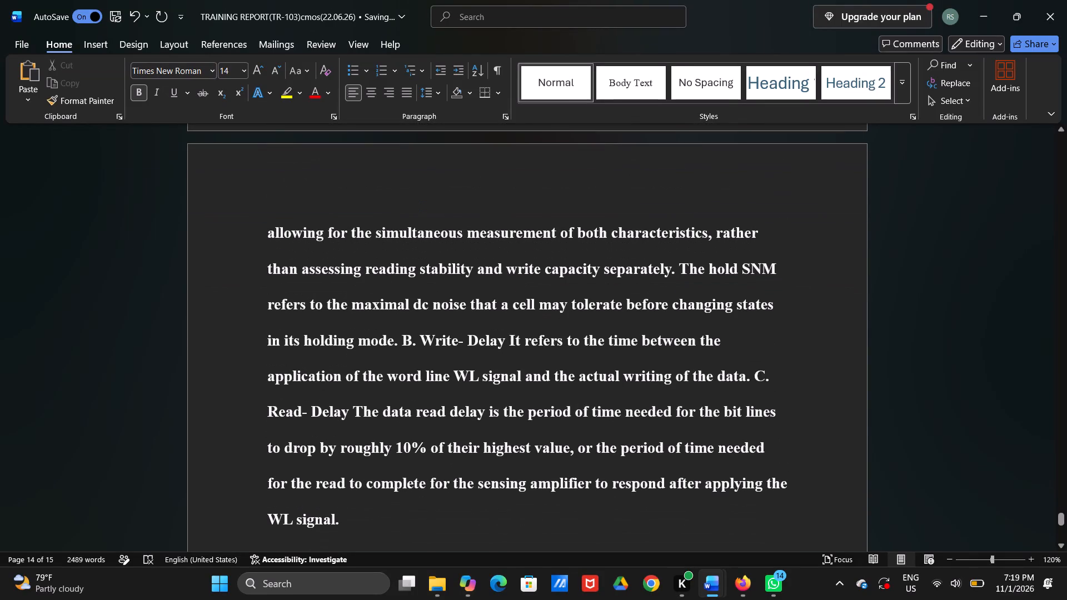
scroll(309, 123, up, 1)
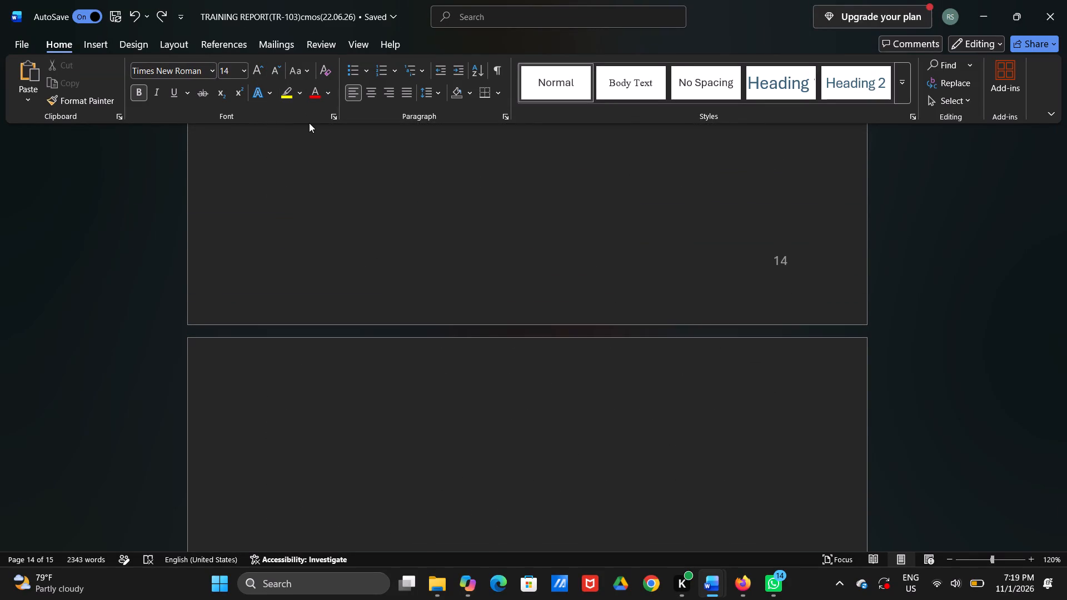
scroll(309, 123, up, 1)
scroll(346, 179, up, 1)
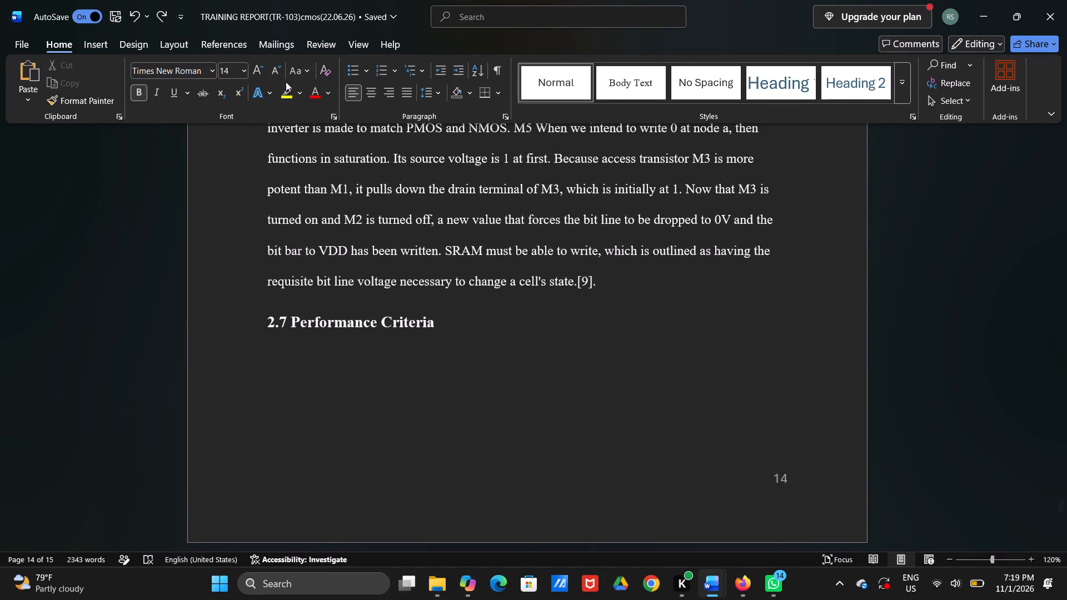
click(272, 68)
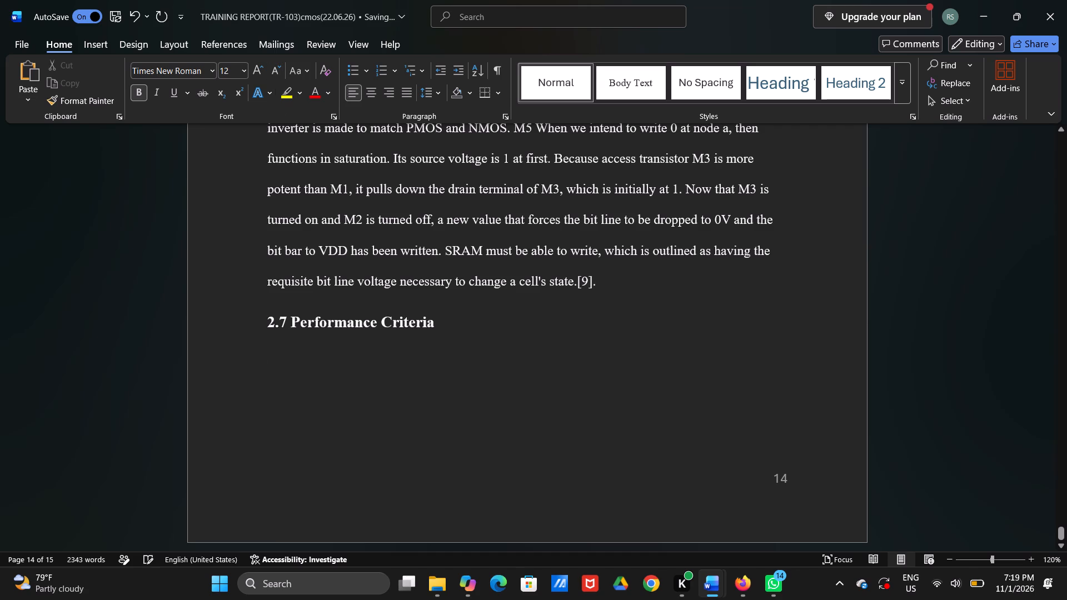
click(142, 88)
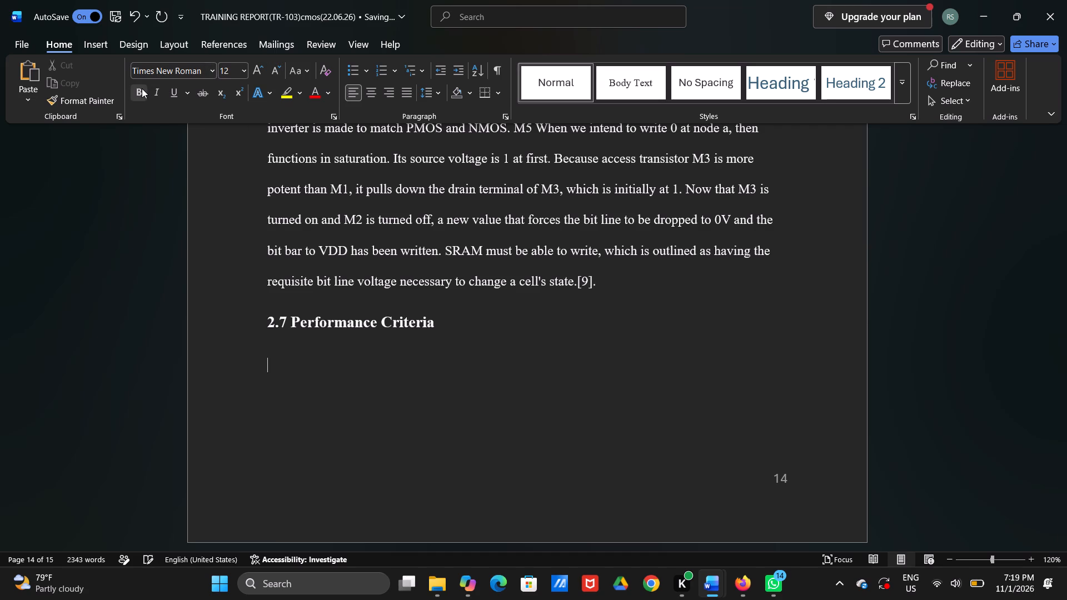
key(ctrl+v)
Make the lead-in "A. Static-Noise-Margin (SNM)" bold and add a colon after it.
scroll(142, 88, up, 2)
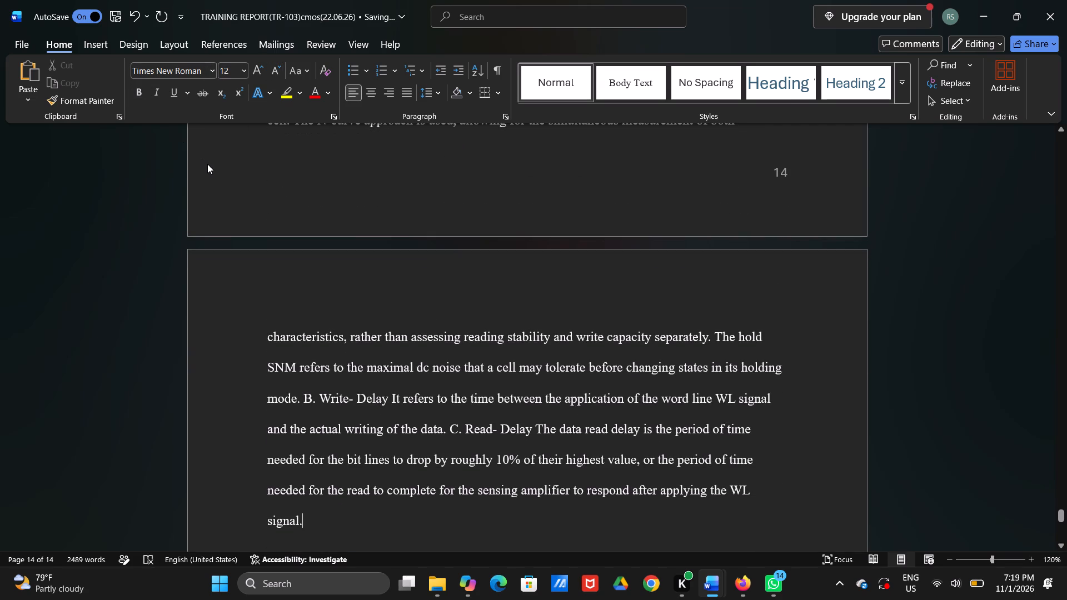
scroll(207, 164, up, 2)
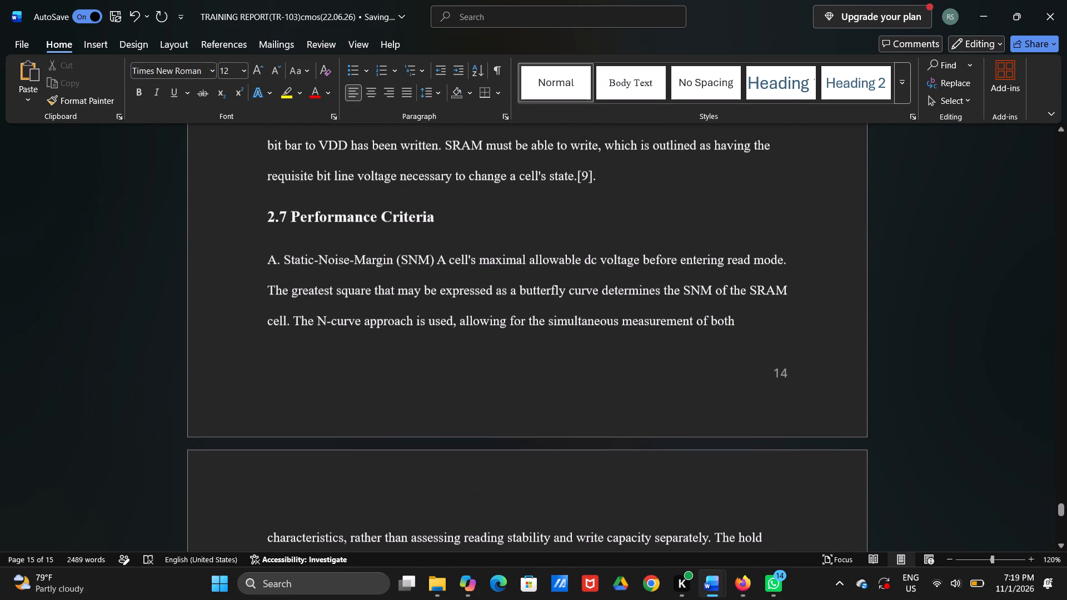
triple_click(431, 259)
click(432, 261)
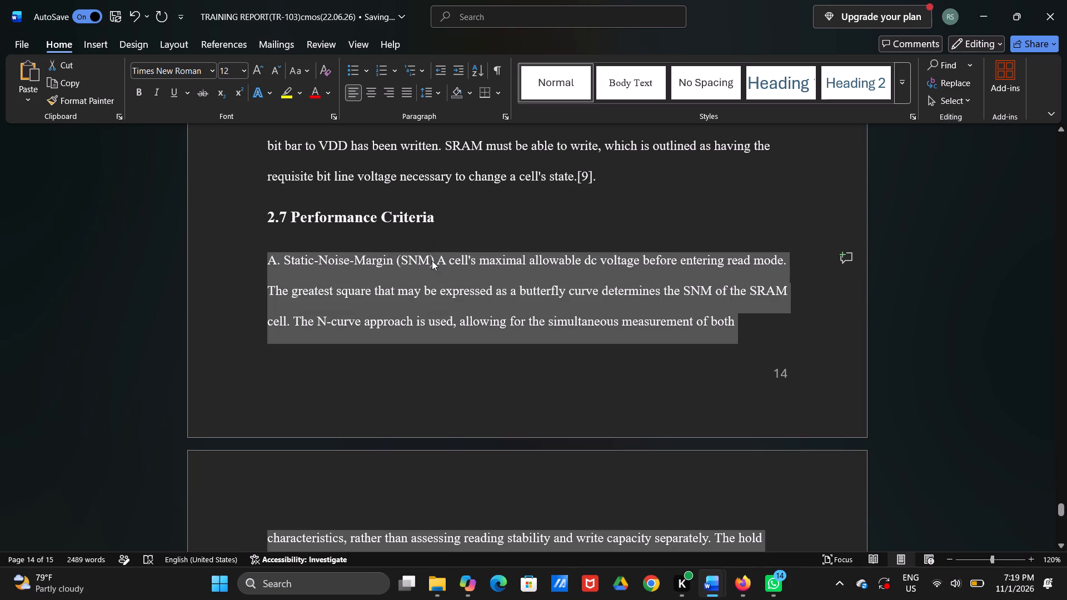
drag(432, 261, 239, 258)
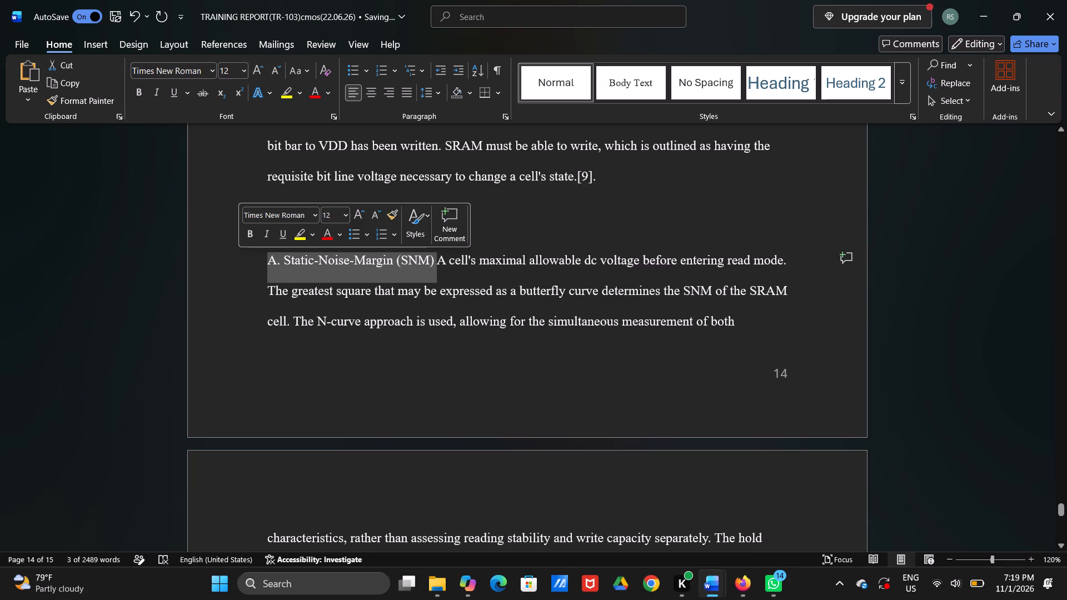
key(ctrl+b)
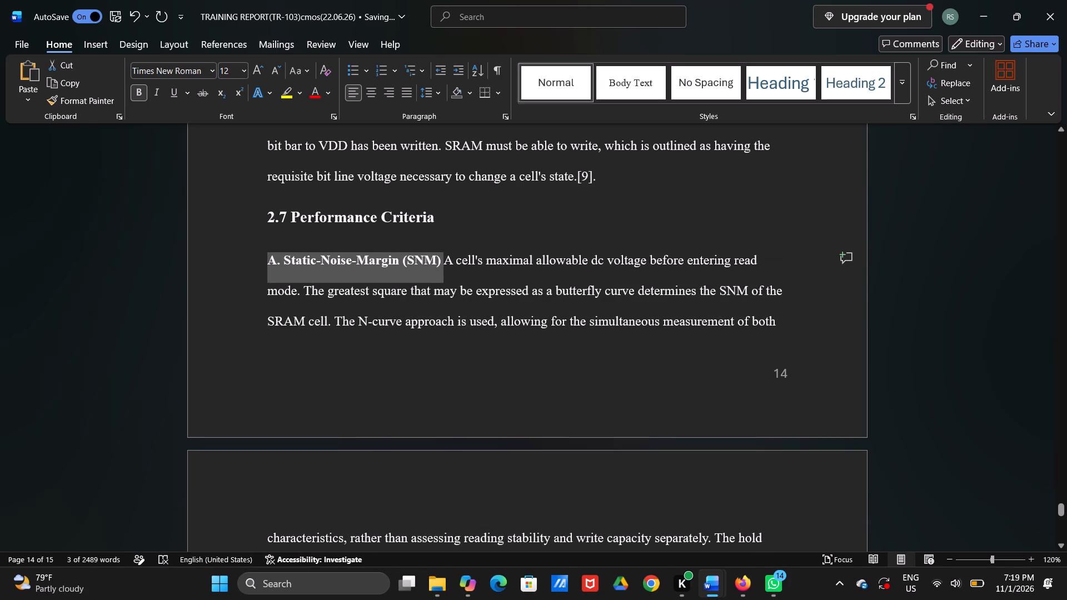
click(445, 254)
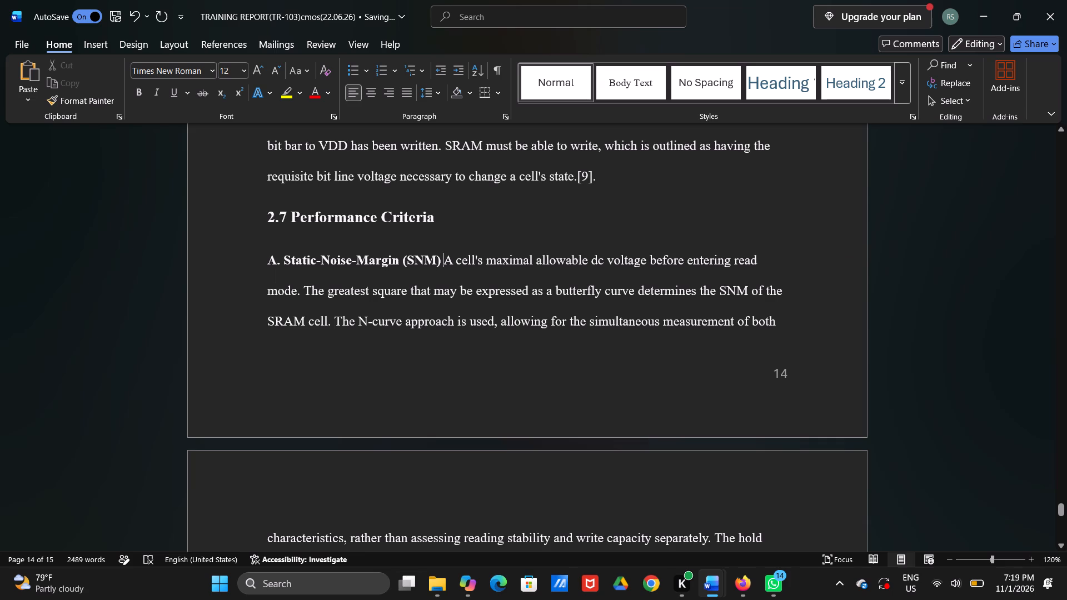
key(Left)
key(shift+colon)
Start a new paragraph at "B. Write- Delay", make that lead-in bold and add a colon after it.
scroll(445, 254, down, 1)
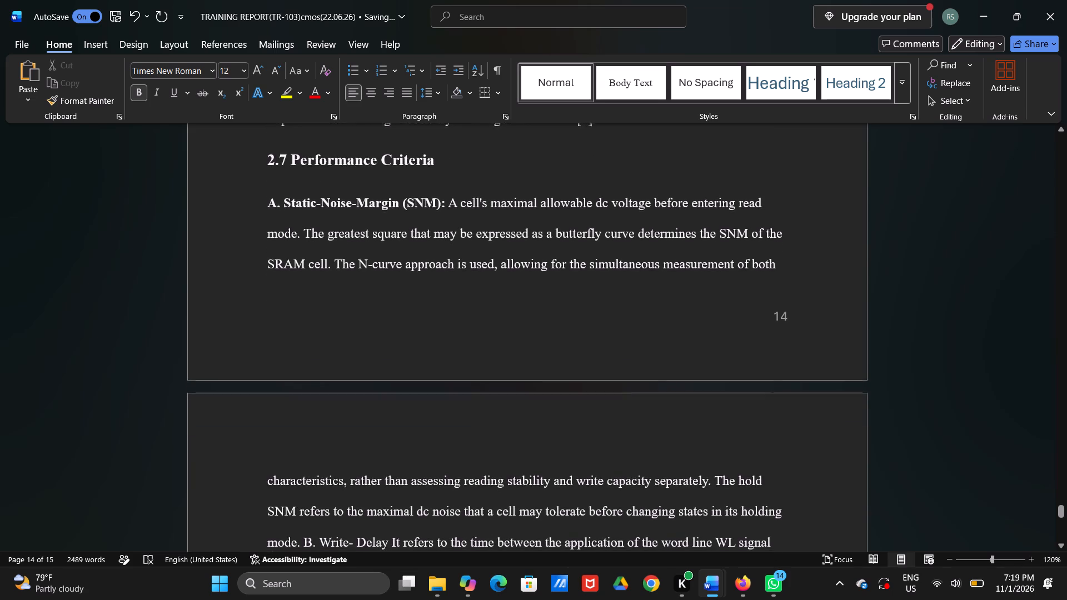
scroll(445, 254, down, 2)
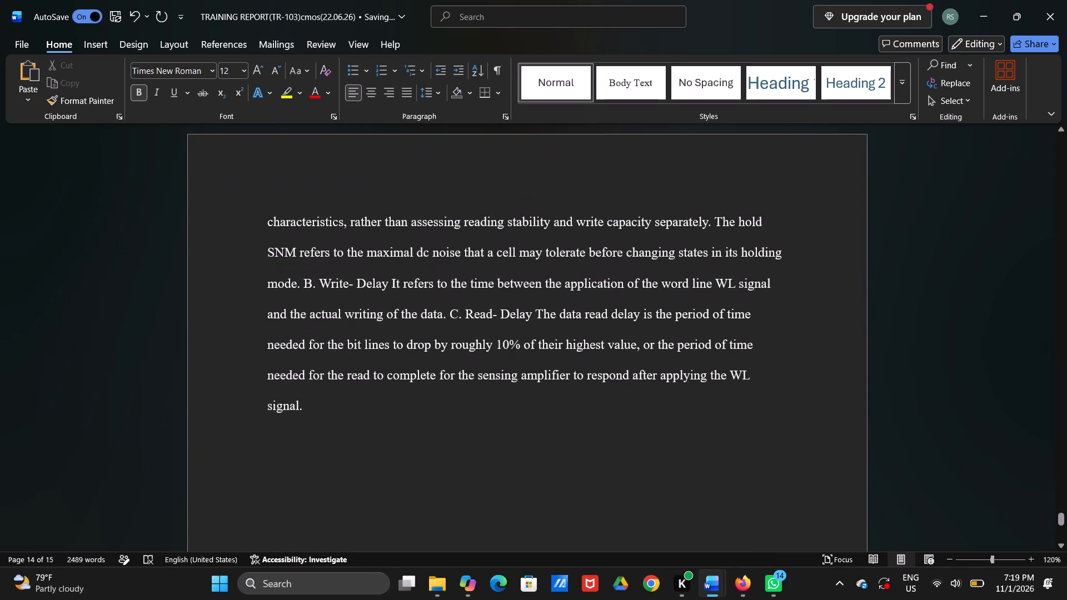
click(305, 277)
key(Return)
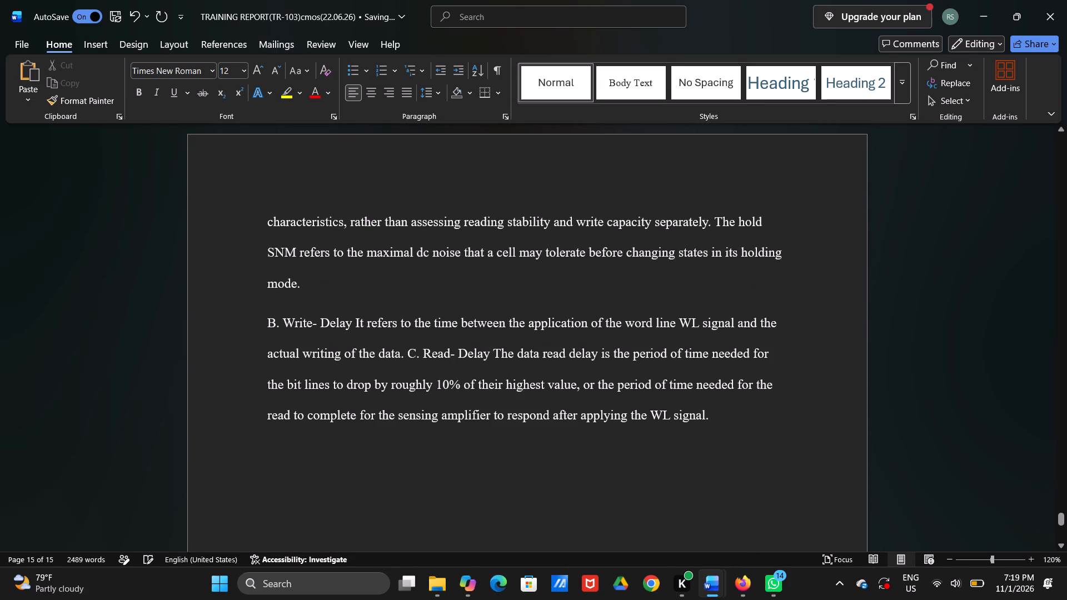
drag(352, 324, 265, 322)
key(ctrl+b)
click(351, 321)
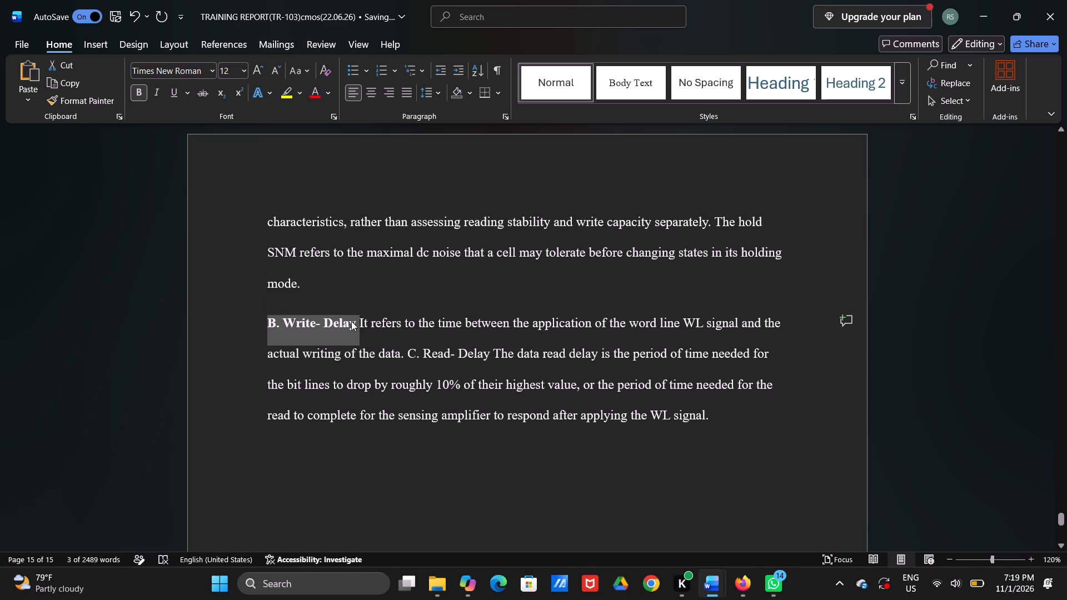
click(359, 323)
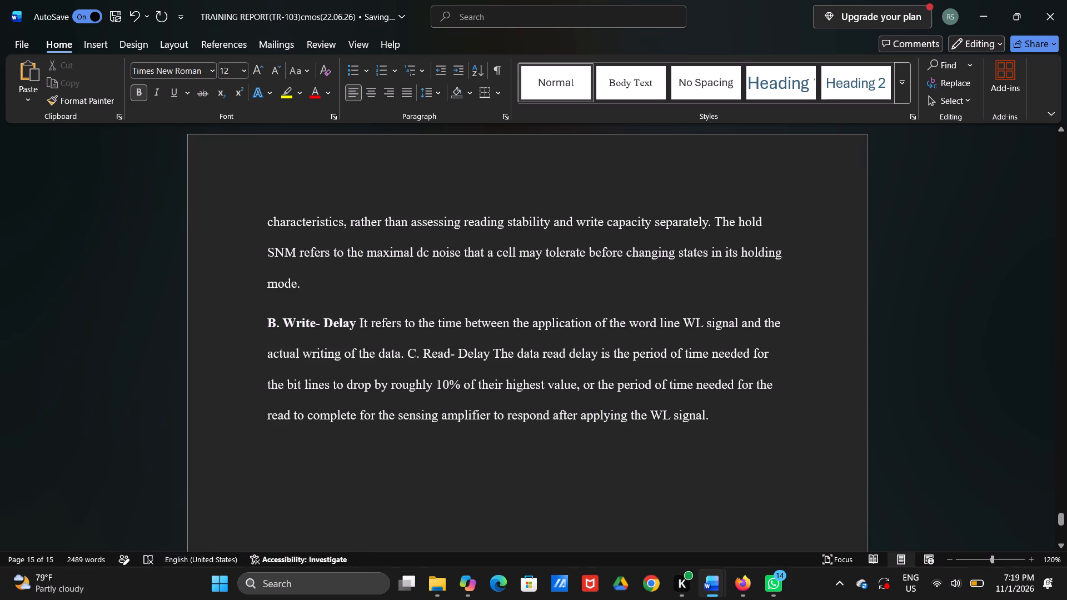
key(Left)
key(shift+colon)
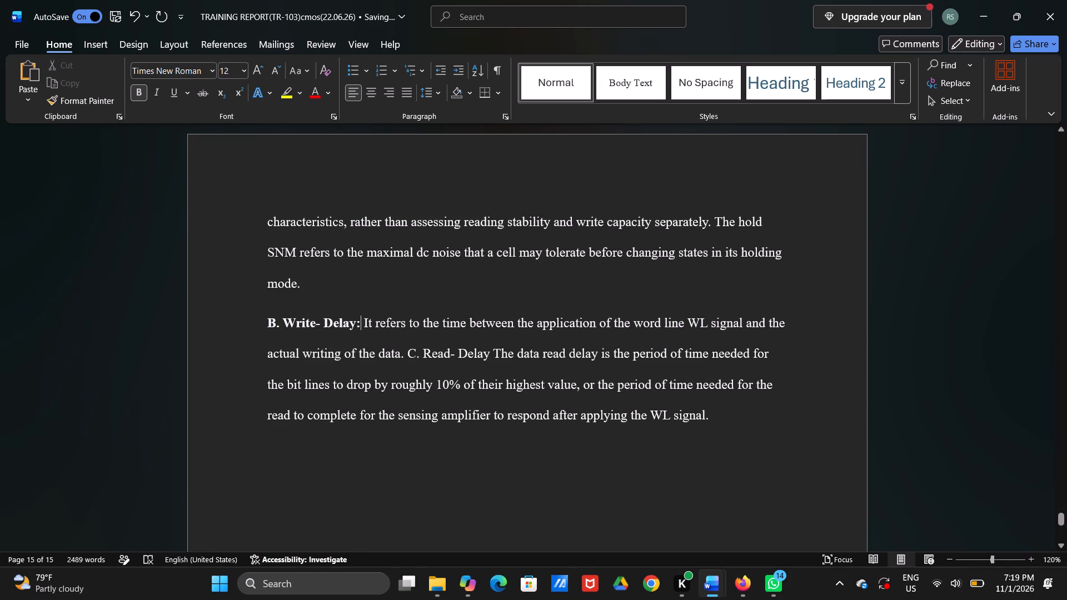
Start a new paragraph at "C. Read- Delay", make that lead-in bold and add a colon after it.
click(409, 351)
key(Return)
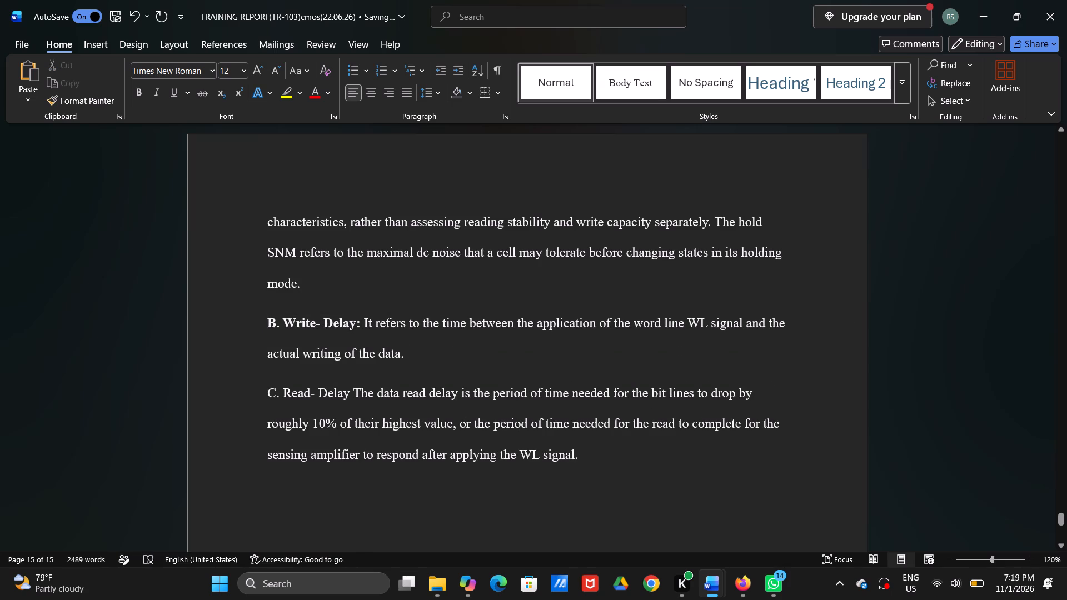
drag(350, 393, 266, 388)
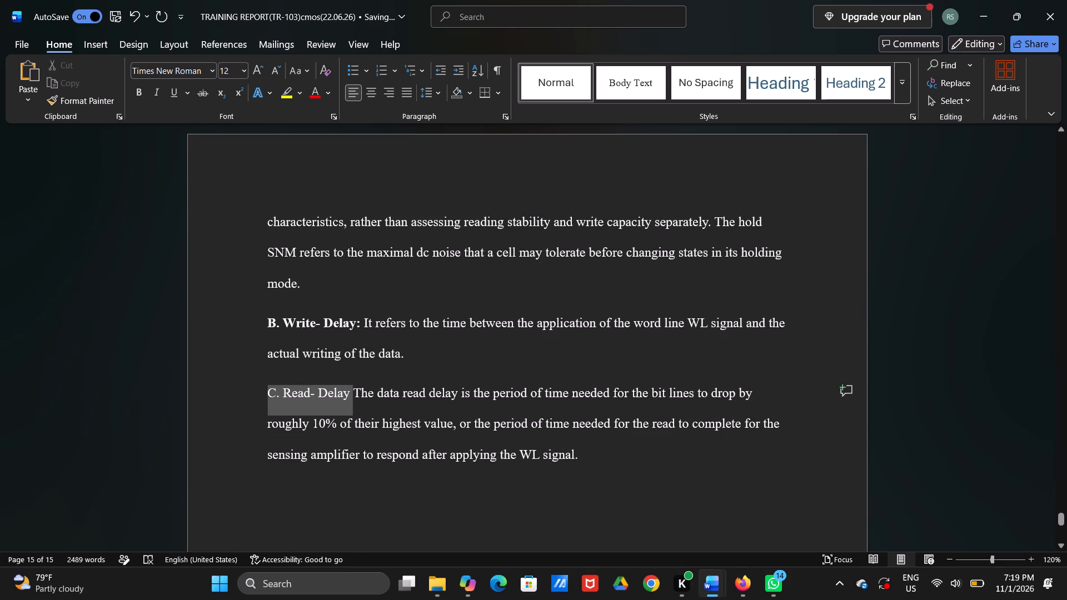
drag(266, 388, 265, 388)
key(ctrl+b)
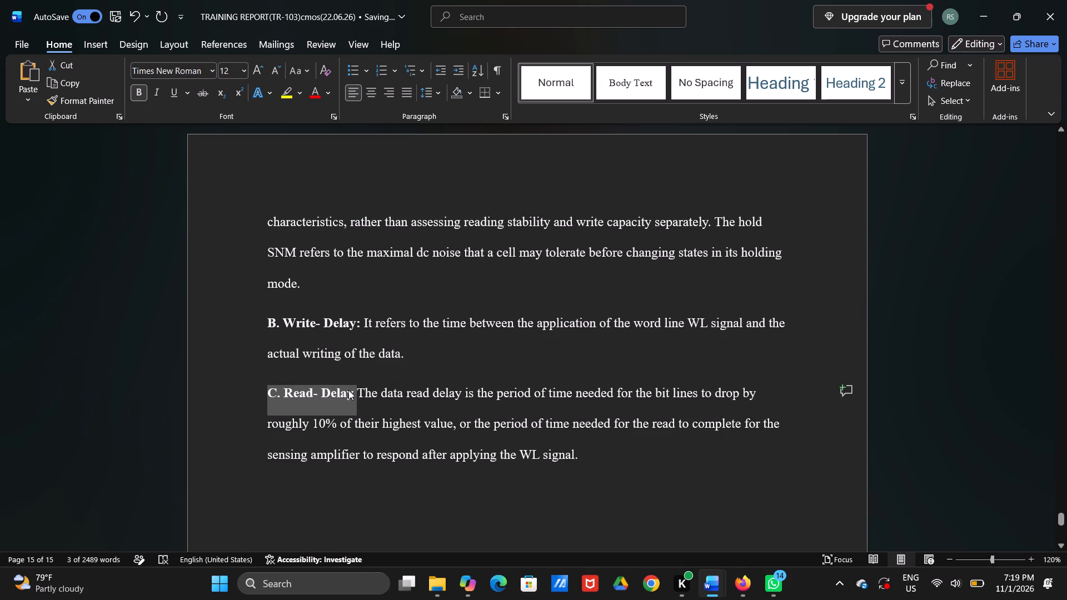
click(348, 390)
click(352, 393)
key(shift+colon)
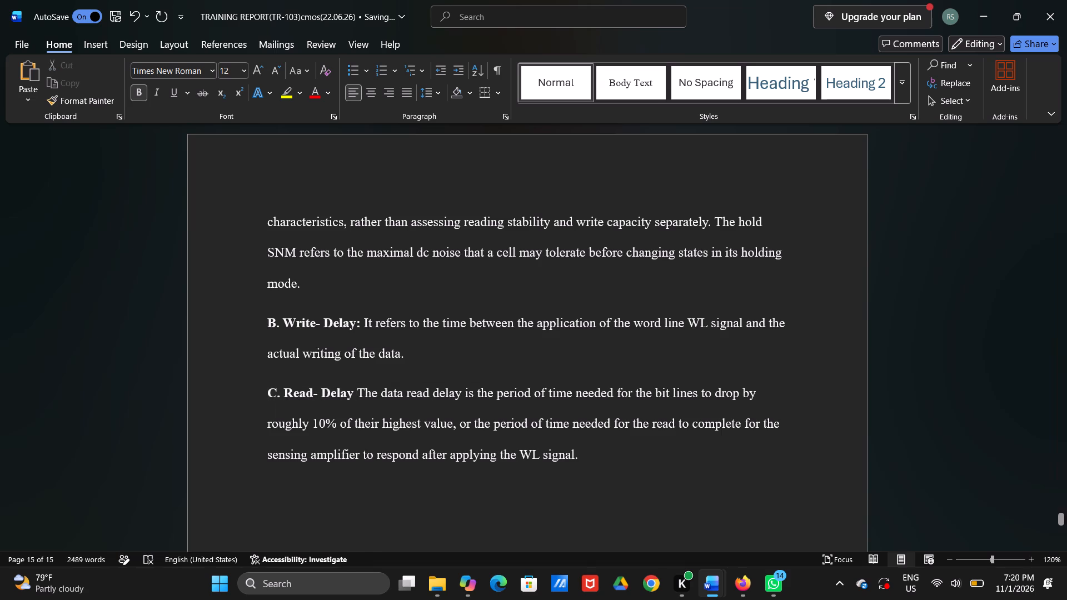
scroll(347, 272, down, 2)
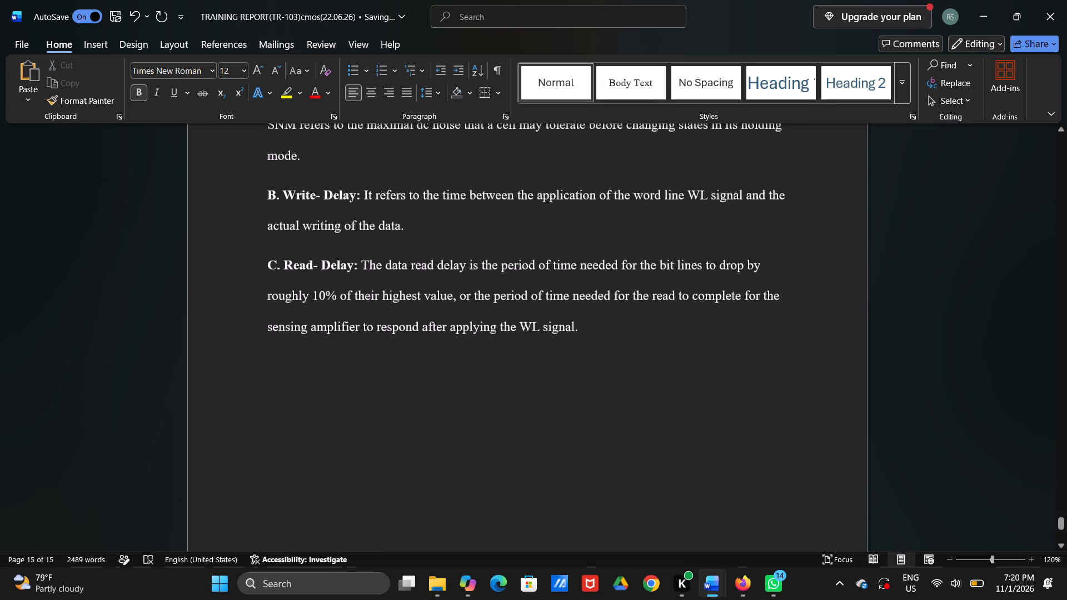
scroll(347, 272, down, 1)
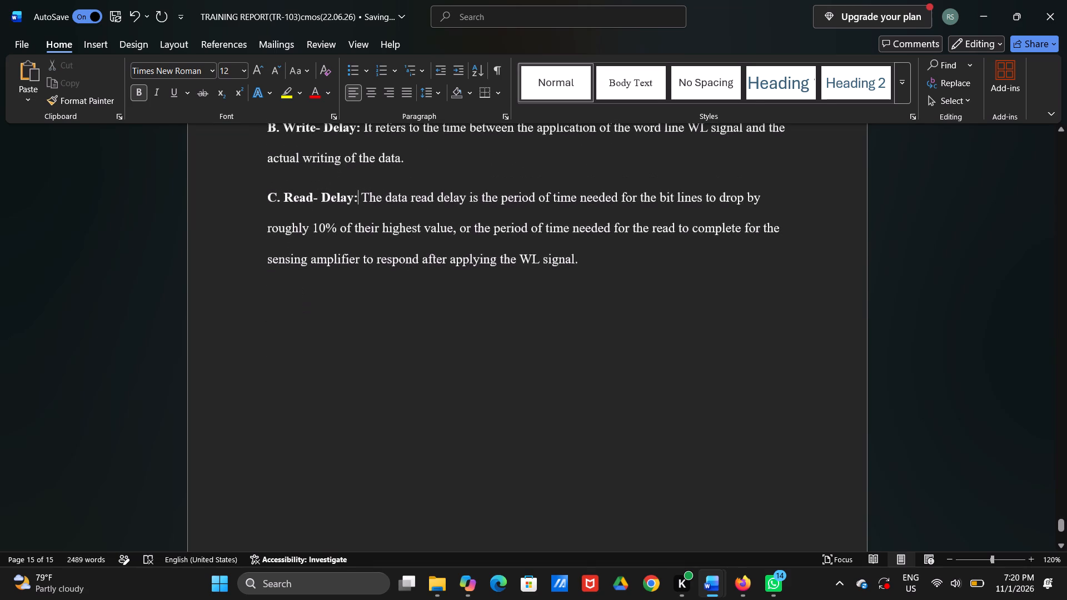
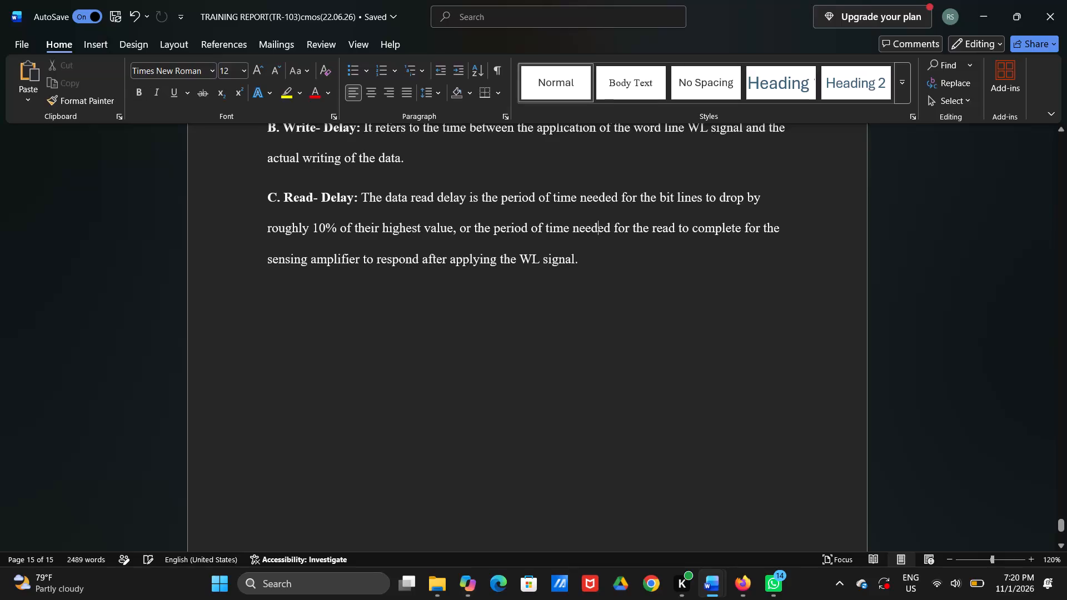
Start a new paragraph below the "C. Read- Delay" text, leaving one empty paragraph in between.
click(591, 275)
scroll(591, 275, up, 1)
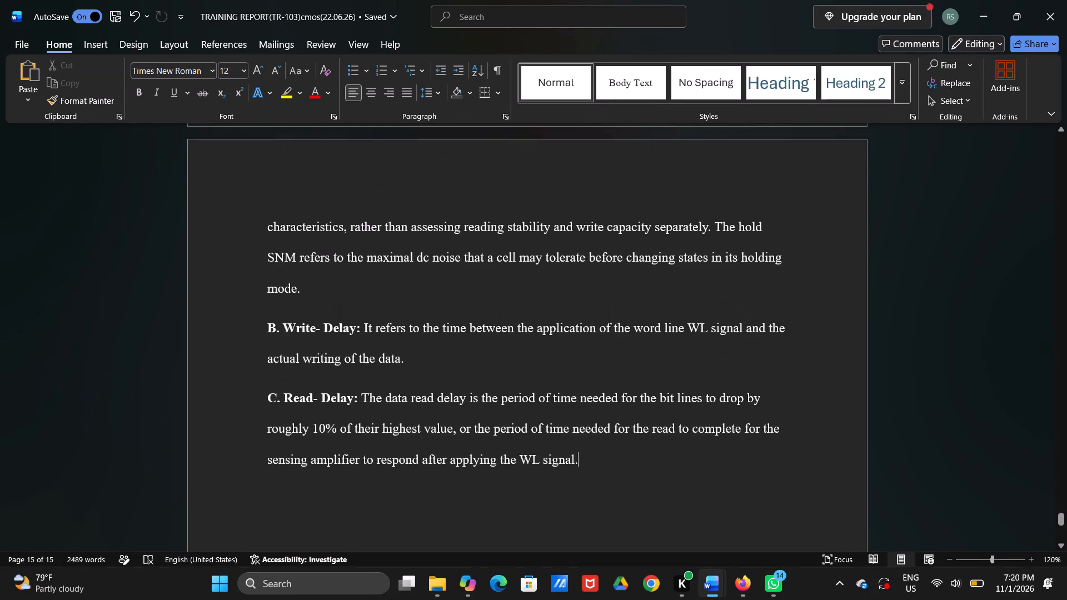
scroll(591, 275, up, 2)
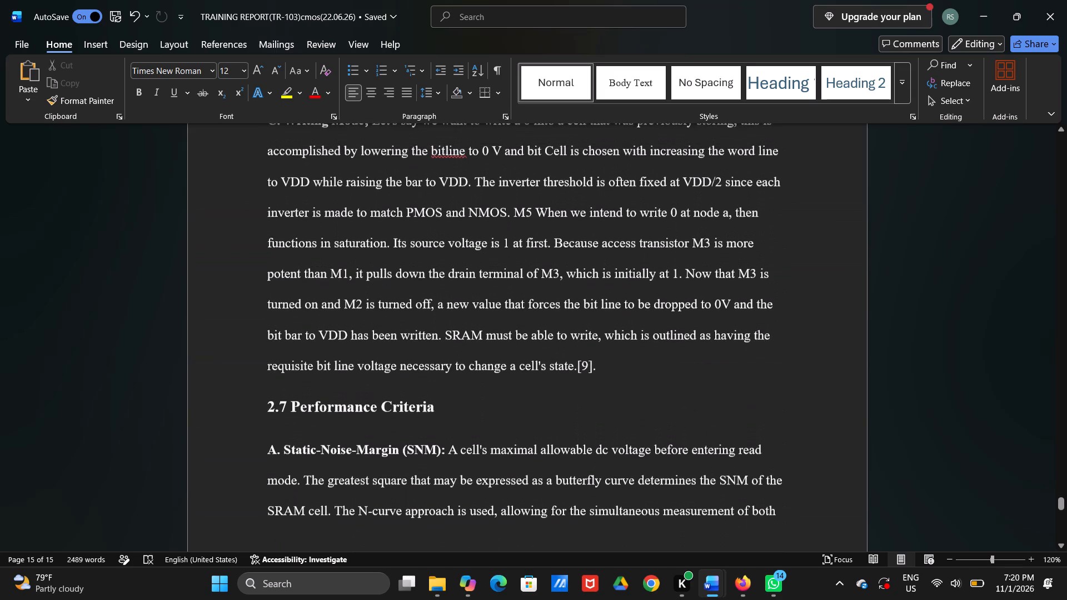
scroll(591, 275, down, 2)
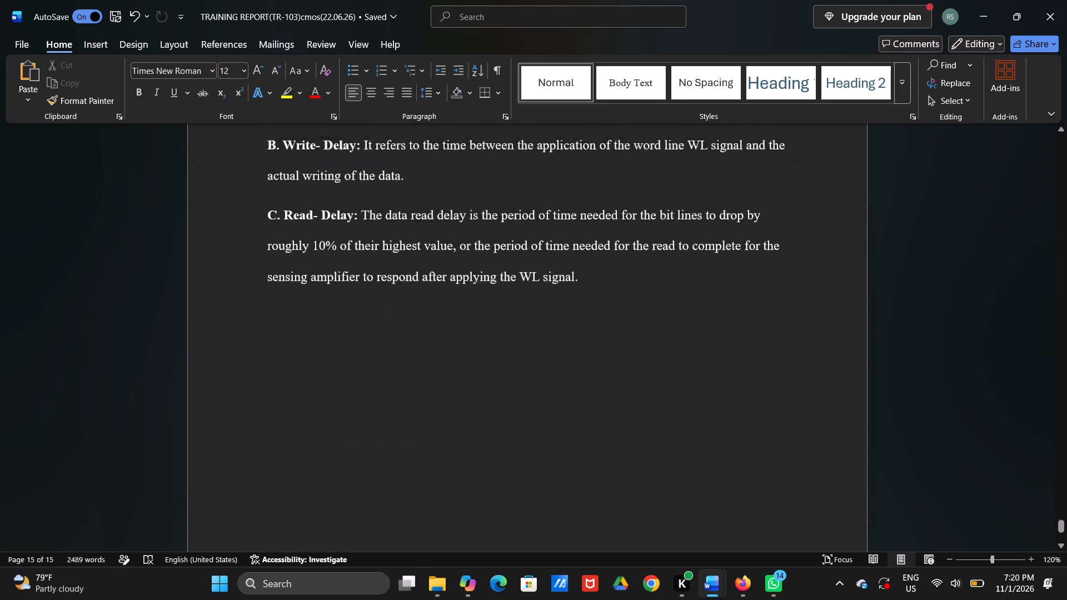
scroll(591, 275, down, 1)
scroll(591, 275, up, 1)
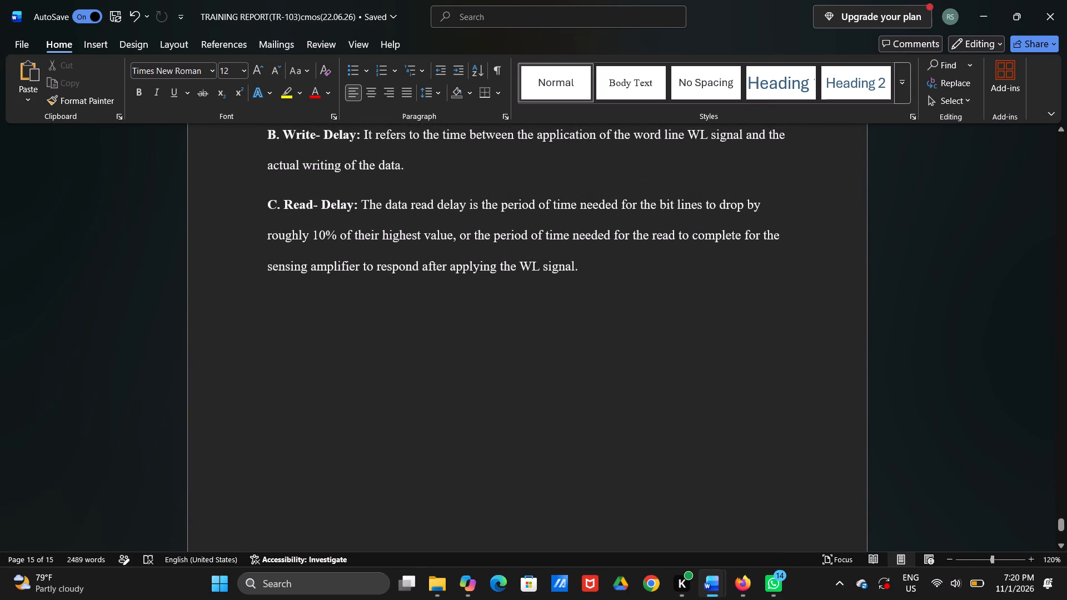
key(Return)
key(Return)
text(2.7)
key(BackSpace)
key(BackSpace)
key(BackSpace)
key(ctrl+b)
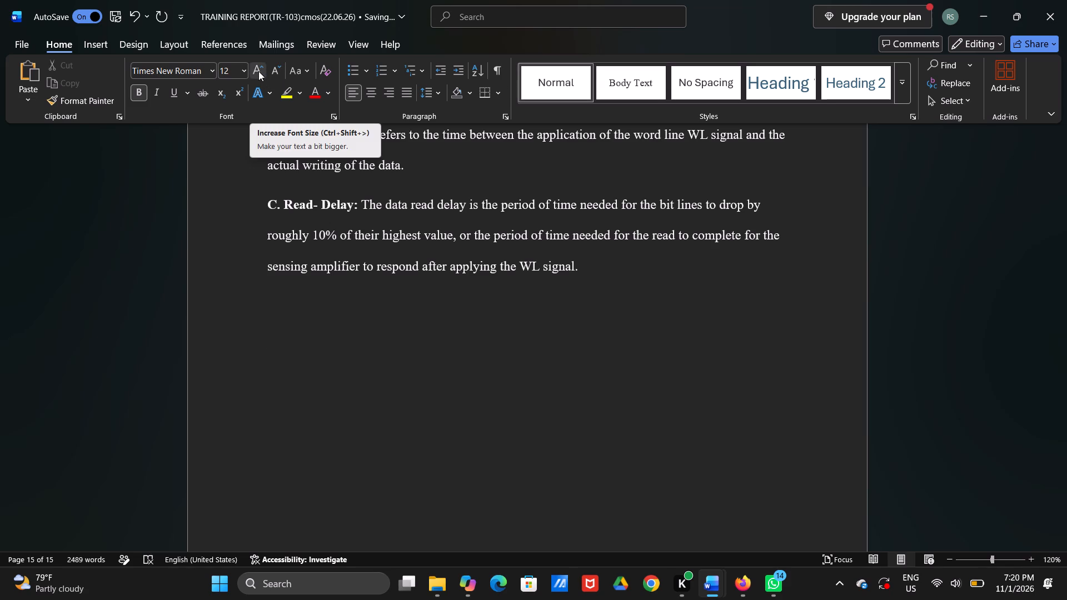
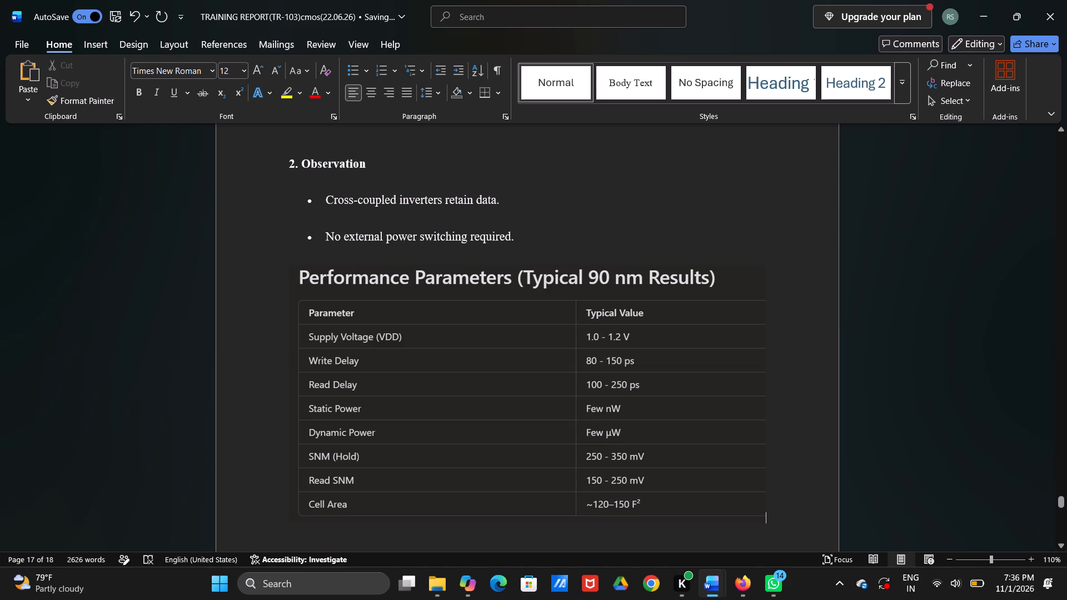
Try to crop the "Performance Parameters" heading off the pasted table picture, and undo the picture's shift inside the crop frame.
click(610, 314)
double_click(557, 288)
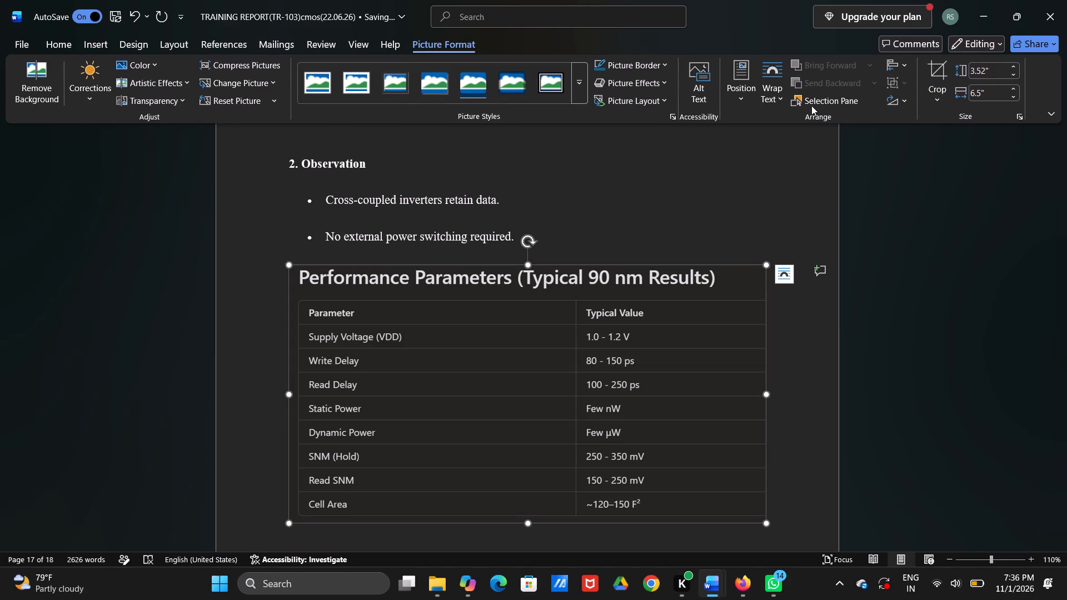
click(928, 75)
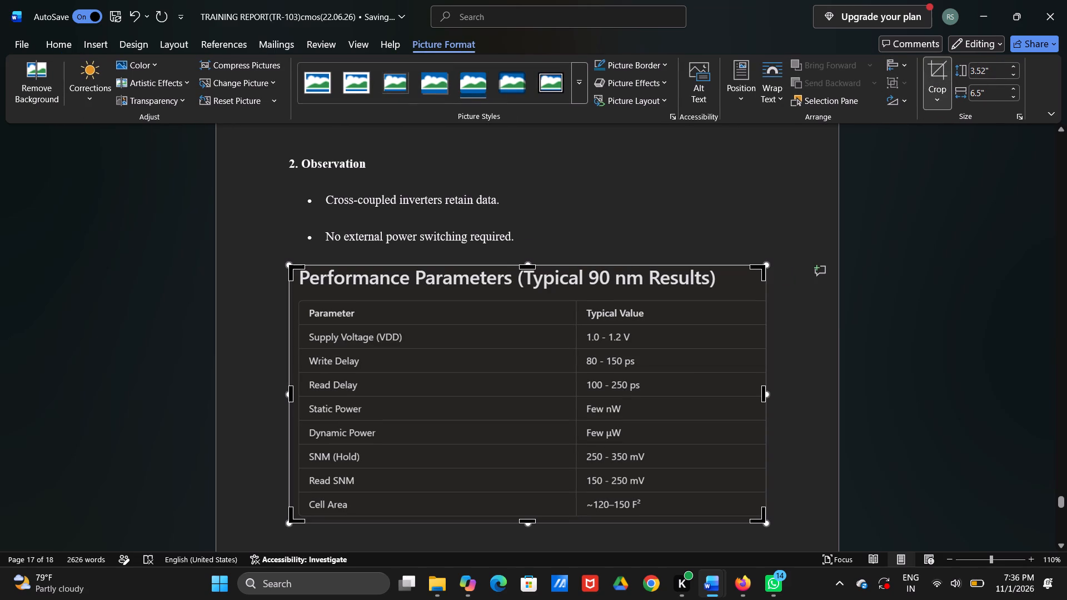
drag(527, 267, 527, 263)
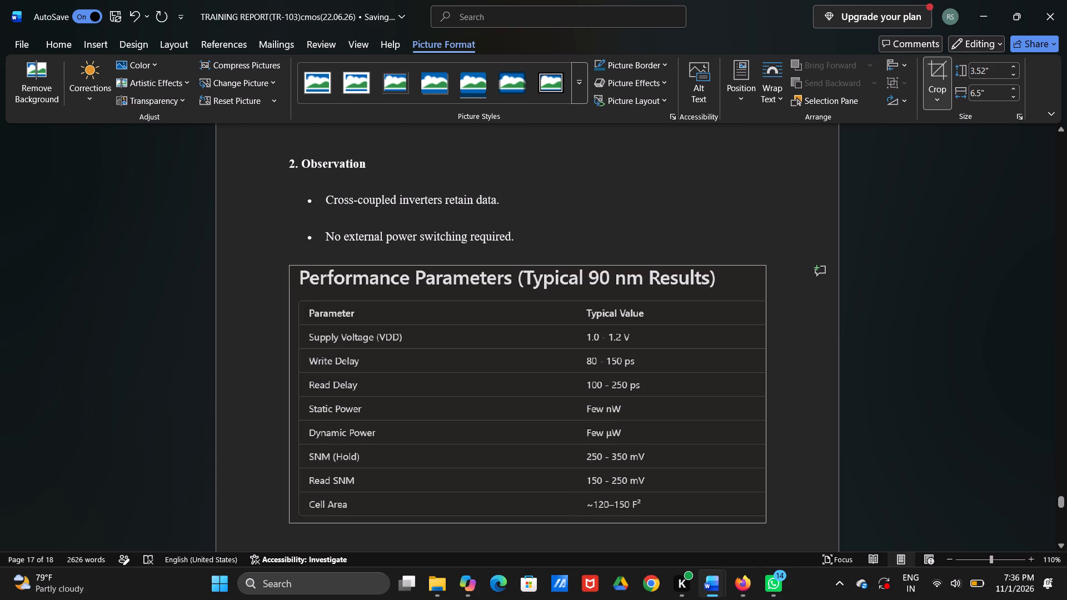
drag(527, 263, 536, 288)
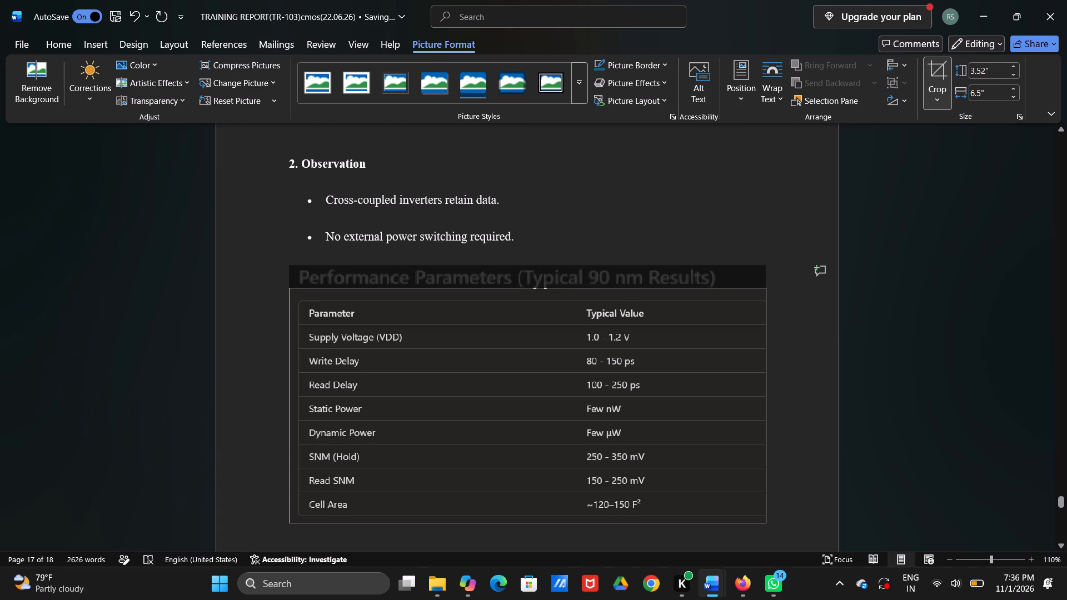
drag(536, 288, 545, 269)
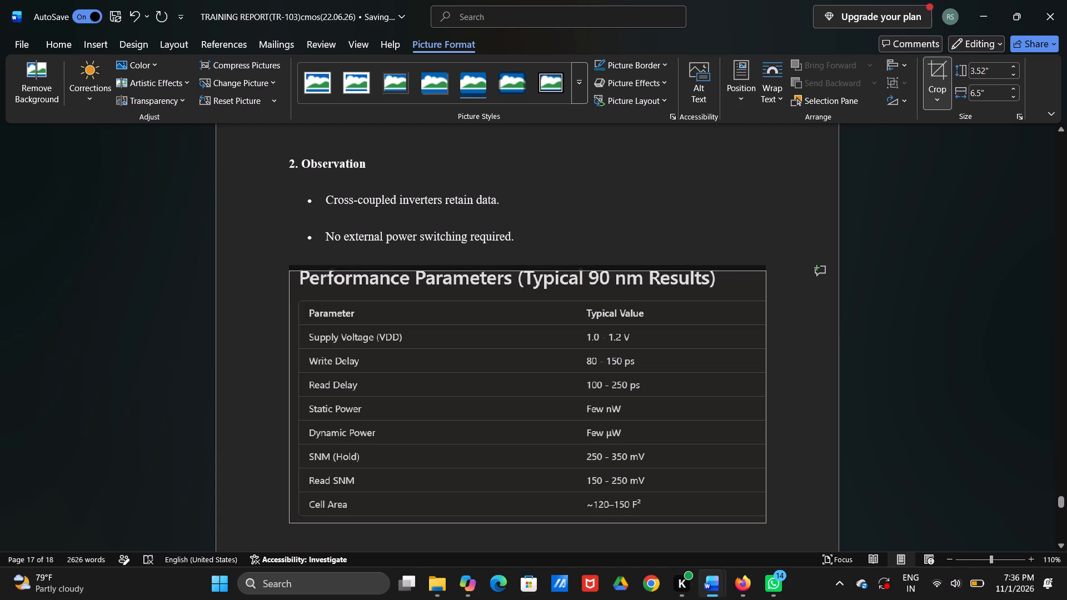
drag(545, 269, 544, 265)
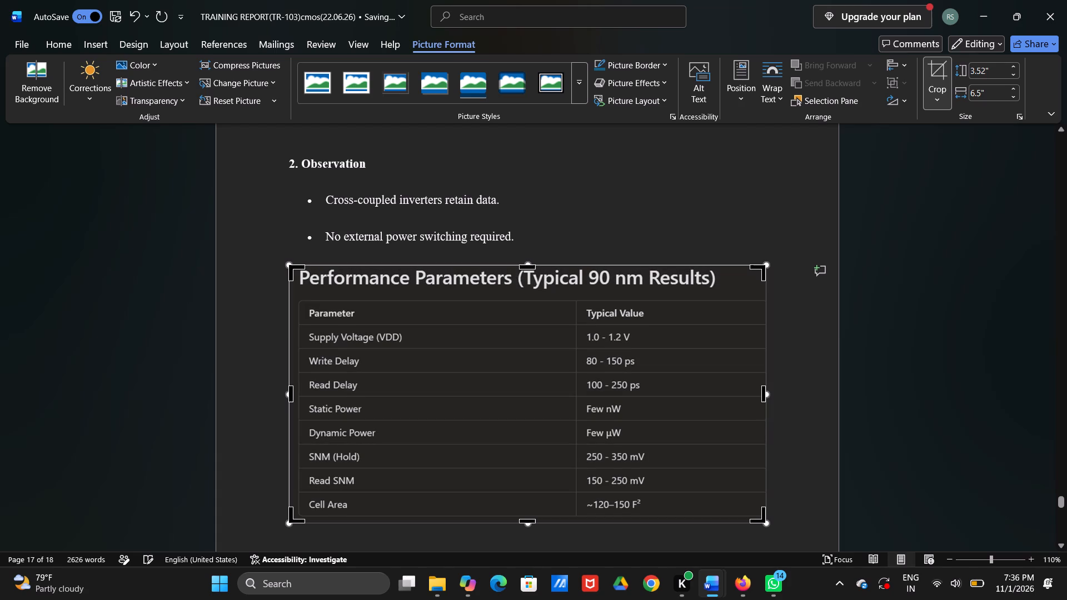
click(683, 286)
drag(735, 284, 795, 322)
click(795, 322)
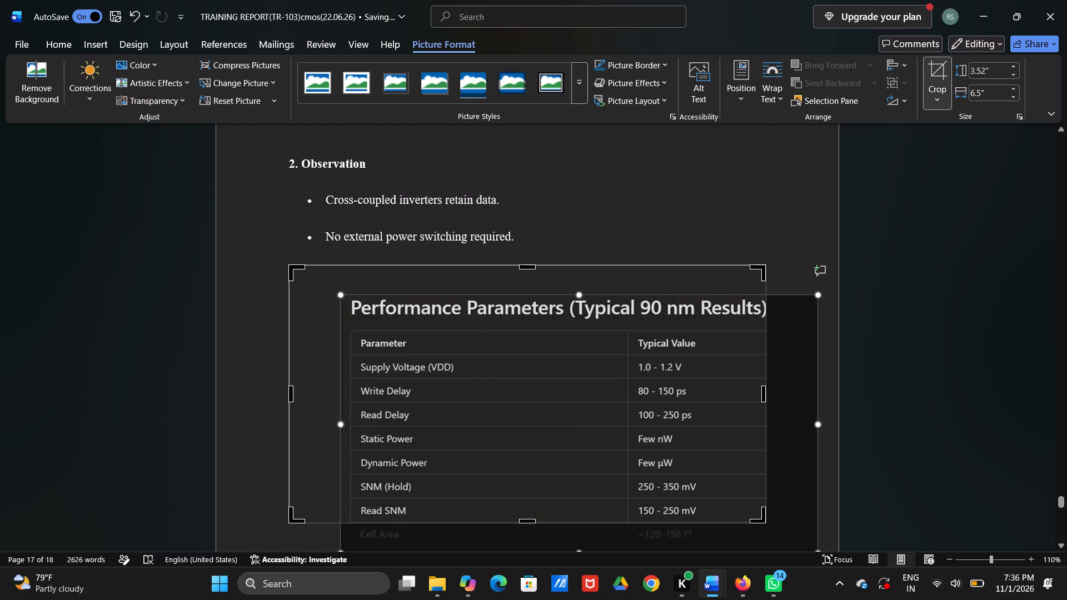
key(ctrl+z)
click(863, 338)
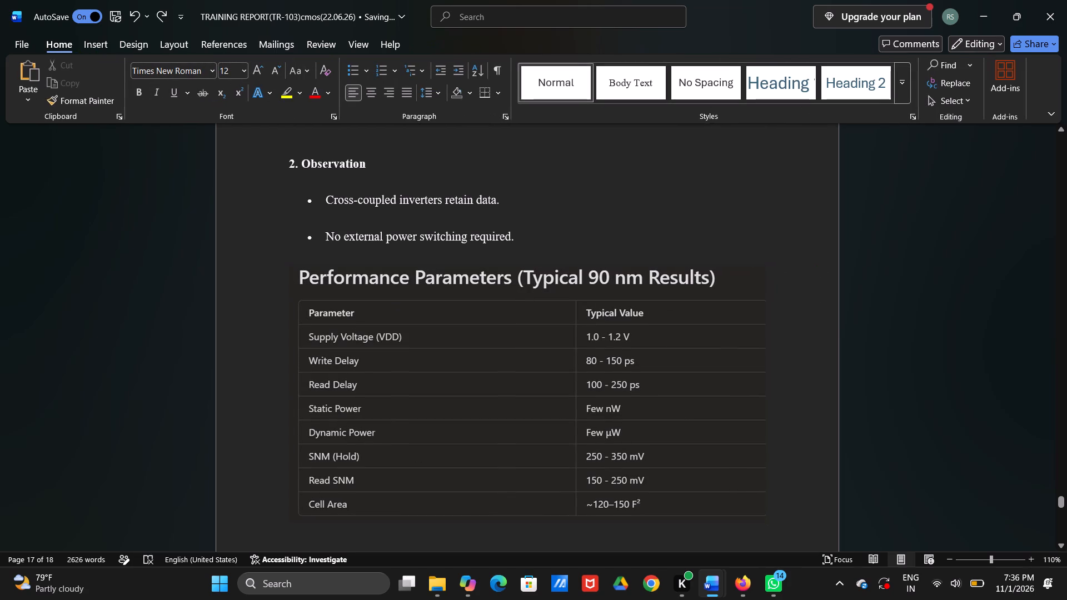
Look back through the report's earlier pages as far as the Fig.2.1 6T SRAM cell diagram and return to the pasted table.
scroll(719, 384, down, 1)
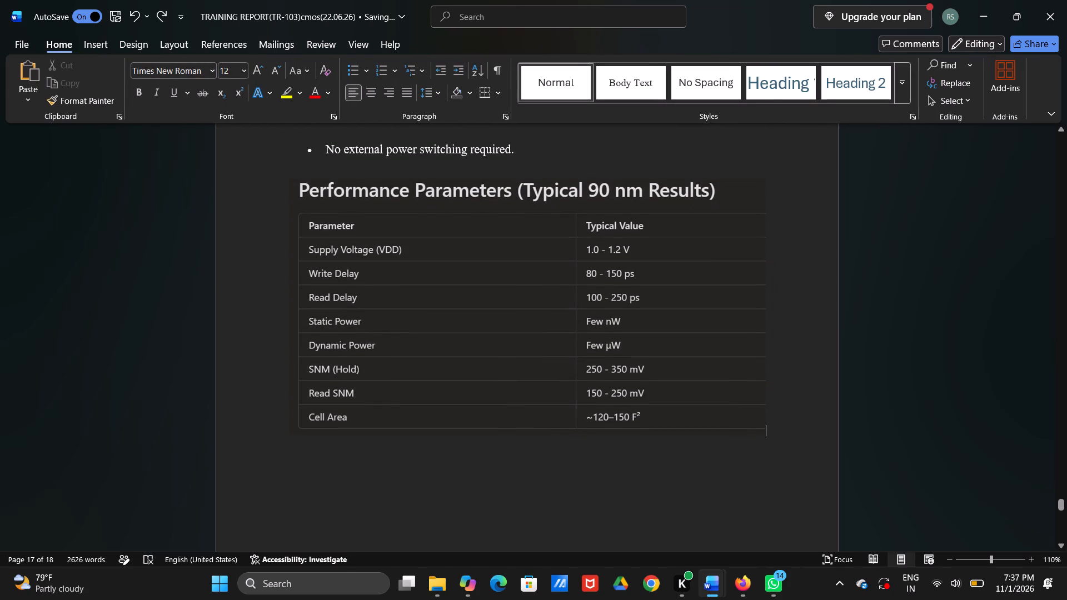
scroll(786, 422, up, 3)
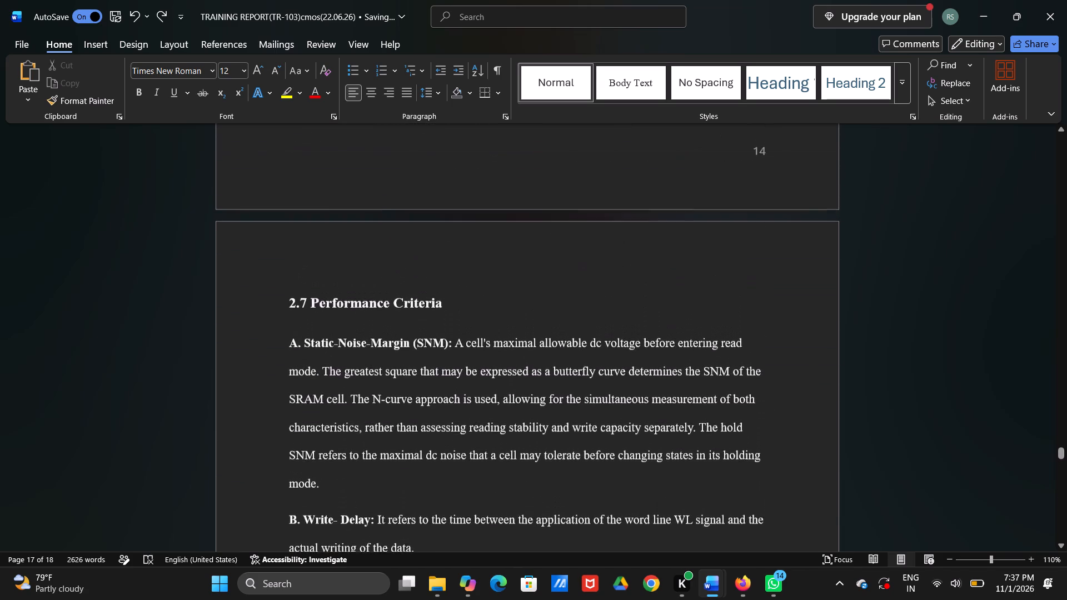
scroll(786, 422, up, 4)
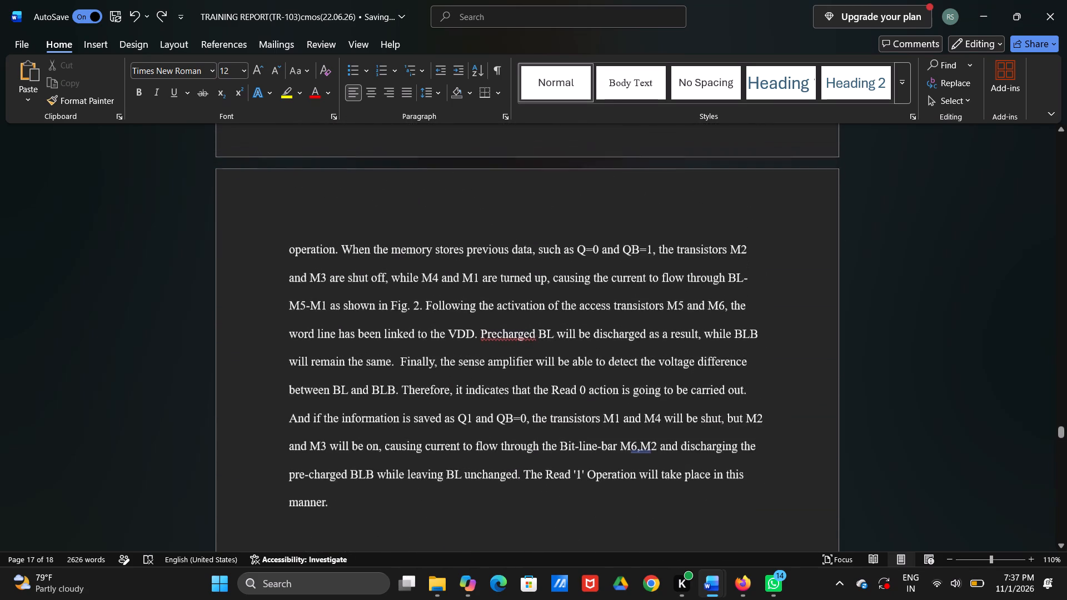
scroll(786, 422, up, 4)
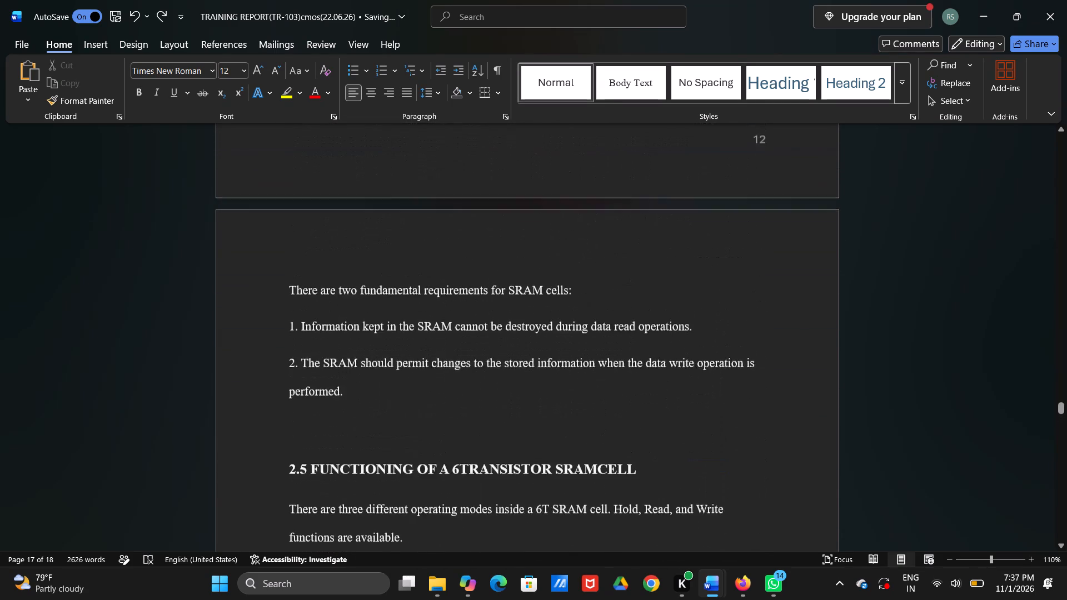
scroll(786, 422, up, 1)
scroll(786, 422, down, 4)
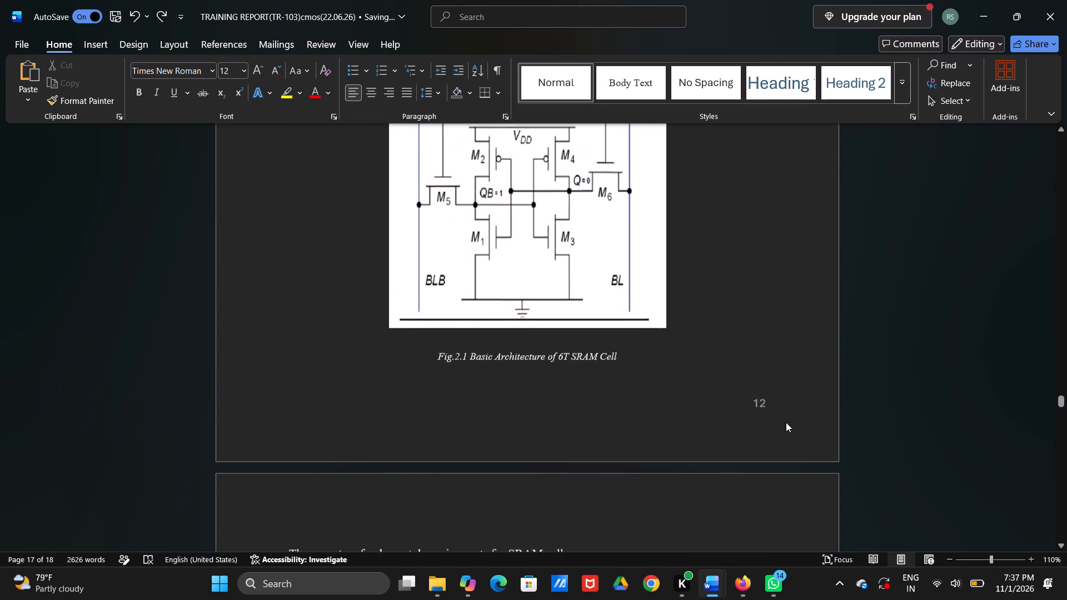
scroll(786, 422, down, 5)
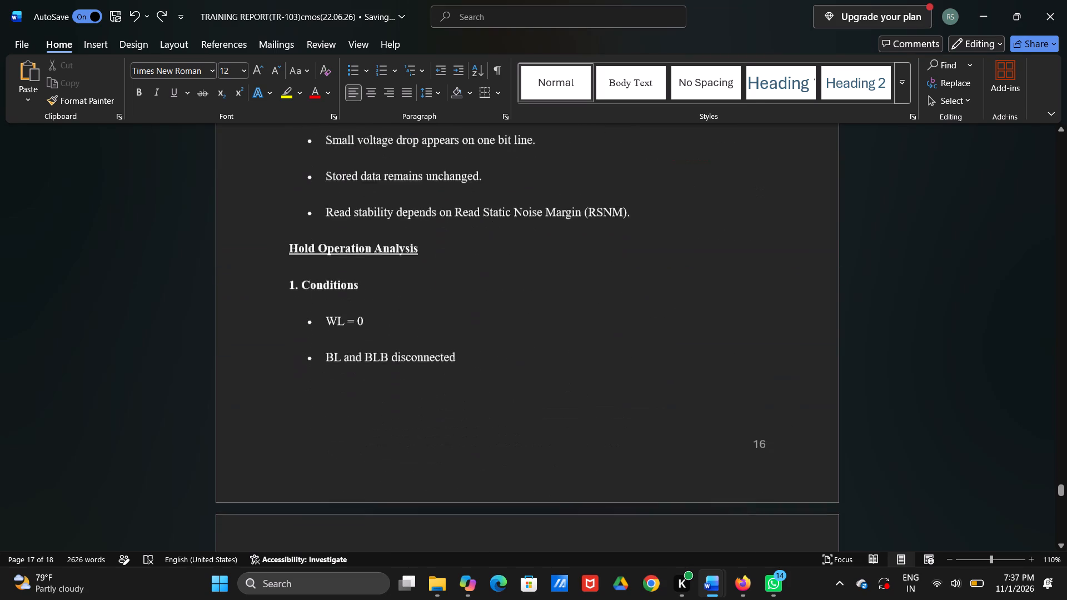
scroll(786, 422, down, 3)
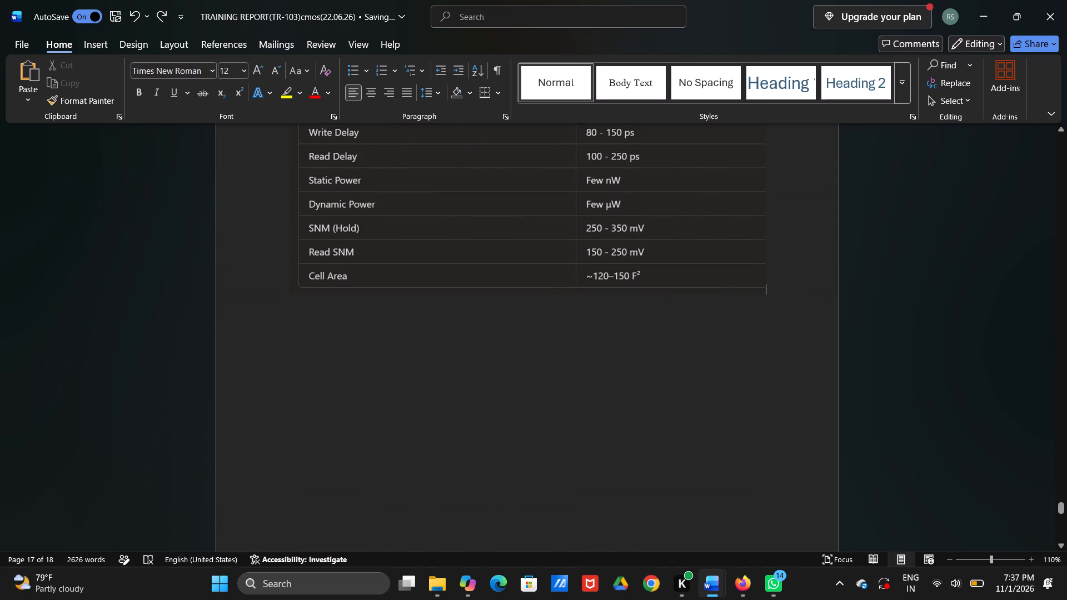
Add a centred blank line directly below the pasted performance table picture.
key(Return)
click(372, 94)
scroll(410, 188, up, 1)
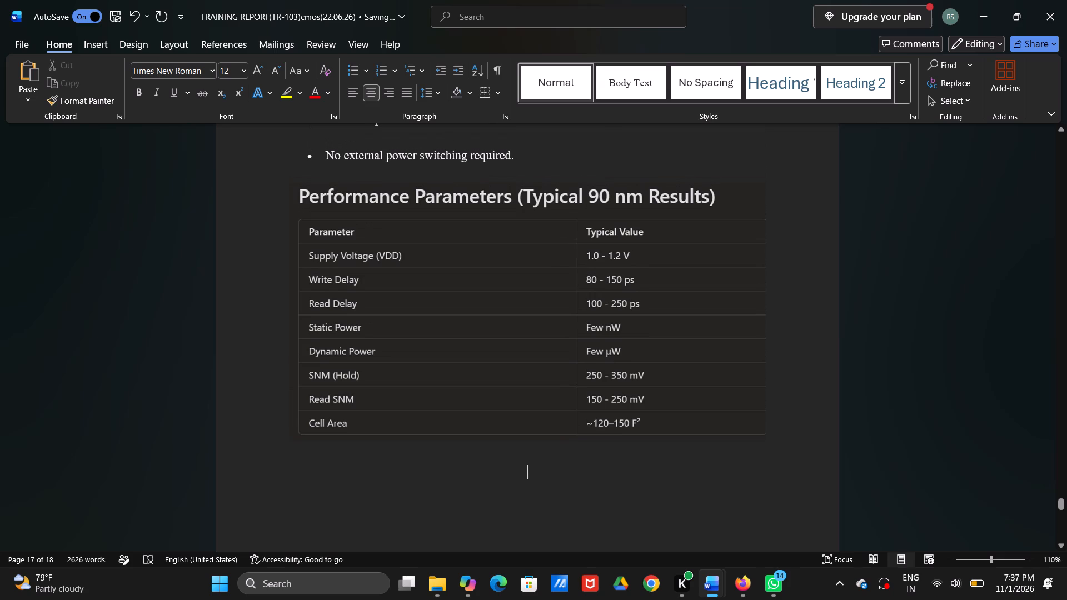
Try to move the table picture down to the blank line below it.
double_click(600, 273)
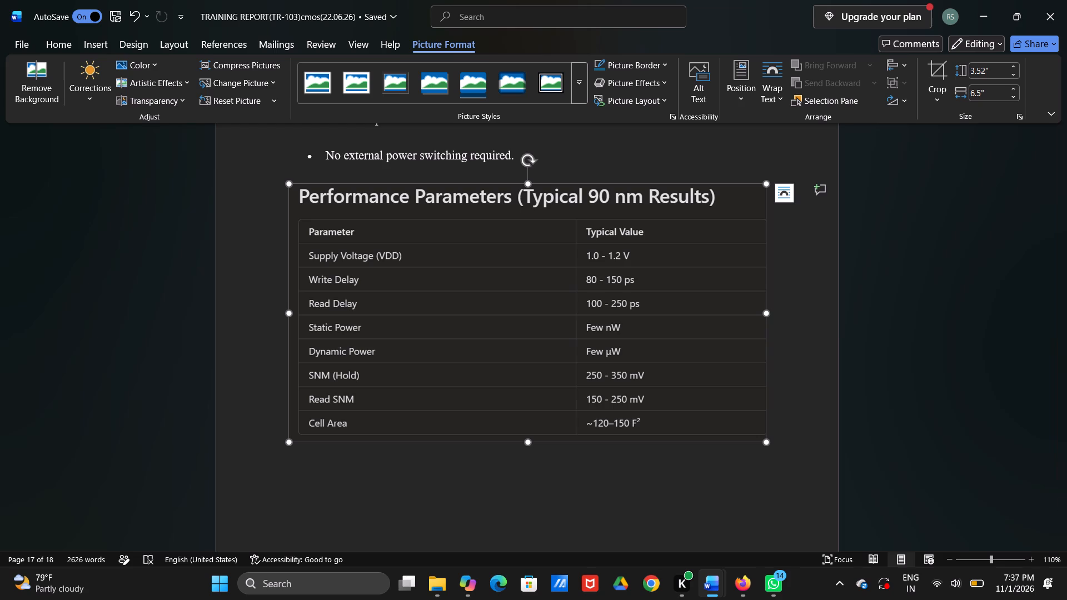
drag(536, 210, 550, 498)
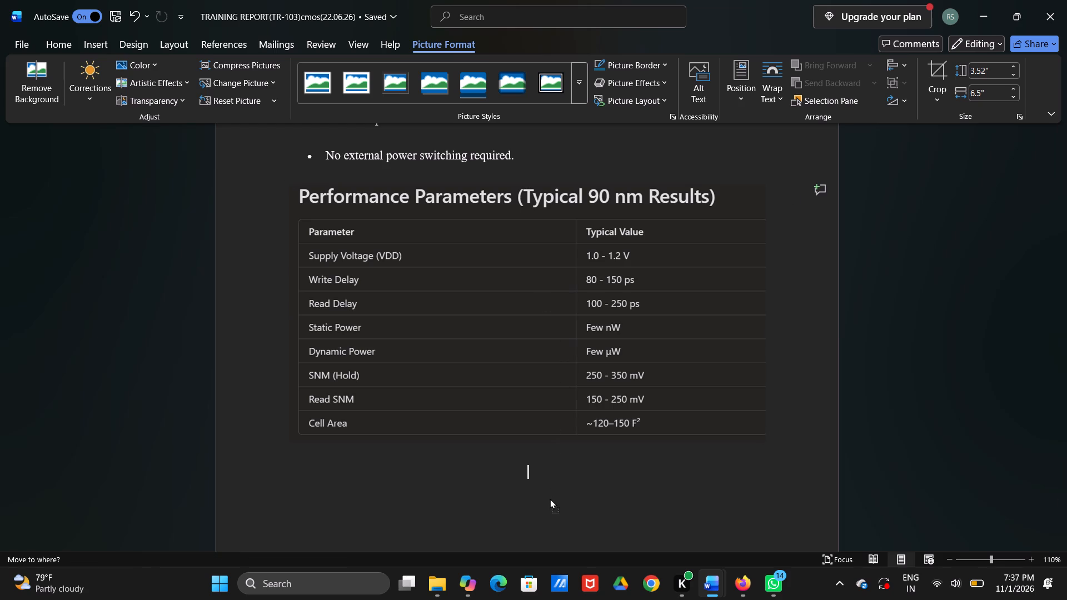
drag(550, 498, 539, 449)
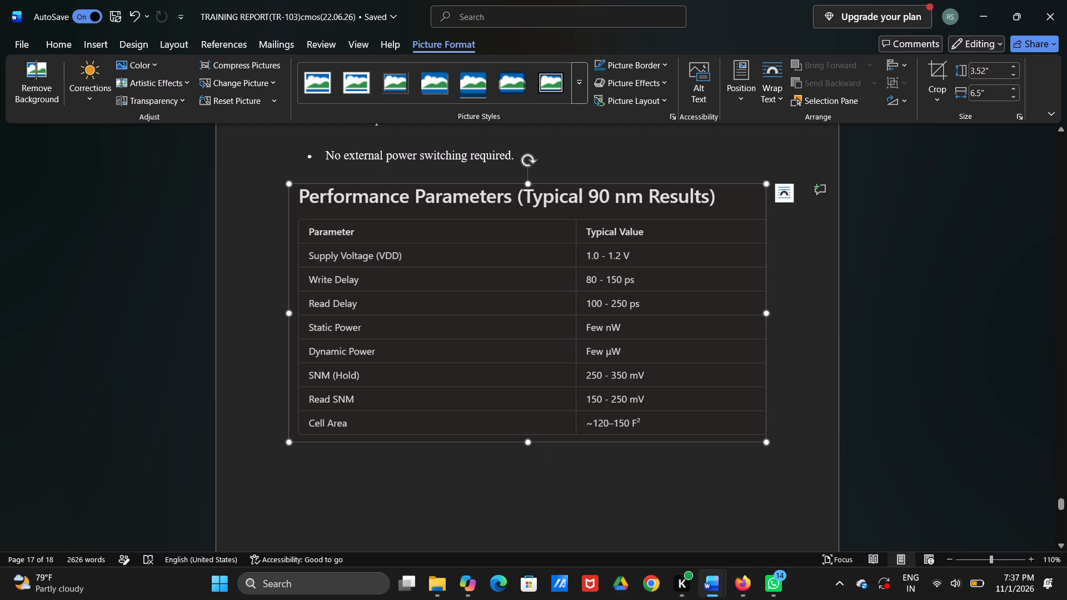
Insert an unbulleted blank line between the "No external power switching required." bullet and the table picture.
click(525, 149)
key(Return)
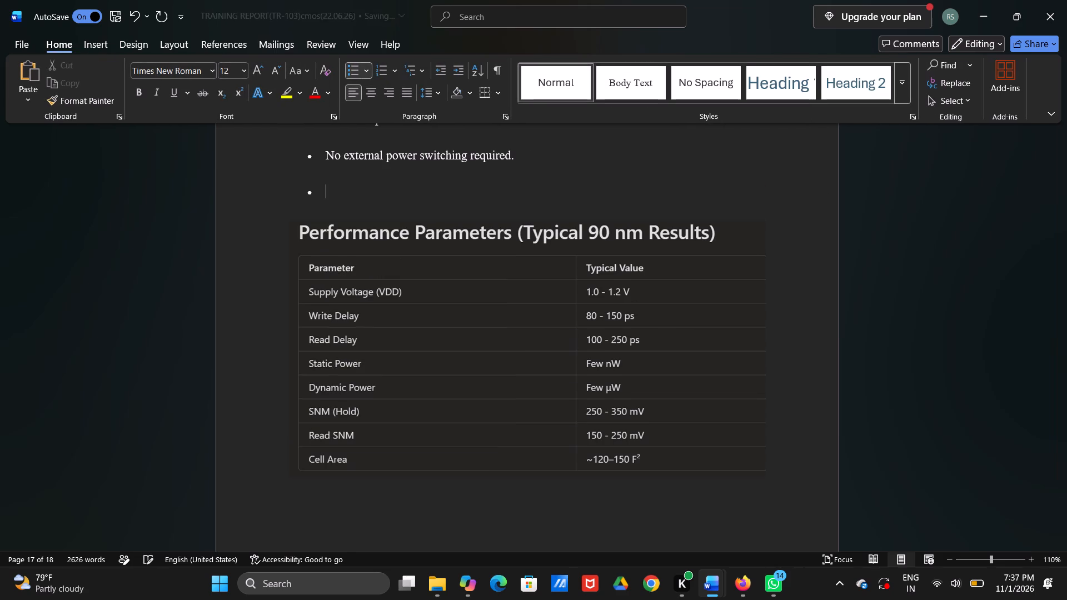
key(BackSpace)
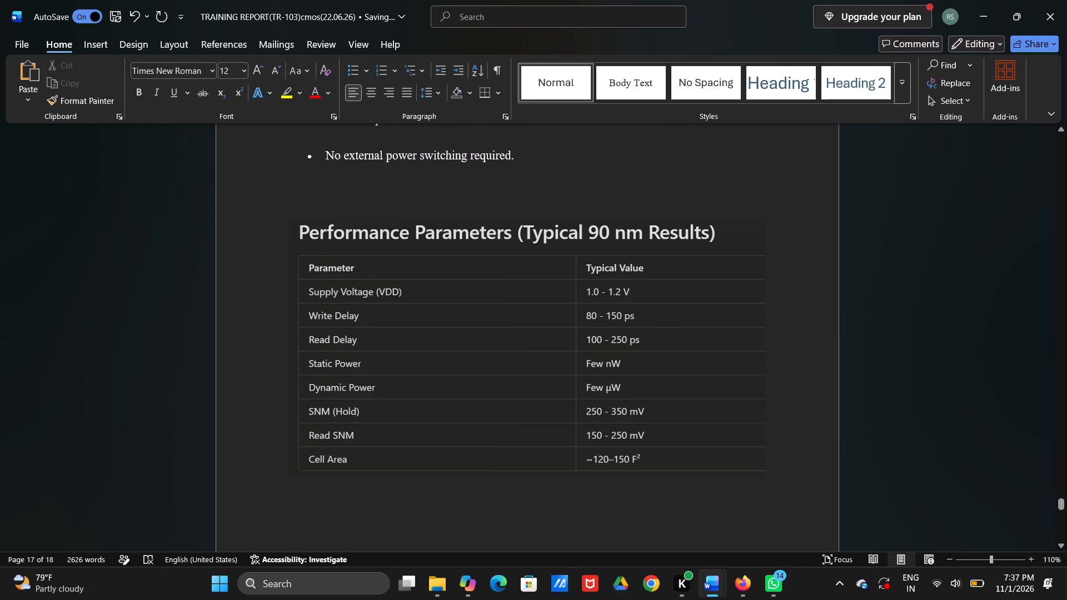
click(490, 208)
click(473, 196)
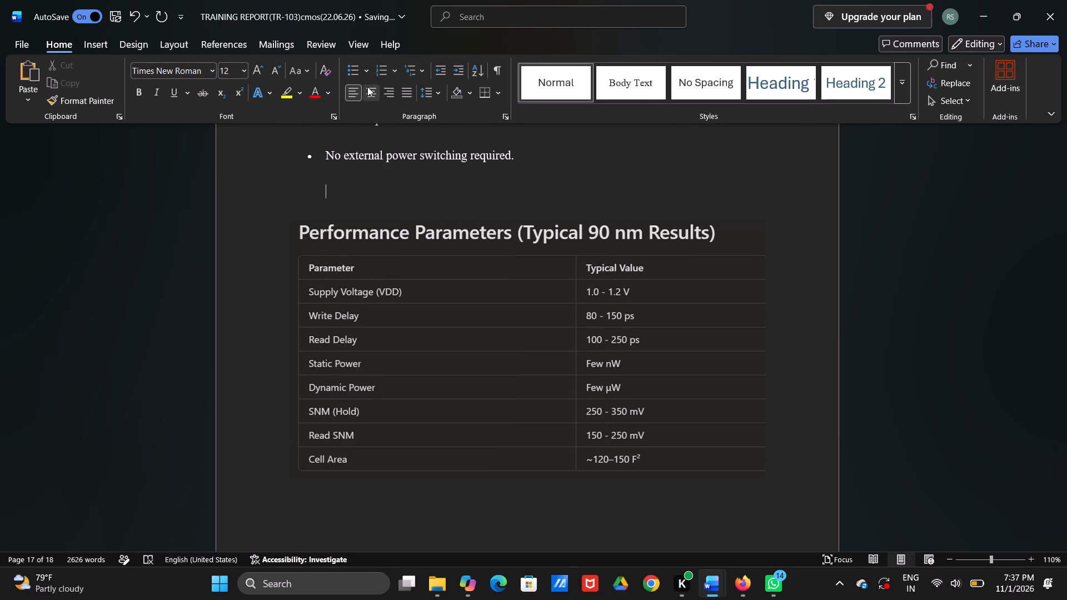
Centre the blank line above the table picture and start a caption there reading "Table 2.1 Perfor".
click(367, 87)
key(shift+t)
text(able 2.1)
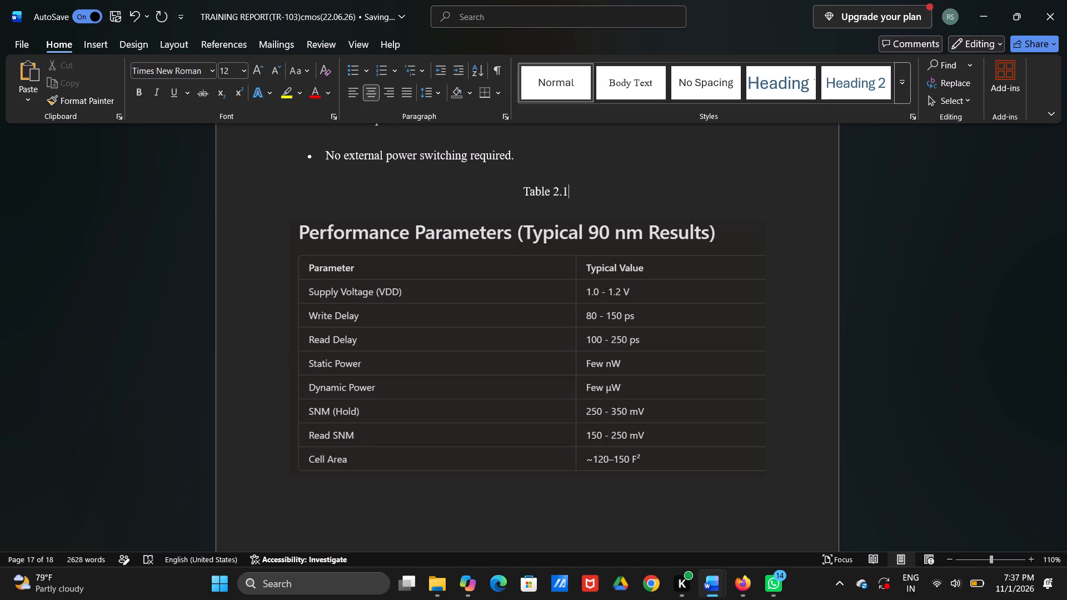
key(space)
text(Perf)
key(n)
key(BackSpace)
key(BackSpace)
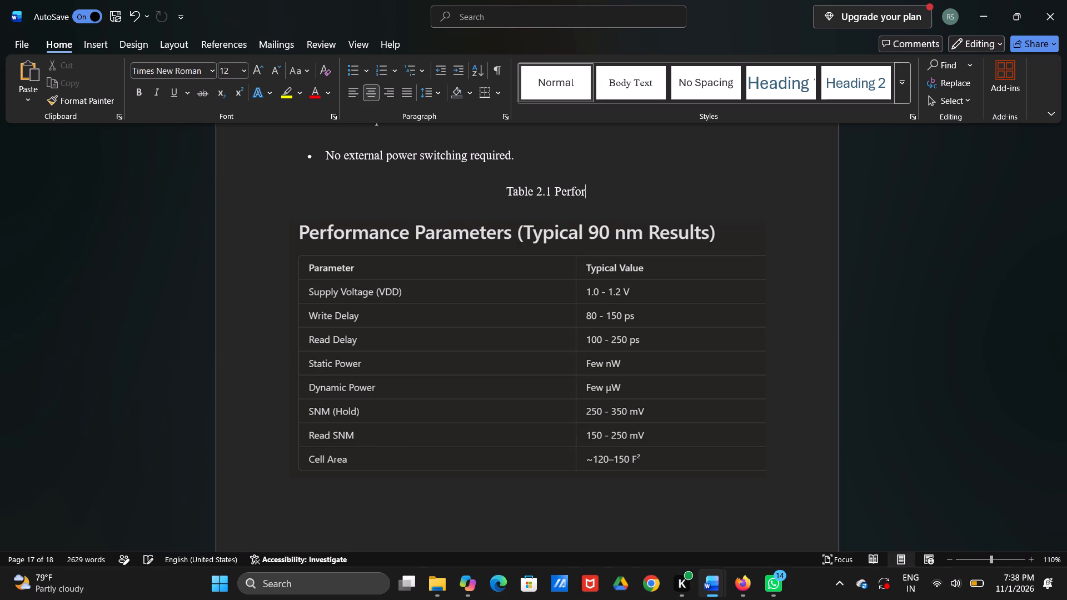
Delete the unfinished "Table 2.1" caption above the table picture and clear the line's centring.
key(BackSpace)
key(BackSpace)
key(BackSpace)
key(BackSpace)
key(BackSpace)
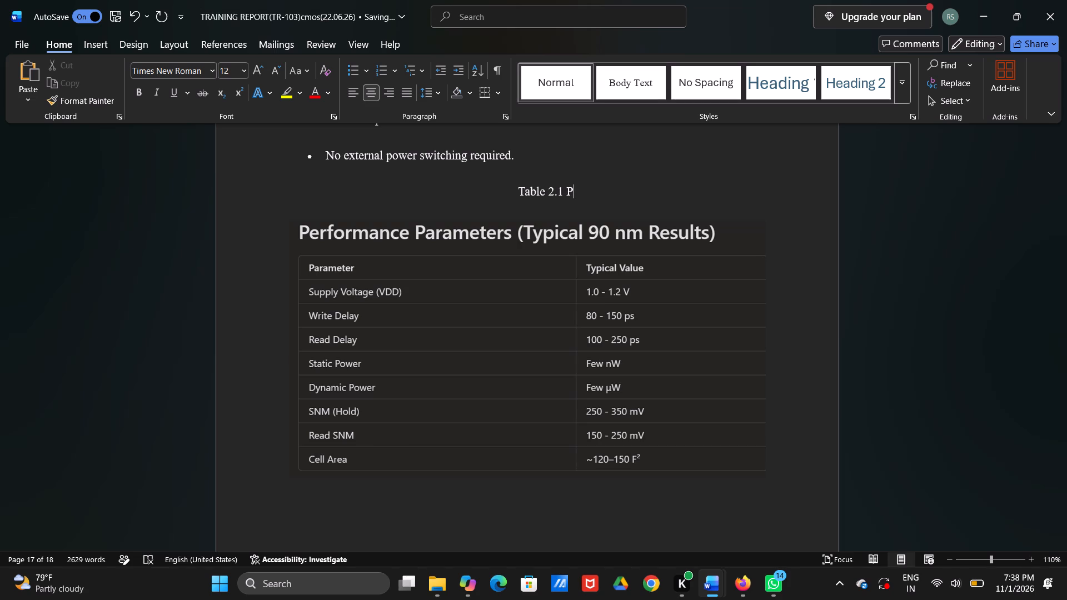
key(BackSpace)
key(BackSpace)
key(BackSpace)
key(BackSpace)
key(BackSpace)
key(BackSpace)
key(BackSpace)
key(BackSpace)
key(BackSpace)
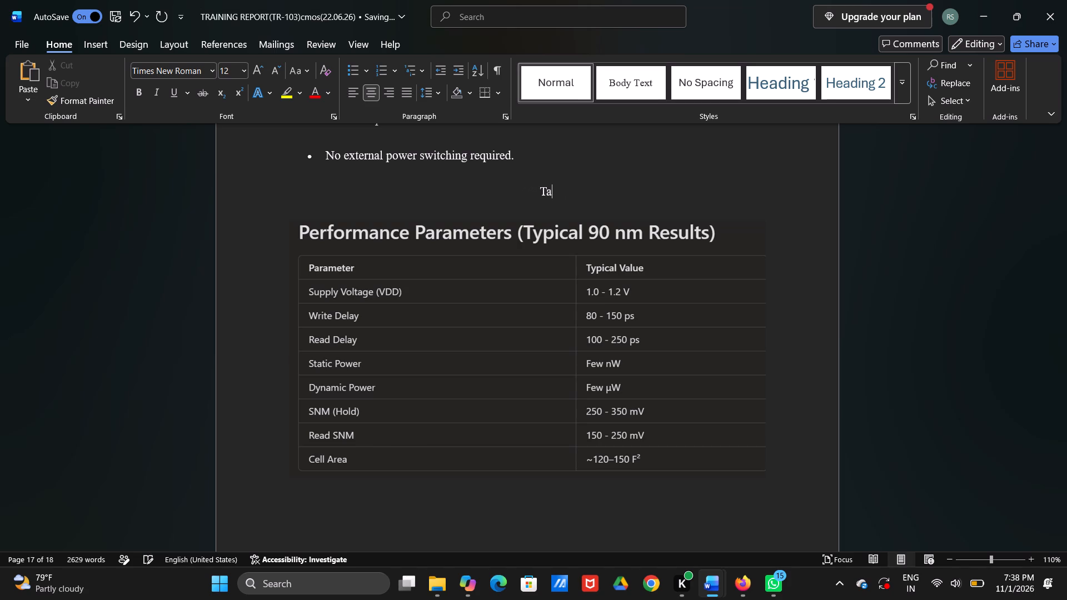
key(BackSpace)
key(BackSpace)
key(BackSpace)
Add the centred caption "Fig: 2.2 Performance Parameters" on a new line directly below the table picture.
click(773, 444)
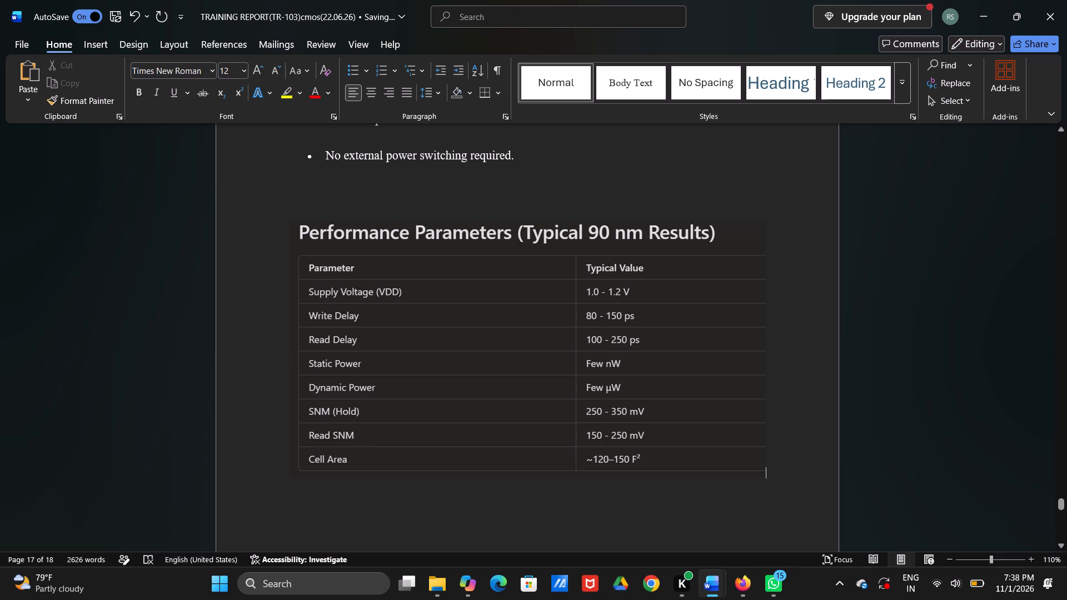
key(Return)
click(375, 88)
text(Fig:)
key(space)
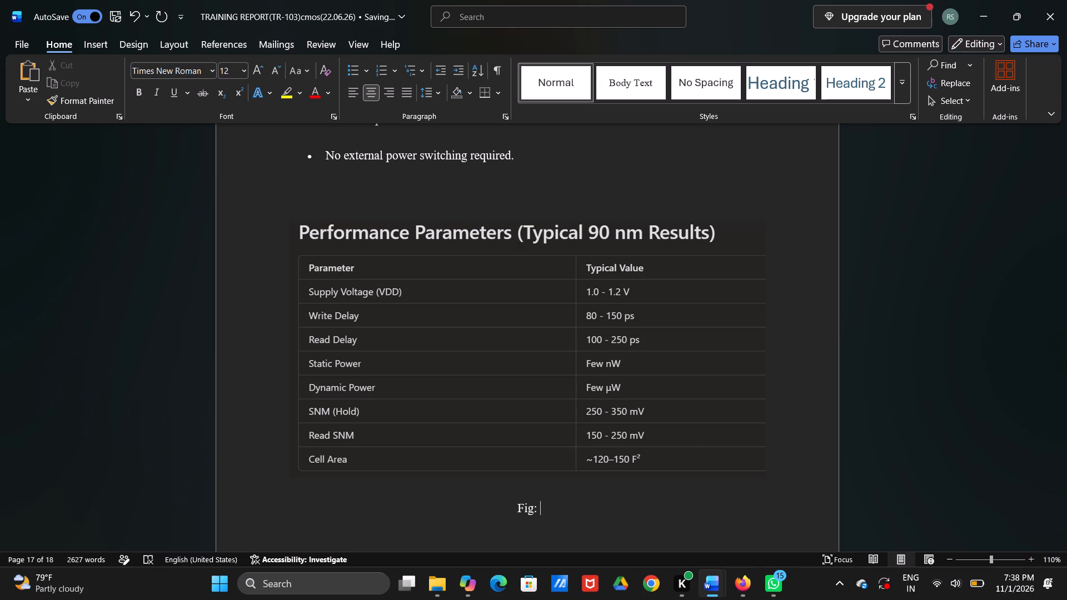
text(2.2)
key(space)
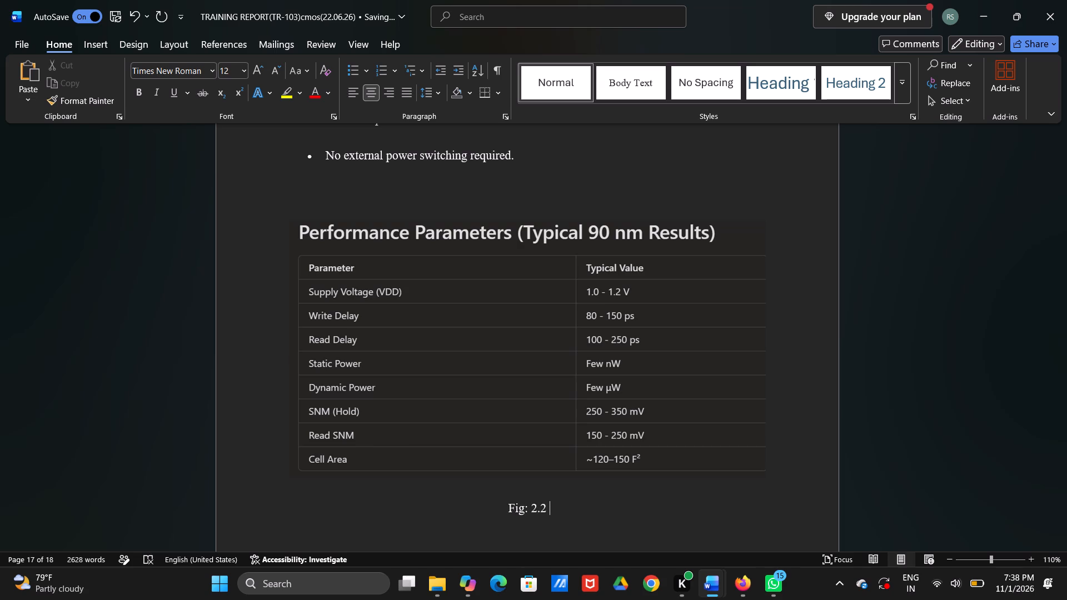
text(Performan)
text(ce Parameter)
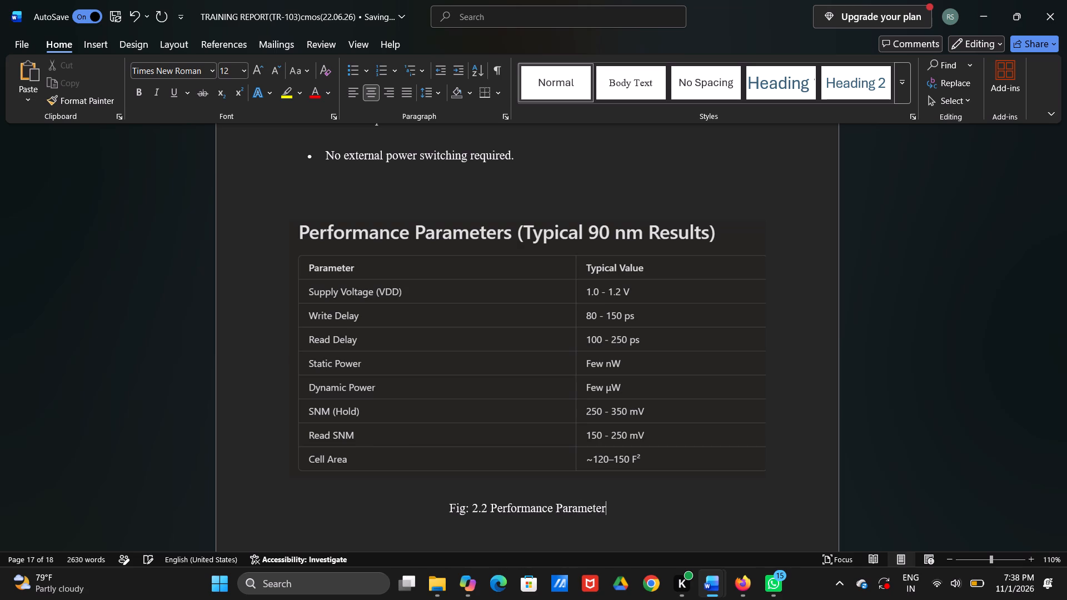
key(s)
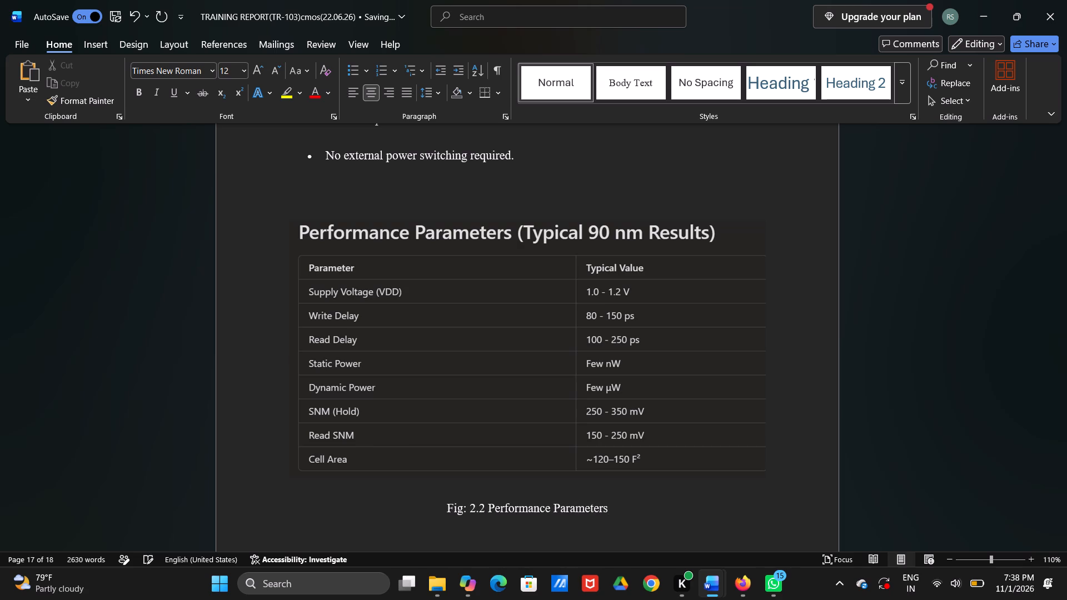
key(space)
Add a new line after the "Fig: 2.2 Performance Parameters" caption.
scroll(375, 88, down, 1)
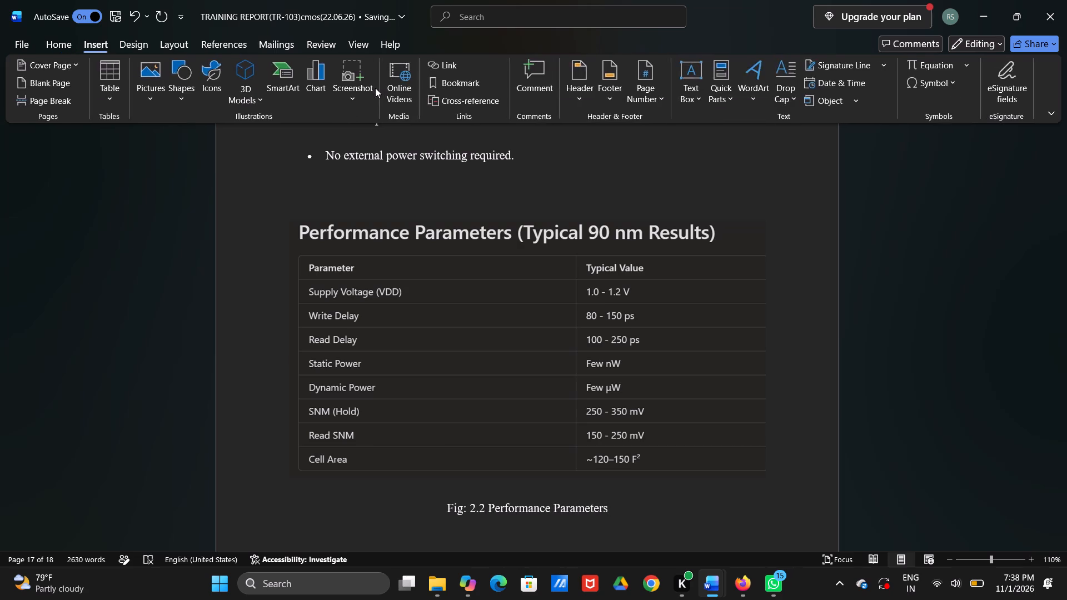
scroll(375, 88, down, 1)
scroll(485, 104, down, 2)
scroll(574, 279, up, 2)
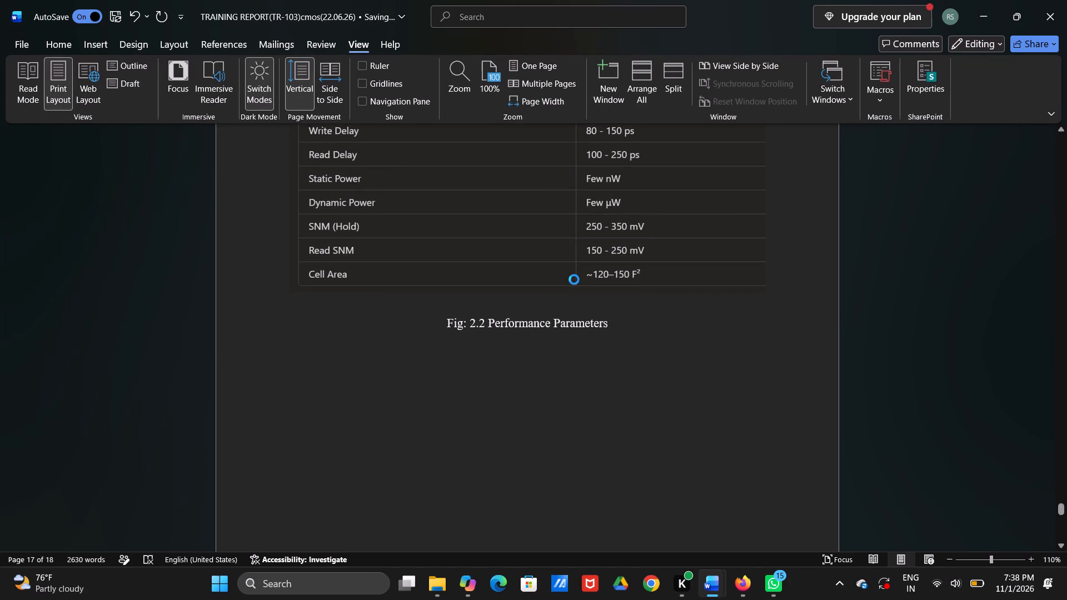
scroll(574, 279, up, 3)
scroll(574, 279, down, 1)
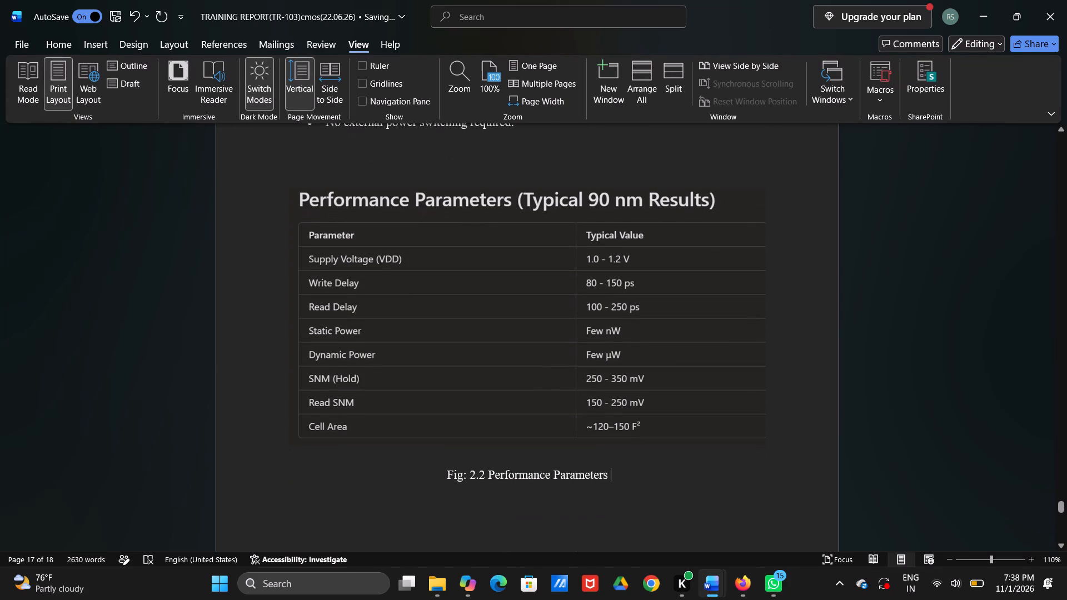
scroll(633, 442, down, 1)
key(Return)
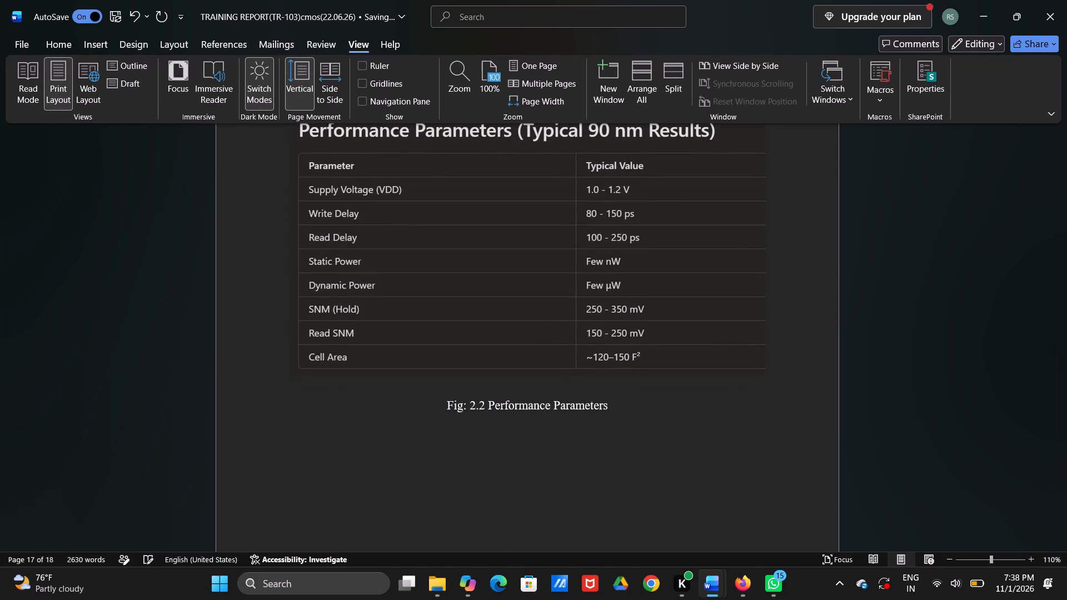
Insert three blank lines before the "Hold Operation Analysis" heading to push it onto the next page.
scroll(633, 442, up, 3)
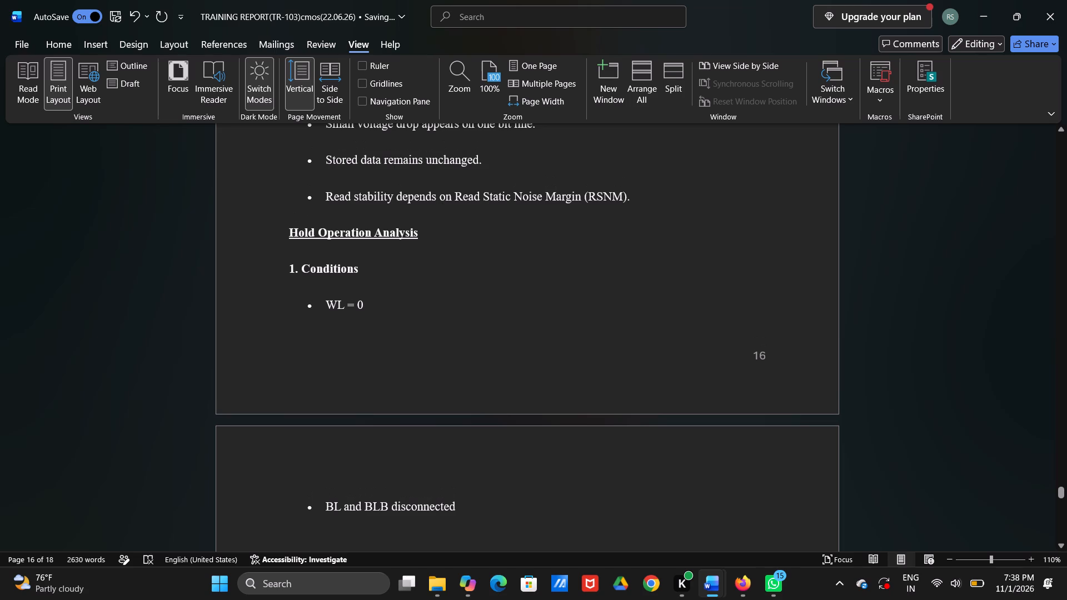
click(285, 230)
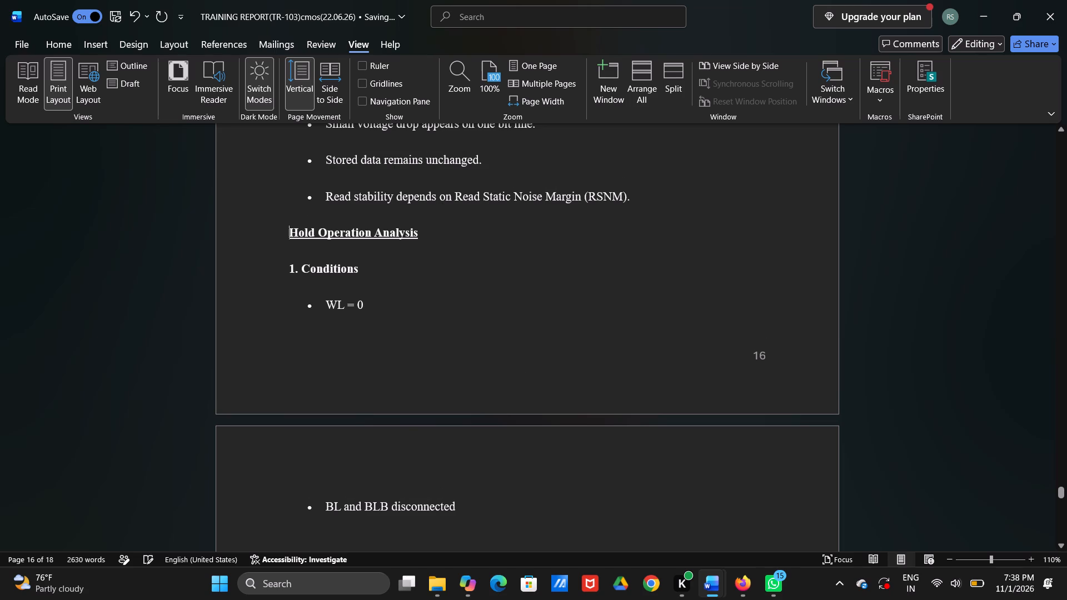
click(285, 230)
key(Return)
key(Return)
key(Return)
Insert two blank lines before the "Write operation analysis" heading to push it onto the next page.
scroll(285, 230, up, 1)
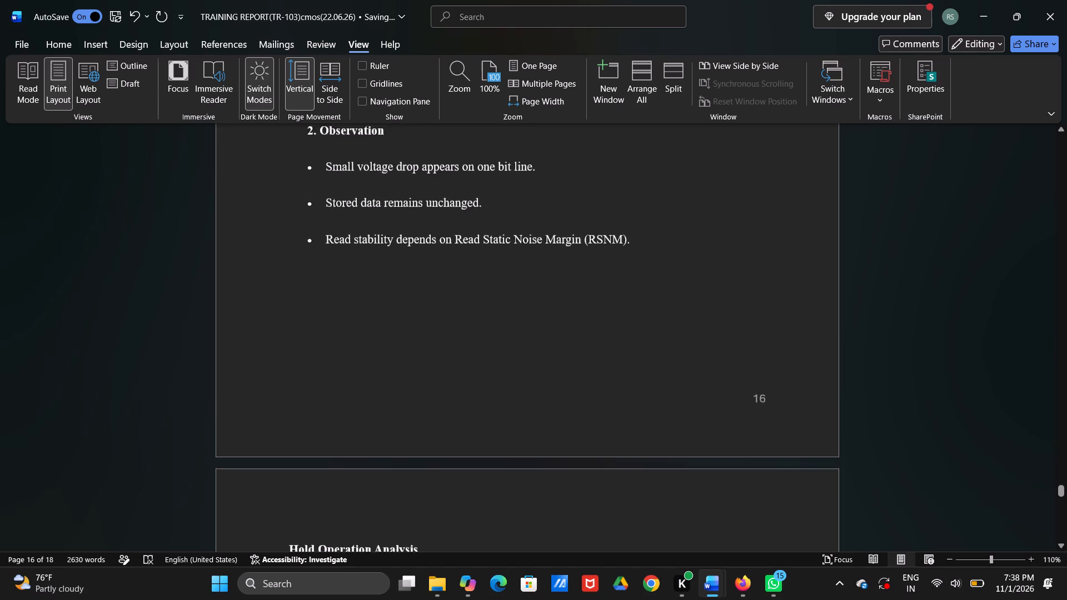
scroll(285, 230, up, 2)
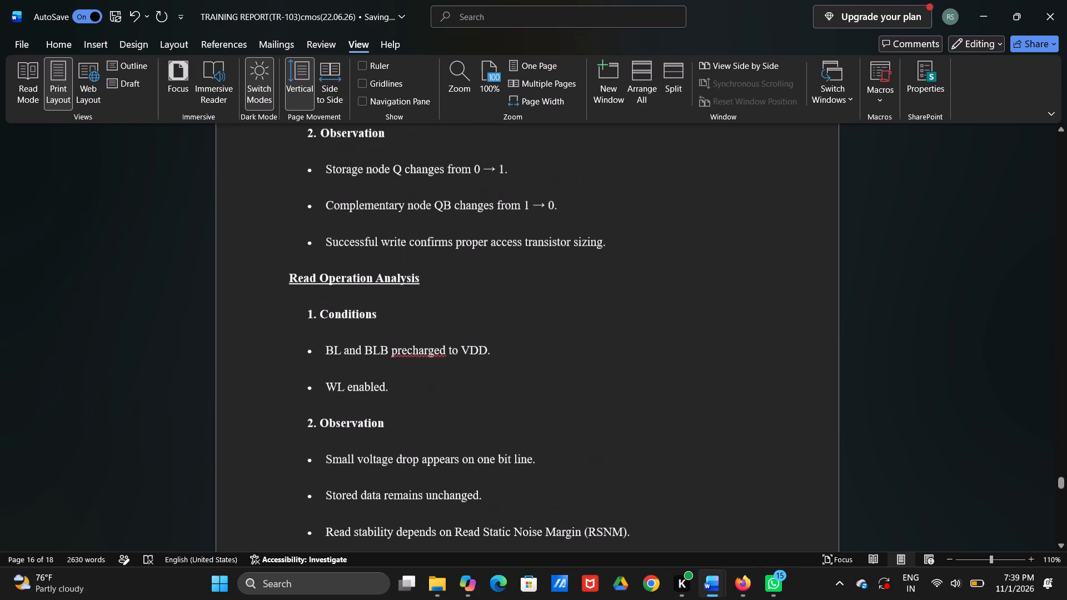
scroll(285, 230, up, 2)
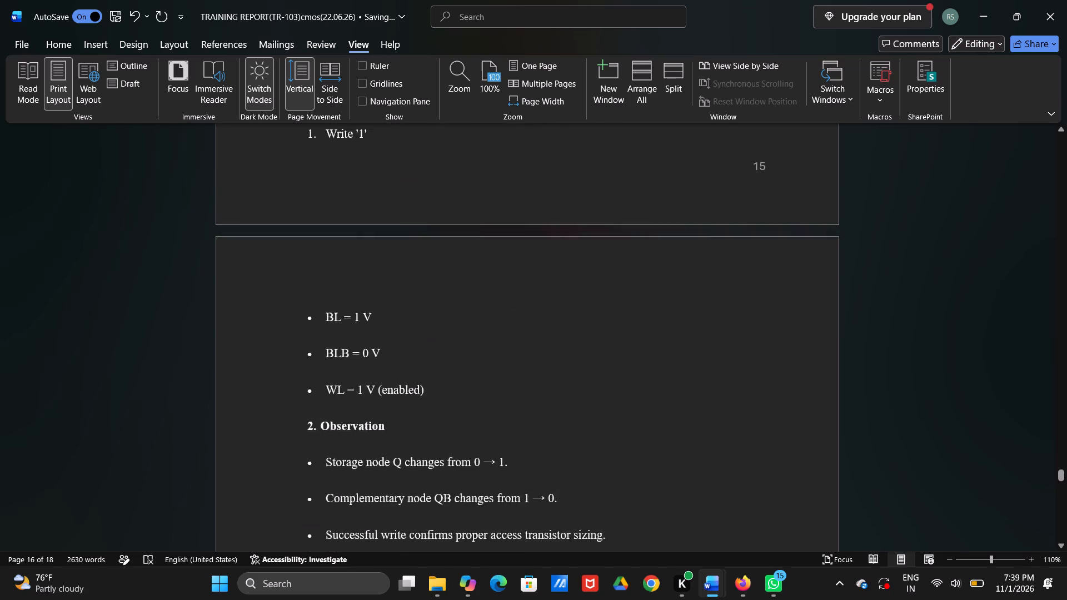
scroll(285, 230, up, 1)
click(285, 208)
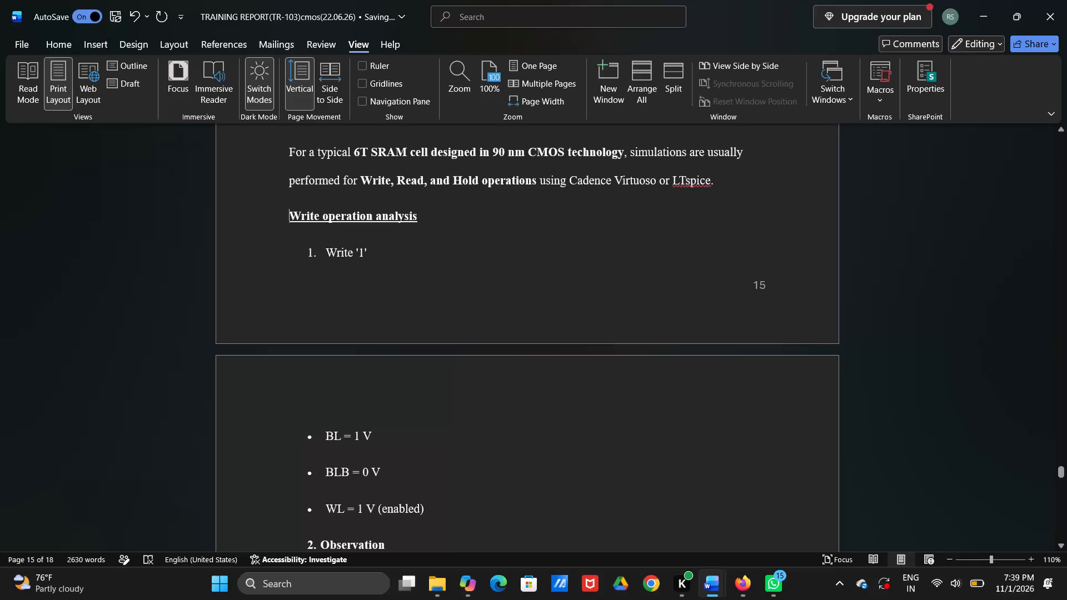
key(Return)
key(Return)
scroll(285, 208, up, 1)
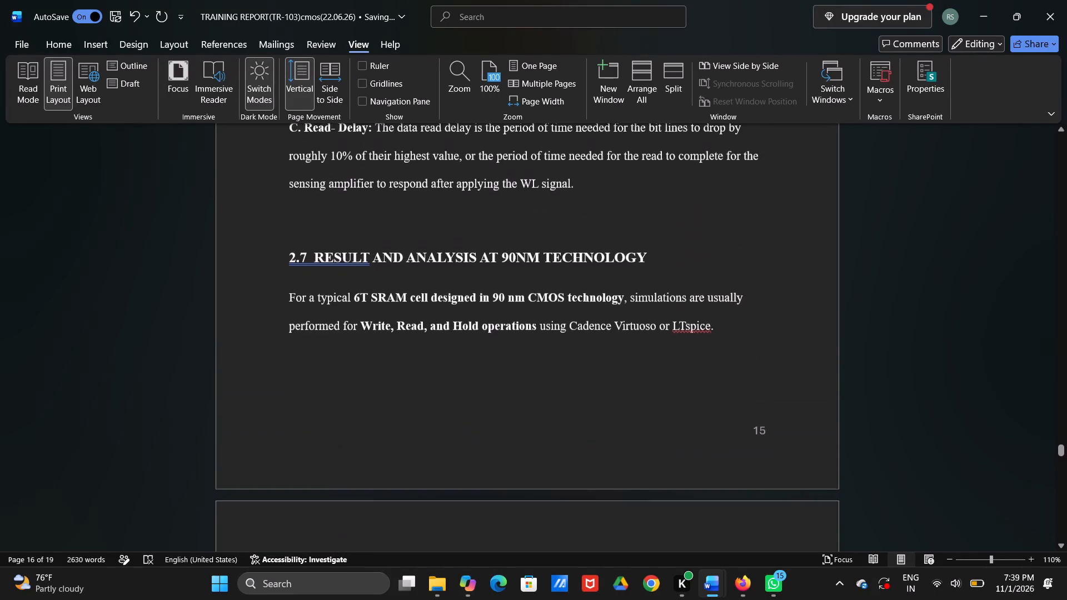
Remove the extra blank lines above the "Hold Operation Analysis" heading so it starts at the top of its page.
scroll(285, 208, down, 1)
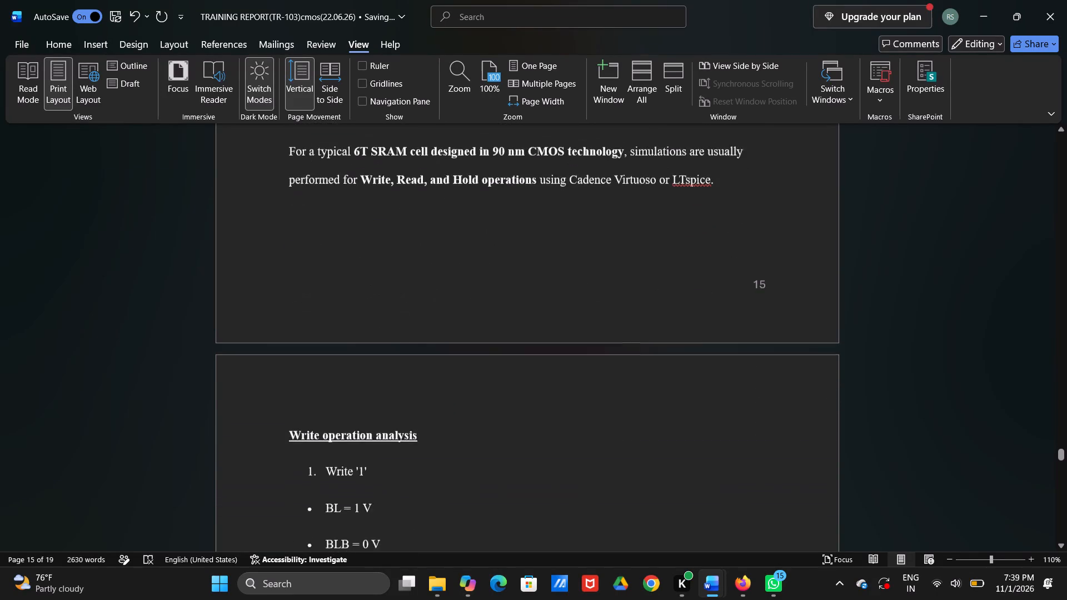
scroll(285, 208, down, 2)
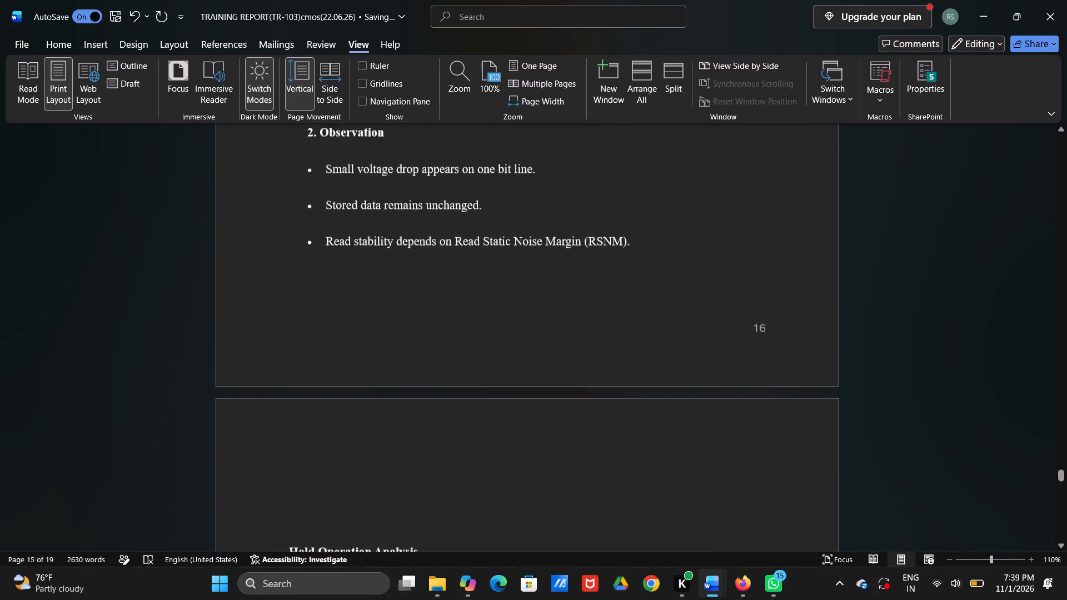
scroll(285, 208, down, 1)
click(281, 218)
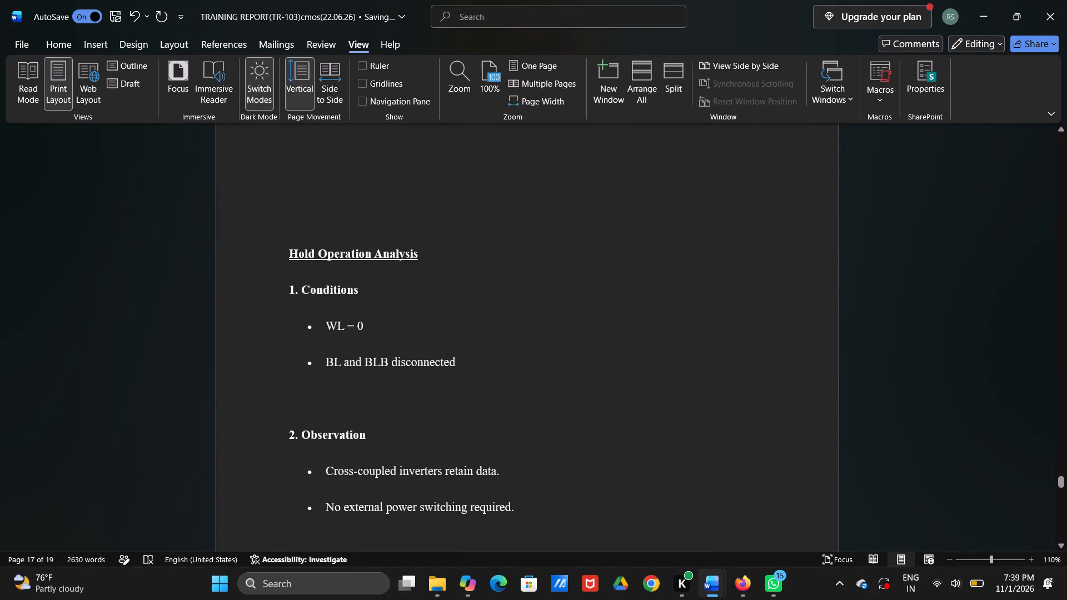
key(BackSpace)
key(BackSpace)
scroll(281, 218, up, 2)
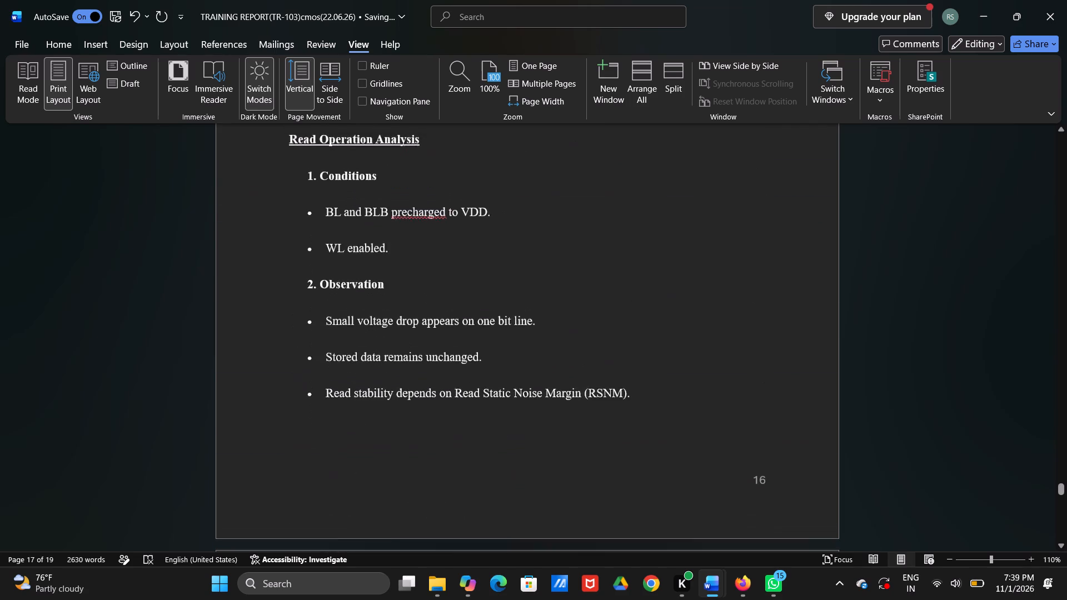
Crop the title "Performance Parameters (Typical 90 nm Results)" off the top of the table picture.
scroll(281, 218, down, 3)
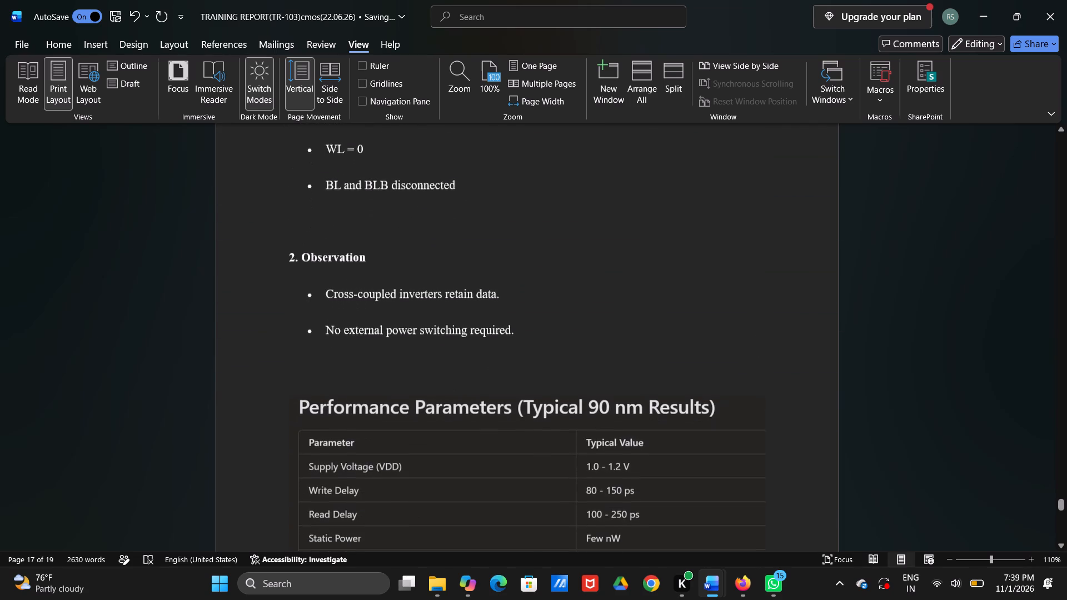
scroll(281, 218, down, 1)
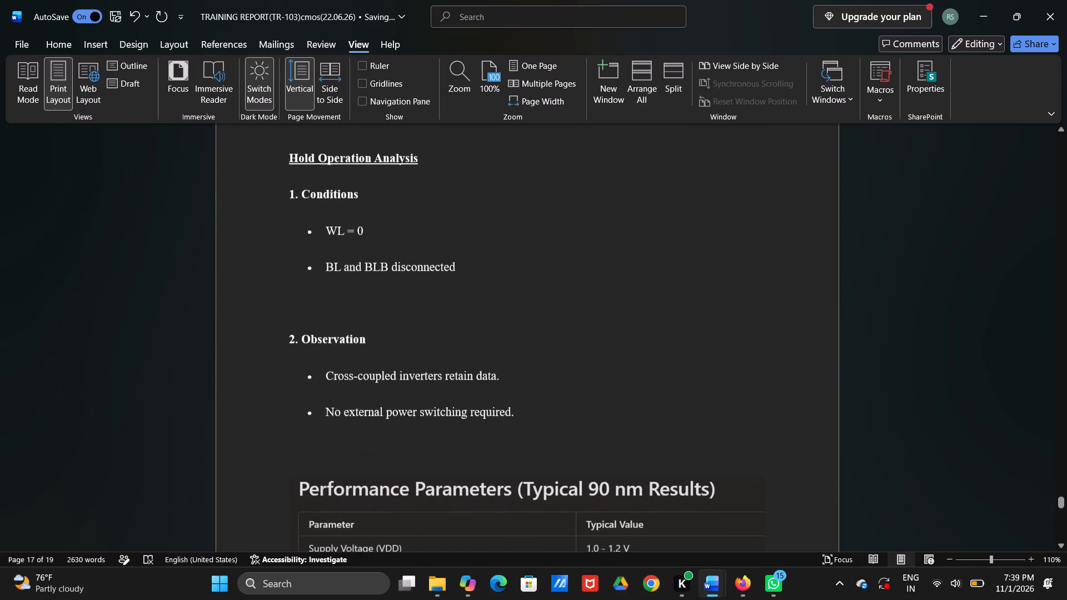
scroll(281, 218, down, 1)
scroll(281, 218, up, 1)
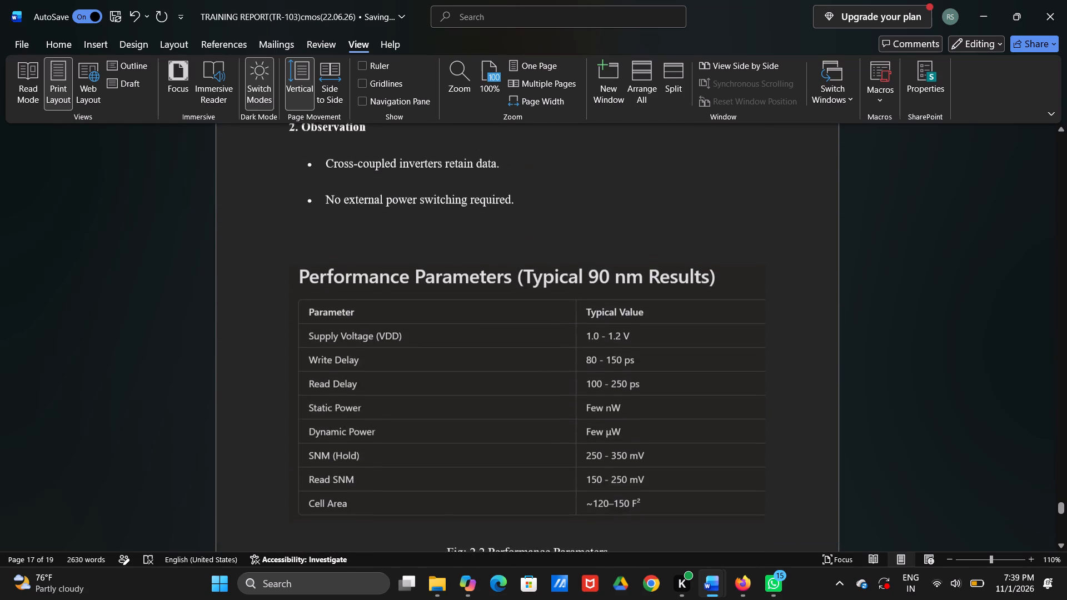
triple_click(465, 304)
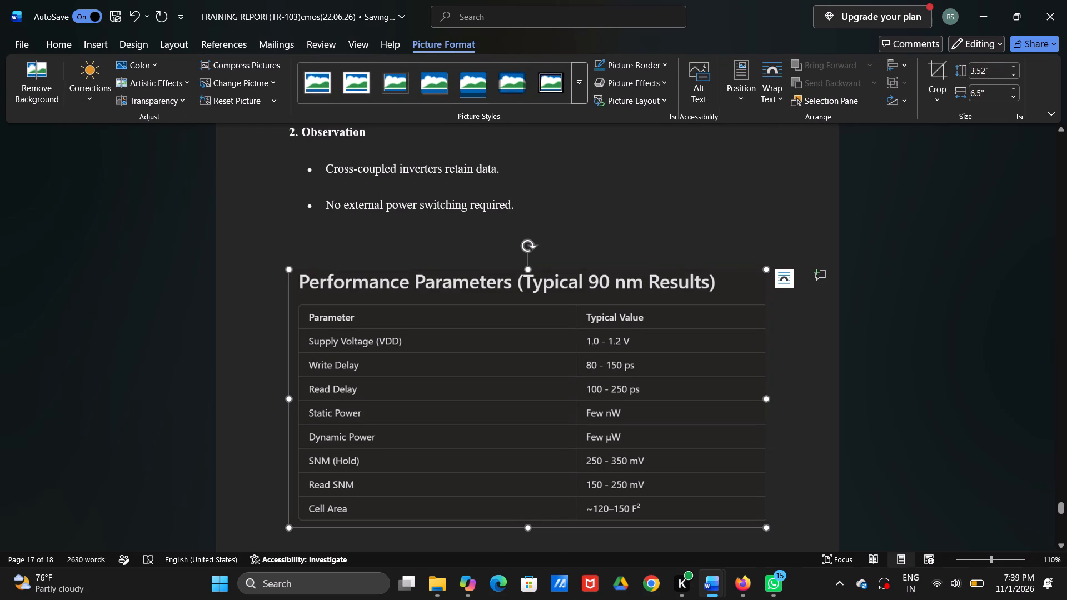
click(936, 74)
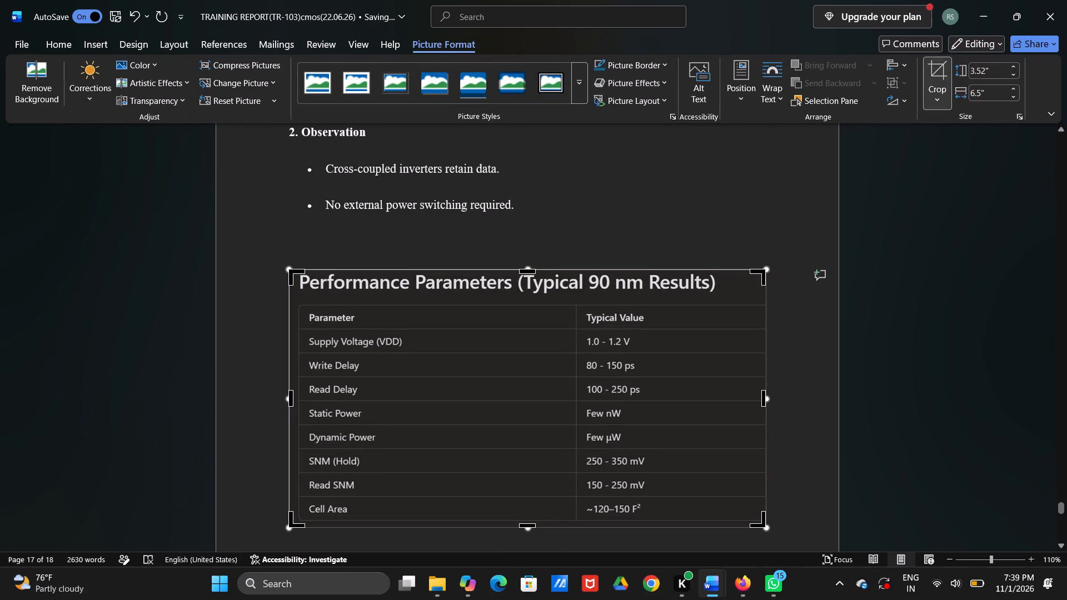
drag(528, 273, 533, 293)
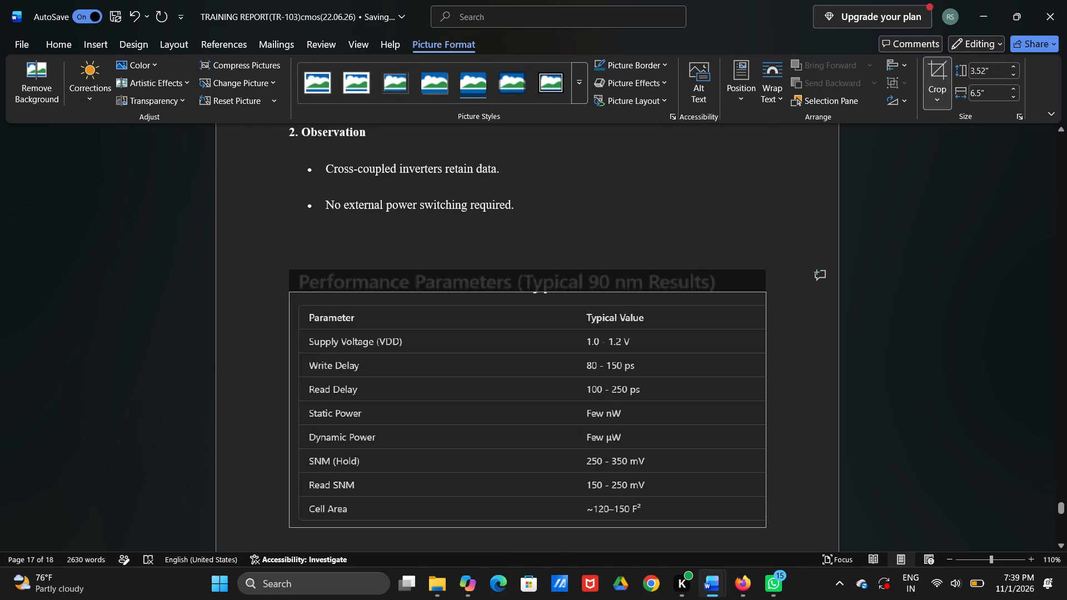
drag(533, 293, 533, 296)
click(845, 296)
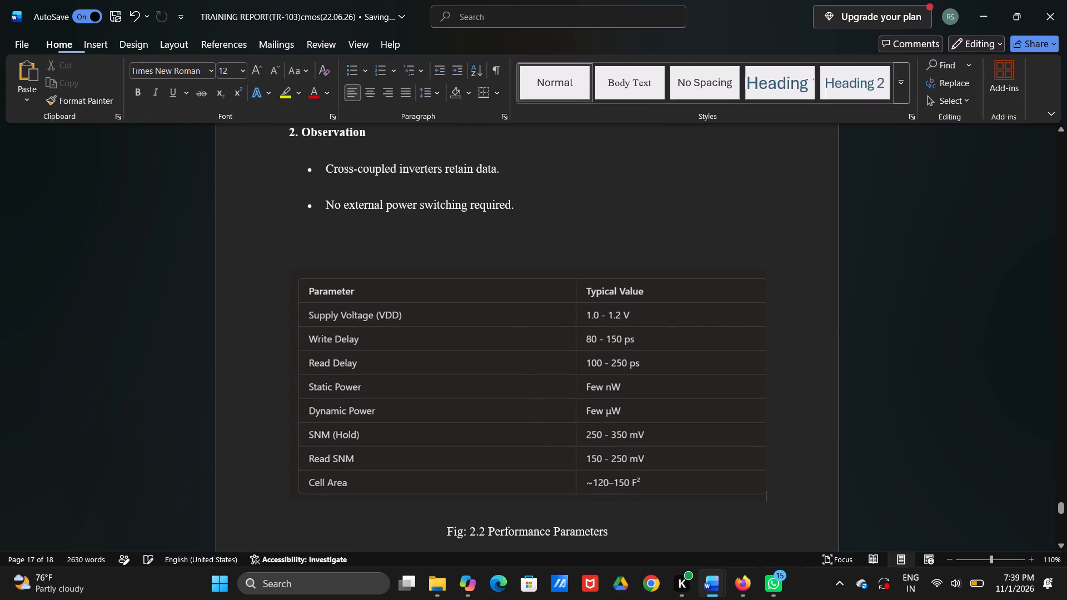
Move the cropped table picture up directly below the "No external power switching required." bullet and centre it.
drag(551, 335, 558, 236)
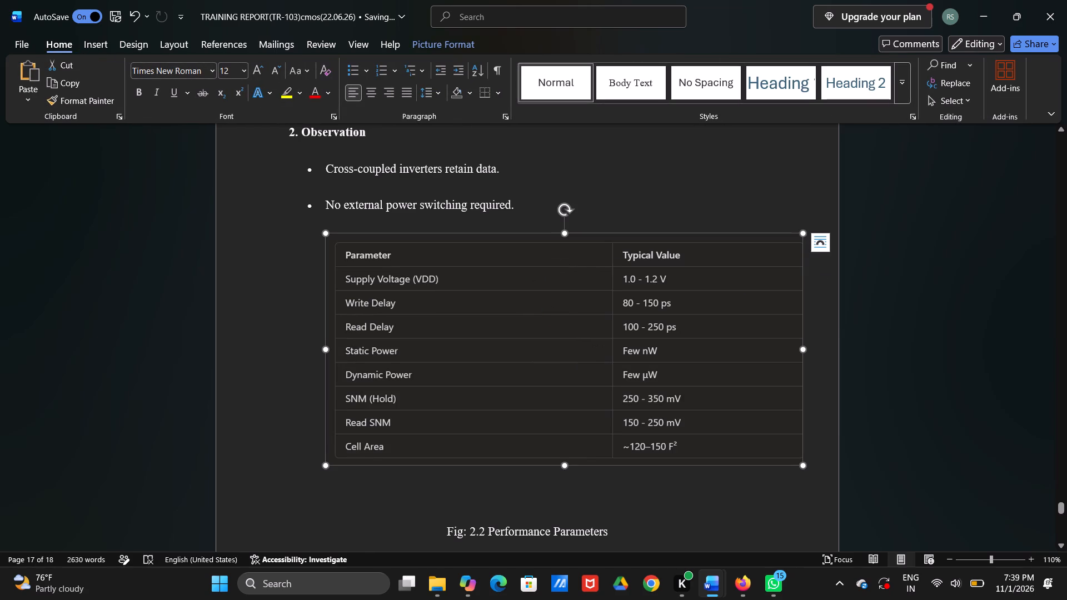
click(367, 91)
click(442, 522)
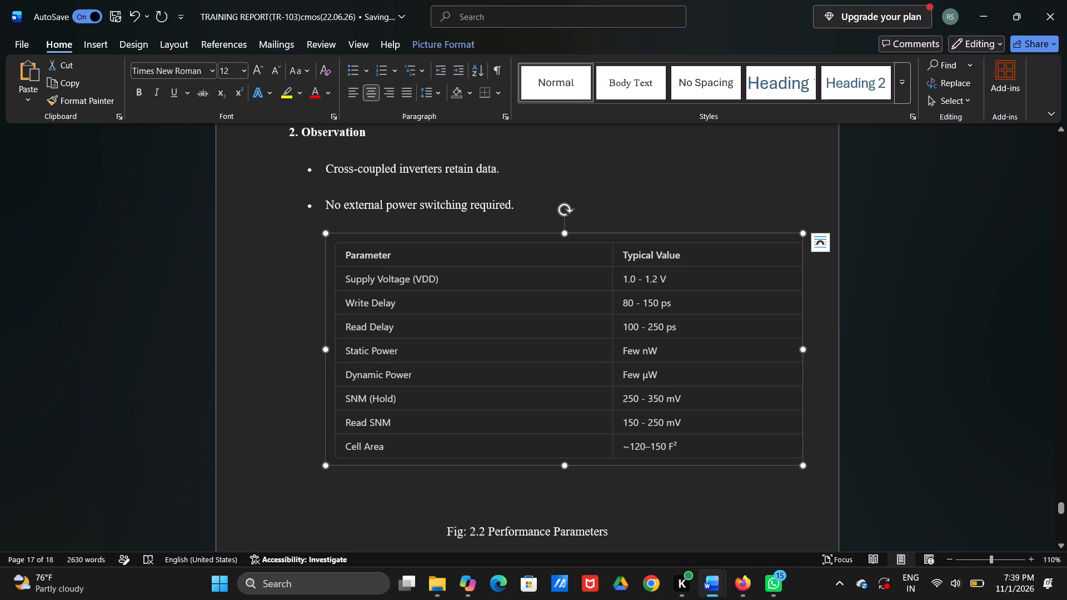
Remove the blank line above the "Fig: 2.2 Performance Parameters" caption and centre the caption again.
click(443, 527)
key(BackSpace)
key(BackSpace)
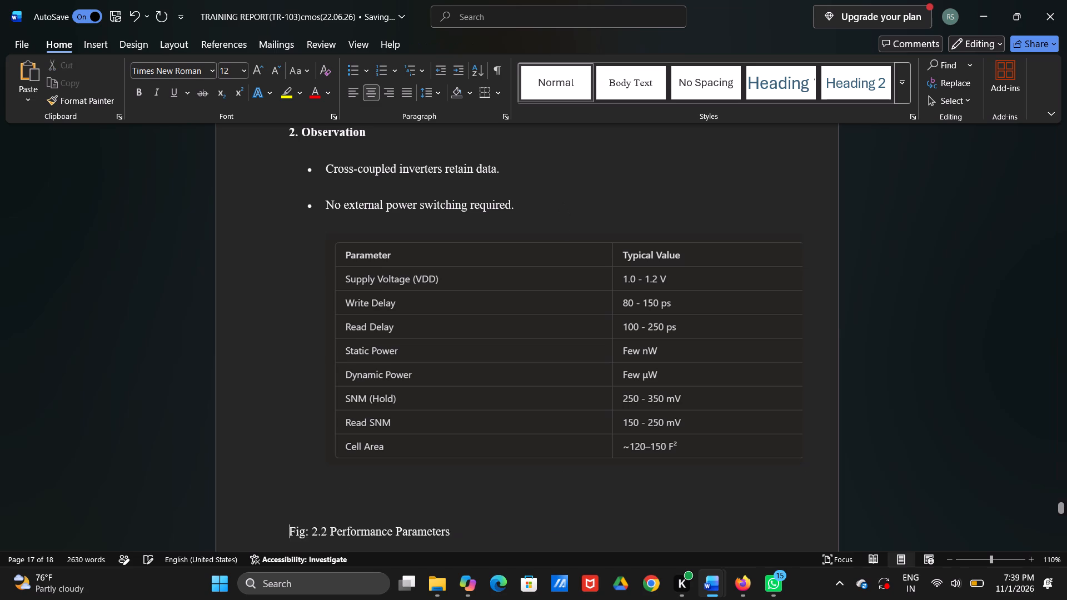
click(366, 82)
click(369, 98)
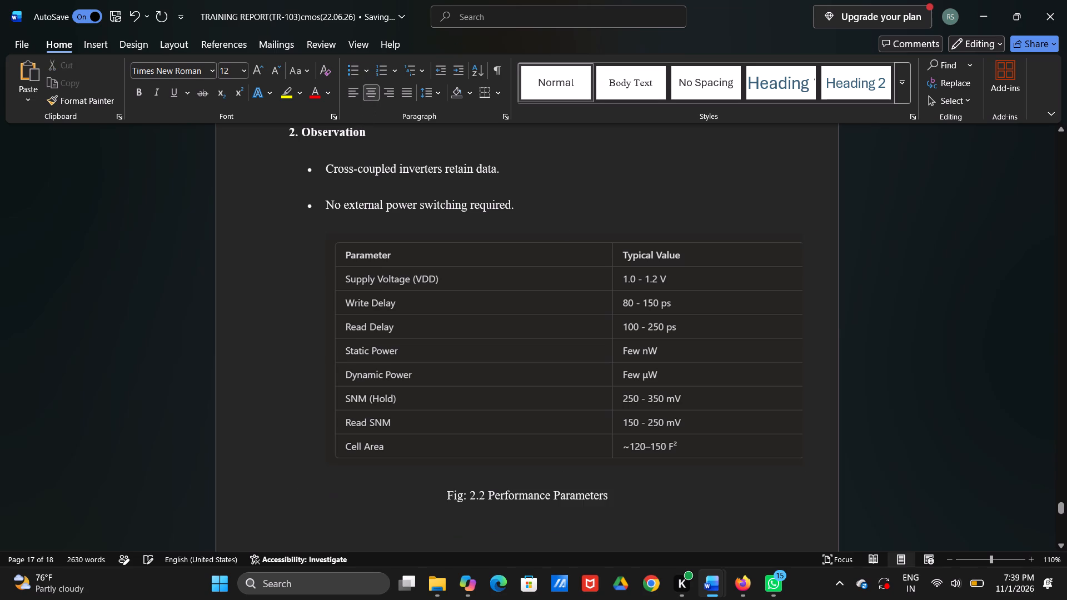
Add a blank line without a bullet between the "No external power switching required." bullet and the table picture.
click(363, 232)
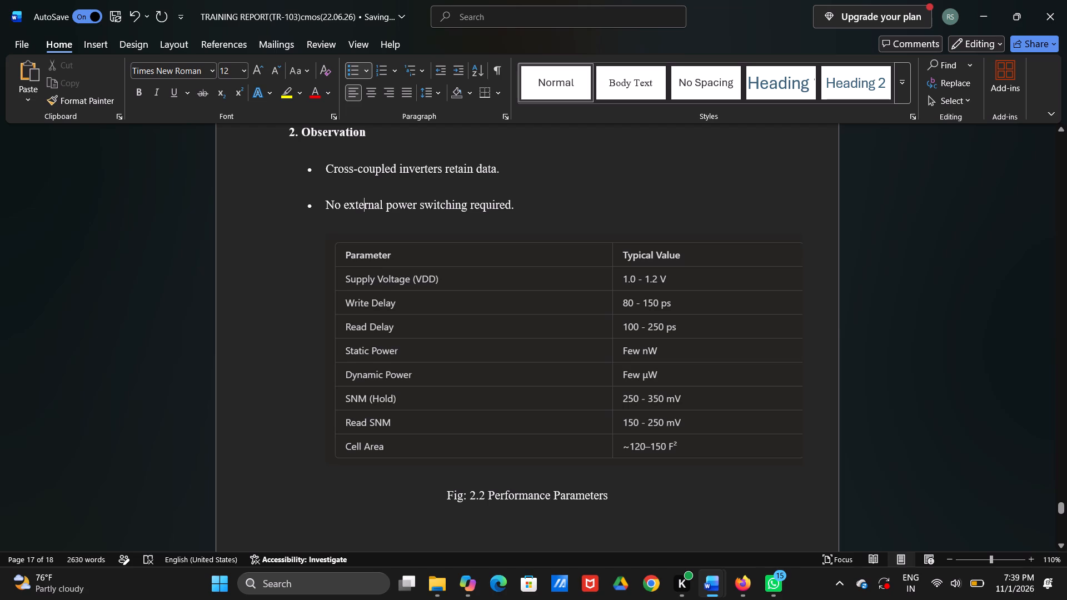
click(531, 215)
key(Return)
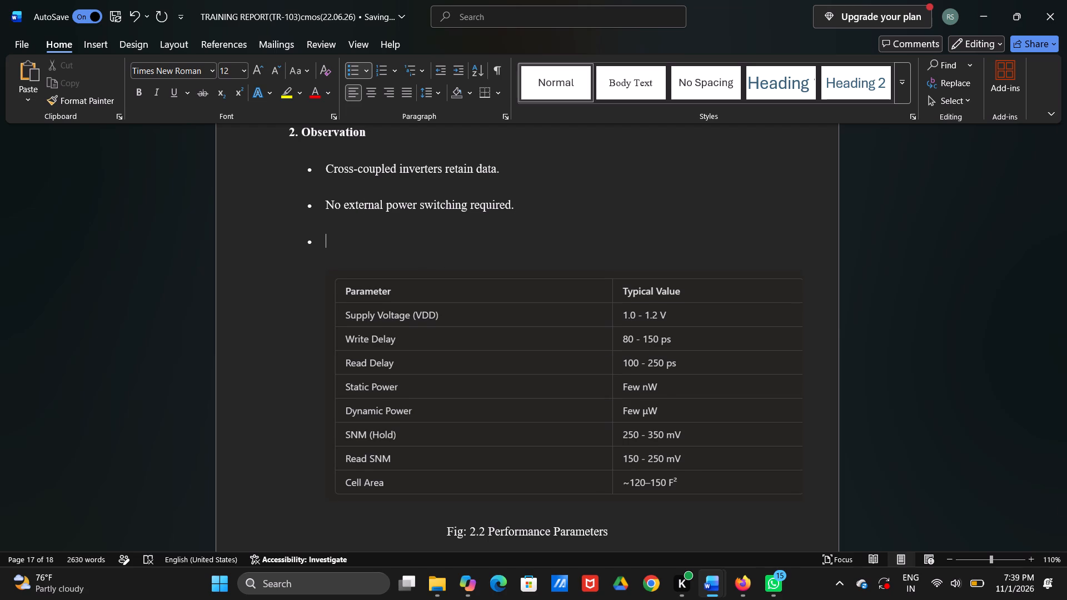
key(BackSpace)
Review the page layout from the 6T SRAM operating modes through the page after the Fig: 2.2 caption.
scroll(531, 215, down, 2)
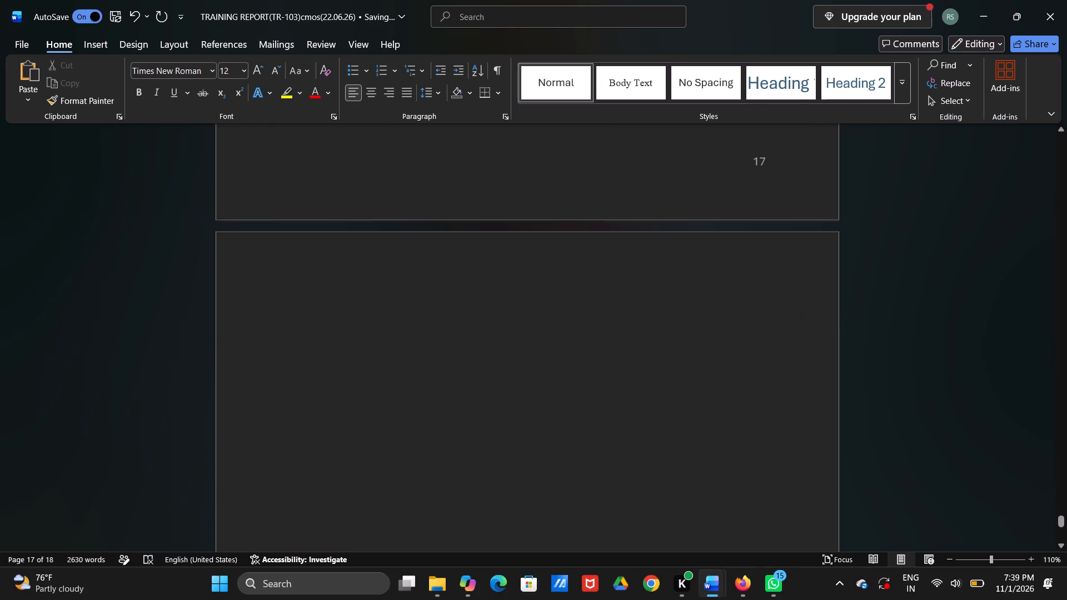
scroll(531, 215, down, 1)
scroll(531, 215, up, 1)
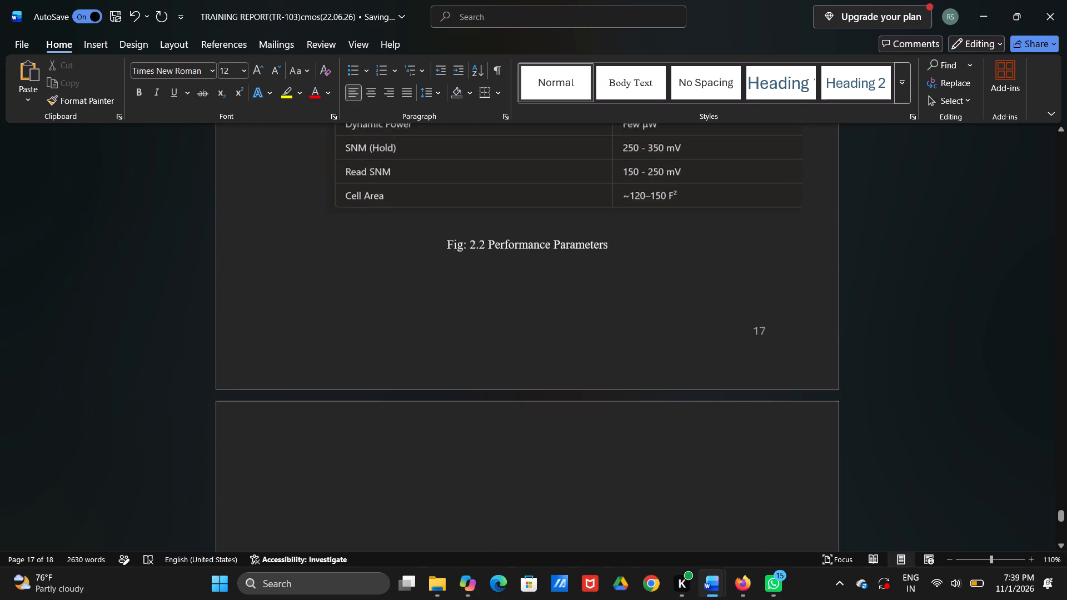
scroll(531, 215, up, 3)
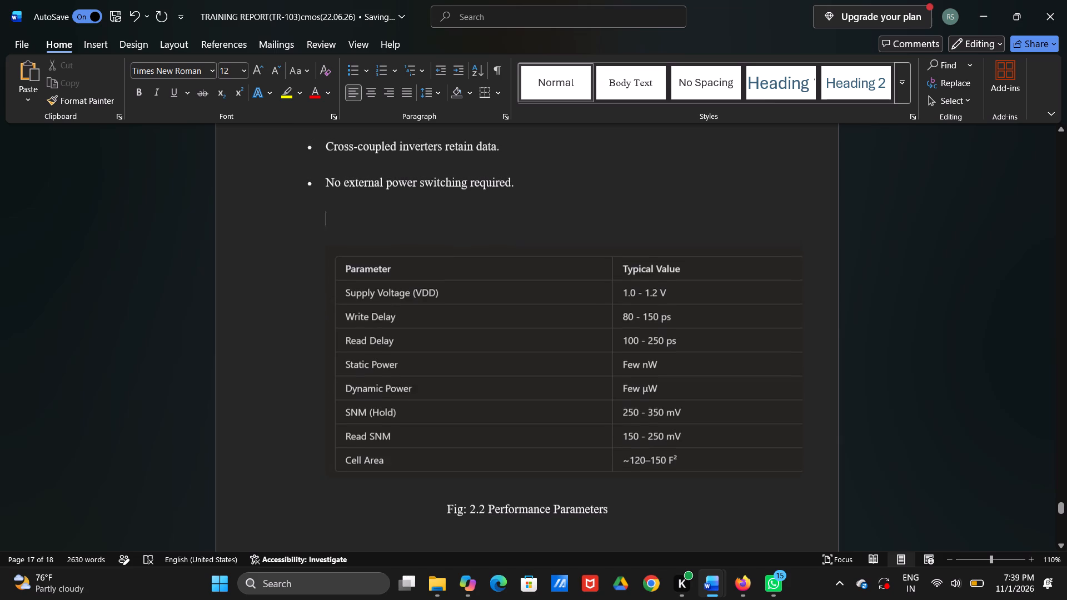
scroll(531, 215, up, 3)
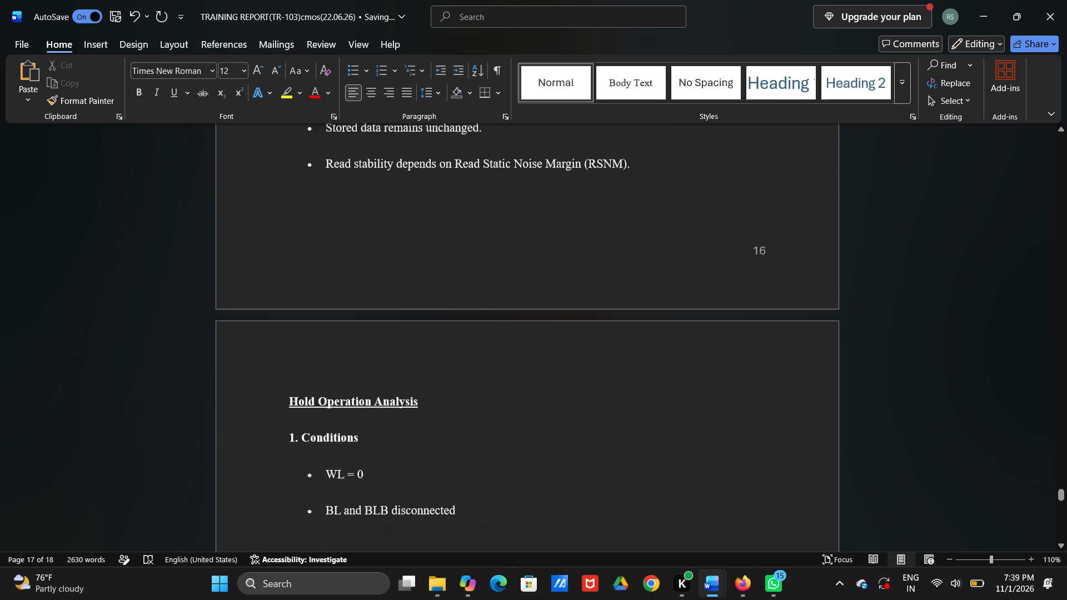
scroll(531, 215, up, 3)
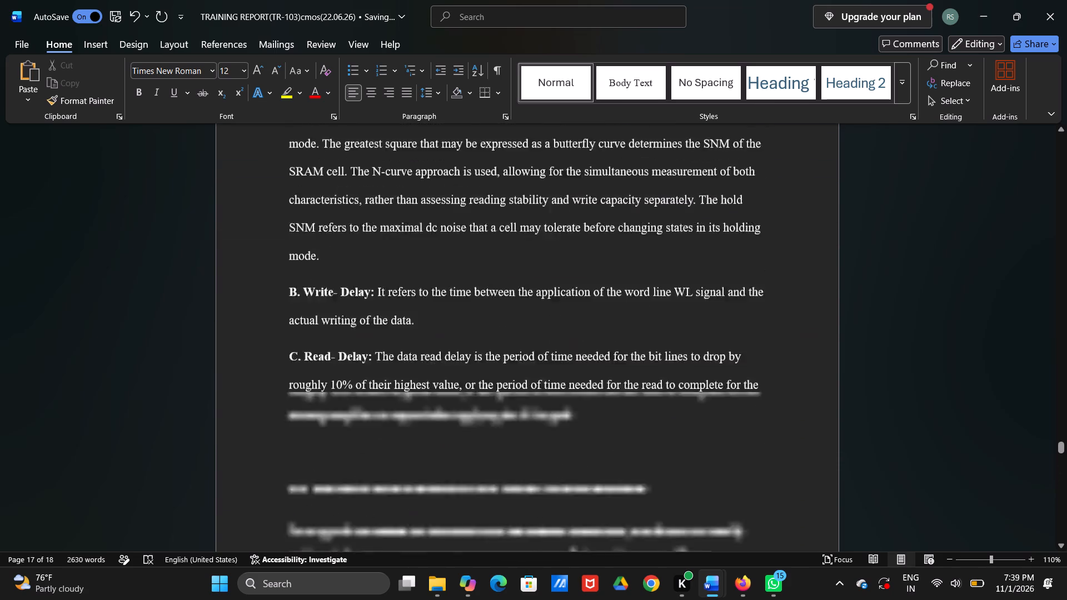
scroll(531, 215, up, 3)
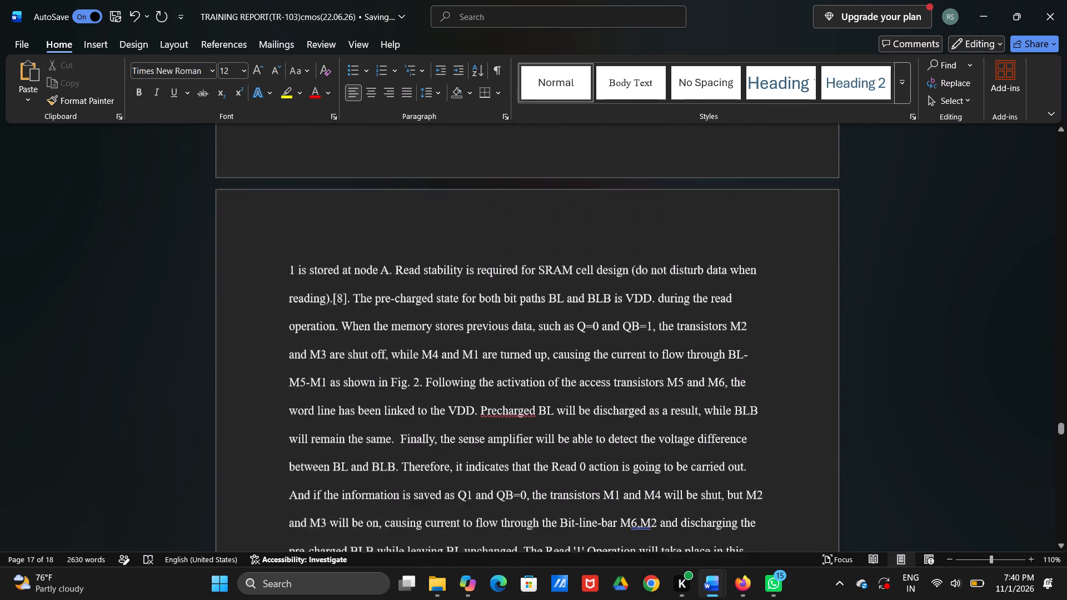
scroll(531, 215, up, 3)
scroll(531, 215, down, 2)
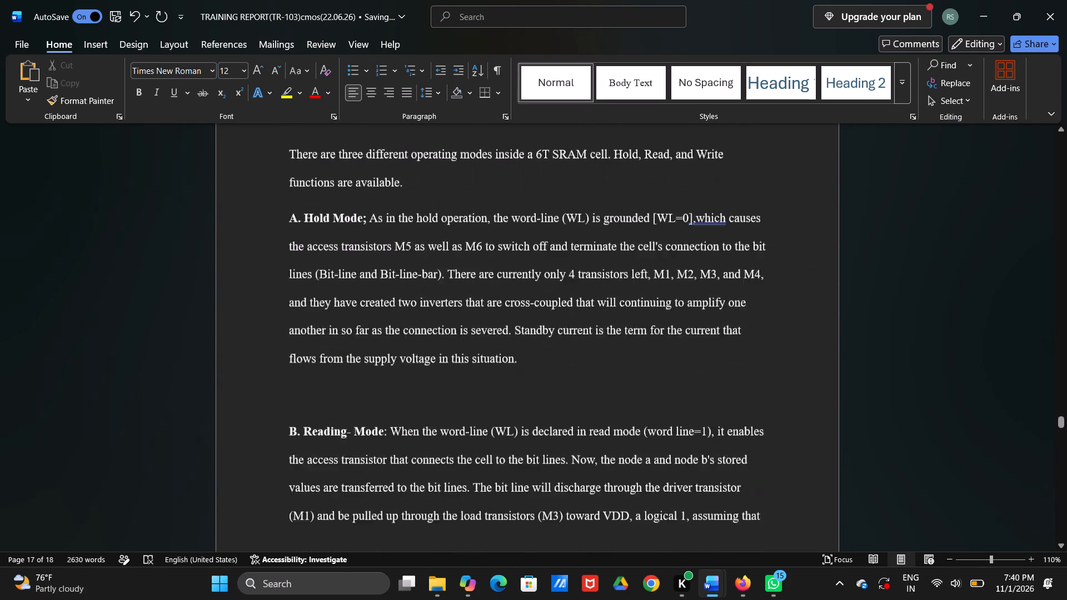
scroll(531, 215, down, 10)
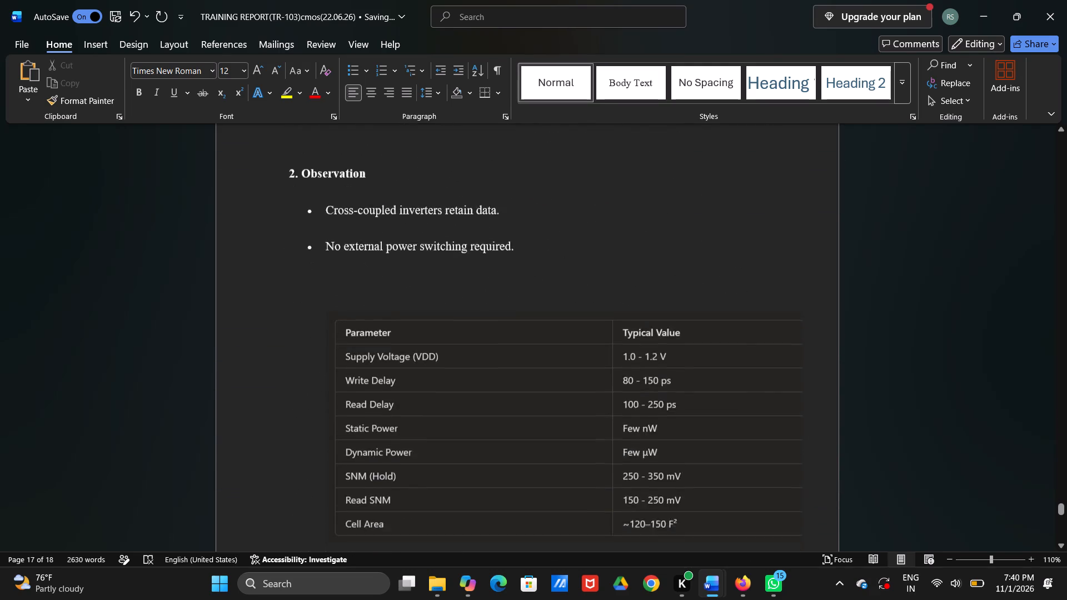
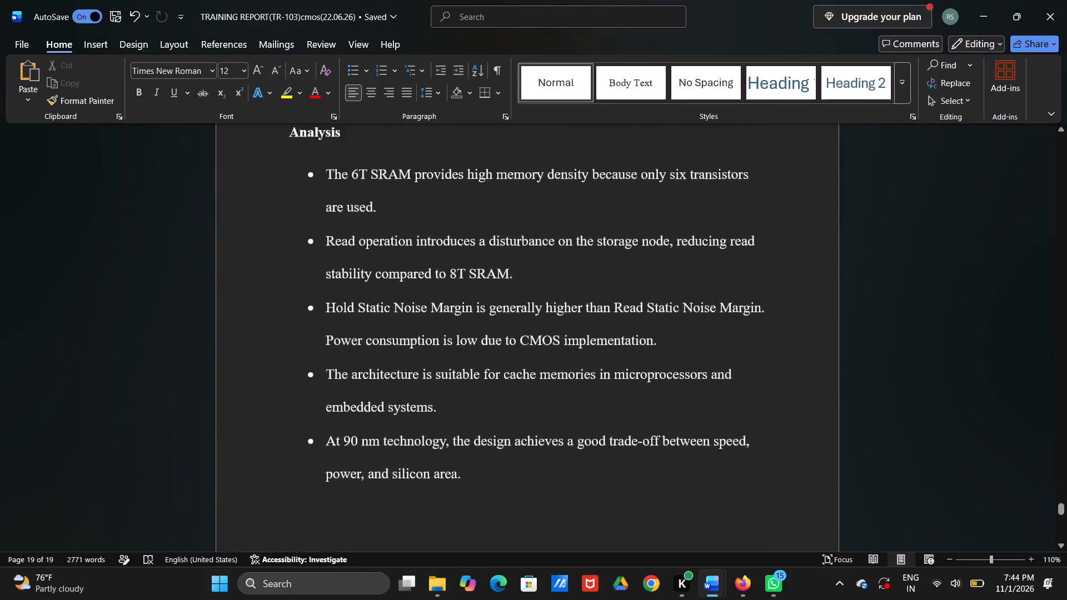
scroll(341, 329, up, 1)
click(341, 329)
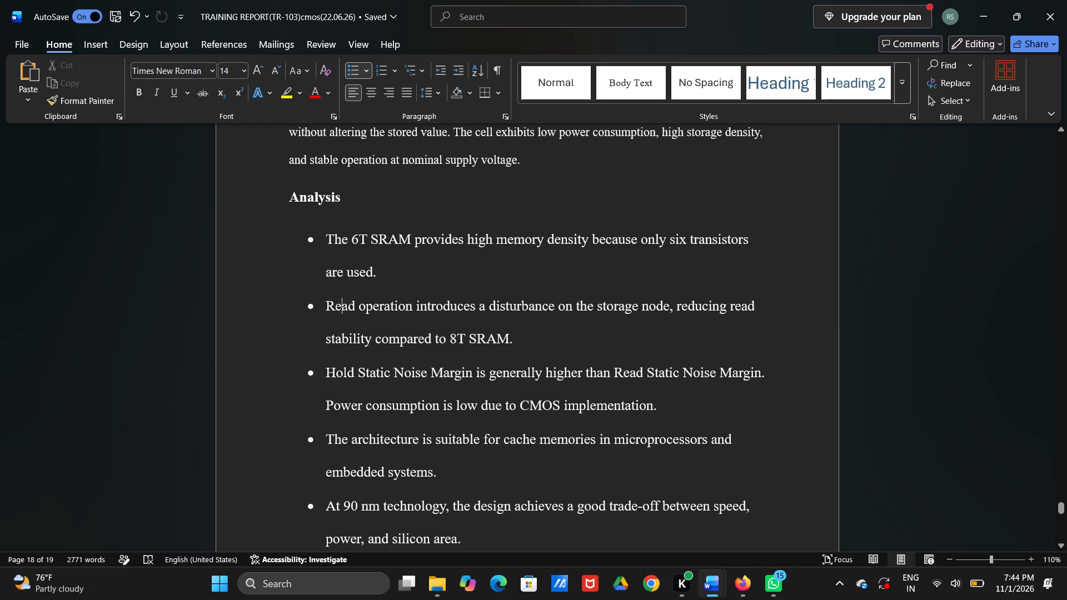
click(322, 203)
click(322, 203)
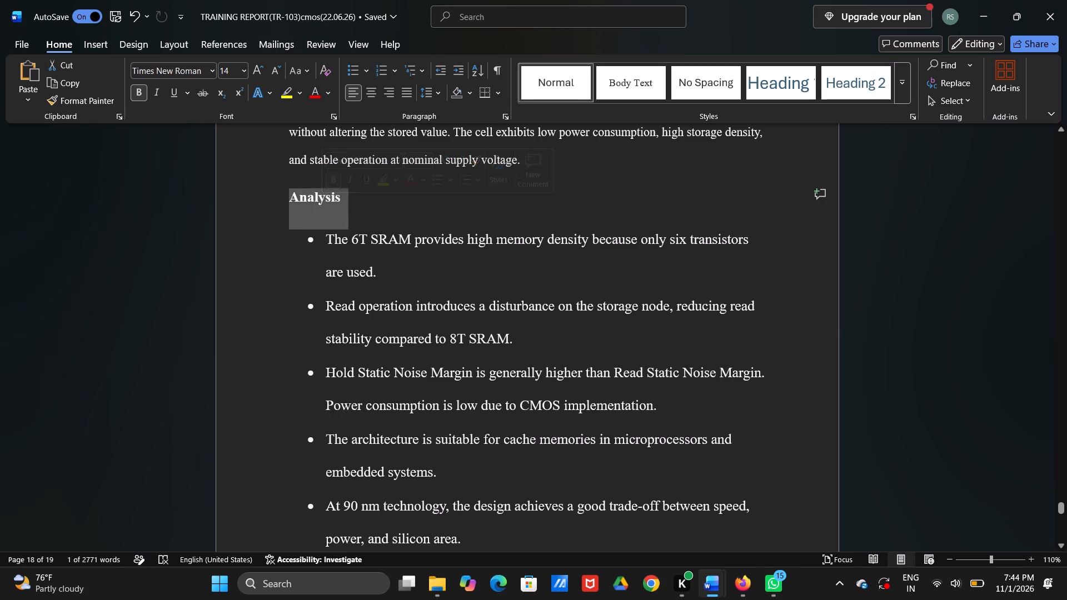
click(335, 243)
drag(331, 241, 565, 520)
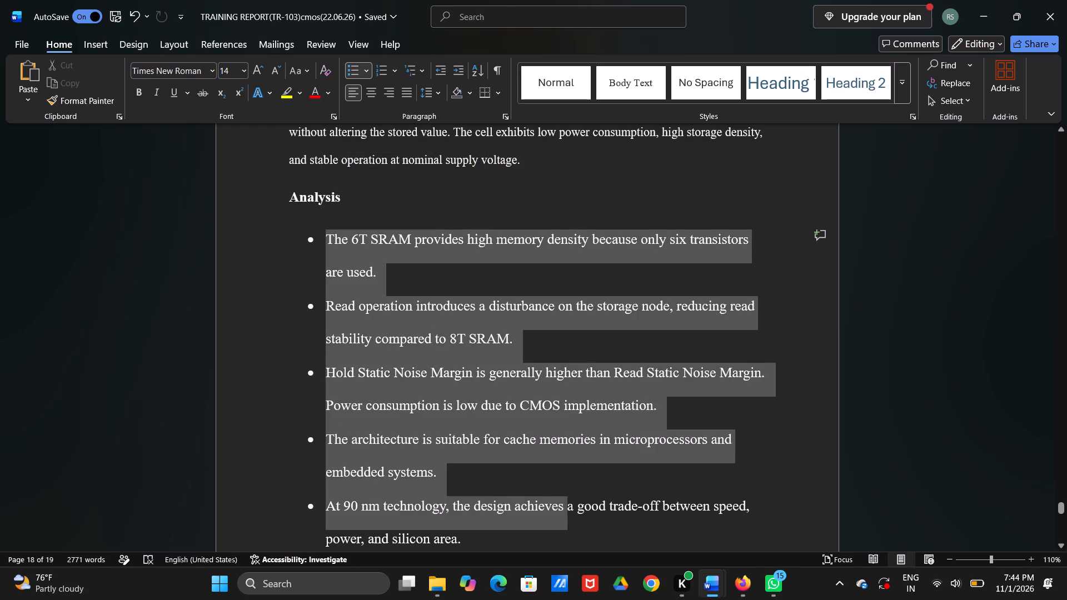
drag(565, 520, 503, 208)
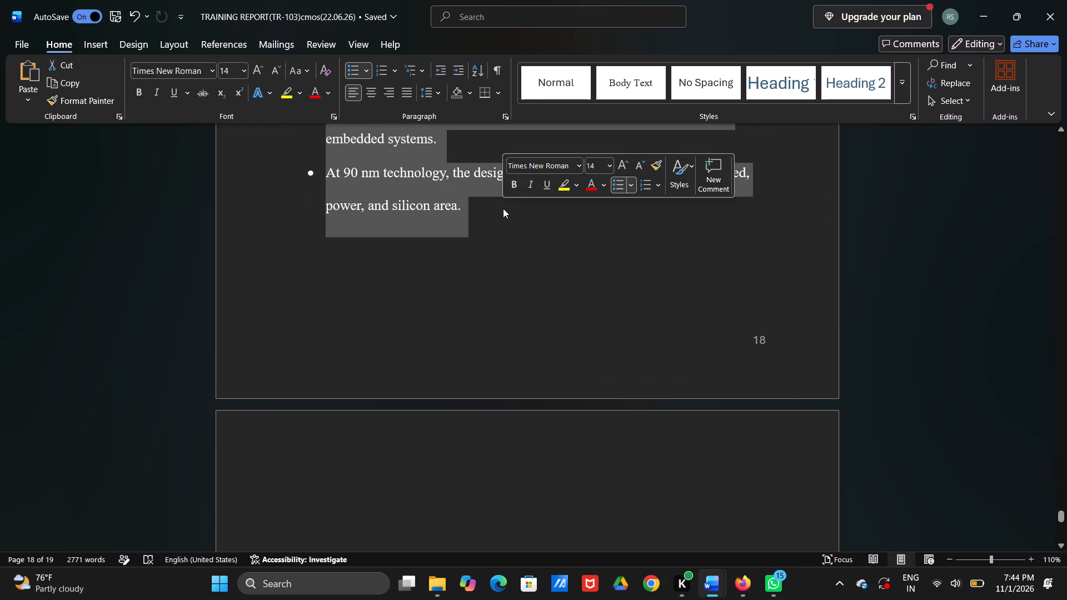
key(ctrl+b)
key(ctrl+b)
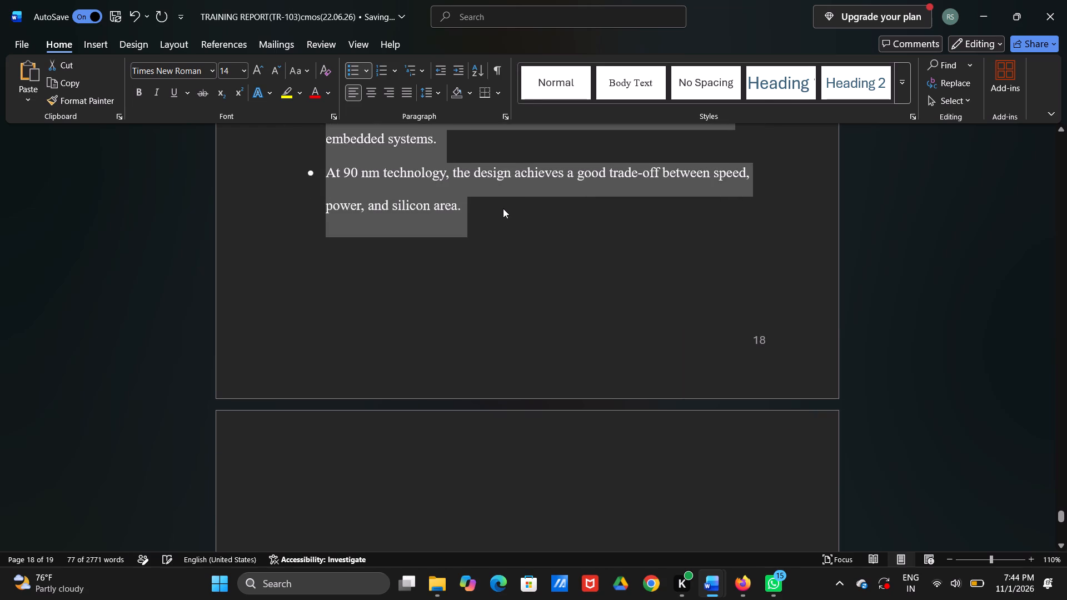
key(ctrl+shift+comma)
scroll(503, 208, up, 2)
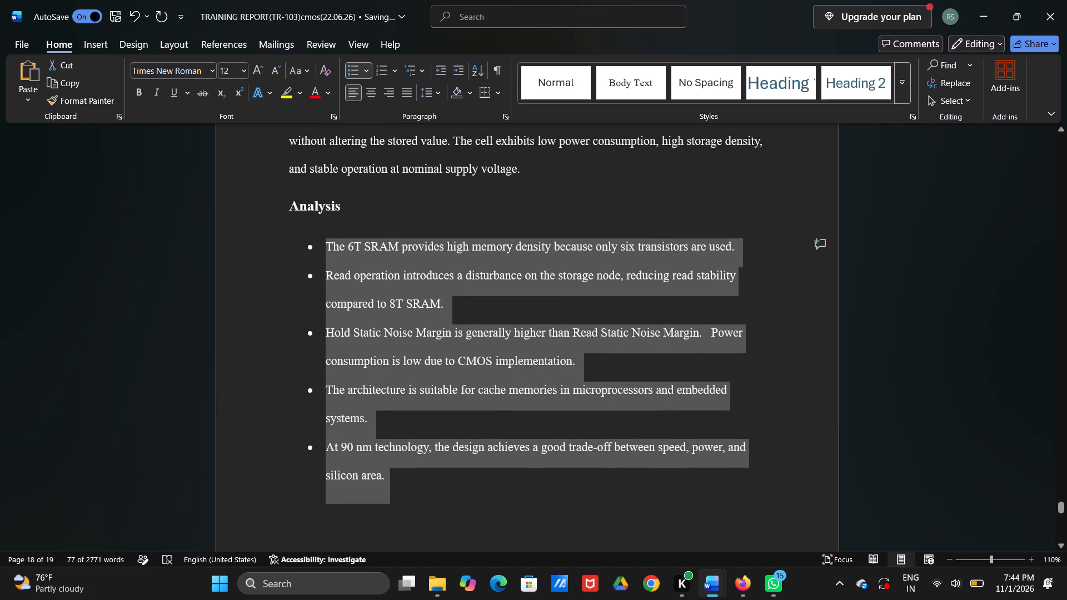
click(337, 205)
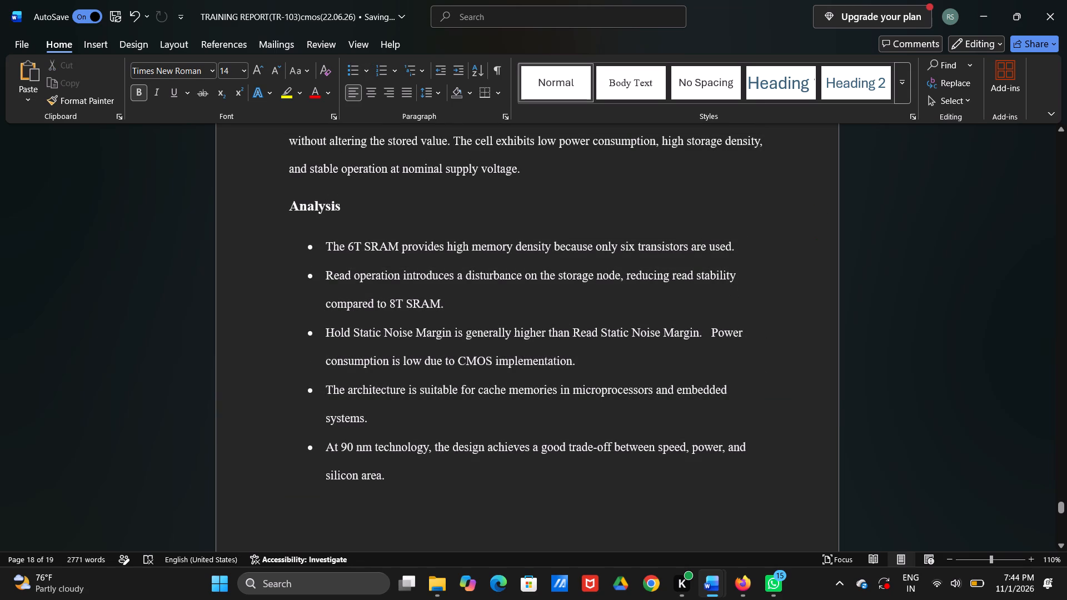
Stretch the performance parameters table picture above the "Fig: 2.2" caption slightly taller, keeping its width.
scroll(347, 251, up, 2)
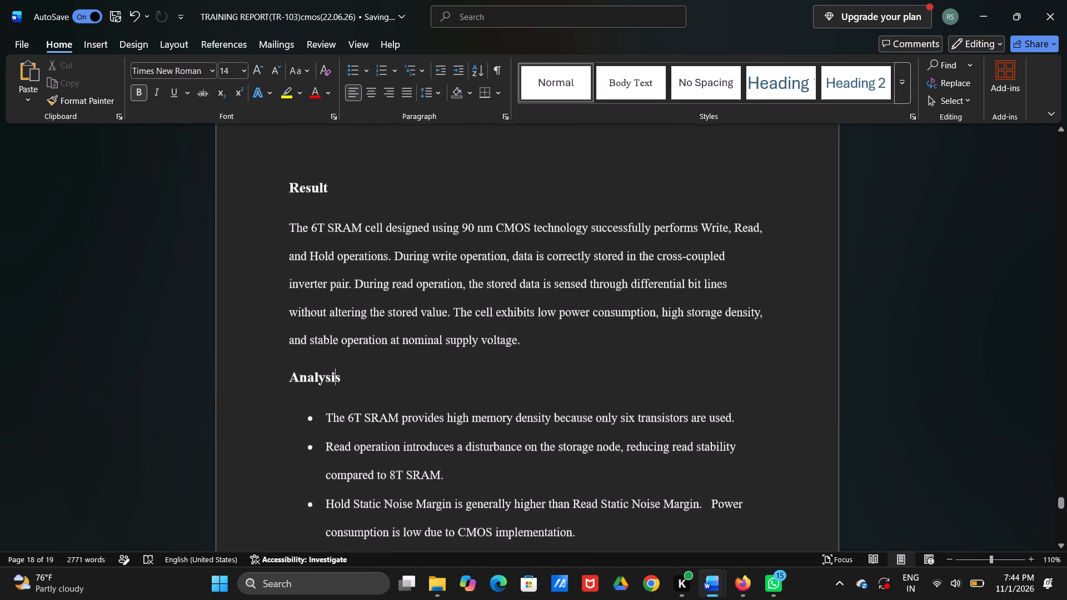
scroll(347, 251, up, 2)
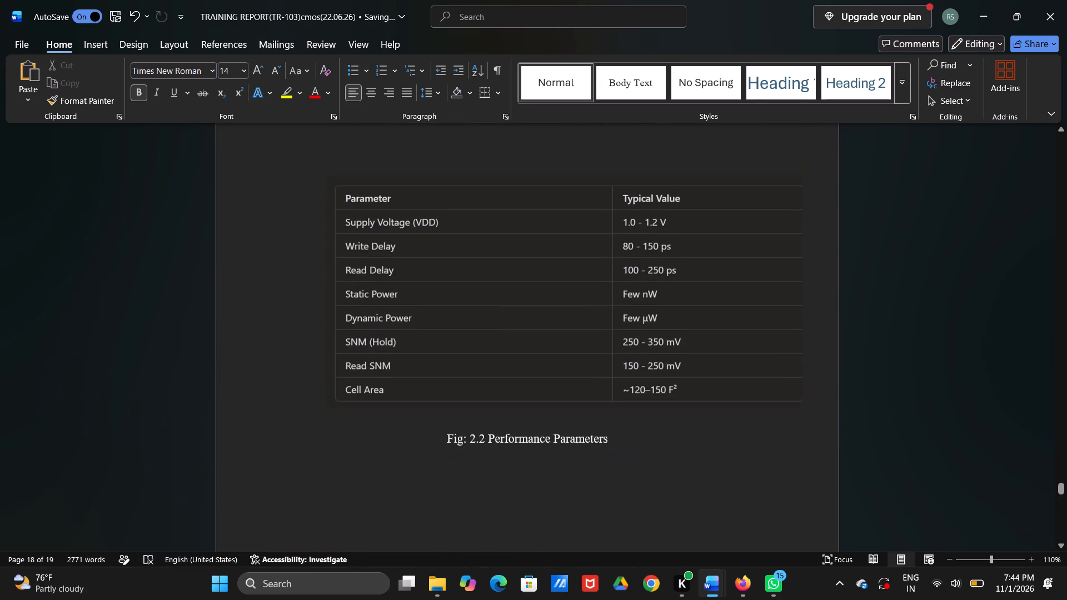
click(522, 279)
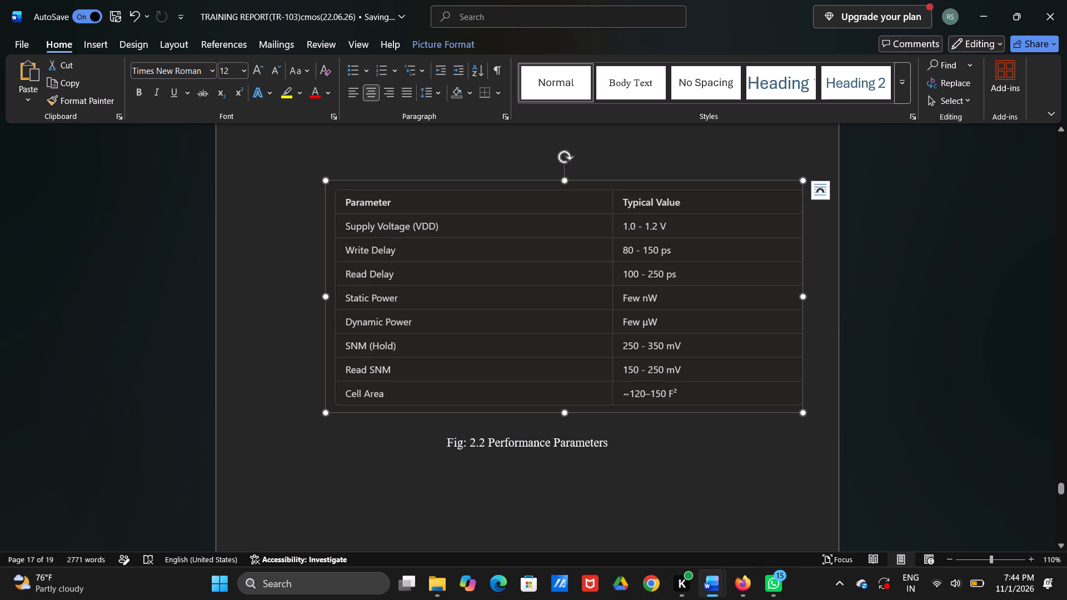
drag(562, 409, 566, 512)
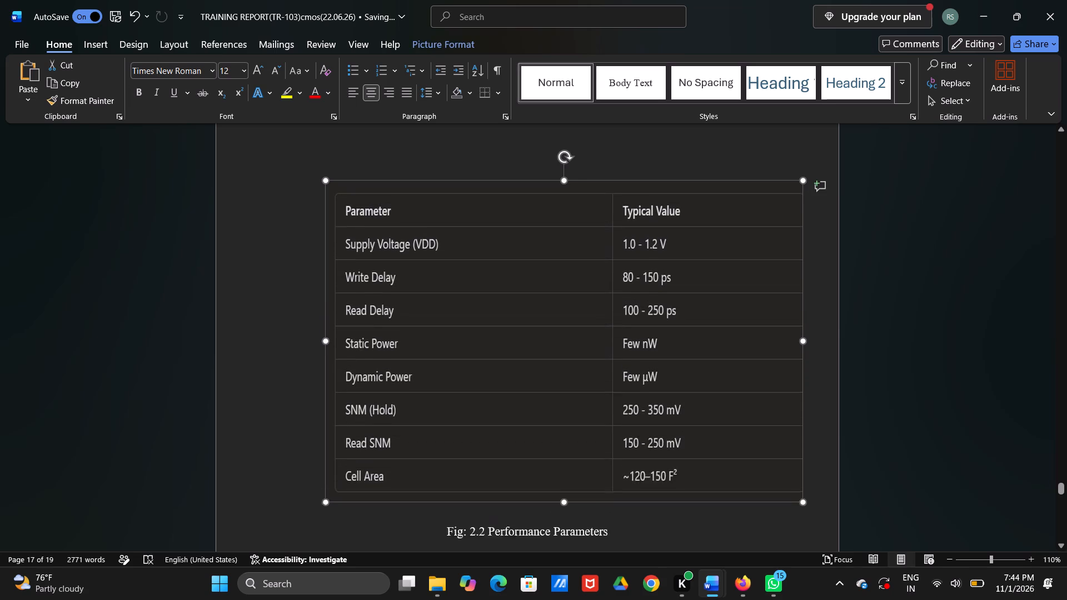
drag(566, 512, 572, 442)
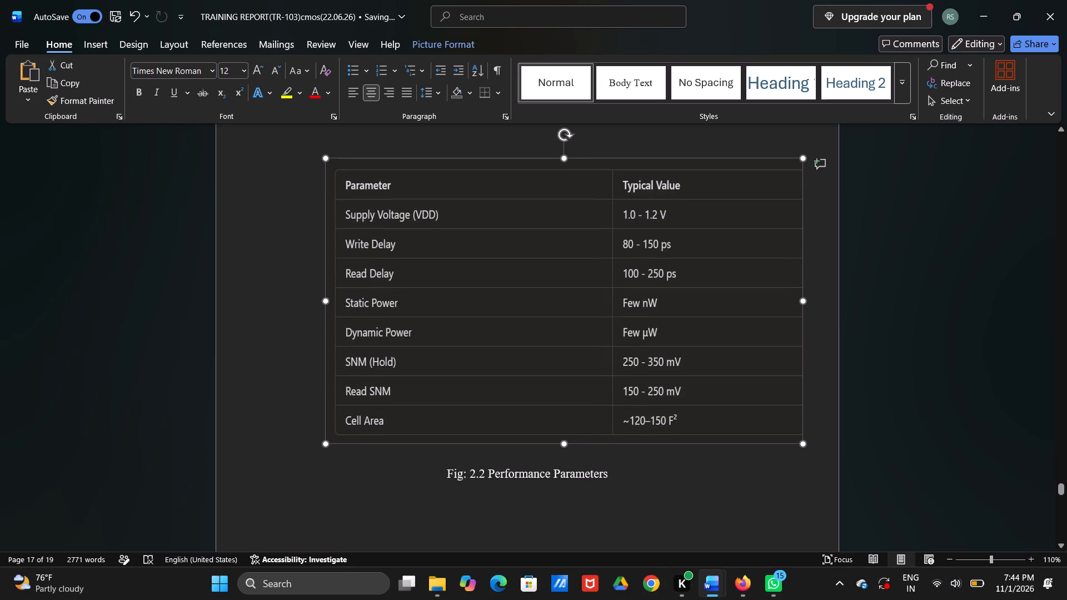
drag(572, 442, 572, 441)
Remove the blank lines between the section 2.7 introductory paragraph and the "Write operation analysis" heading.
scroll(724, 367, up, 2)
scroll(724, 367, down, 1)
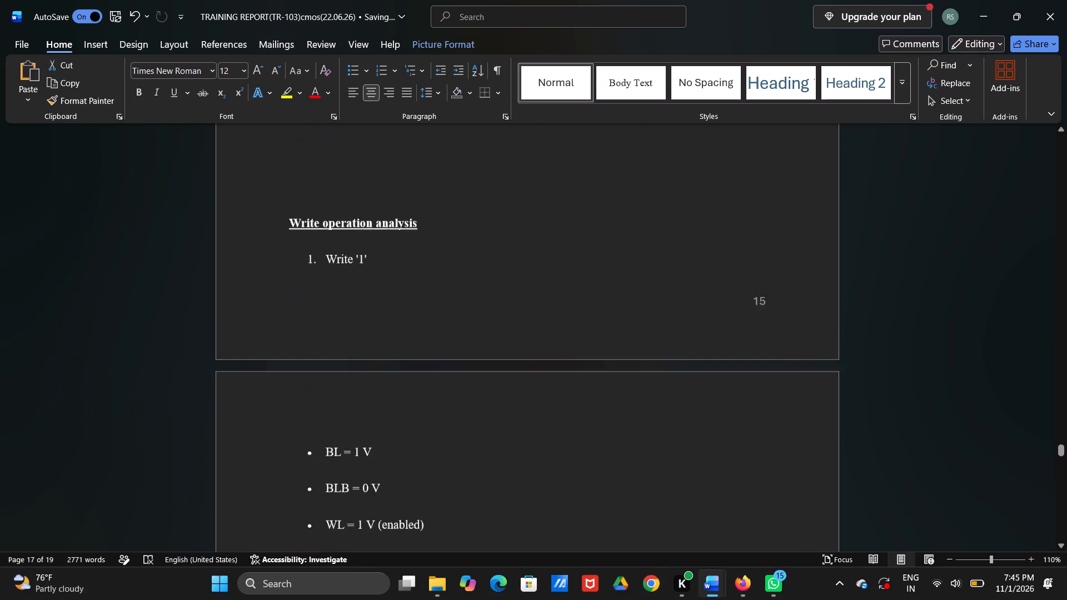
scroll(724, 367, down, 1)
scroll(724, 367, up, 1)
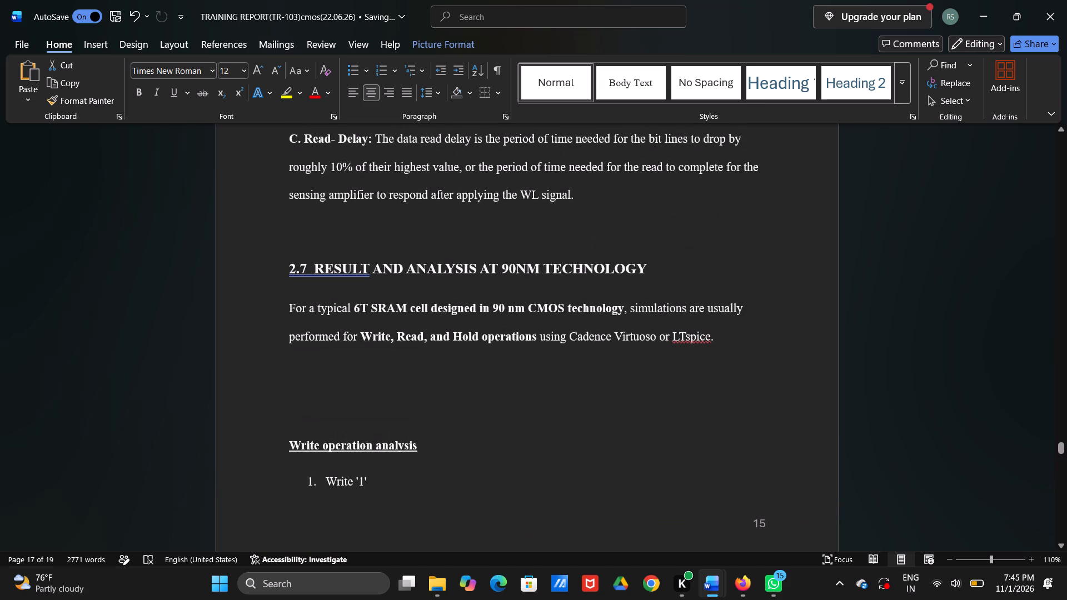
scroll(452, 365, down, 1)
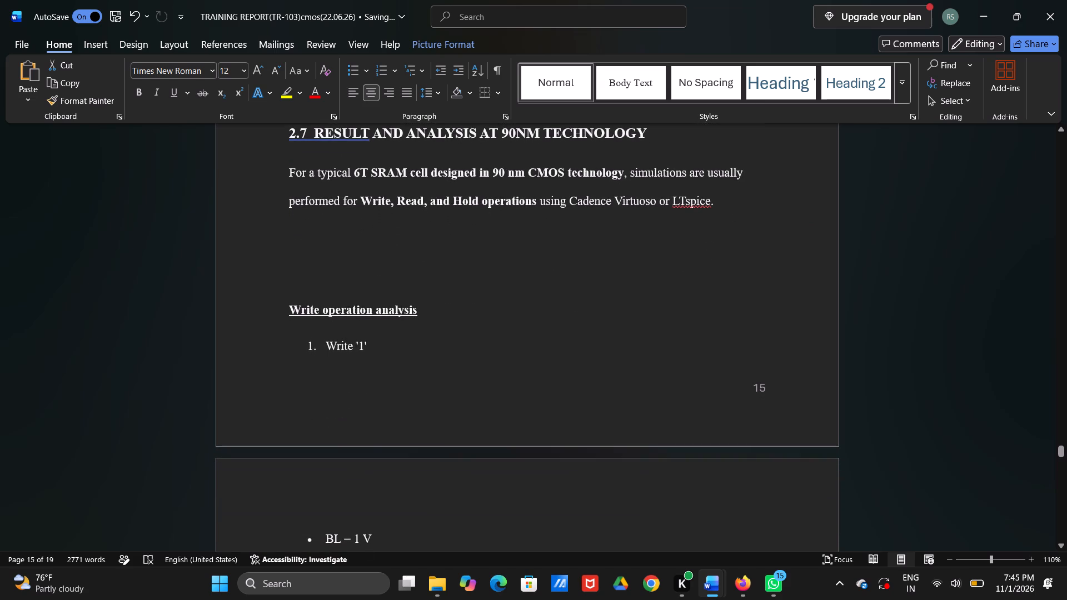
click(284, 273)
key(BackSpace)
key(BackSpace)
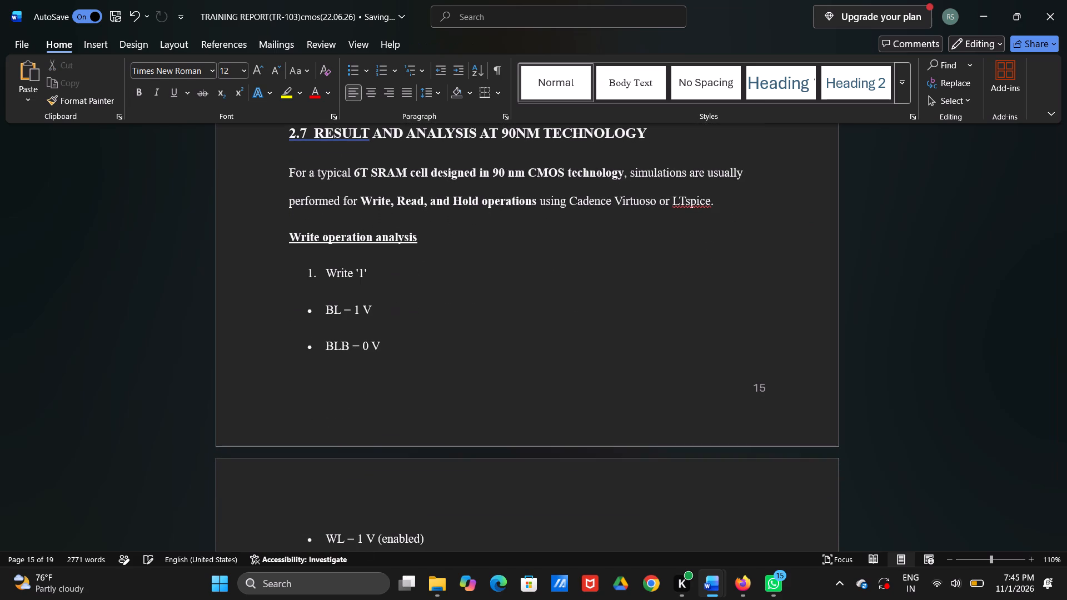
Remove the extra blank lines between the "Fig: 2.2 Performance Parameters" caption and the "Result" heading, keeping the heading on its own line.
scroll(284, 273, down, 2)
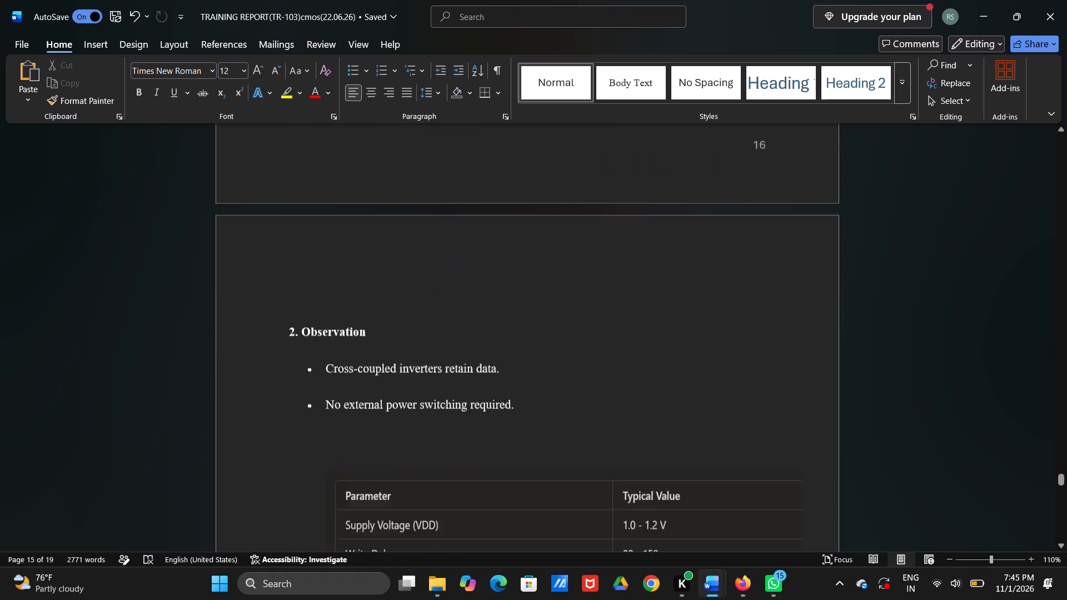
scroll(284, 273, down, 2)
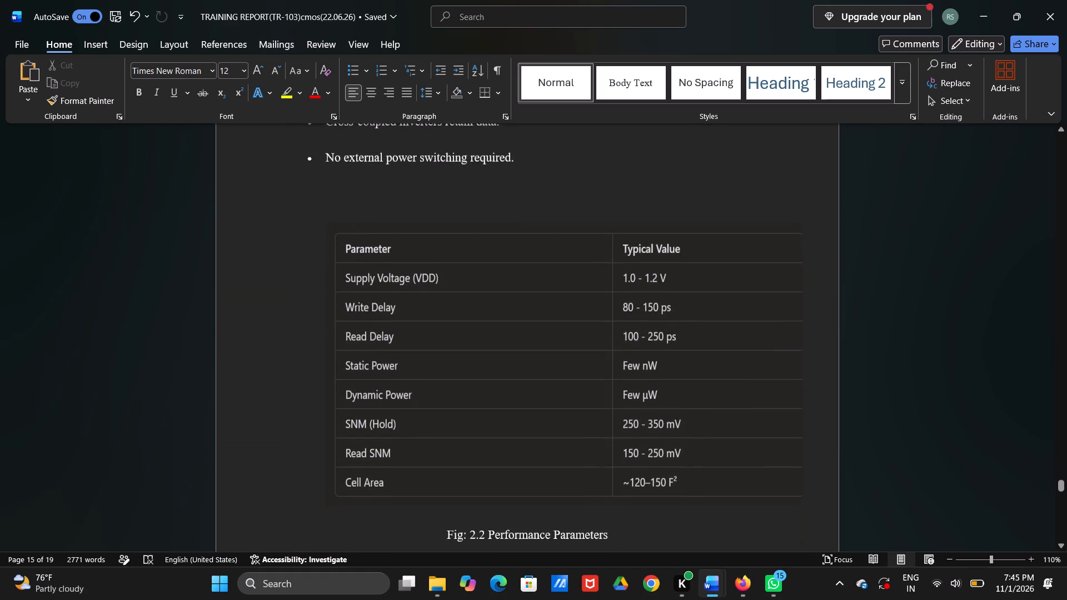
scroll(284, 273, down, 3)
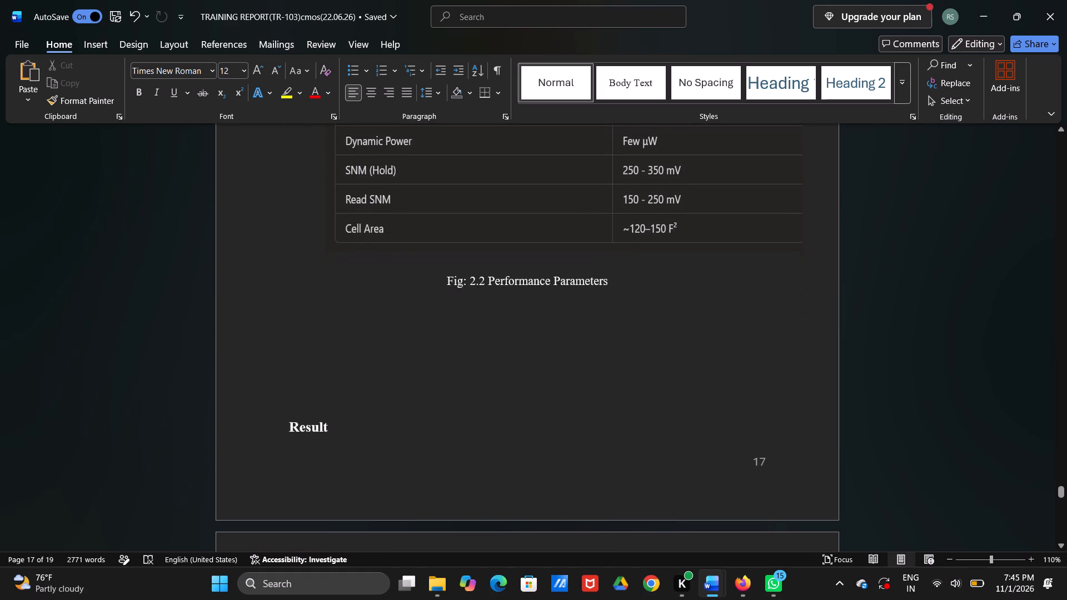
scroll(284, 273, down, 1)
click(288, 373)
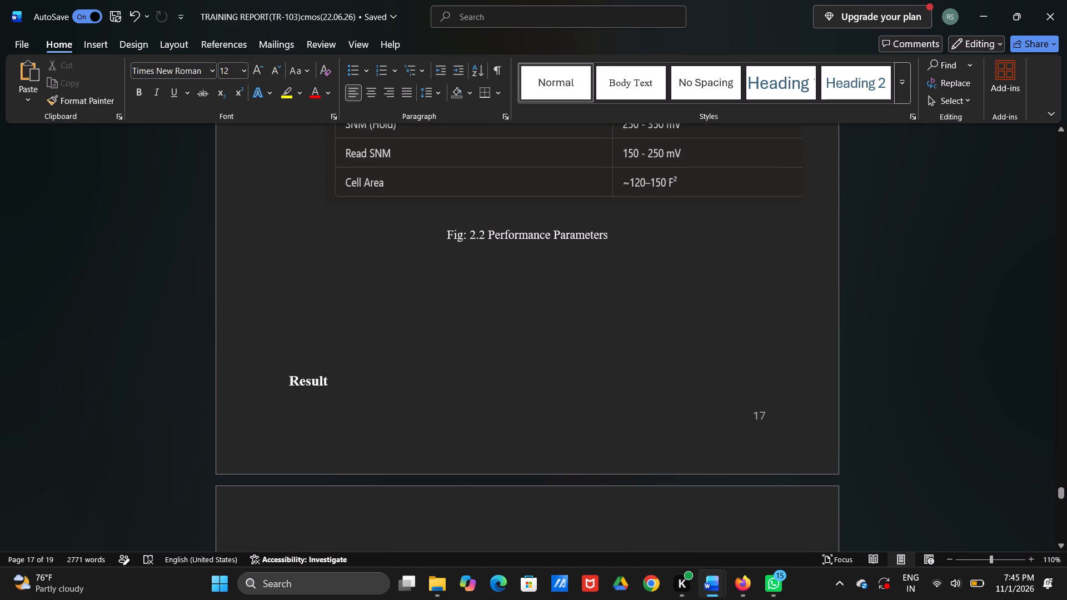
key(BackSpace)
key(BackSpace)
key(BackSpace)
key(BackSpace)
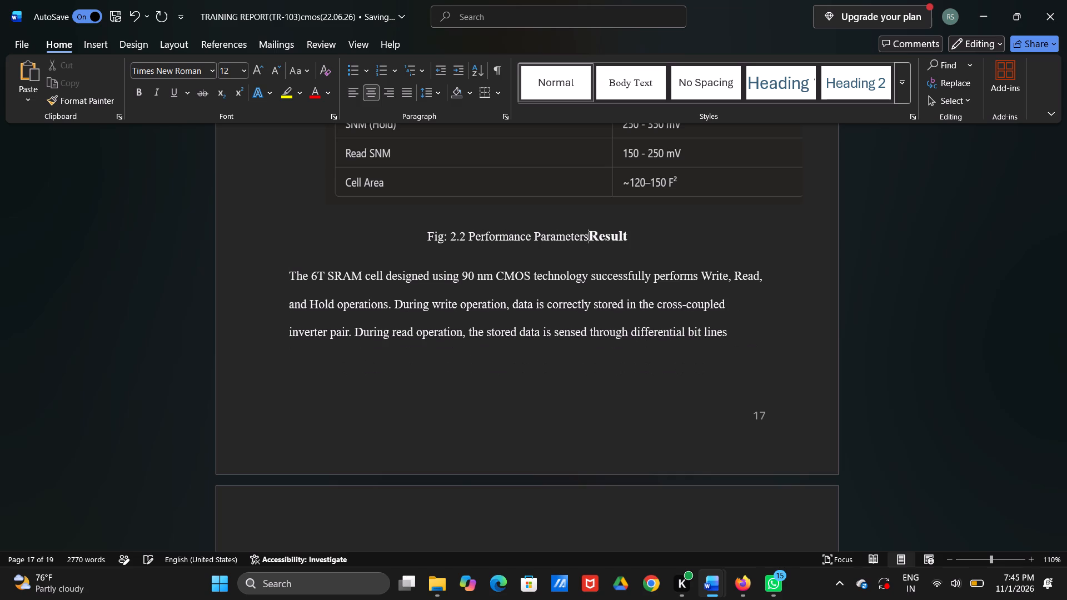
key(Return)
key(BackSpace)
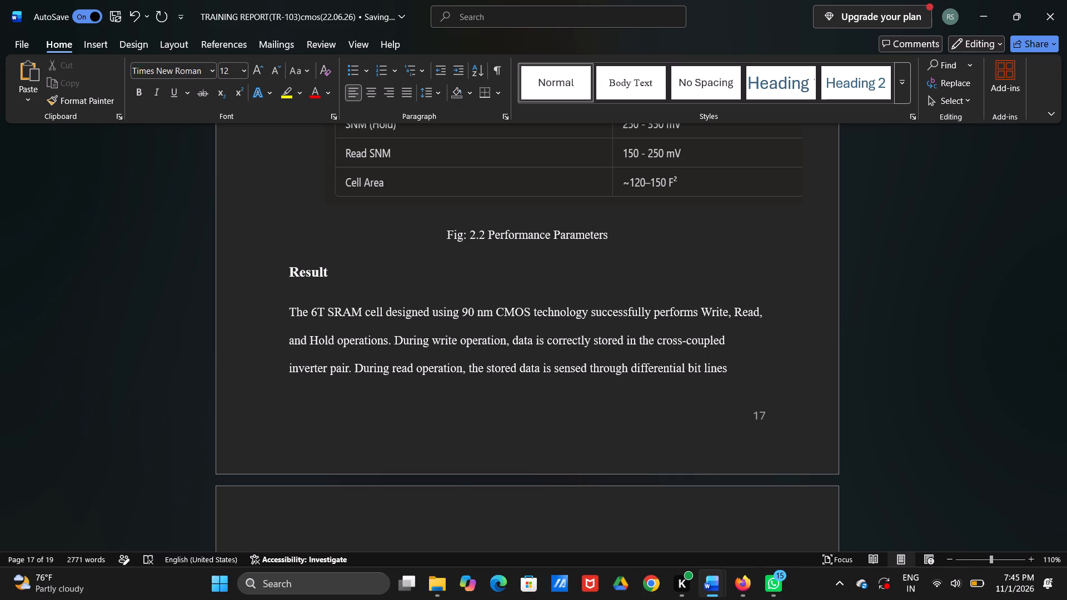
Add an empty line without a bullet at the left margin below the last Analysis point, "At 90 nm technology".
scroll(288, 373, down, 1)
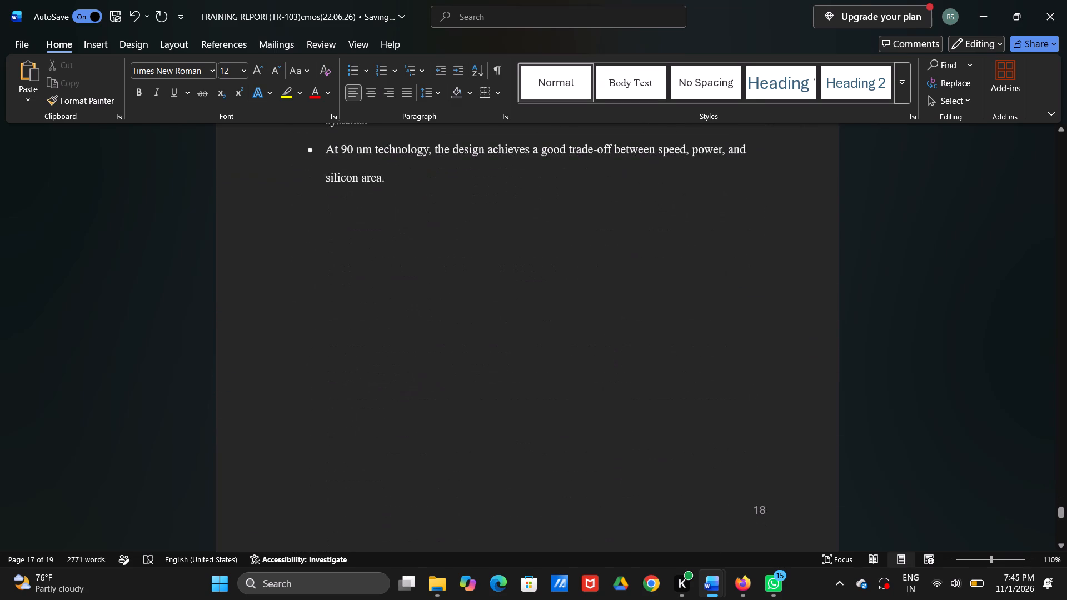
scroll(288, 373, down, 2)
scroll(288, 373, up, 1)
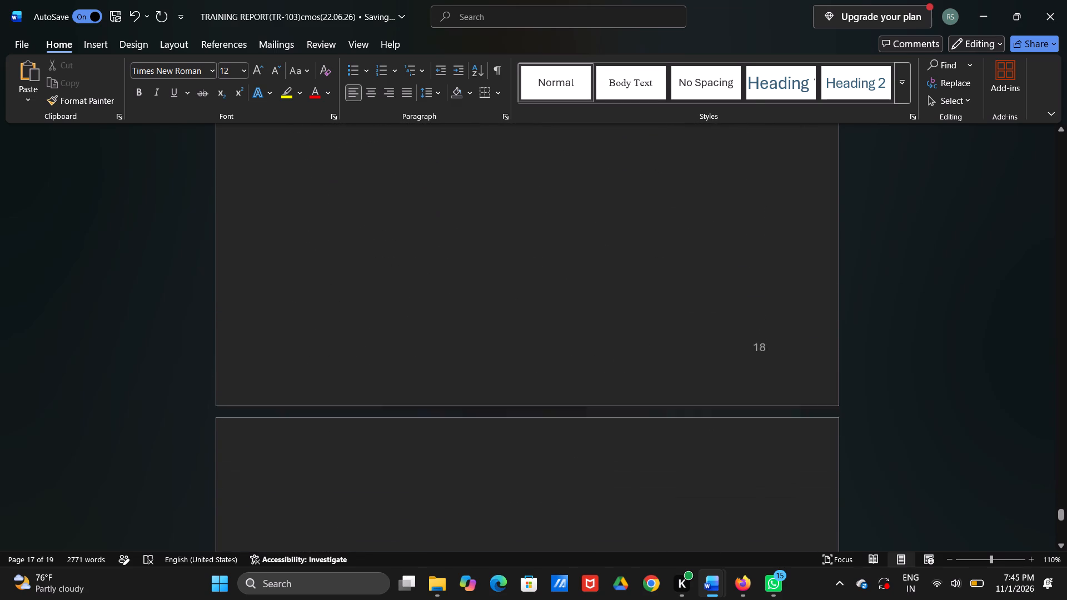
scroll(288, 373, up, 1)
click(386, 191)
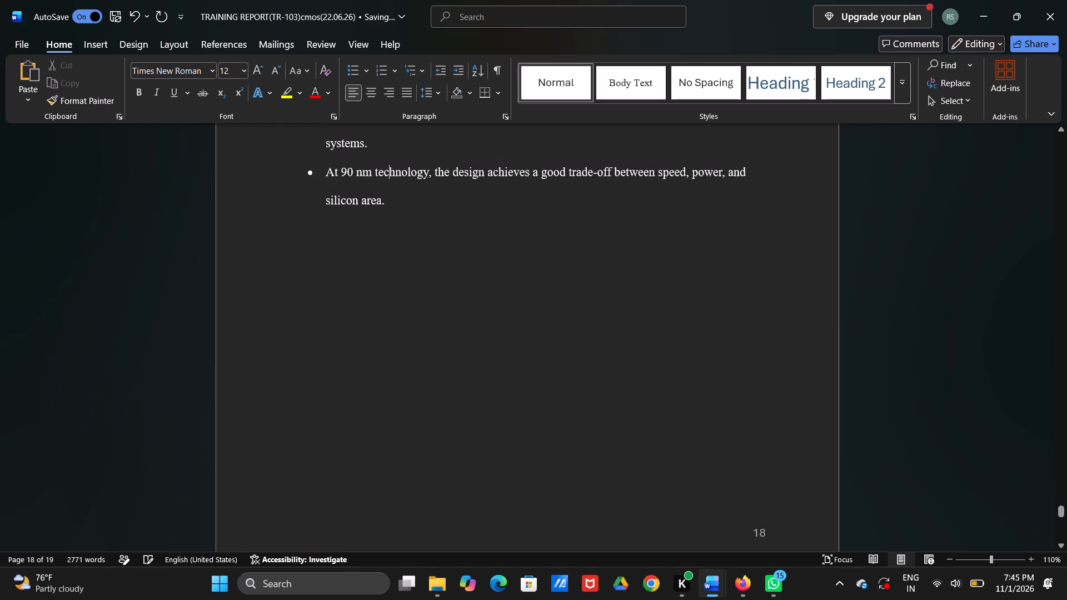
click(399, 217)
key(Return)
key(BackSpace)
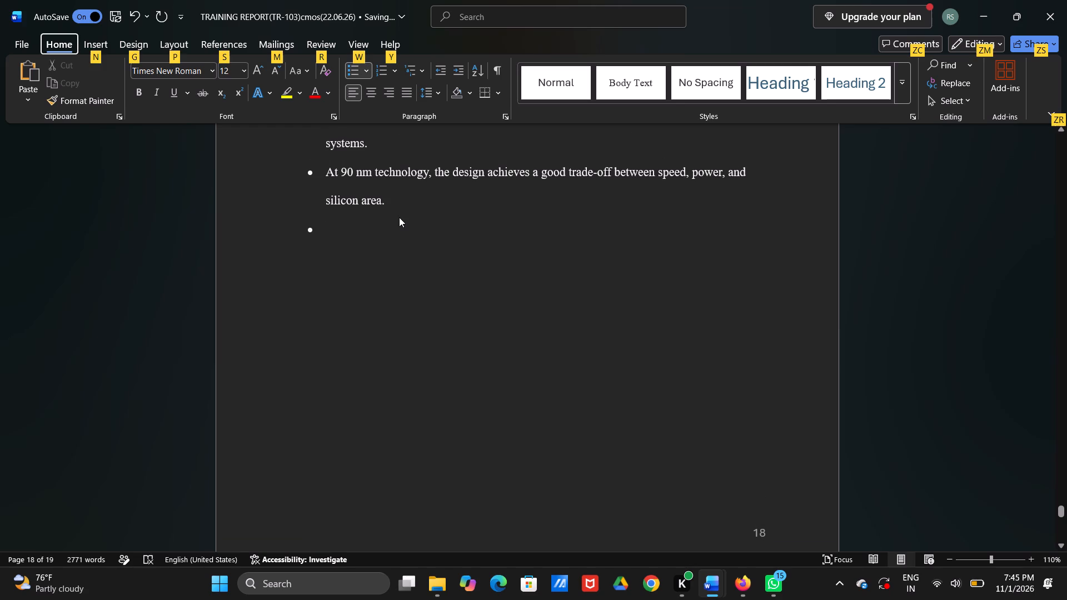
key(BackSpace)
key(BackSpace)
click(399, 217)
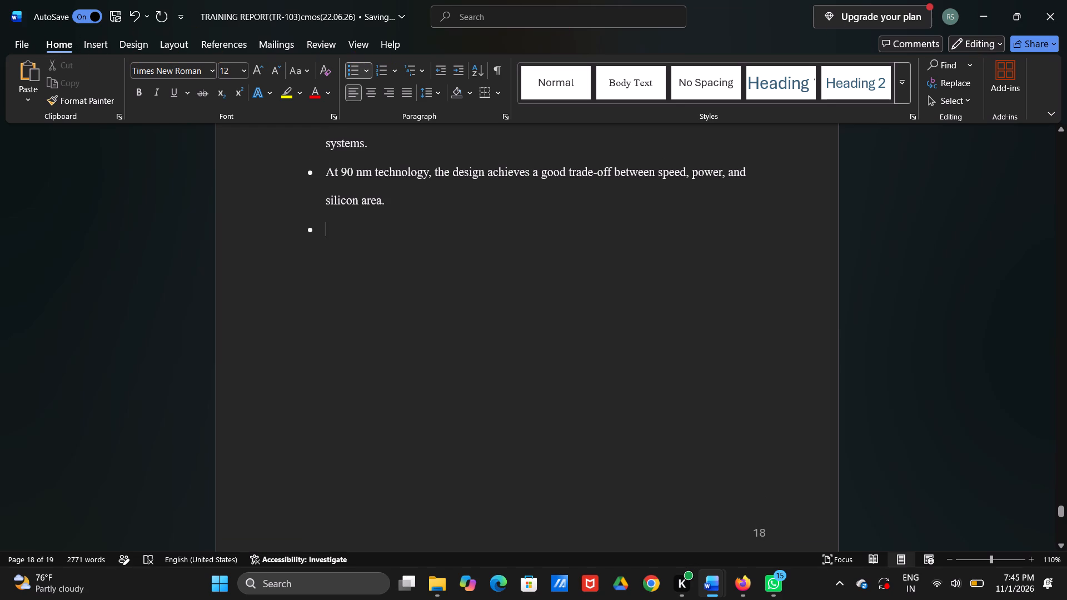
click(399, 217)
click(386, 220)
click(323, 254)
click(322, 199)
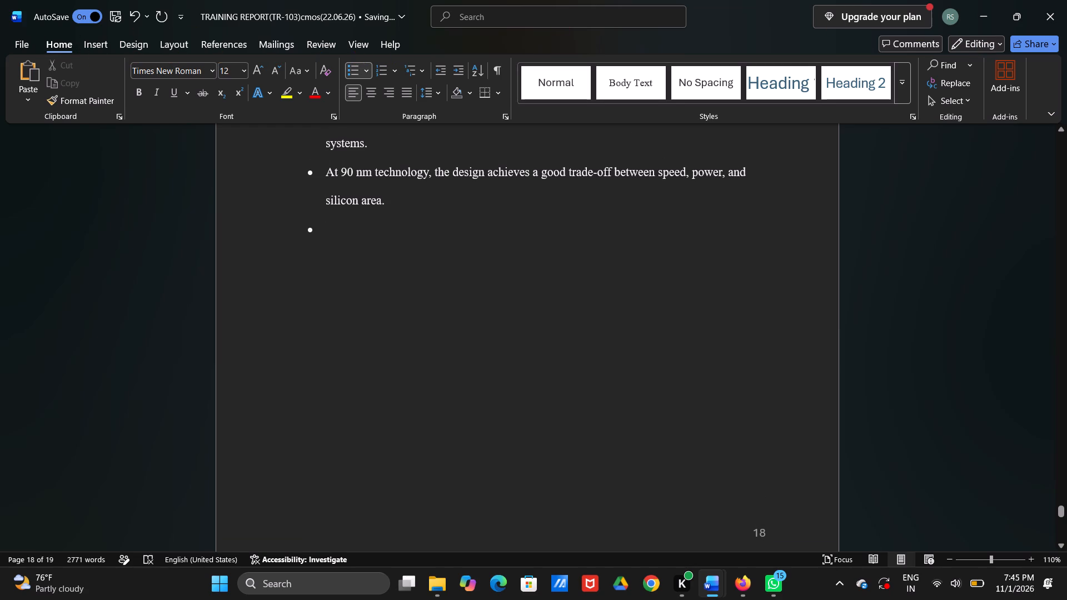
click(316, 229)
key(BackSpace)
key(BackSpace)
key(BackSpace)
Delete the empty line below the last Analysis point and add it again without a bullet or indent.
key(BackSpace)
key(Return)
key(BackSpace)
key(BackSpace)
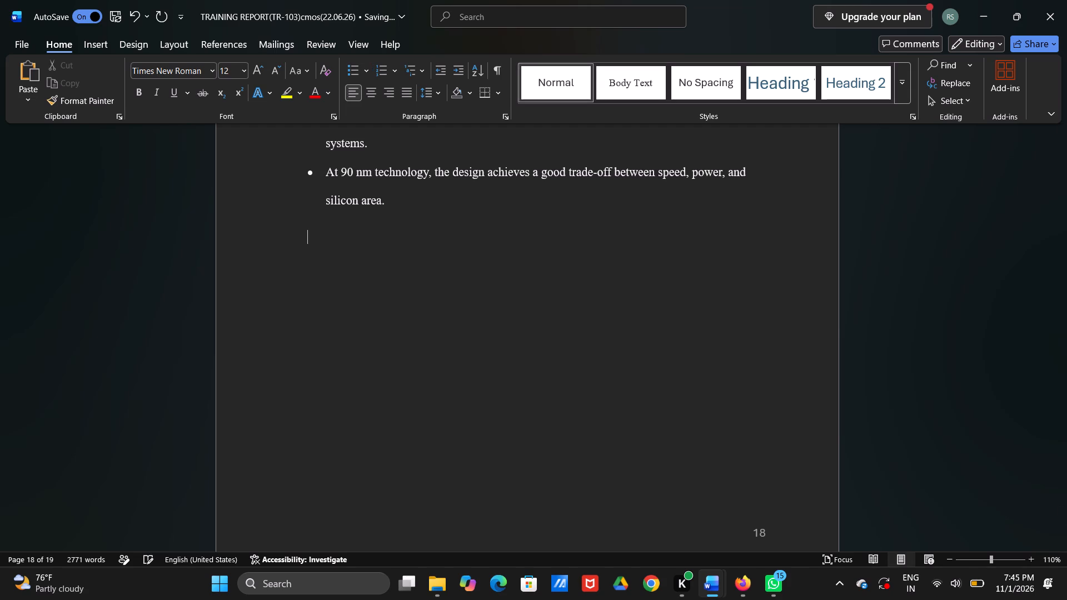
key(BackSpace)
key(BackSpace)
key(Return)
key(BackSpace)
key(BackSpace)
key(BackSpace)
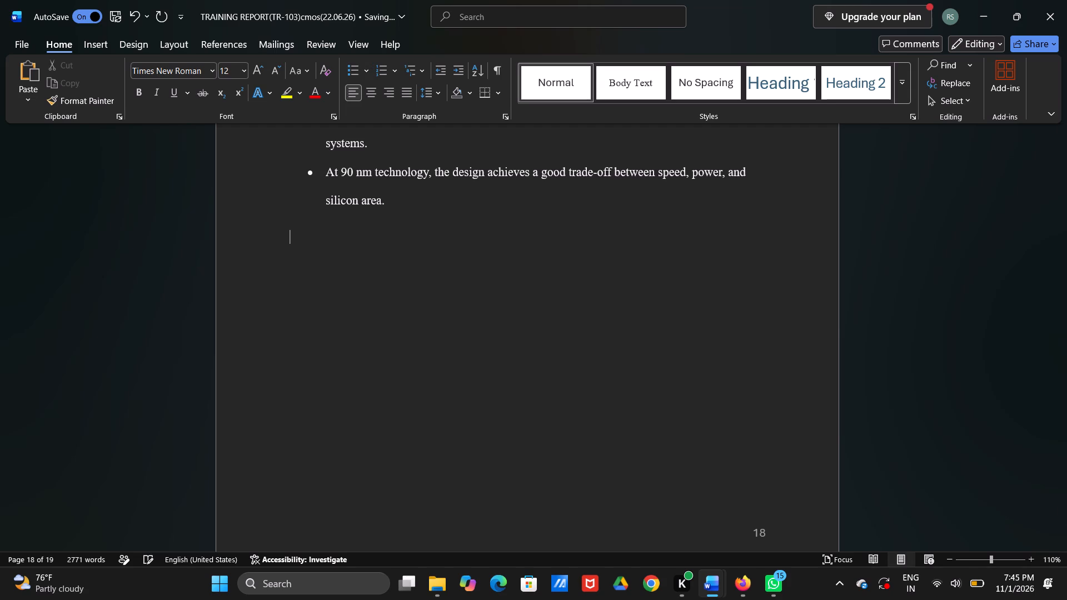
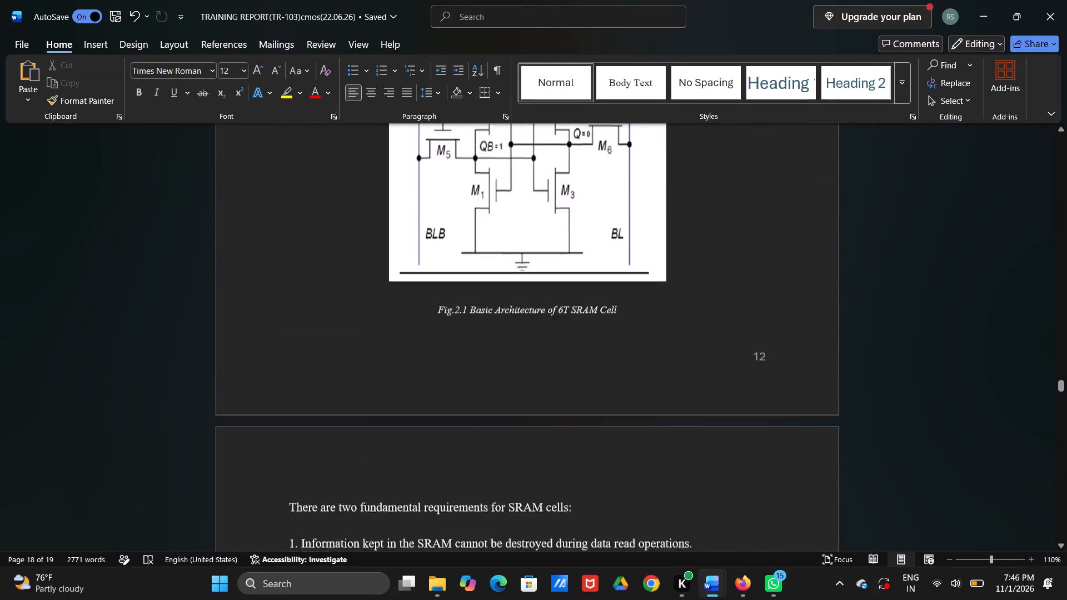
Review the report's layout from the 6T SRAM cell section through the section 2.7 analysis to the last page.
scroll(316, 229, down, 2)
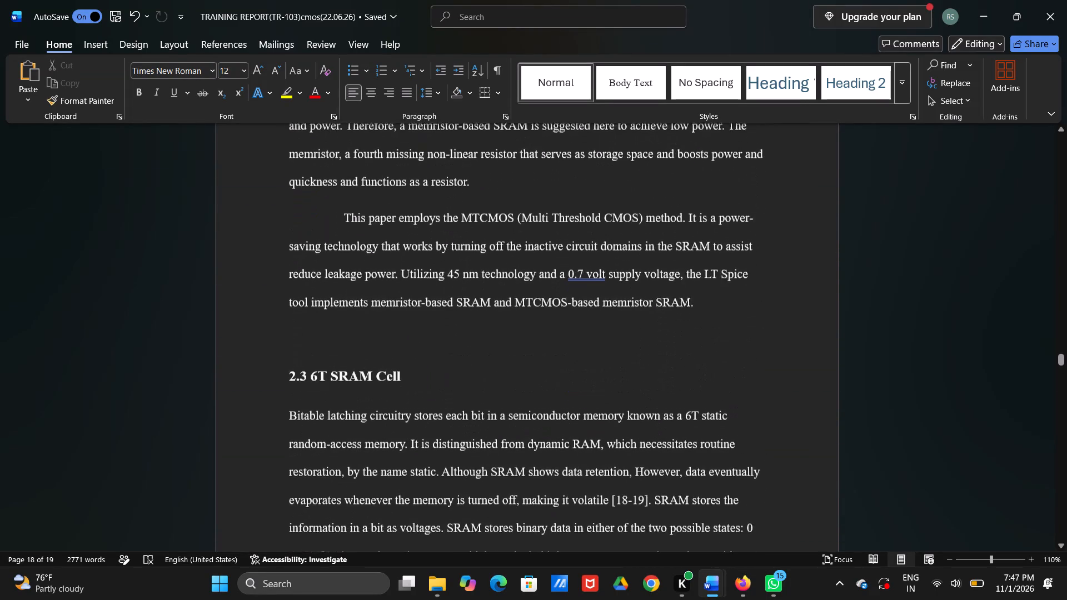
scroll(316, 229, down, 4)
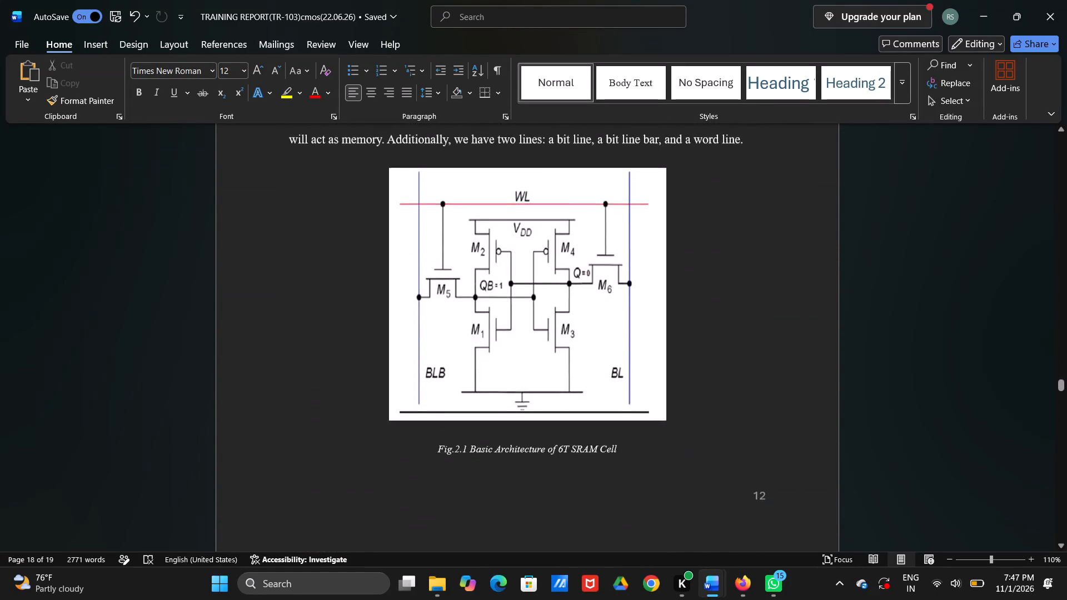
scroll(316, 229, down, 4)
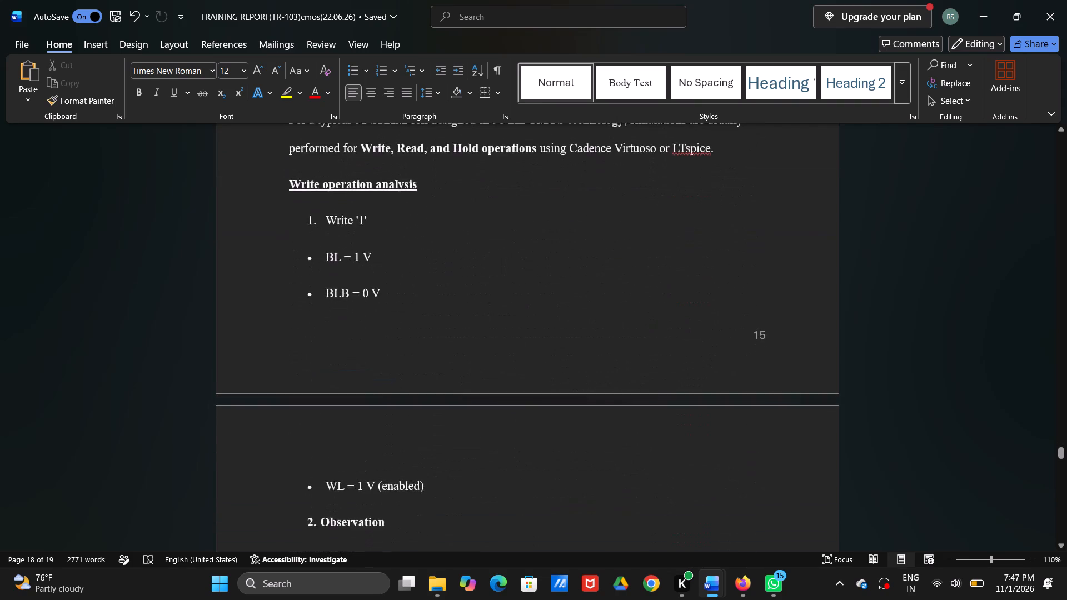
scroll(316, 229, up, 1)
scroll(316, 229, down, 1)
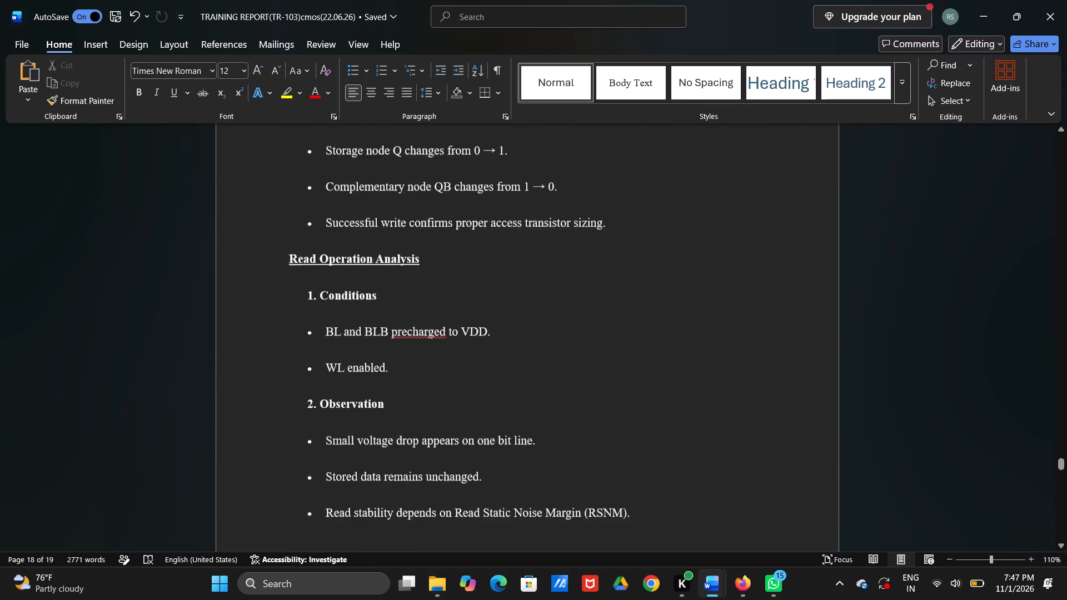
scroll(316, 229, down, 4)
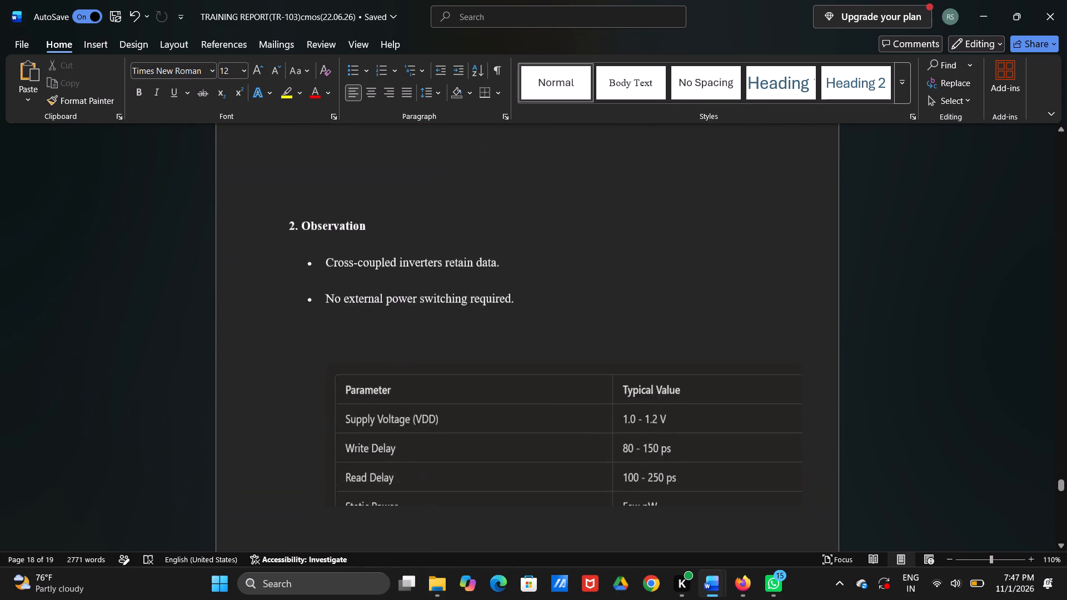
scroll(316, 229, down, 3)
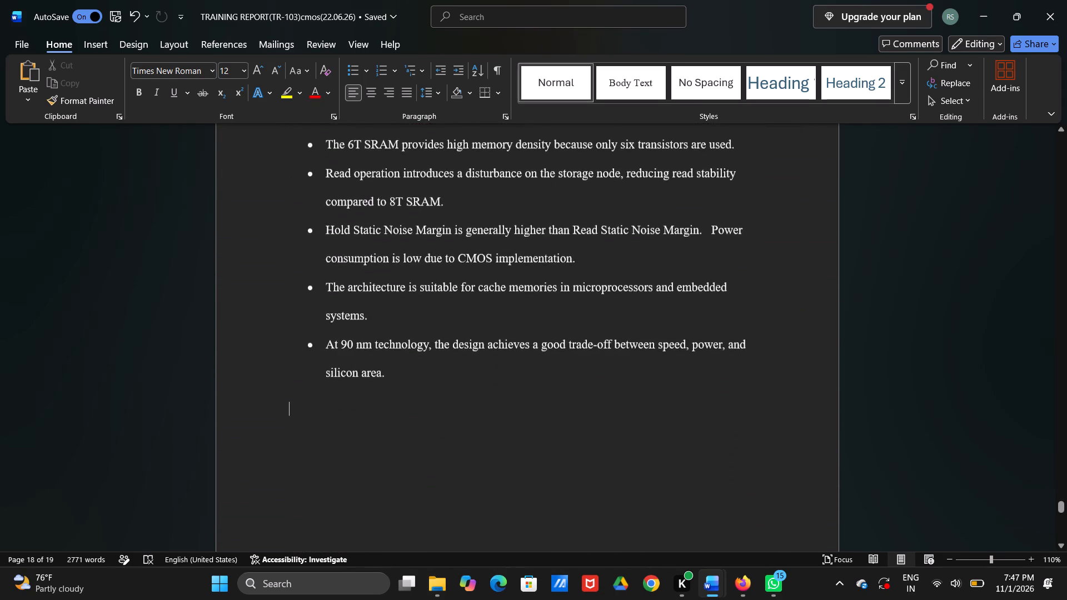
scroll(316, 229, down, 2)
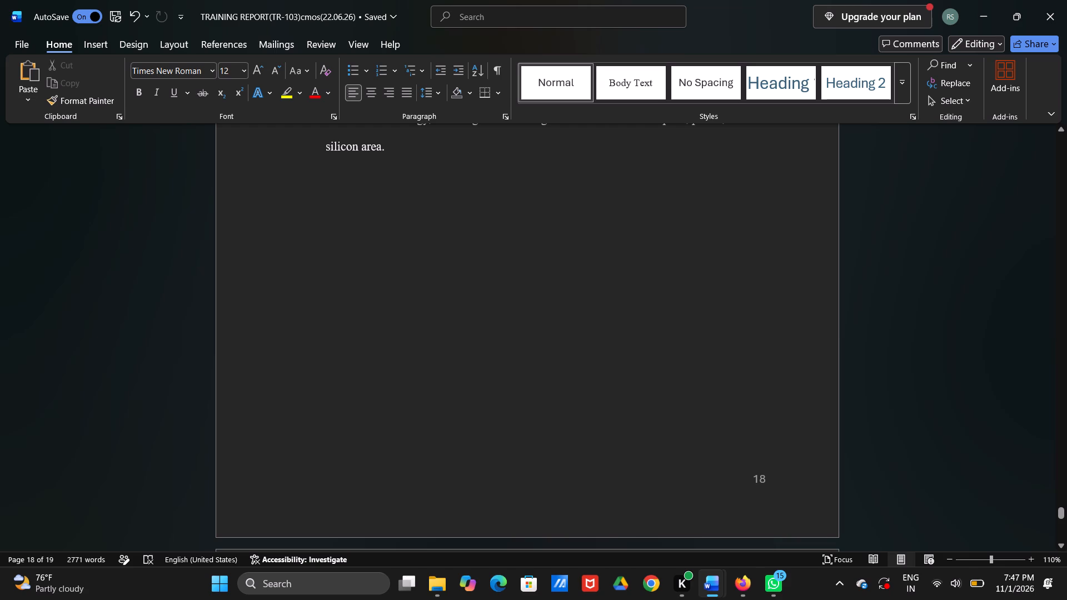
scroll(192, 227, down, 3)
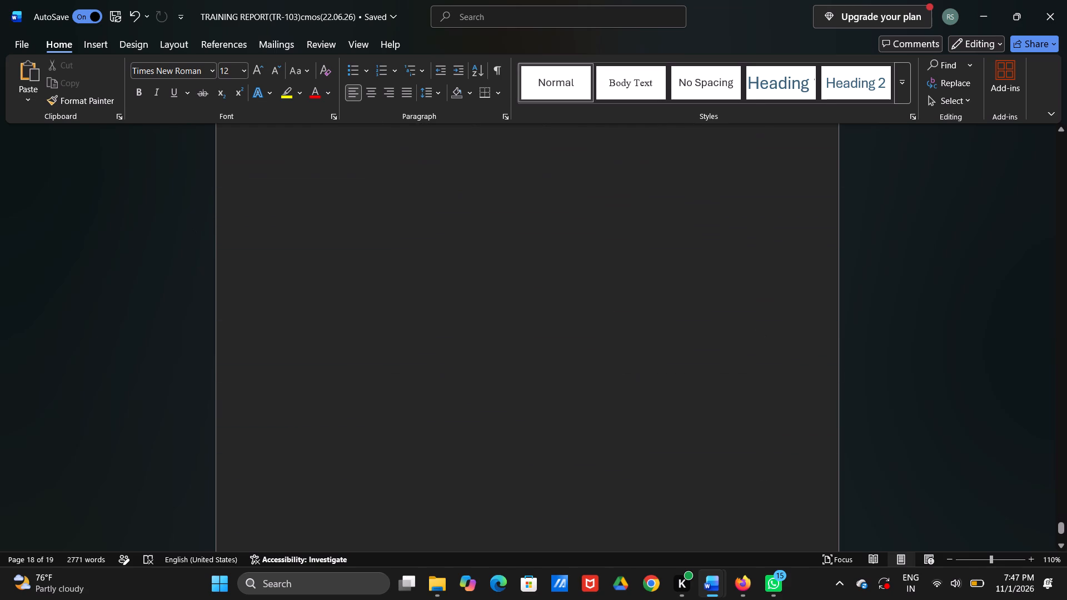
scroll(192, 227, down, 2)
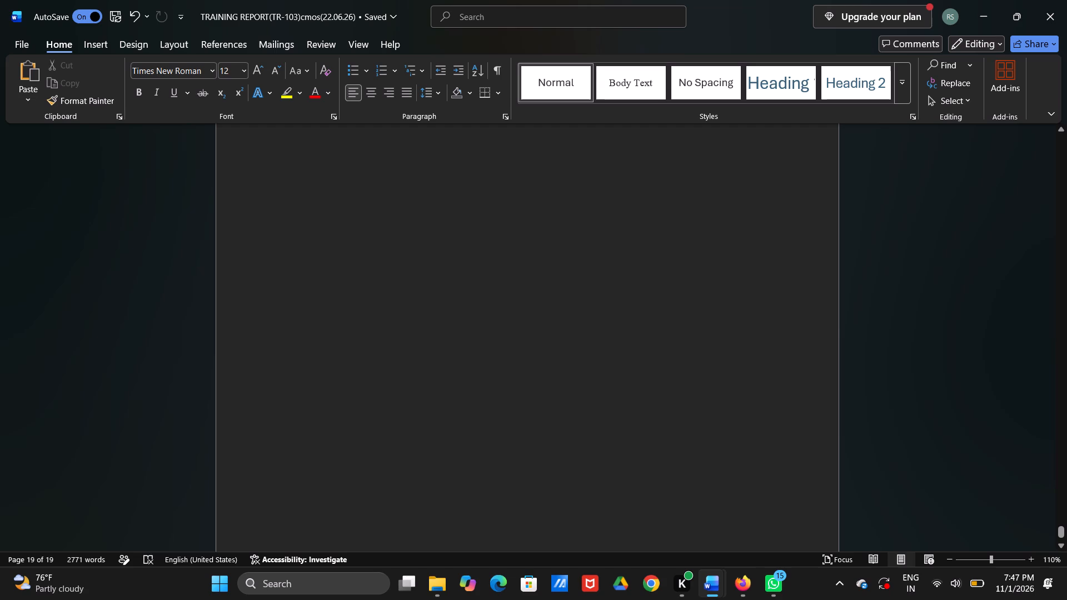
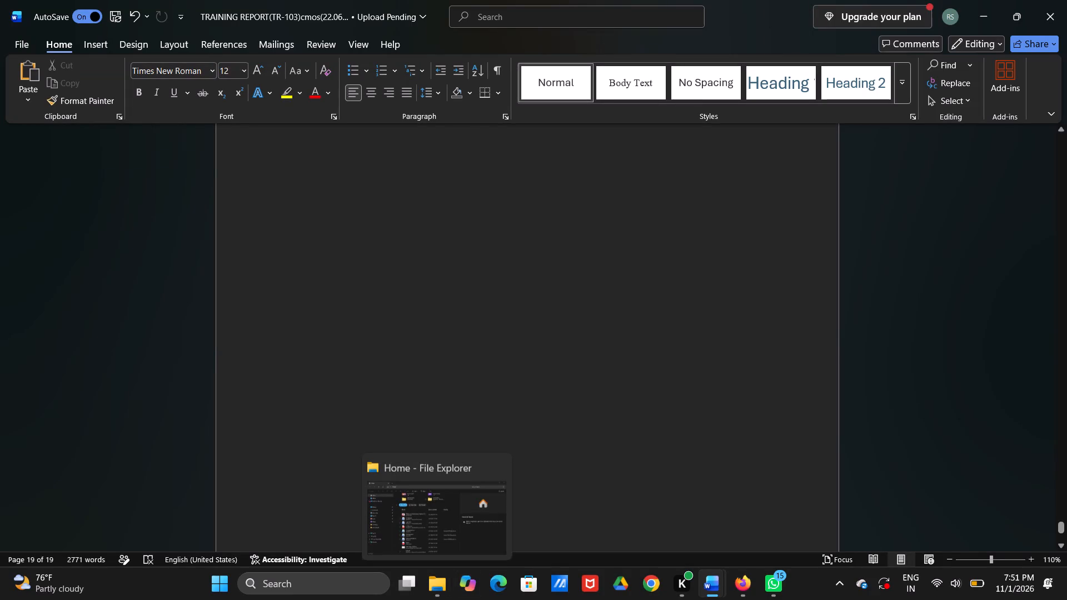
Check the one-month training report guideline's chapter outline against the end of the report's Analysis section.
click(497, 468)
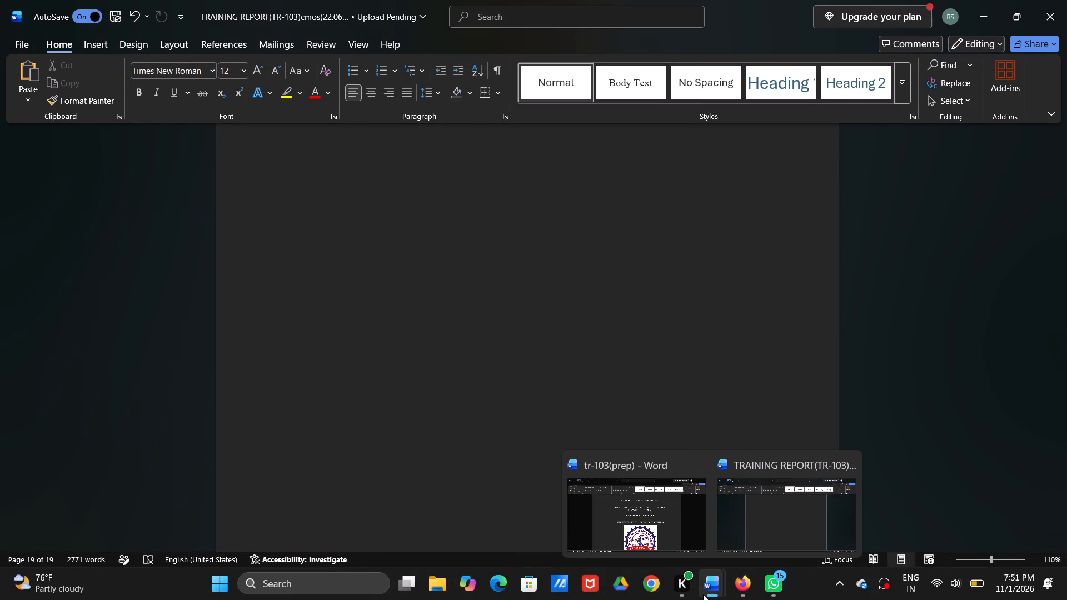
click(696, 464)
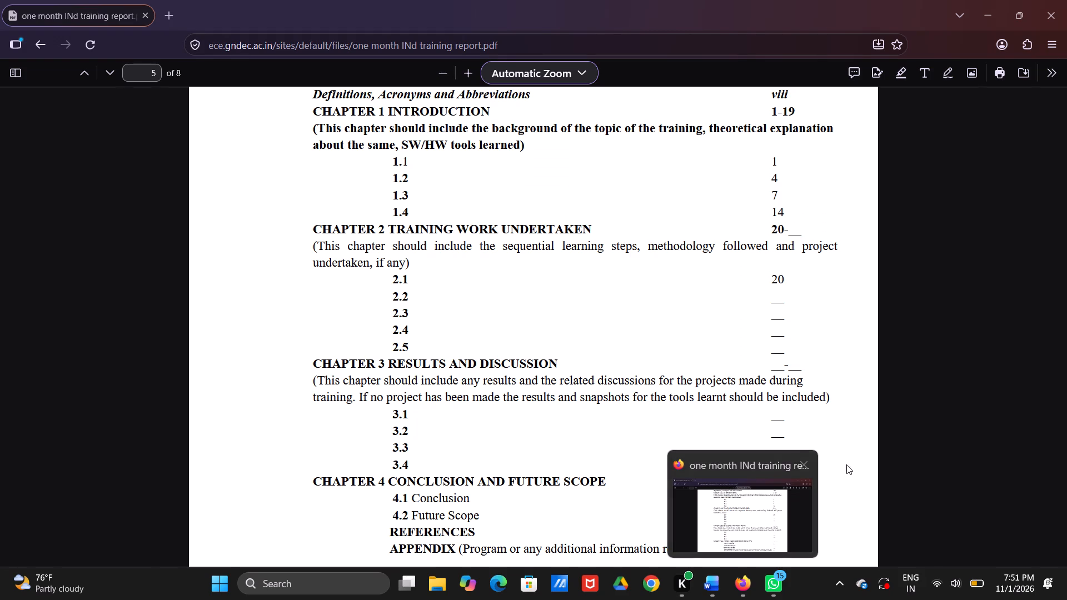
scroll(789, 502, down, 1)
scroll(789, 502, up, 2)
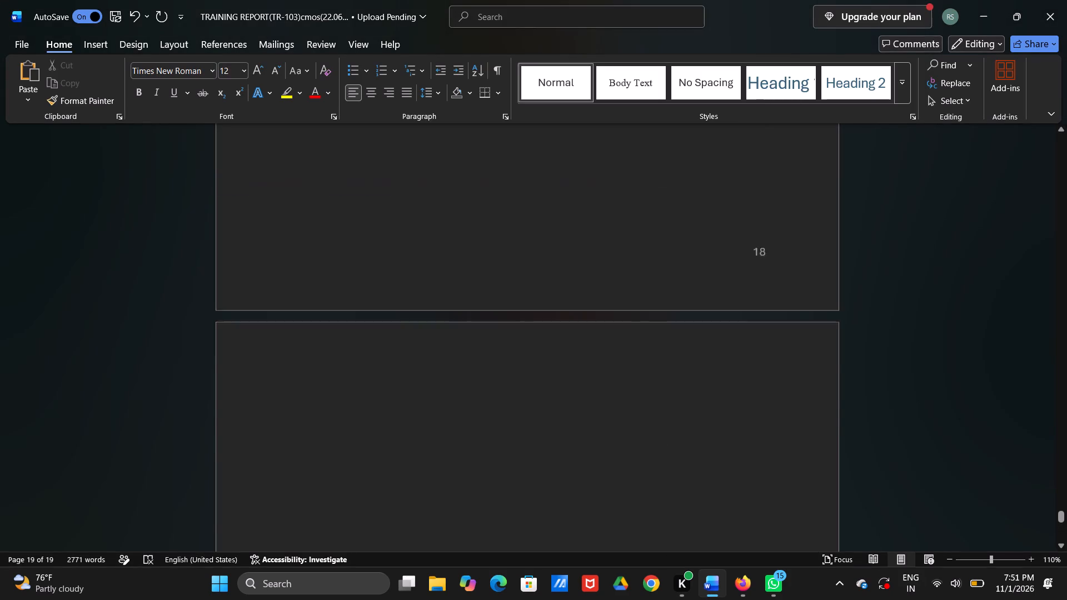
scroll(789, 502, up, 2)
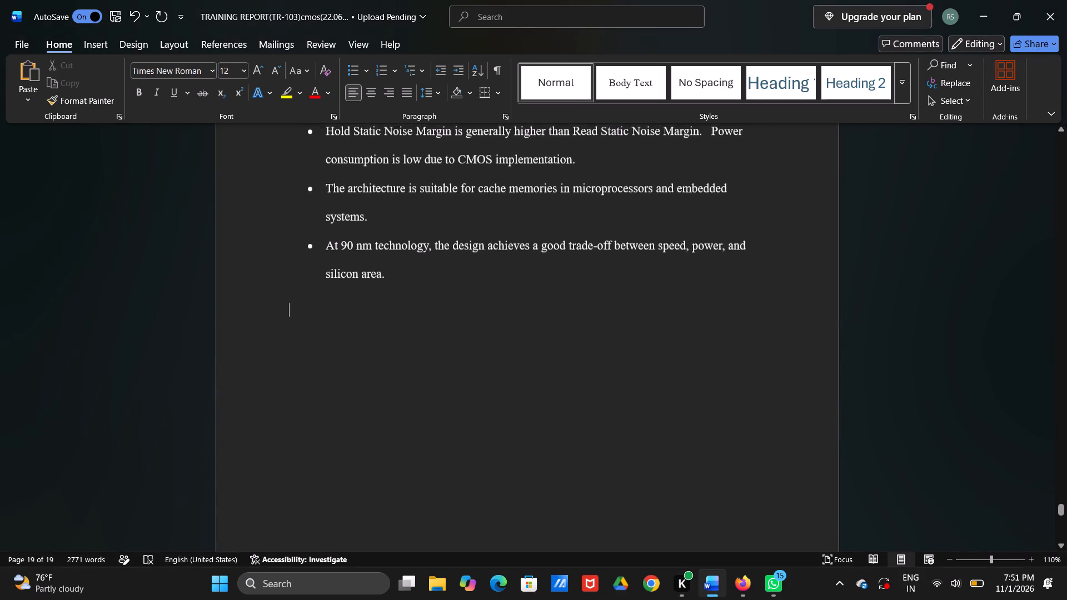
scroll(789, 502, up, 1)
scroll(789, 502, down, 1)
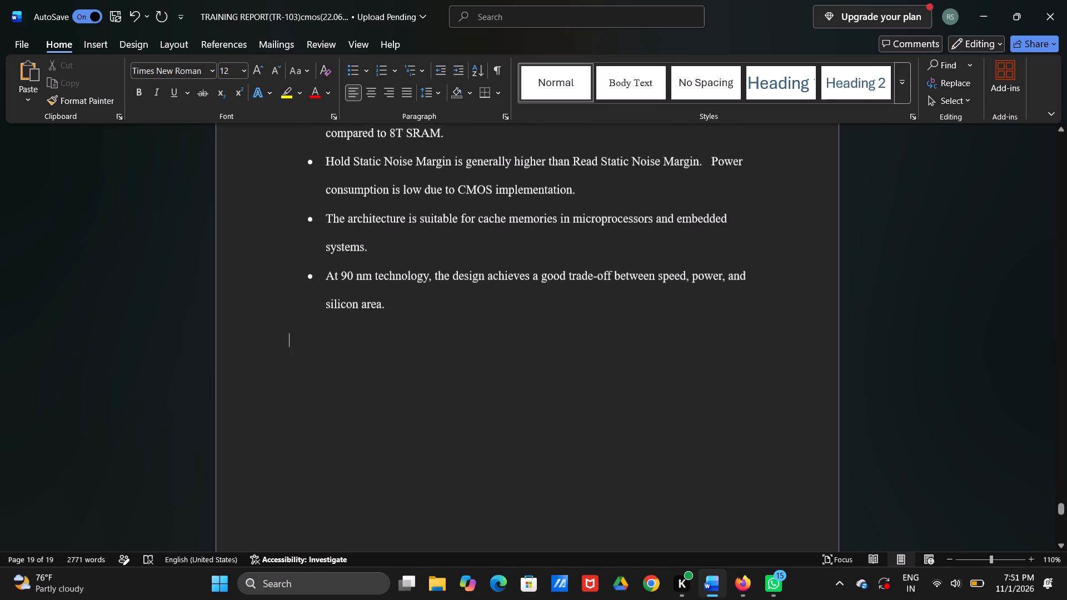
scroll(789, 502, down, 1)
scroll(789, 502, up, 1)
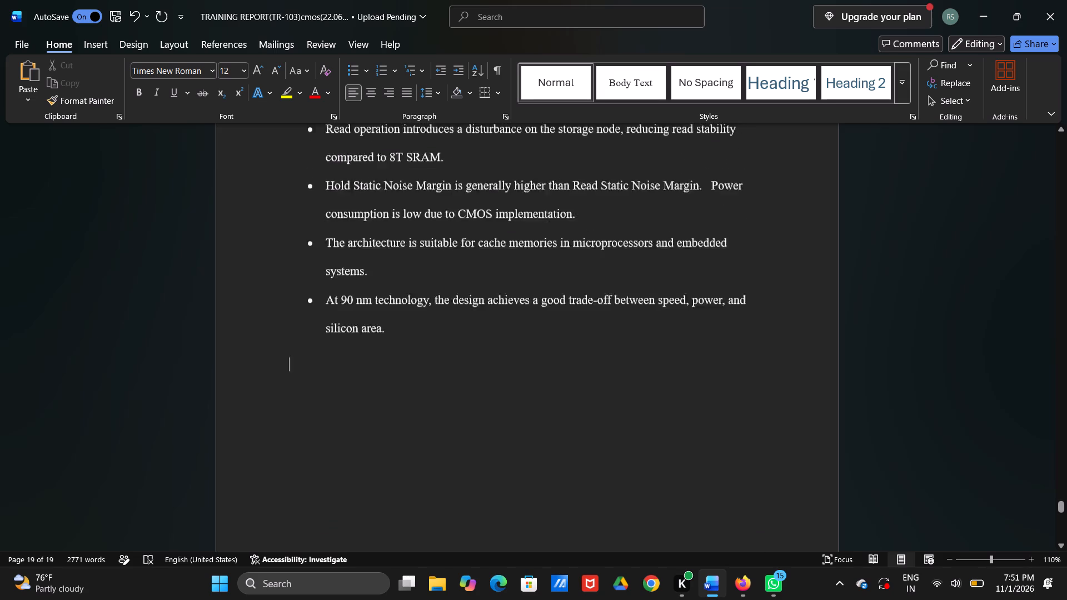
scroll(789, 502, up, 2)
scroll(789, 502, down, 6)
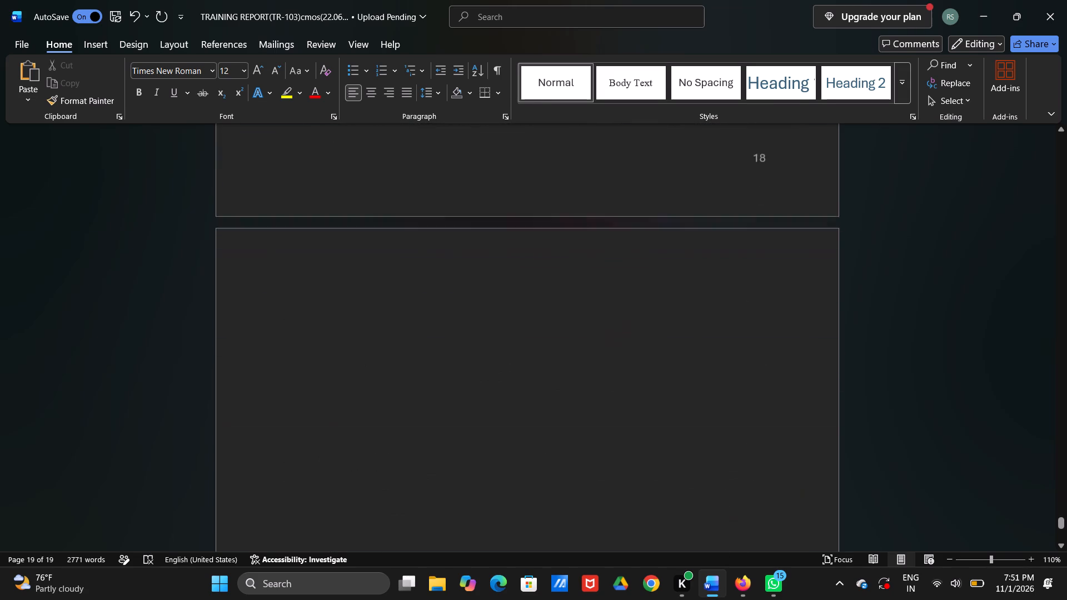
scroll(789, 502, down, 1)
scroll(789, 502, up, 1)
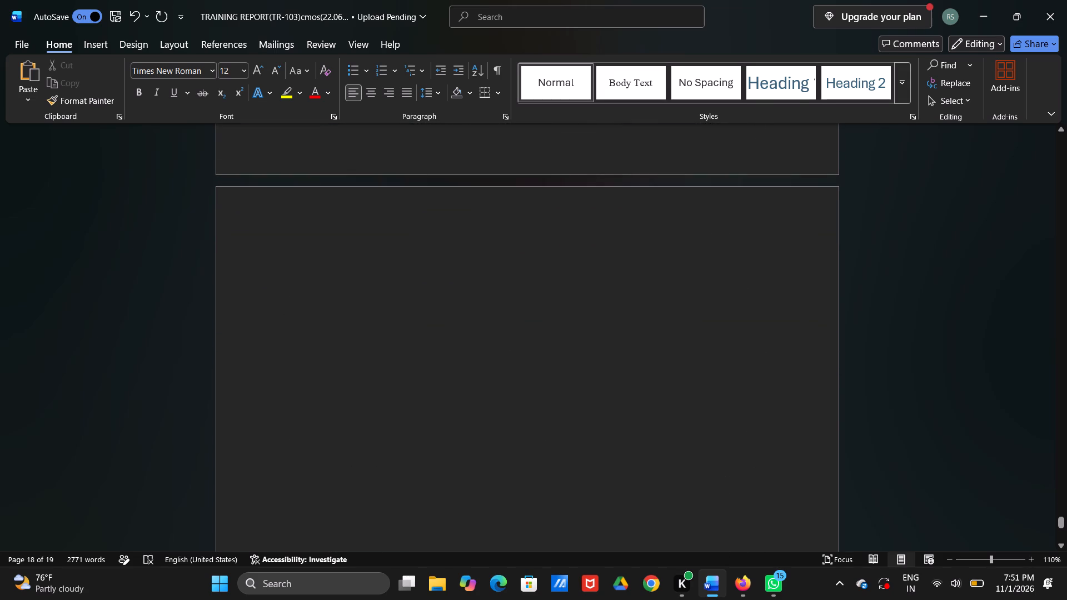
Review the report from section 2.4 6T SRAM Cell Architecture through Result and Analysis to the blank last page.
click(605, 254)
scroll(605, 254, up, 4)
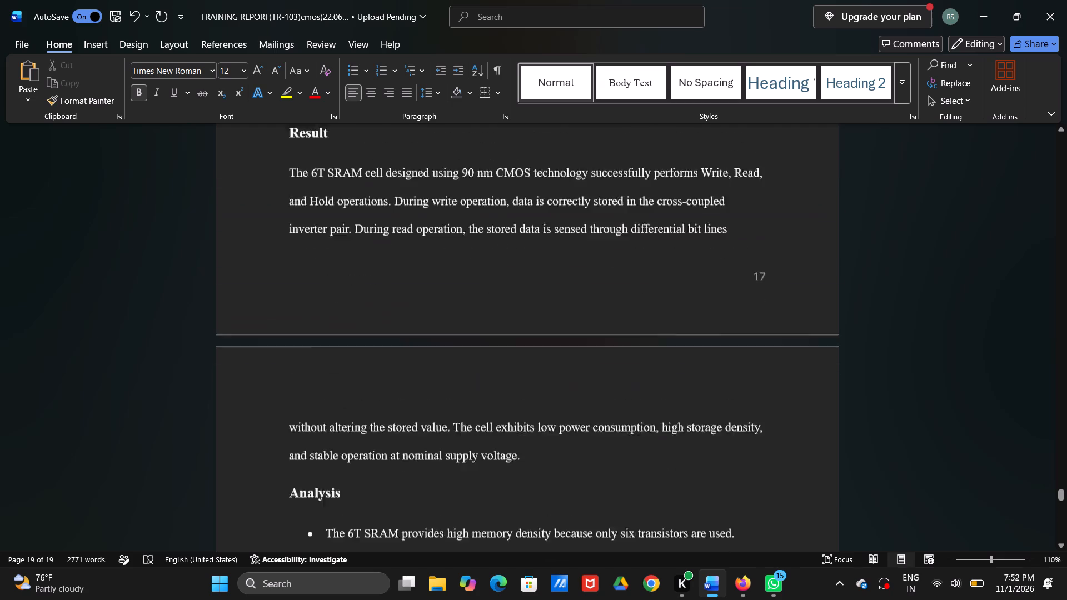
scroll(605, 254, up, 2)
scroll(605, 254, down, 2)
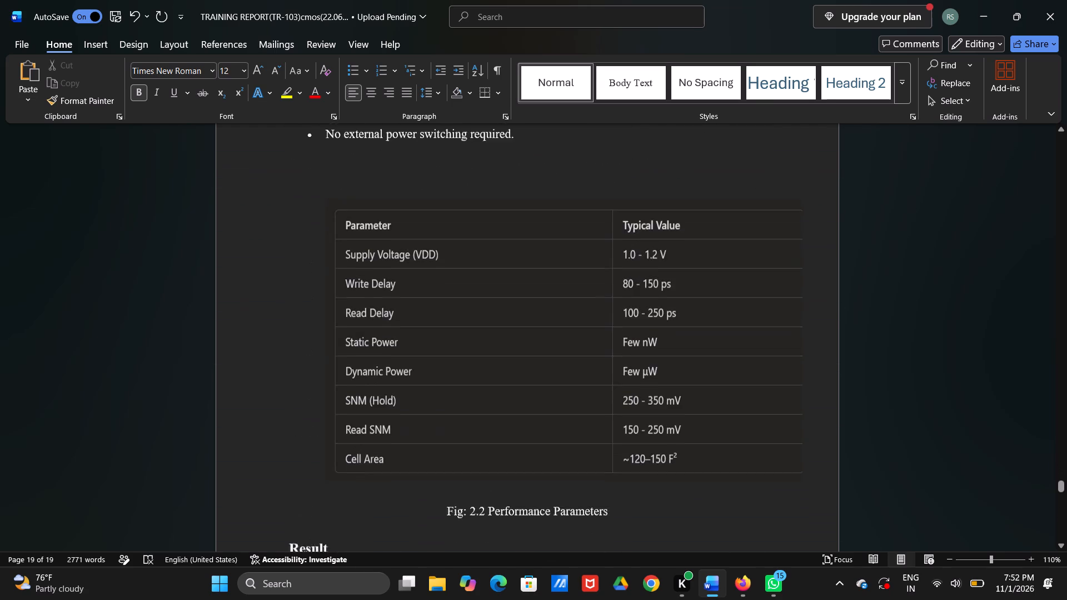
scroll(605, 254, up, 2)
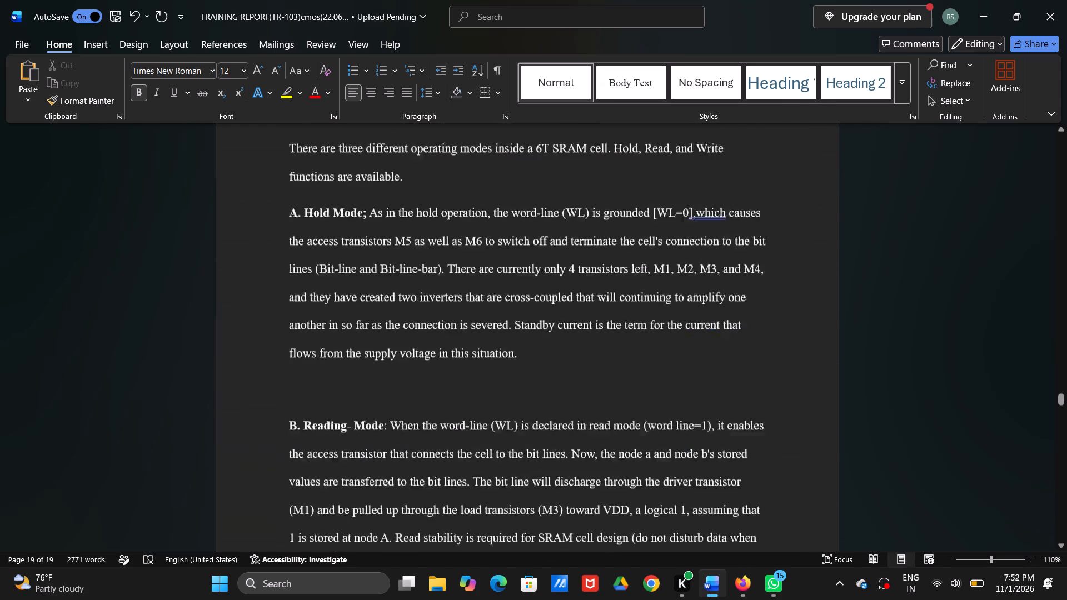
scroll(605, 254, up, 4)
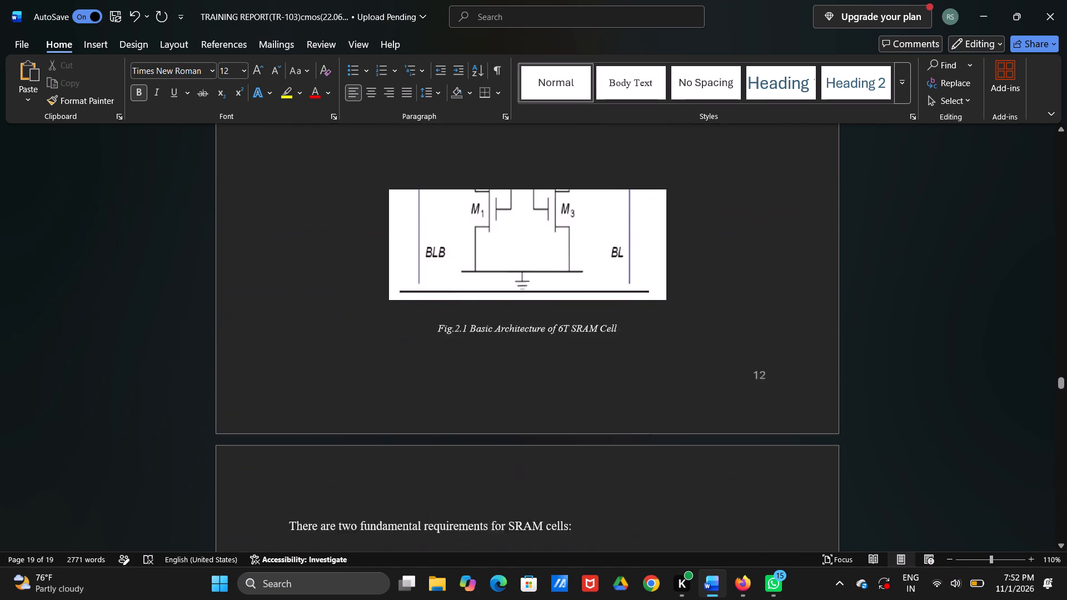
scroll(605, 254, up, 3)
scroll(605, 254, down, 2)
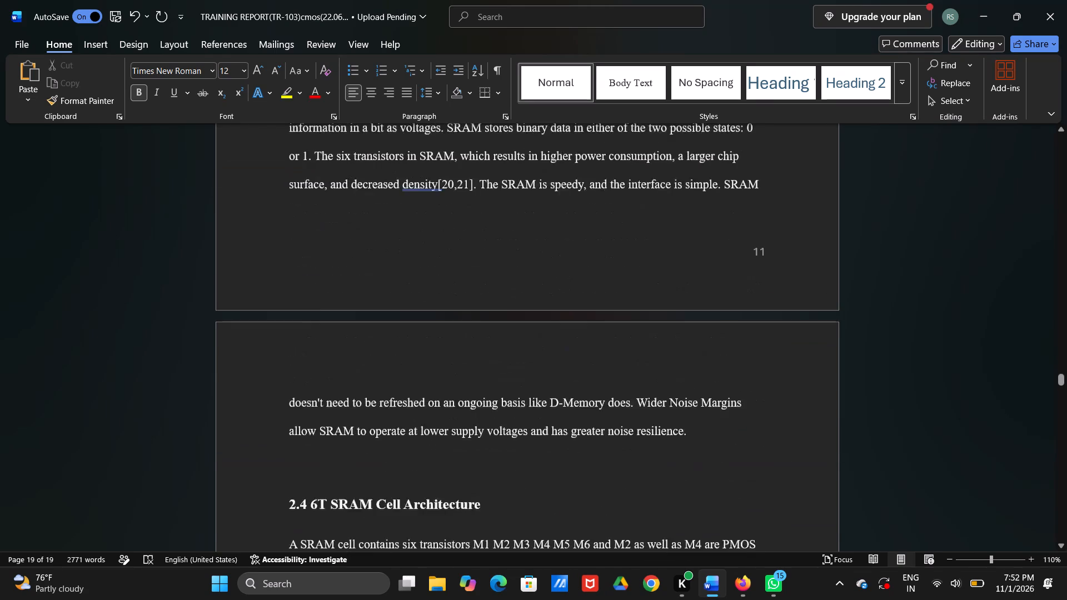
scroll(605, 254, down, 5)
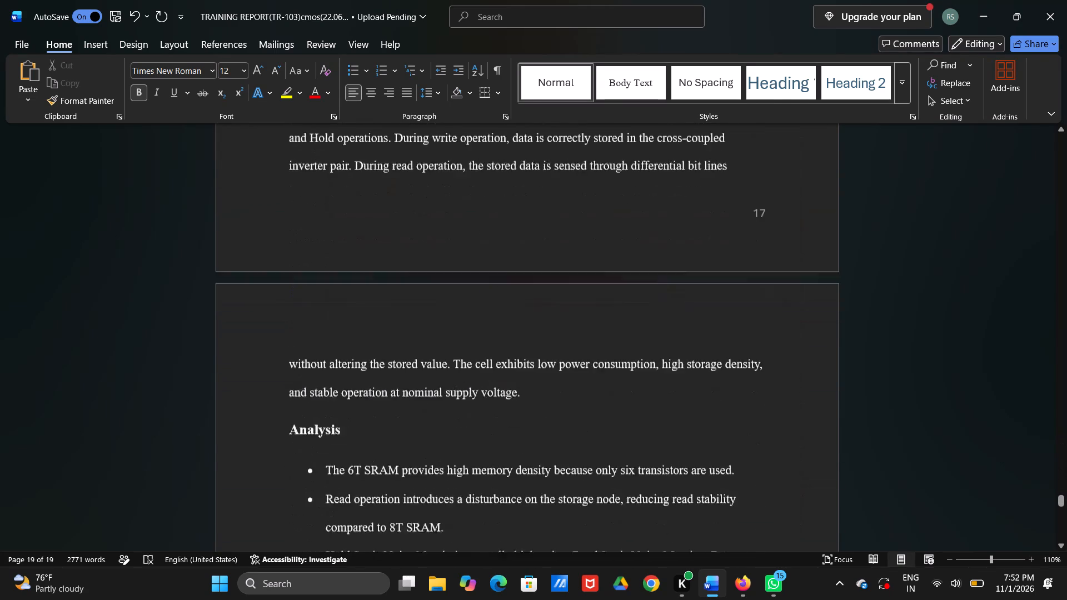
scroll(605, 254, down, 4)
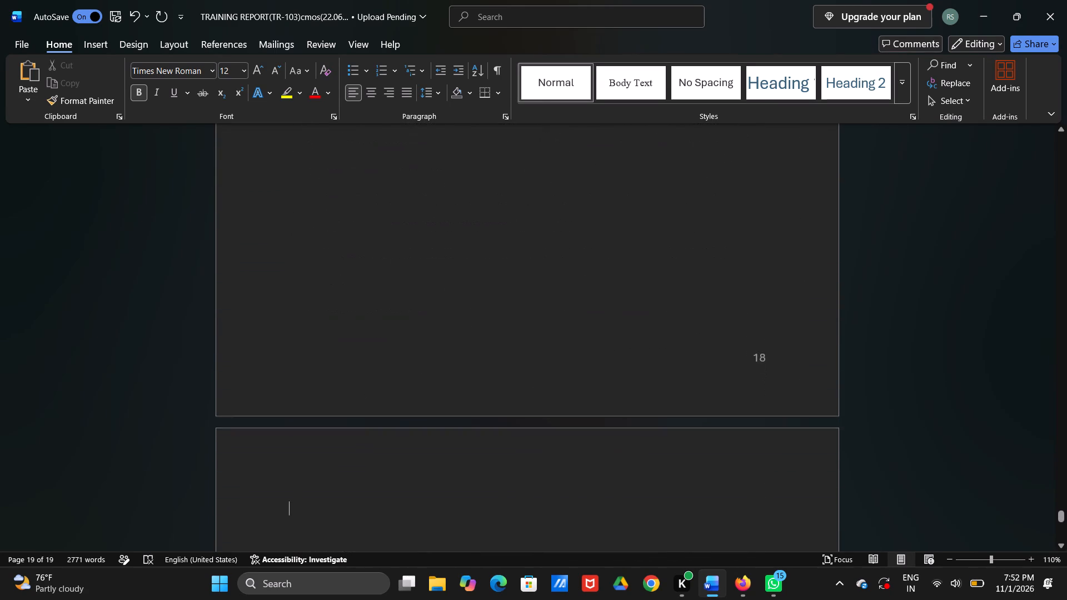
scroll(605, 254, down, 1)
click(453, 217)
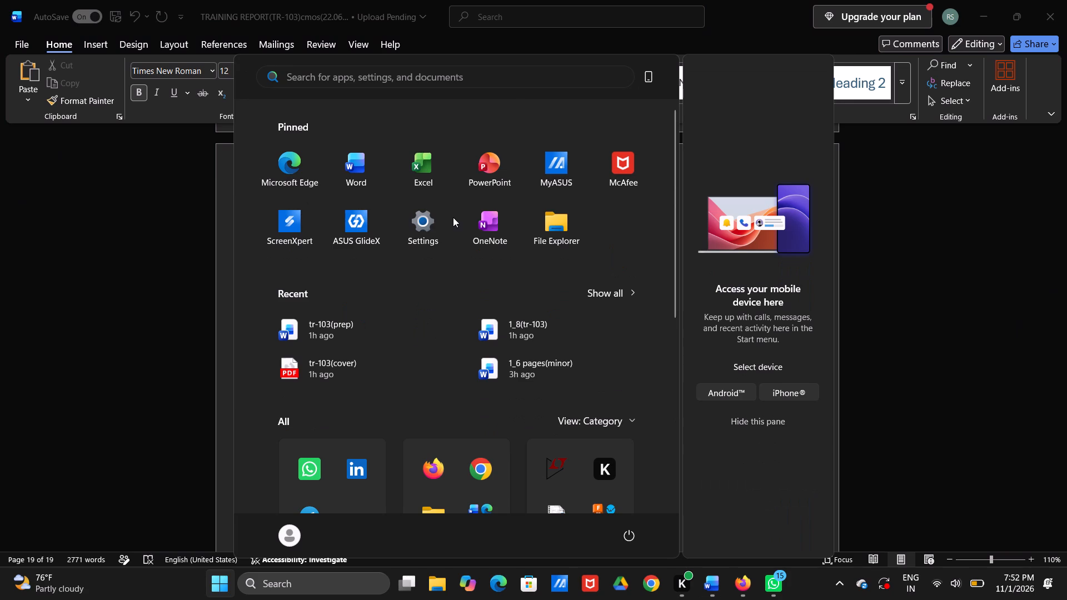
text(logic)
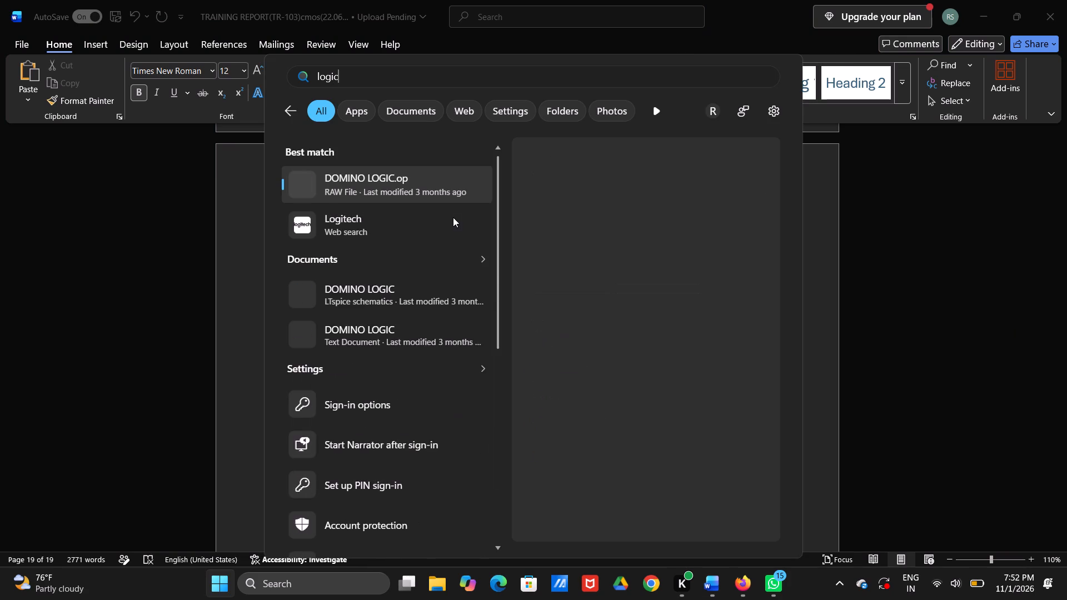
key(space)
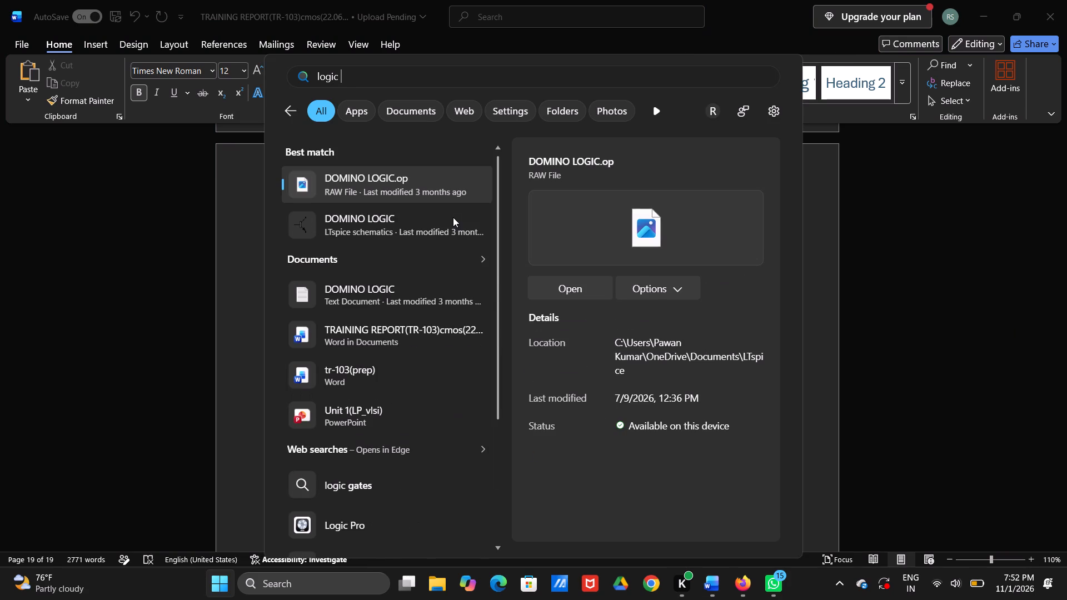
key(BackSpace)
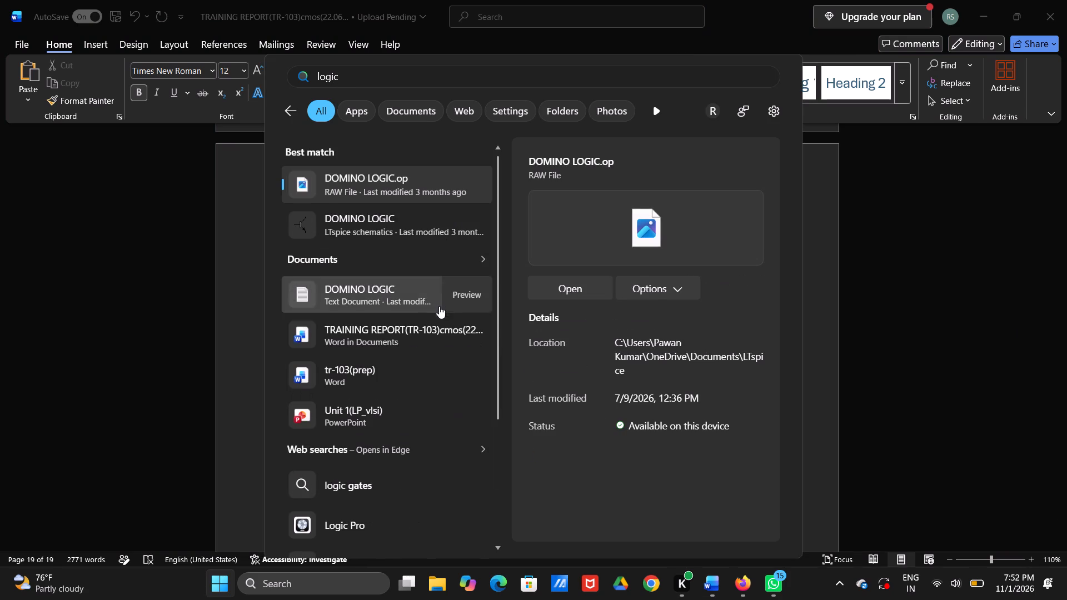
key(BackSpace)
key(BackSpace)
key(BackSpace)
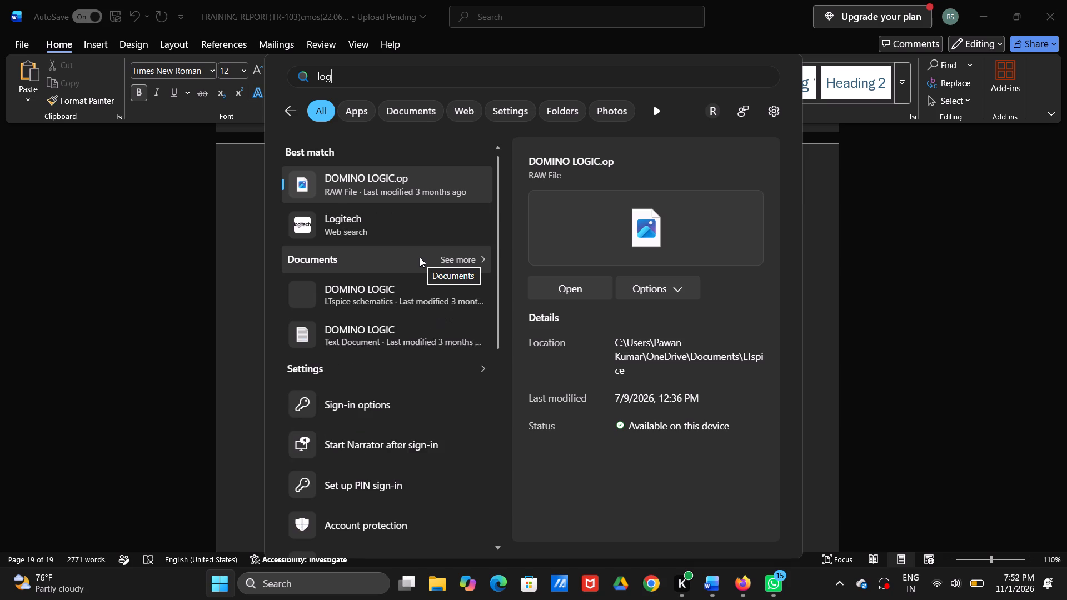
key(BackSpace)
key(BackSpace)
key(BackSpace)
Search the computer for the assignment files and open the ASSIGNMENT 3 Word document.
text(assignmen)
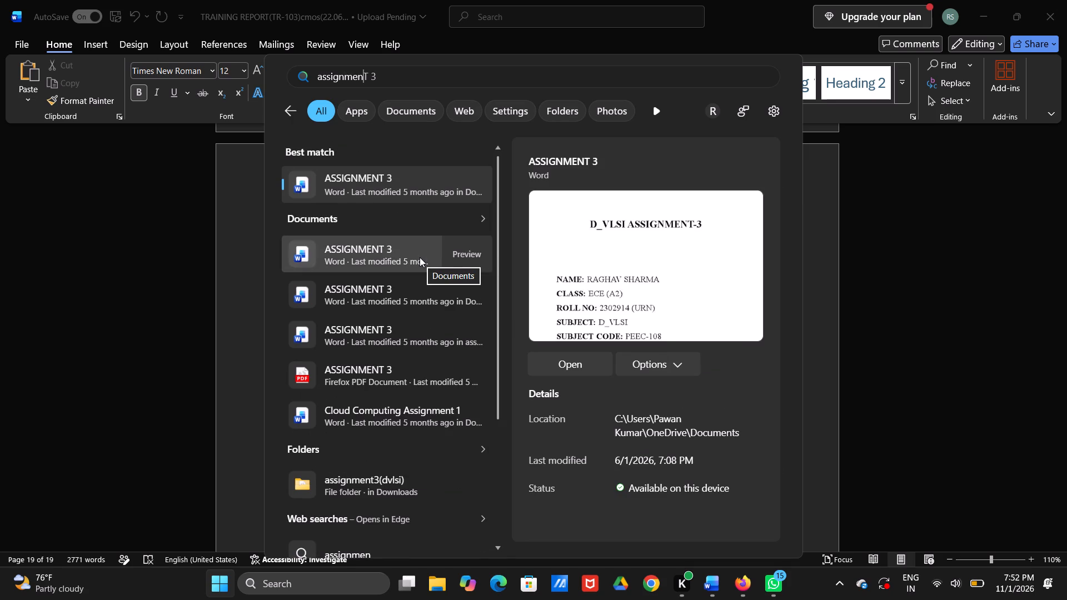
click(591, 257)
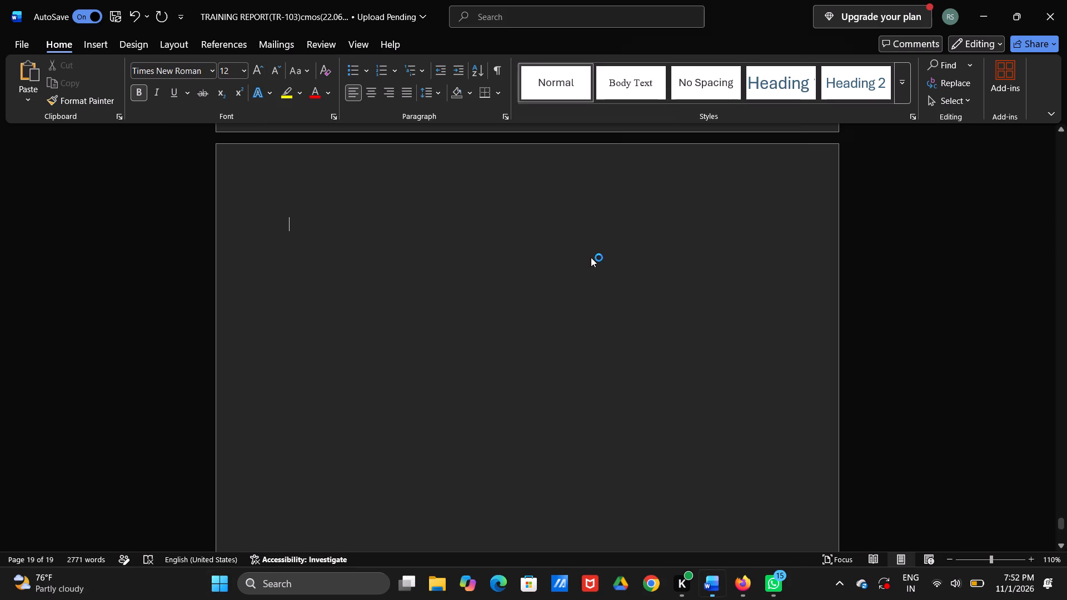
Copy the CMOS Inverter section of ASSIGNMENT 3, from its heading text and figure through procedure point 15.
scroll(591, 257, down, 1)
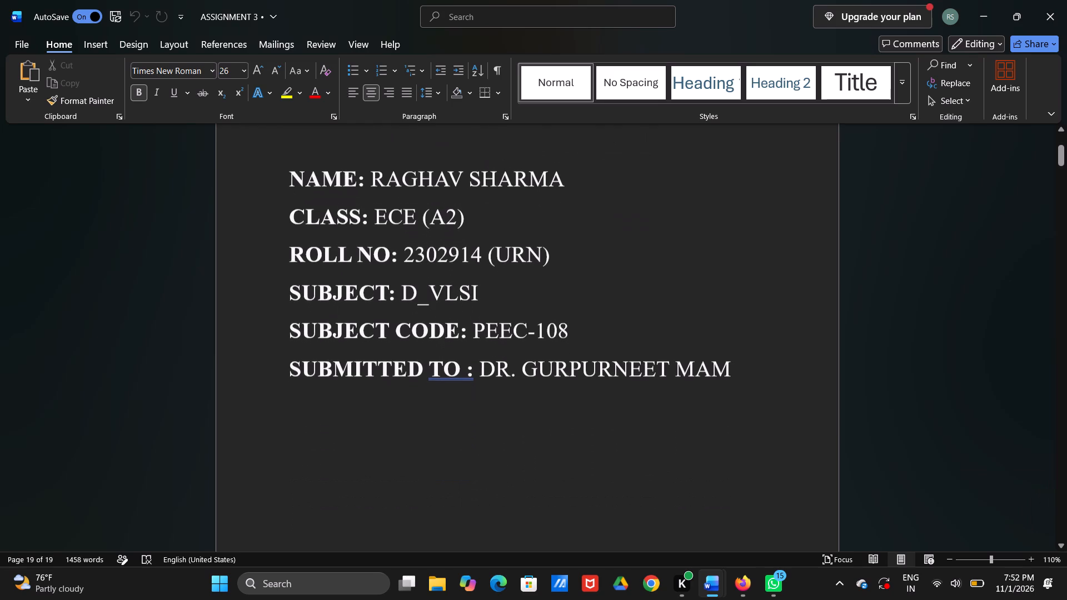
ctrl+scroll(591, 257, down, 5)
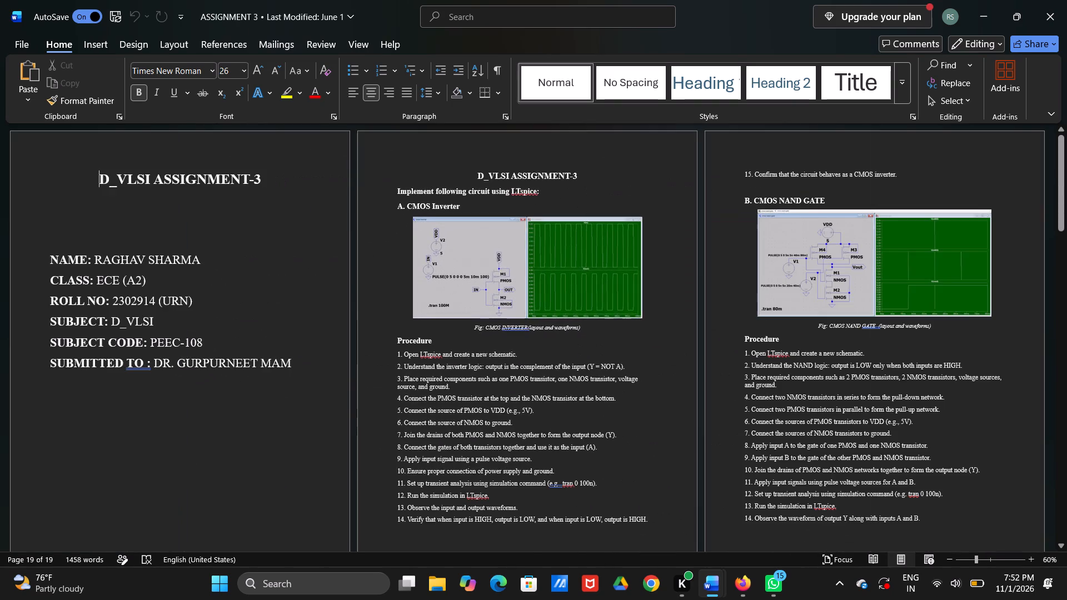
ctrl+scroll(591, 257, up, 4)
scroll(591, 257, down, 2)
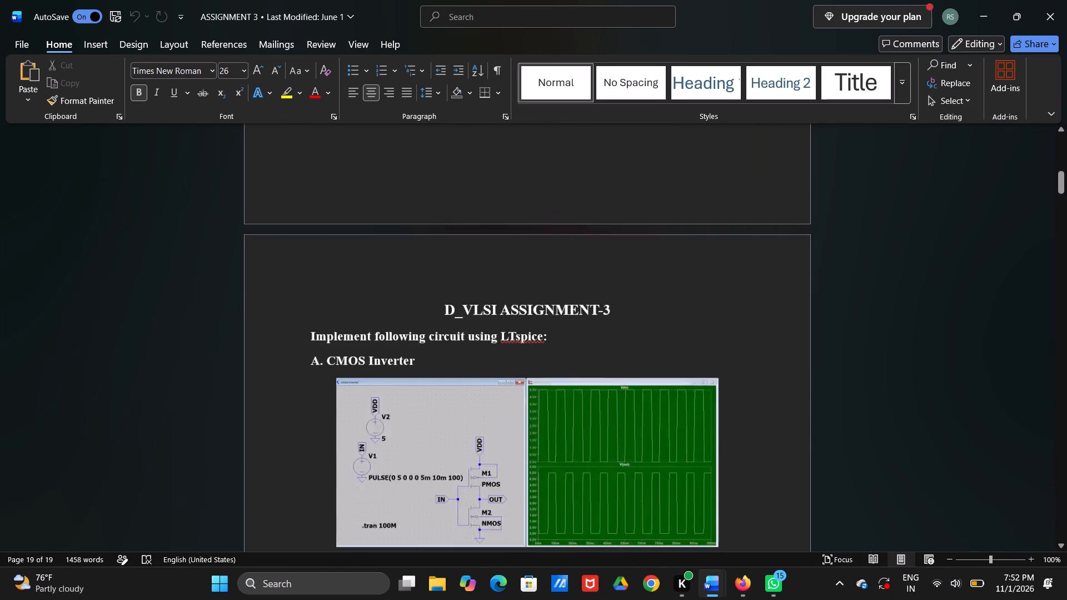
scroll(591, 257, down, 1)
scroll(591, 257, up, 1)
scroll(591, 257, down, 1)
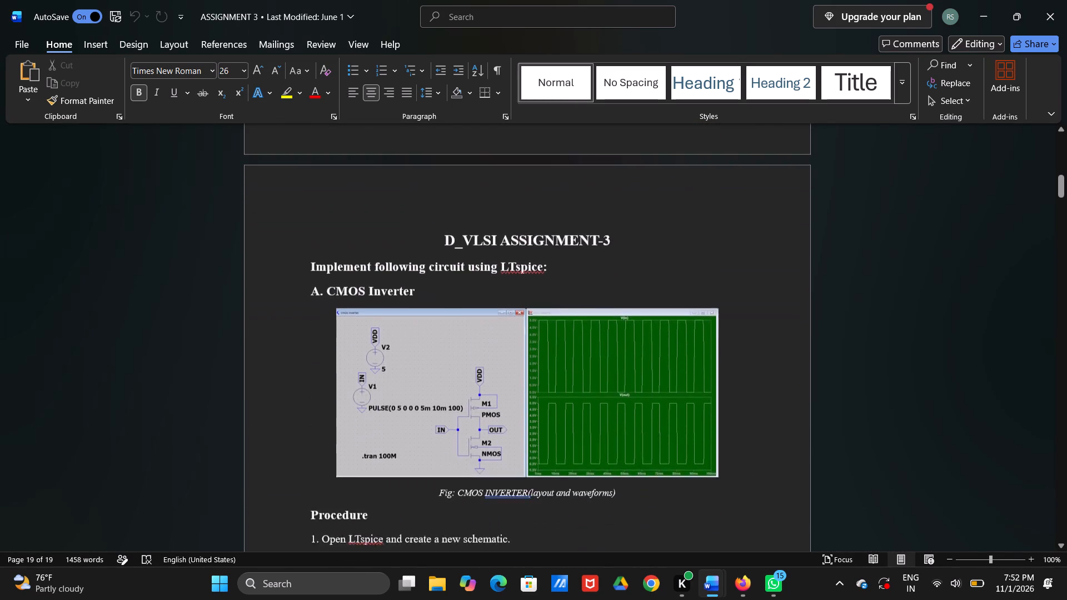
scroll(591, 257, down, 1)
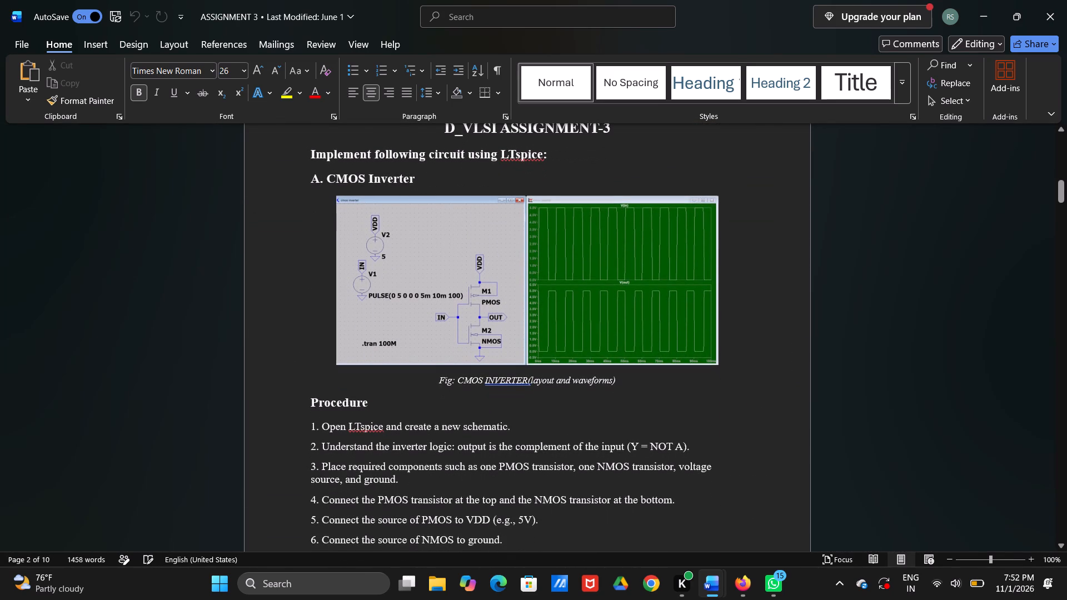
scroll(453, 182, down, 1)
drag(326, 130, 580, 470)
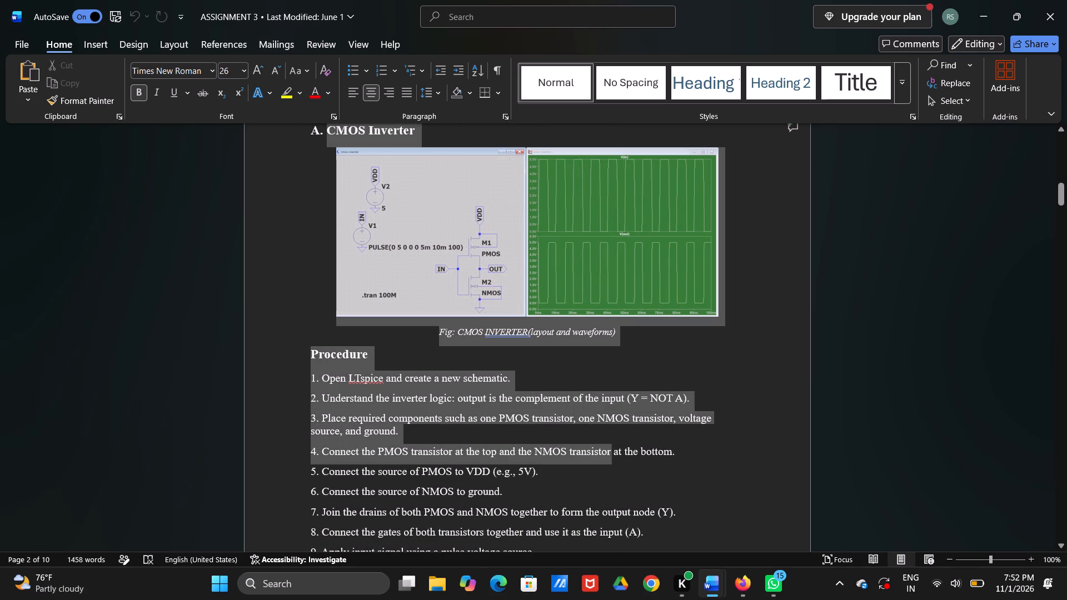
drag(580, 470, 579, 361)
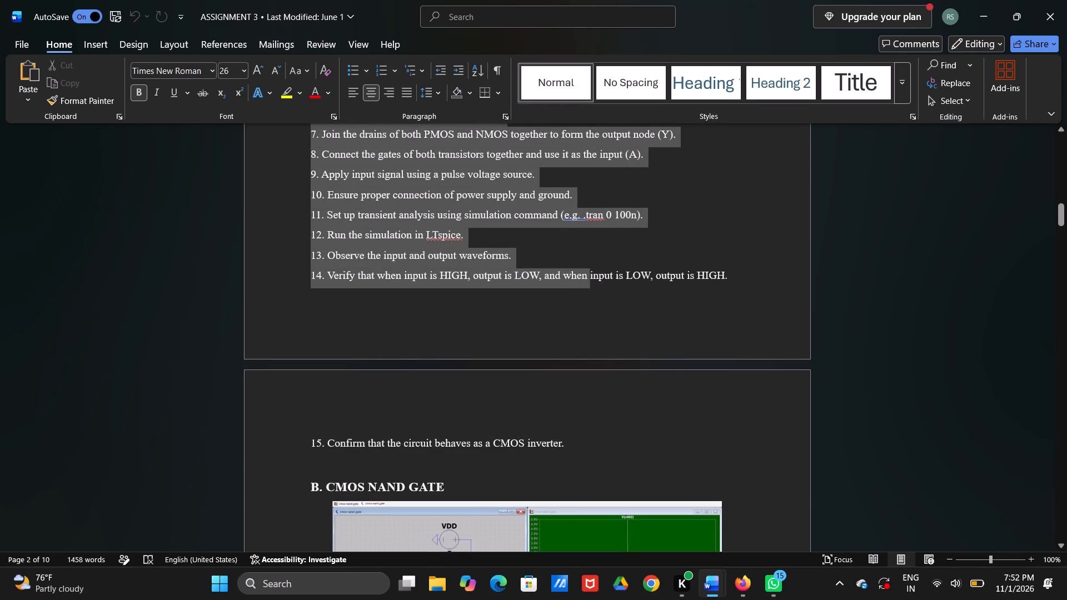
drag(579, 361, 589, 458)
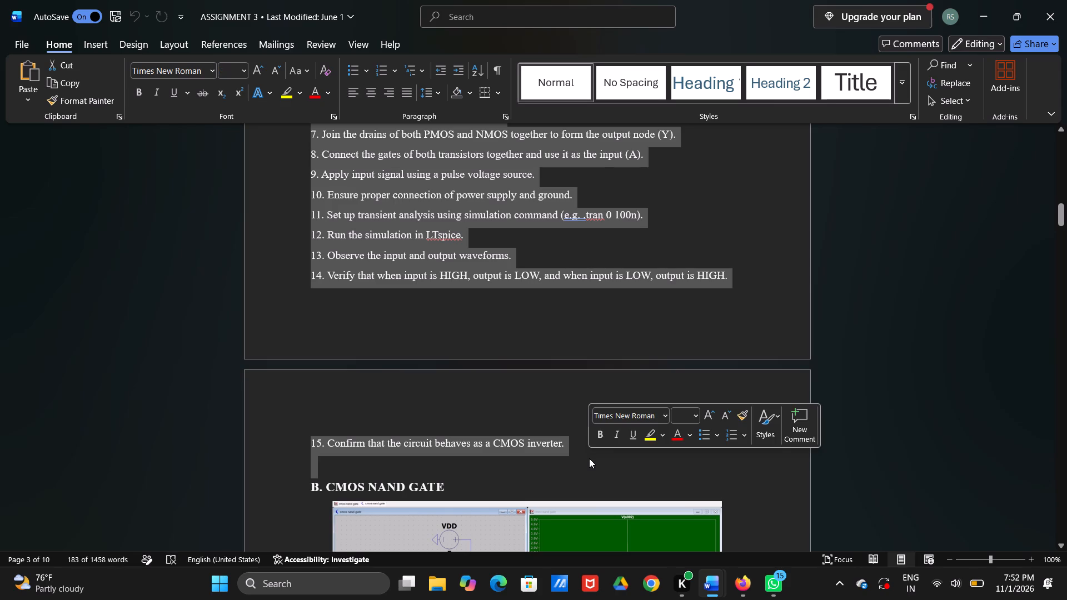
key(ctrl+c)
scroll(589, 458, up, 1)
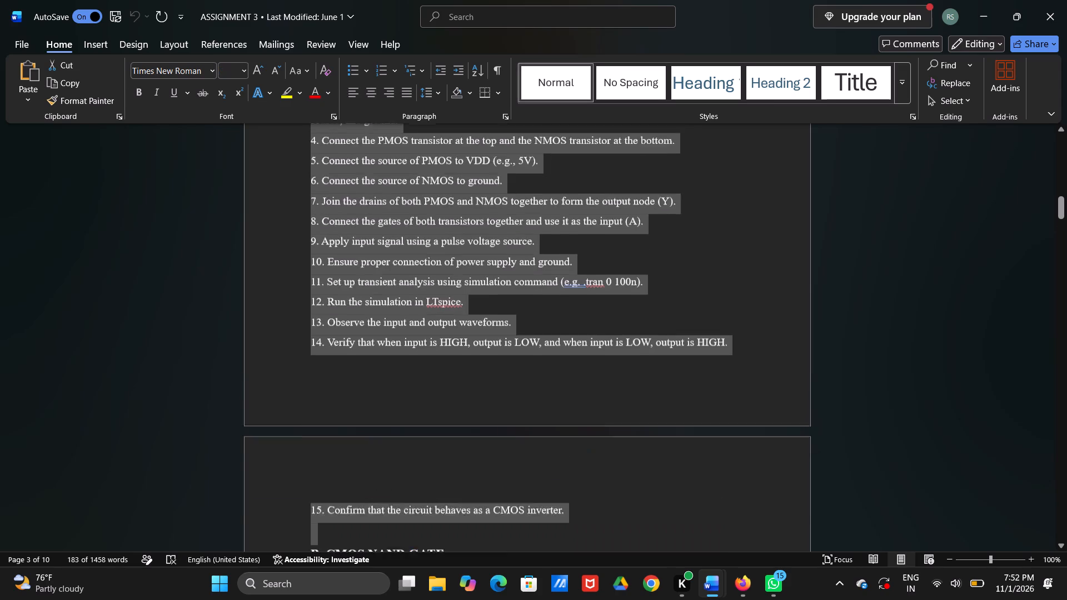
scroll(589, 458, up, 1)
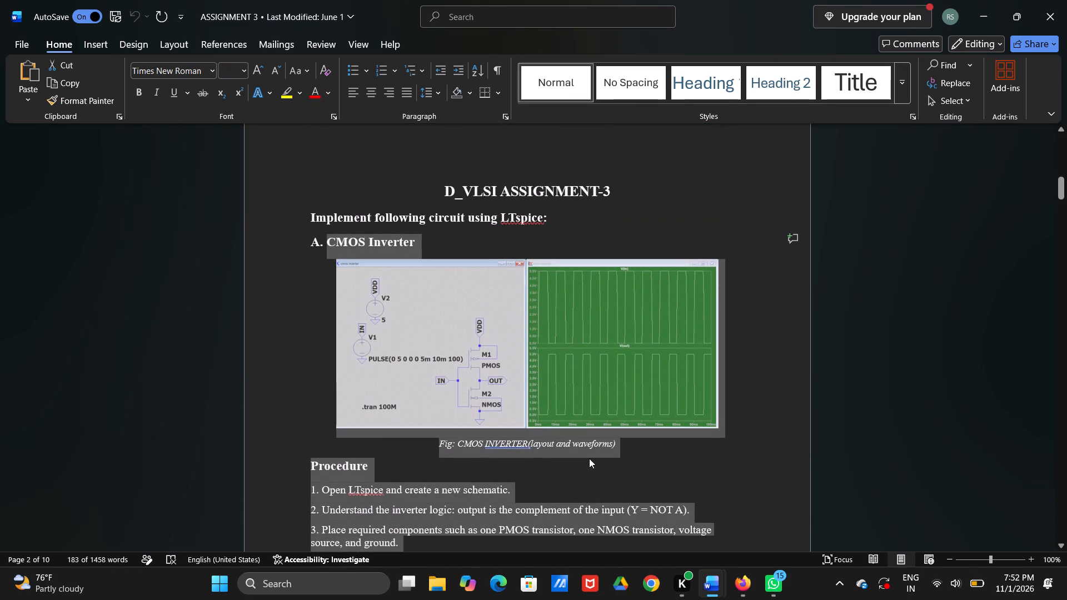
In the training report, start a new unbulleted paragraph below the last Analysis bullet, which ends in "silicon area.".
key(alt+Tab)
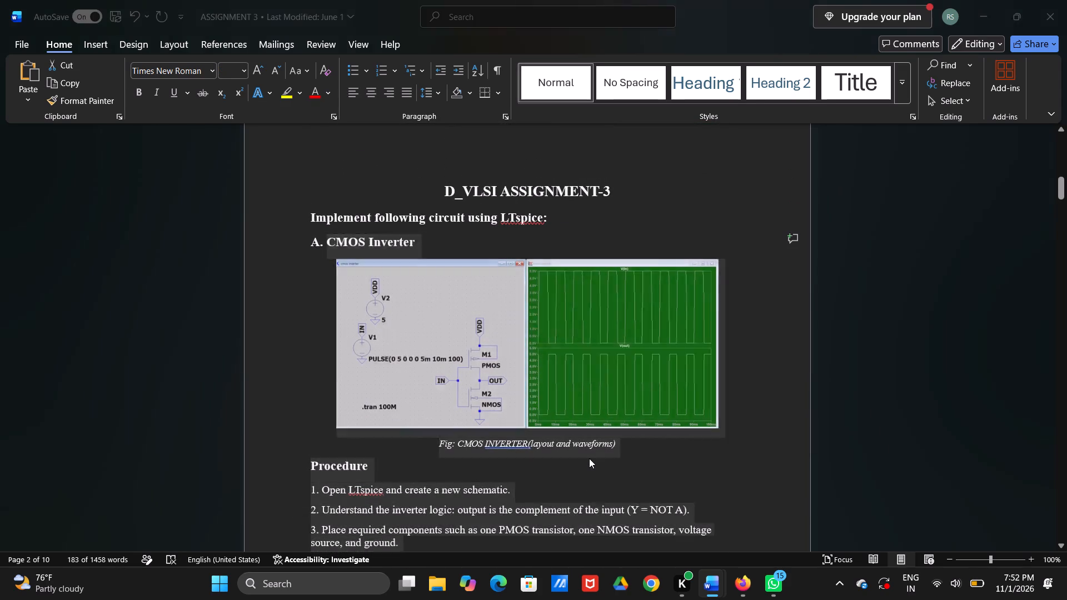
scroll(493, 393, up, 2)
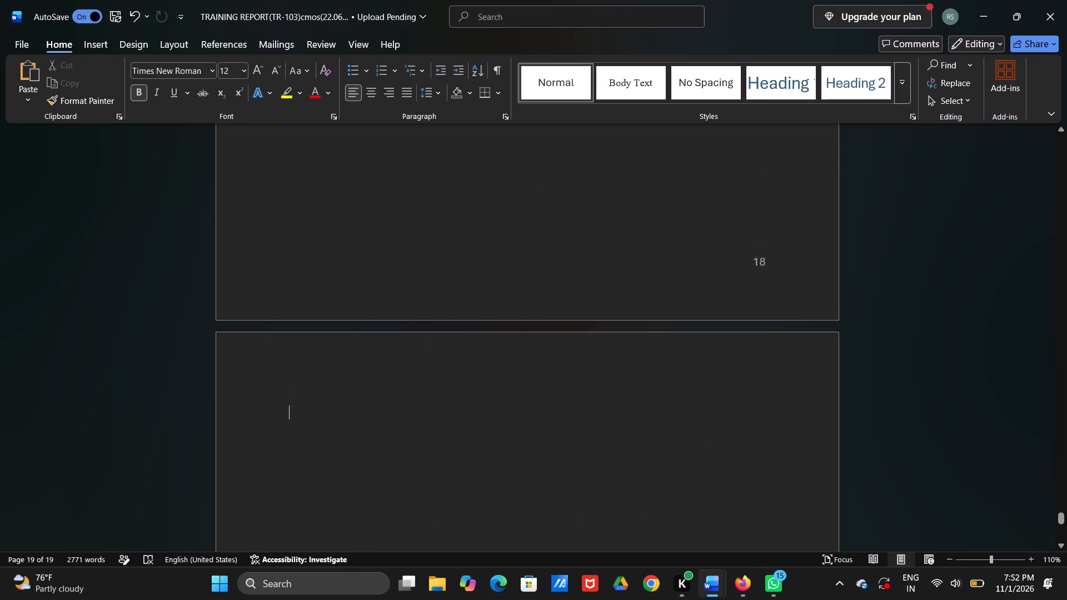
scroll(493, 393, up, 1)
scroll(493, 393, down, 1)
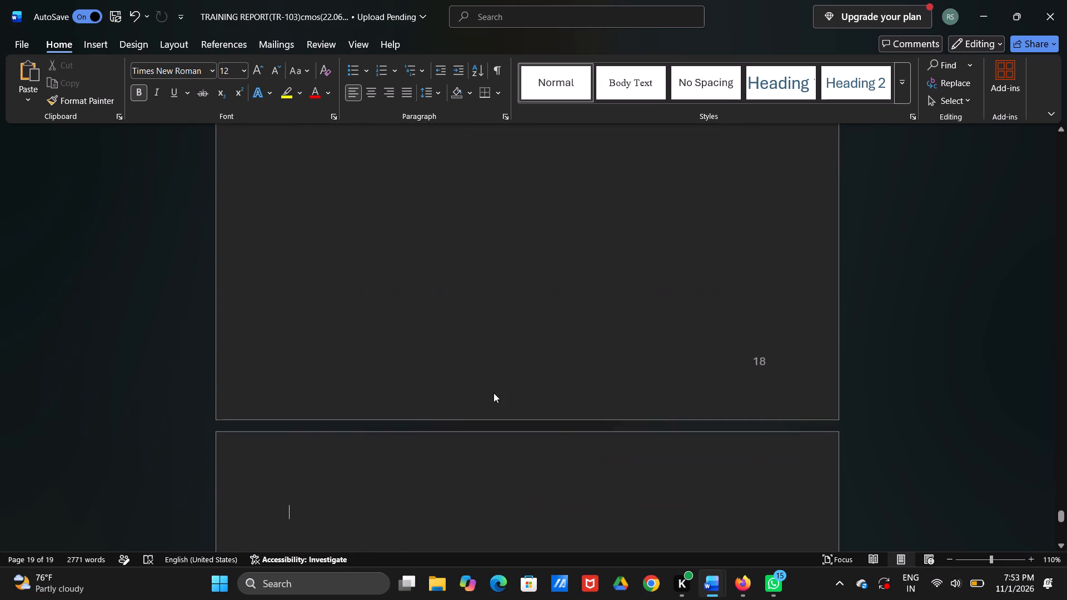
scroll(471, 346, up, 1)
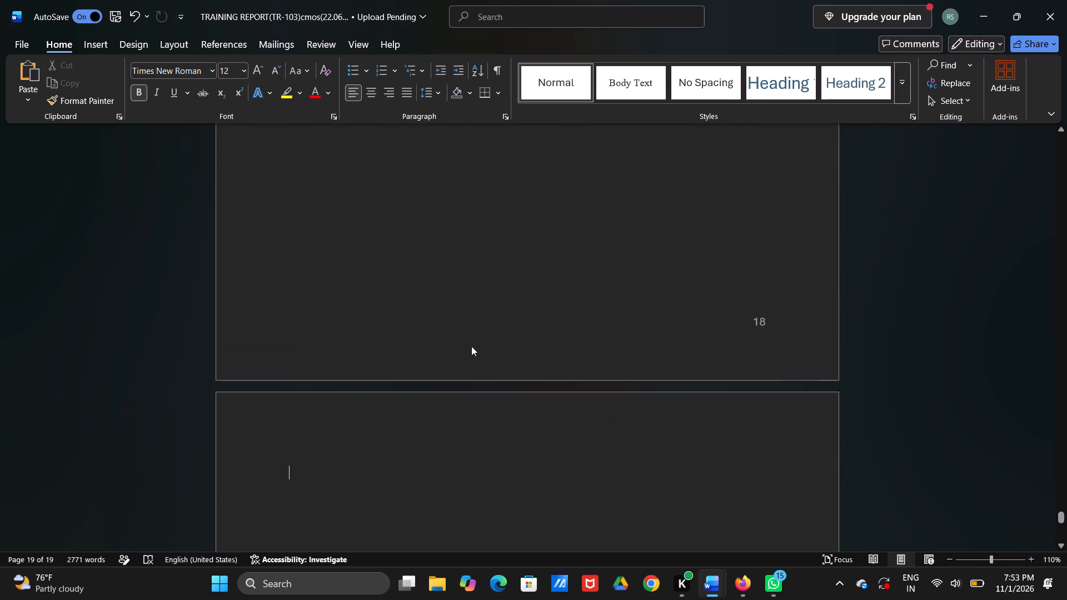
scroll(471, 346, up, 1)
scroll(471, 346, down, 1)
scroll(471, 346, up, 3)
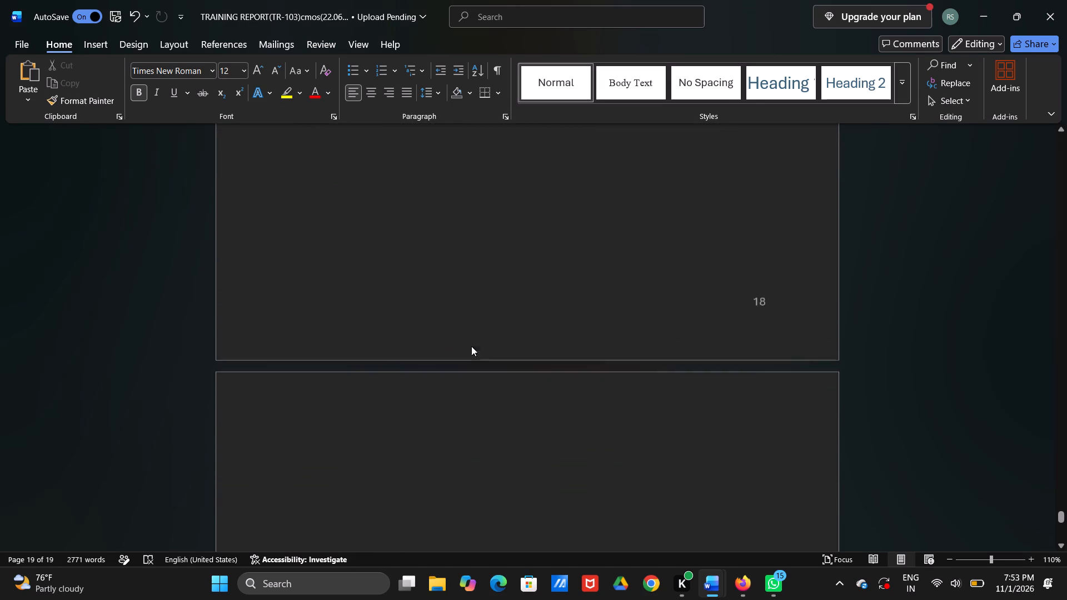
scroll(471, 346, up, 7)
click(423, 283)
click(421, 309)
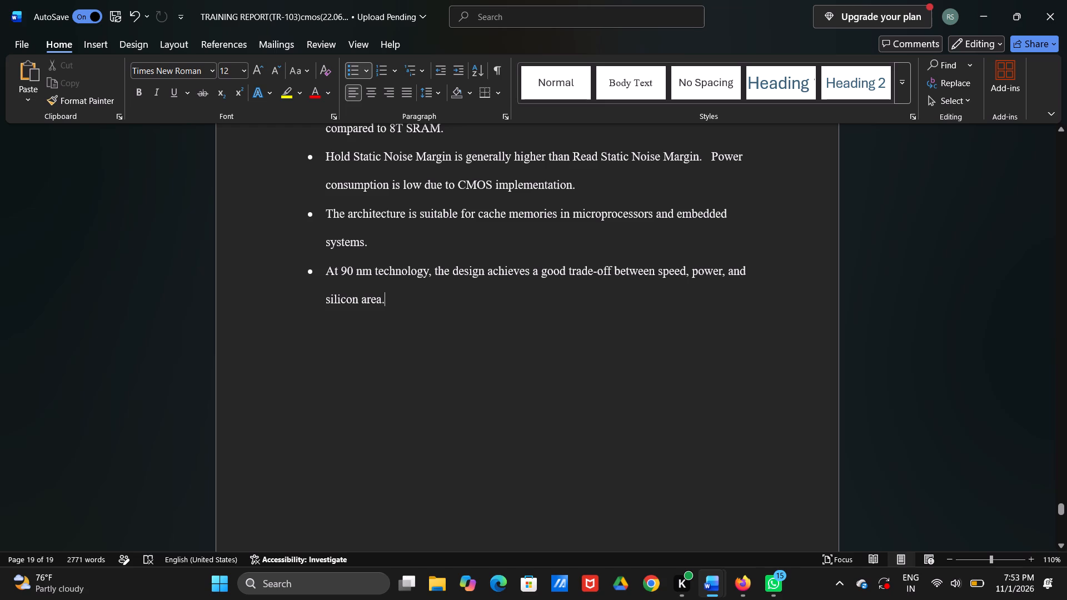
key(Return)
key(Return)
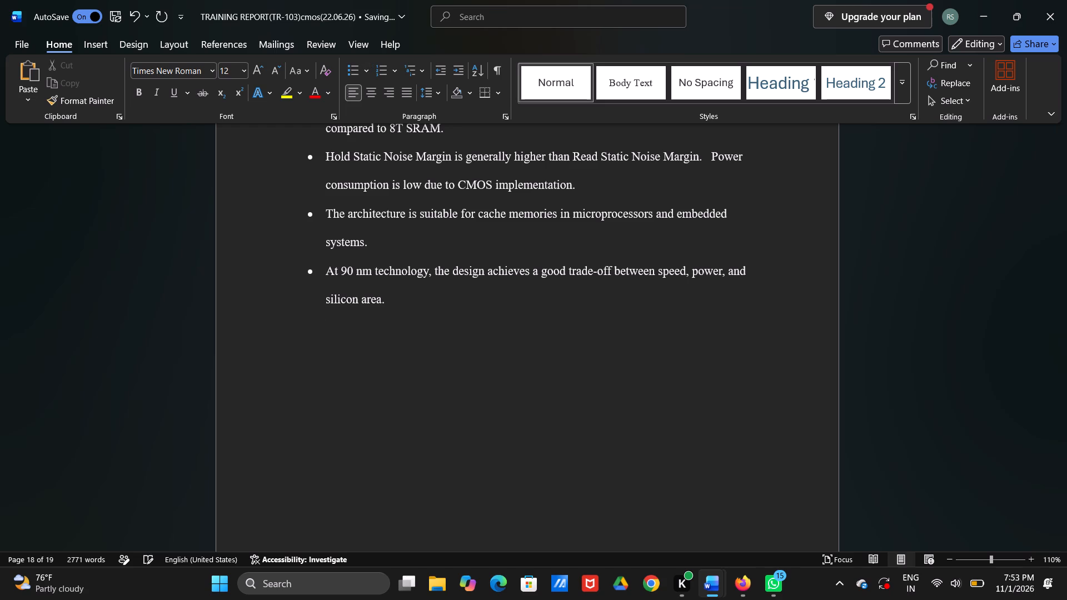
key(Return)
key(BackSpace)
Enter the line "Implementation of following CMOS Logic gates" in the new paragraph and start another line below it.
text(Imo)
key(BackSpace)
key(o)
key(BackSpace)
text(plemenyta)
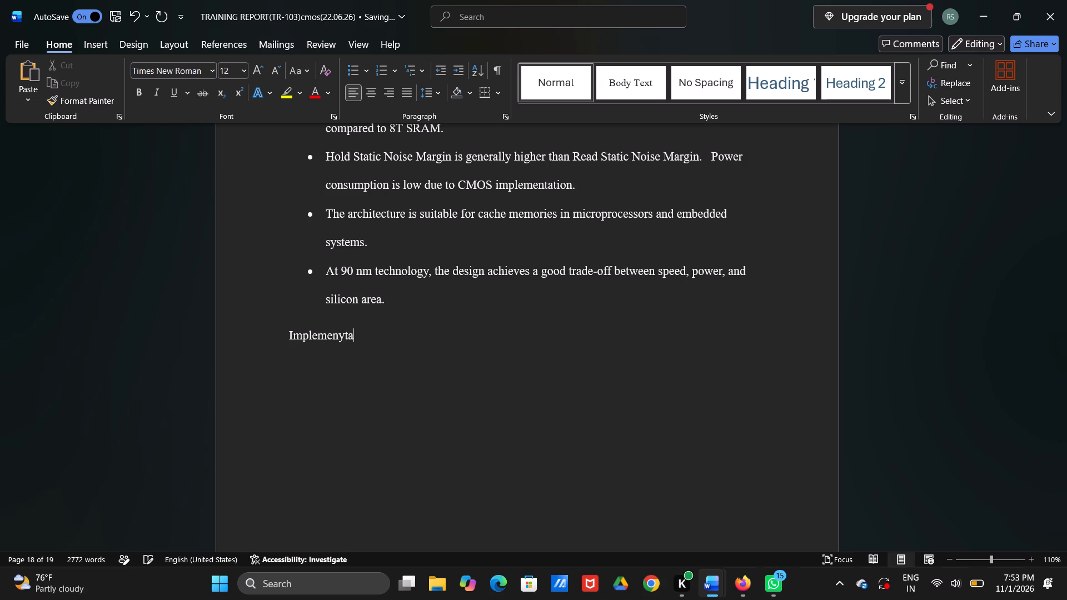
key(BackSpace)
key(BackSpace)
key(BackSpace)
text(tation d)
key(BackSpace)
text(od)
key(BackSpace)
text(f)
key(space)
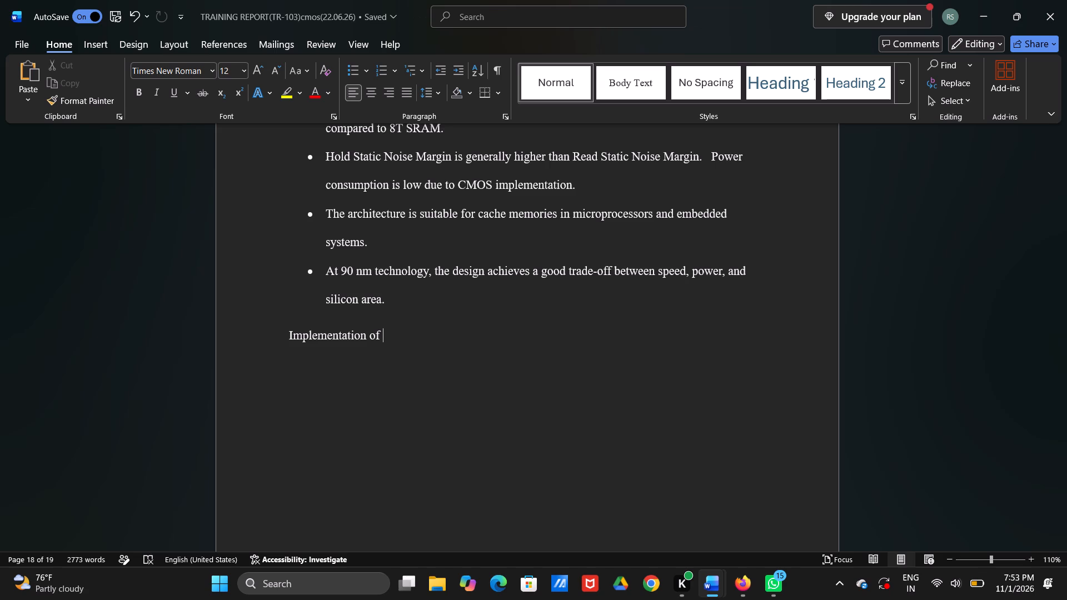
text(folllo)
key(BackSpace)
key(BackSpace)
text(owing C<+)
key(shift+BackSpace)
key(shift+BackSpace)
text(MOS Lo)
text(gic gates)
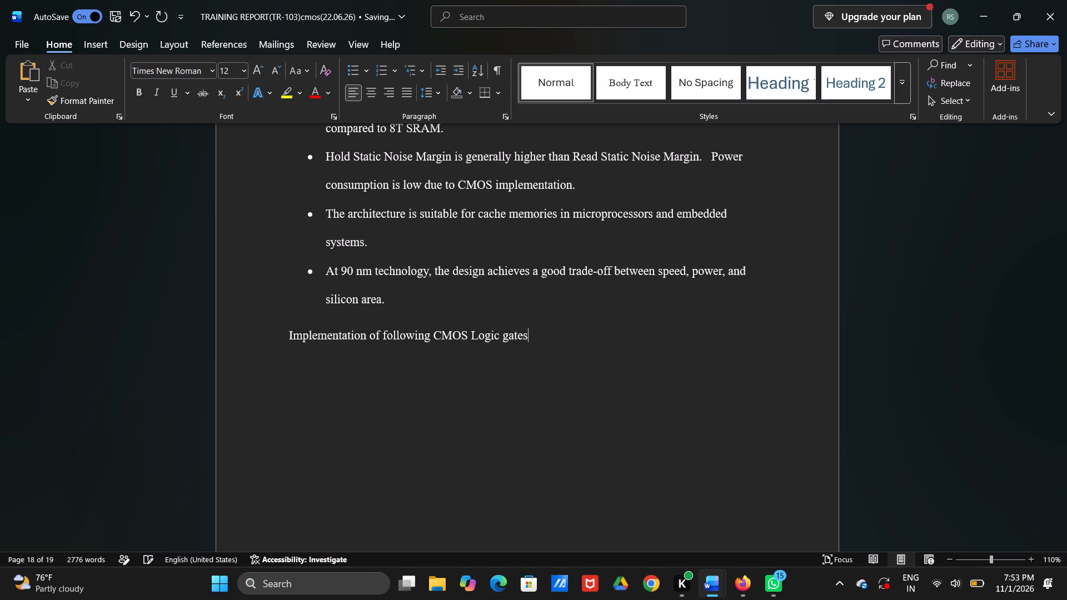
key(Return)
key(Tab)
Check the heading wording in ASSIGNMENT 3, and end the report's CMOS Logic gates line with a colon and a new paragraph.
alt+click(325, 360)
key(alt+Tab)
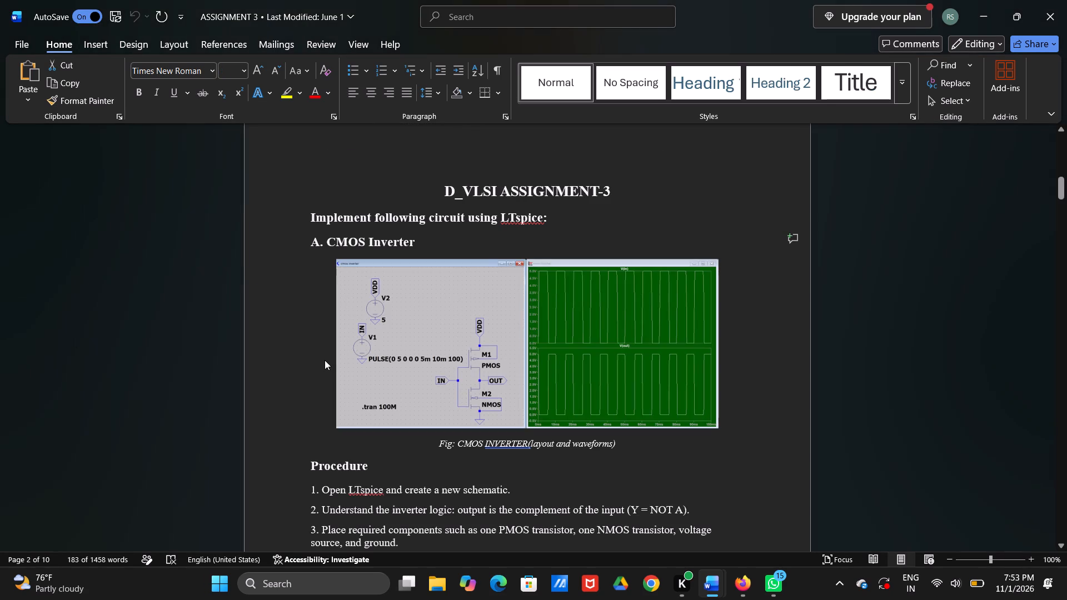
scroll(325, 360, down, 1)
scroll(325, 360, up, 1)
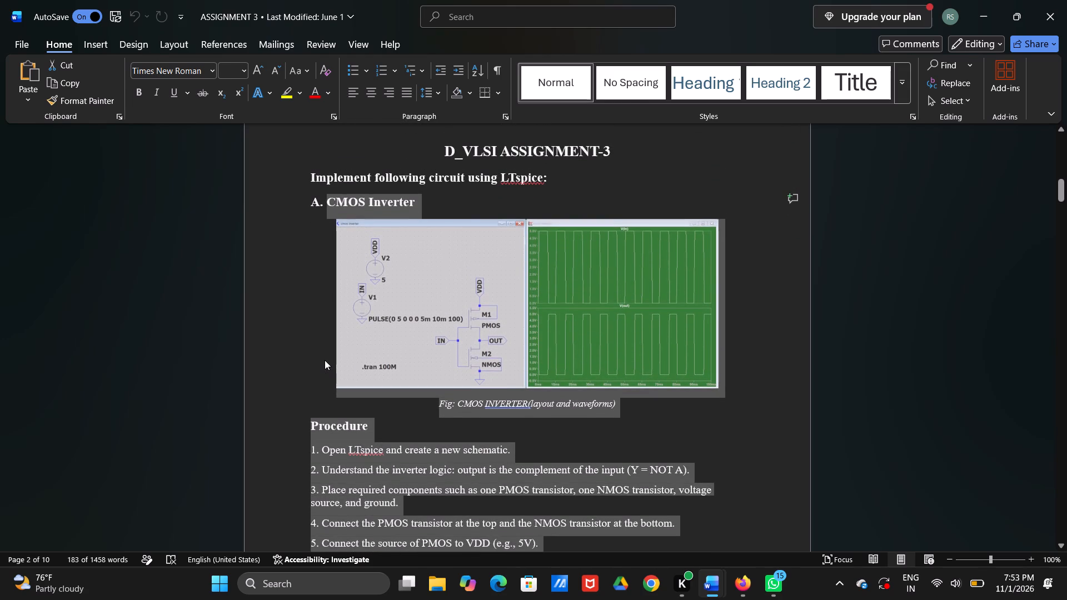
key(alt+Tab)
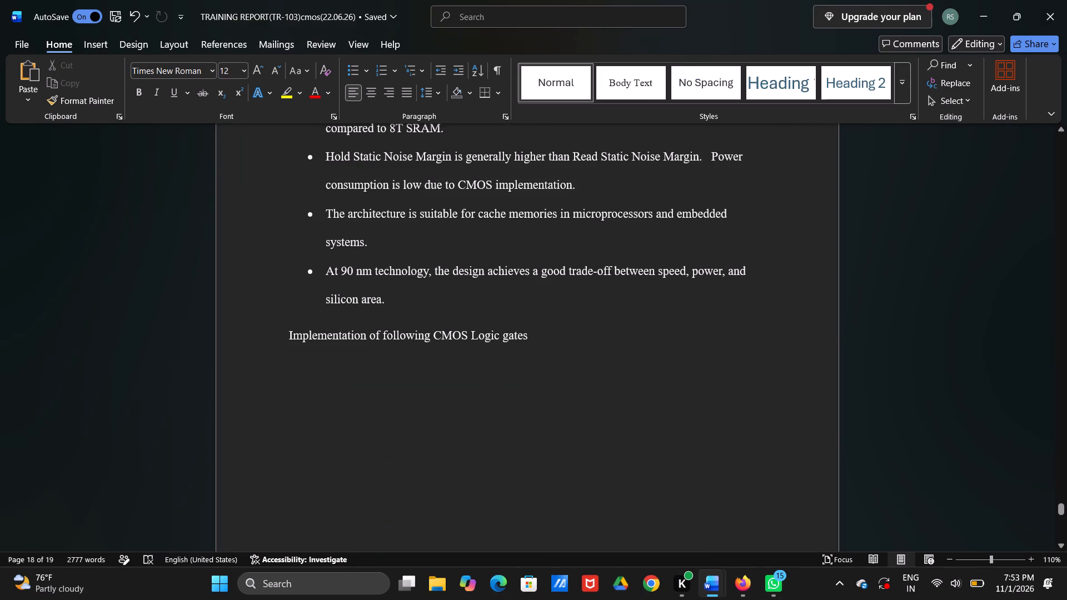
click(541, 344)
key(shift+colon)
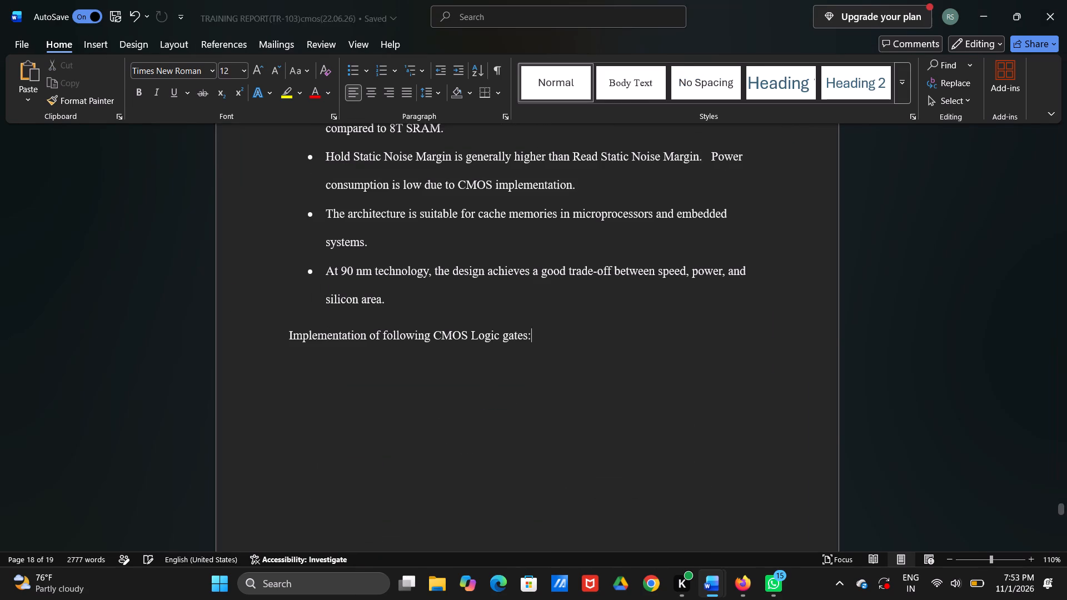
key(Return)
Enter the sub-heading "A. CMOS Inverter" below the CMOS Logic gates line, following the lettering in ASSIGNMENT 3.
key(alt+Tab)
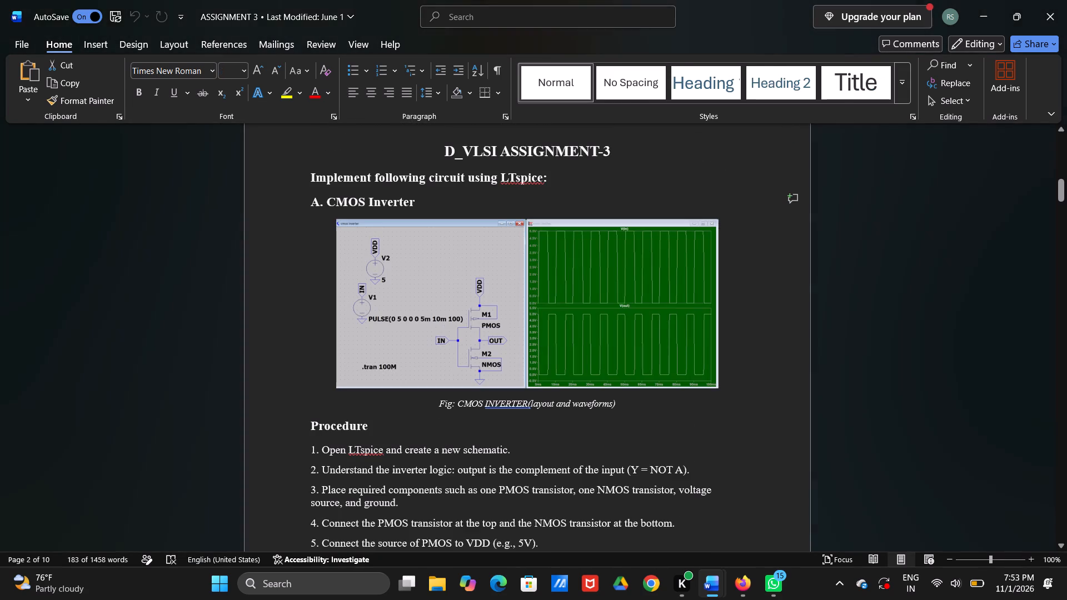
key(alt+Tab)
key(shift+a)
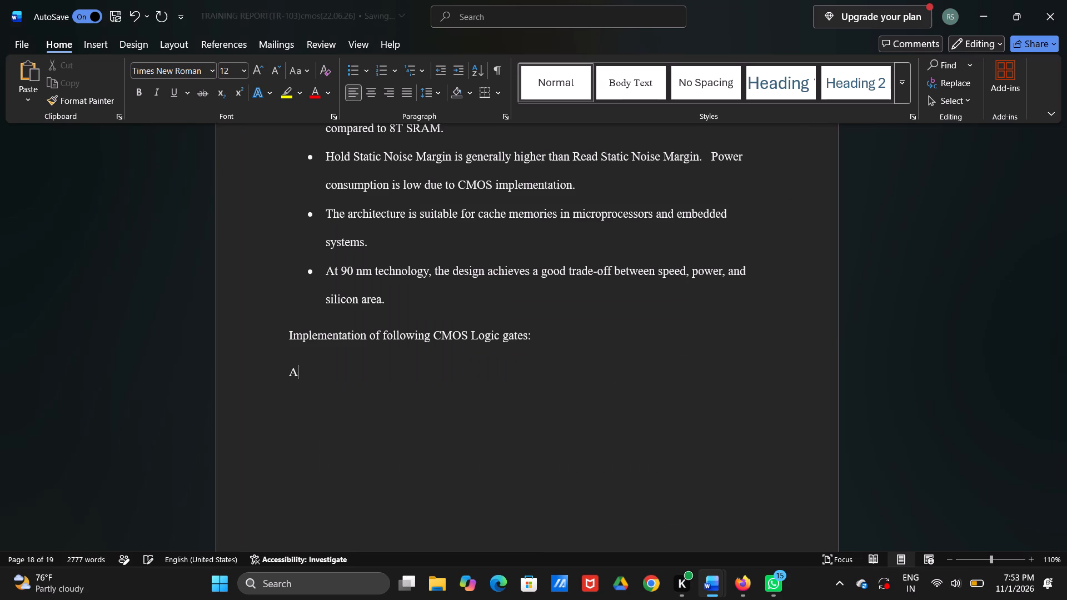
text(.)
key(space)
key(shift+c)
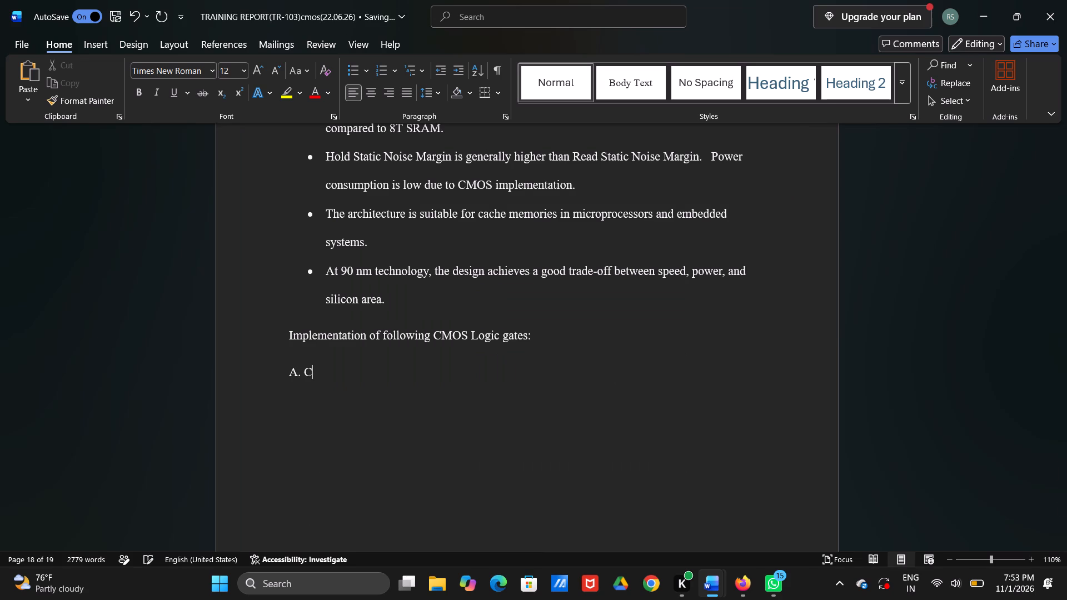
text(MOS)
key(space)
text(Inverter)
Paste the copied CMOS Inverter section, with its figure and procedure, on a new line below the sub-heading.
key(Return)
key(ctrl+v)
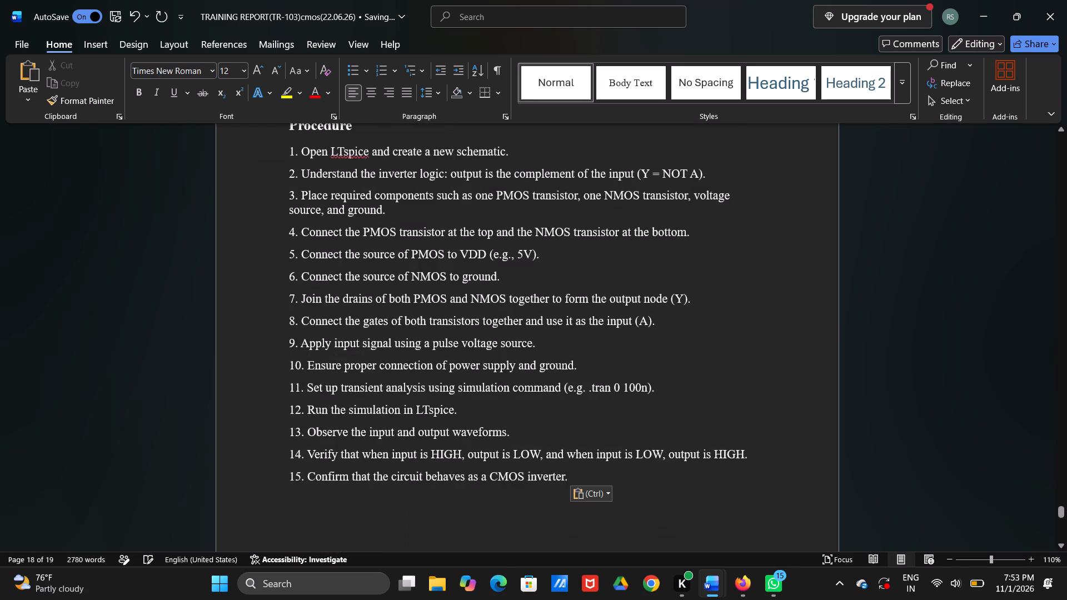
scroll(541, 344, up, 3)
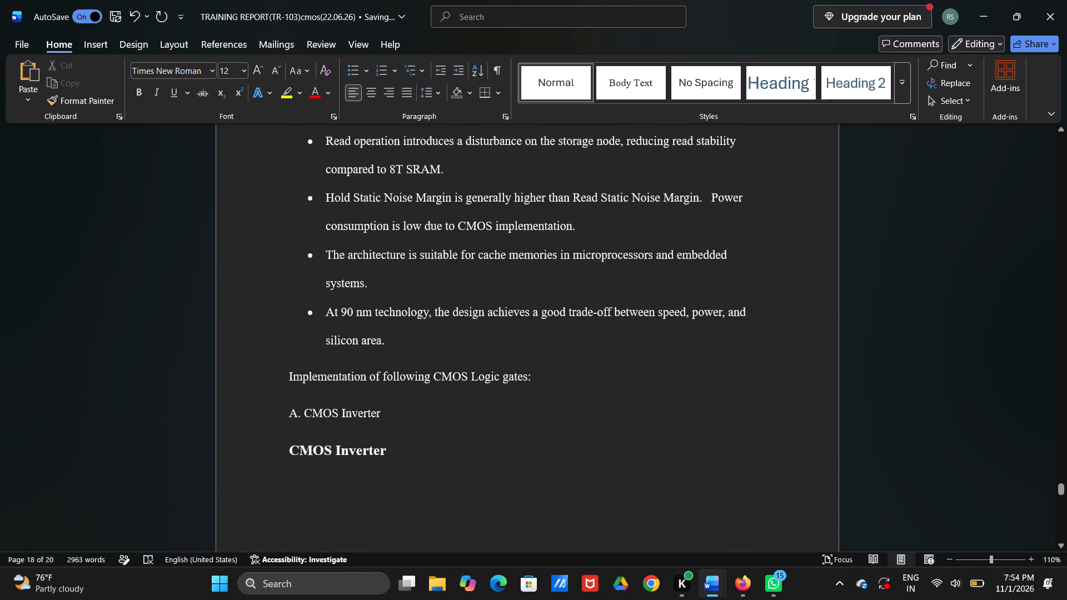
Delete the typed "CMOS Inverter" text after "A." and join the pasted bold CMOS Inverter heading onto that line.
drag(396, 419, 330, 415)
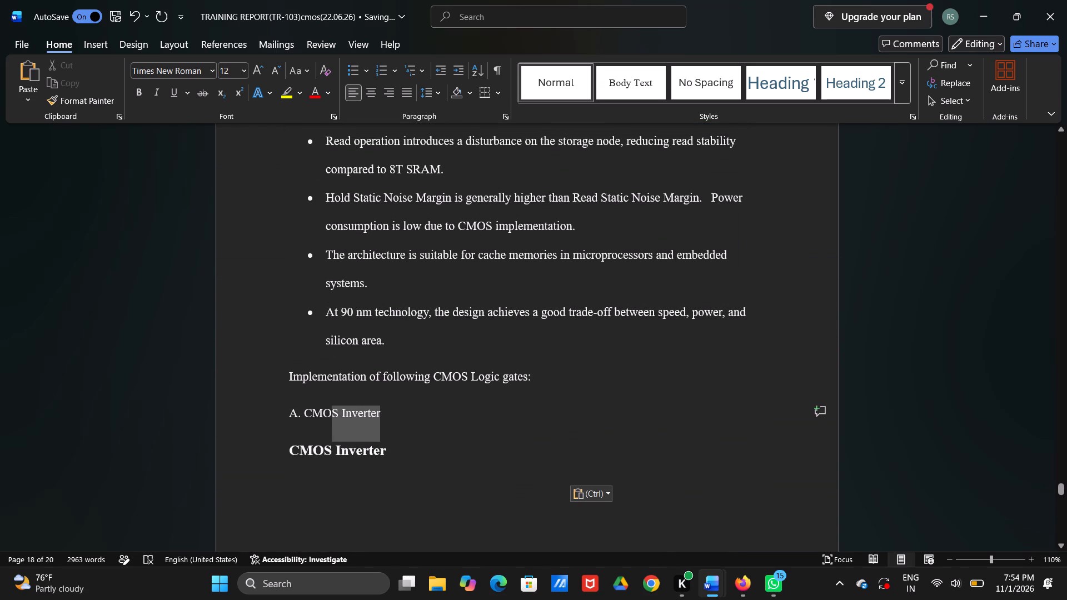
drag(330, 415, 303, 416)
key(BackSpace)
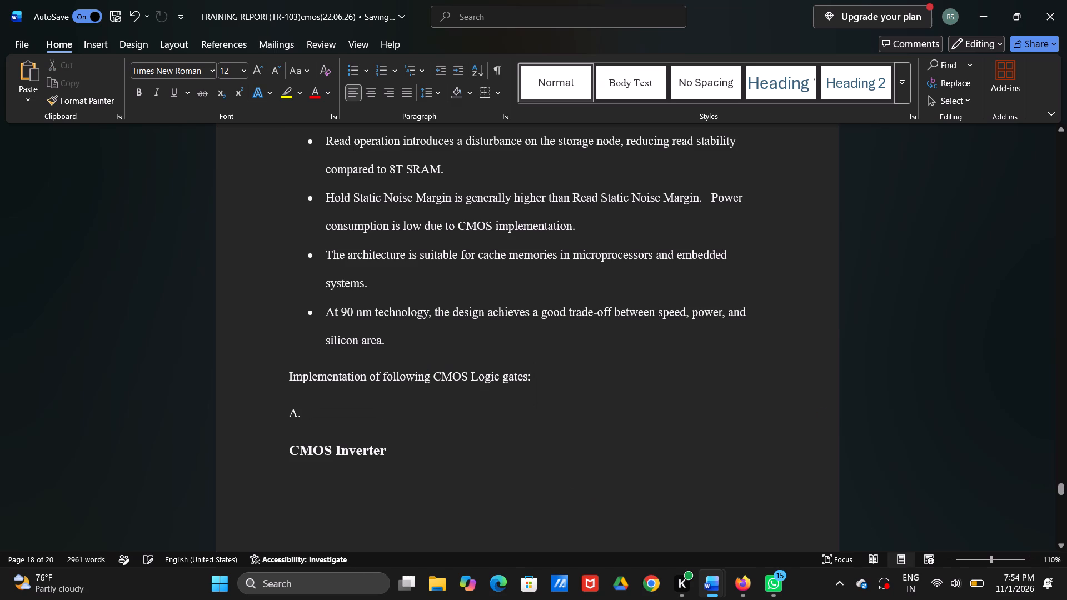
click(287, 447)
key(BackSpace)
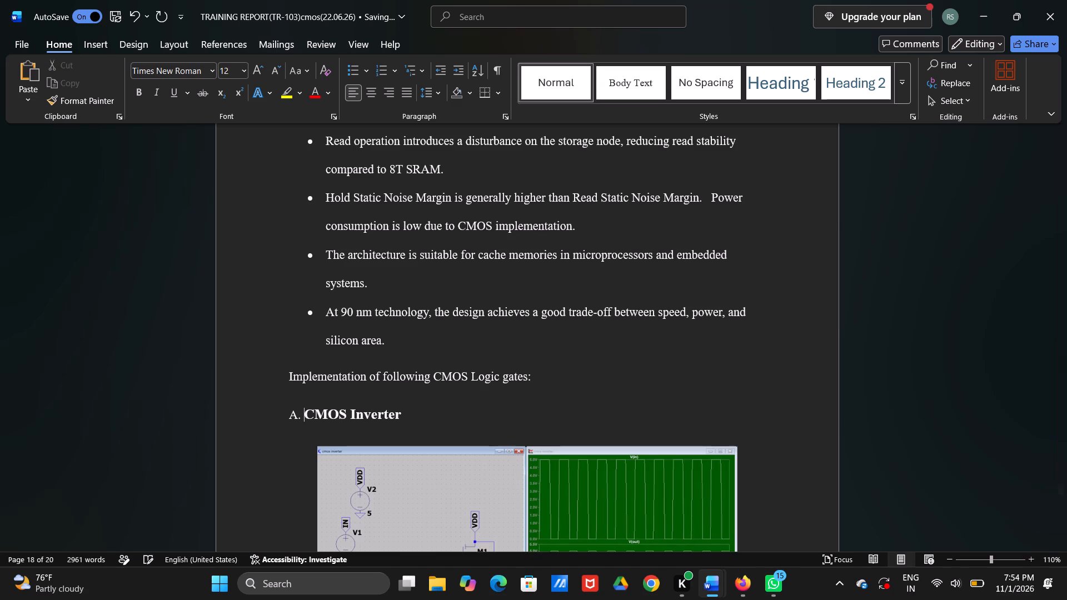
Format the "A." label before the CMOS Inverter heading as 14 pt bold.
key(ctrl+shift+Left)
key(ctrl+shift+Left)
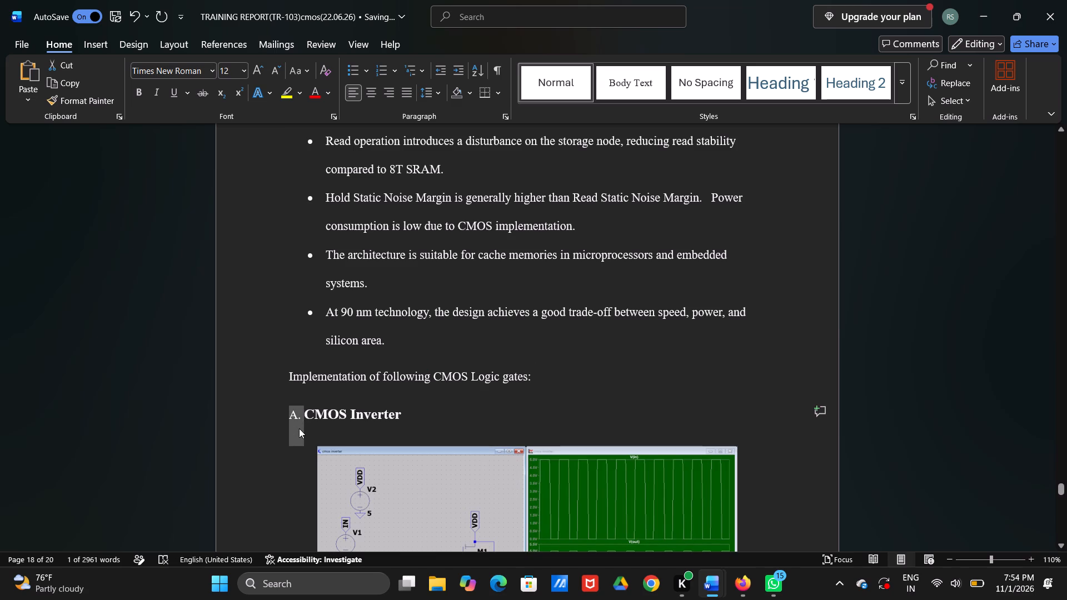
key(ctrl+shift+period)
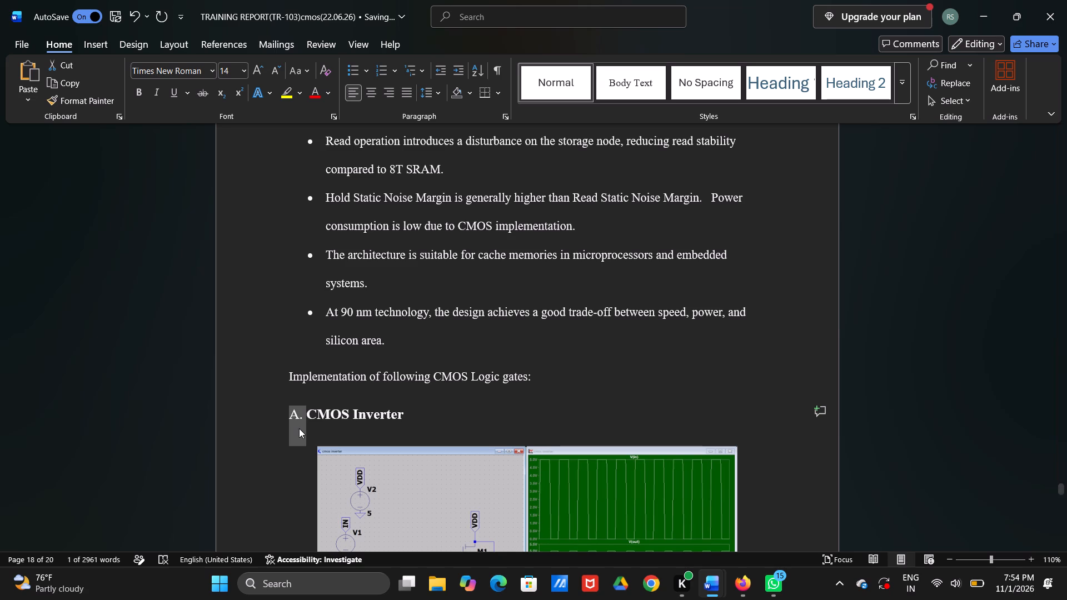
key(ctrl+b)
key(ctrl+b)
scroll(299, 428, down, 1)
key(ctrl+b)
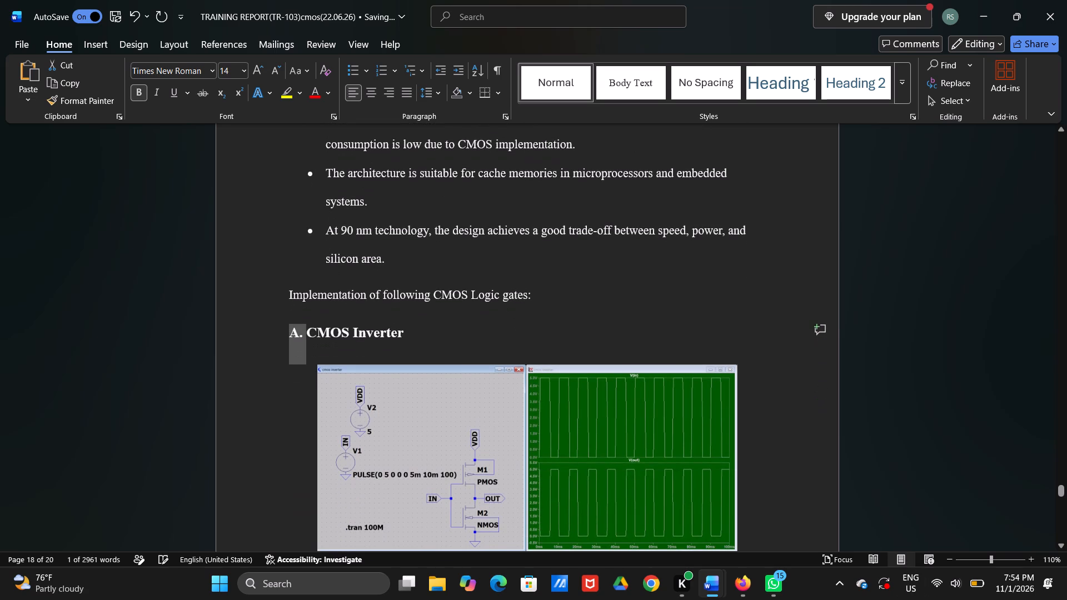
Examine how the pasted CMOS Inverter figure, its caption and the Procedure section are laid out across the page break.
scroll(299, 428, down, 1)
scroll(405, 397, down, 1)
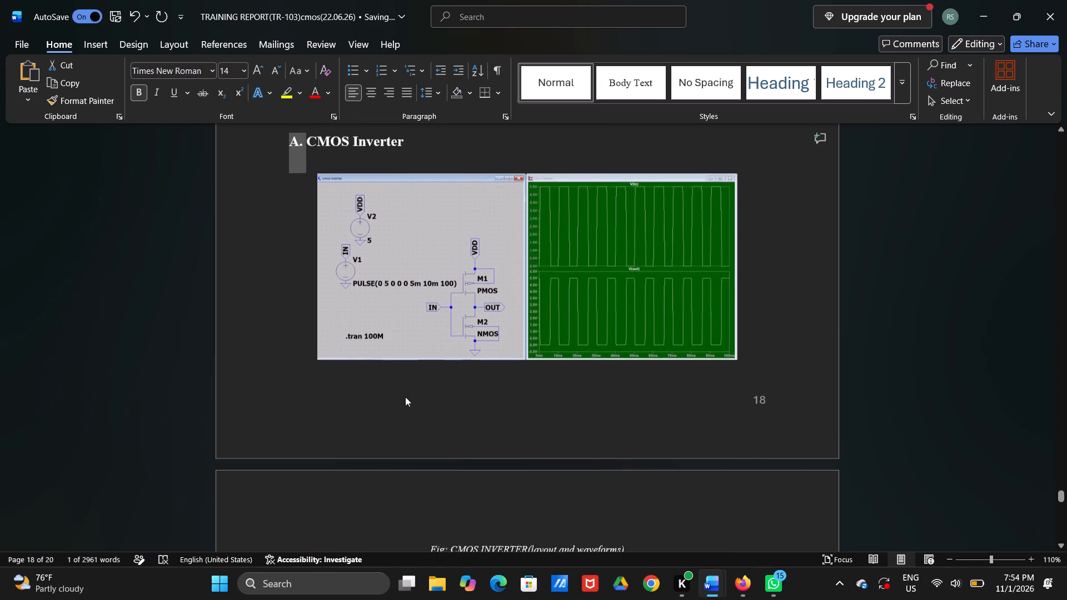
scroll(405, 397, down, 2)
scroll(405, 397, up, 1)
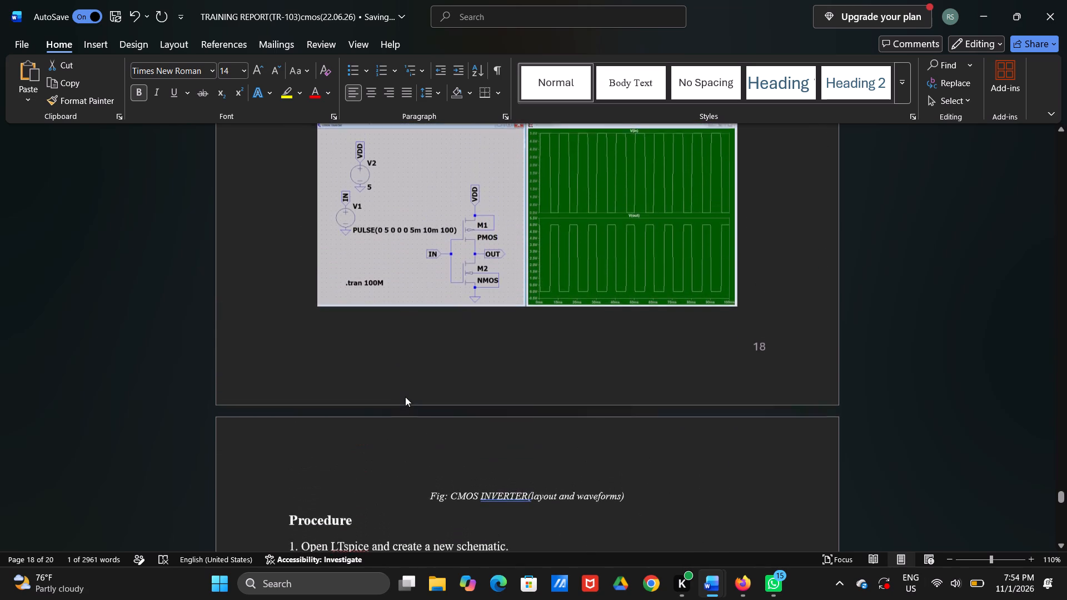
scroll(405, 397, up, 1)
scroll(405, 397, down, 2)
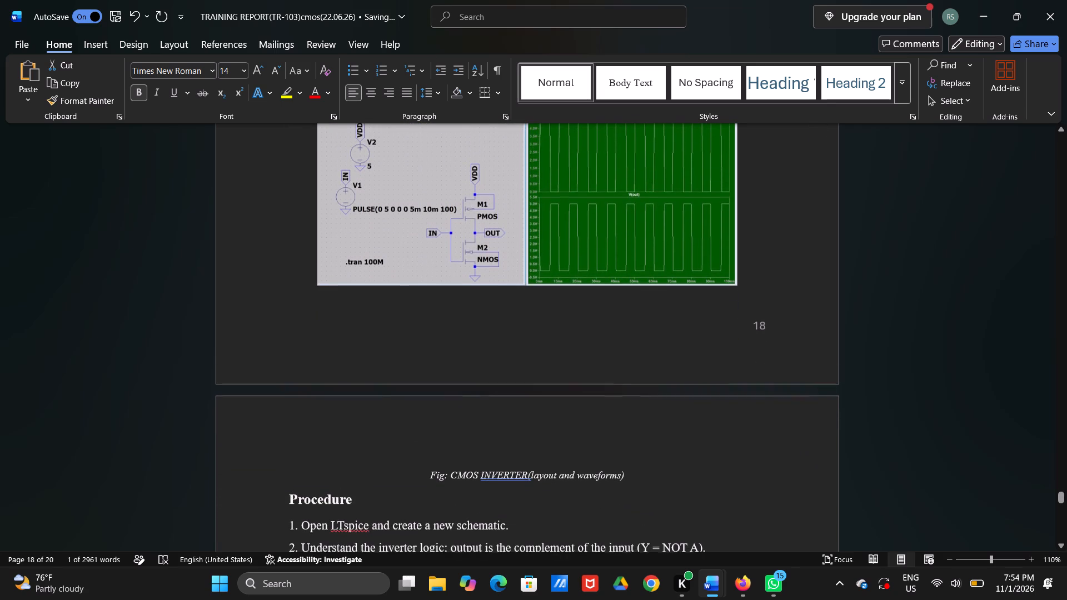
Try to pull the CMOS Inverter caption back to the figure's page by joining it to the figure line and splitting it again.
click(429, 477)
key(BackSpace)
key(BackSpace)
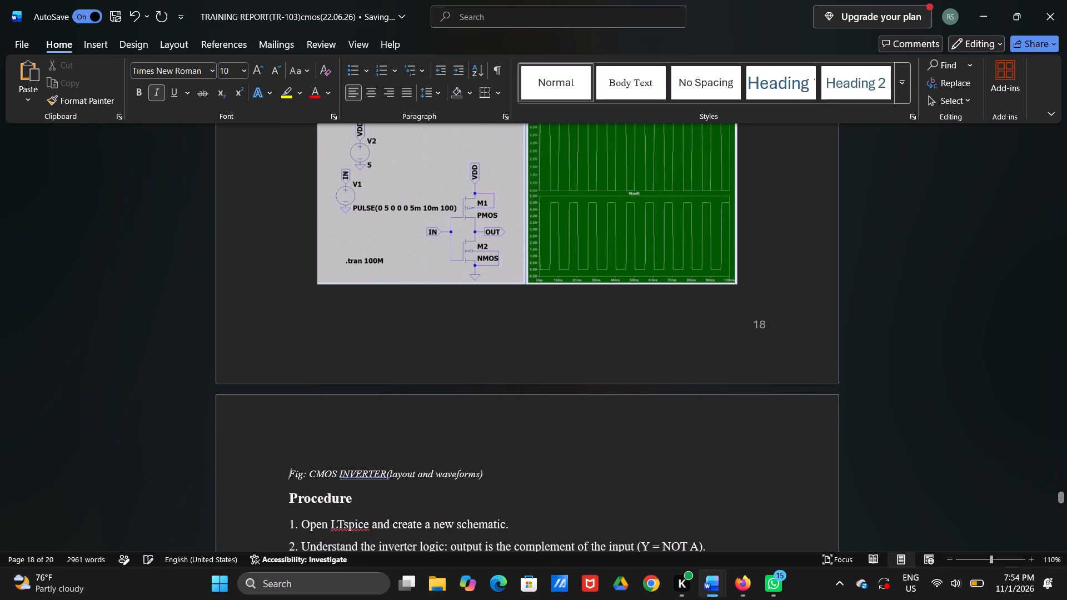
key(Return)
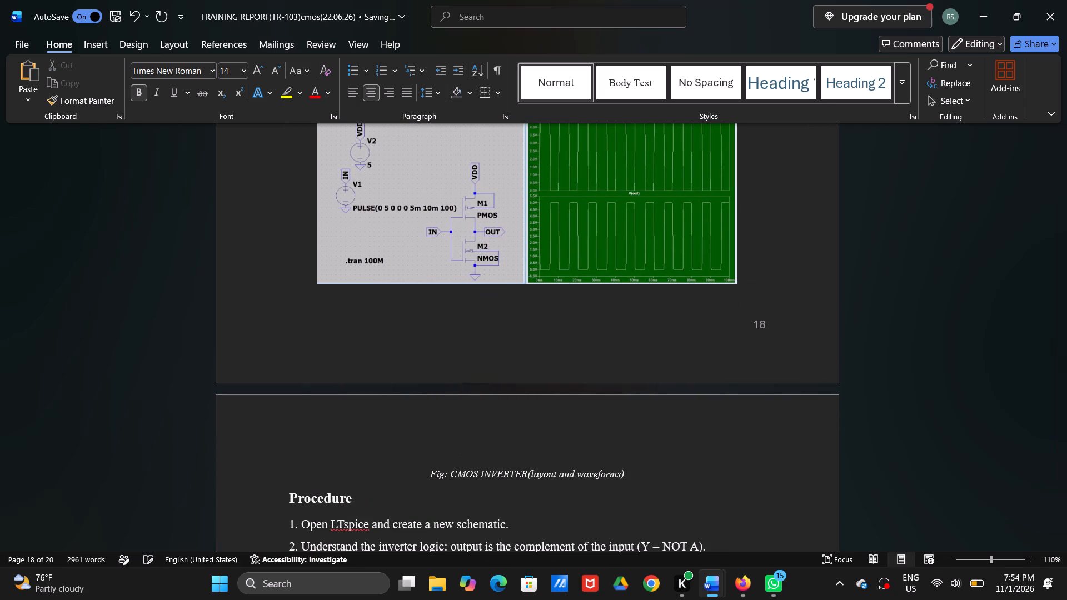
Reduce the height of the CMOS Inverter figure so its caption fits beneath it on the same page.
scroll(429, 477, up, 1)
right_click(429, 477)
drag(532, 450, 530, 373)
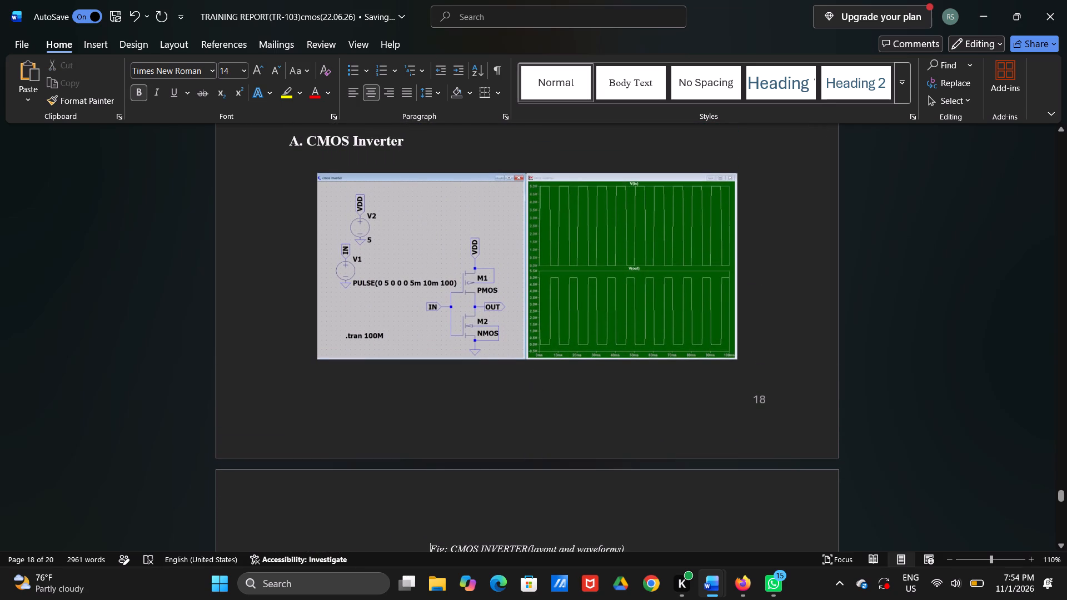
click(513, 307)
drag(527, 358, 530, 342)
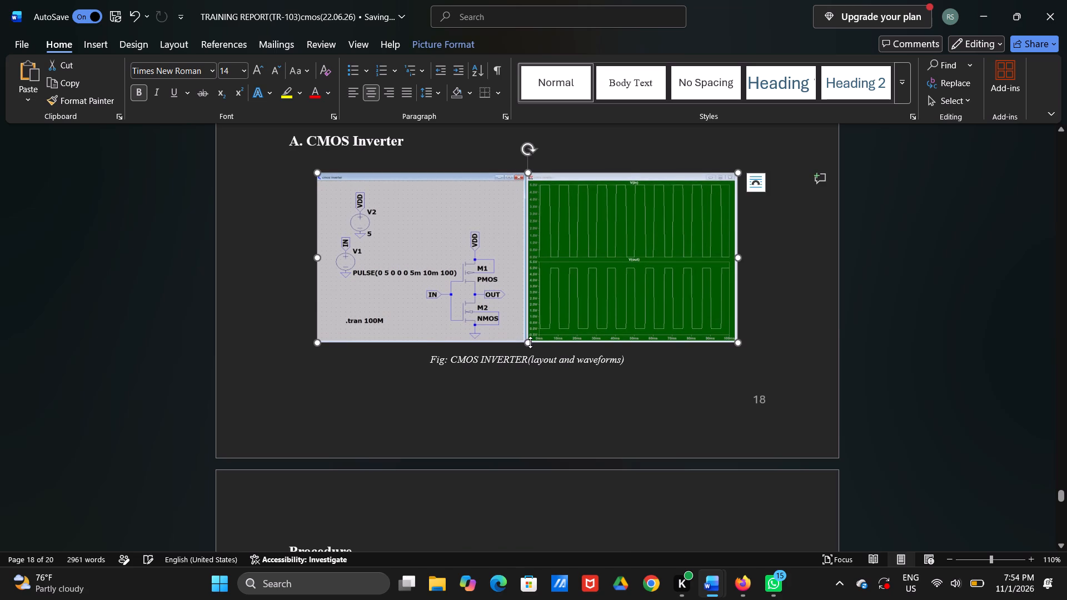
Apply 2.0 line spacing to the selected CMOS Inverter figure's paragraph.
scroll(530, 342, down, 2)
scroll(530, 342, up, 1)
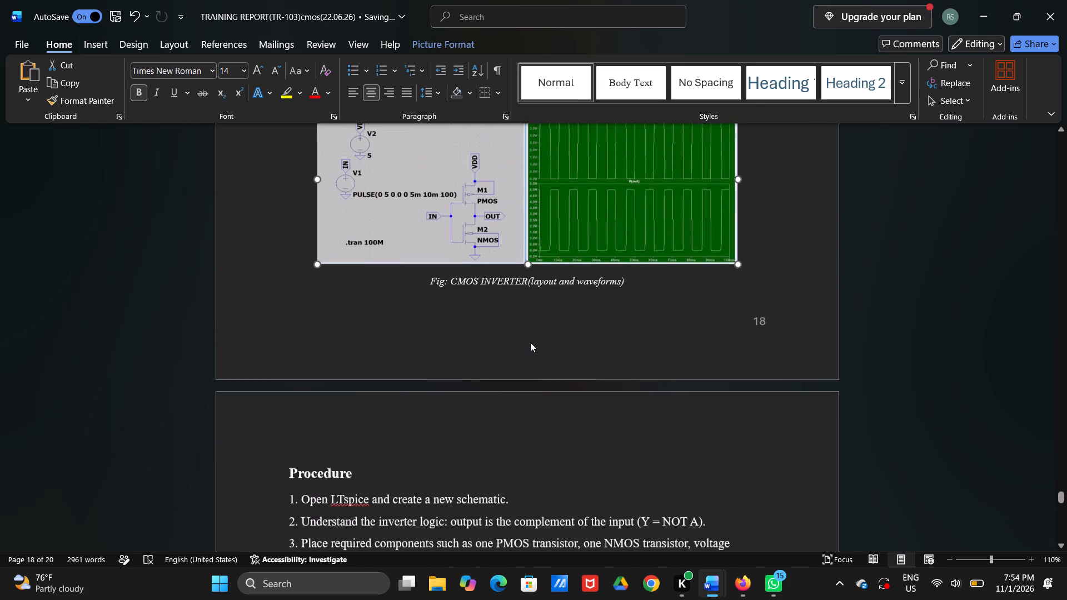
scroll(530, 342, up, 1)
scroll(530, 342, down, 2)
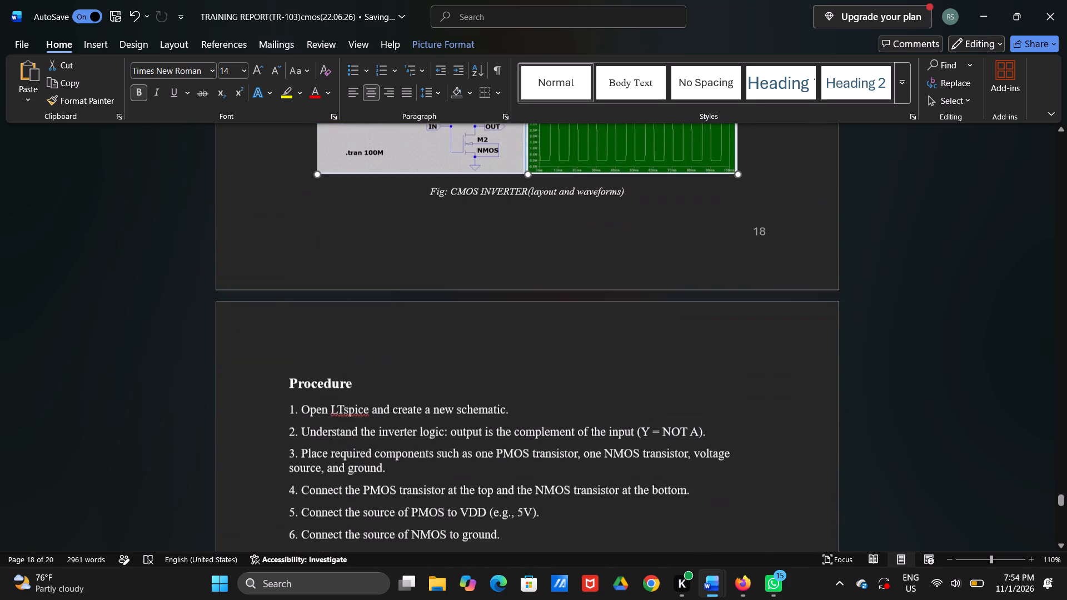
scroll(530, 342, down, 1)
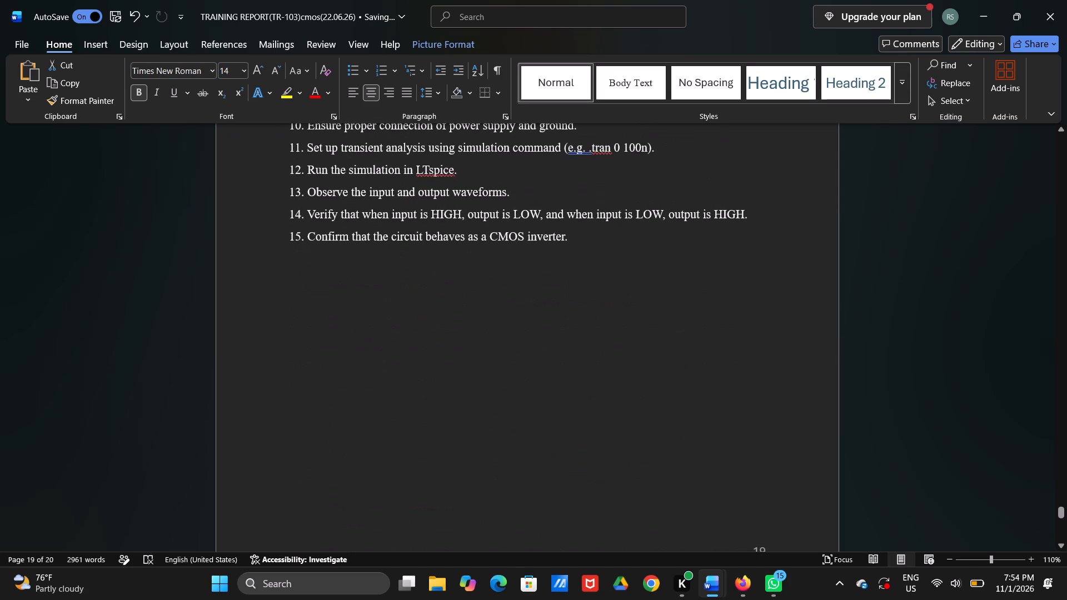
click(438, 101)
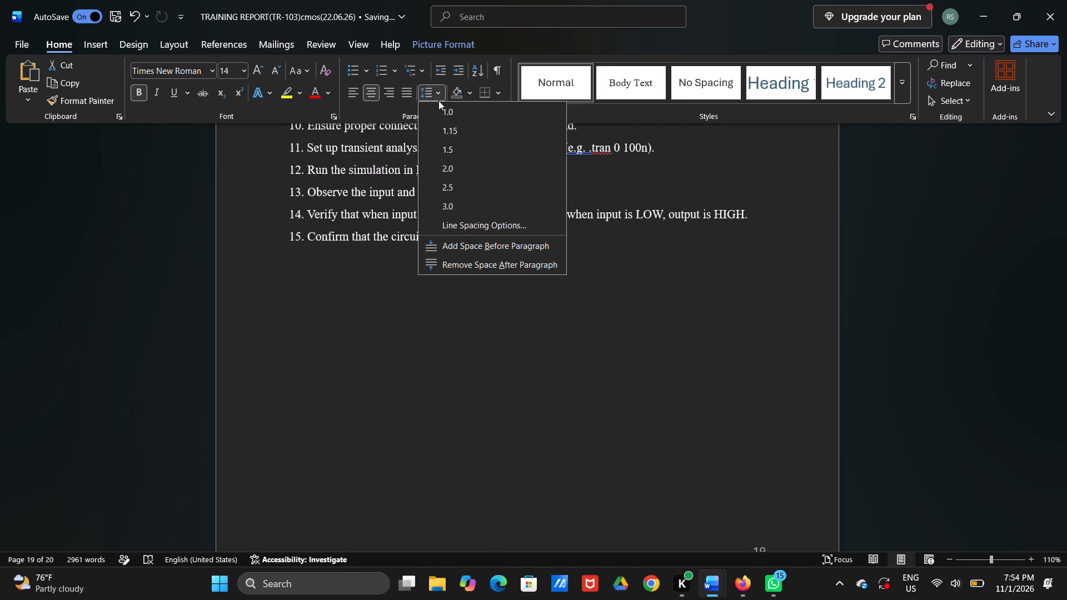
click(450, 162)
Set the line spacing of all 15 steps in the CMOS Inverter Procedure to 2.0.
scroll(450, 162, up, 1)
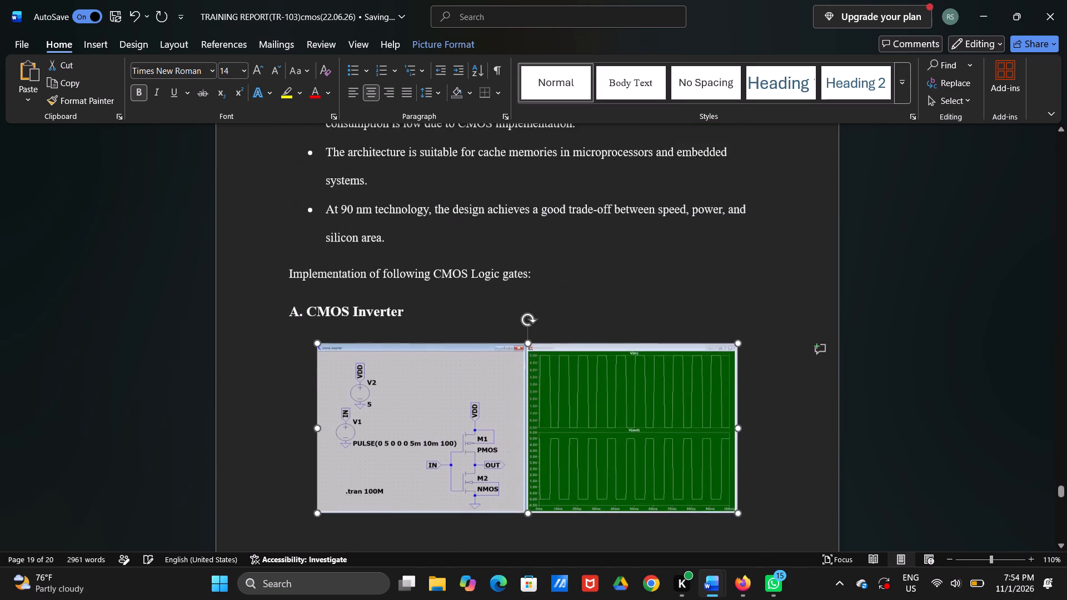
scroll(450, 162, down, 2)
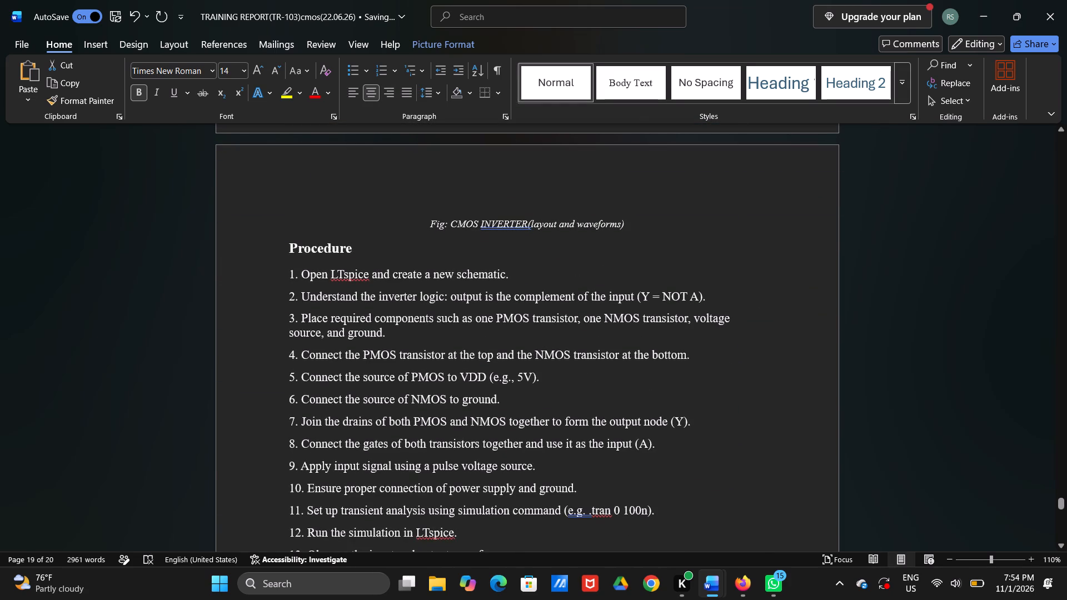
drag(301, 269, 545, 532)
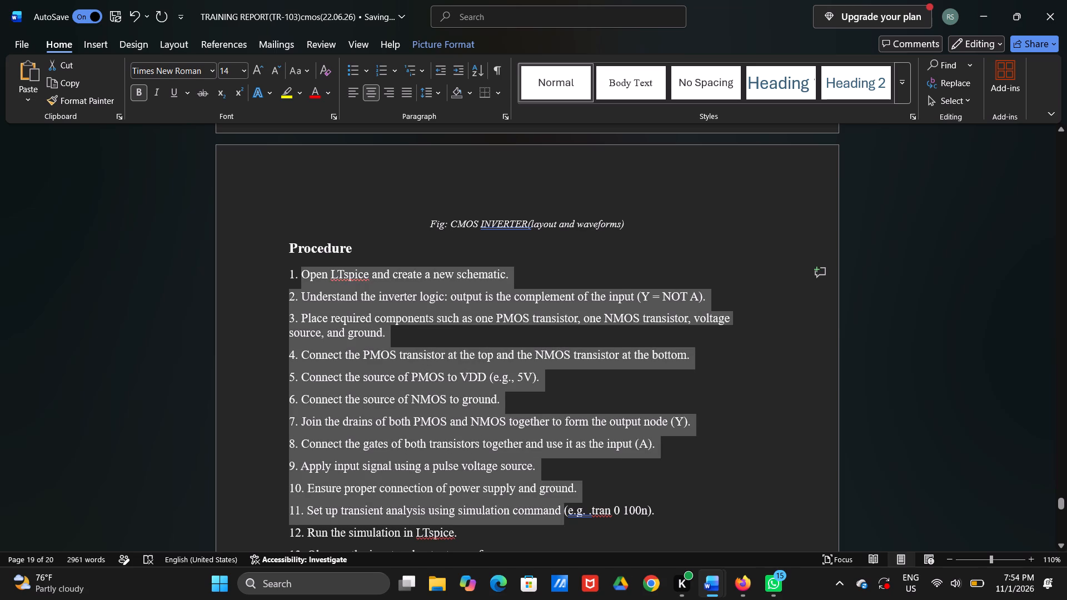
drag(545, 532, 578, 271)
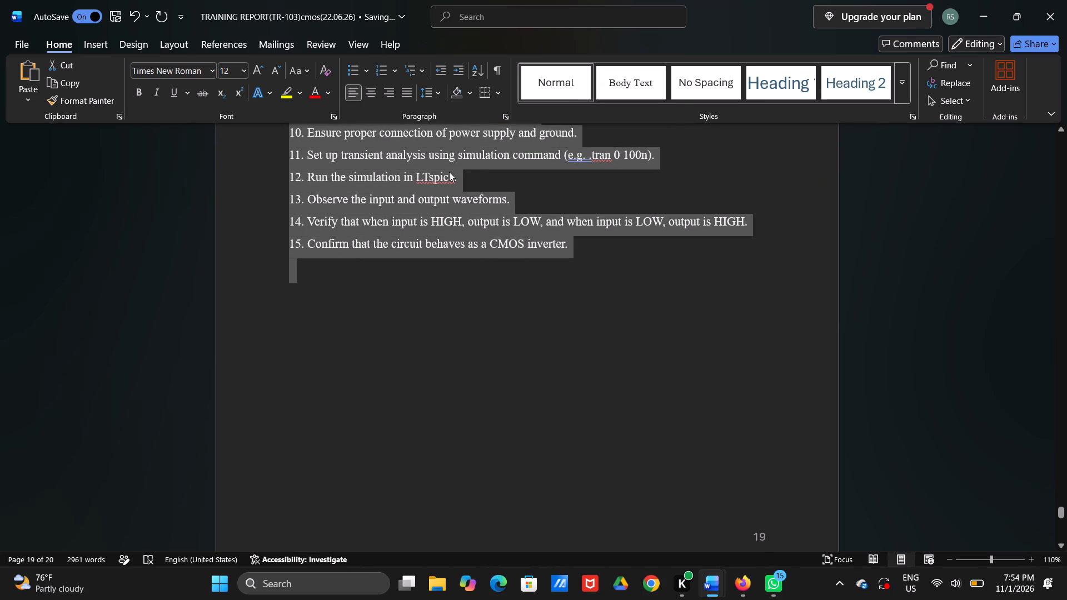
click(438, 91)
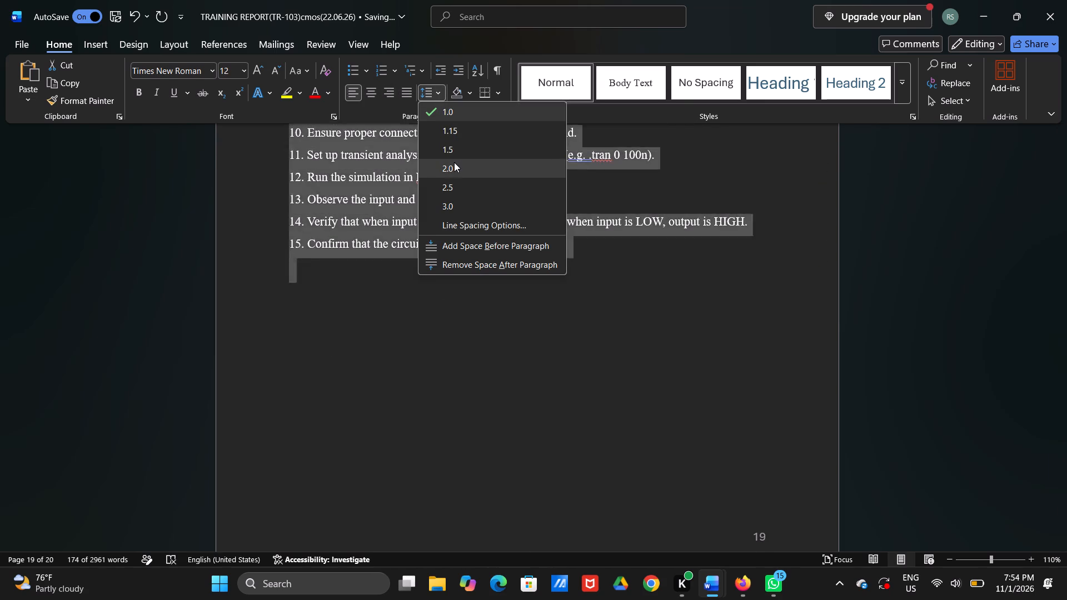
click(456, 168)
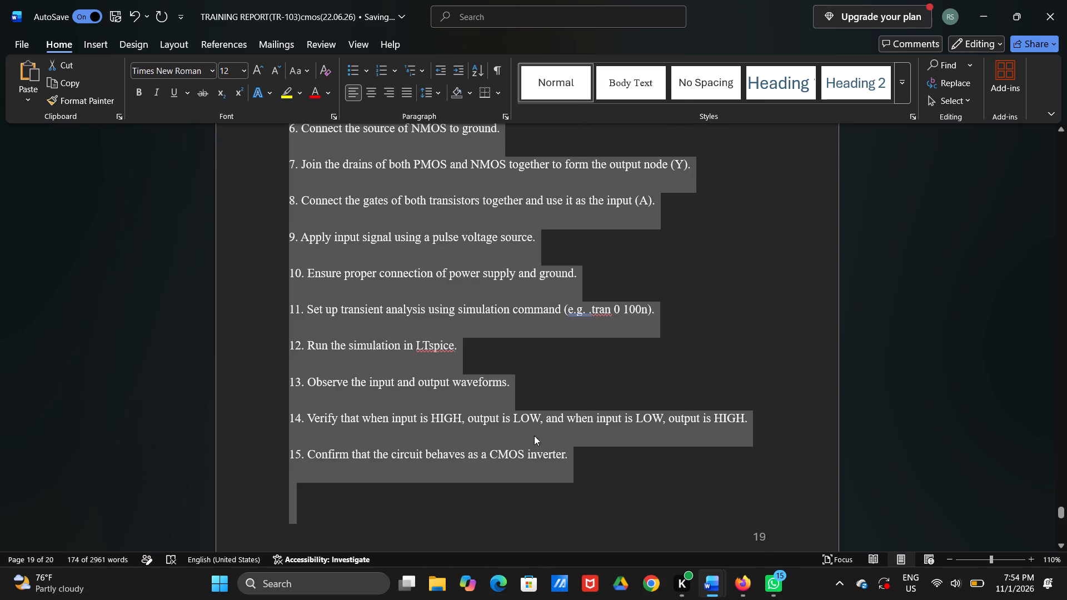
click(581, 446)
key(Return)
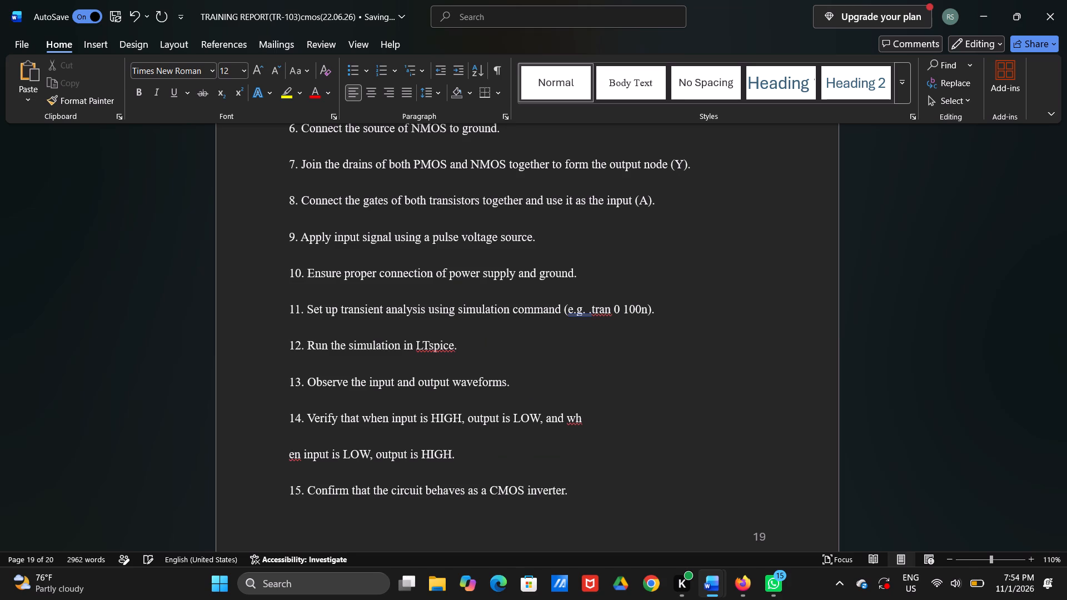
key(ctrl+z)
Add a new line after step 15 of the CMOS Inverter procedure.
click(576, 456)
key(Return)
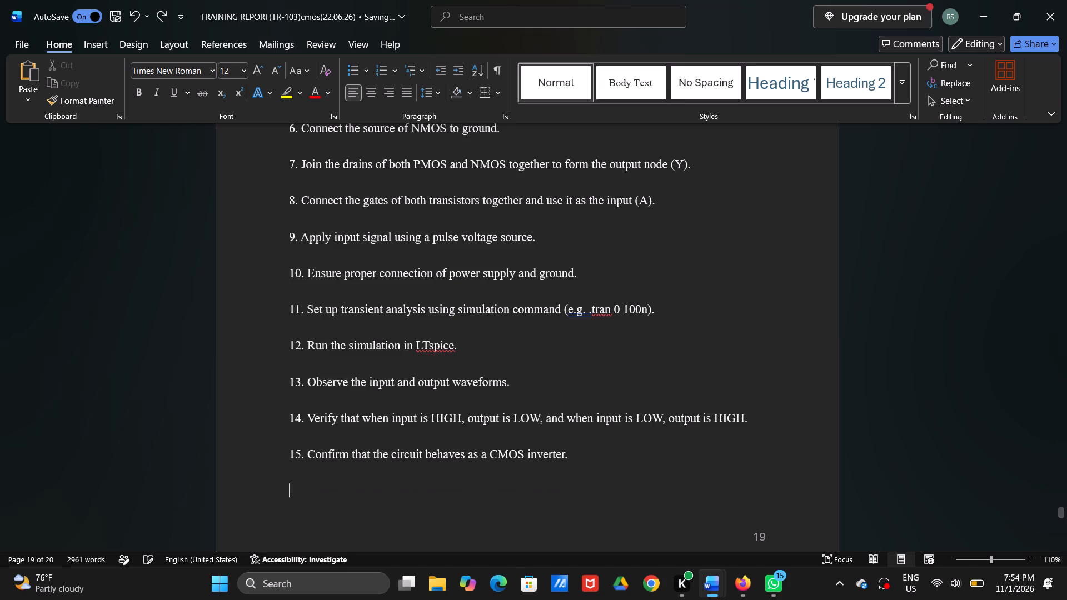
Copy the CMOS NAND GATE section, with its figure, caption and procedure, from ASSIGNMENT 3 and return to the training report.
scroll(576, 456, up, 2)
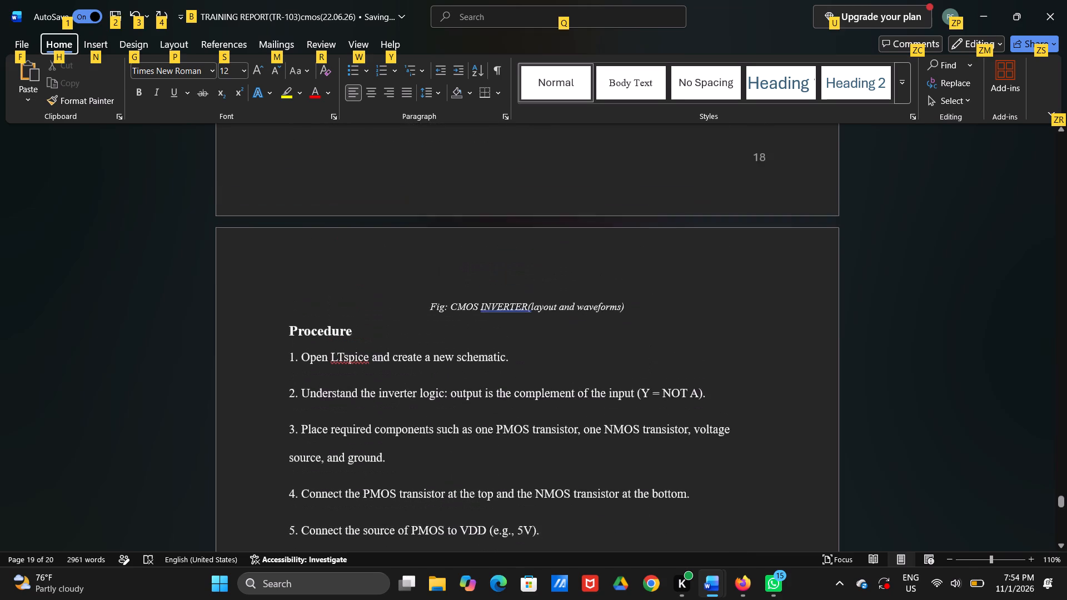
scroll(576, 456, up, 3)
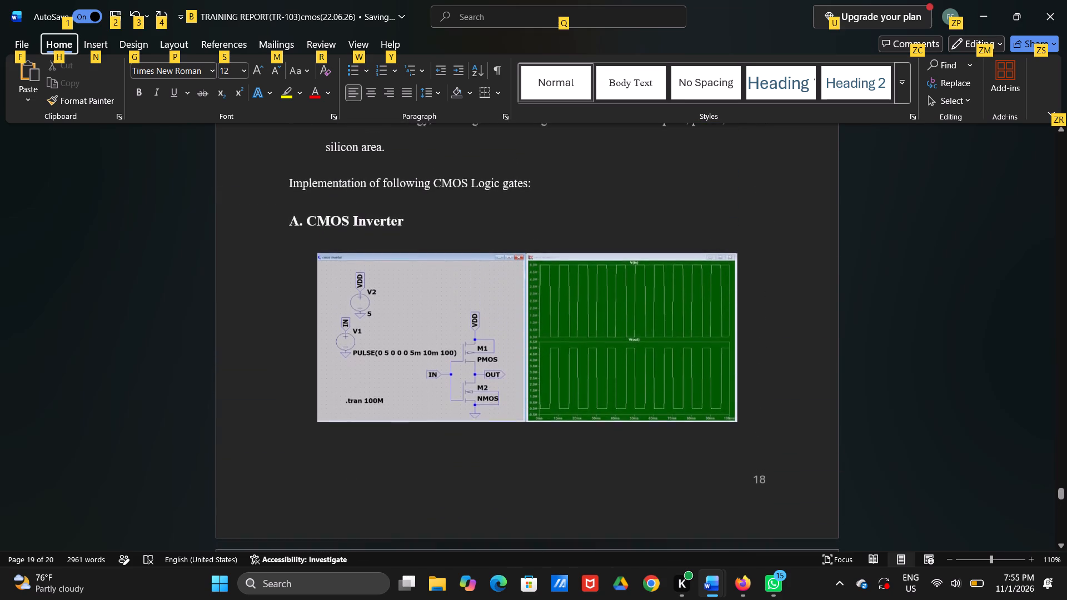
key(alt+Tab)
scroll(576, 456, down, 4)
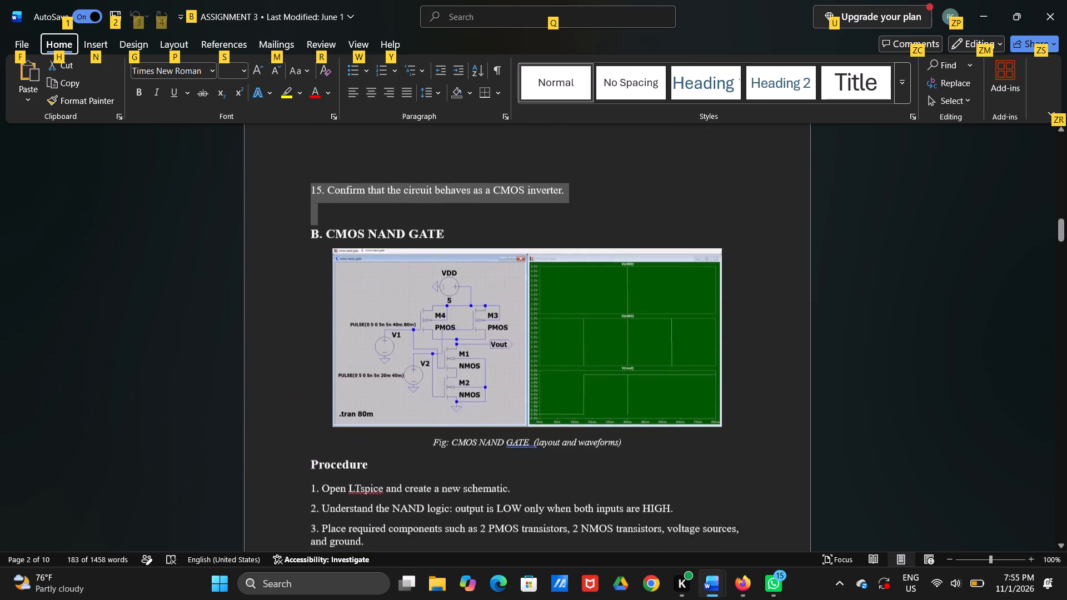
scroll(576, 456, down, 1)
key(alt+Tab)
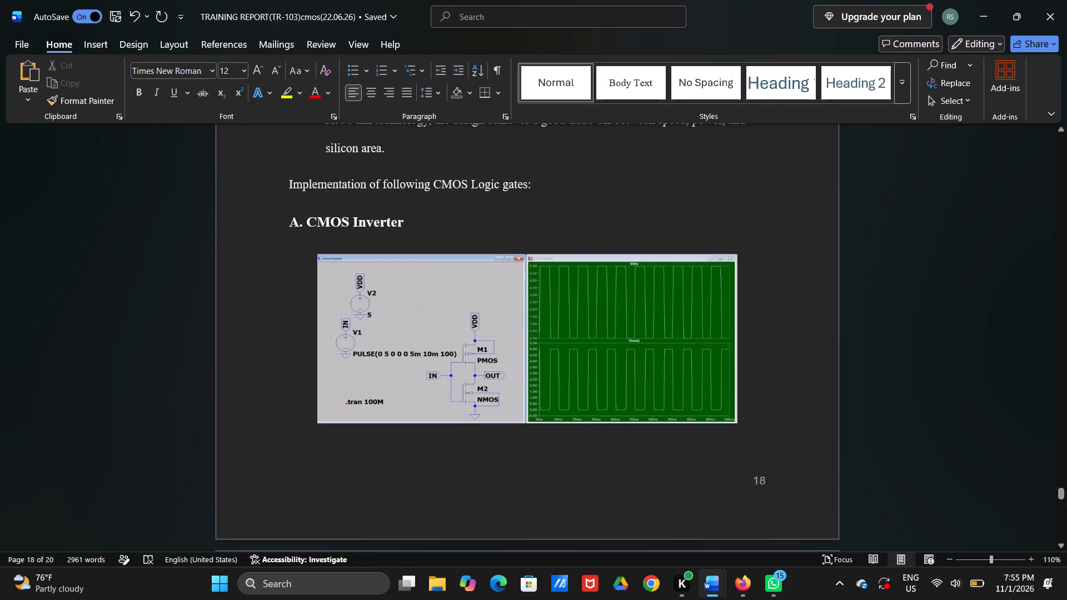
scroll(438, 290, down, 3)
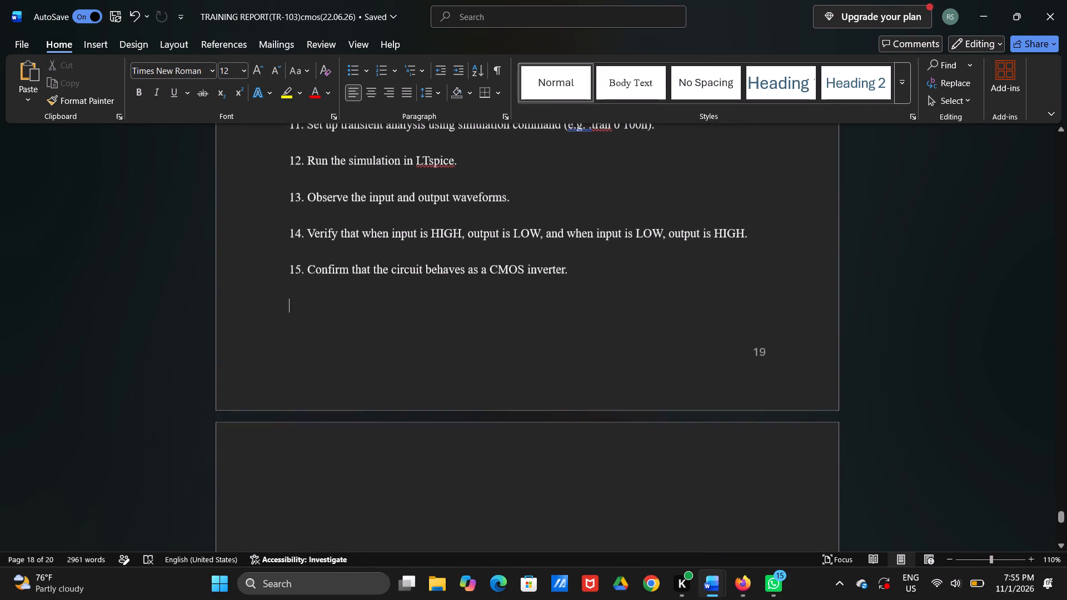
key(alt+Tab)
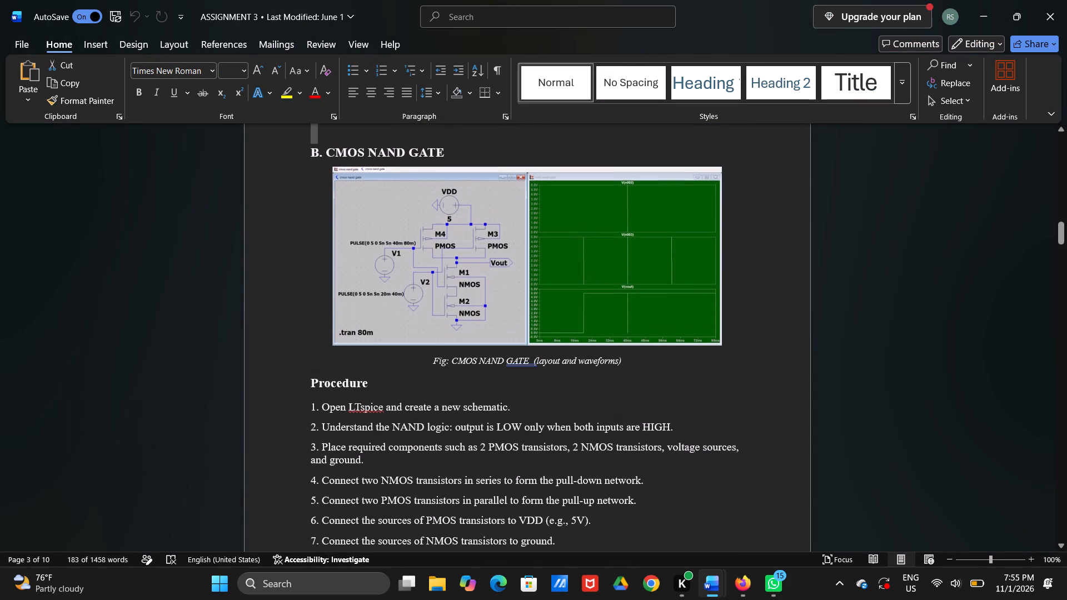
drag(325, 151, 505, 381)
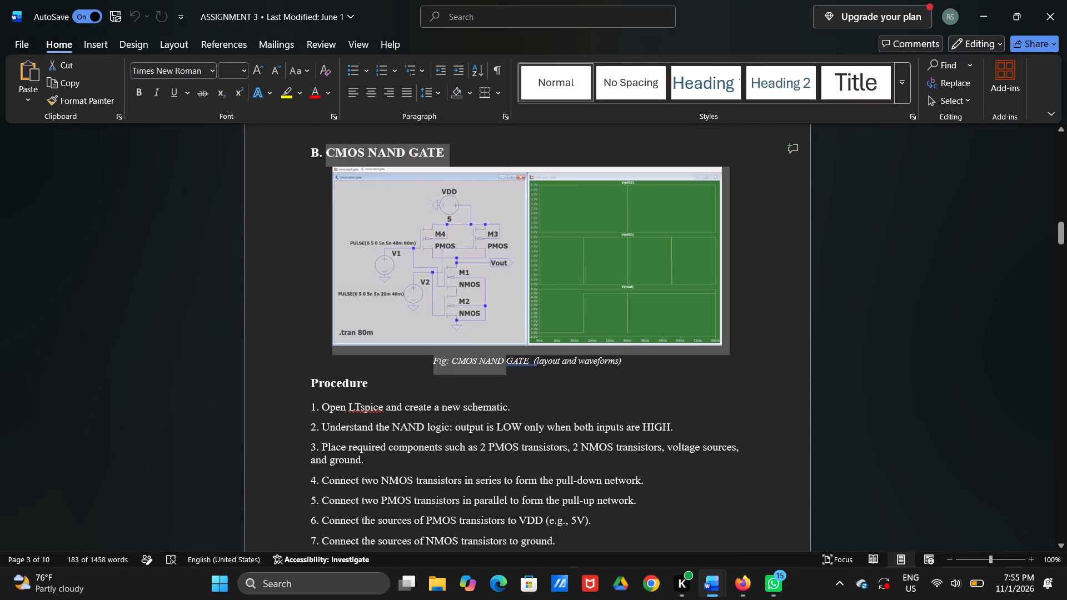
drag(505, 381, 601, 599)
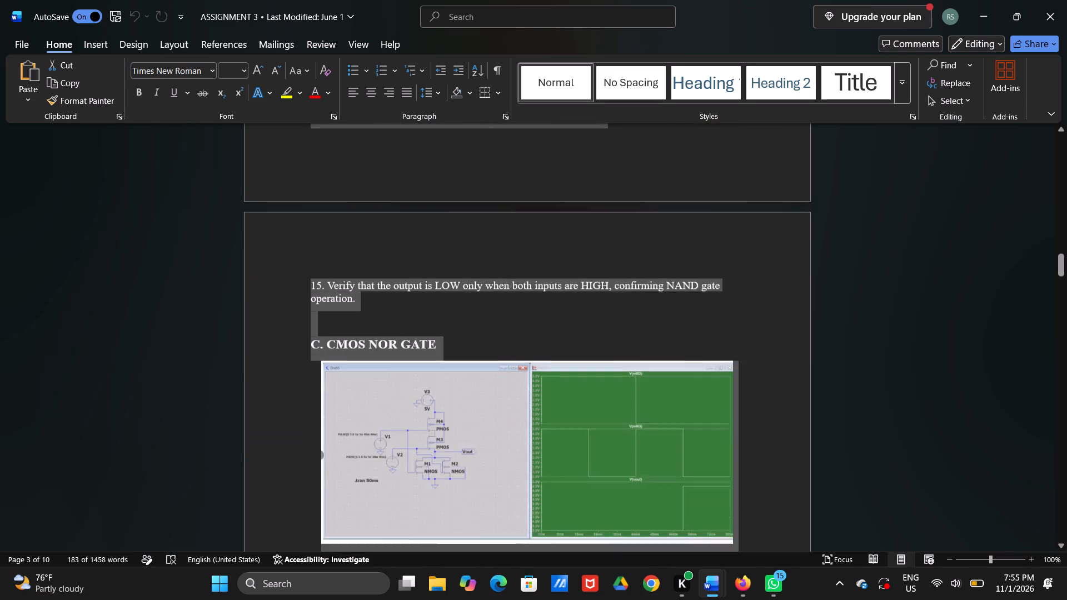
drag(601, 599, 337, 200)
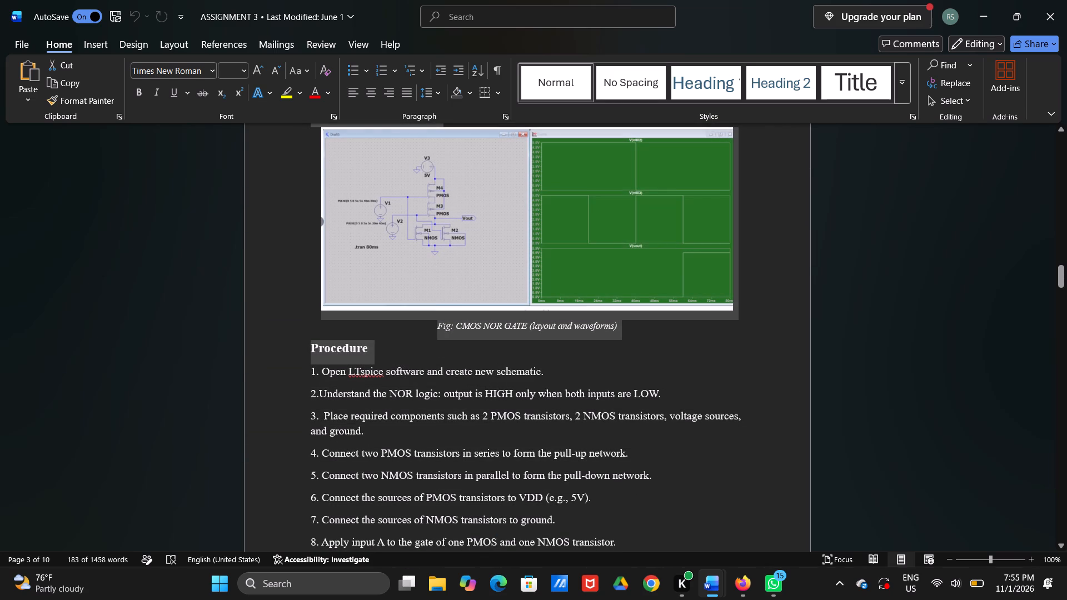
drag(337, 200, 442, 201)
key(ctrl+c)
key(alt+Tab)
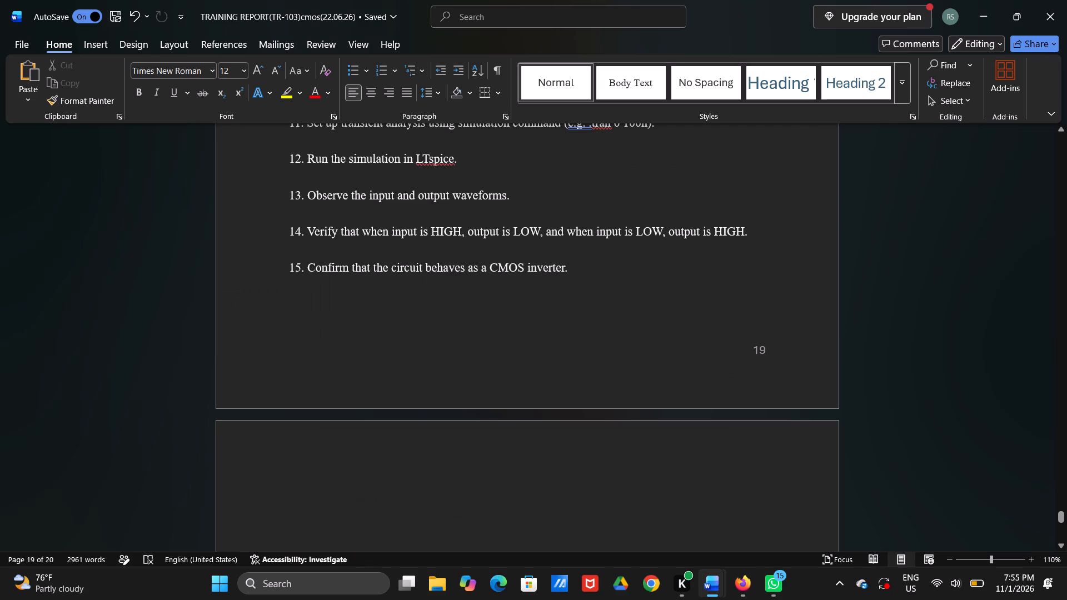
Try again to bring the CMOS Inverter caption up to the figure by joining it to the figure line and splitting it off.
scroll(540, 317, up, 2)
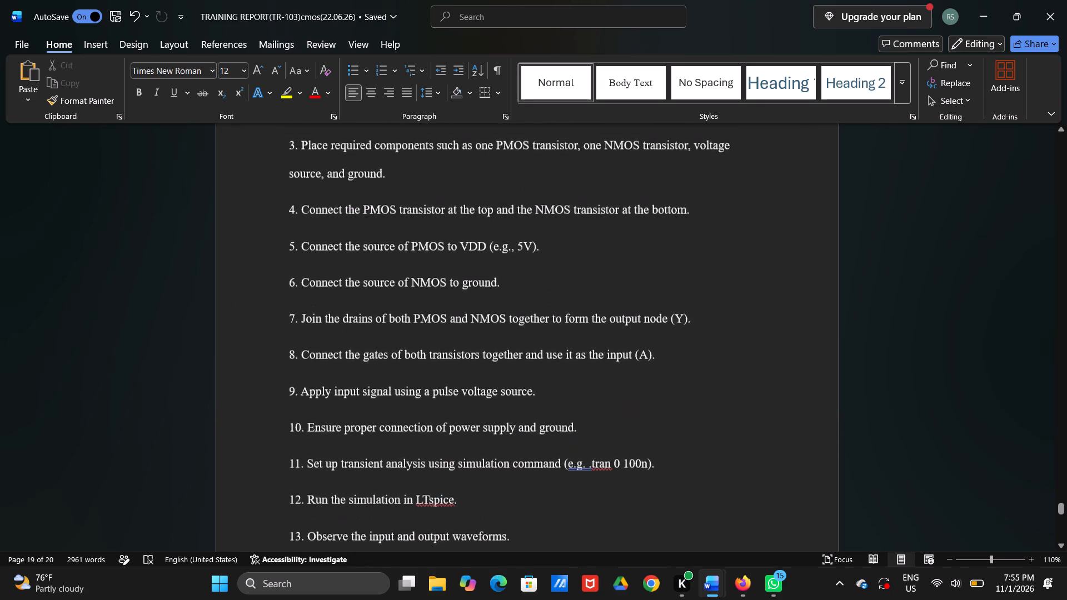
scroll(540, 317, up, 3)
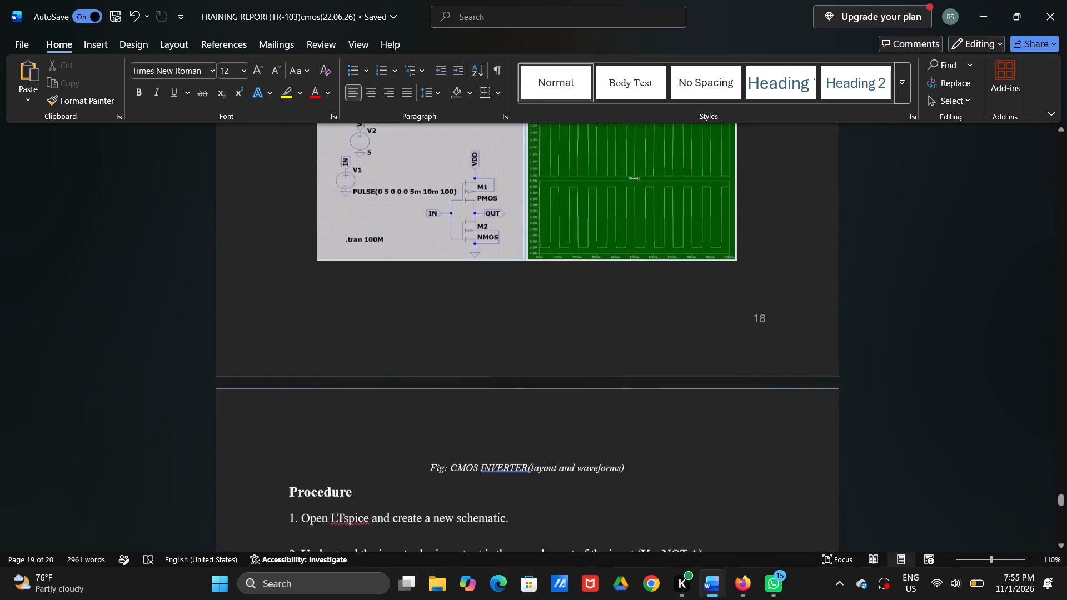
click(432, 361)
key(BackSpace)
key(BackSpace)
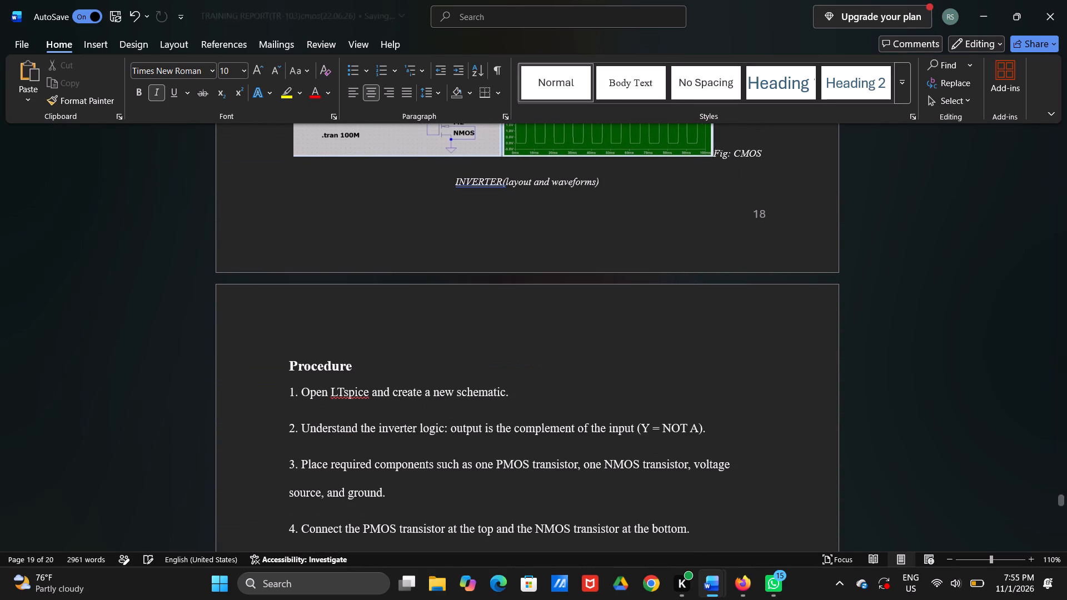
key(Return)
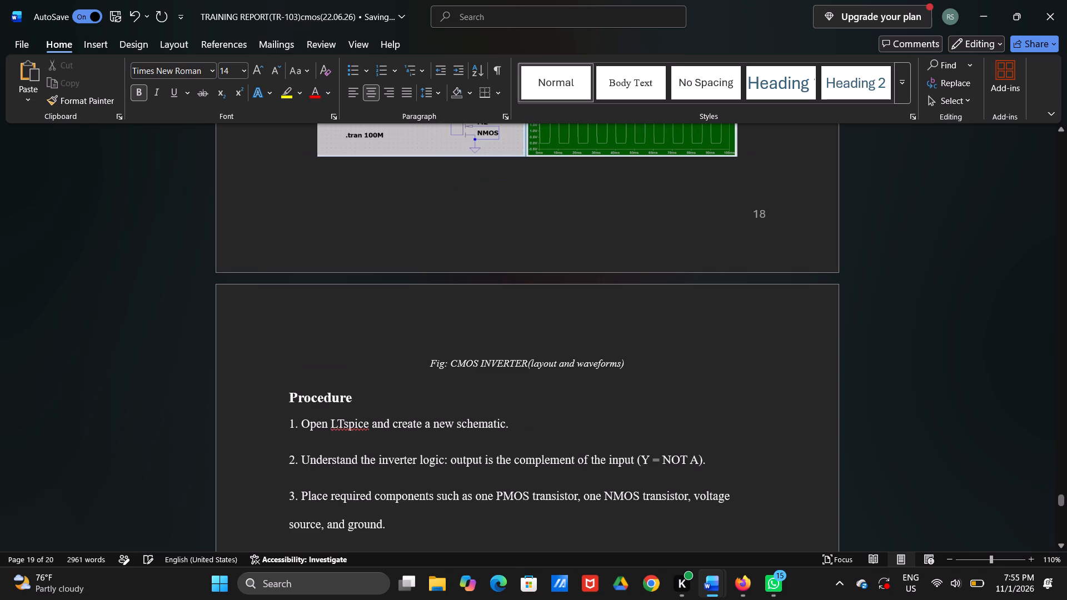
Shorten the CMOS Inverter figure slightly so its caption fits below it on page 18.
click(517, 126)
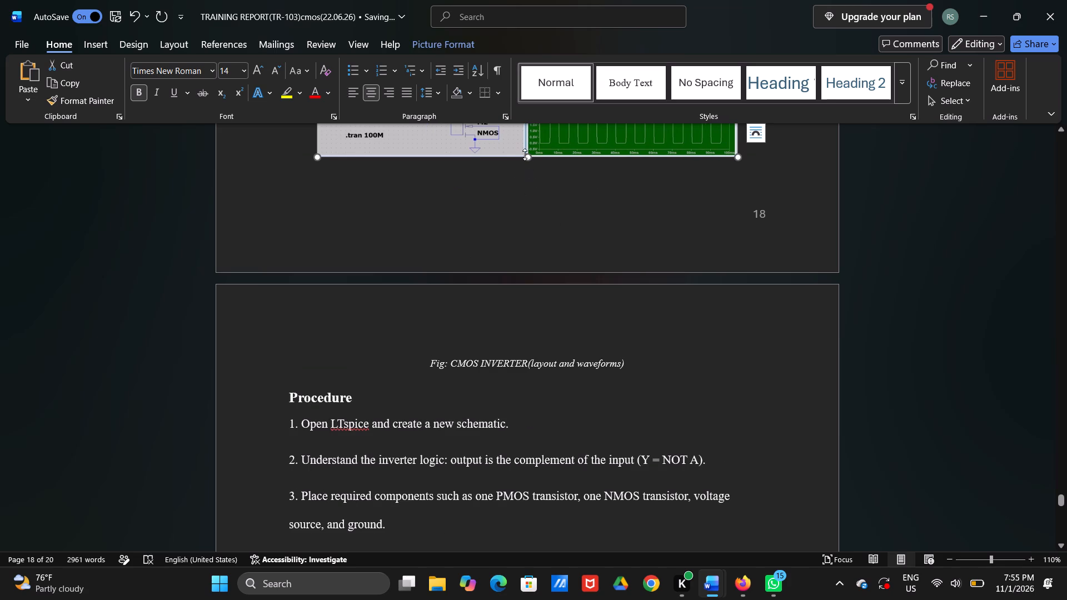
drag(525, 154, 529, 166)
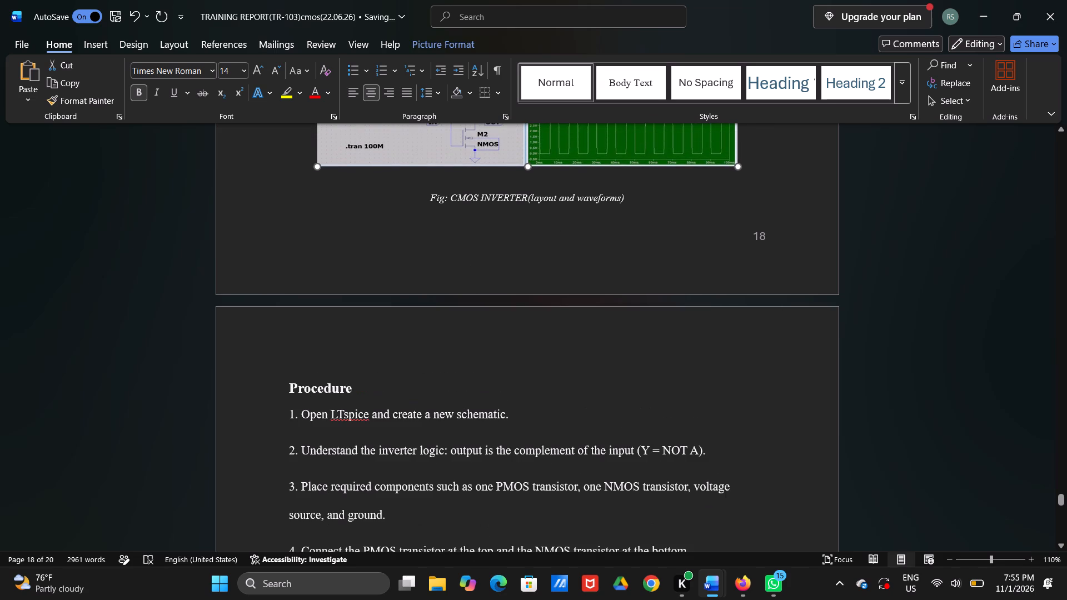
drag(529, 166, 529, 166)
Start one new line below step 15 of the CMOS Inverter procedure.
scroll(597, 383, down, 1)
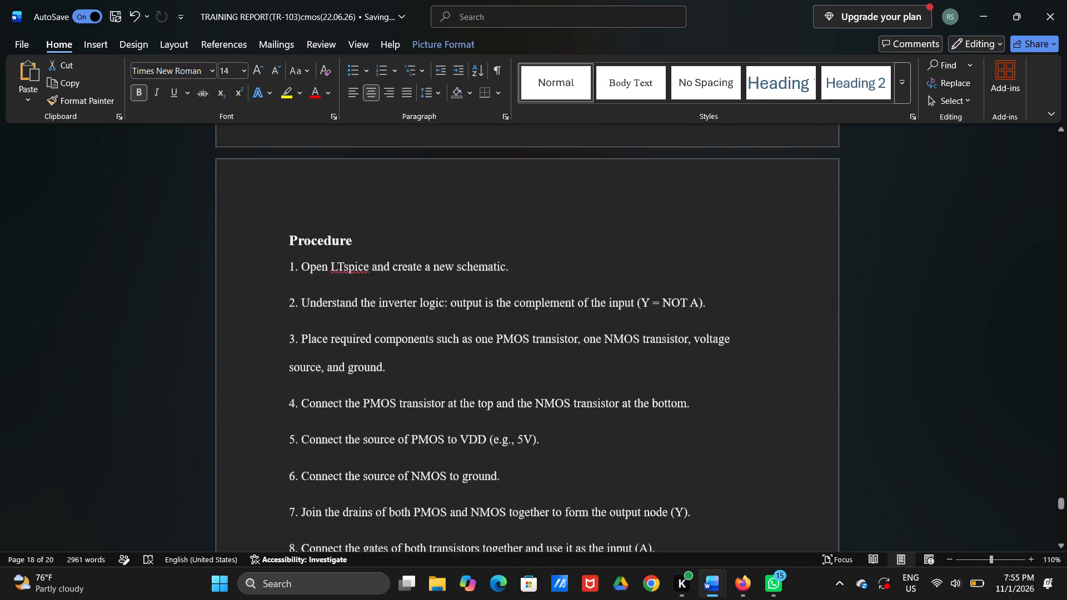
scroll(597, 383, down, 1)
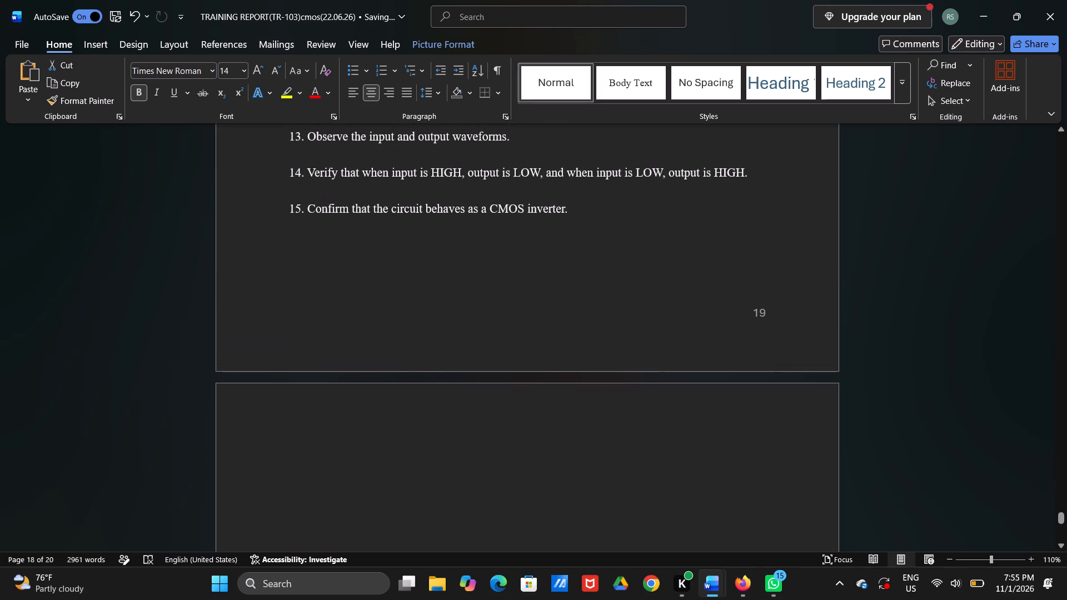
click(596, 210)
key(Return)
key(Return)
key(BackSpace)
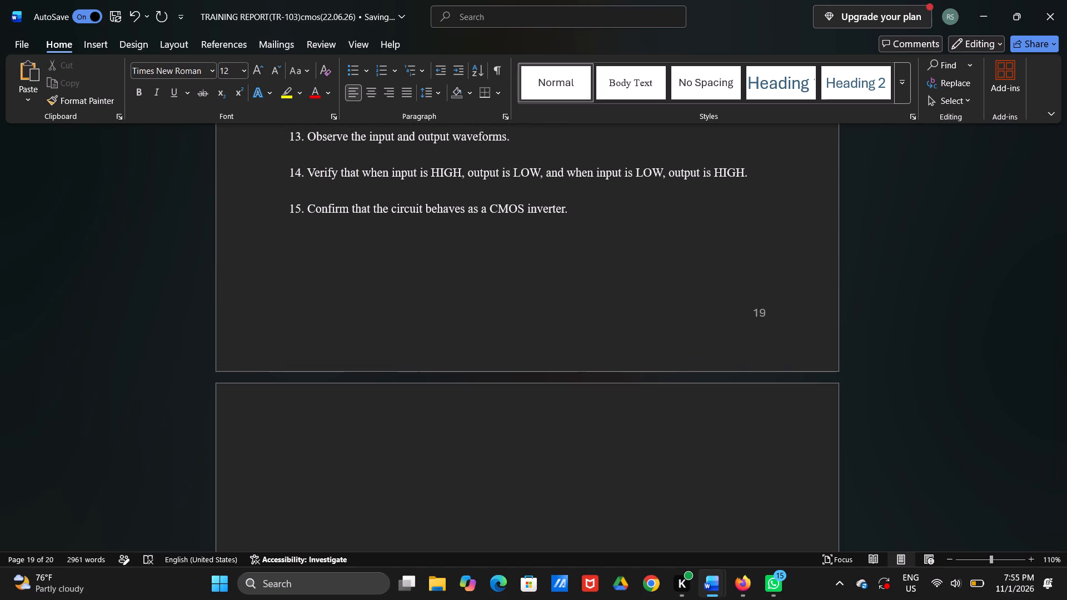
Paste the copied CMOS NAND GATE section below step 15 of the CMOS Inverter procedure.
key(ctrl+v)
scroll(574, 277, up, 1)
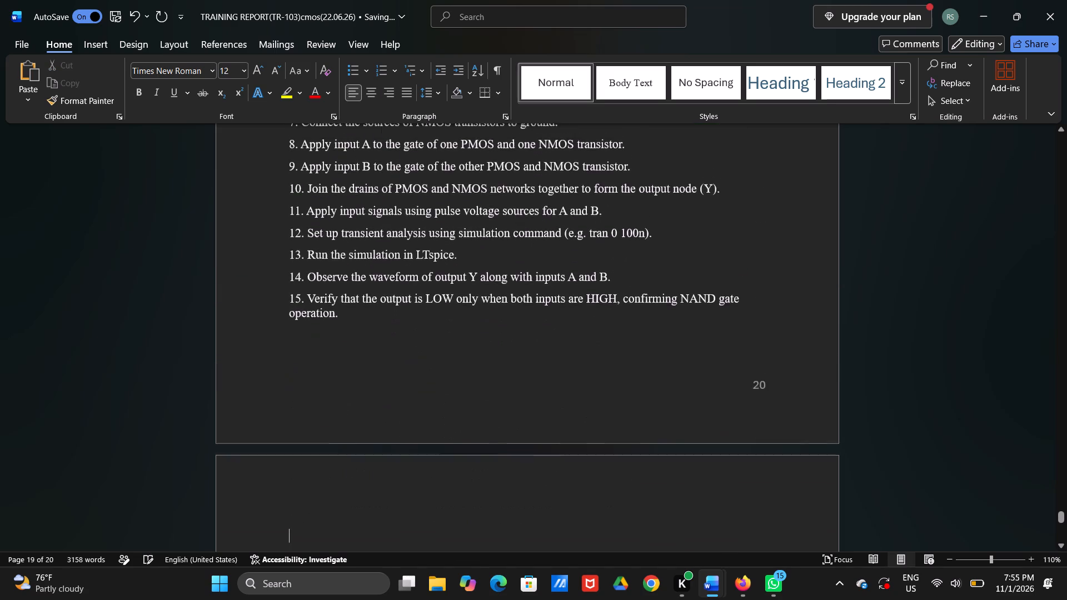
scroll(574, 277, up, 2)
scroll(574, 277, down, 1)
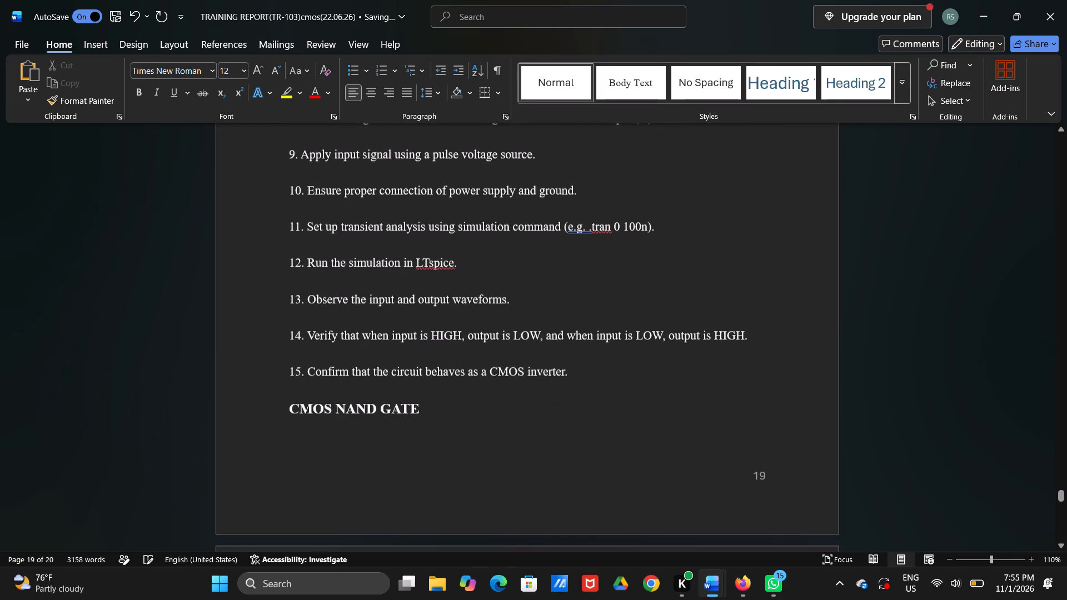
Push the CMOS NAND GATE heading down onto page 20 so it sits directly above its figure.
click(289, 404)
key(shift+Return)
key(Return)
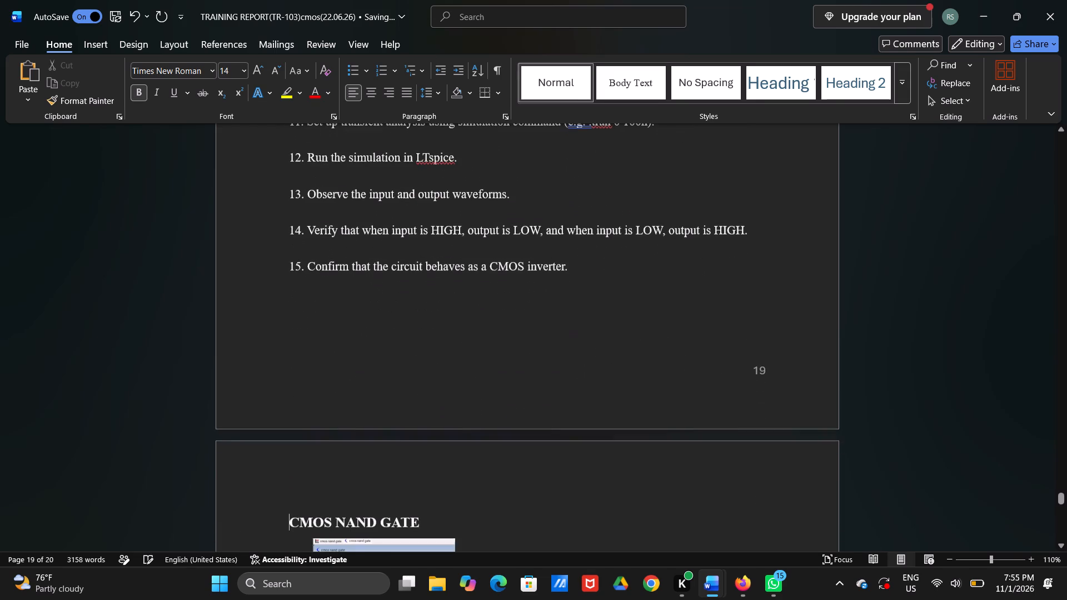
scroll(289, 404, down, 1)
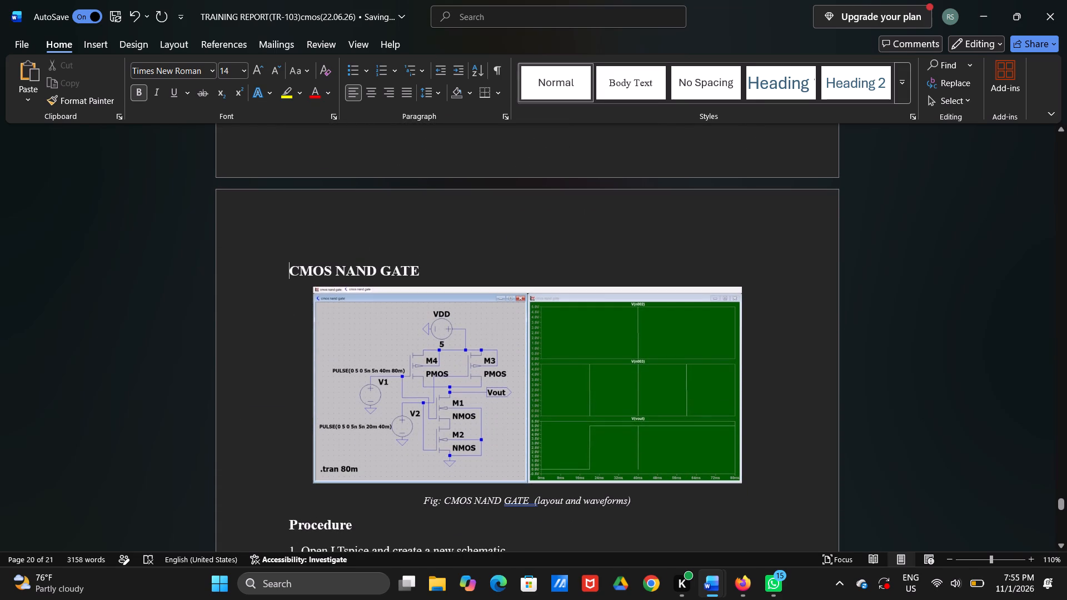
Prefix the CMOS NAND GATE heading with "B." to continue the lettering of the CMOS Inverter heading.
key(alt+Tab)
alt+click(200, 268)
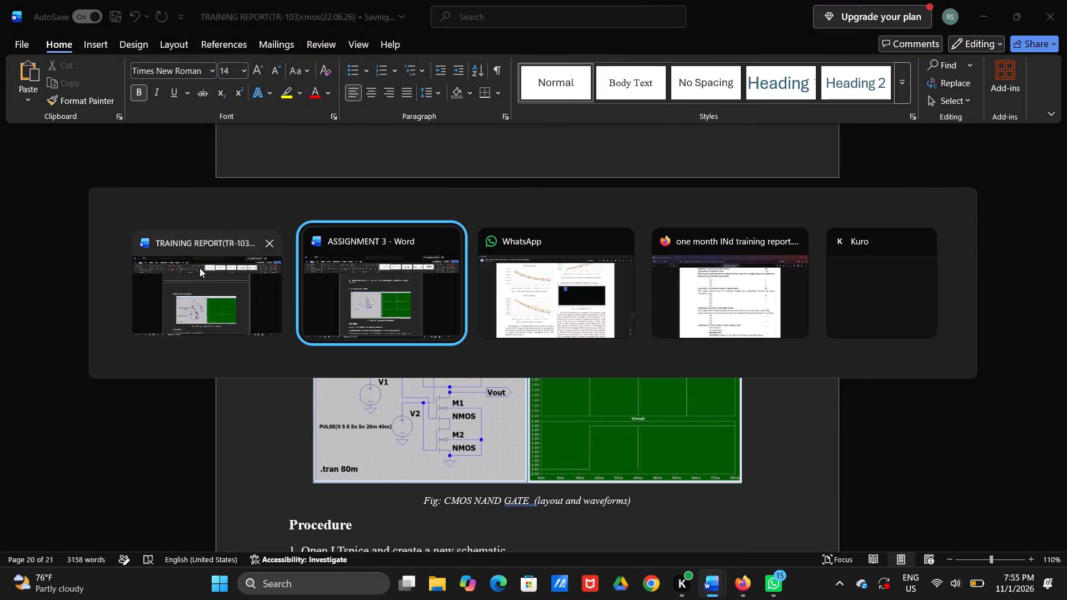
scroll(200, 268, up, 5)
scroll(200, 268, down, 1)
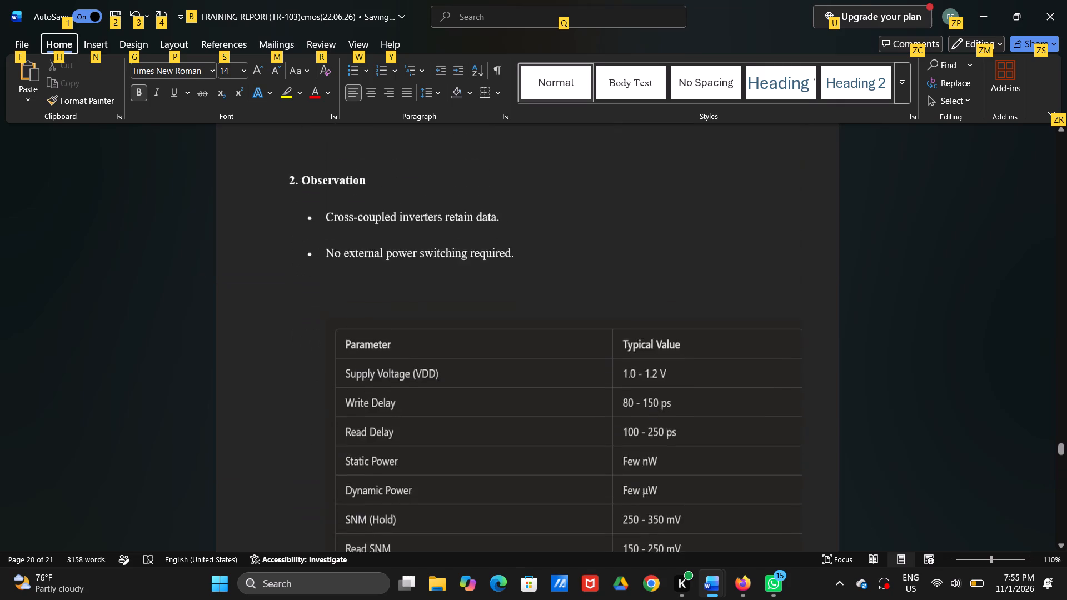
scroll(200, 268, down, 3)
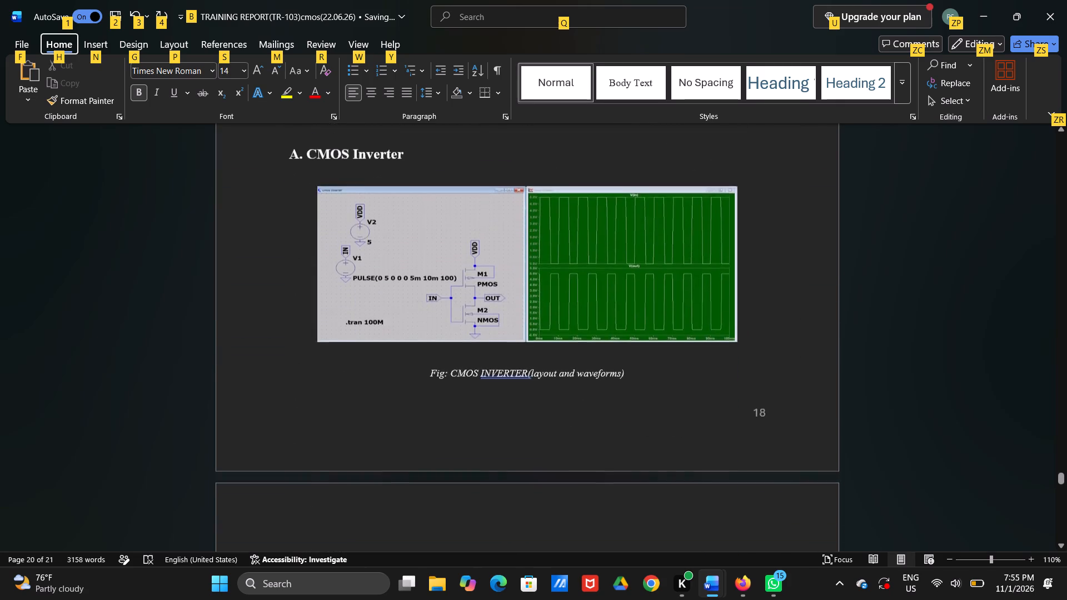
scroll(200, 268, down, 2)
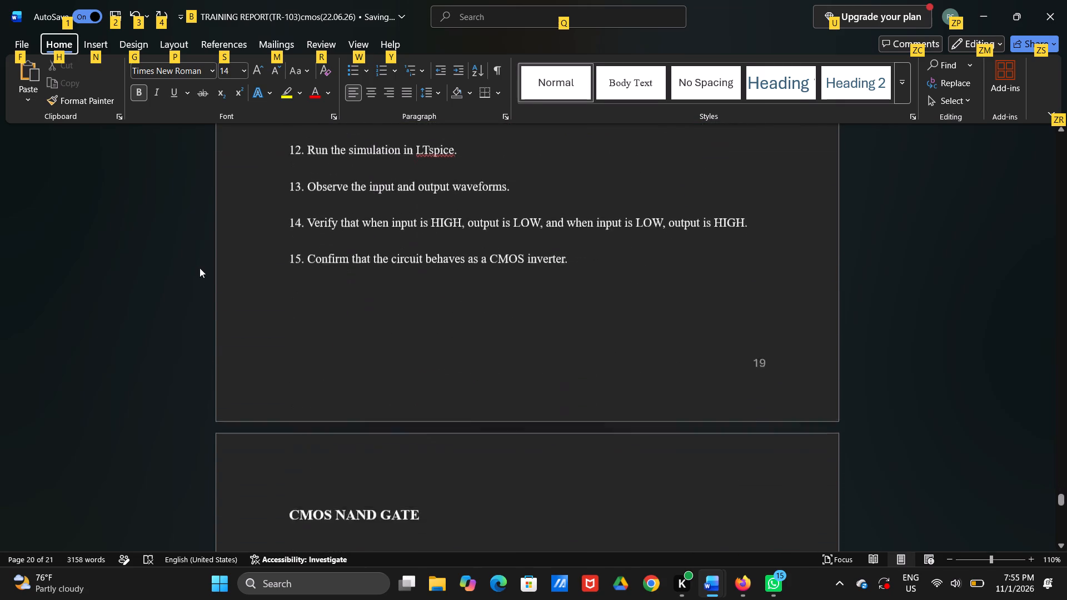
scroll(200, 268, down, 1)
key(shift+b)
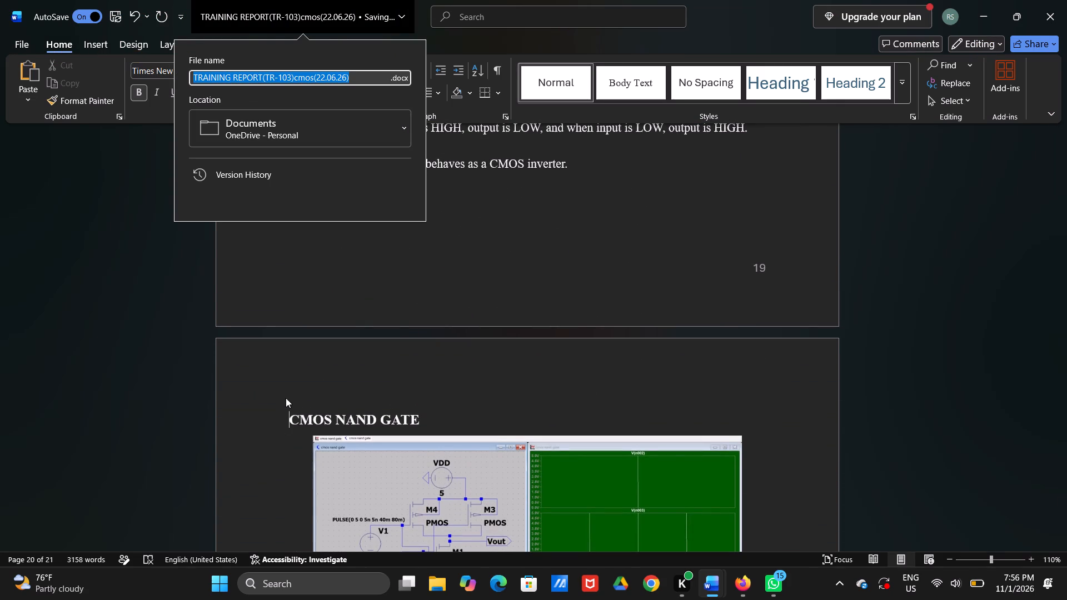
click(282, 412)
key(shift+b)
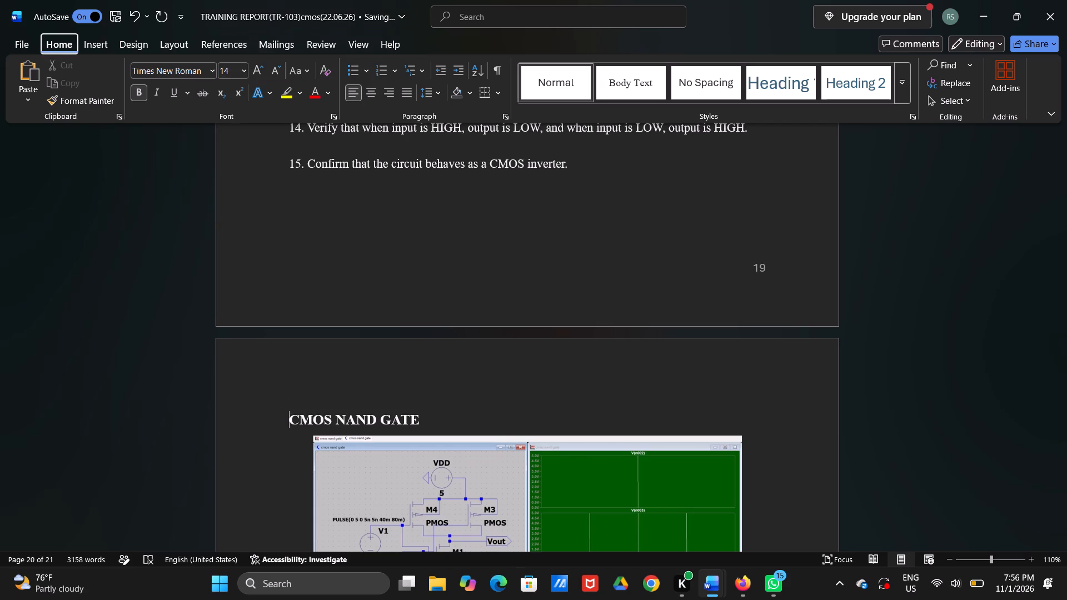
click(285, 421)
key(shift+b)
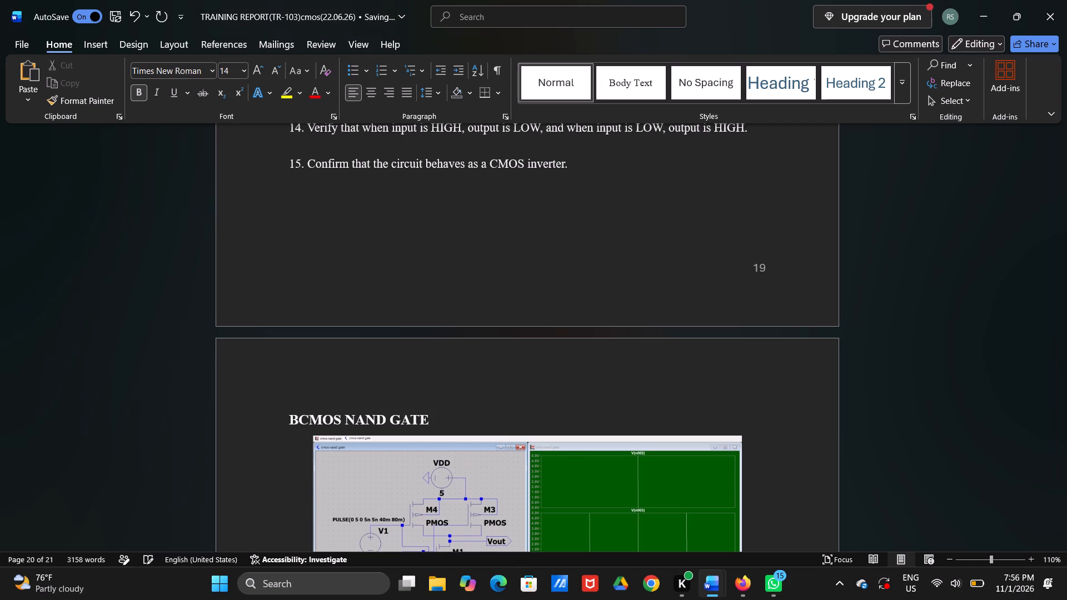
key(period)
Increase the line spacing of NAND procedure steps 1 to 15 to match the CMOS Inverter procedure.
scroll(285, 421, down, 1)
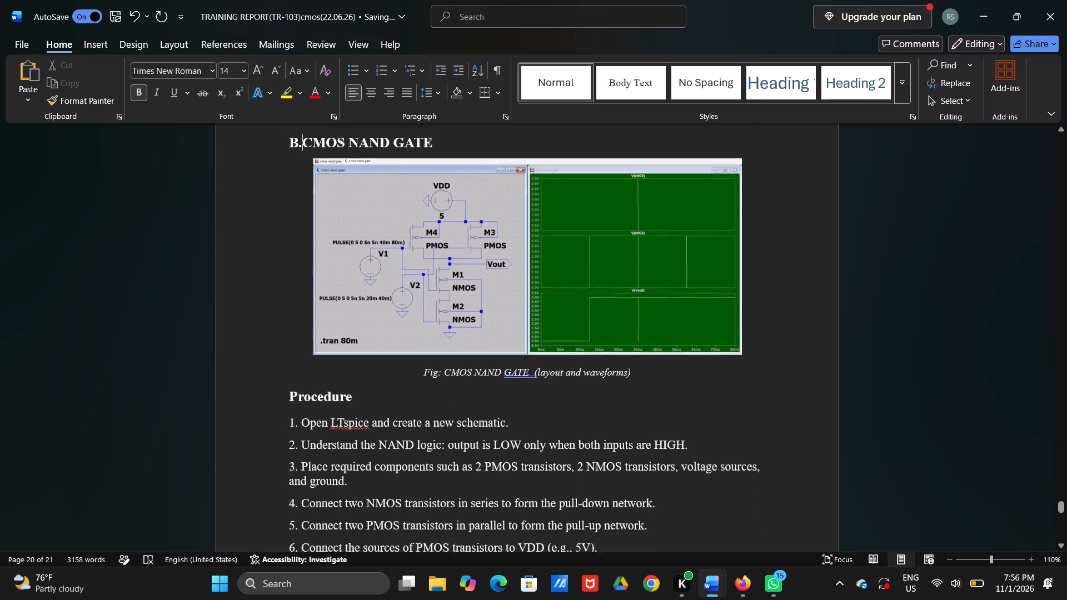
scroll(285, 421, down, 2)
scroll(285, 421, up, 1)
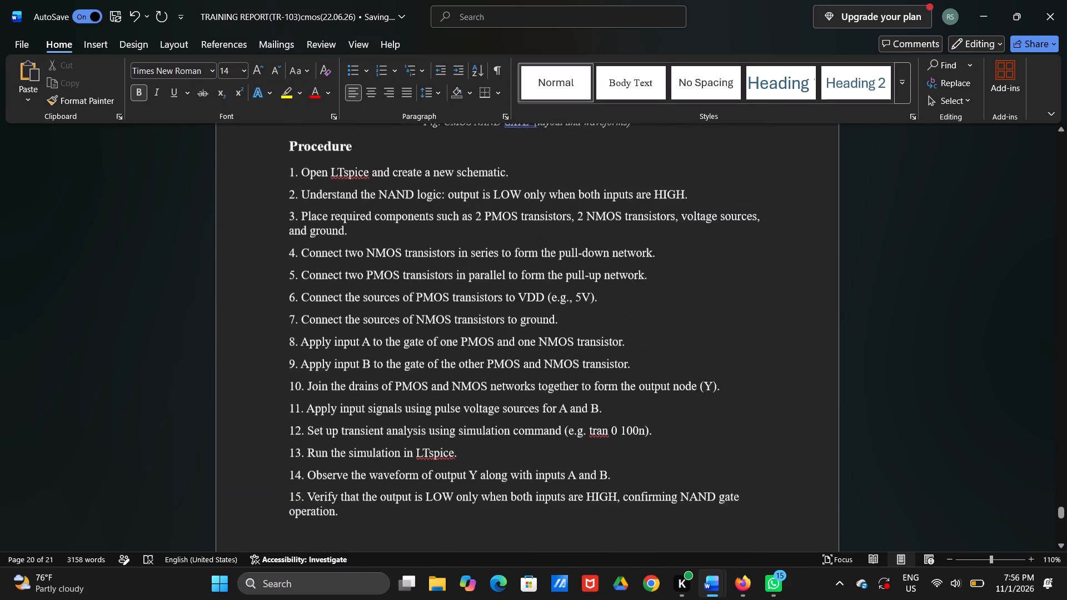
scroll(285, 421, up, 1)
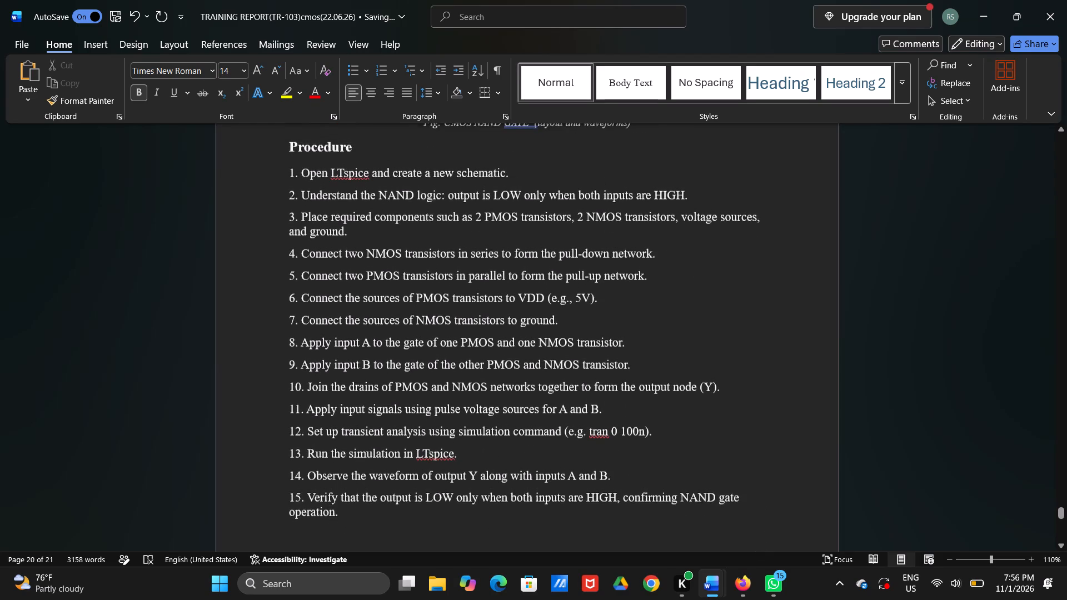
scroll(285, 421, up, 4)
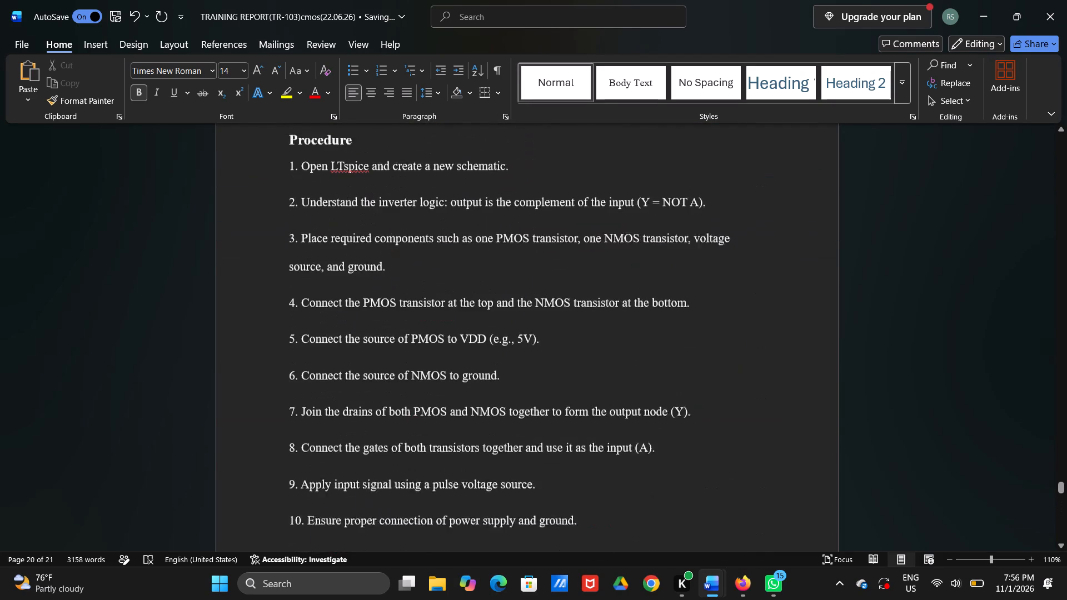
scroll(285, 421, down, 1)
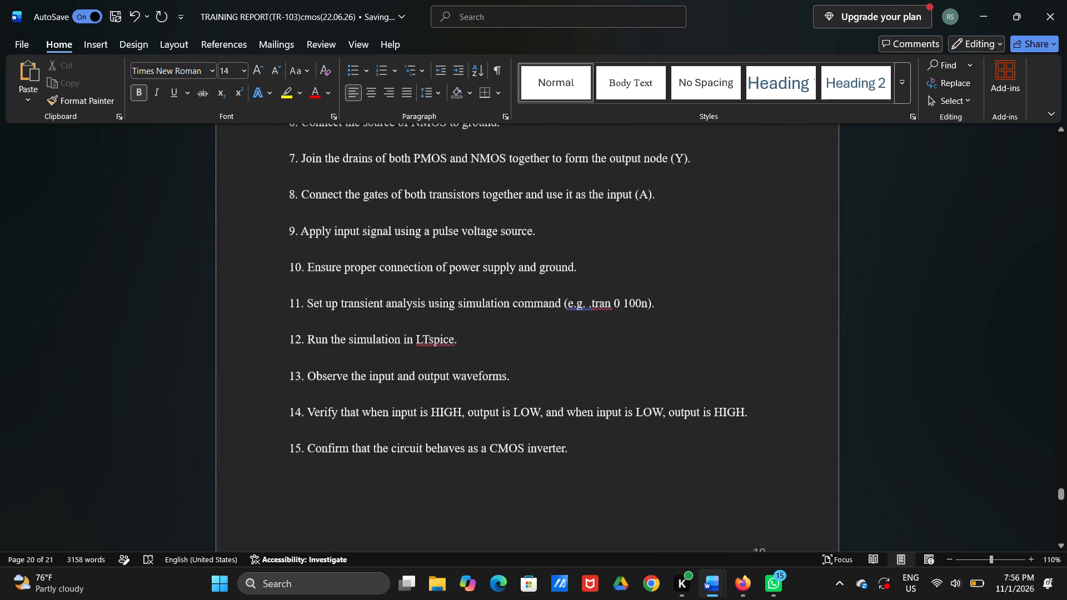
scroll(285, 421, down, 2)
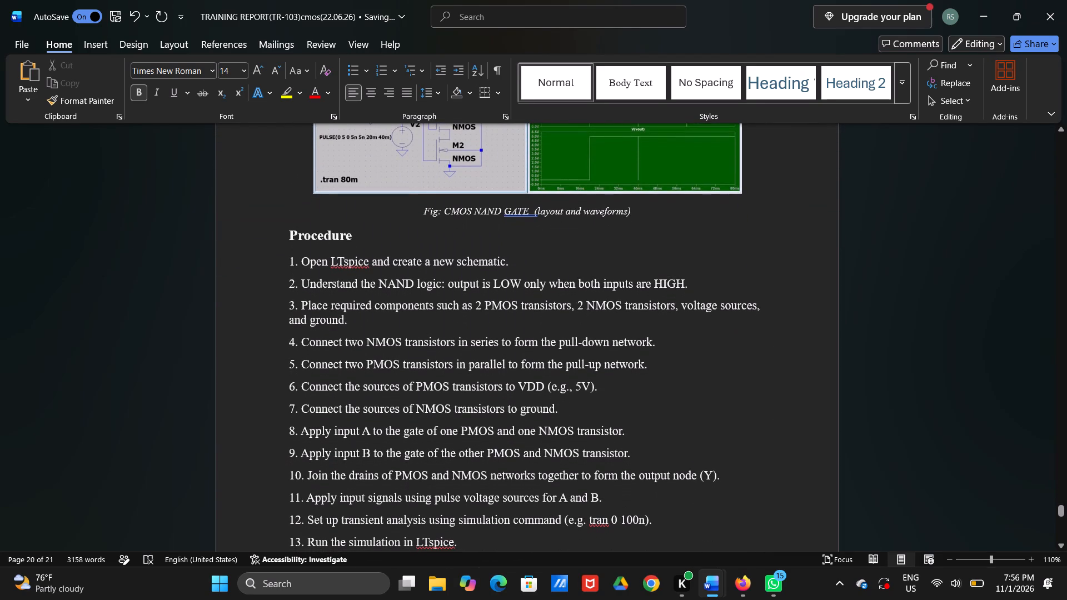
drag(290, 260, 492, 498)
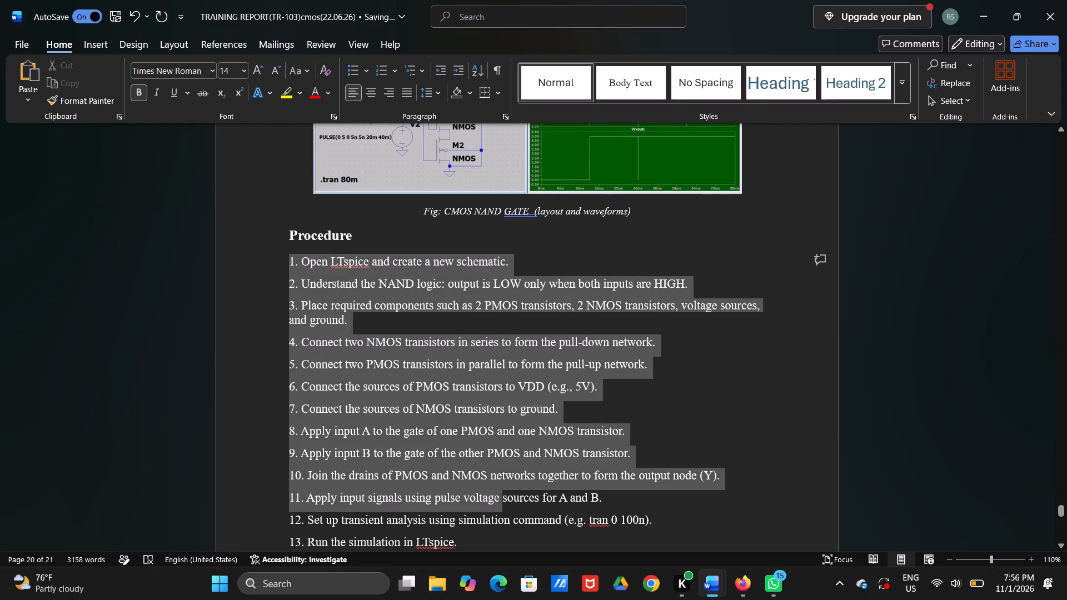
drag(492, 498, 474, 353)
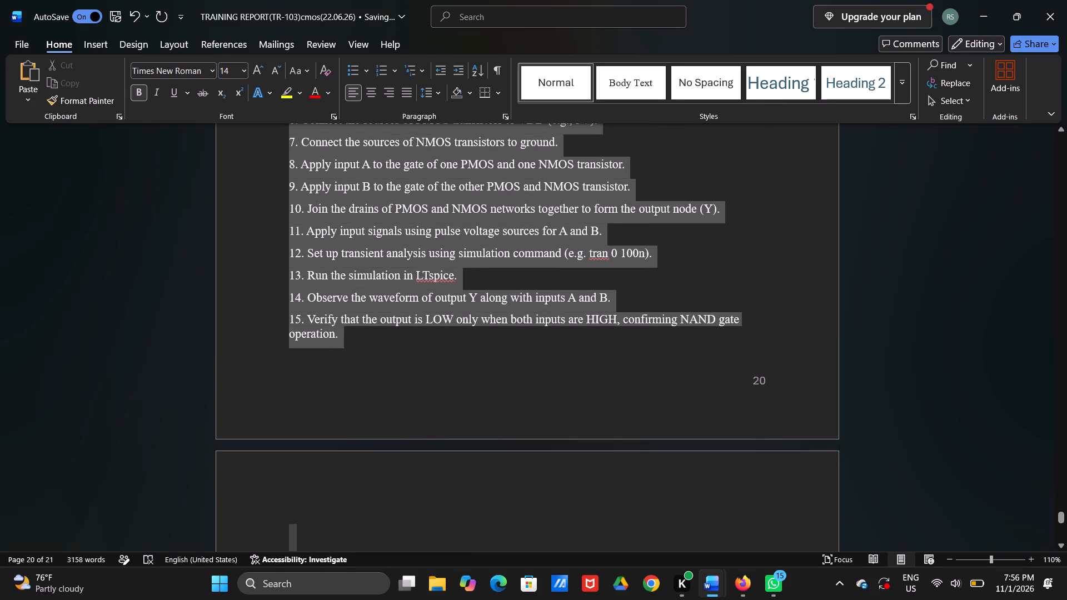
drag(438, 102, 438, 90)
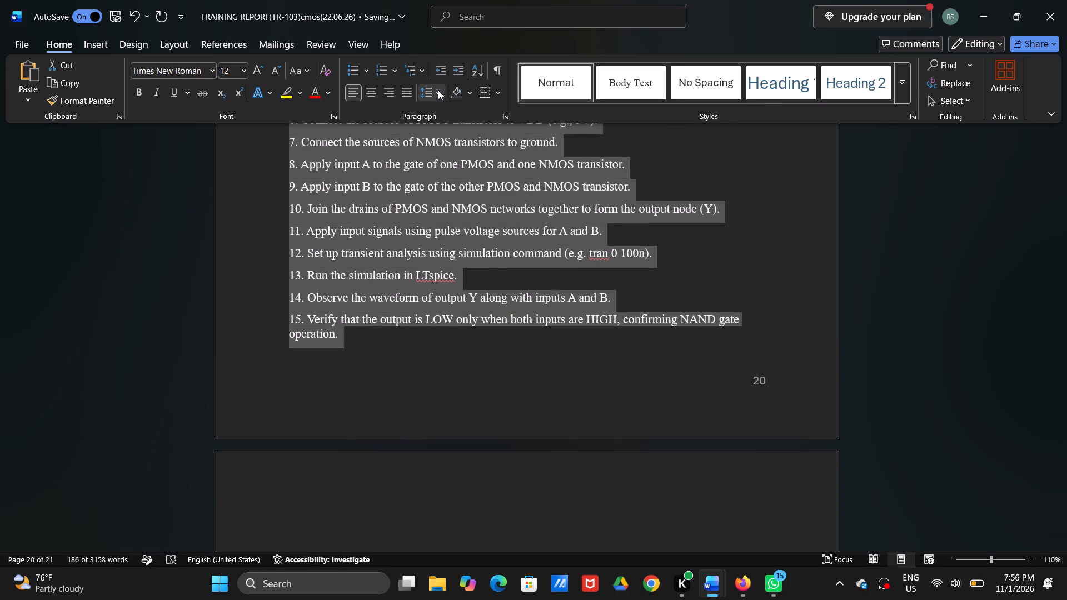
drag(438, 90, 456, 169)
click(456, 169)
Start a new line below step 15 of the CMOS NAND gate procedure on page 21.
scroll(456, 169, down, 1)
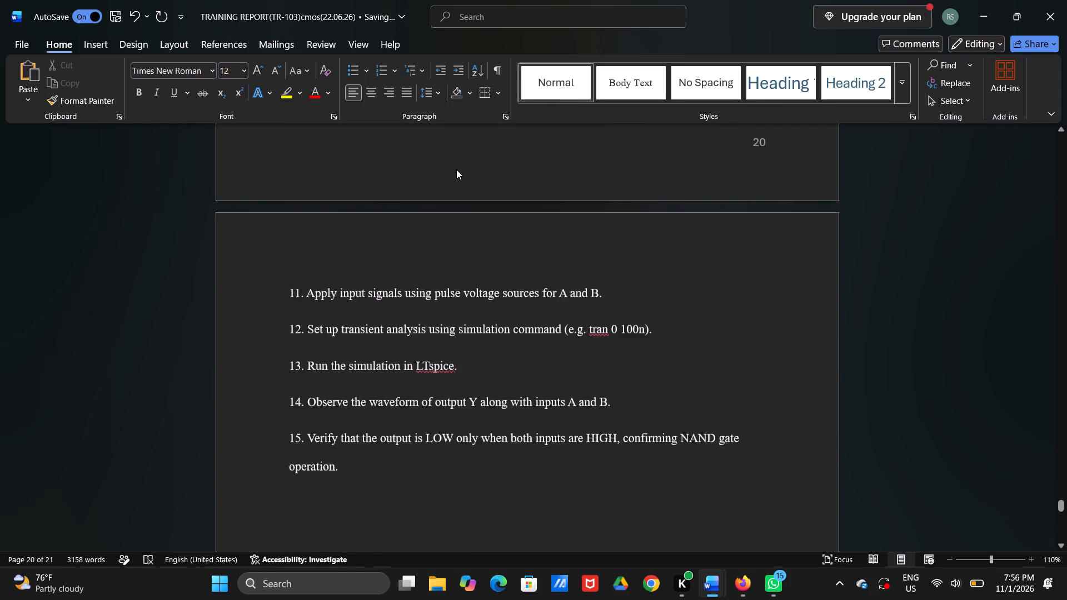
scroll(456, 169, down, 1)
click(358, 324)
key(Return)
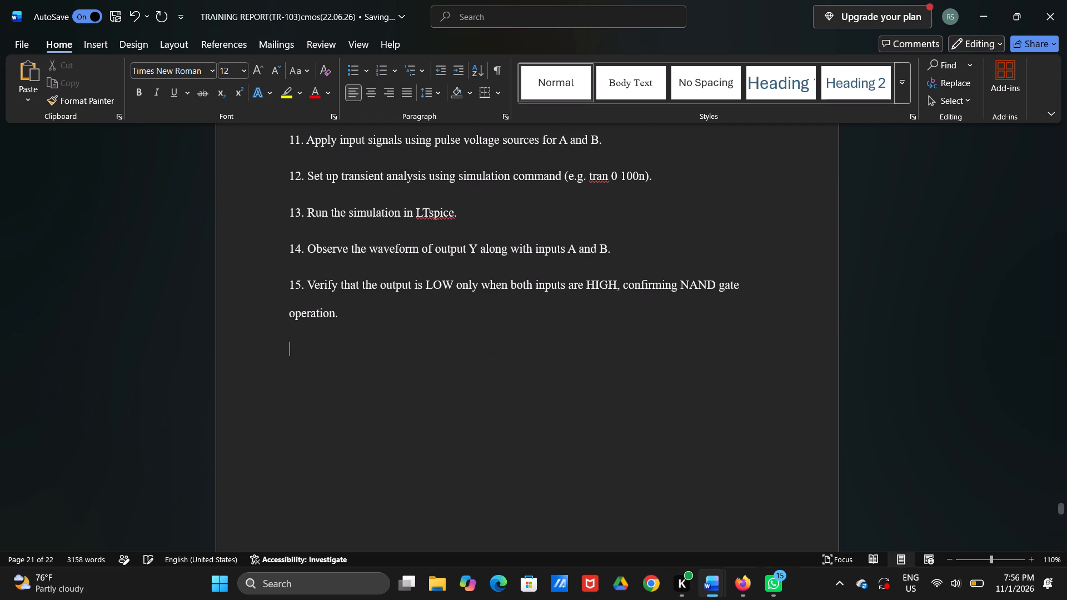
scroll(358, 324, up, 1)
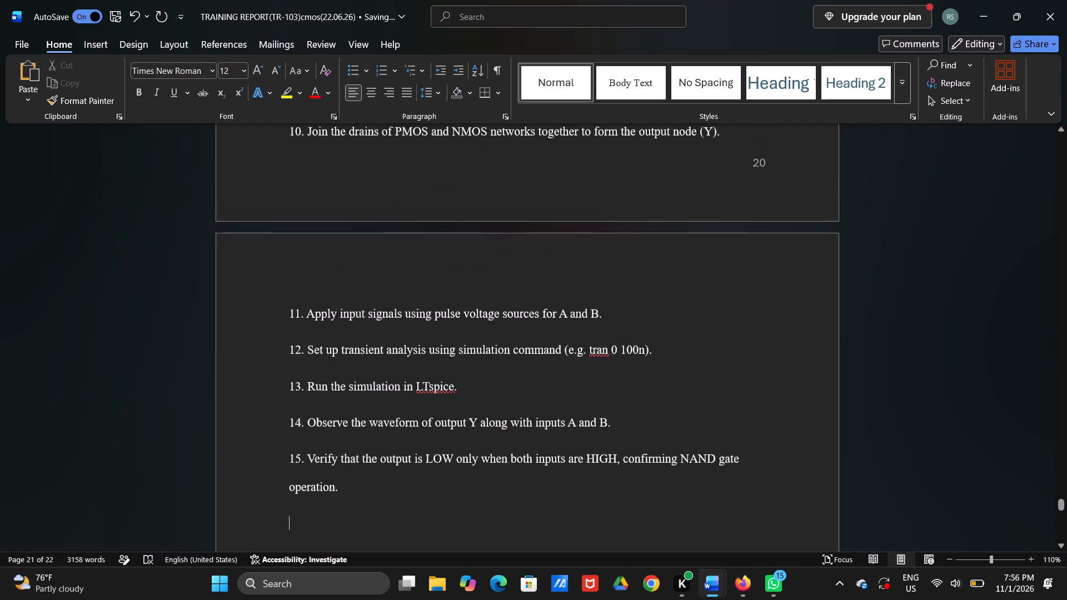
Copy the C. CMOS NOR GATE section, from heading through procedure step 15, from ASSIGNMENT 3 and return to the training report.
key(alt+Tab)
scroll(358, 324, down, 1)
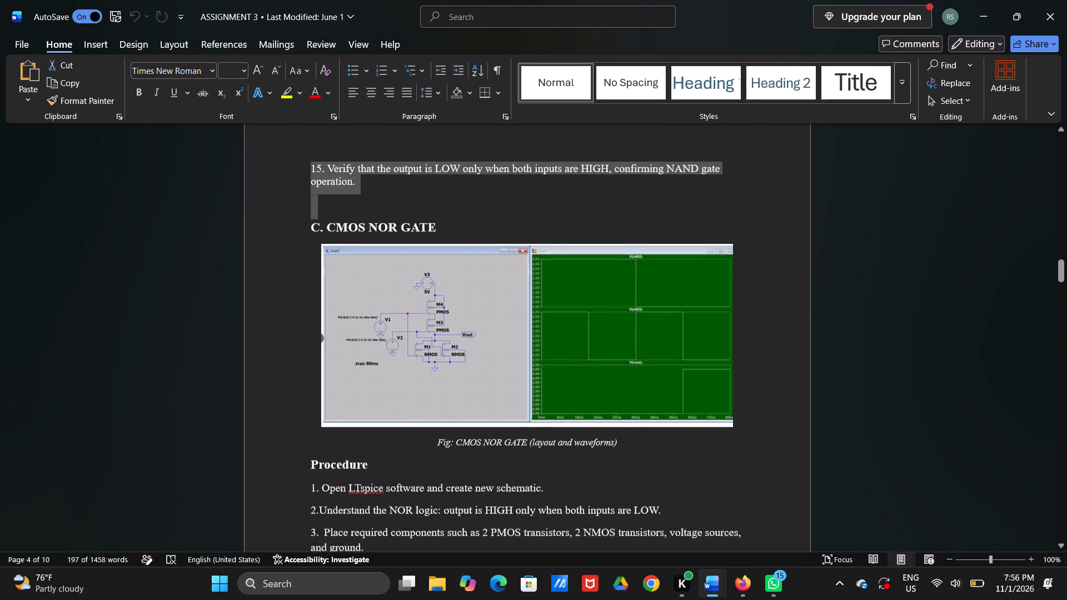
click(312, 200)
drag(312, 200, 425, 337)
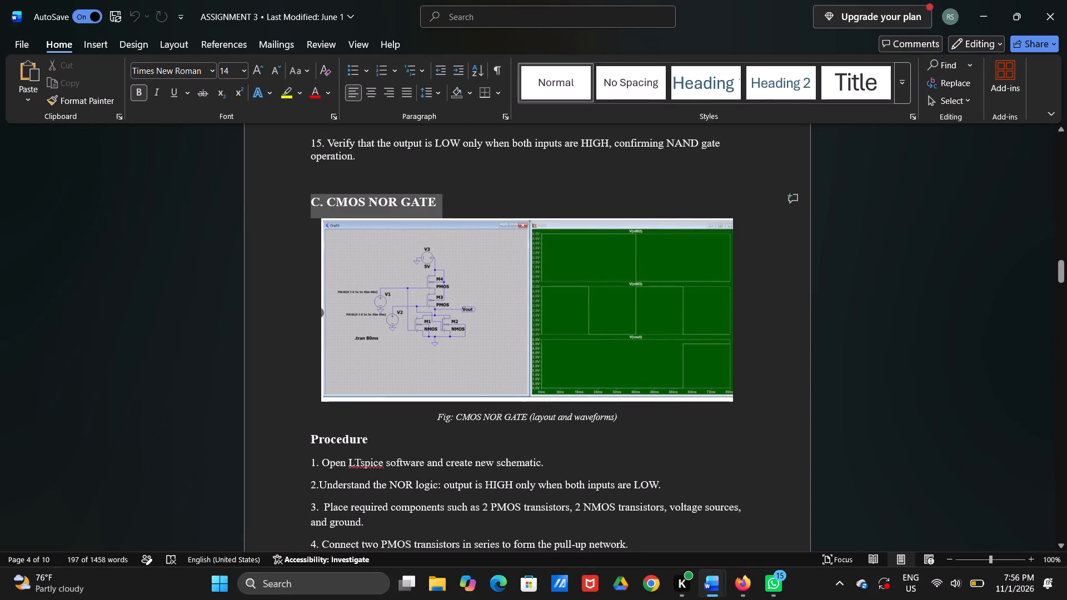
drag(425, 337, 483, 411)
scroll(507, 452, up, 1)
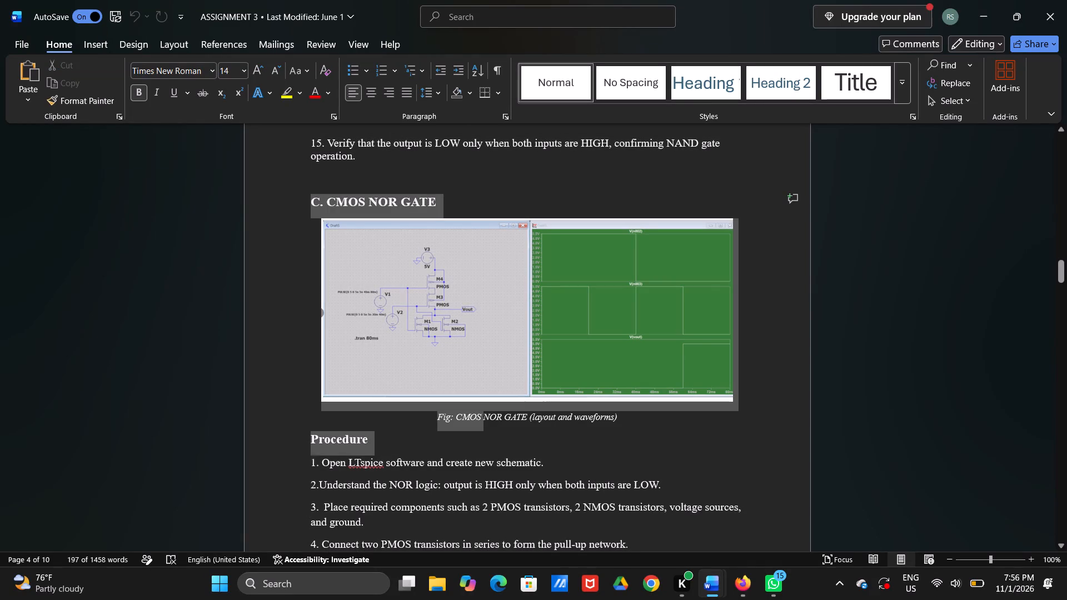
drag(483, 411, 535, 499)
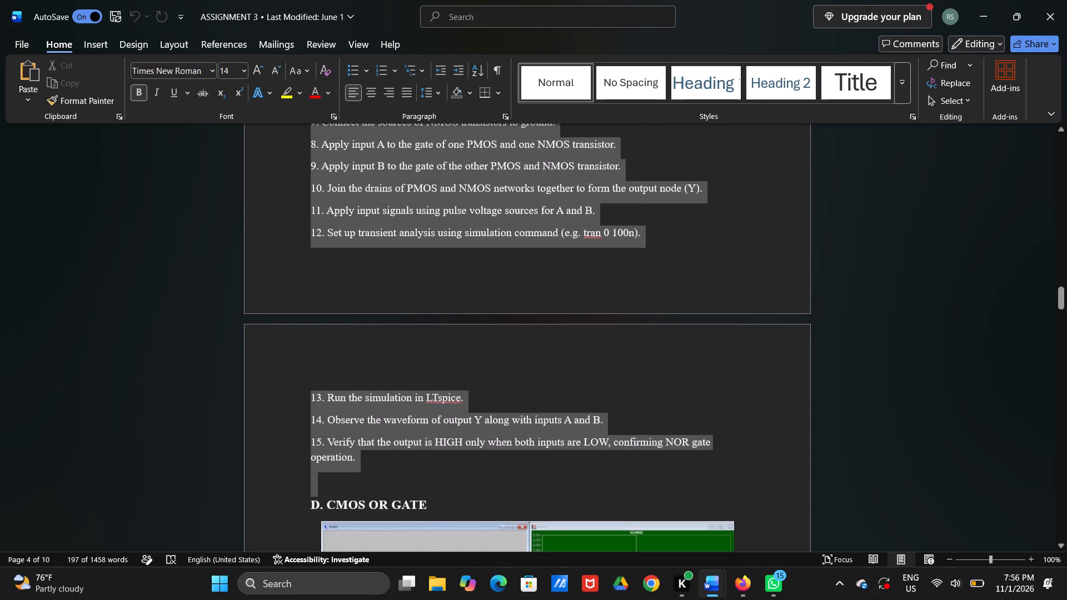
drag(535, 499, 361, 462)
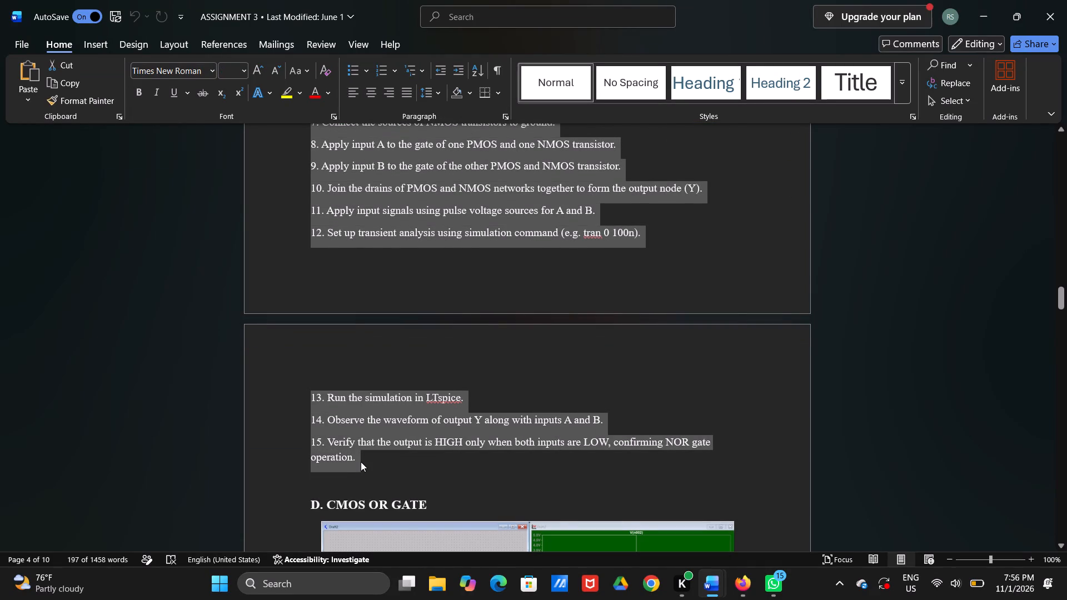
key(ctrl+c)
key(alt+Tab)
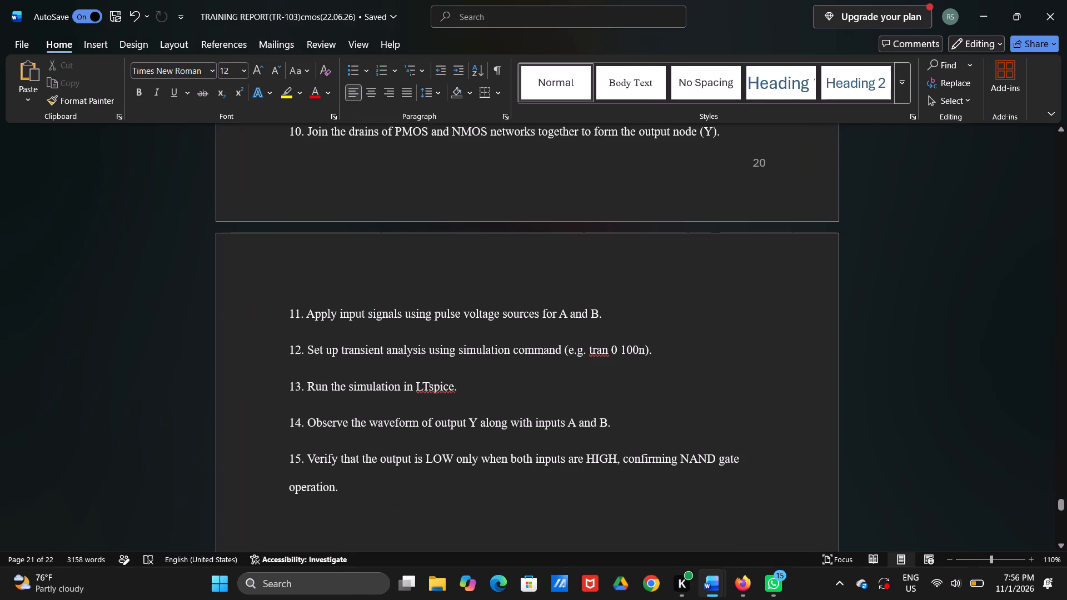
Paste the CMOS NOR GATE section below the NAND gate procedure and check its layout across the pages.
key(ctrl+v)
scroll(361, 462, up, 1)
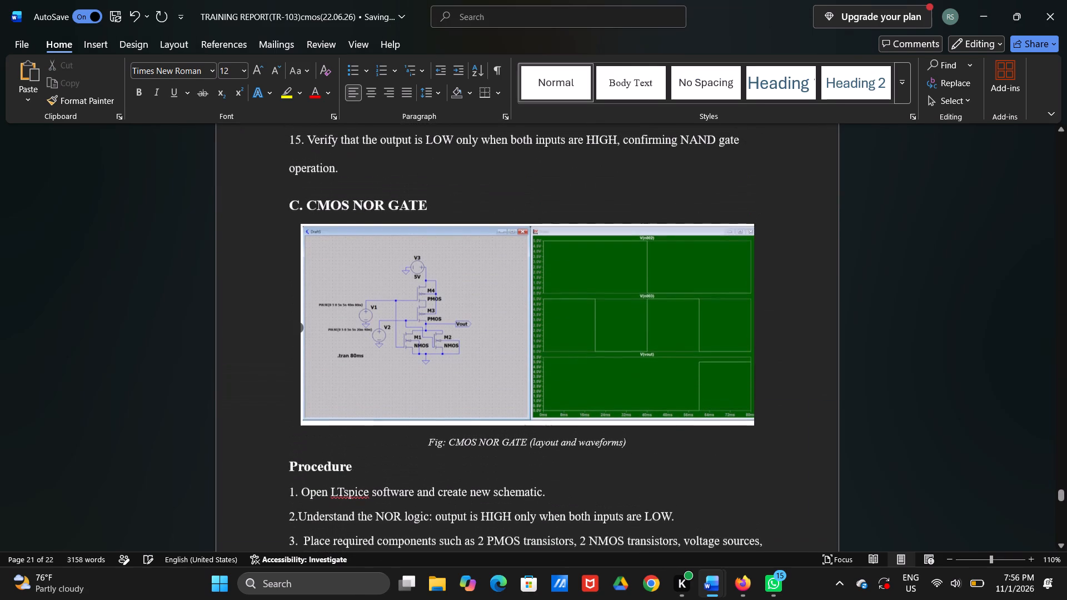
scroll(293, 326, down, 2)
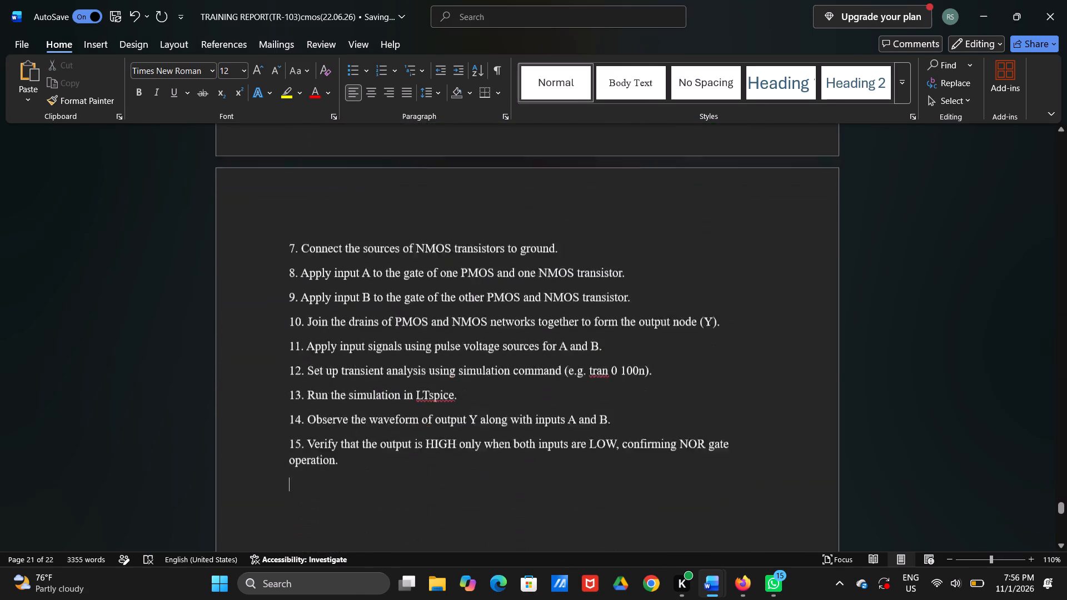
scroll(293, 326, down, 1)
scroll(326, 376, up, 2)
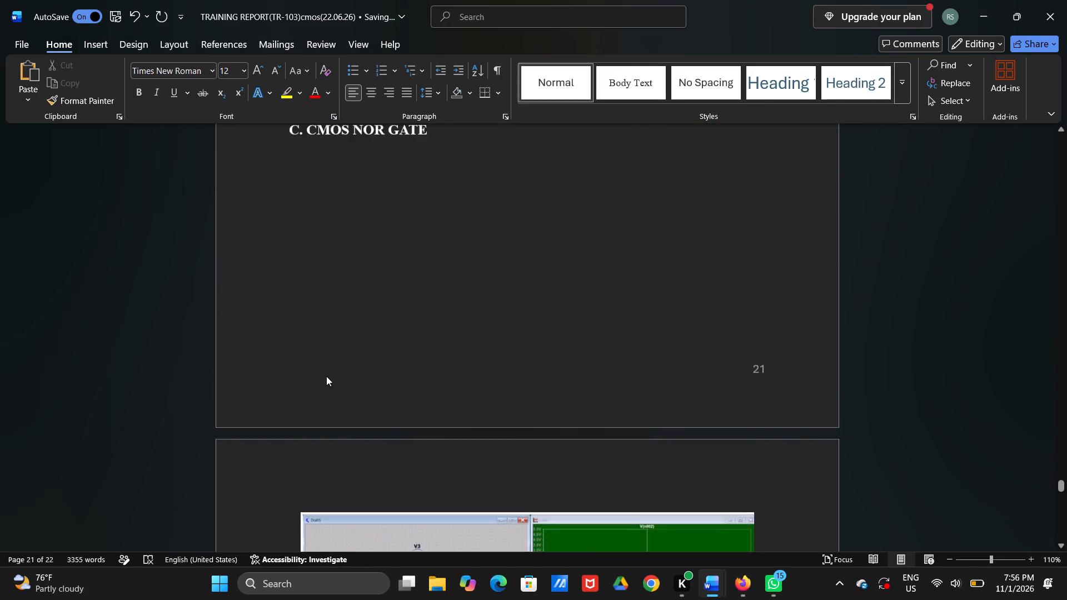
scroll(326, 376, up, 2)
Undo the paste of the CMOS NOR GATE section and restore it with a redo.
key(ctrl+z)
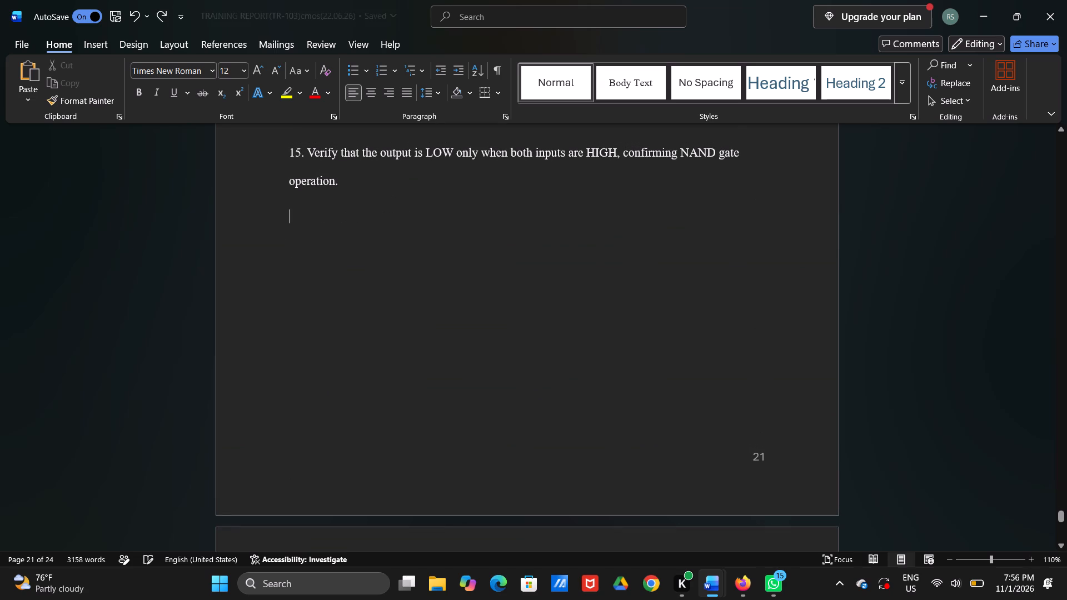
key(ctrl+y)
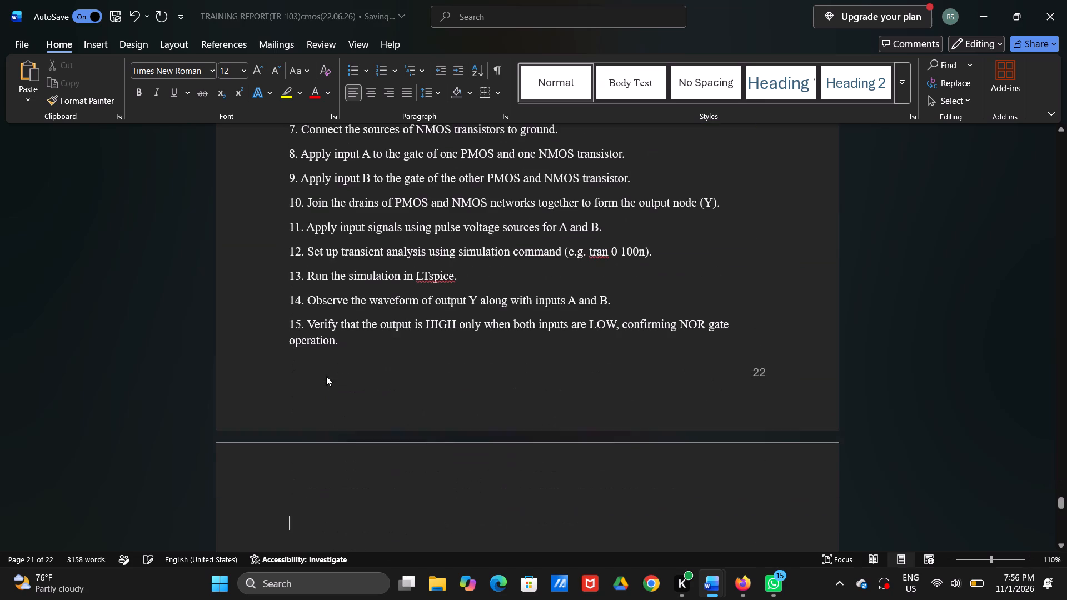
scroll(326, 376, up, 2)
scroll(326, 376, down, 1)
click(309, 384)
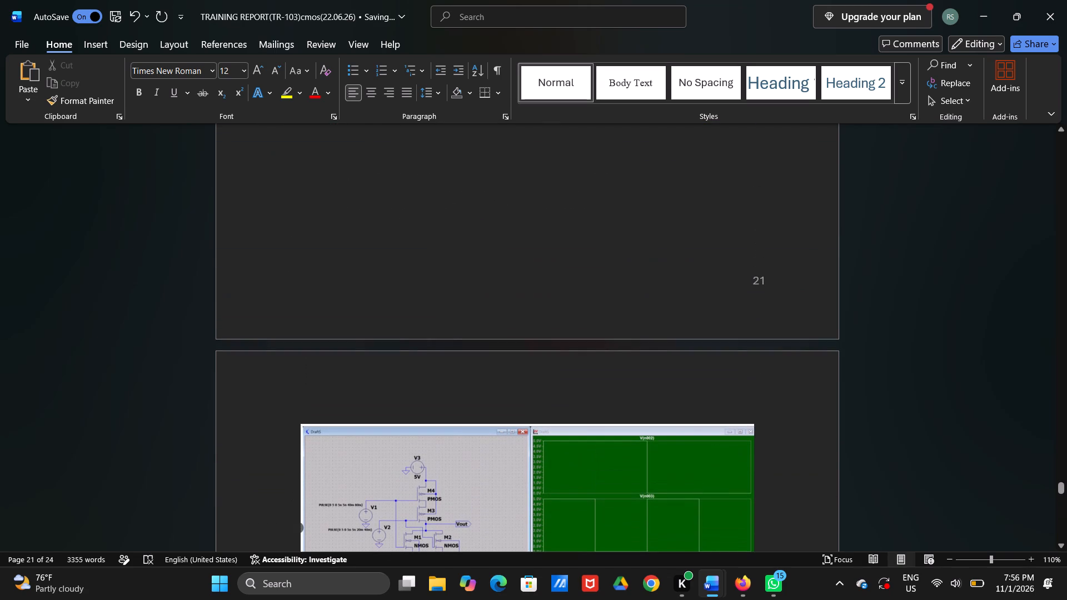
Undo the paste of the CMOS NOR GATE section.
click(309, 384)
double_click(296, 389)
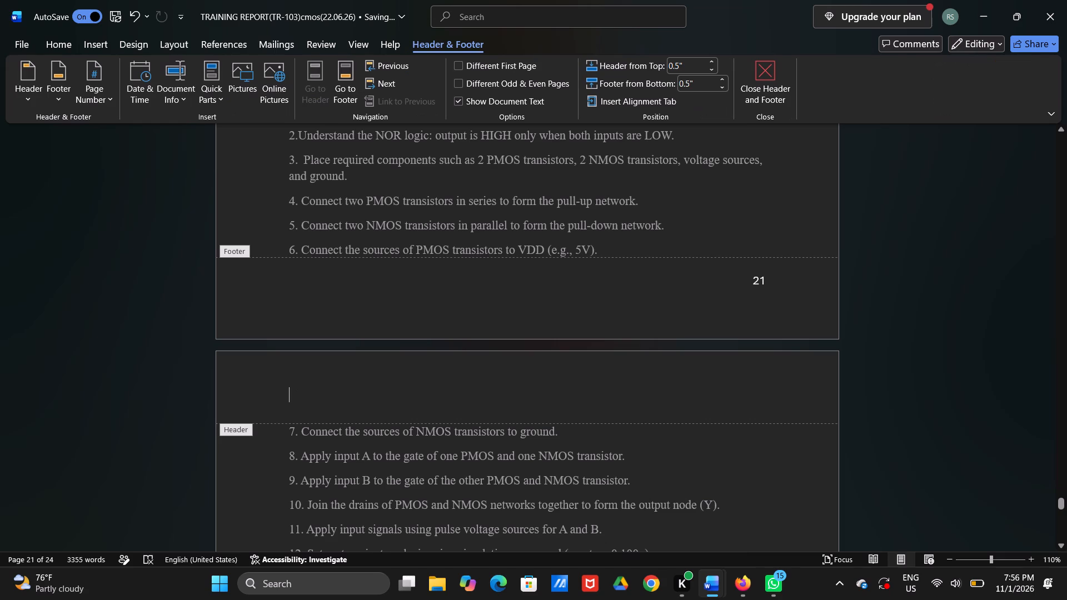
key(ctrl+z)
Review the report pages around the SRAM analysis, CMOS inverter and NAND gate sections, checking their spacing and page breaks.
scroll(296, 389, up, 1)
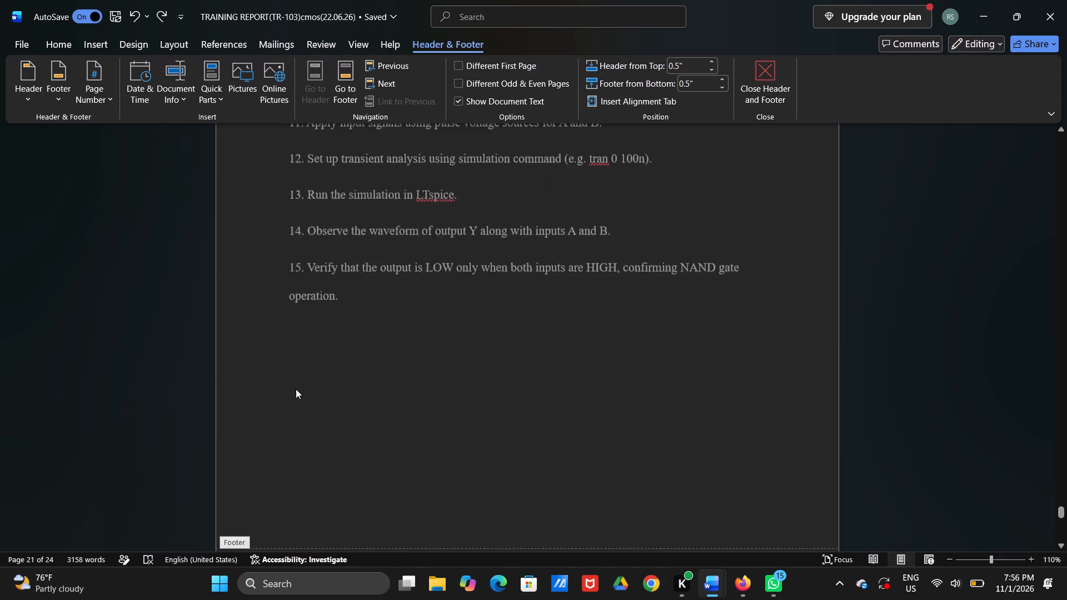
scroll(296, 389, up, 1)
scroll(296, 389, down, 8)
scroll(296, 389, up, 1)
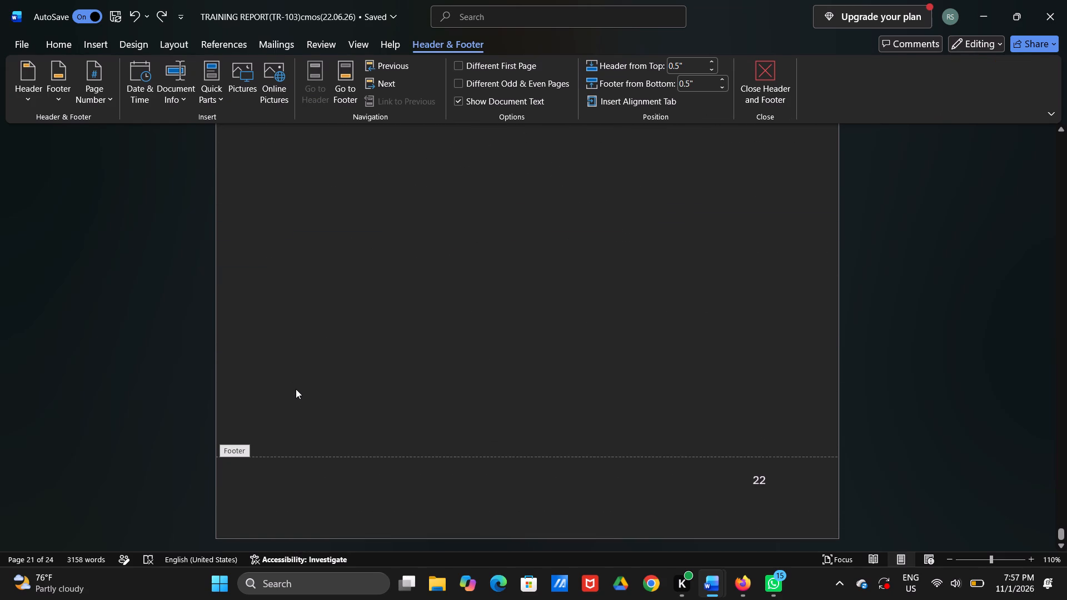
scroll(296, 389, up, 1)
scroll(296, 389, down, 1)
scroll(296, 389, up, 7)
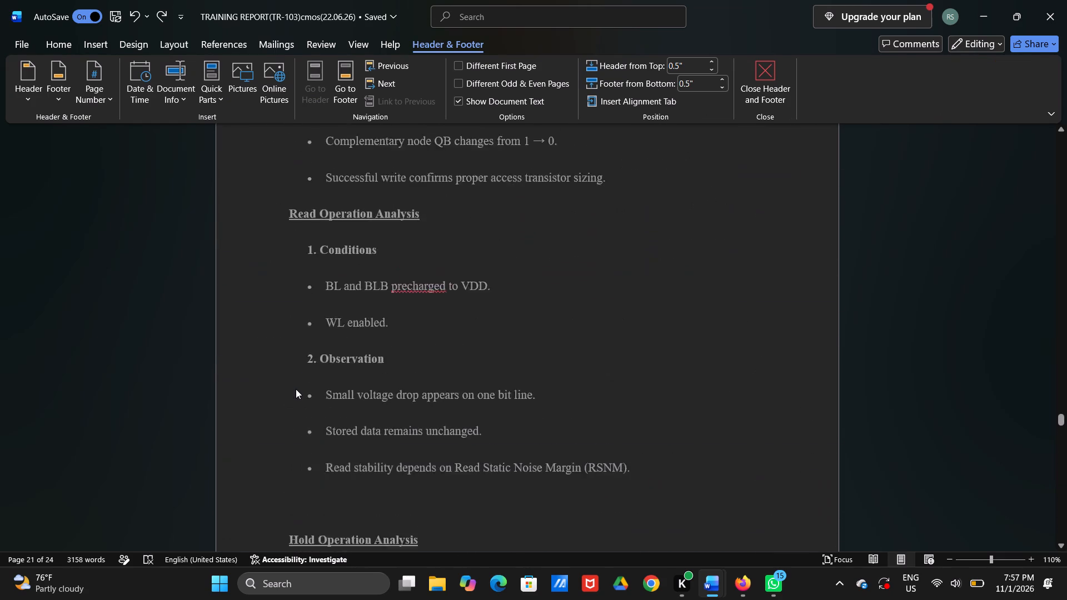
scroll(296, 389, down, 2)
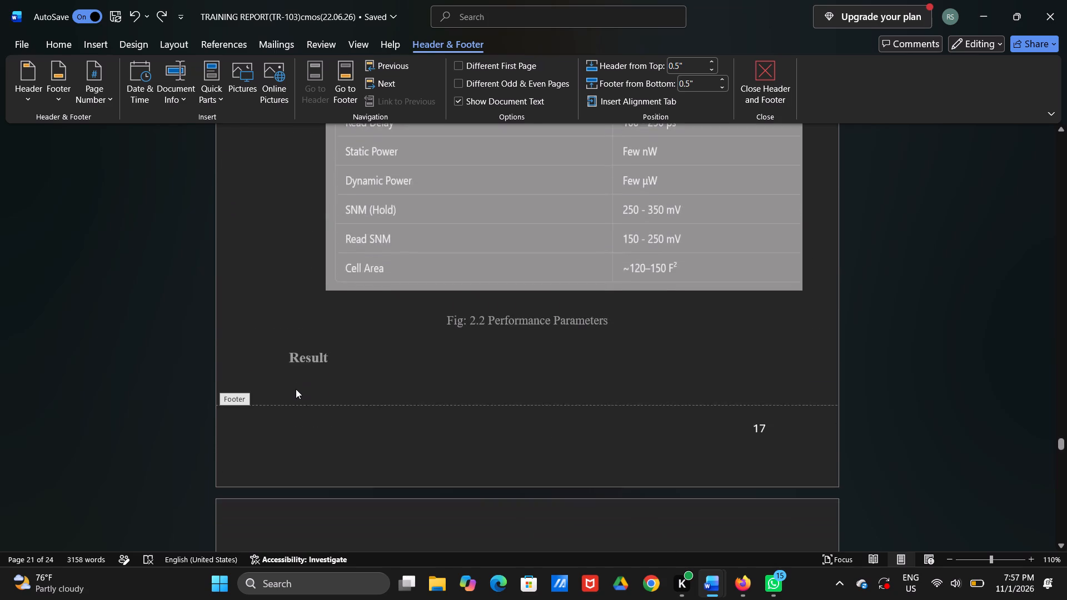
scroll(296, 389, down, 1)
scroll(296, 389, up, 1)
scroll(296, 389, down, 4)
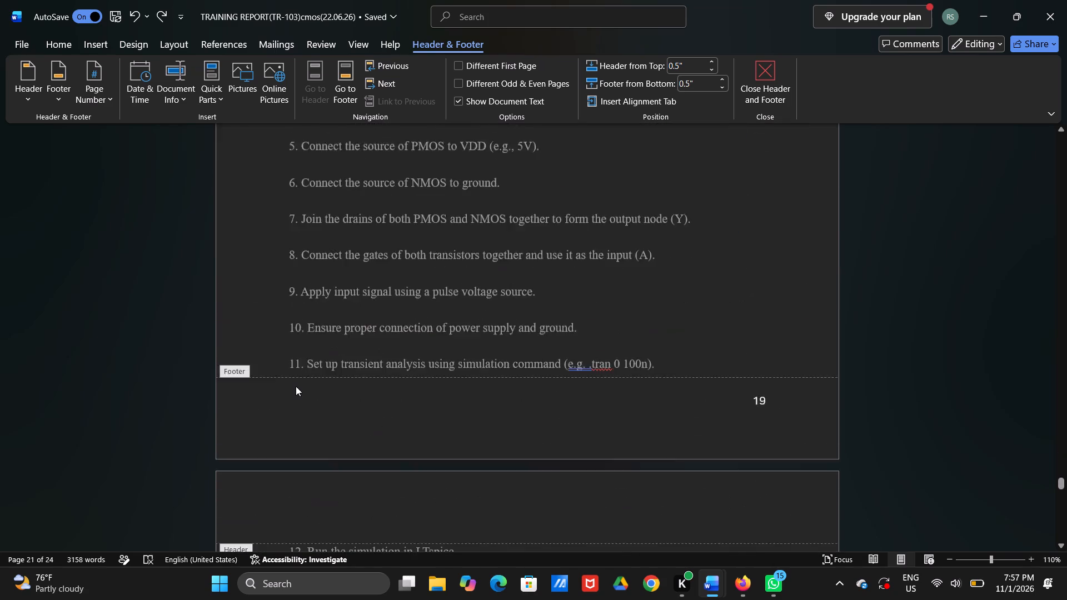
scroll(296, 386, down, 1)
scroll(296, 386, up, 2)
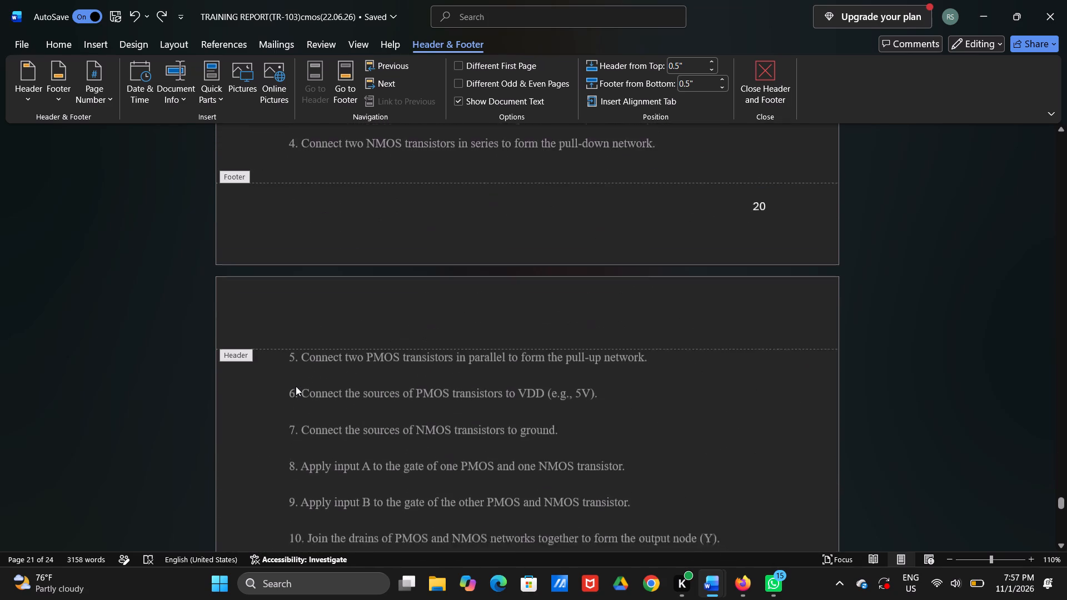
scroll(296, 386, up, 2)
scroll(296, 386, down, 2)
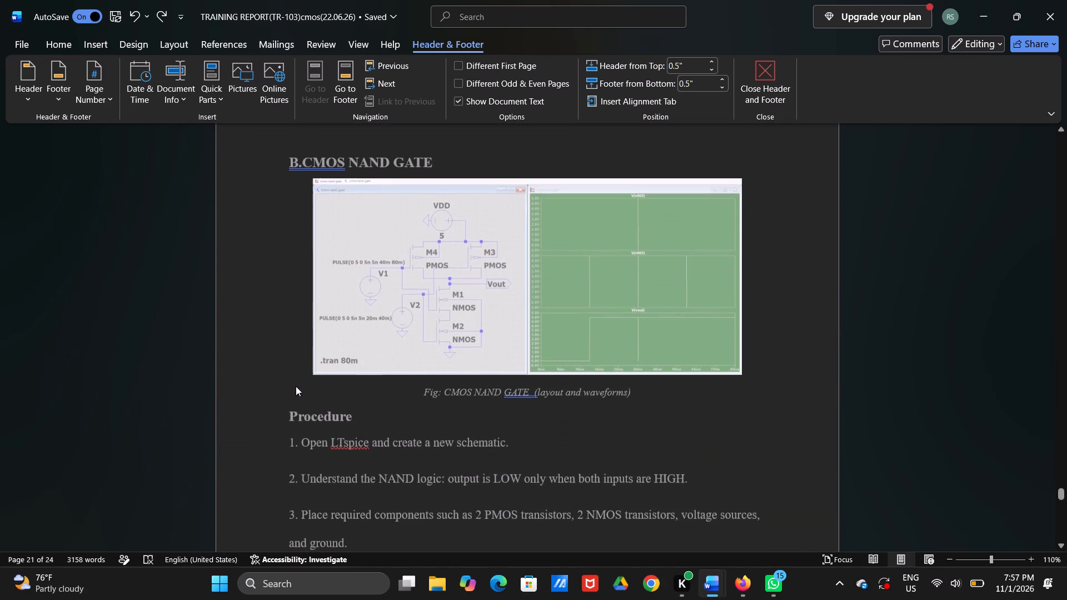
scroll(296, 386, down, 2)
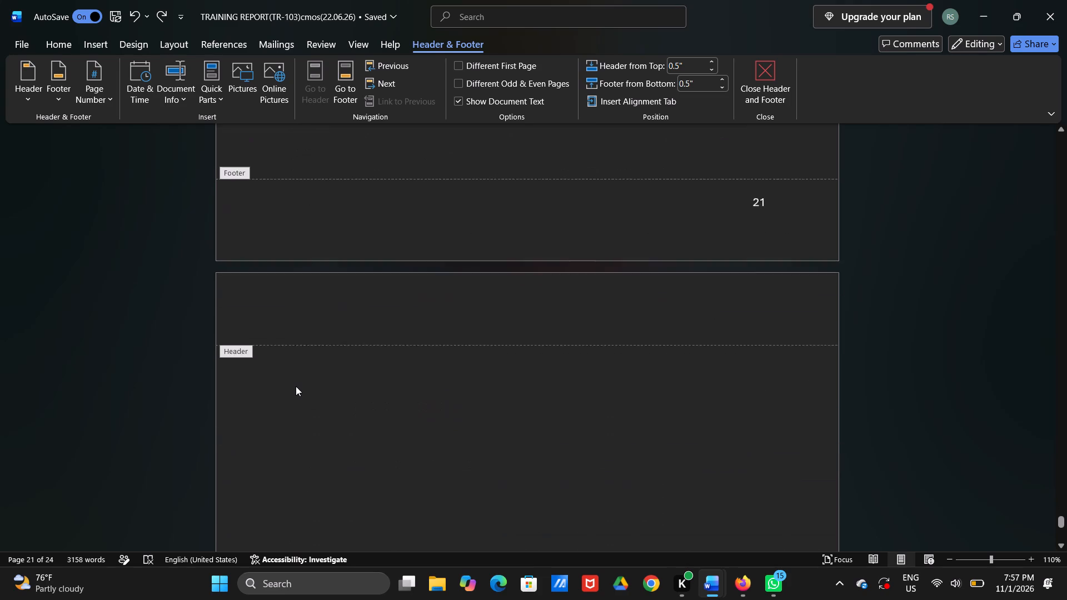
scroll(296, 386, down, 1)
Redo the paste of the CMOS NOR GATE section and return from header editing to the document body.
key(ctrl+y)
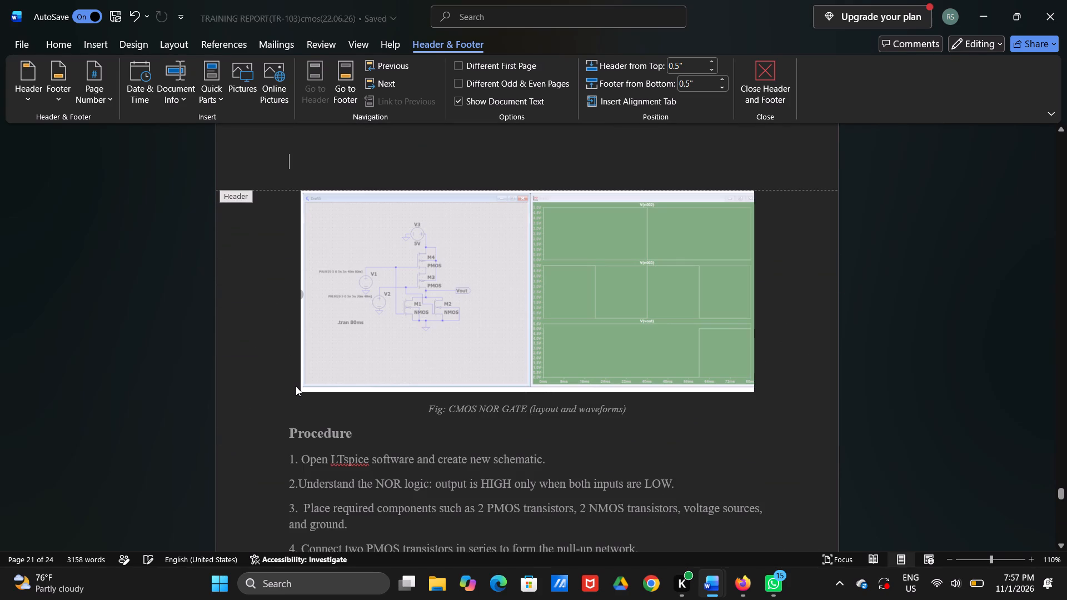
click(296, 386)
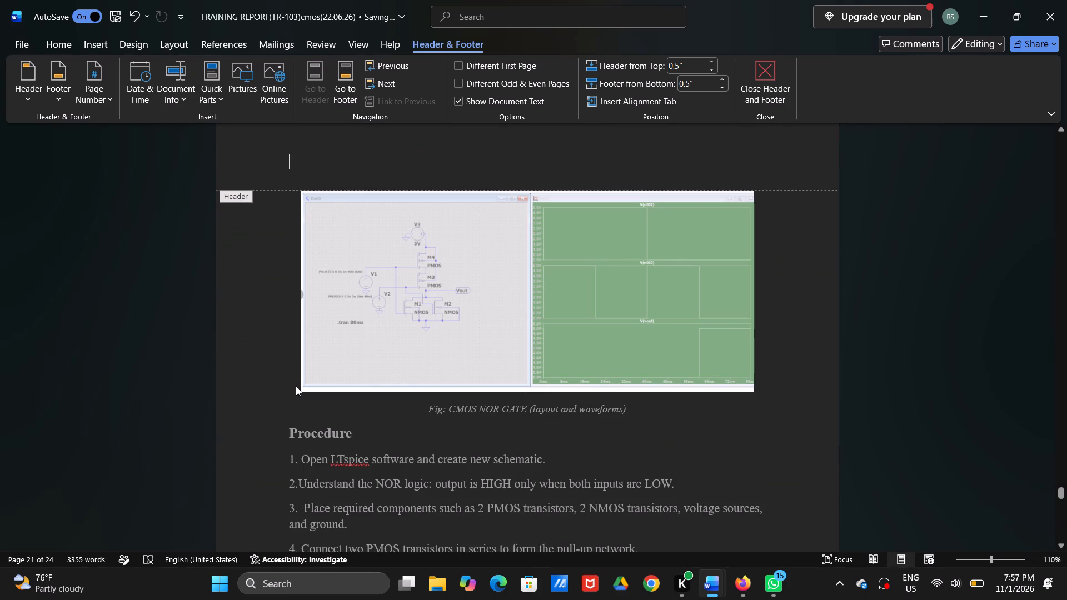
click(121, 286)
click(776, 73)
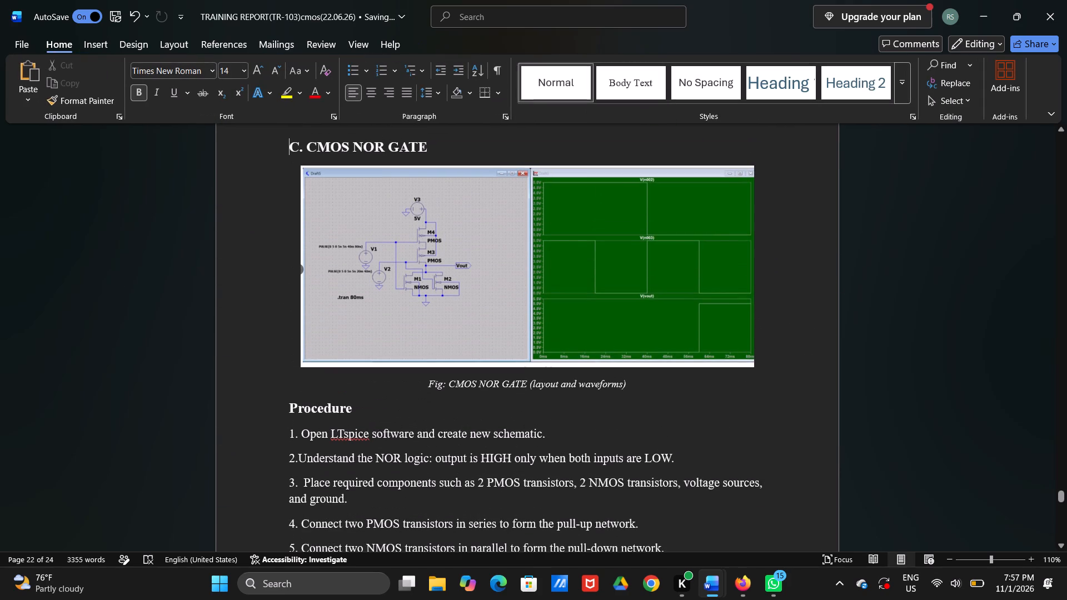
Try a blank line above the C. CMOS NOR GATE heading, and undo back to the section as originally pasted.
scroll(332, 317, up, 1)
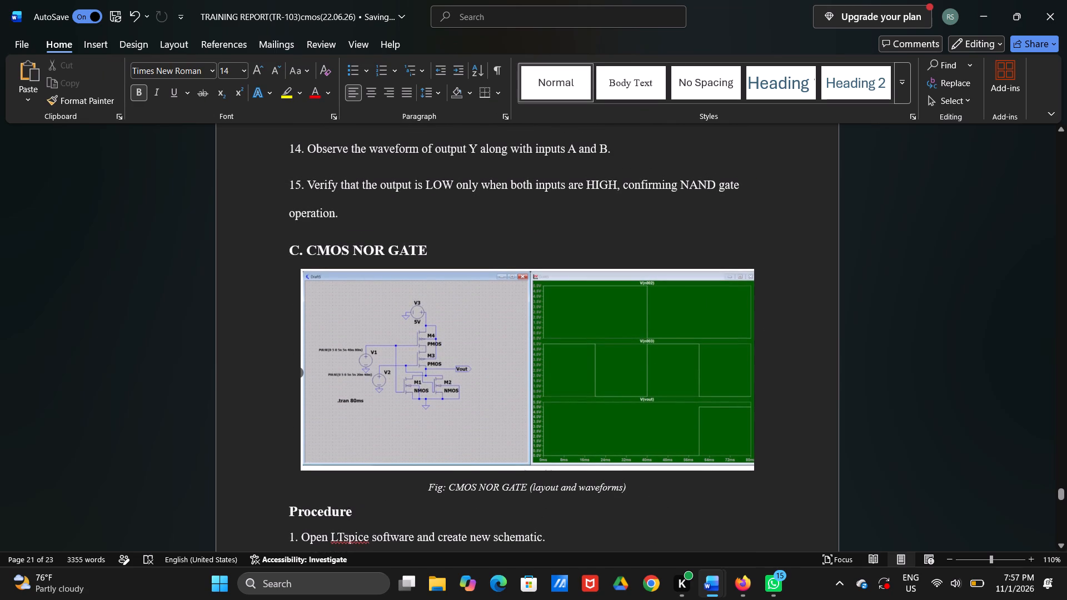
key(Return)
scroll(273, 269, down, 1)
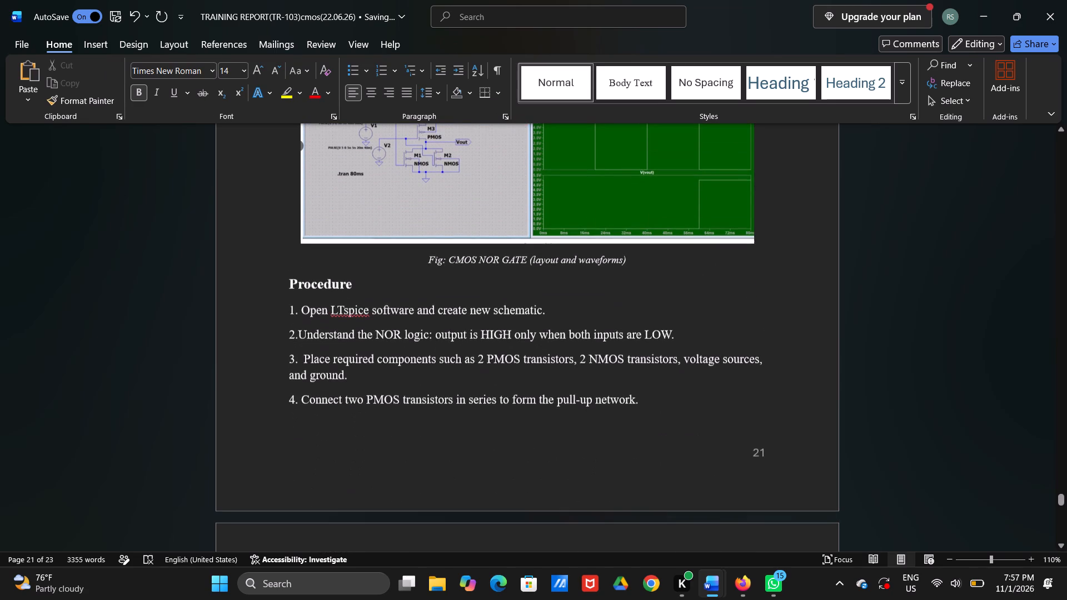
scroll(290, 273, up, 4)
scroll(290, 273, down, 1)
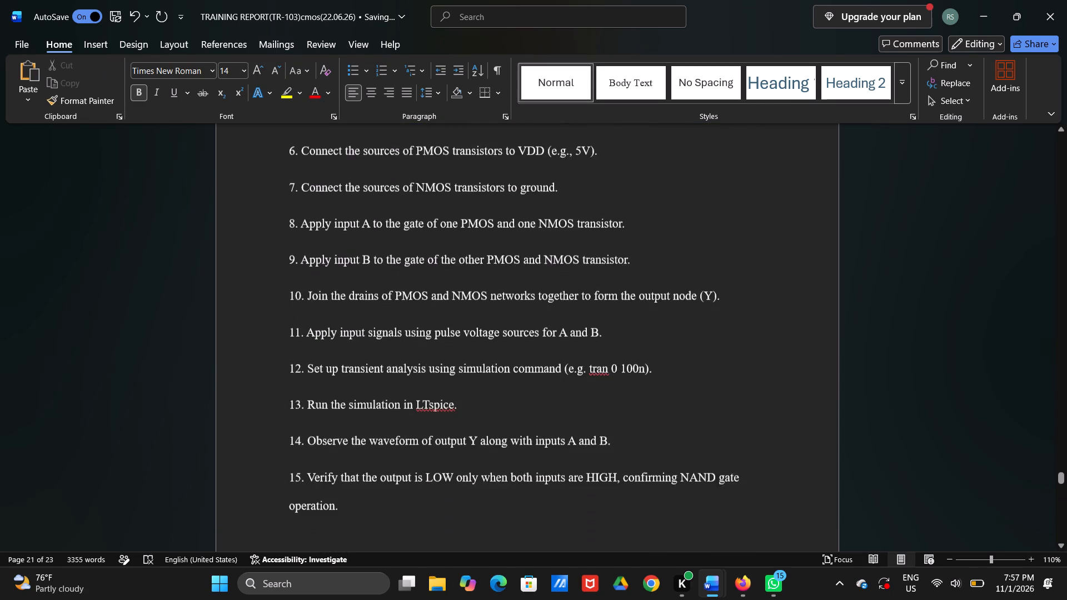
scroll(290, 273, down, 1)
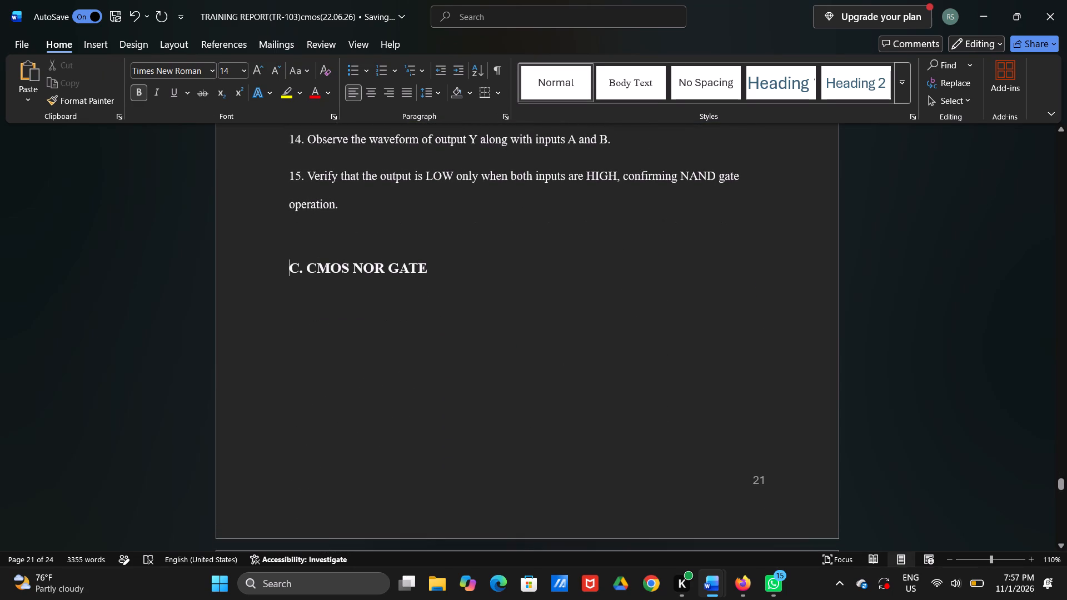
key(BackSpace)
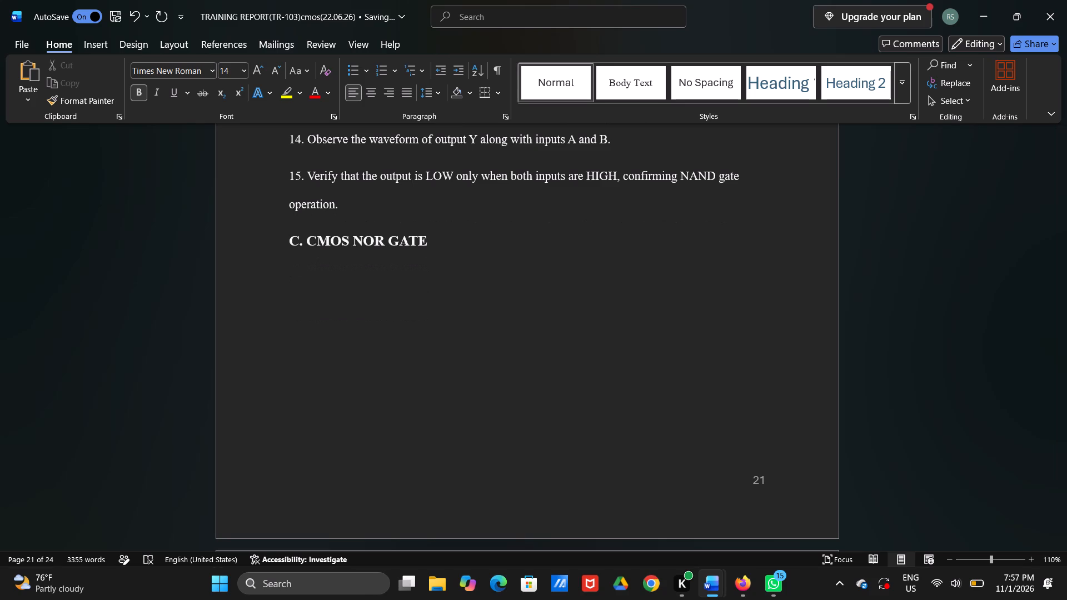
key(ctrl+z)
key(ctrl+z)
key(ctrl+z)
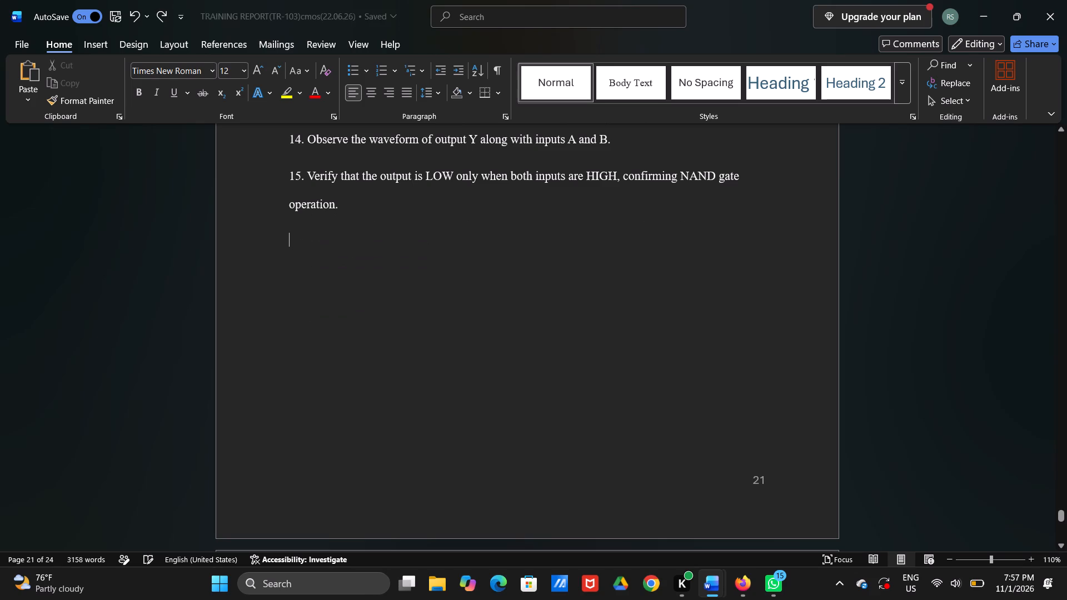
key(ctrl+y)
Shrink the CMOS NOR gate layout-and-waveforms picture proportionally to about 80% of its width so it fits under its heading on page 21.
scroll(283, 258, up, 3)
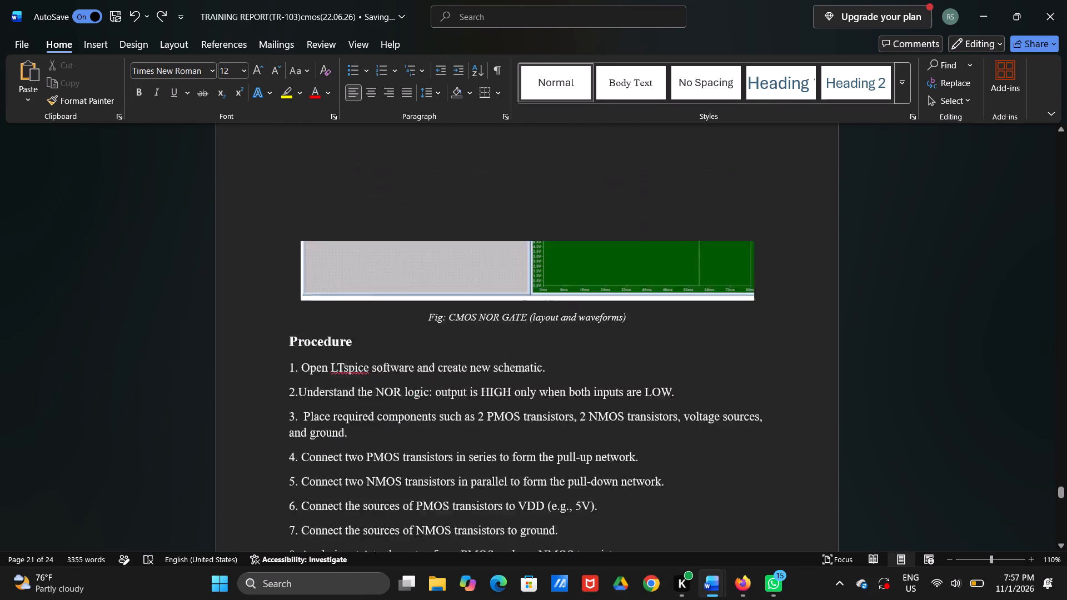
scroll(283, 258, up, 2)
scroll(283, 258, down, 1)
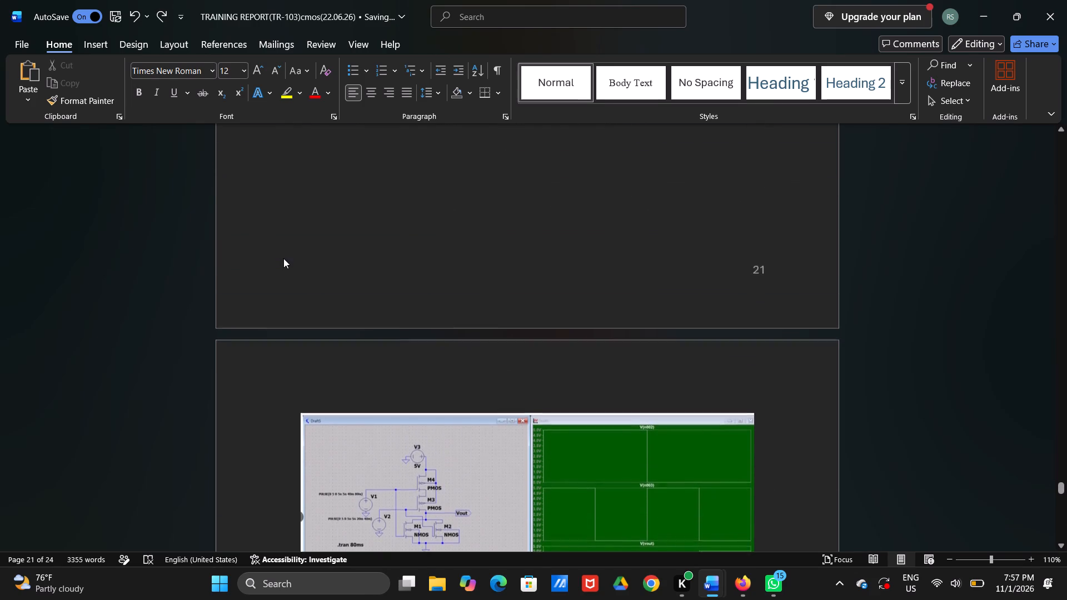
scroll(283, 258, down, 1)
click(421, 381)
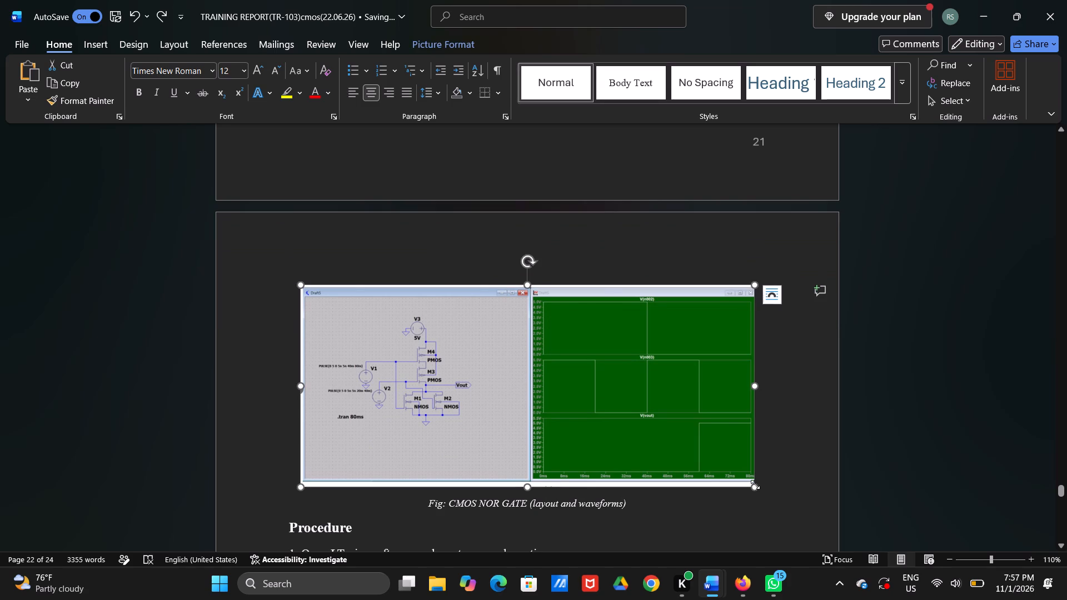
drag(752, 488, 648, 424)
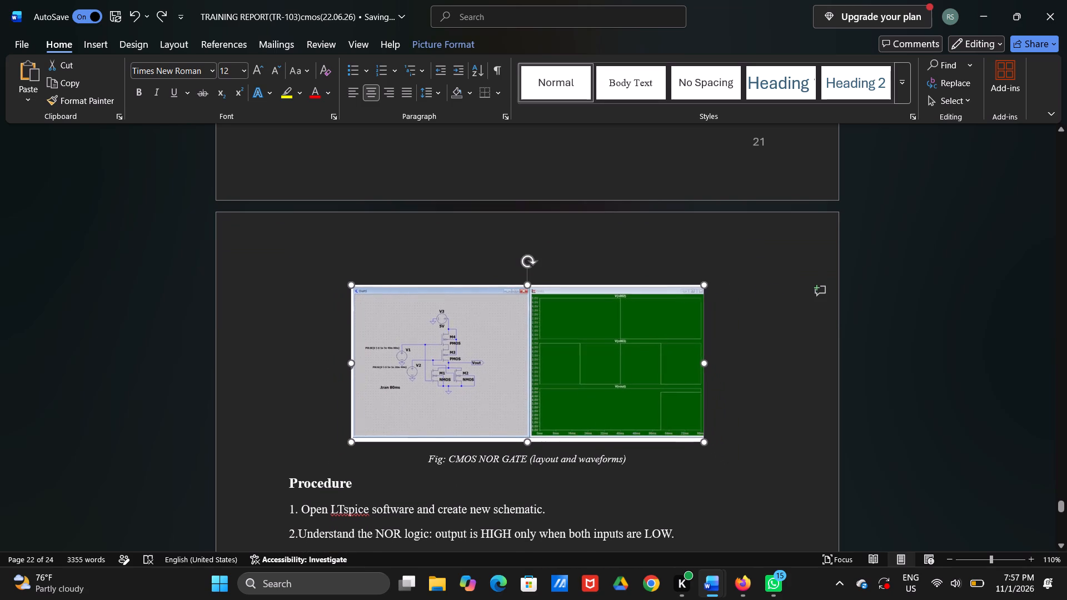
drag(648, 424, 662, 428)
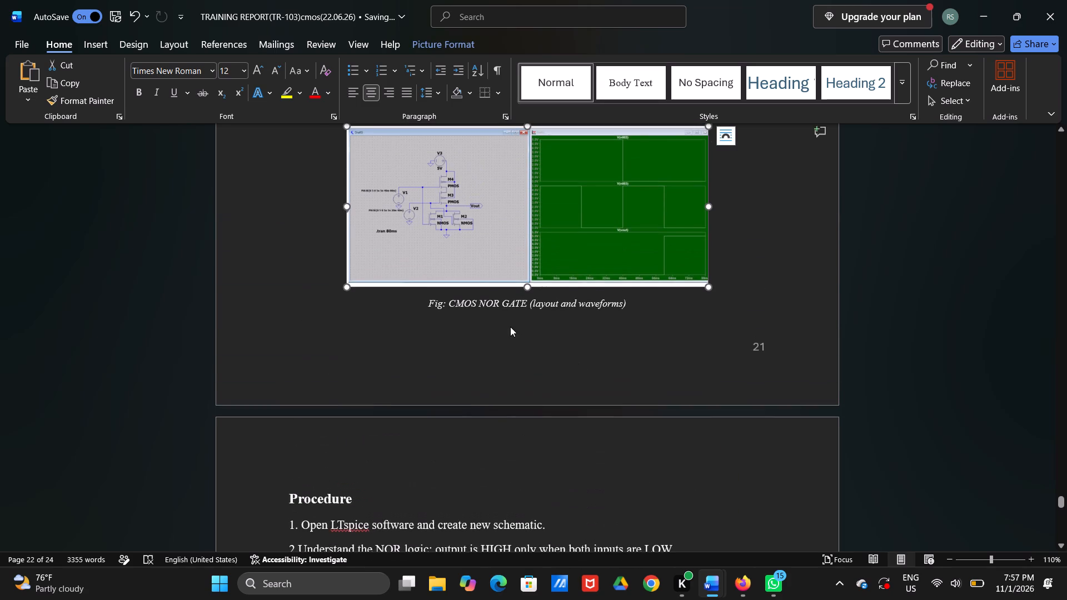
scroll(510, 327, down, 1)
scroll(510, 327, up, 1)
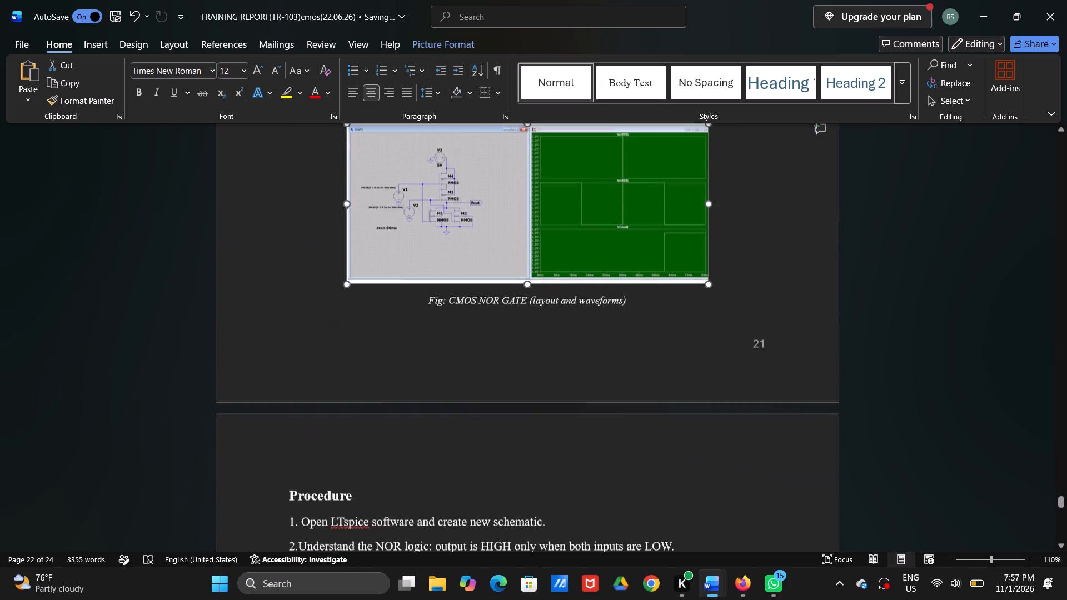
scroll(510, 327, up, 1)
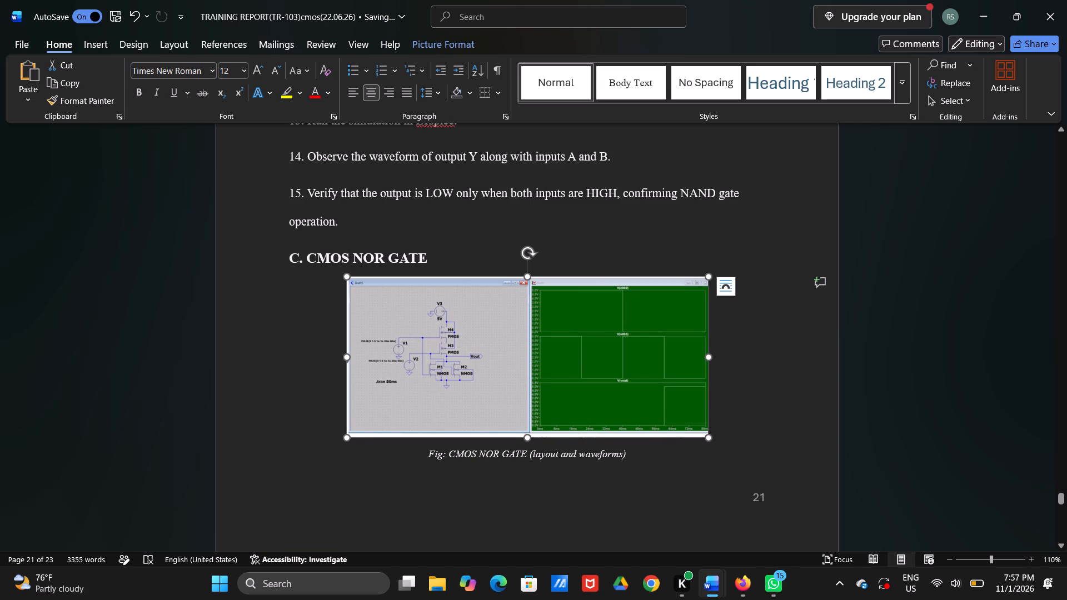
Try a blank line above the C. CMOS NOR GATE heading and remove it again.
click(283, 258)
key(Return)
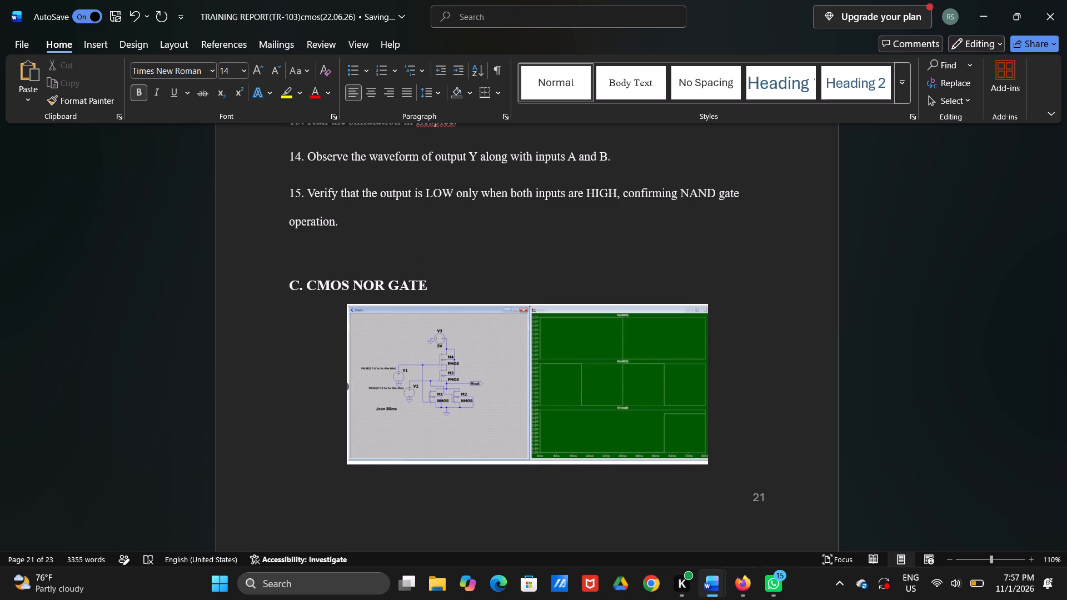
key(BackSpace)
Set the line spacing of the CMOS NOR gate procedure, from the Procedure heading through step 15, to 2.0.
scroll(635, 289, down, 2)
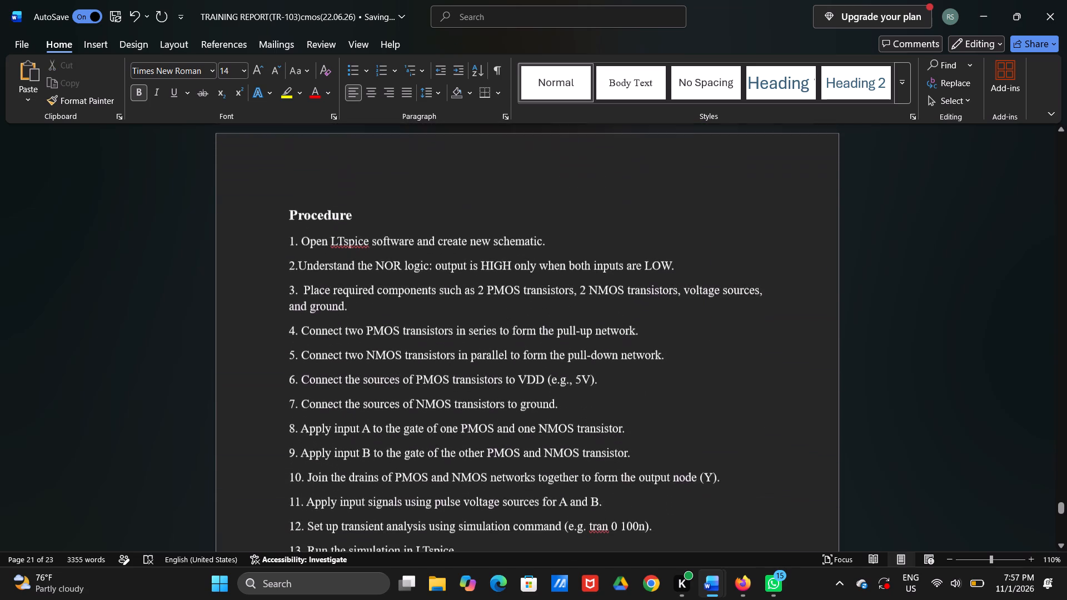
scroll(635, 289, down, 1)
scroll(365, 213, up, 1)
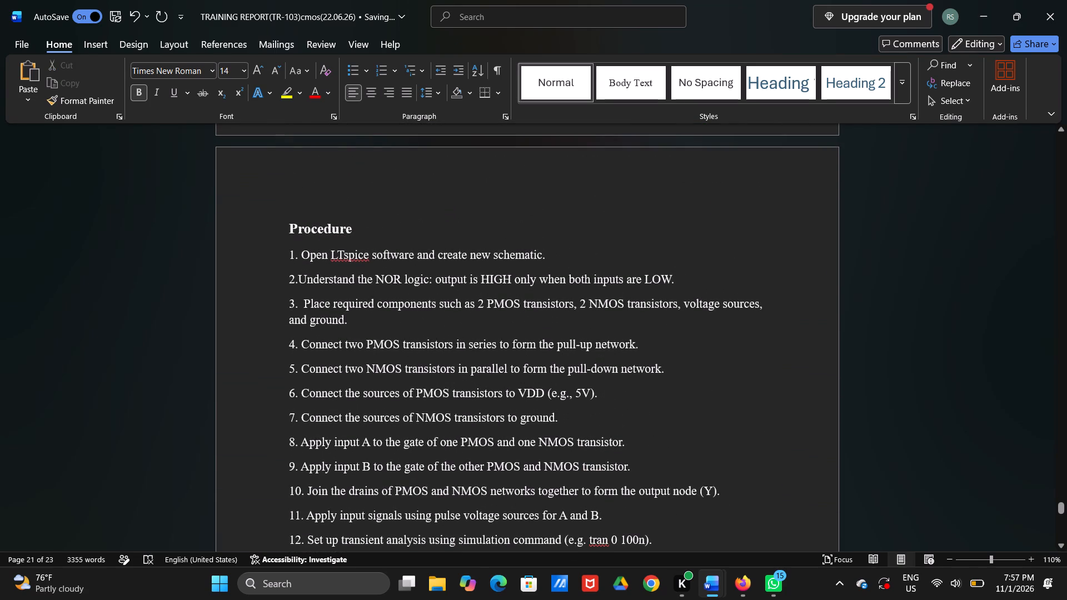
right_click(287, 228)
scroll(287, 228, up, 1)
scroll(287, 228, down, 1)
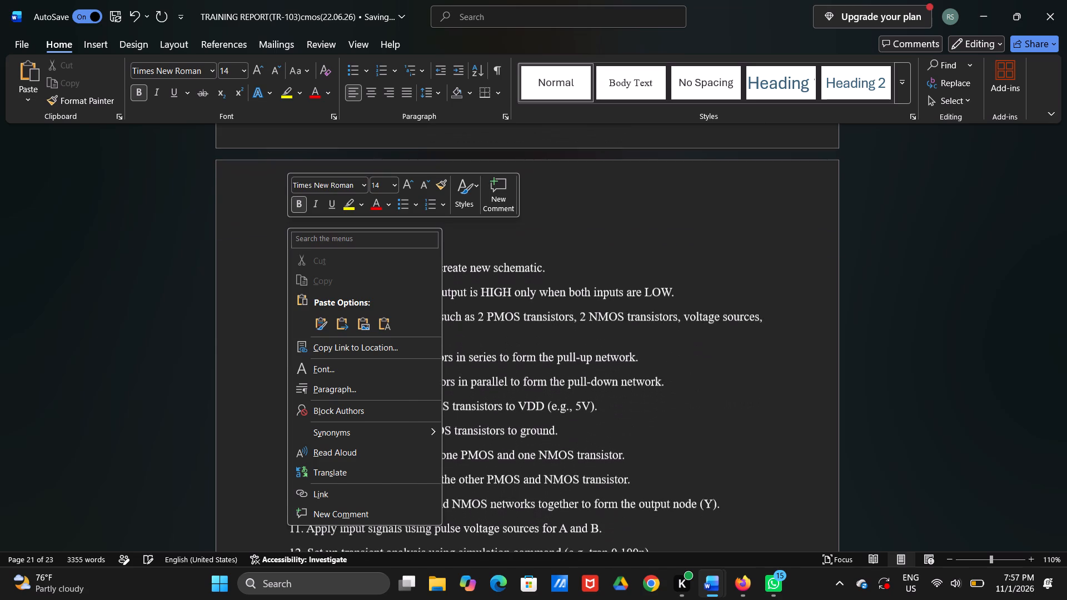
click(287, 228)
drag(286, 239, 491, 489)
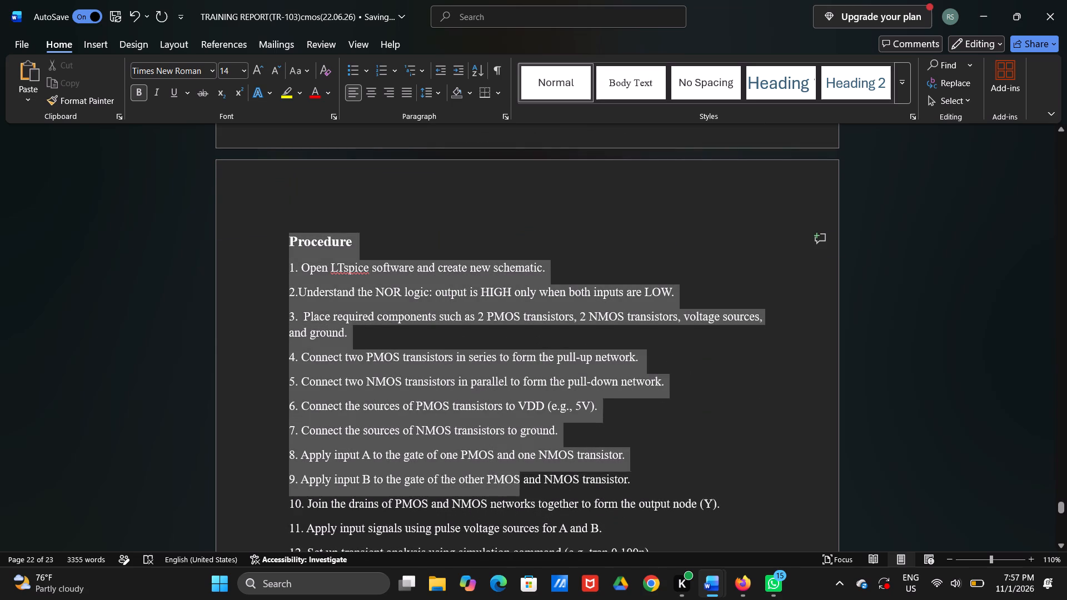
drag(491, 489, 347, 306)
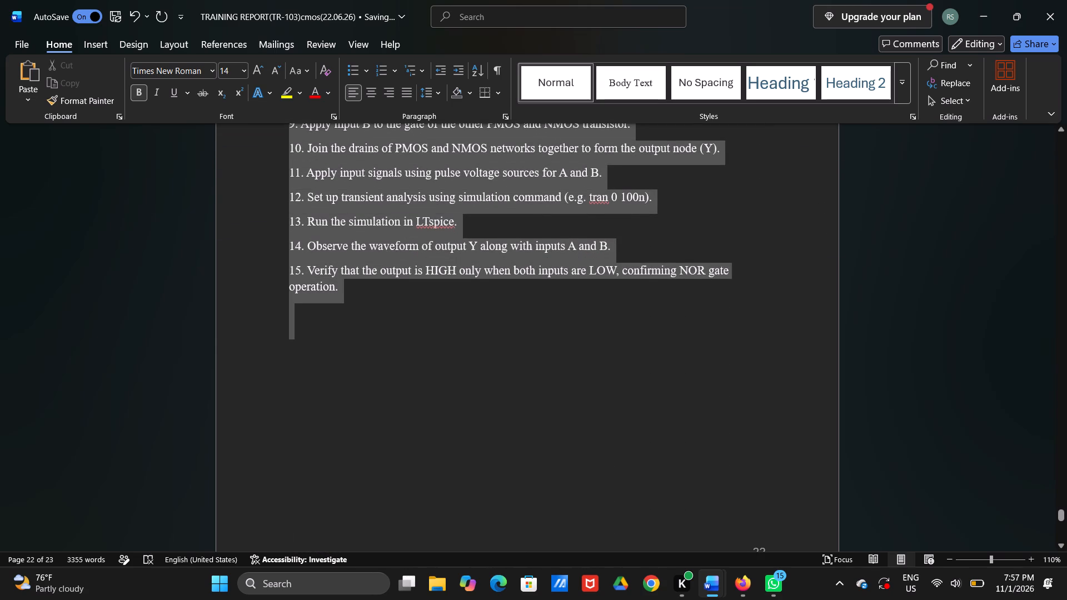
drag(347, 306, 347, 306)
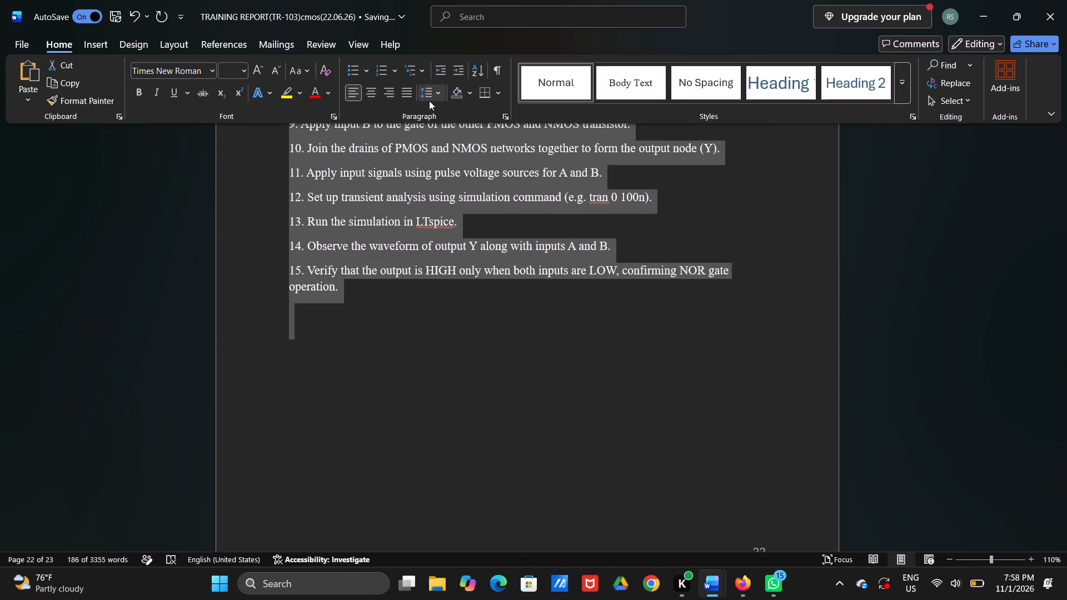
click(432, 86)
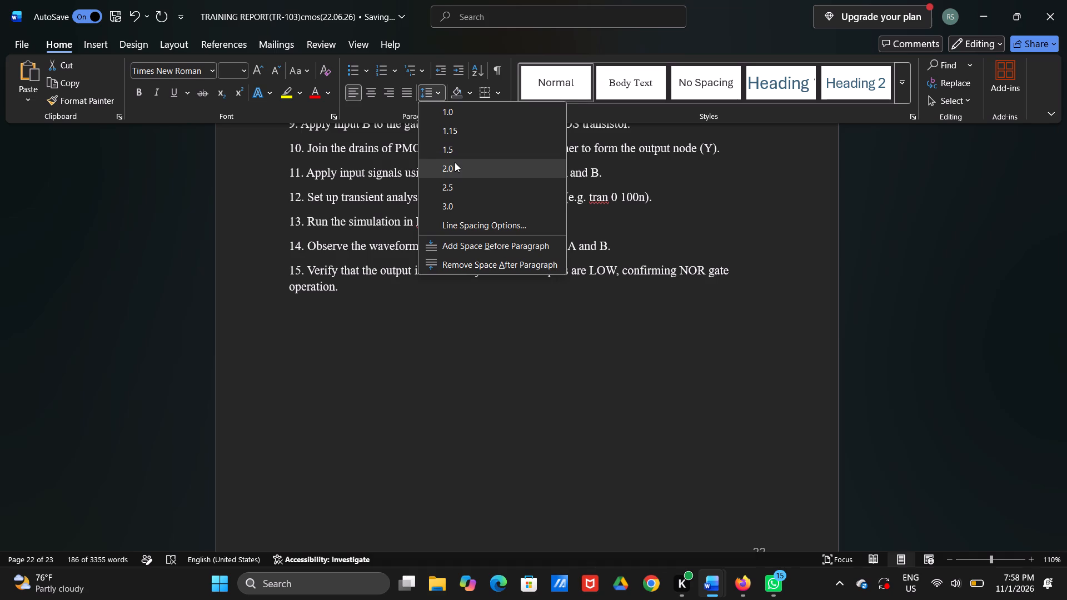
click(455, 162)
scroll(437, 242, up, 2)
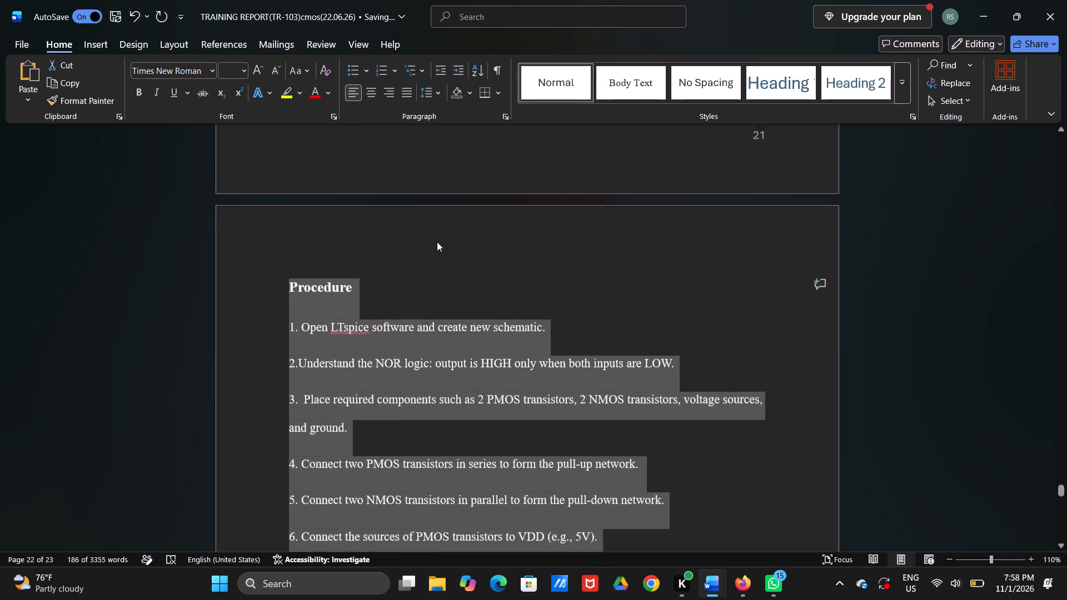
scroll(437, 242, up, 1)
scroll(437, 242, down, 1)
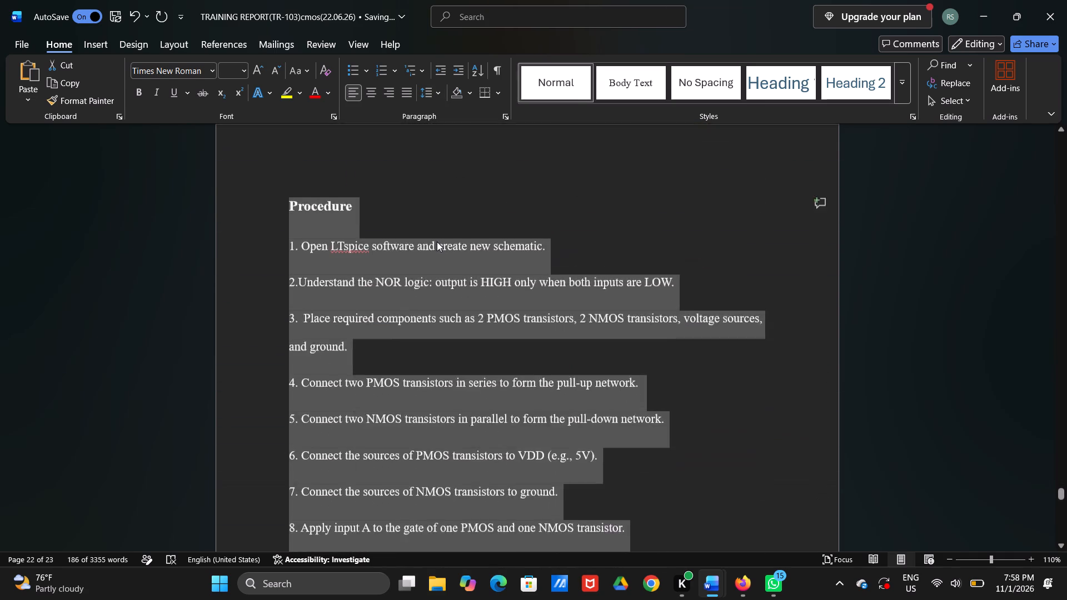
Copy the whole D. CMOS OR GATE section, from its heading through procedure step 17, from ASSIGNMENT 3.
scroll(437, 242, down, 2)
click(361, 417)
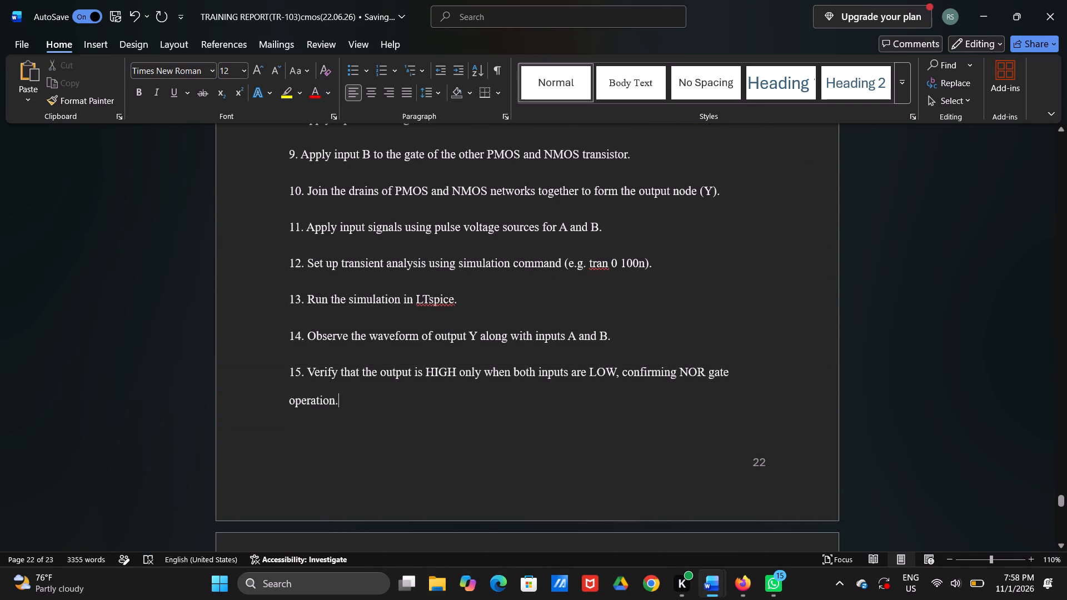
key(alt+Tab)
scroll(361, 417, down, 3)
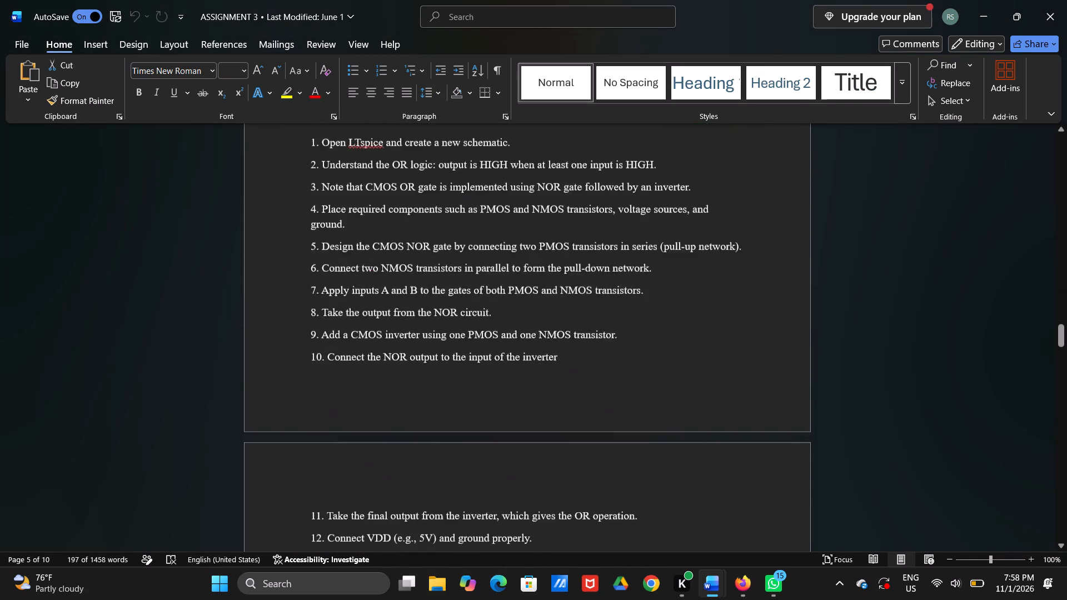
scroll(361, 417, up, 3)
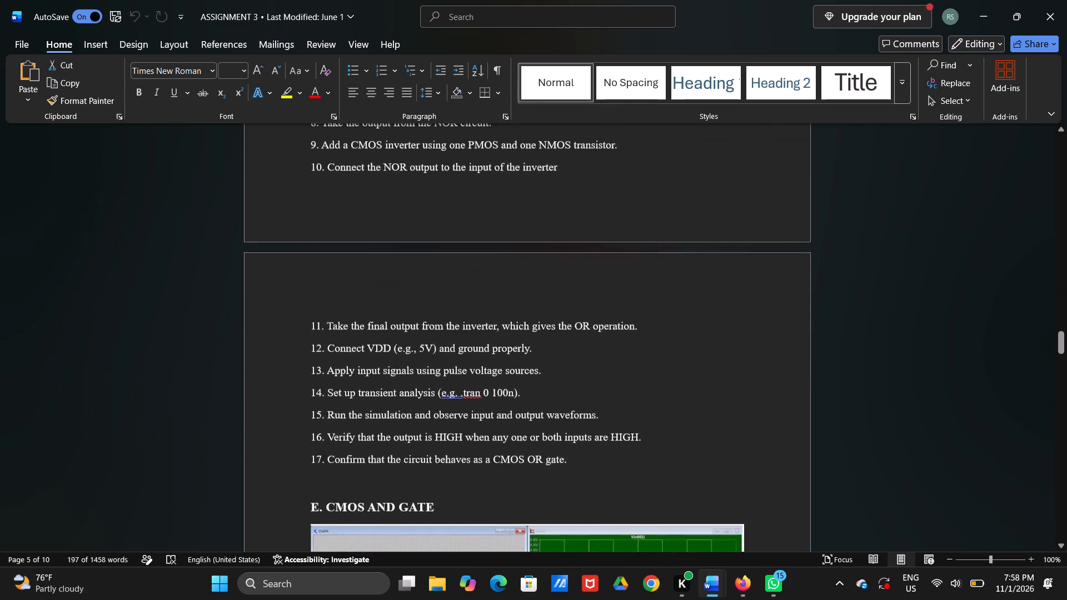
scroll(361, 417, up, 1)
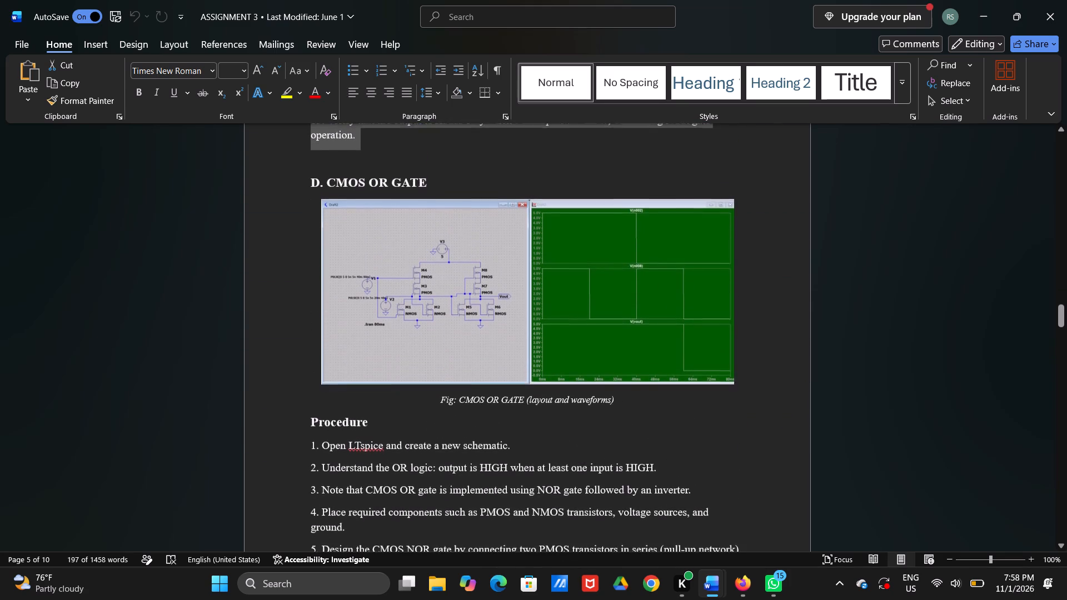
drag(307, 177, 509, 464)
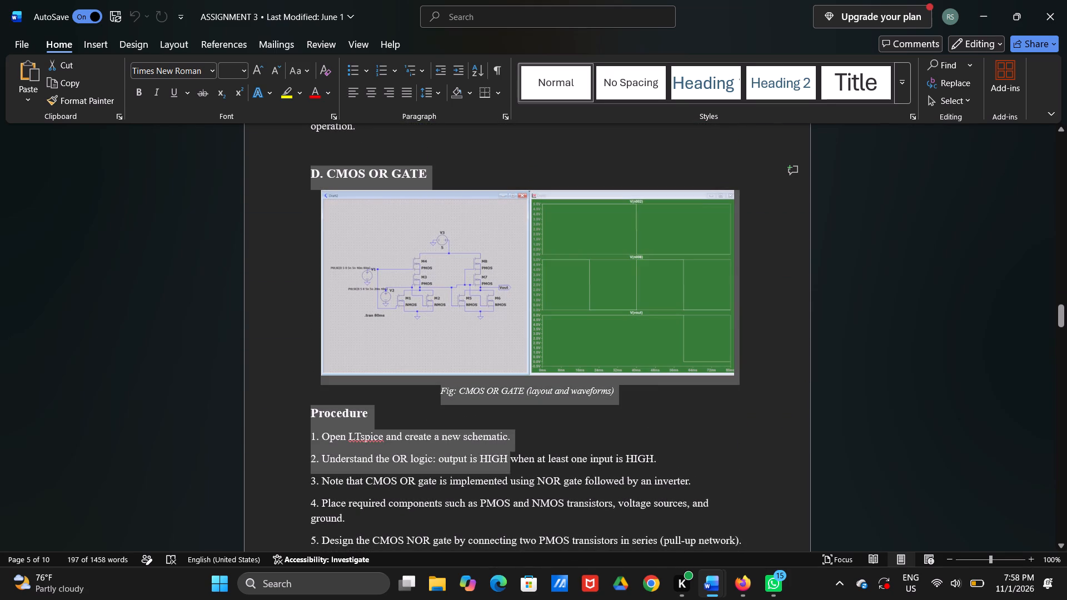
drag(509, 464, 504, 583)
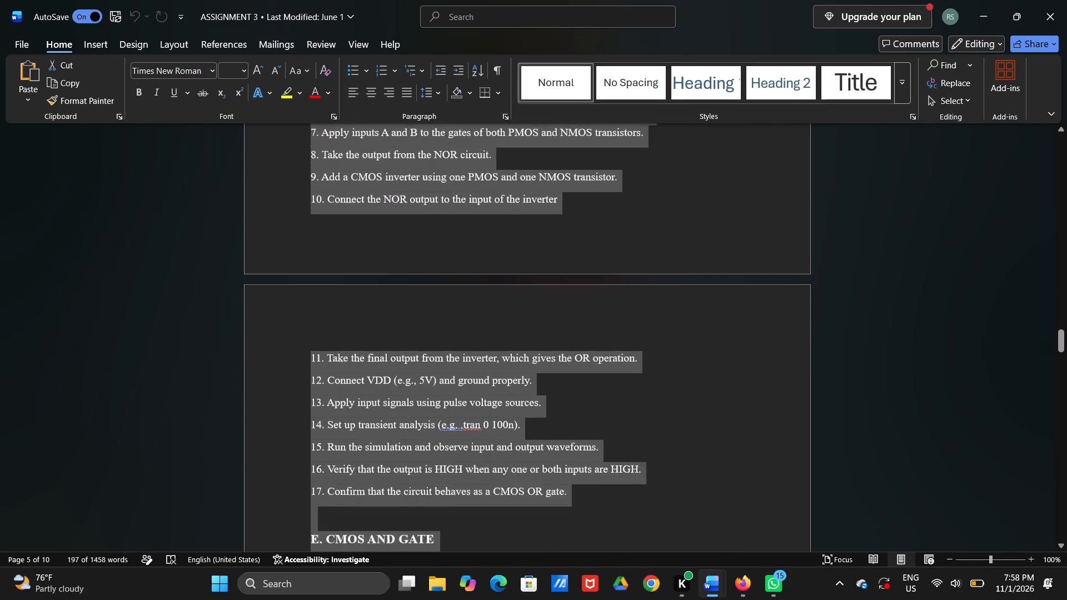
drag(504, 583, 493, 266)
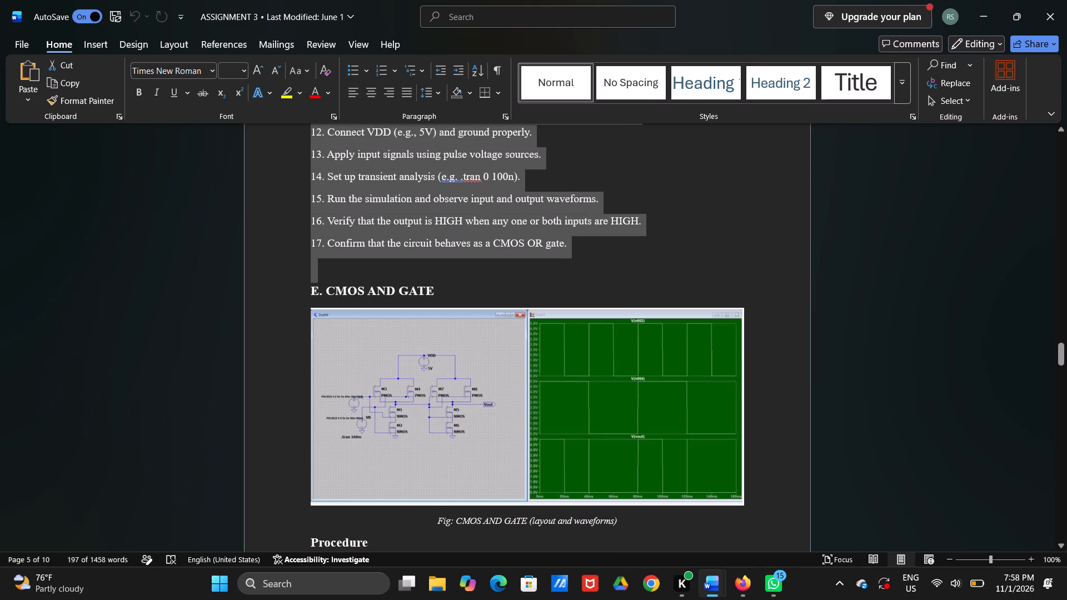
drag(493, 266, 506, 267)
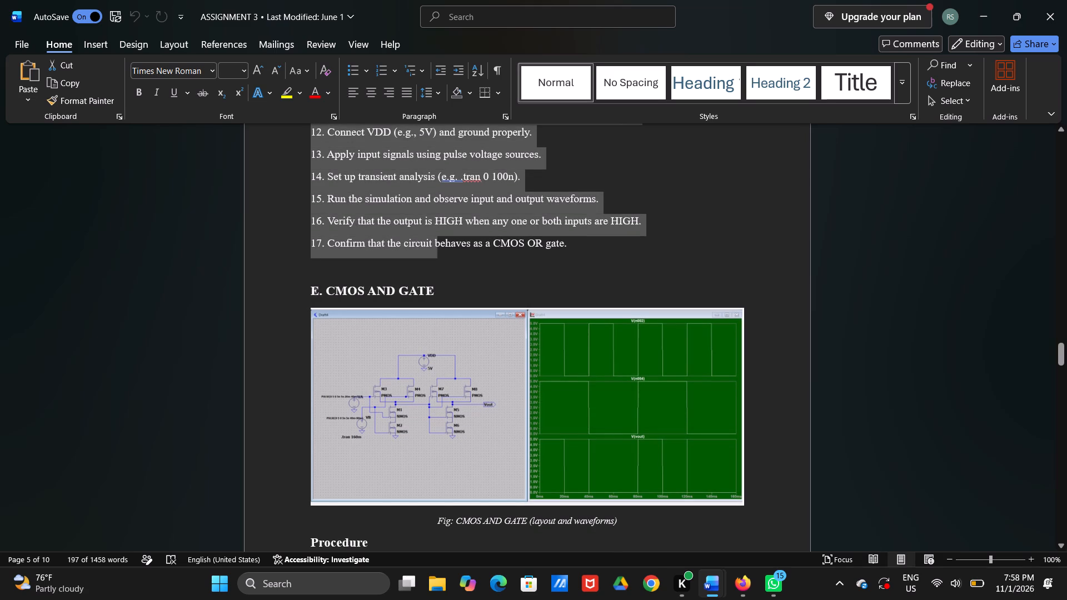
drag(506, 267, 507, 285)
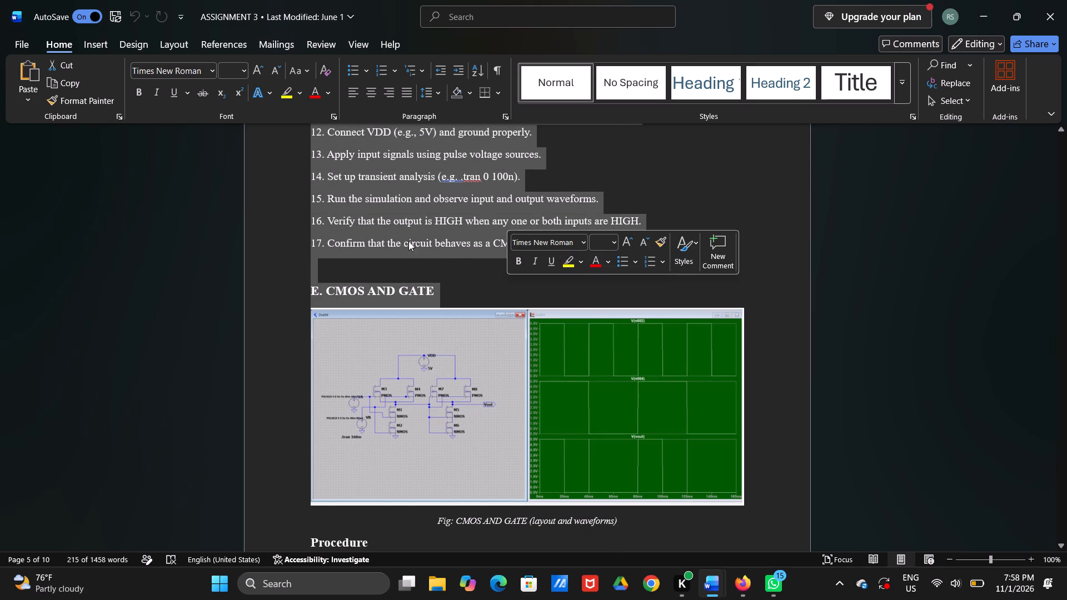
click(393, 241)
drag(587, 251, 383, 136)
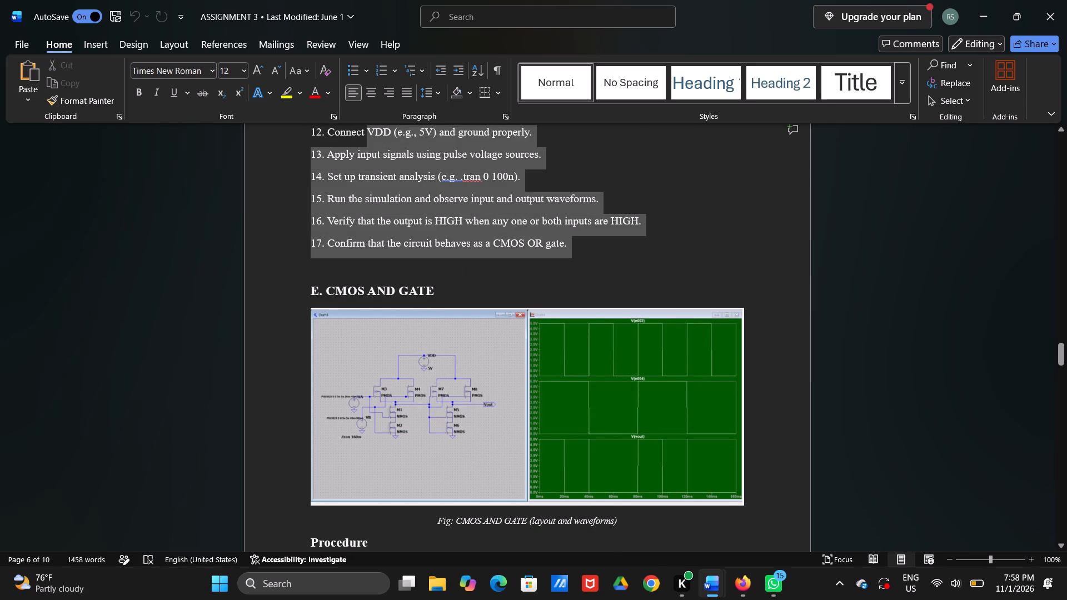
drag(383, 136, 307, 153)
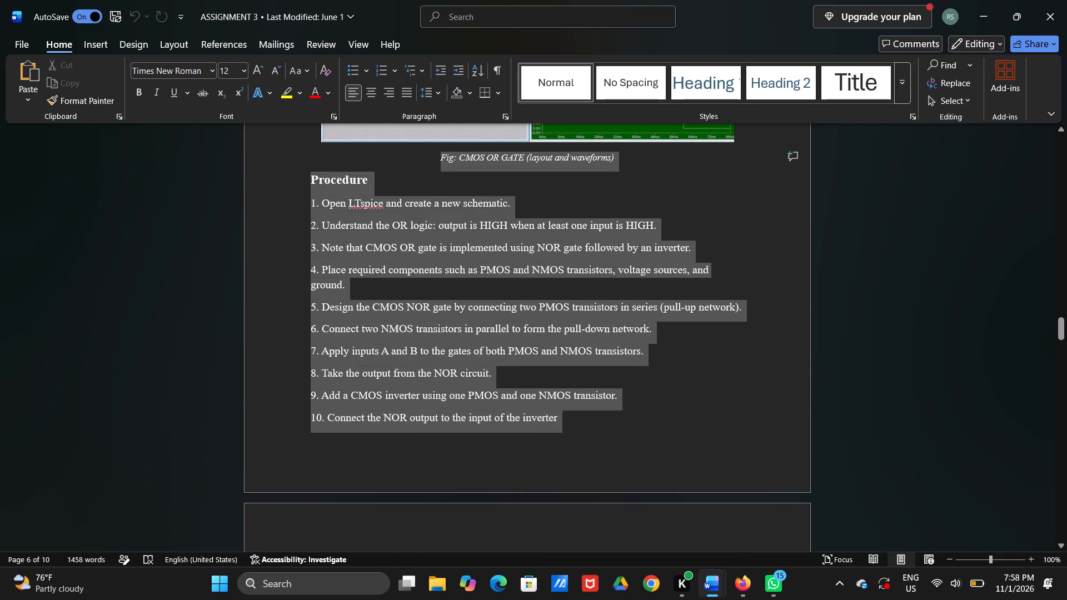
drag(307, 153, 306, 112)
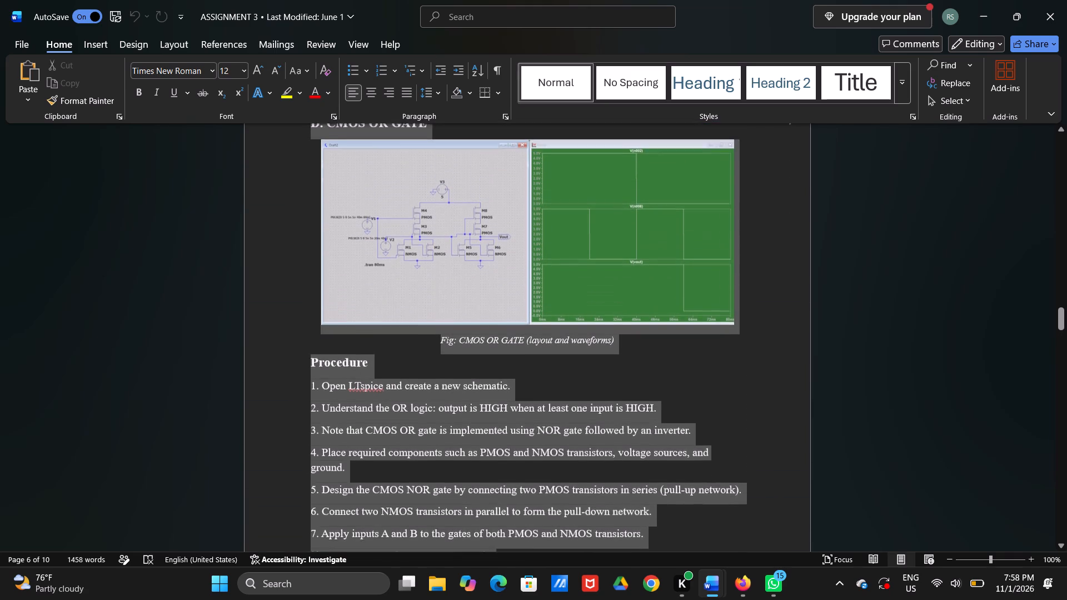
drag(306, 112, 298, 213)
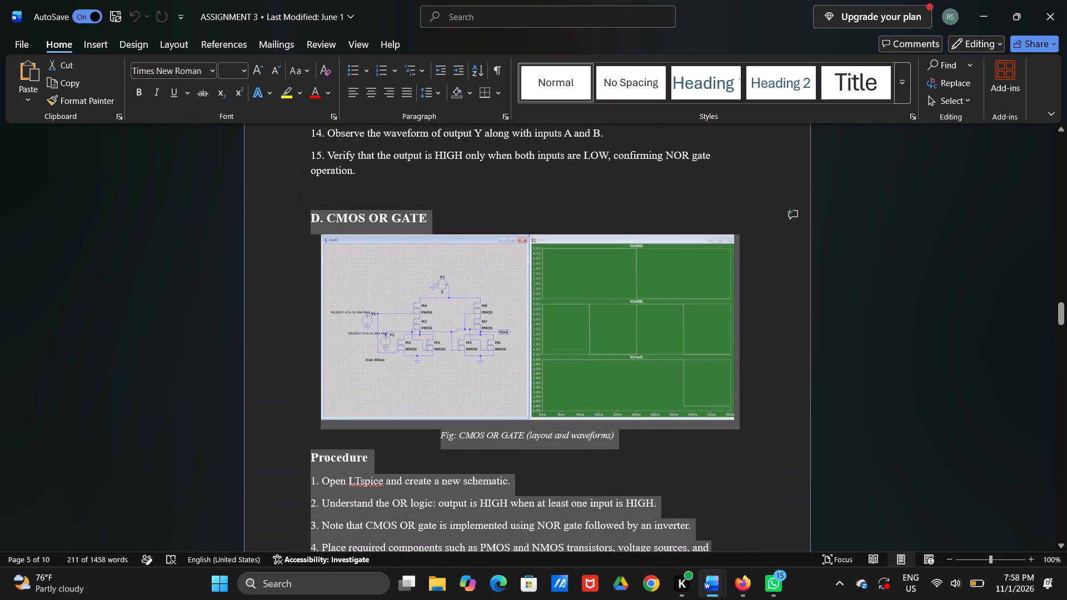
key(ctrl+c)
Paste the copied CMOS OR gate section into the training report at the top of page 23, after the NOR gate procedure.
key(alt+Tab)
scroll(445, 393, down, 1)
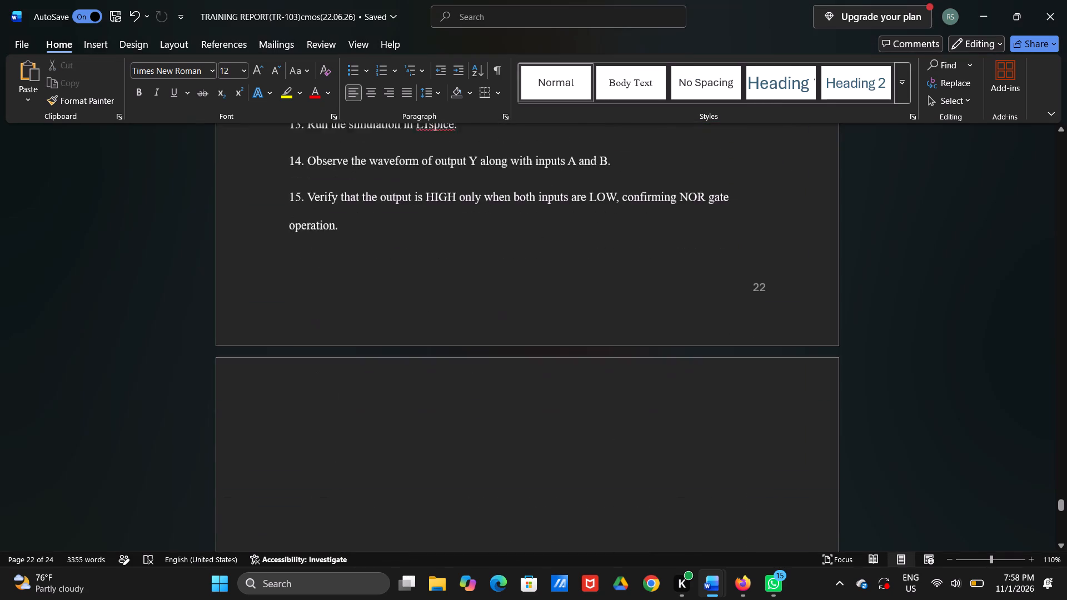
click(348, 394)
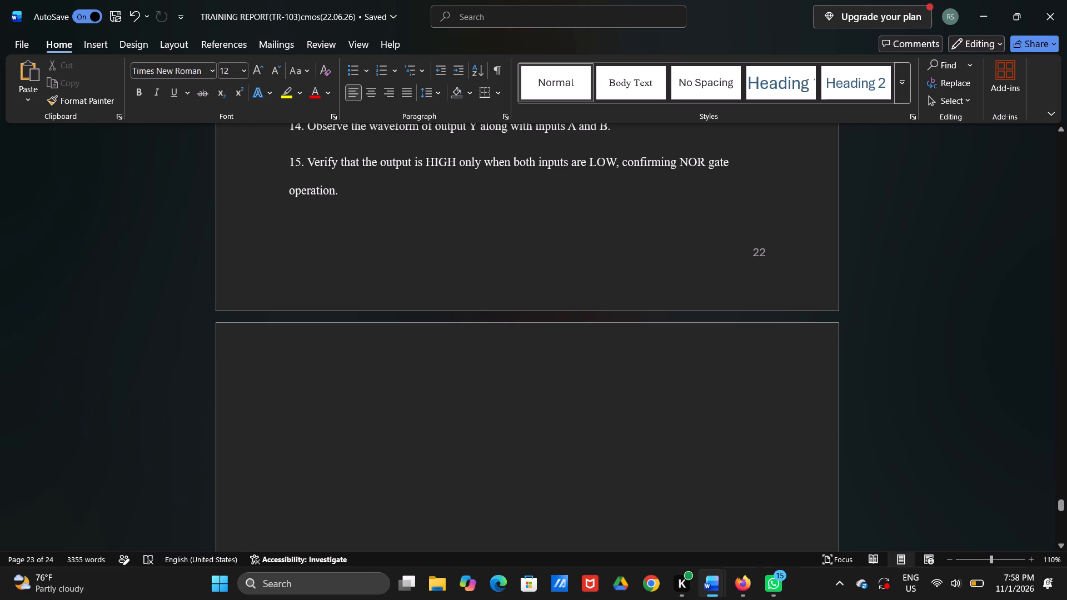
key(ctrl+v)
scroll(348, 394, up, 2)
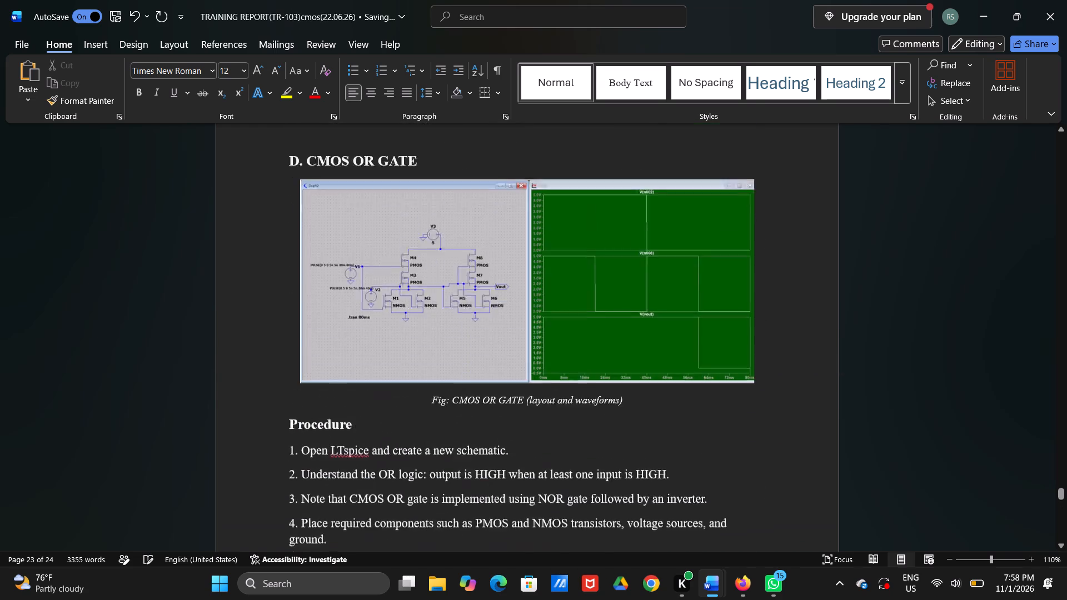
scroll(348, 394, up, 1)
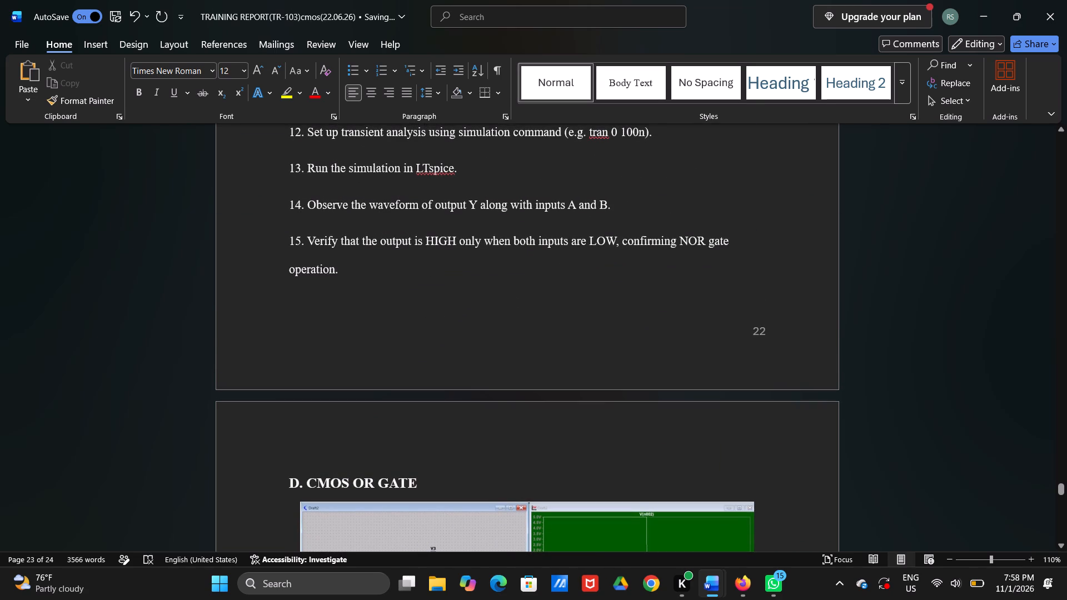
Set the line spacing of the CMOS OR gate procedure, from the Procedure heading through step 17, to 2.0.
scroll(403, 460, down, 2)
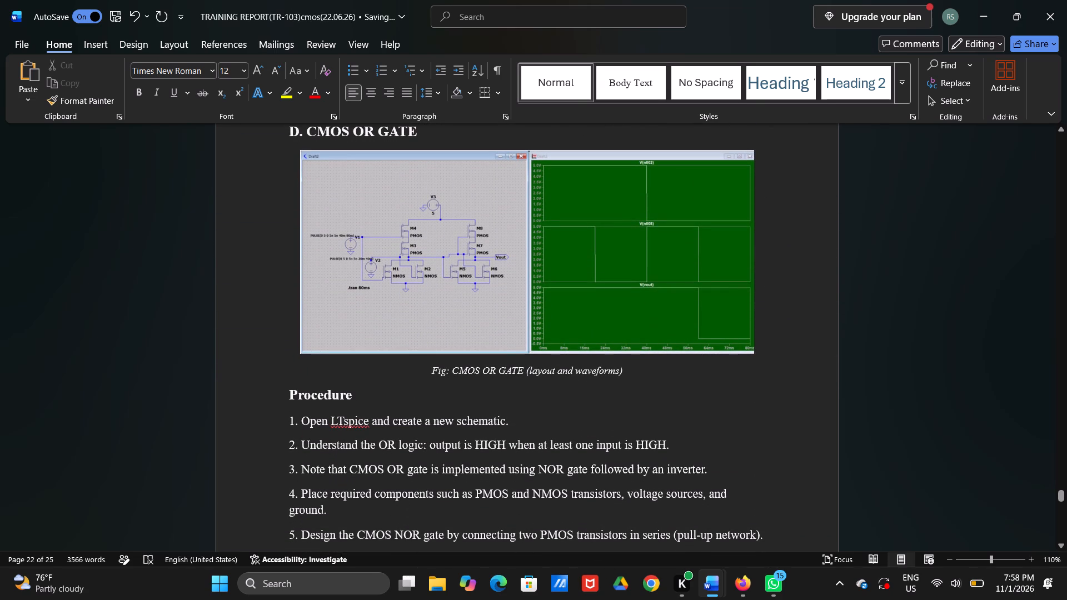
scroll(287, 358, down, 2)
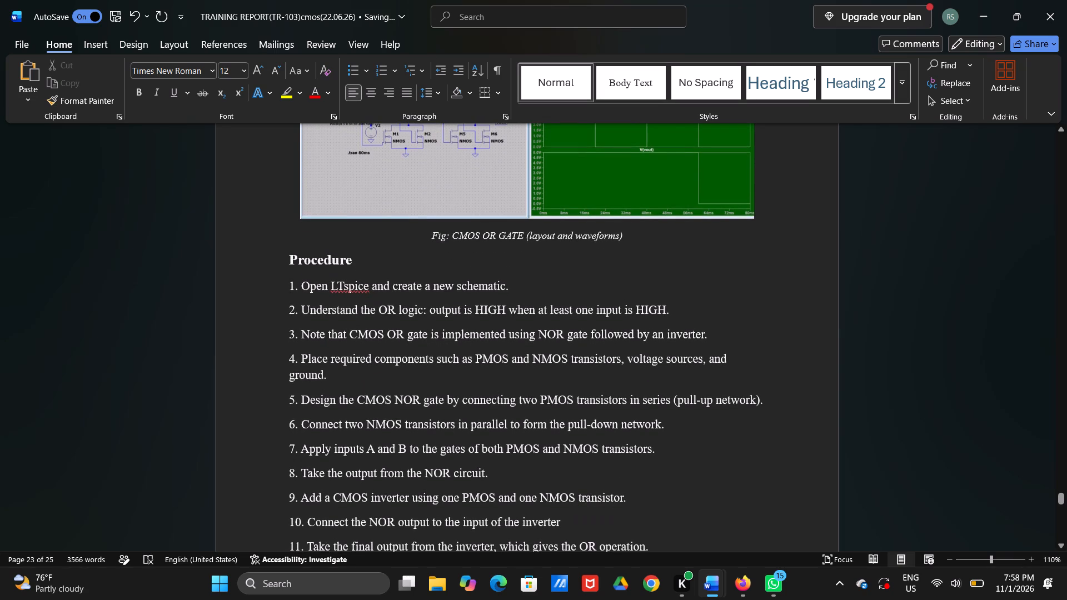
drag(289, 256, 407, 442)
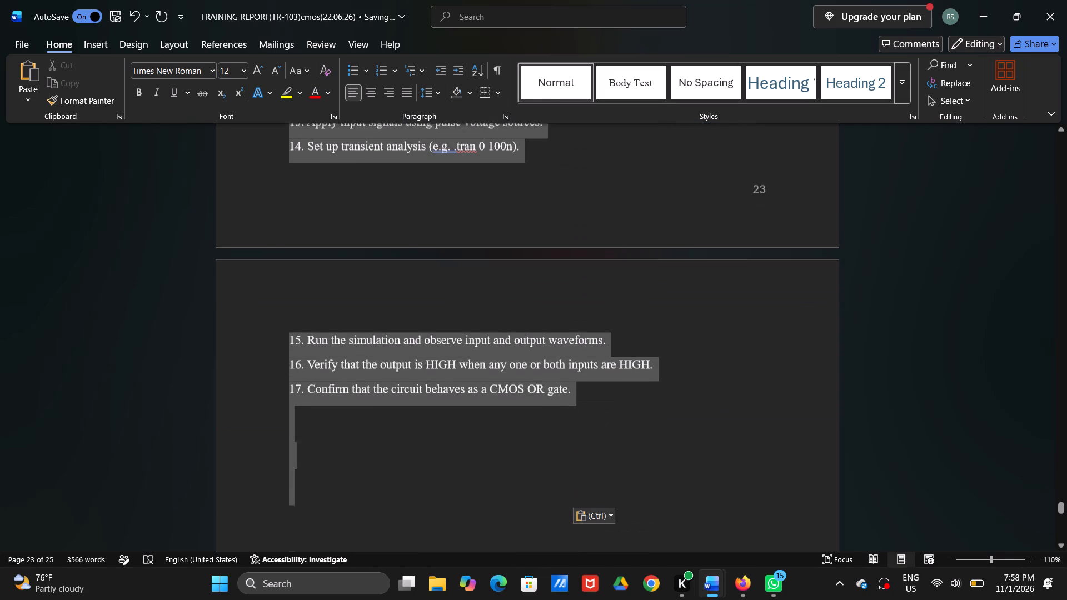
drag(407, 442, 574, 374)
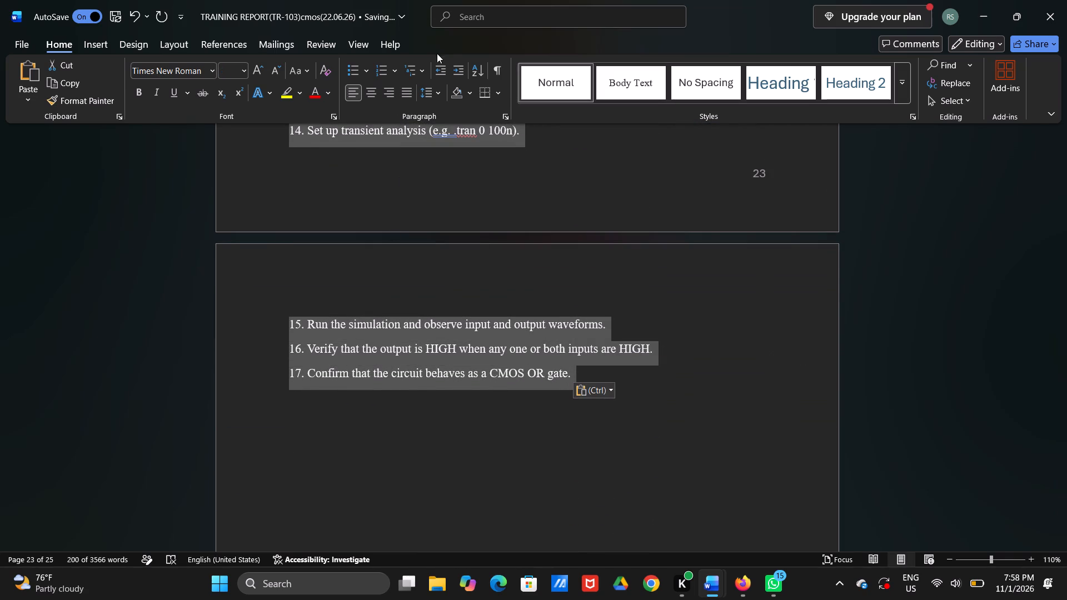
click(436, 98)
click(450, 172)
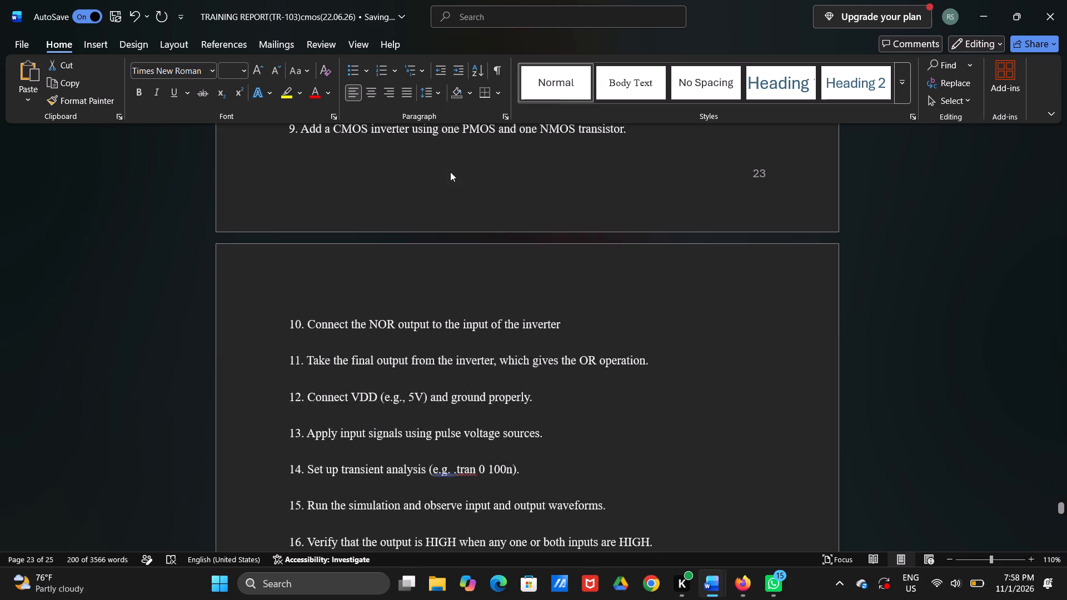
Copy the whole E. CMOS AND GATE section, from its heading through procedure step 15, from ASSIGNMENT 3.
scroll(502, 282, down, 1)
click(634, 318)
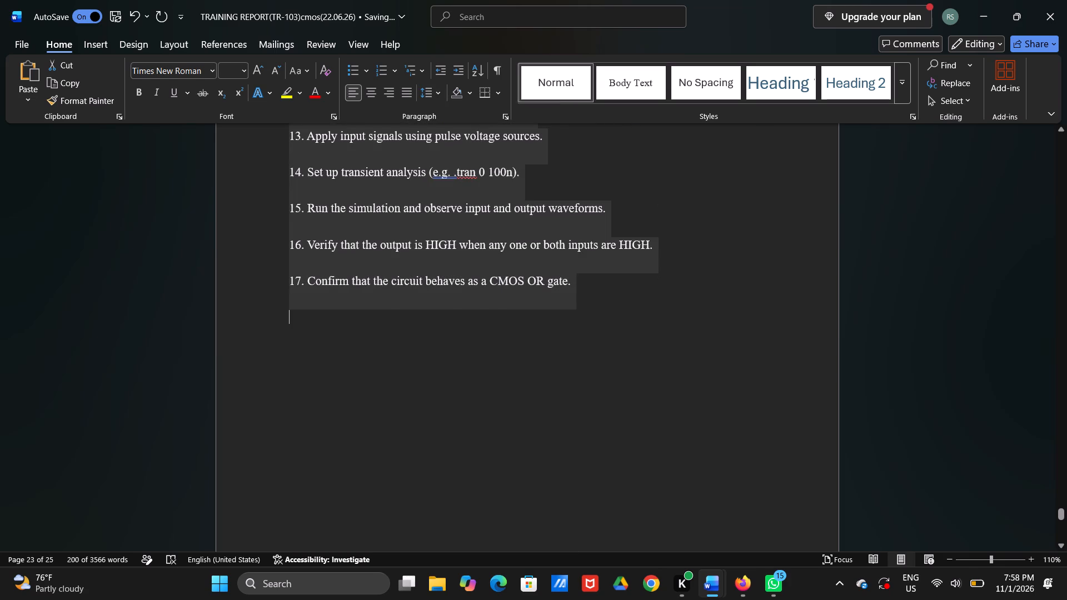
key(alt+Tab)
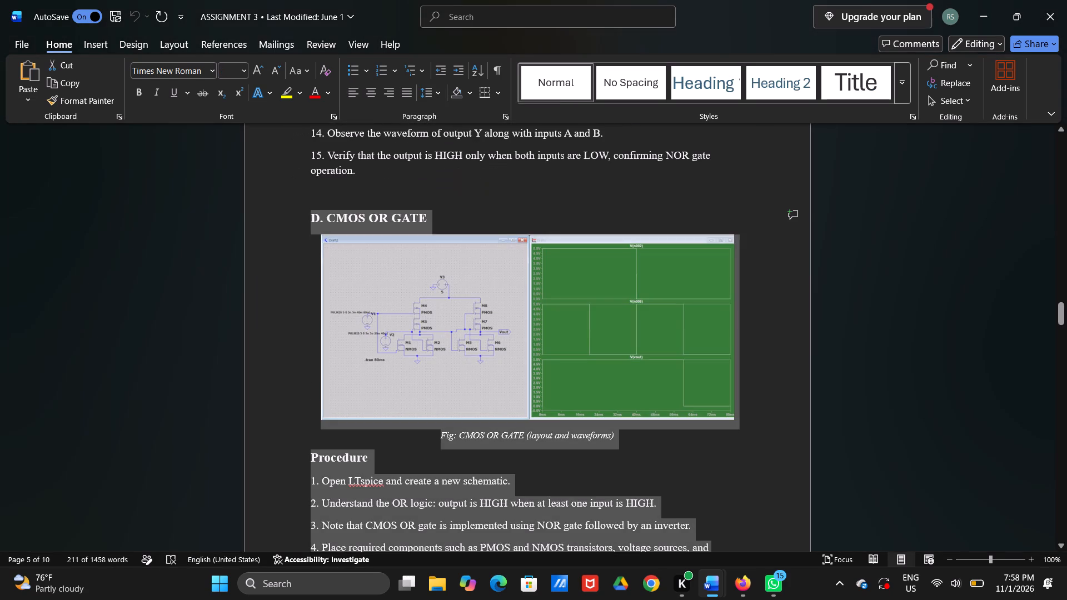
scroll(634, 318, down, 3)
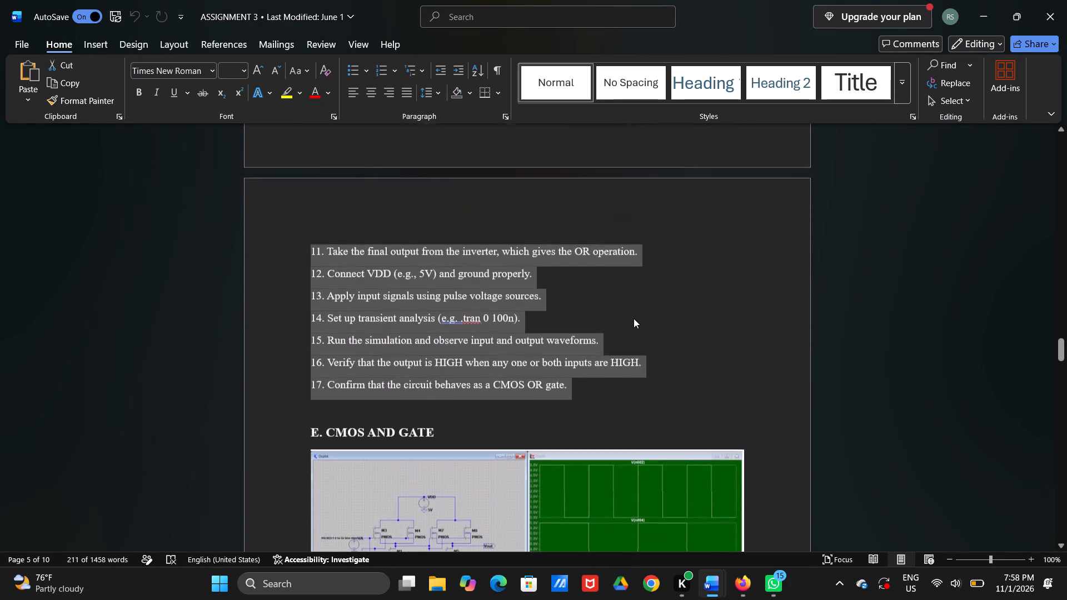
scroll(634, 318, down, 3)
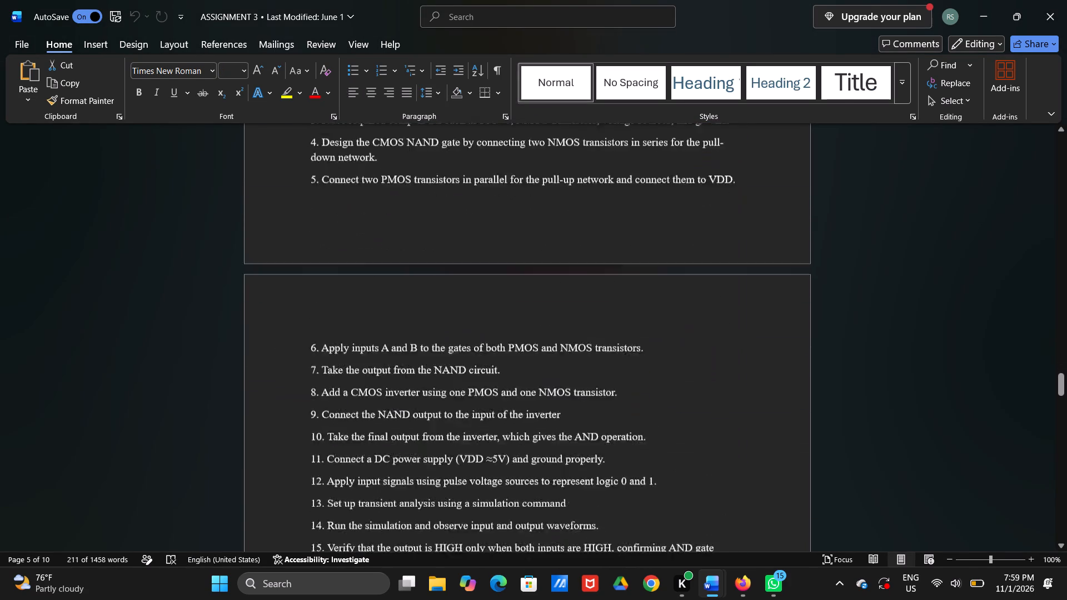
scroll(634, 318, down, 2)
scroll(634, 318, up, 2)
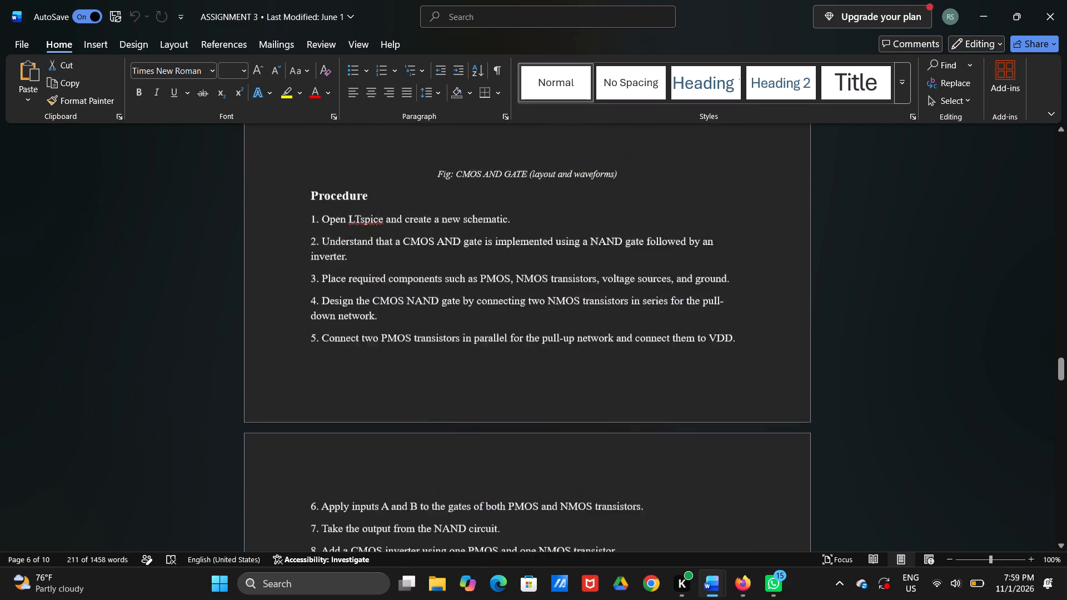
scroll(634, 318, up, 1)
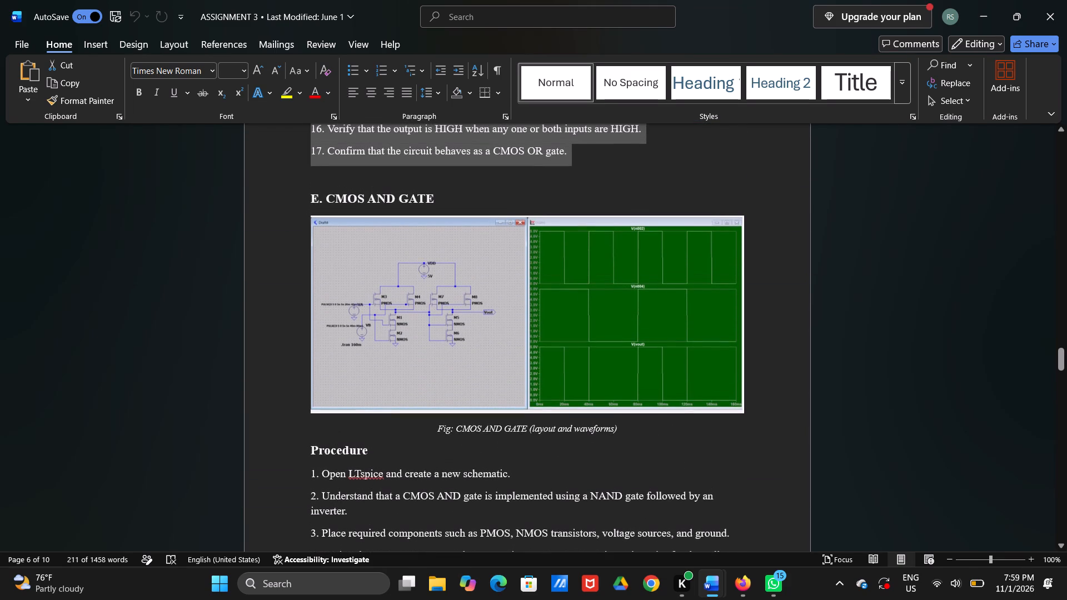
drag(308, 196, 543, 415)
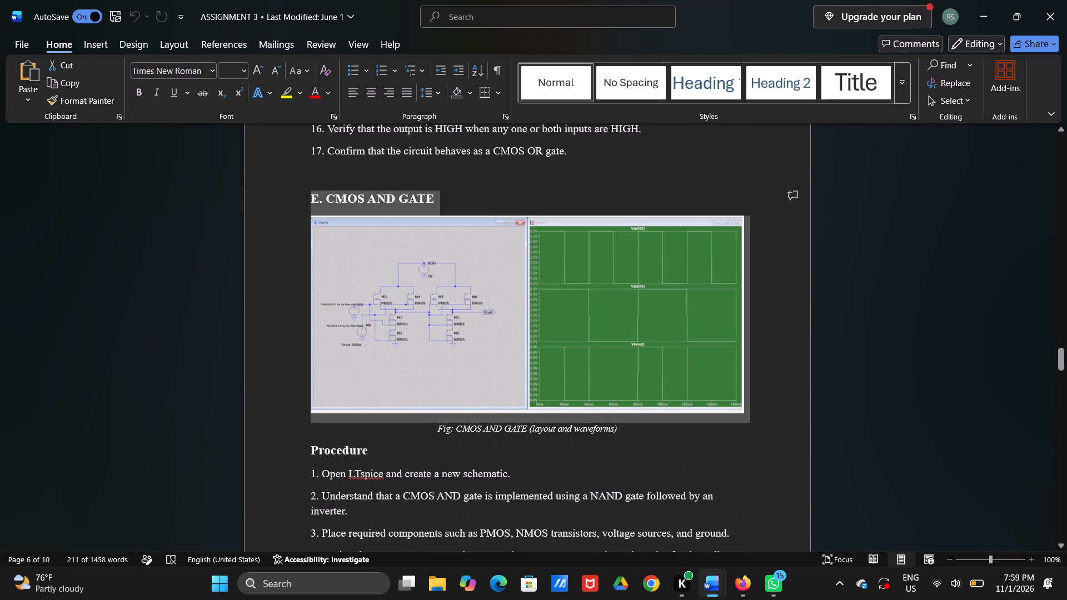
drag(543, 415, 451, 412)
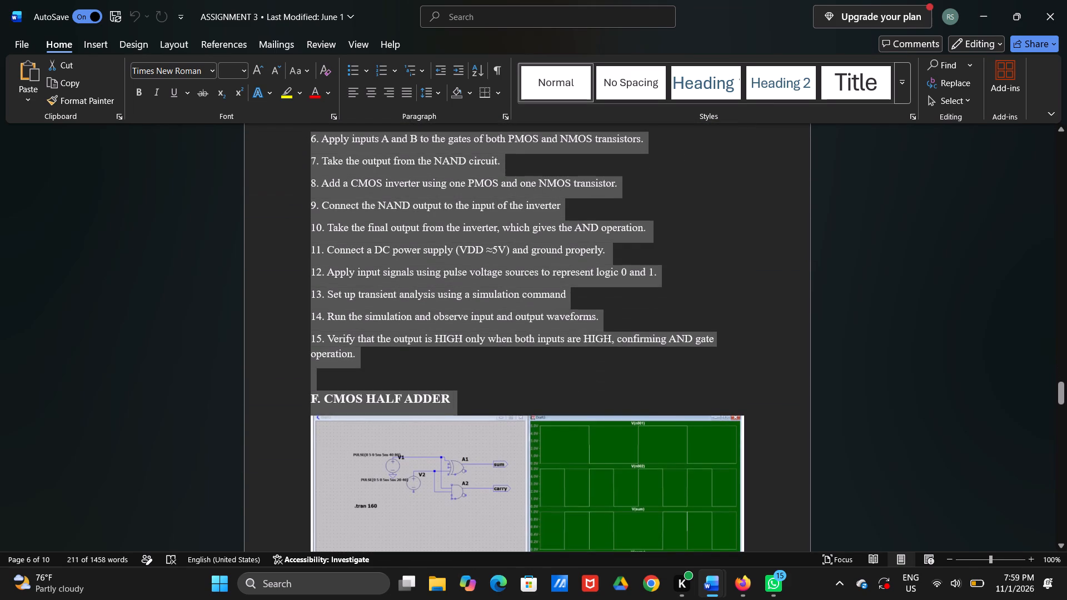
drag(451, 412, 435, 369)
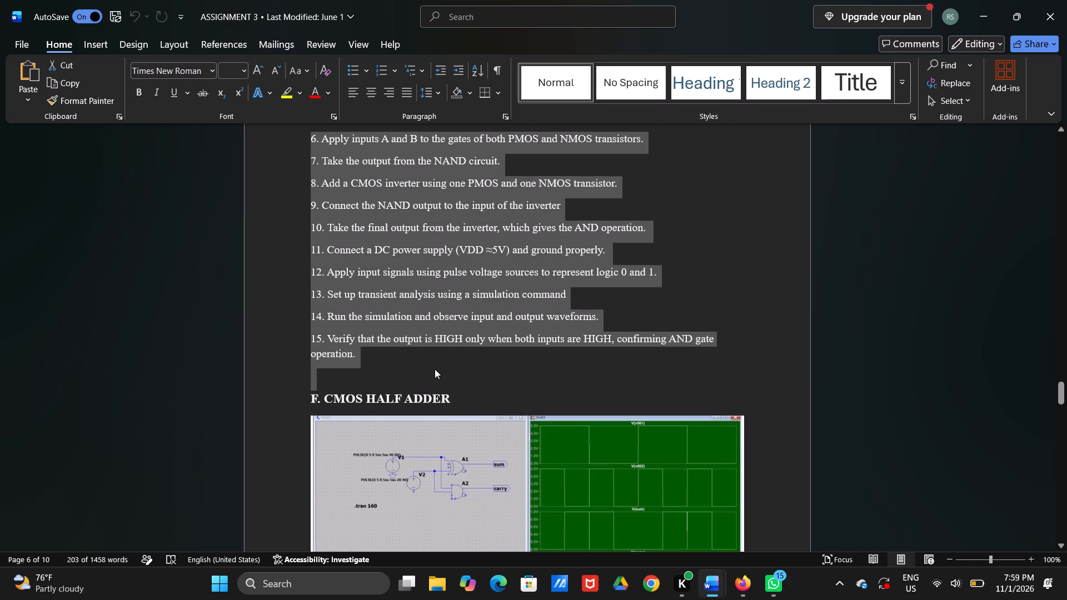
key(ctrl+c)
Paste the copied CMOS AND gate section into the training report directly below step 17 of the OR gate procedure.
key(alt+Tab)
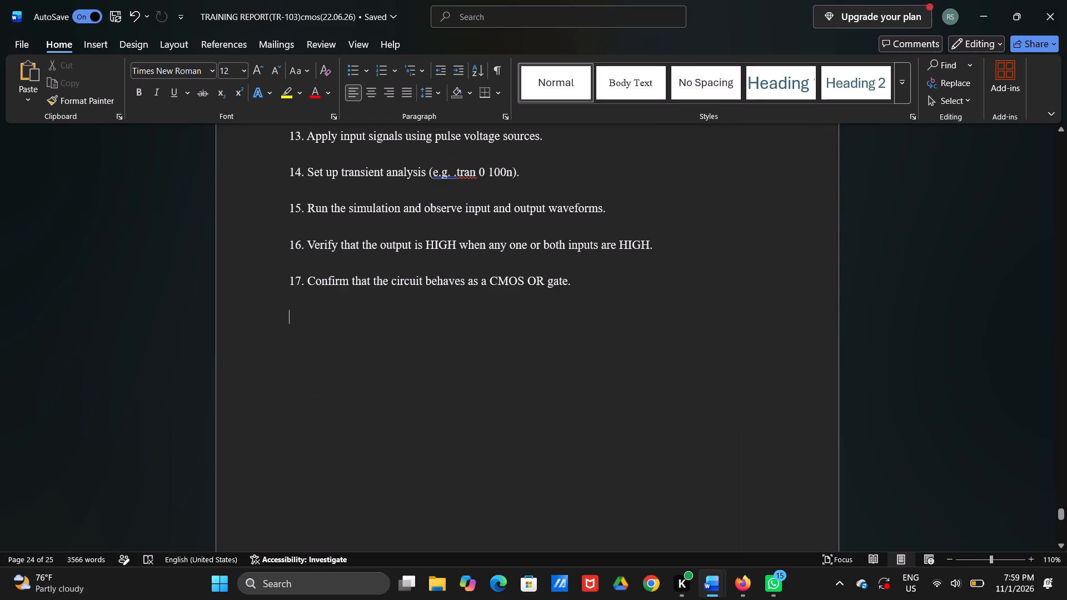
key(ctrl+v)
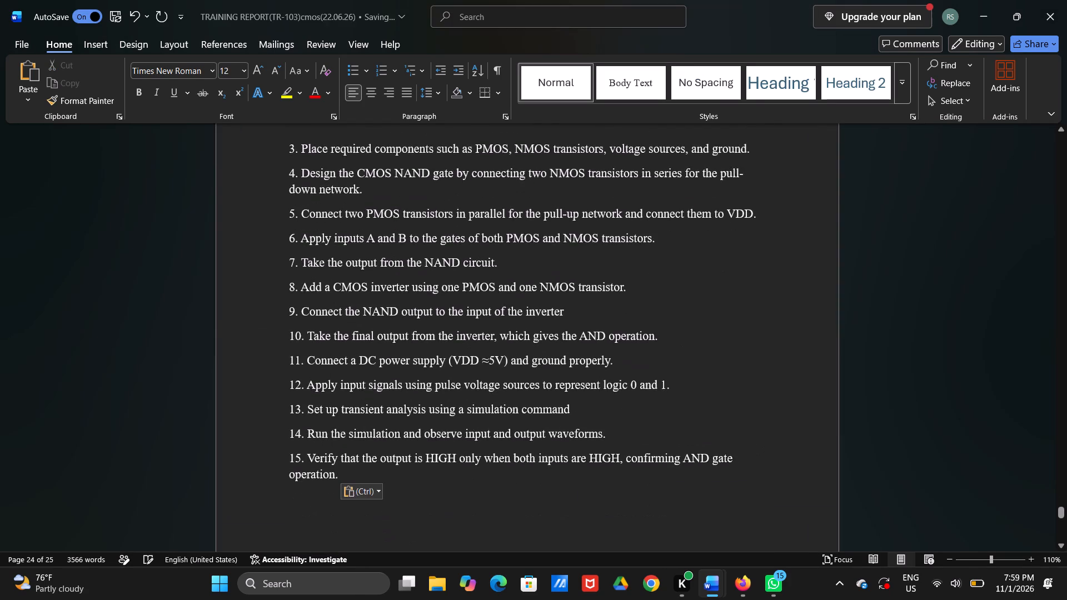
scroll(435, 369, up, 4)
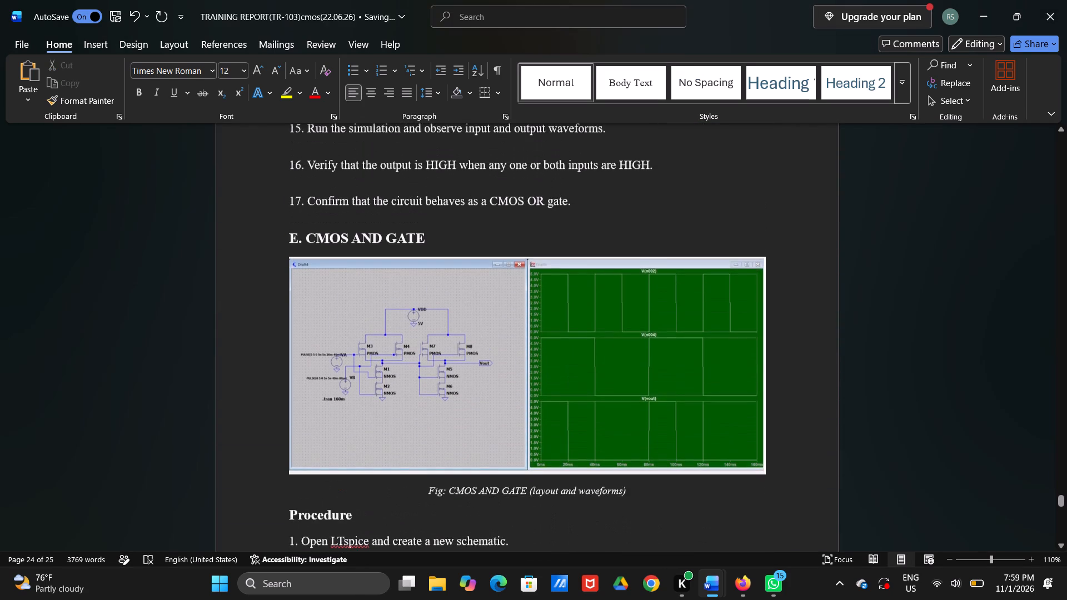
Insert one blank line above the E. CMOS AND GATE heading in the training report.
click(282, 228)
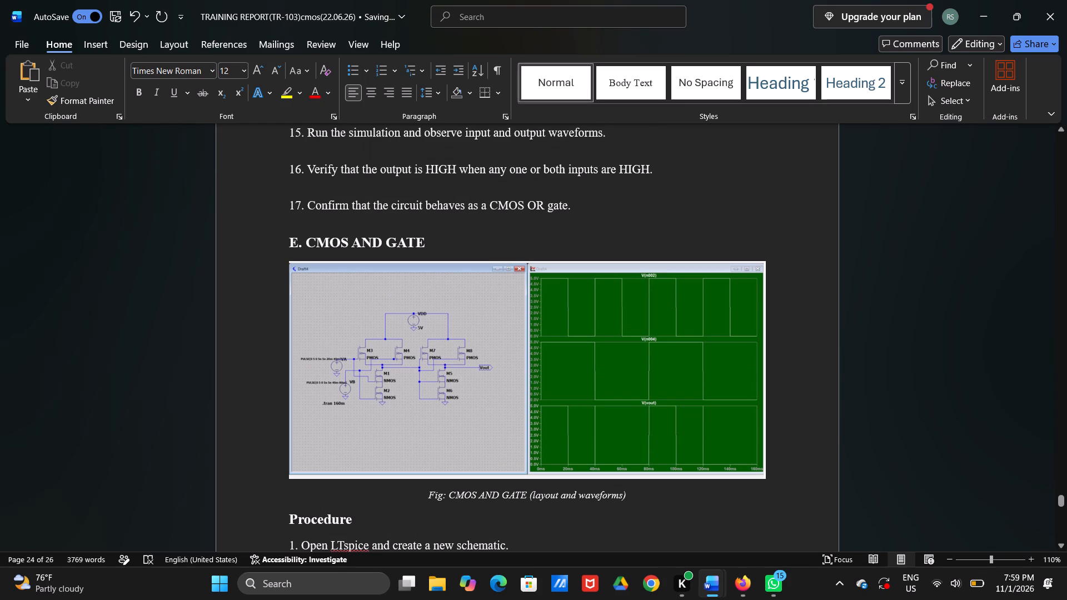
click(285, 242)
key(Return)
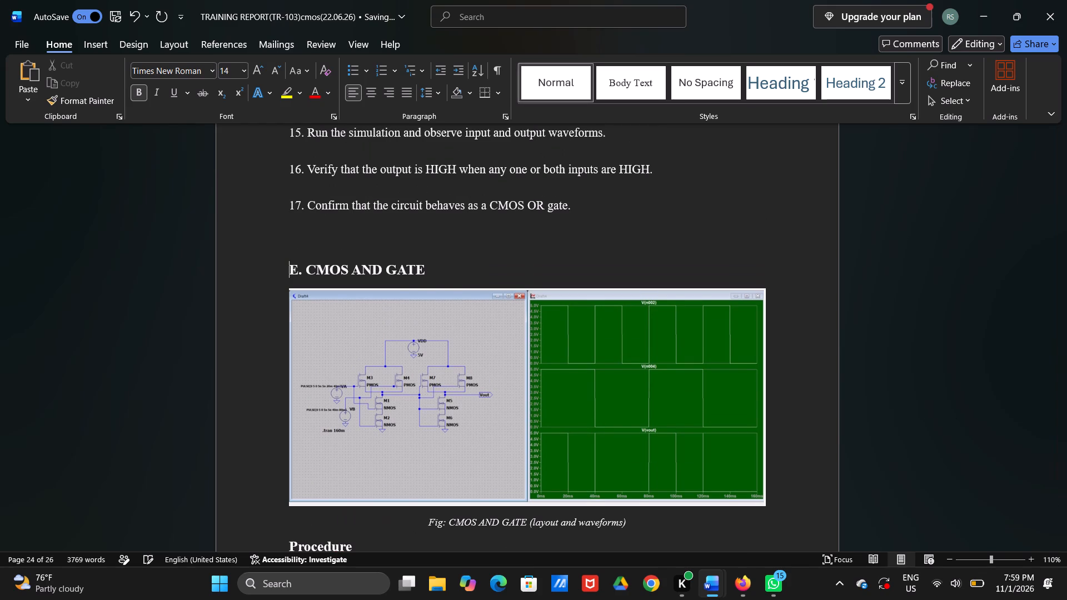
Set the line spacing of the CMOS AND gate procedure, from the Procedure heading through step 15, to 2.0.
scroll(285, 242, down, 2)
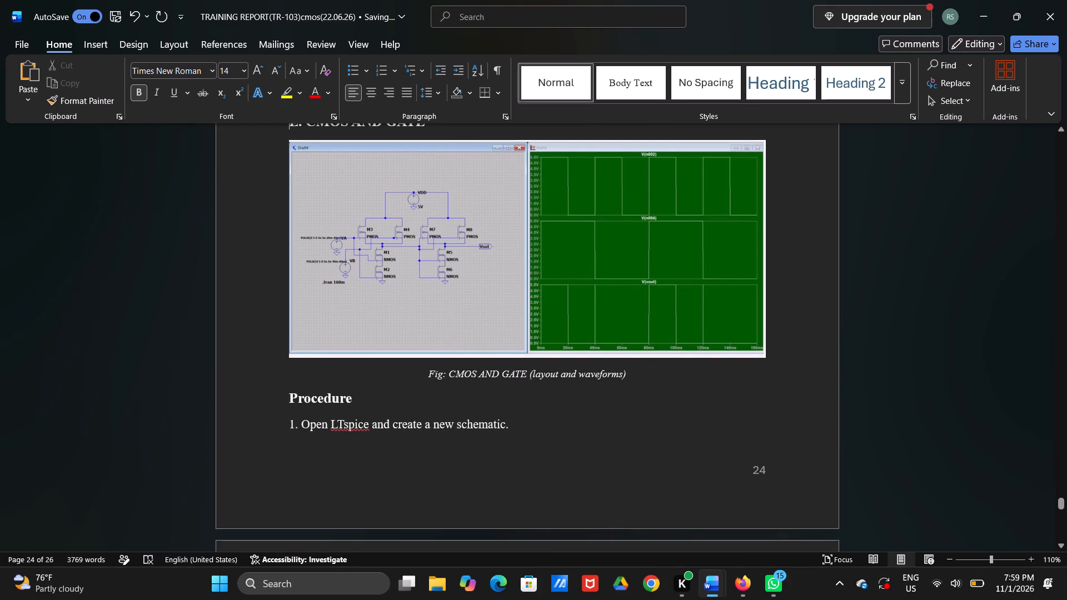
drag(283, 396, 446, 599)
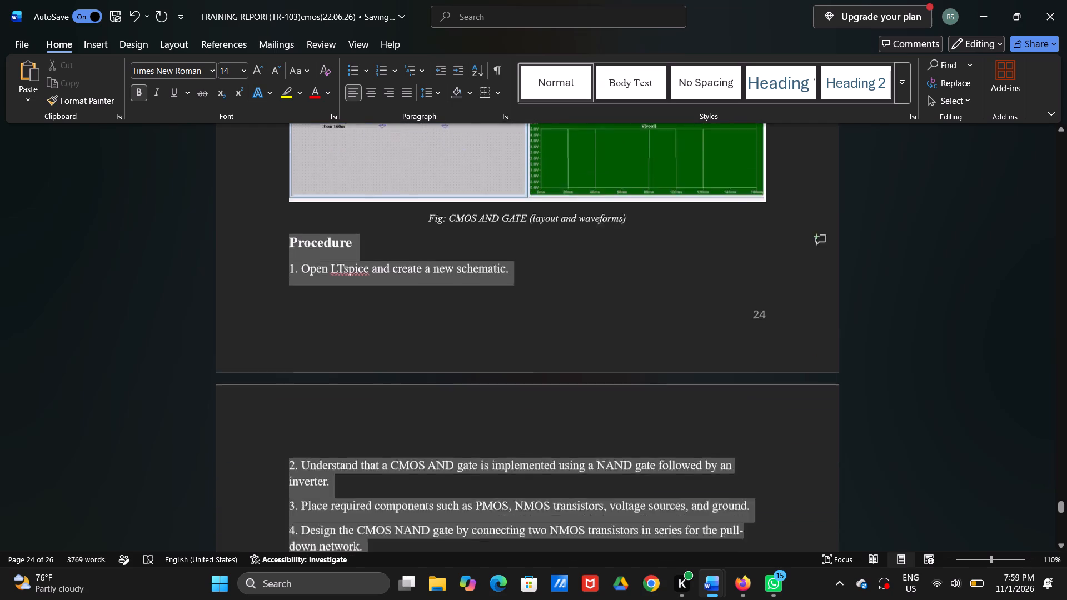
drag(446, 599, 397, 388)
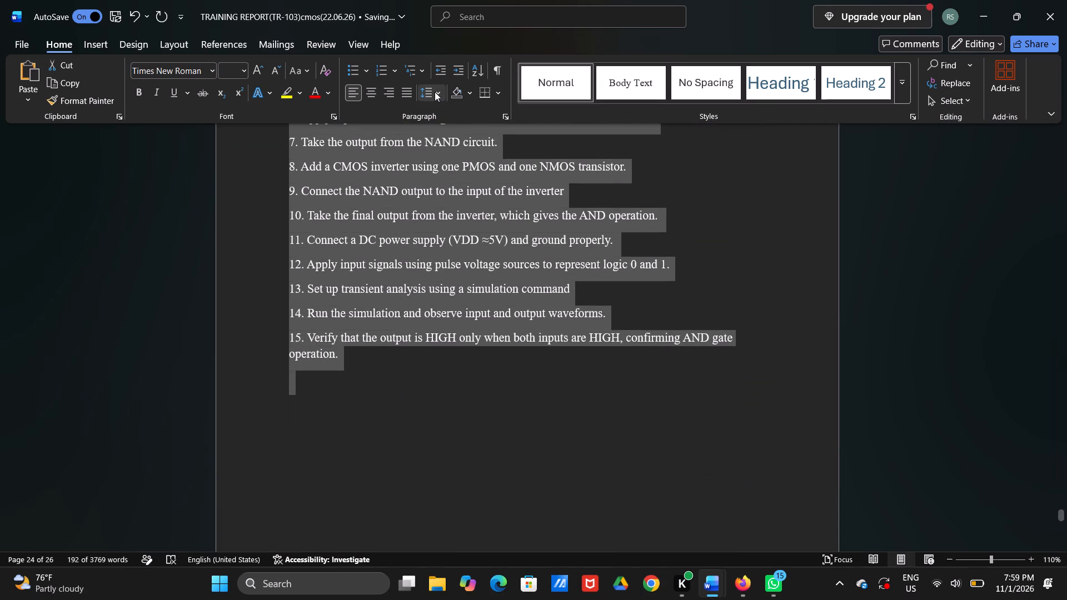
click(438, 92)
click(452, 171)
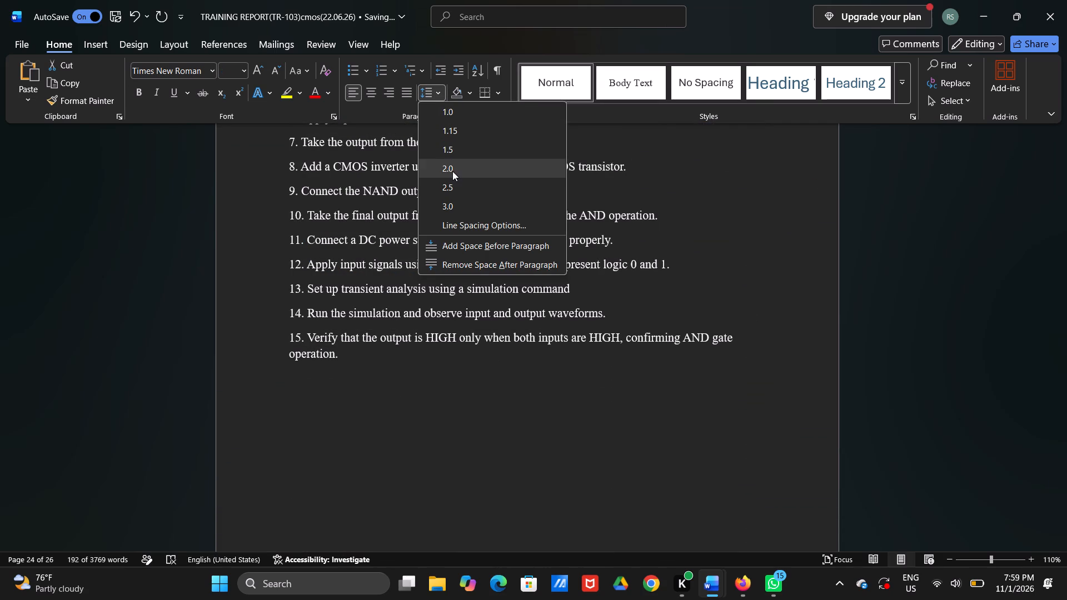
Add two blank lines above the AND gate's Procedure heading so that it starts on page 25.
scroll(452, 171, up, 2)
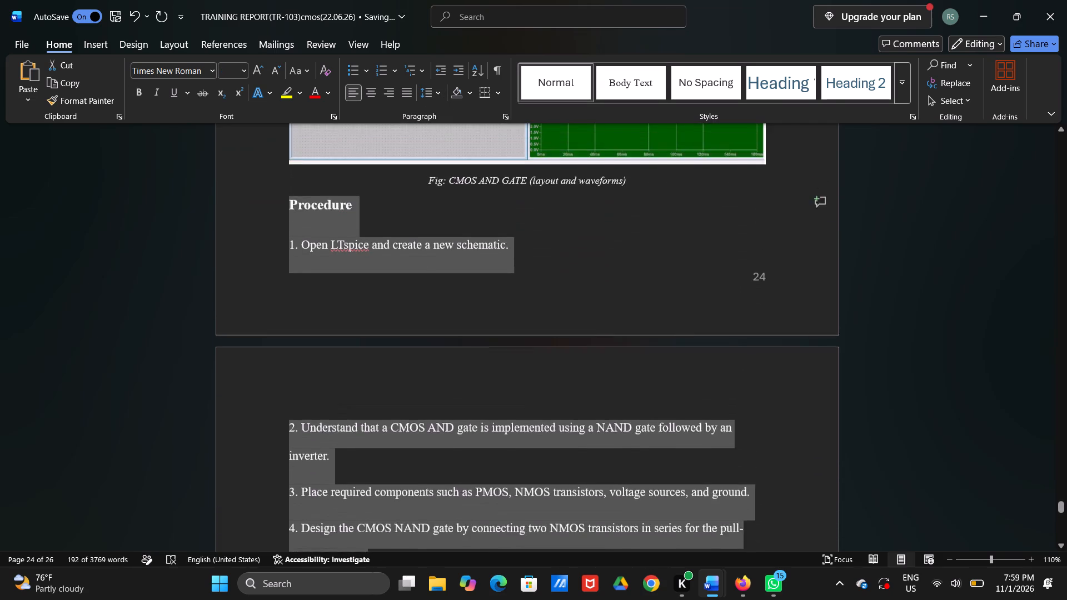
scroll(452, 171, up, 2)
click(290, 267)
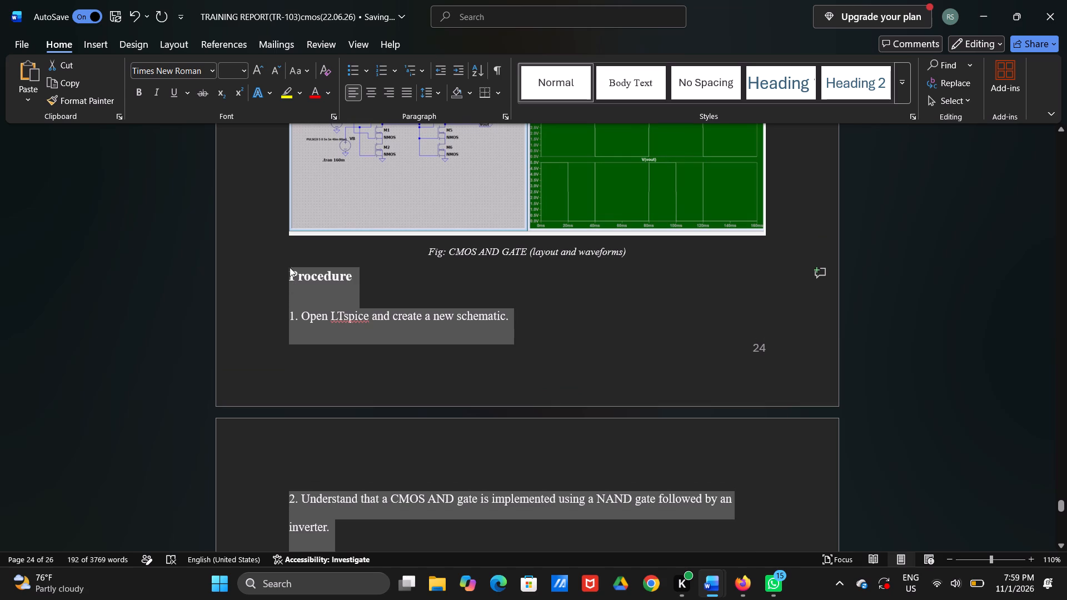
key(Return)
key(Return)
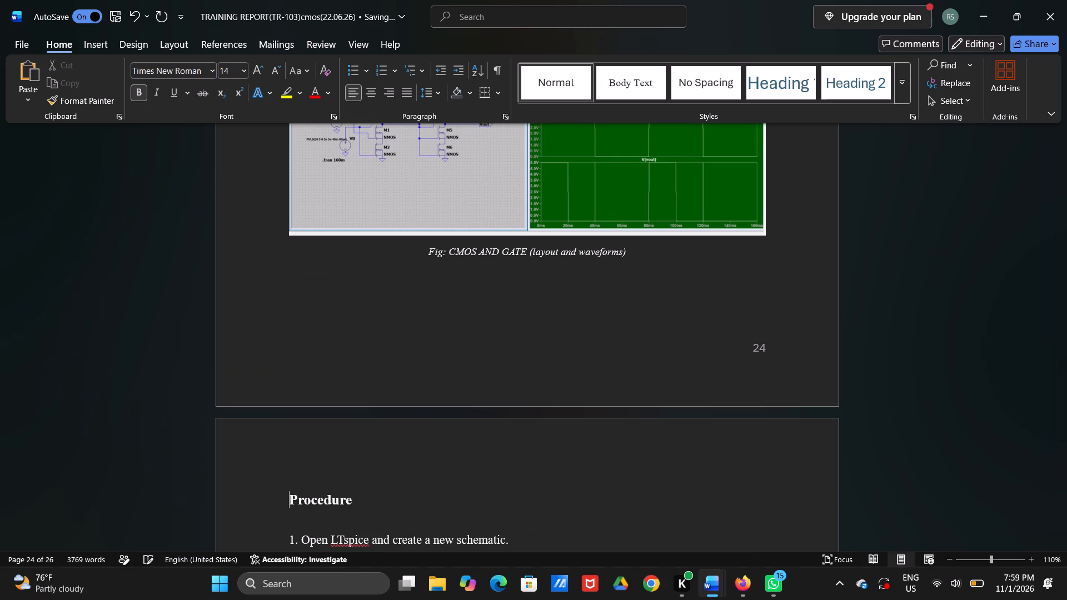
Copy the whole F. CMOS HALF ADDER section, through step 16's truth table, from ASSIGNMENT 3 to the top of page 26 in the training report.
scroll(290, 267, up, 2)
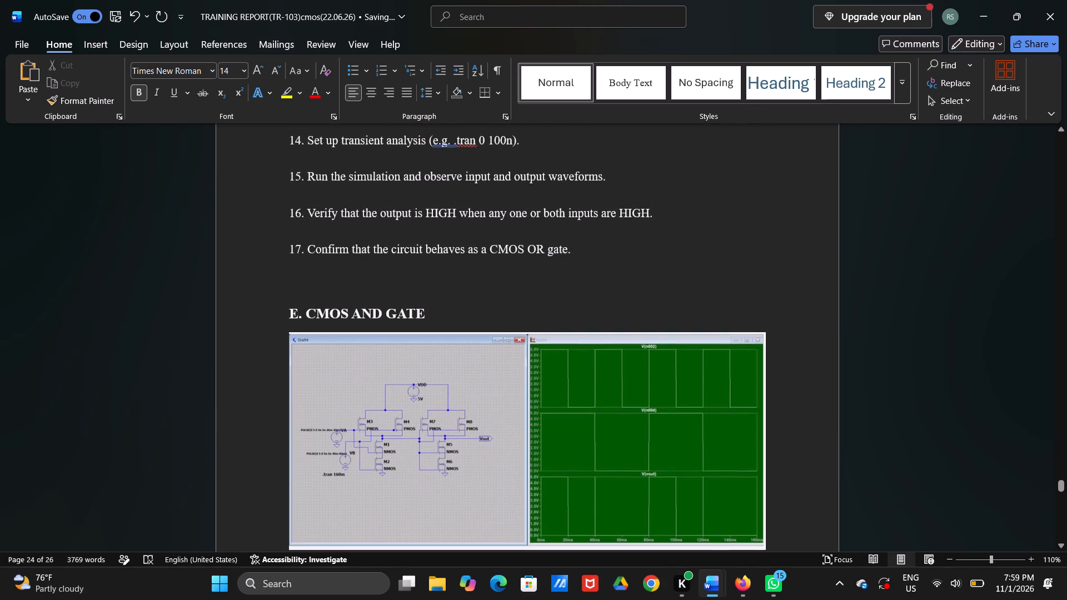
scroll(290, 267, up, 1)
scroll(290, 267, down, 2)
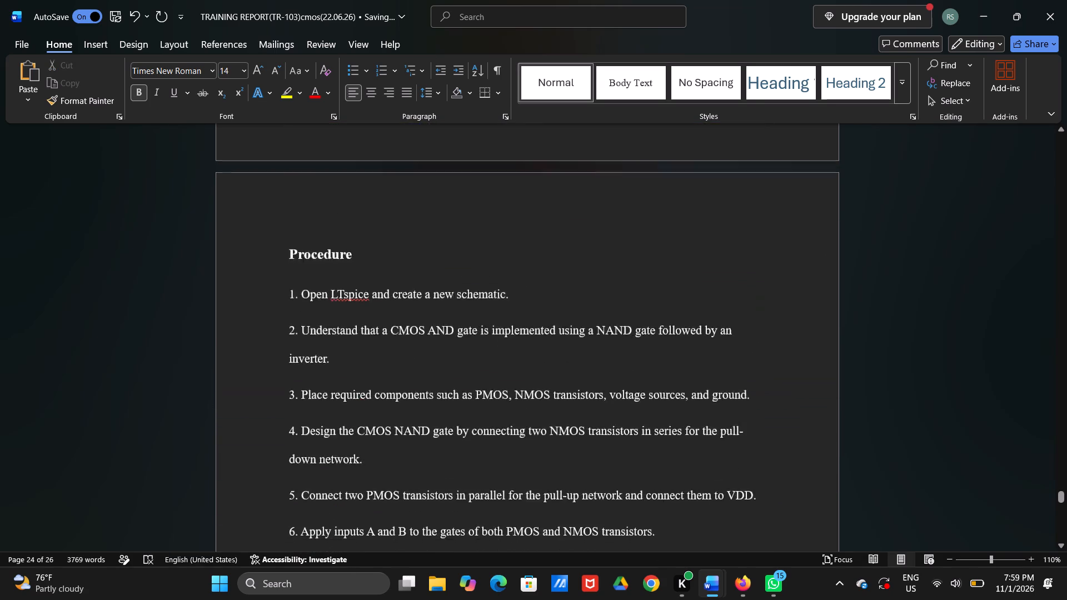
scroll(290, 267, down, 2)
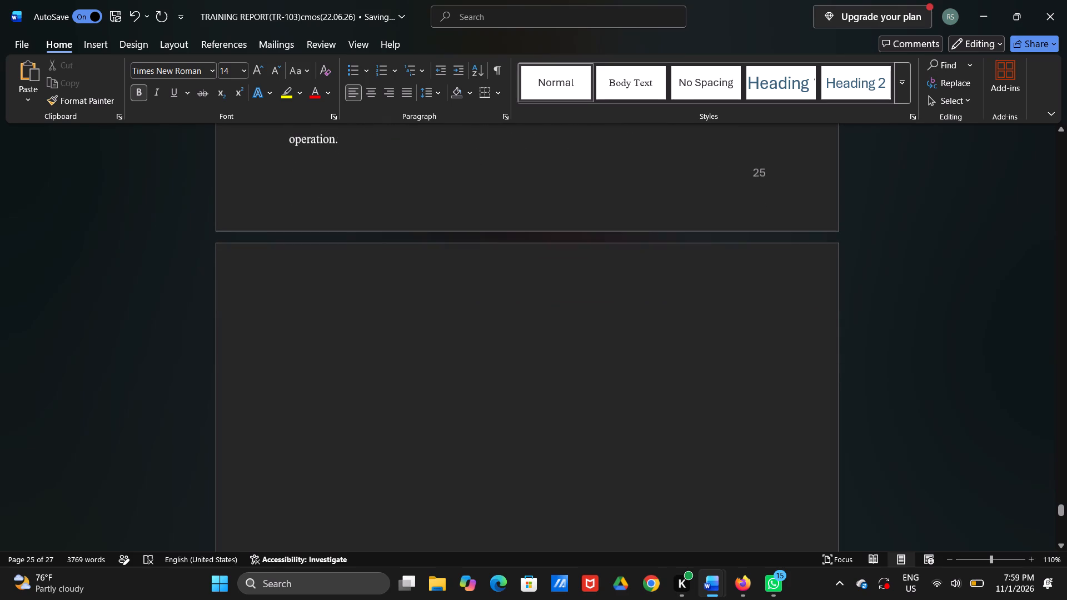
drag(325, 240, 326, 255)
click(327, 265)
key(alt+grave)
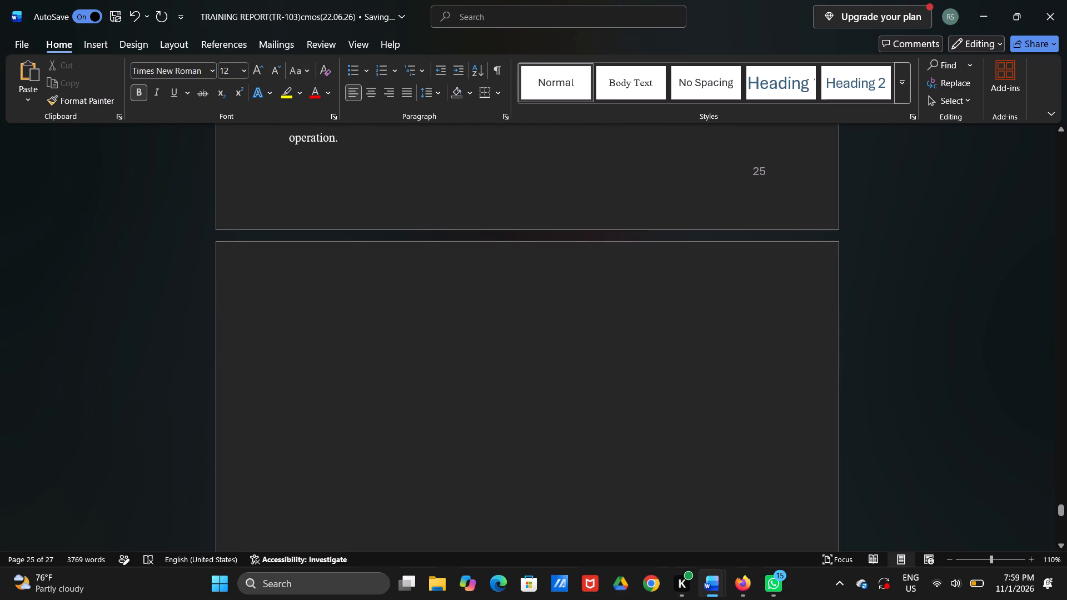
key(alt+Tab)
scroll(327, 265, down, 1)
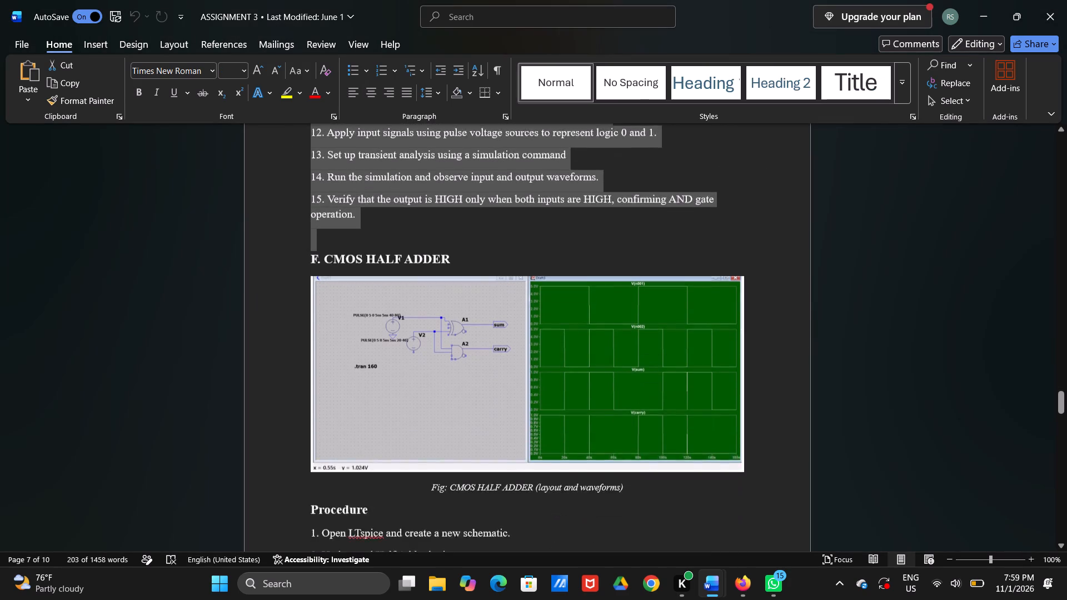
click(312, 228)
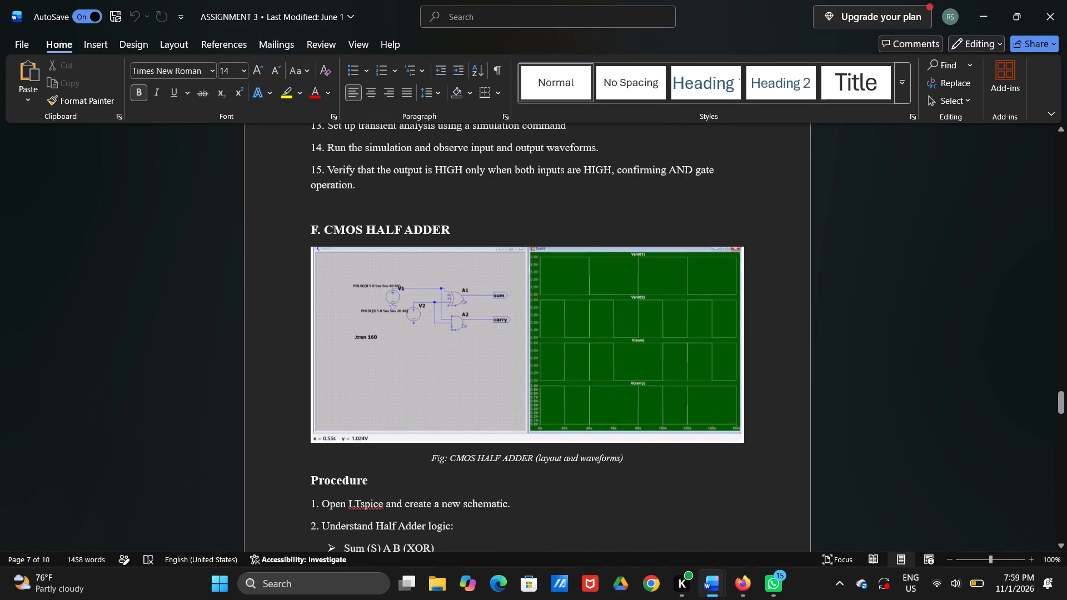
drag(312, 228, 572, 599)
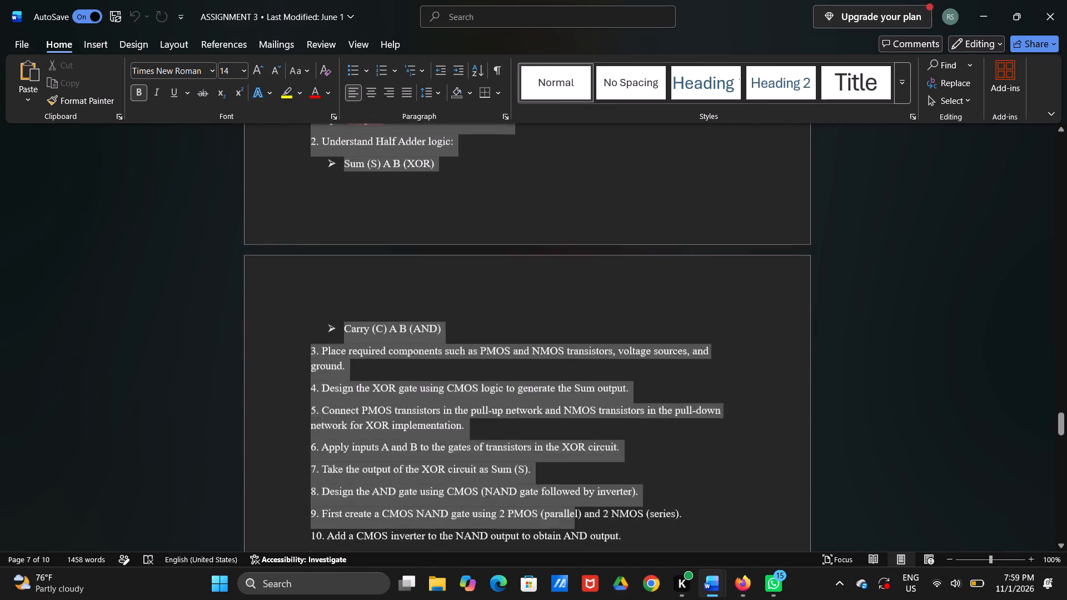
drag(572, 599, 475, 498)
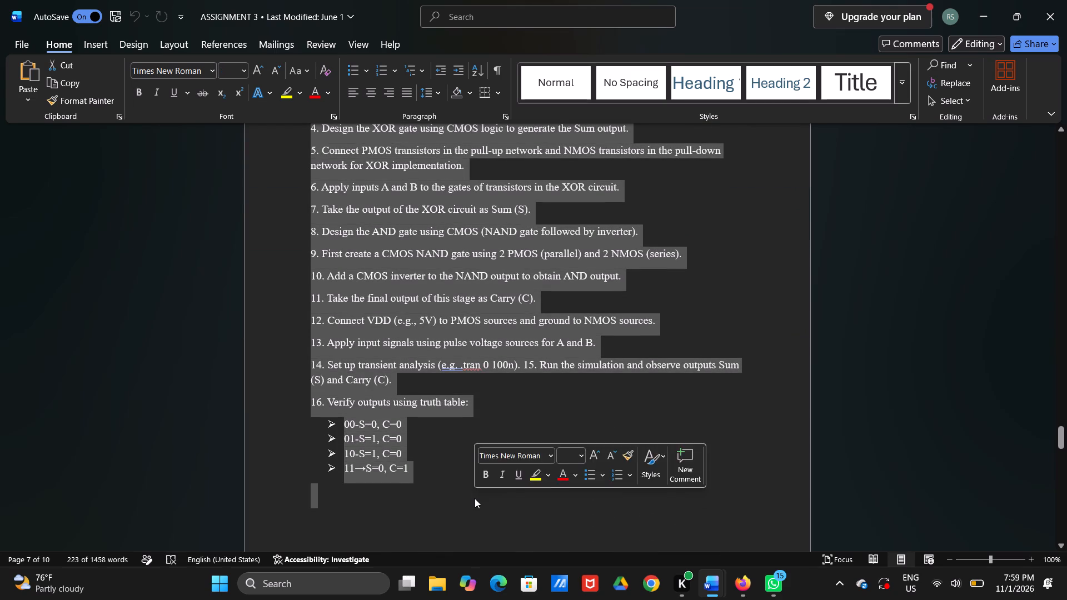
key(ctrl+c)
key(alt+Tab)
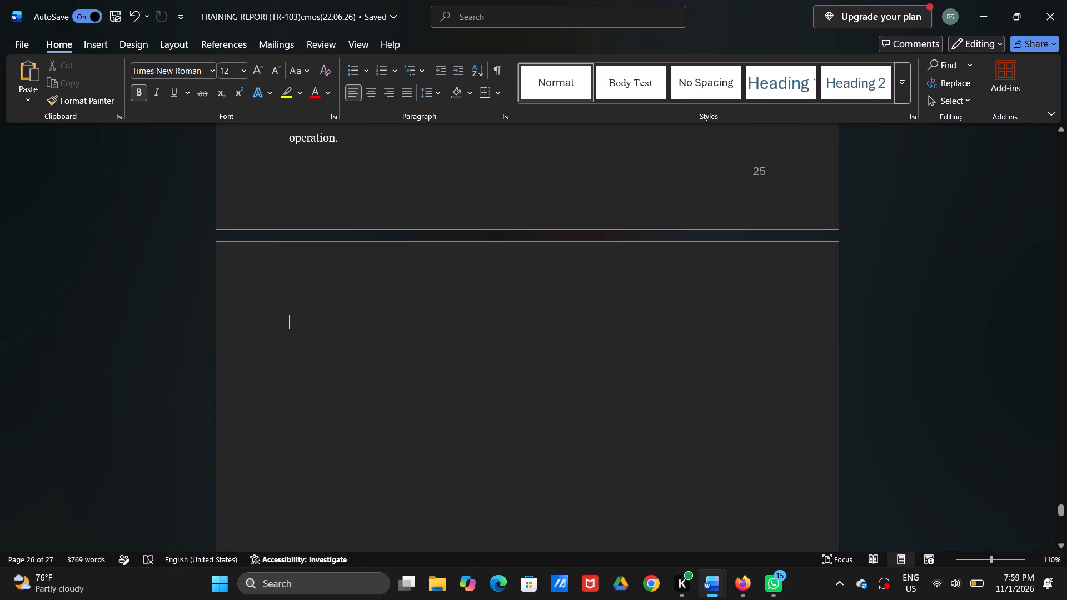
key(ctrl+v)
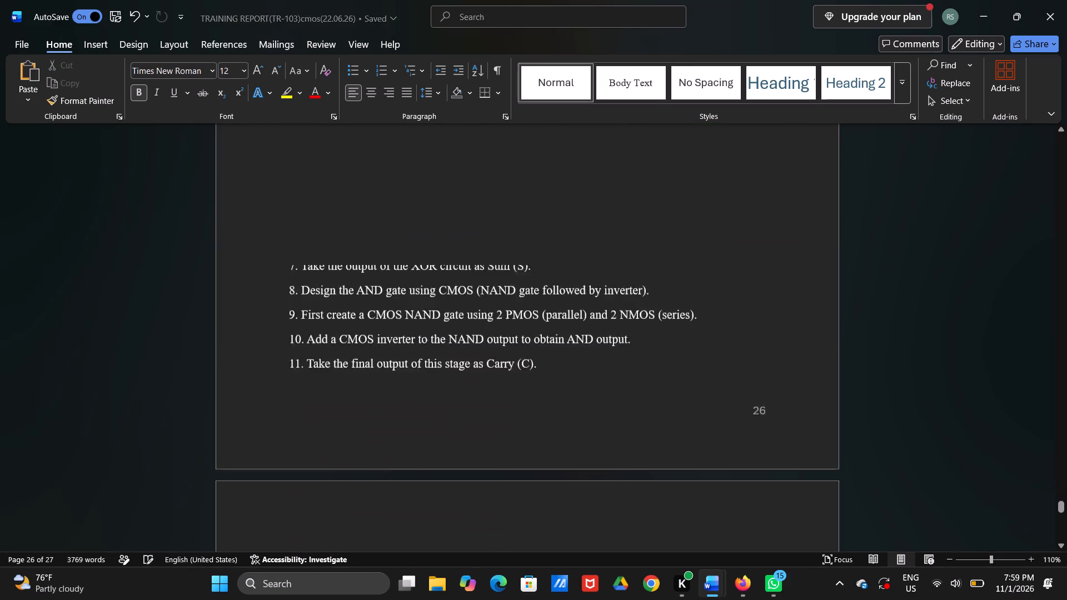
Set the line spacing of the CMOS half adder procedure, from the Procedure heading through the truth table bullets, to 2.0.
scroll(365, 366, up, 2)
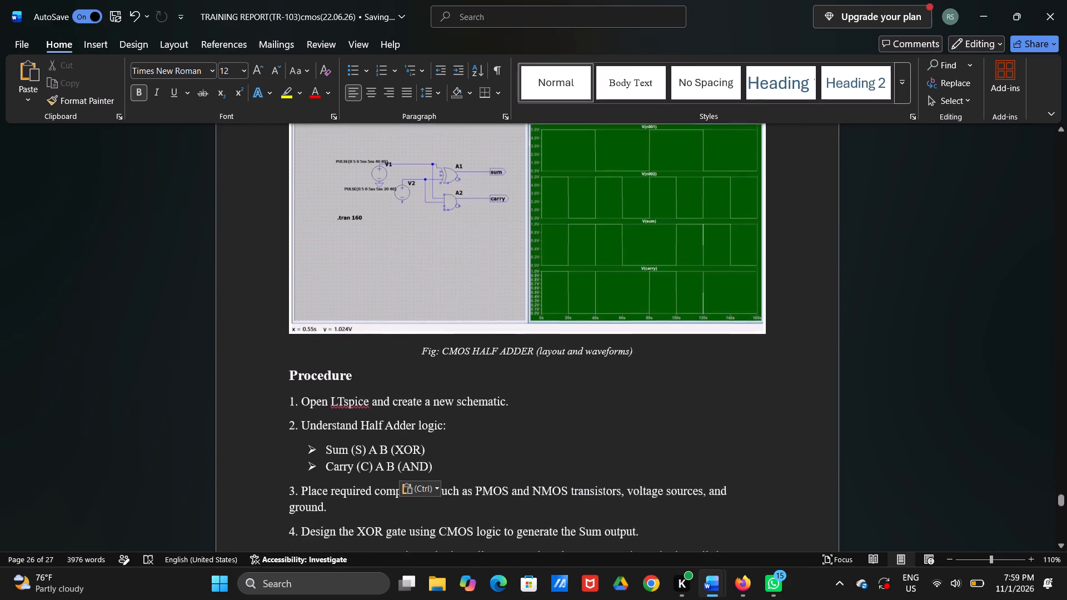
scroll(365, 366, up, 4)
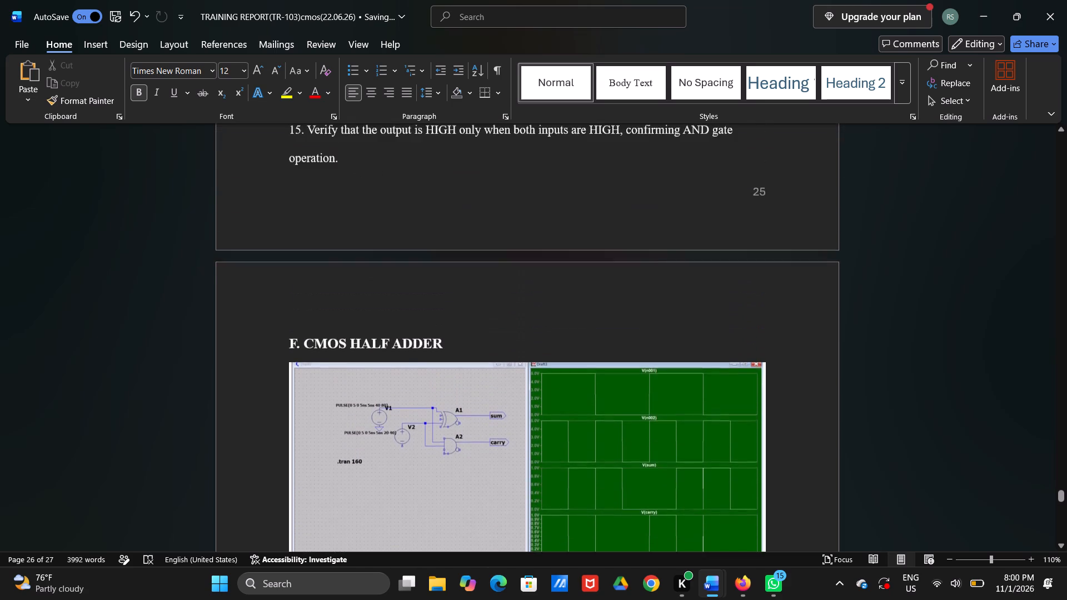
scroll(365, 366, up, 1)
scroll(365, 366, down, 2)
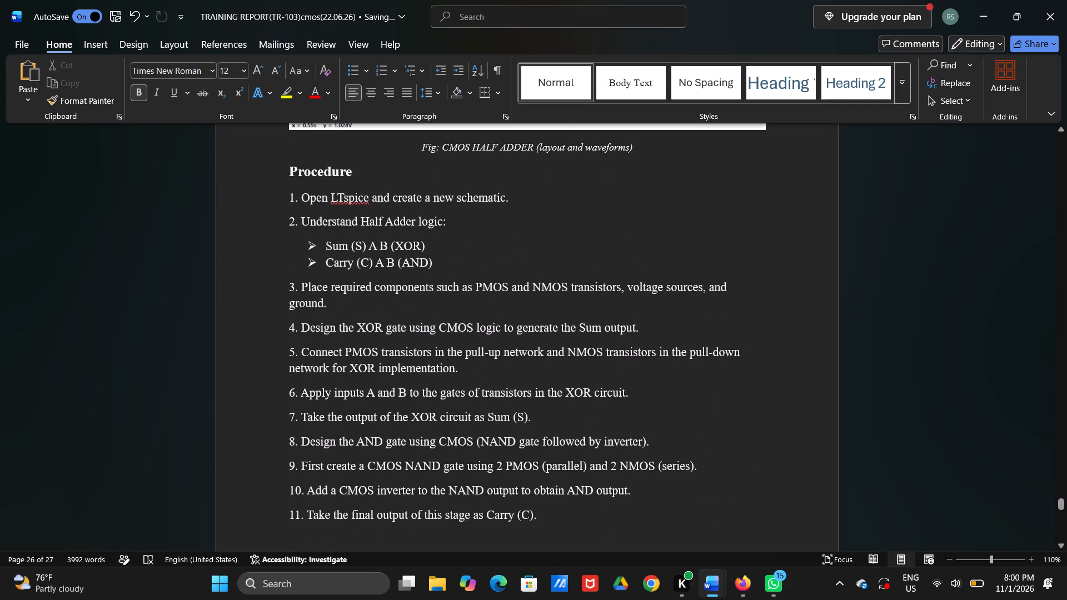
drag(286, 170, 448, 477)
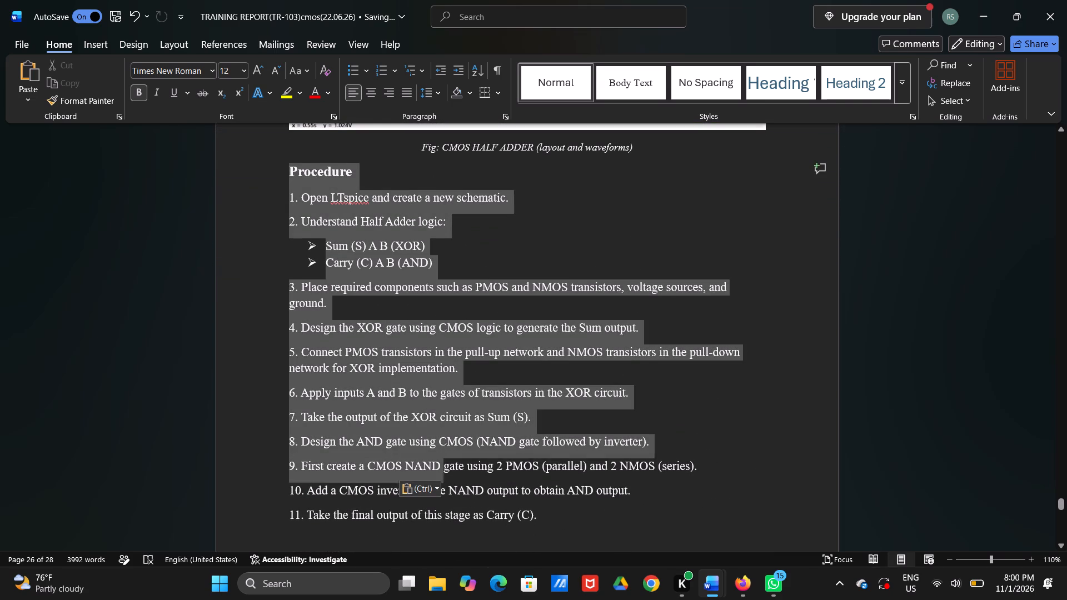
drag(448, 477, 429, 342)
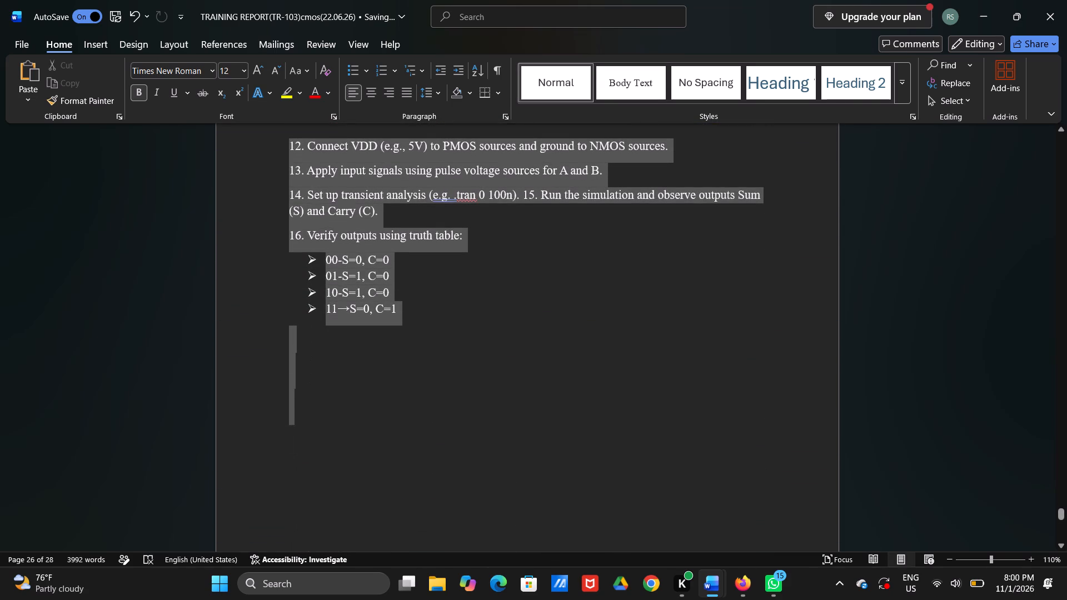
drag(429, 342, 433, 335)
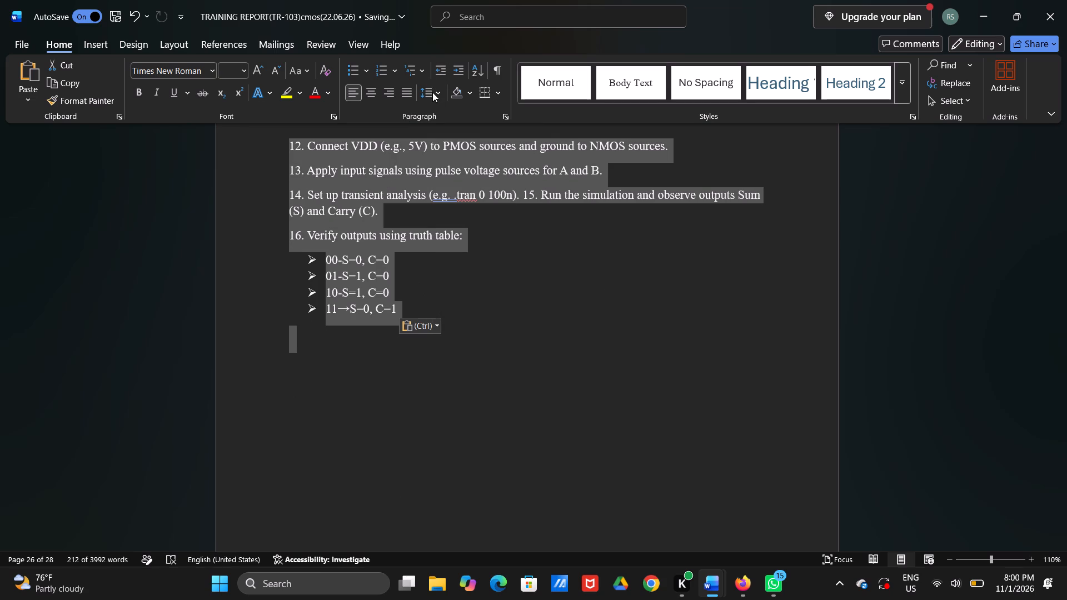
click(432, 92)
click(444, 174)
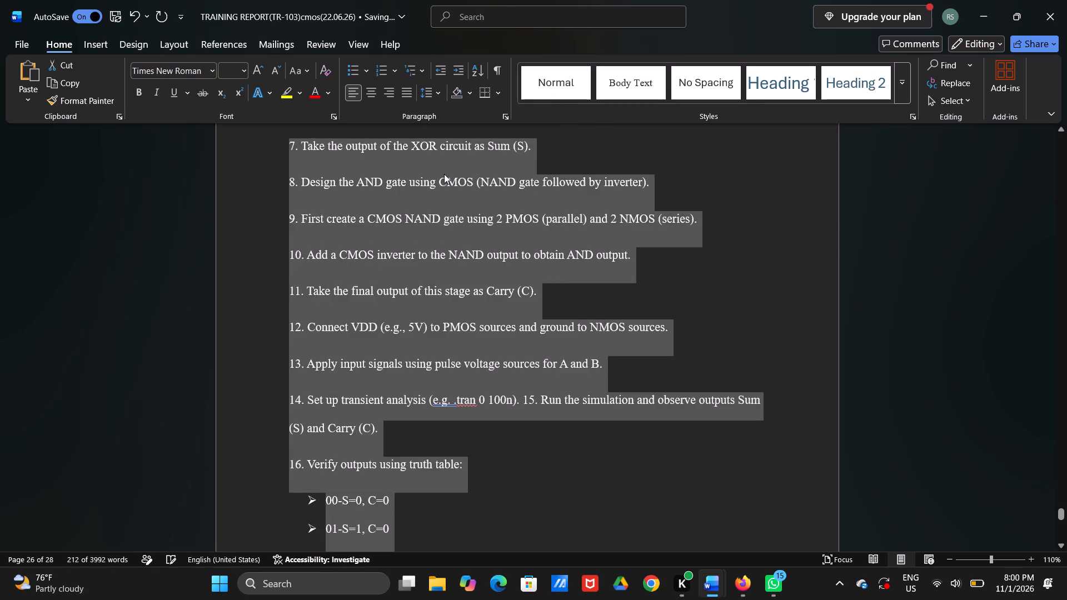
scroll(444, 174, down, 2)
drag(441, 268, 432, 312)
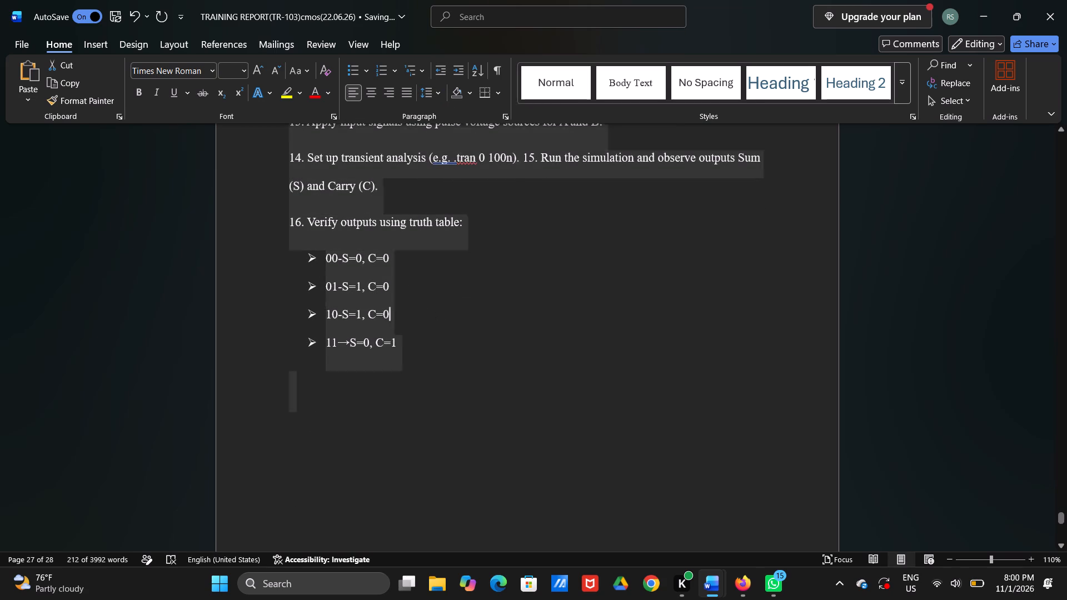
click(431, 331)
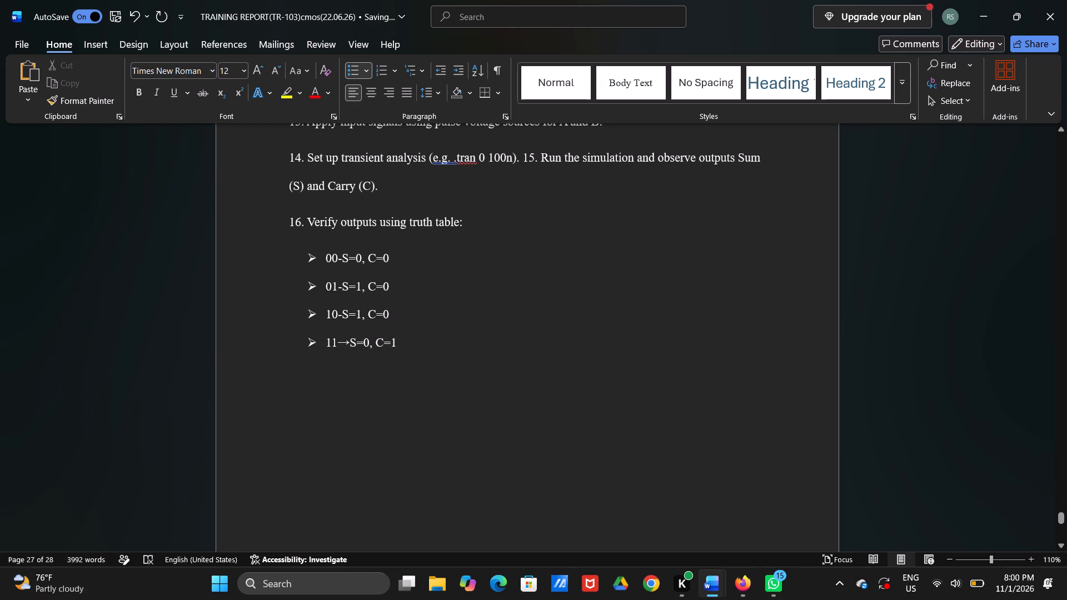
scroll(431, 331, up, 3)
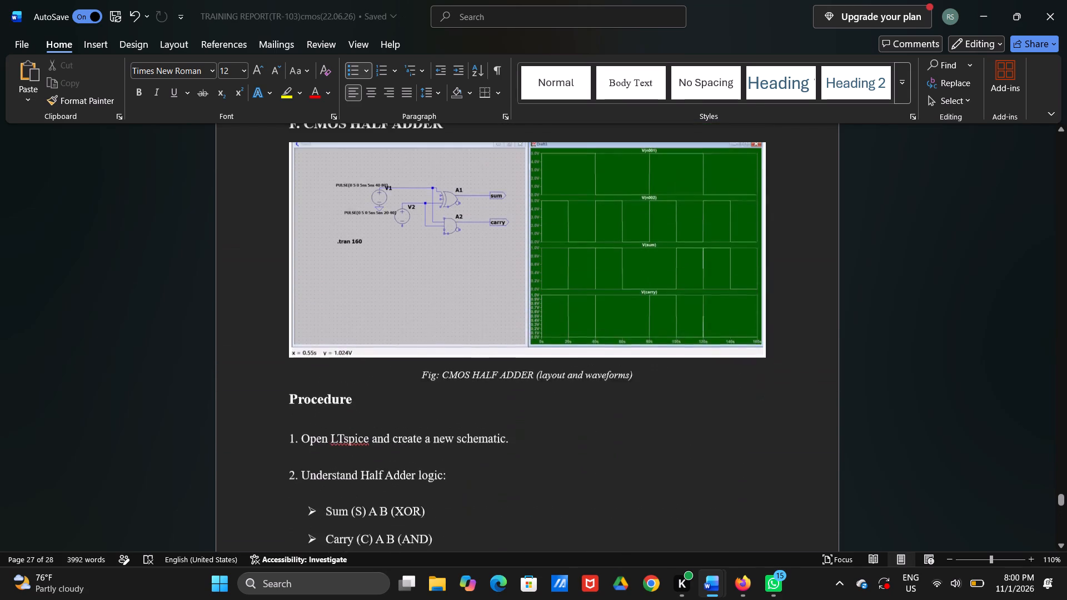
scroll(431, 331, up, 2)
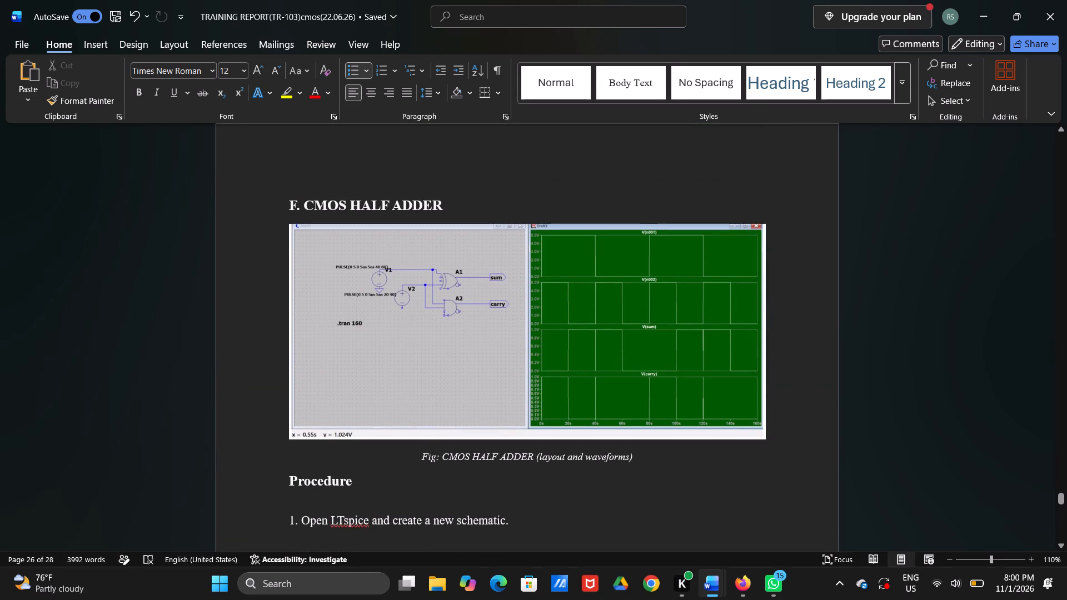
scroll(414, 404, down, 1)
Switch to ASSIGNMENT 3 and review the G. CMOS MUX 2:1 section, from its figure through step 17, against the preceding half adder section.
key(alt+Tab)
scroll(414, 404, down, 2)
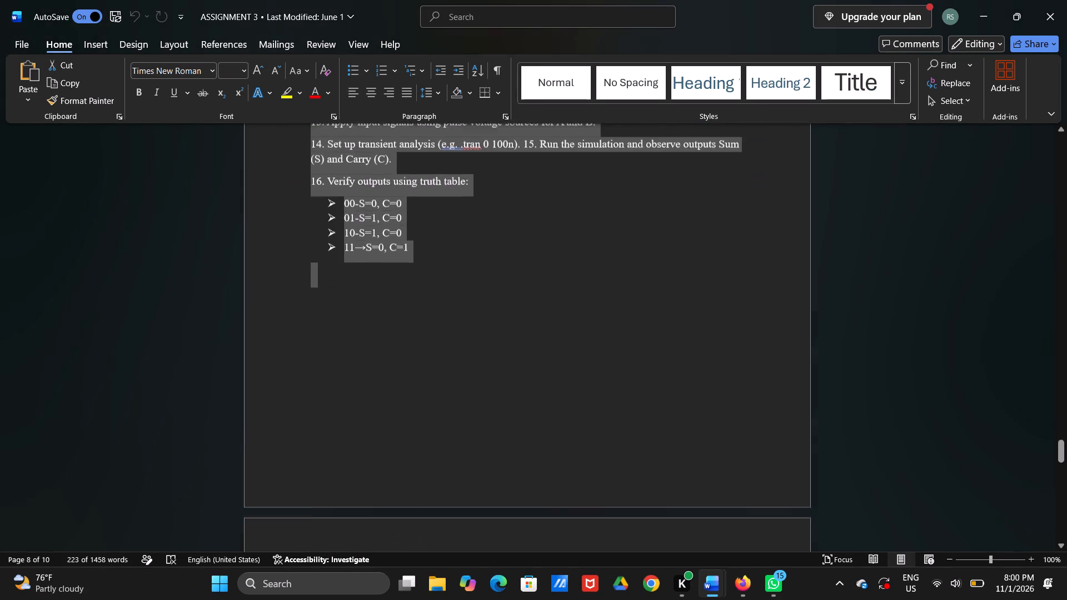
scroll(414, 404, down, 5)
scroll(414, 404, up, 1)
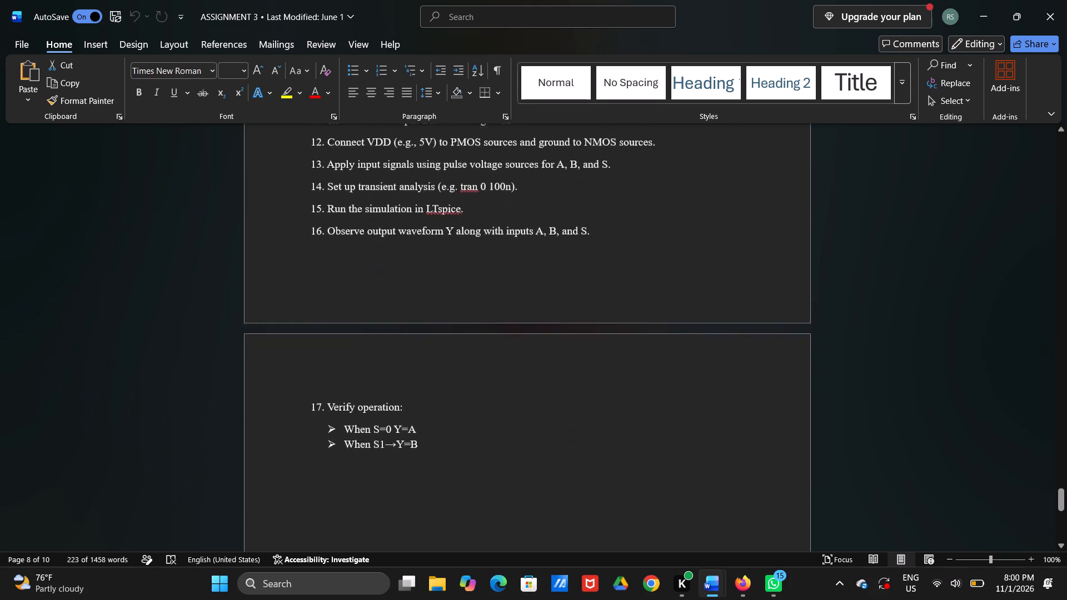
scroll(414, 404, up, 2)
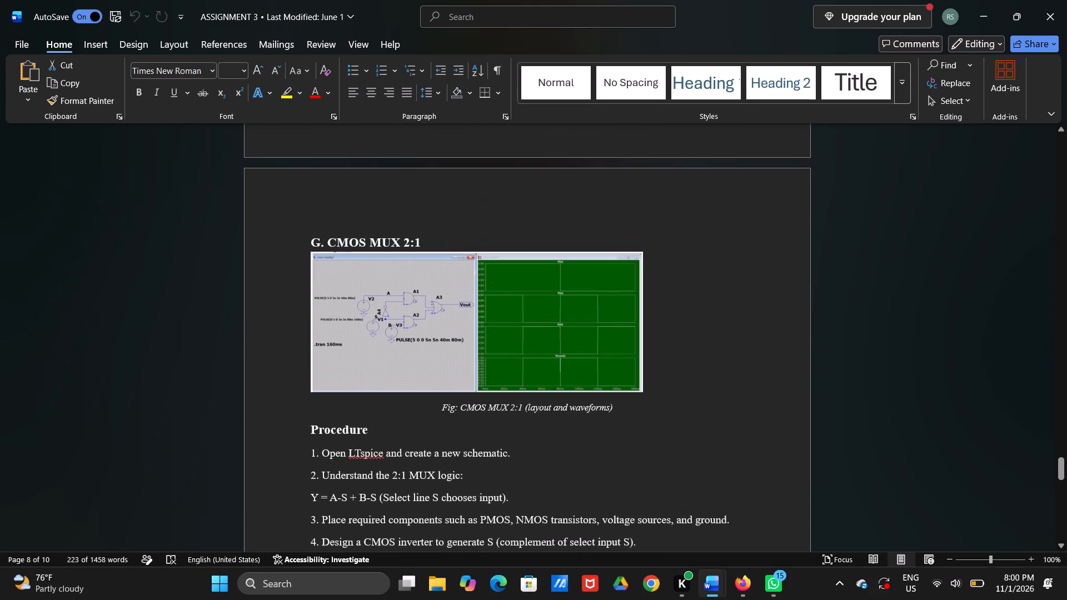
scroll(414, 404, down, 6)
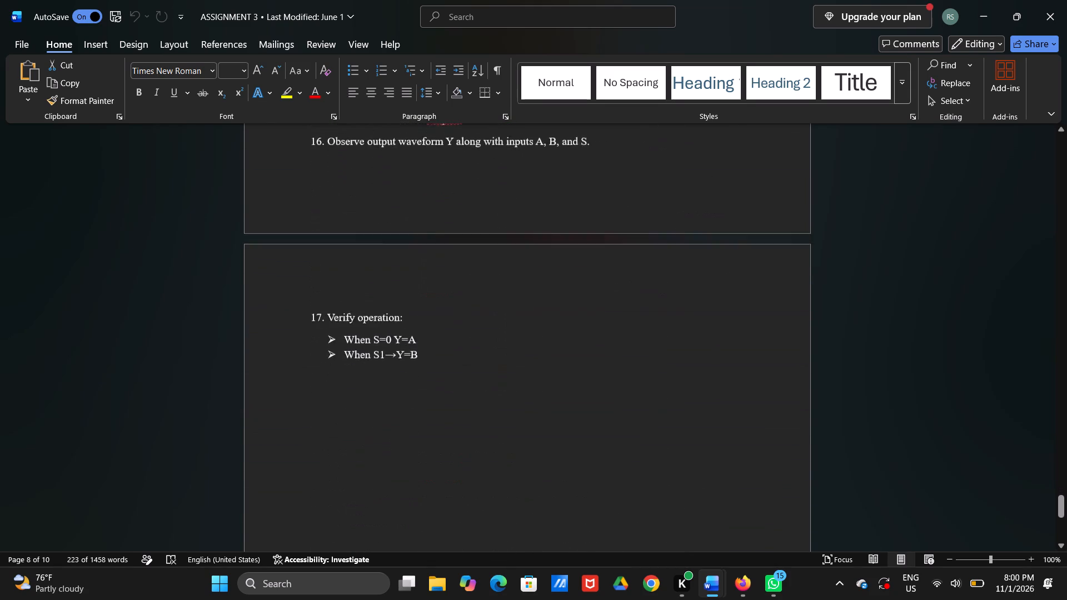
scroll(414, 404, down, 4)
scroll(414, 404, up, 2)
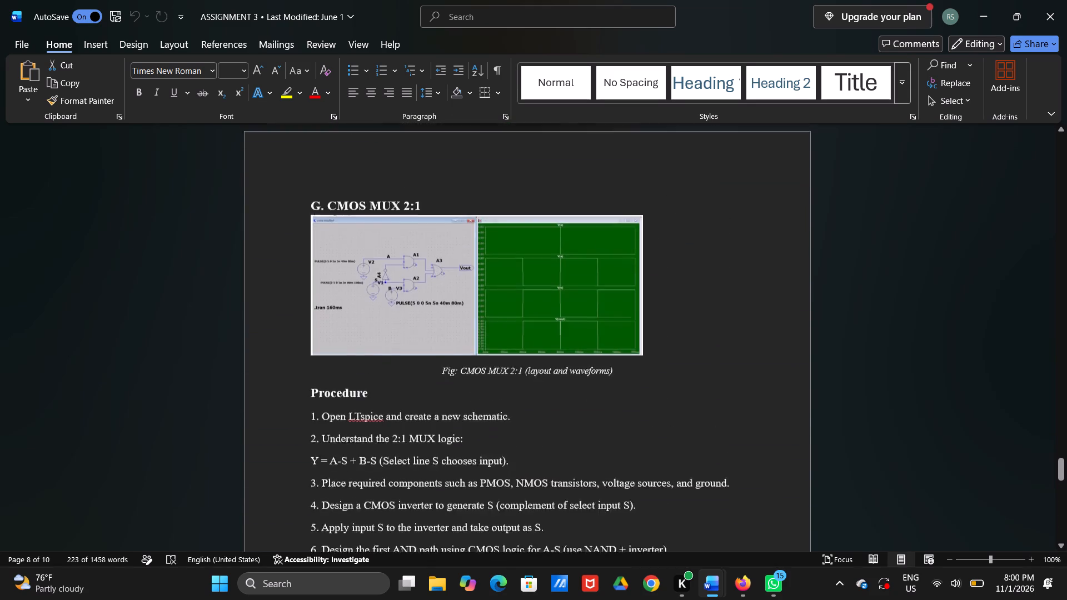
scroll(414, 404, up, 4)
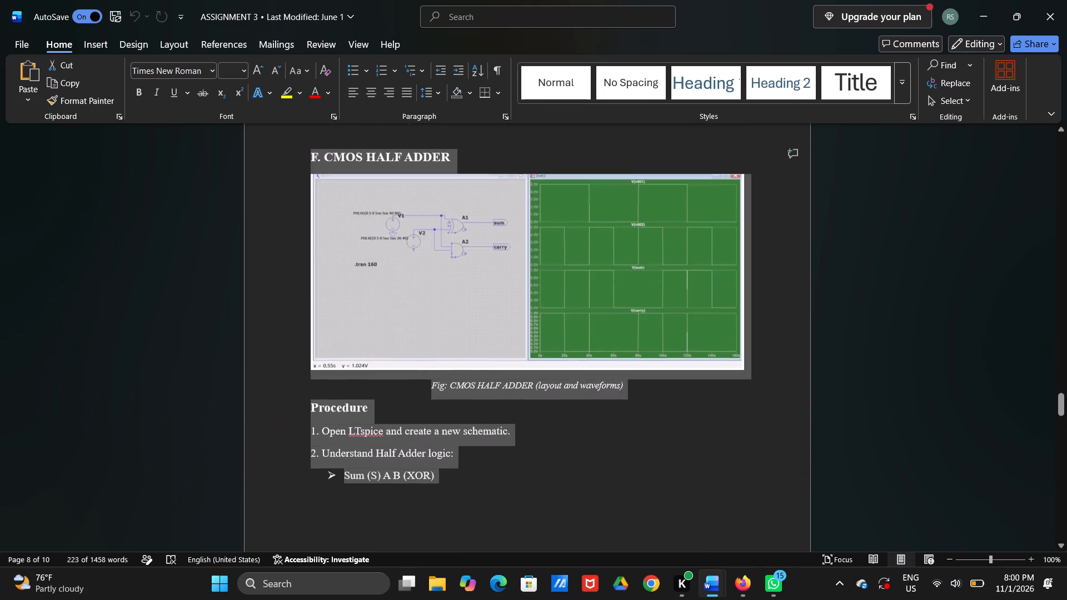
scroll(414, 404, up, 2)
scroll(414, 404, down, 1)
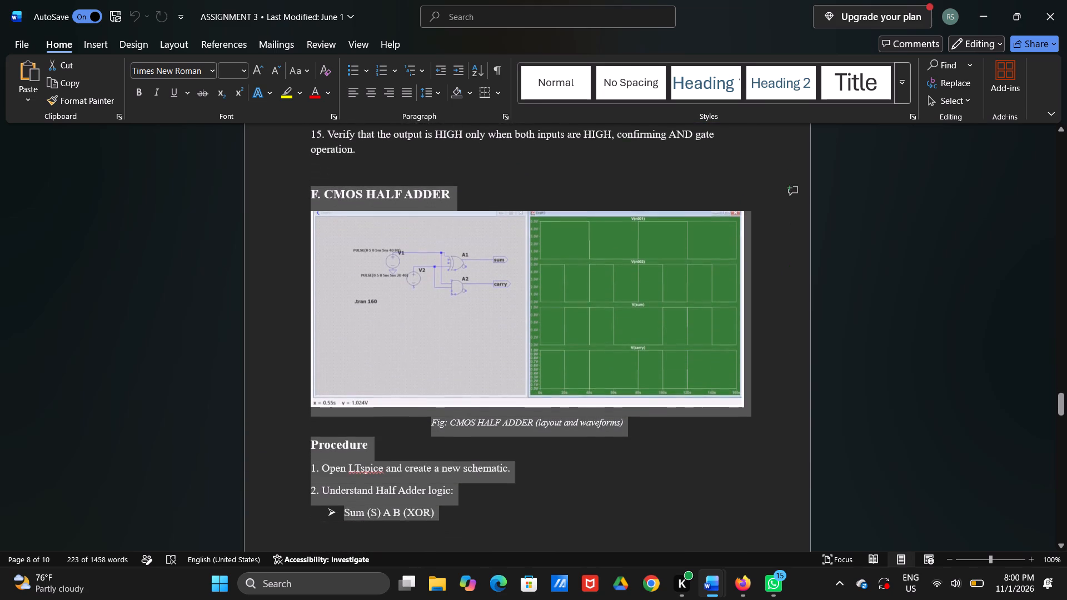
scroll(414, 404, down, 3)
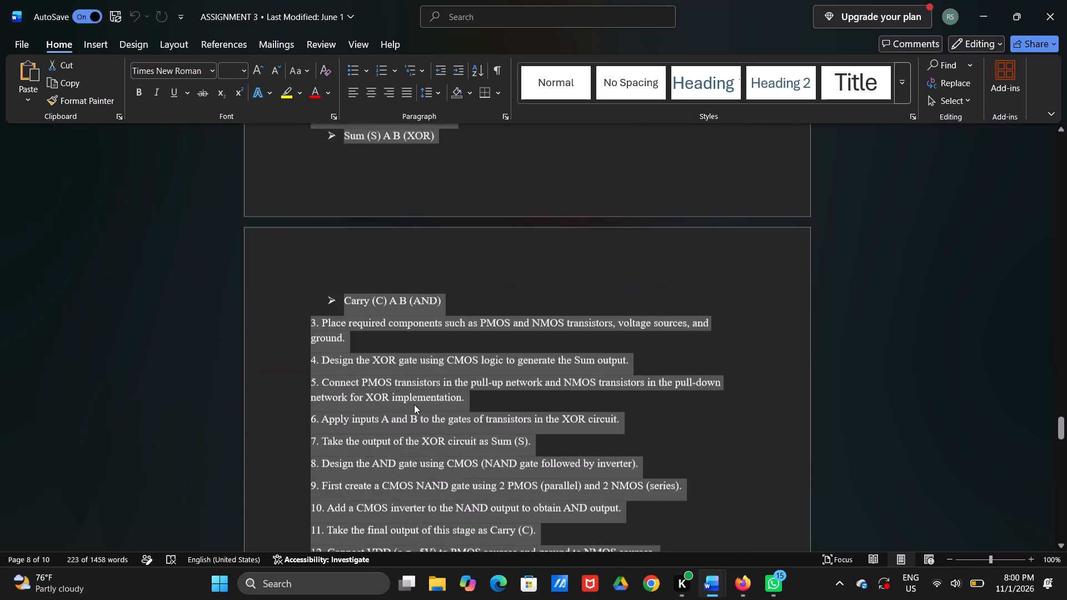
scroll(414, 404, down, 3)
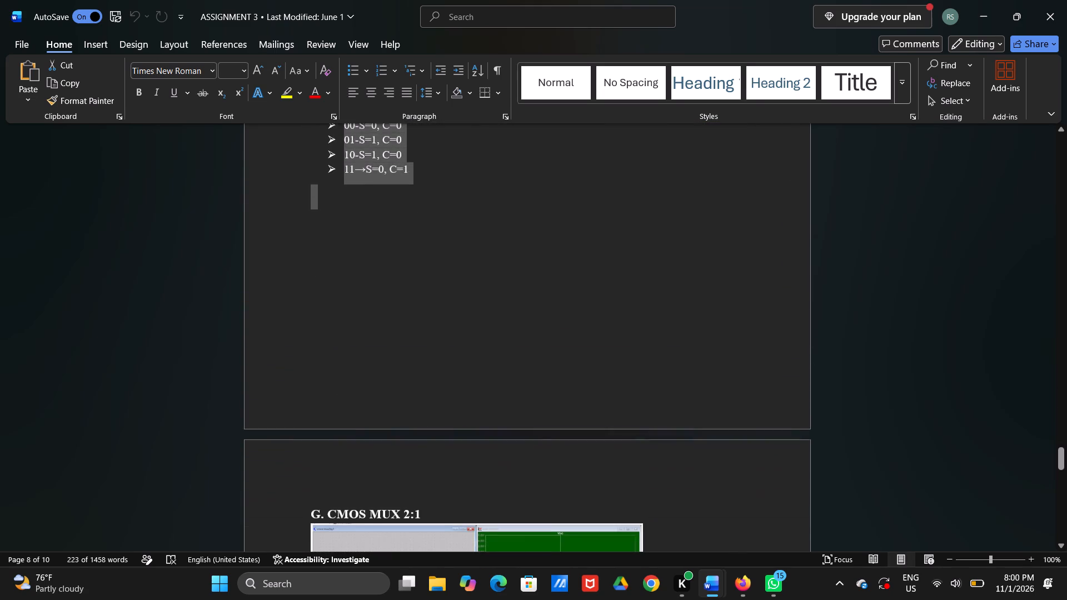
scroll(414, 404, down, 2)
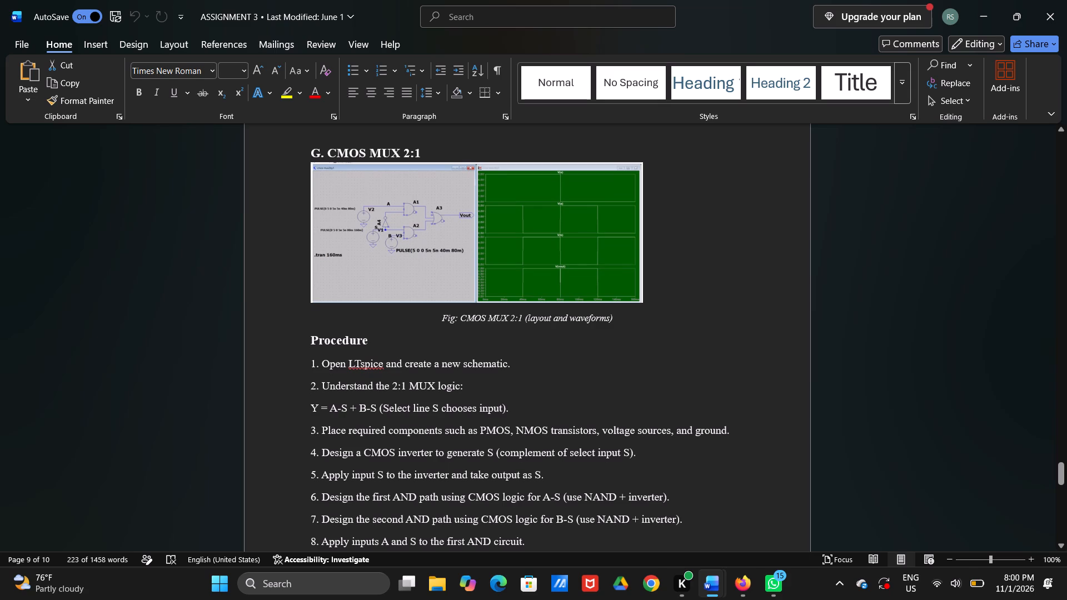
scroll(414, 404, down, 1)
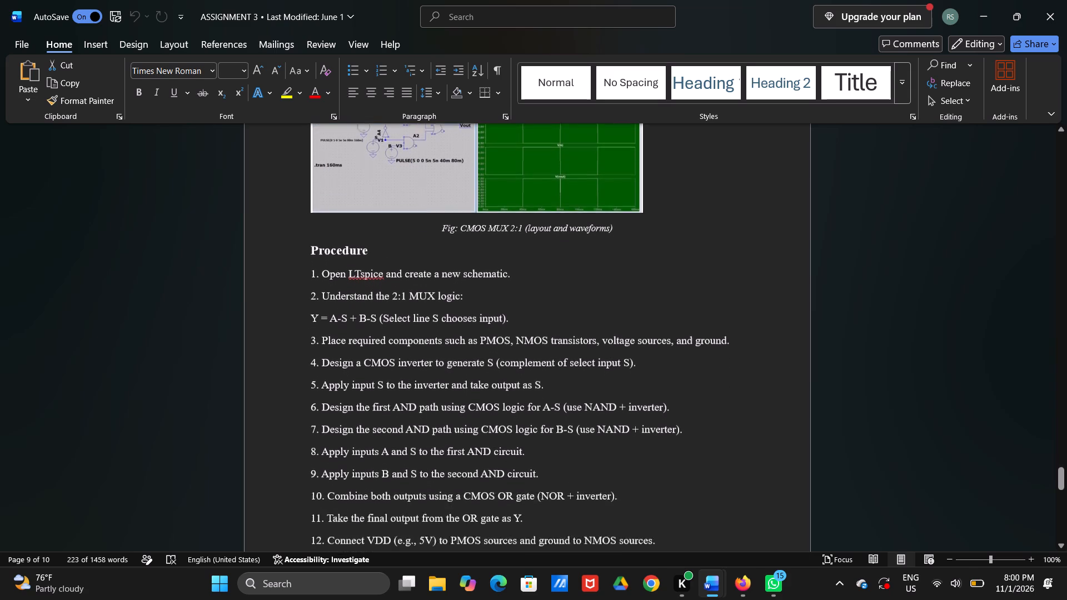
scroll(414, 404, down, 2)
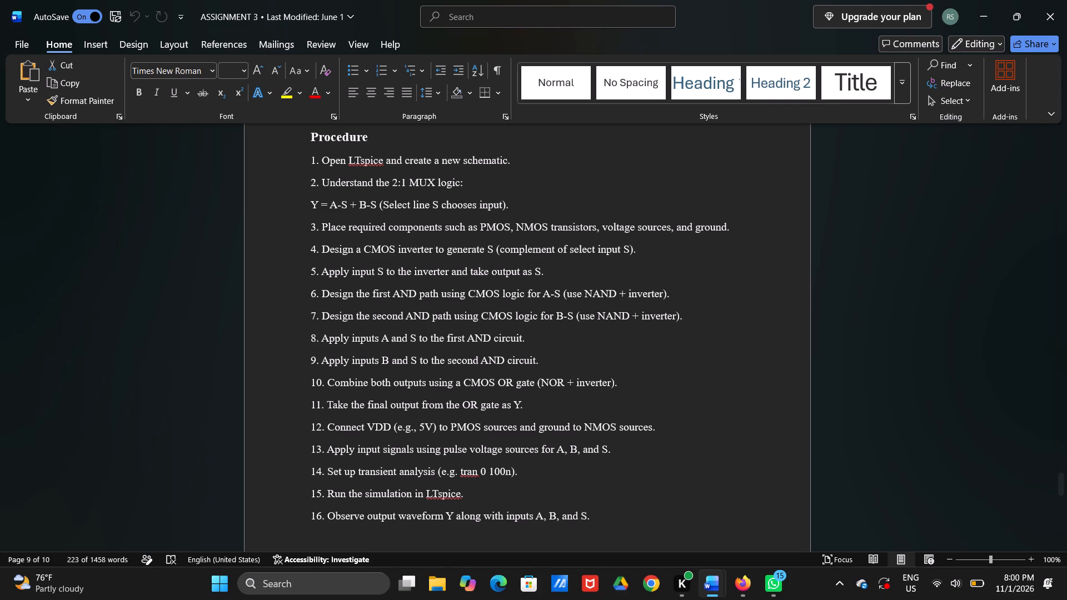
scroll(414, 404, down, 1)
scroll(414, 404, up, 1)
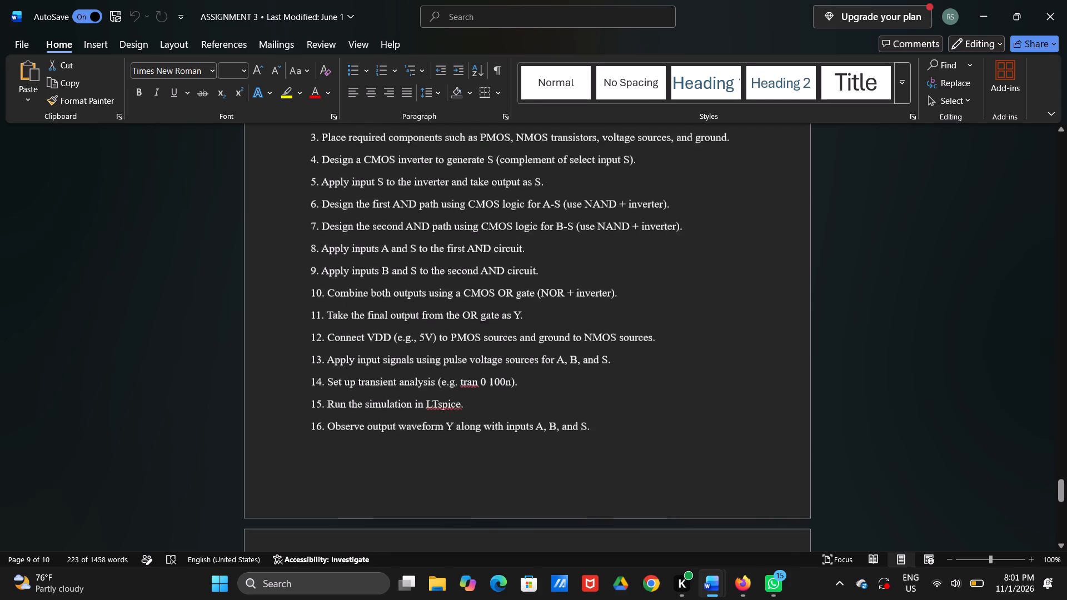
scroll(414, 404, up, 1)
scroll(414, 404, down, 1)
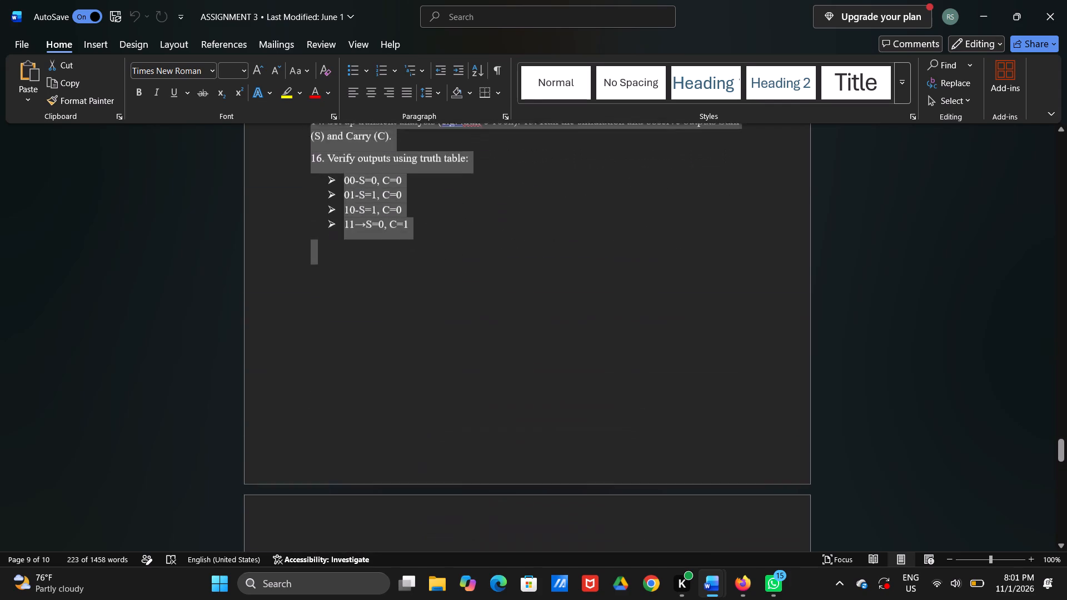
scroll(414, 404, down, 1)
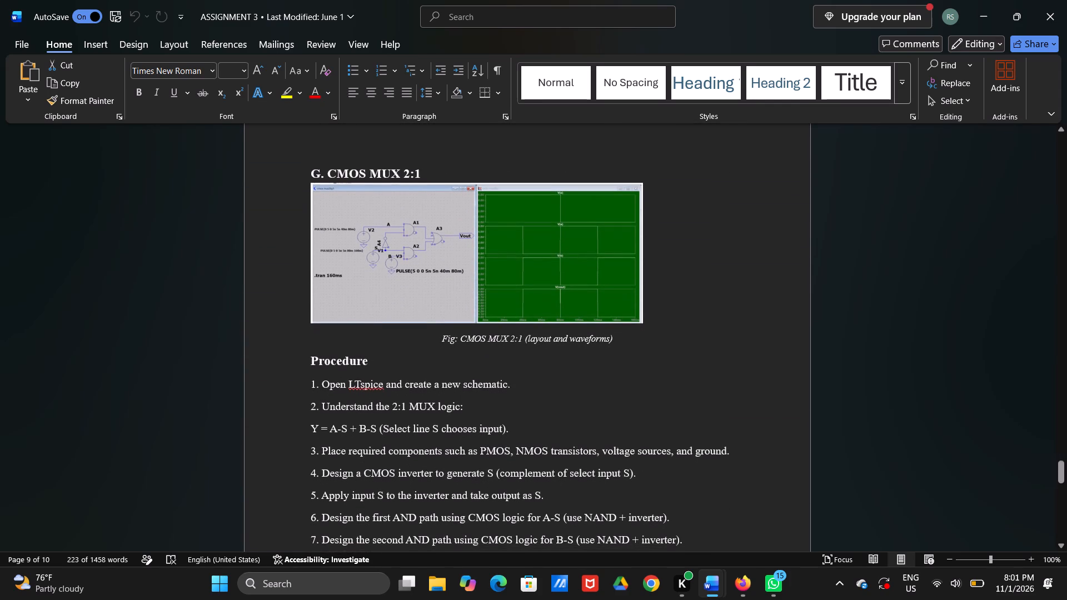
Search the computer for mux files and for ptl files, closing the search without opening any.
click(352, 575)
text(mux)
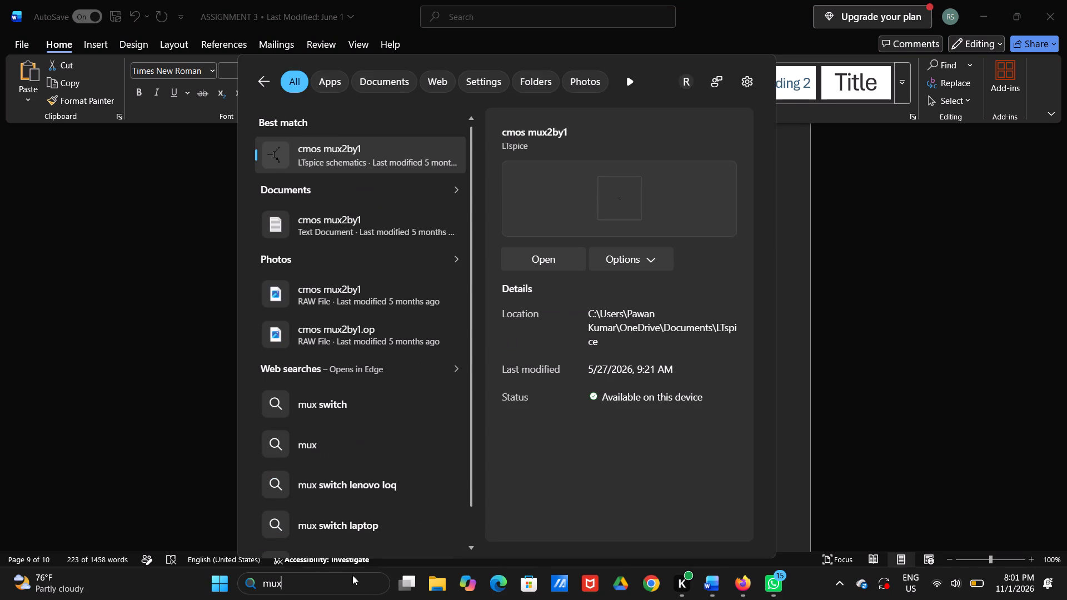
key(BackSpace)
key(BackSpace)
key(BackSpace)
key(BackSpace)
text(ptl)
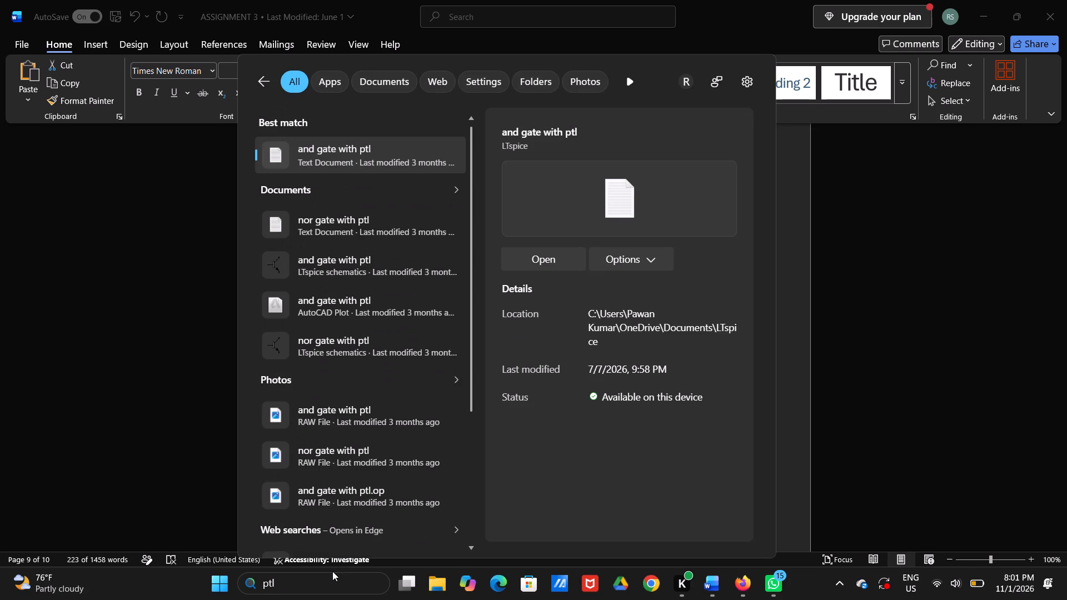
click(119, 411)
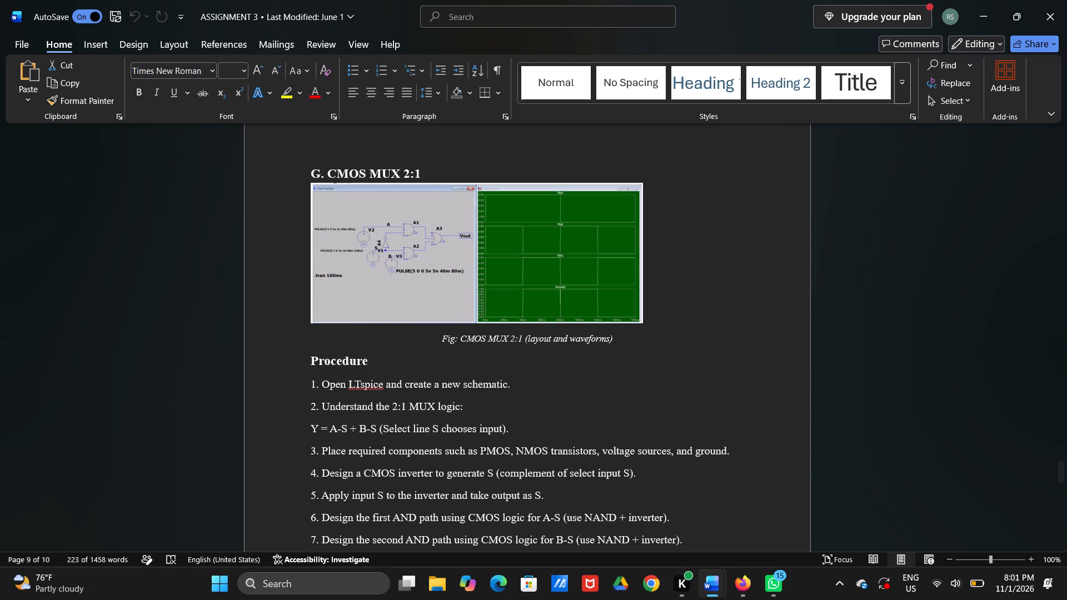
Copy the whole G. CMOS MUX 2:1 section, through step 17's bullets, from ASSIGNMENT 3 to below the half adder truth table in the training report.
scroll(281, 392, down, 1)
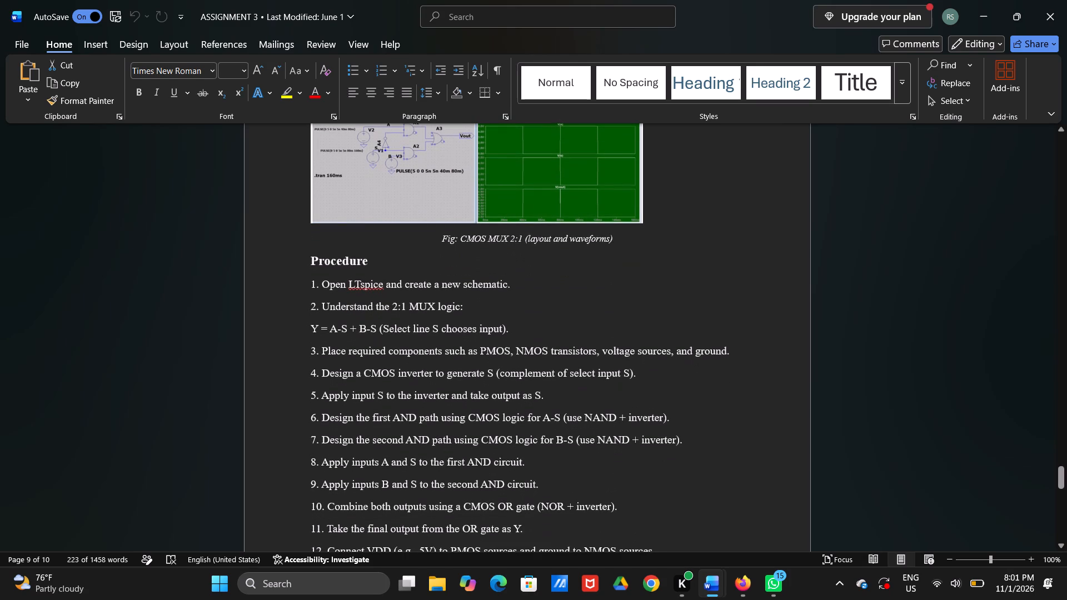
key(alt+Tab)
scroll(281, 392, down, 2)
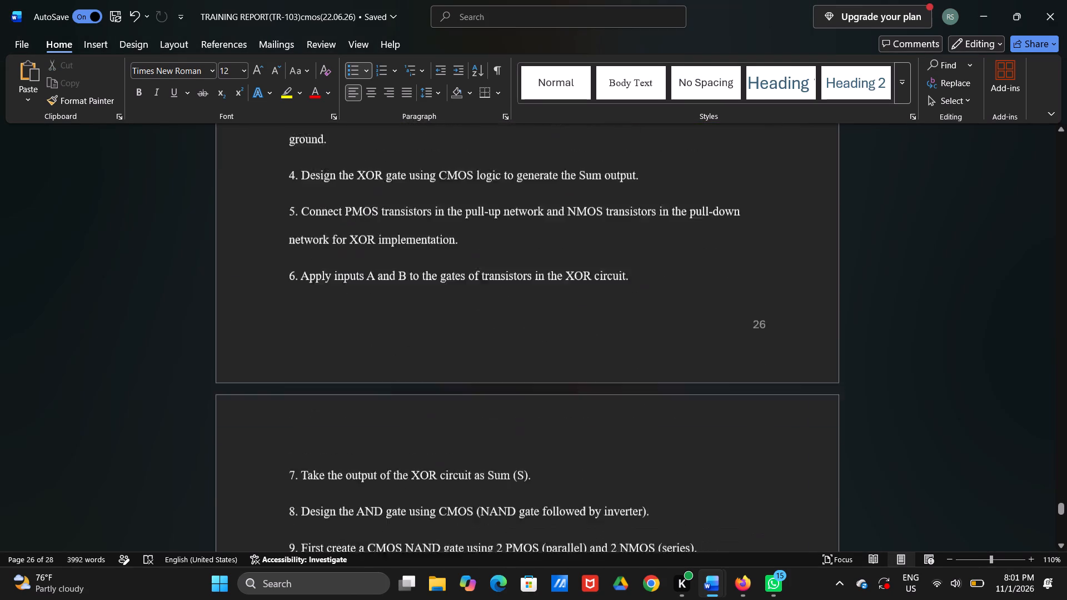
scroll(281, 392, down, 1)
scroll(281, 392, up, 2)
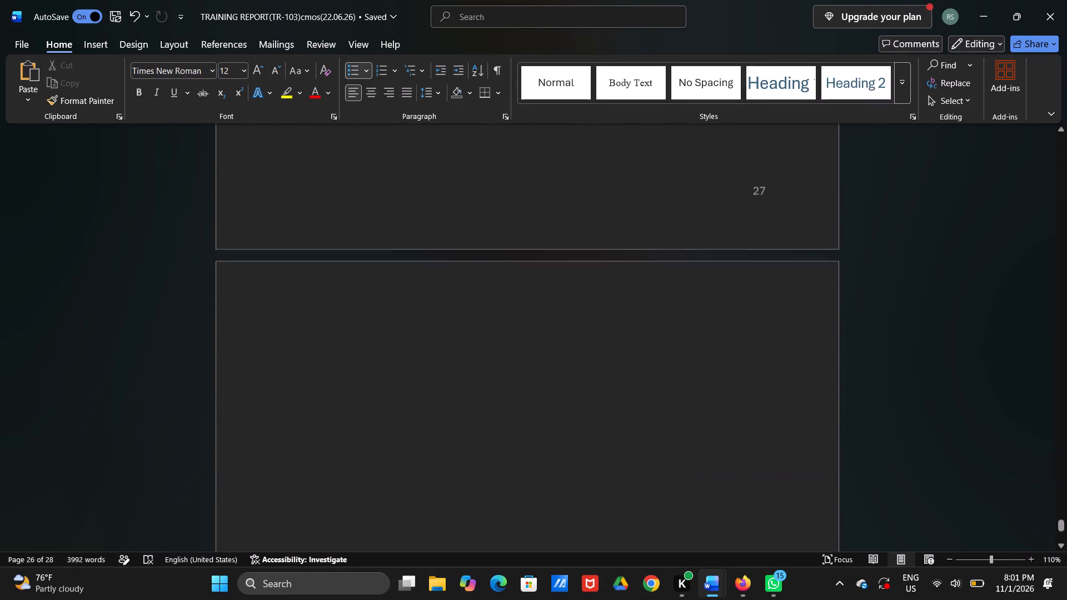
scroll(281, 392, down, 1)
key(alt+Tab)
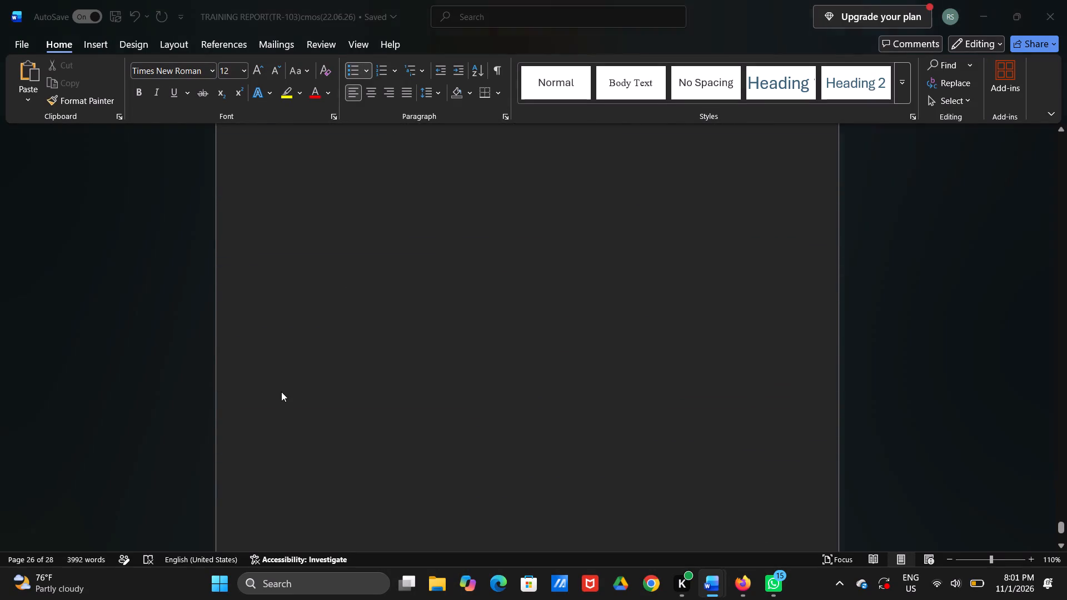
scroll(281, 392, down, 1)
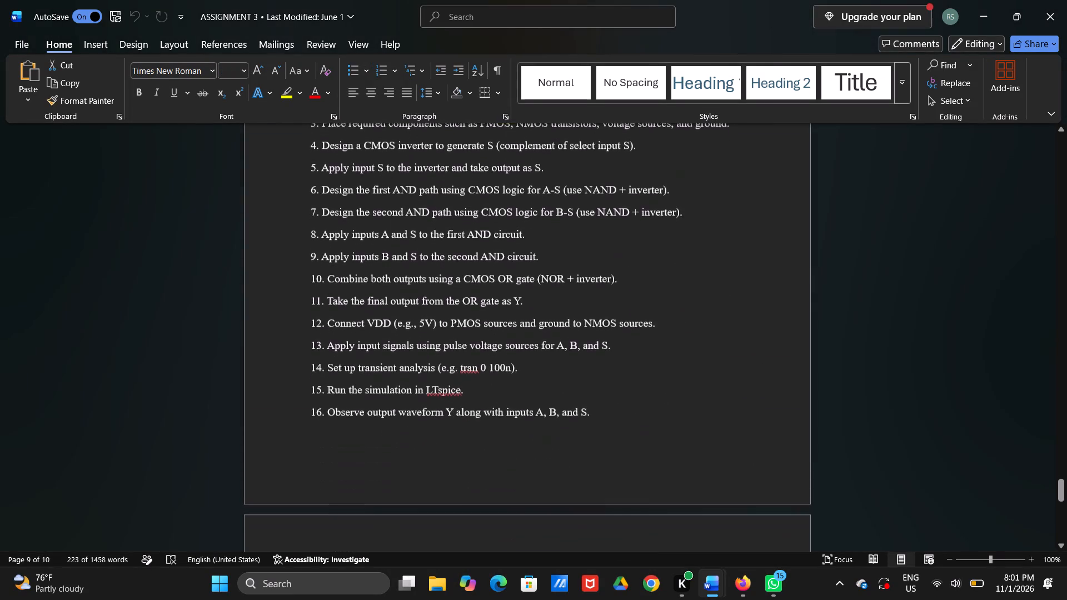
scroll(281, 392, up, 3)
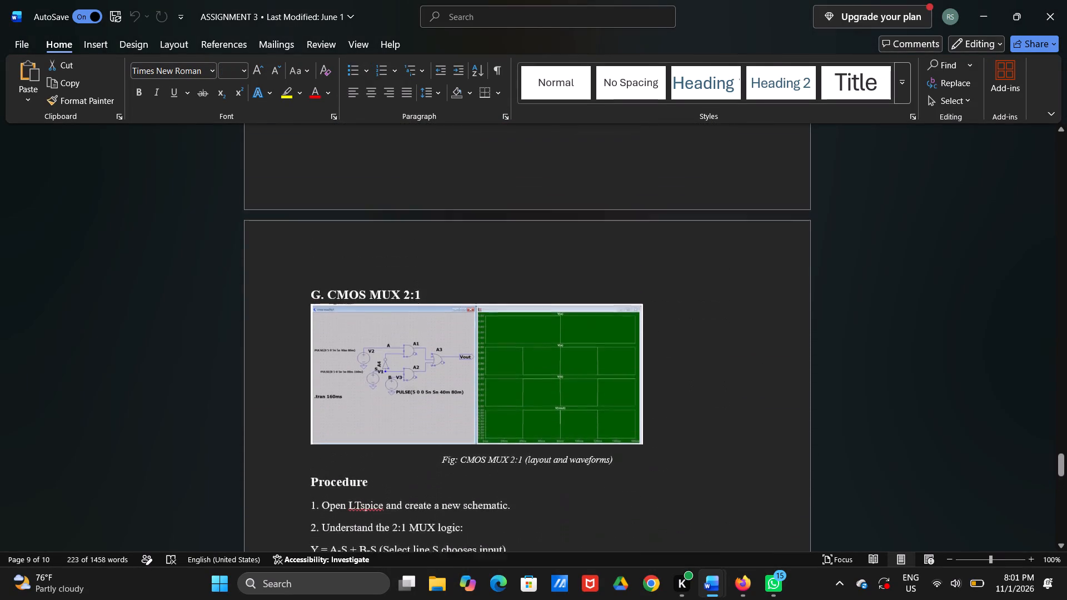
drag(305, 192, 424, 373)
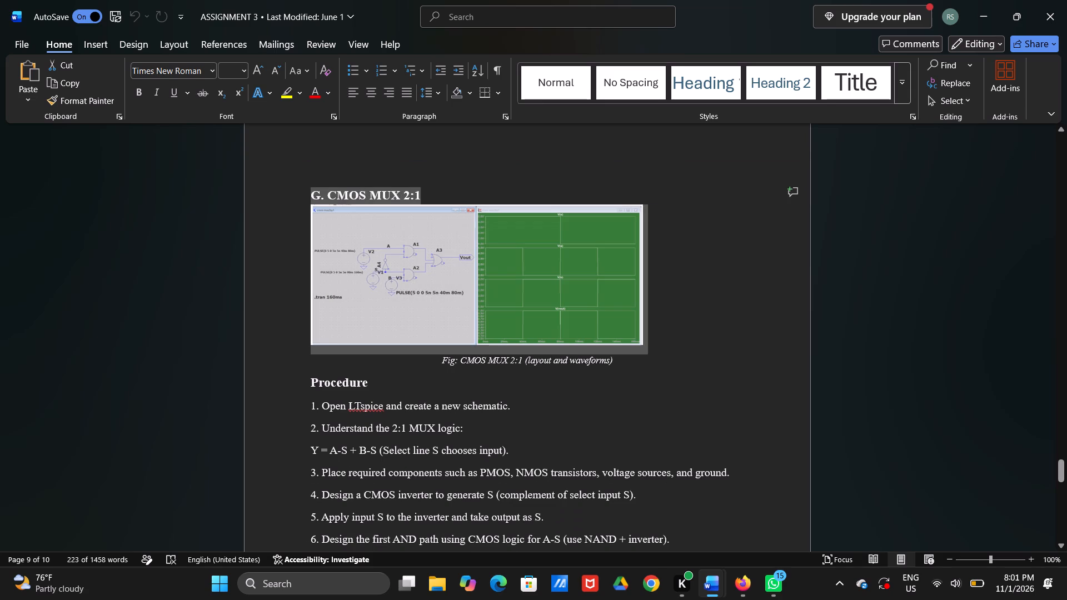
drag(424, 373, 562, 464)
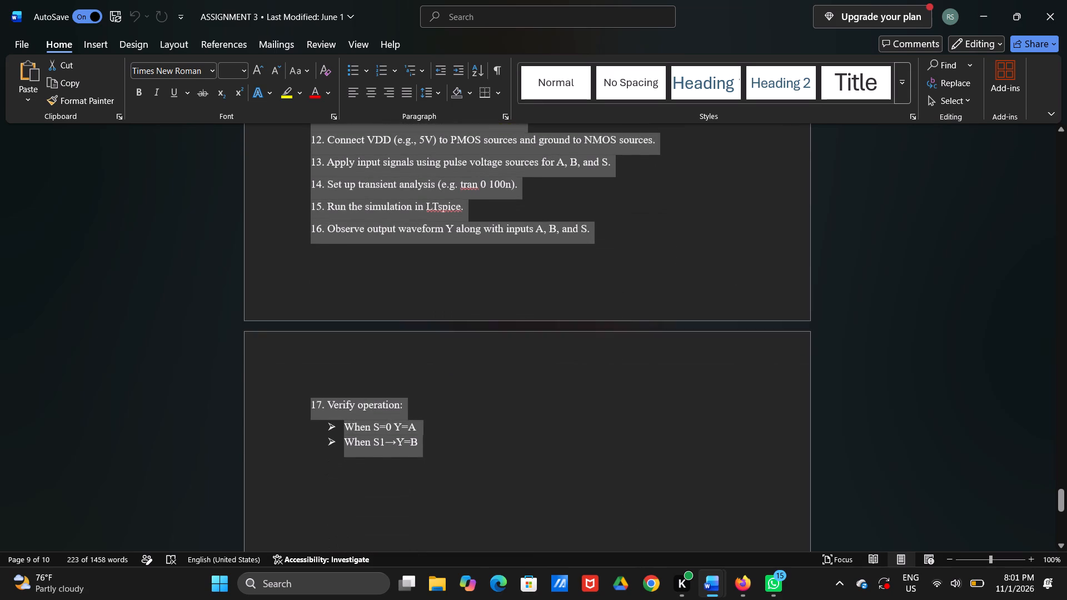
drag(562, 464, 492, 449)
key(ctrl+c)
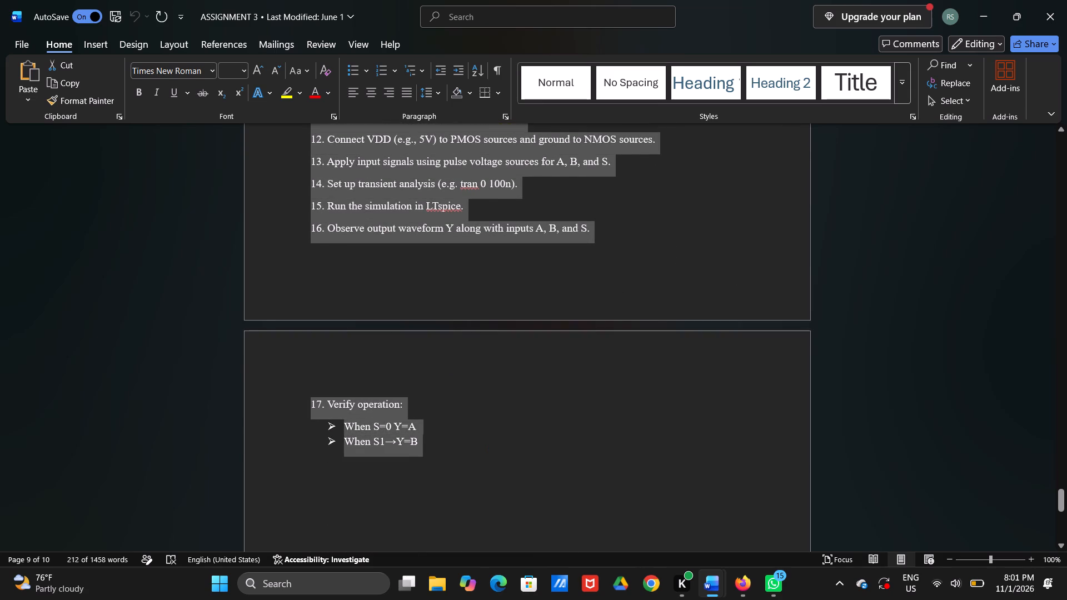
key(alt+Tab)
scroll(492, 449, up, 1)
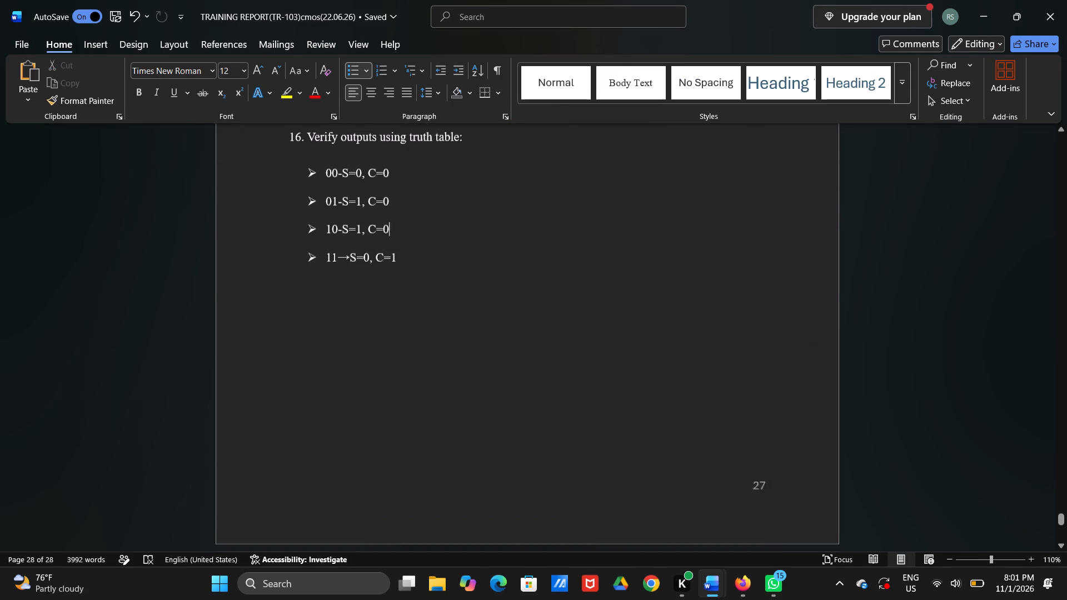
scroll(492, 449, up, 1)
click(438, 293)
key(Return)
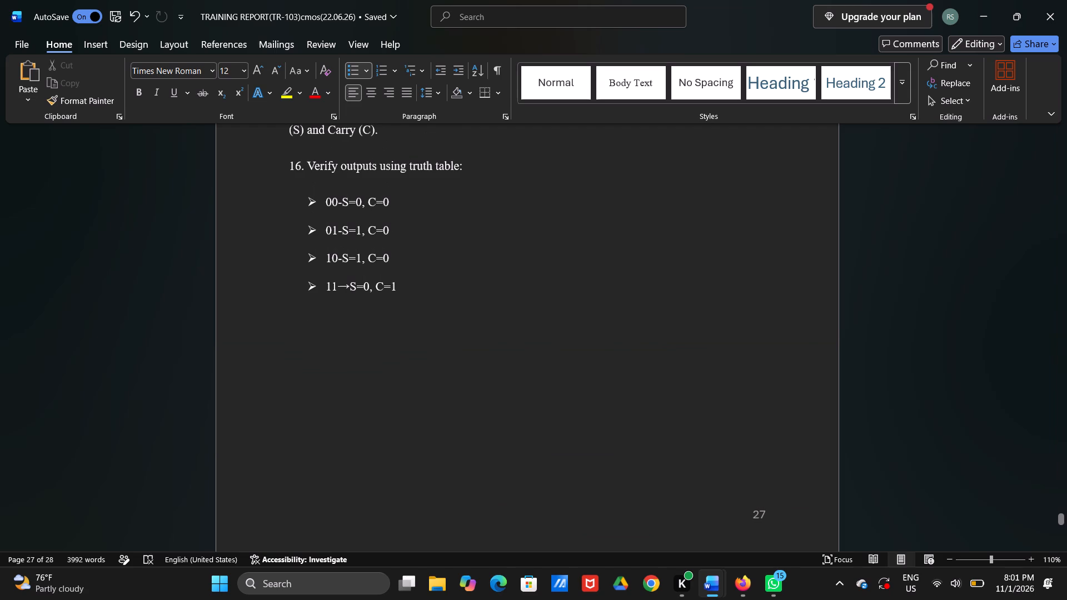
key(Return)
key(Return)
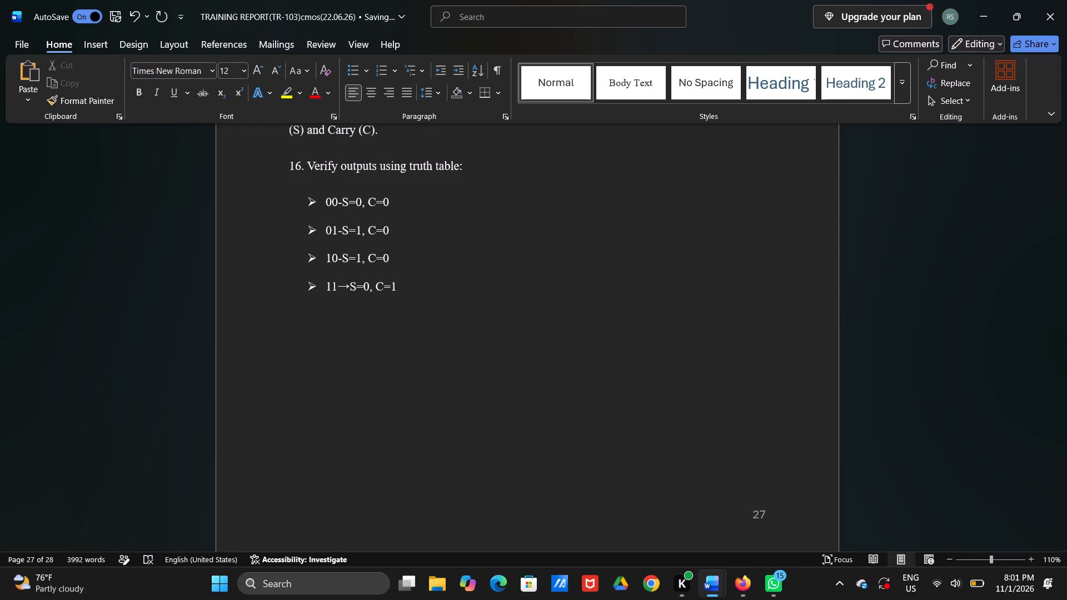
key(BackSpace)
key(ctrl+v)
Add a blank line above the G. CMOS MUX 2:1 heading so that the section starts on page 28.
scroll(438, 293, up, 2)
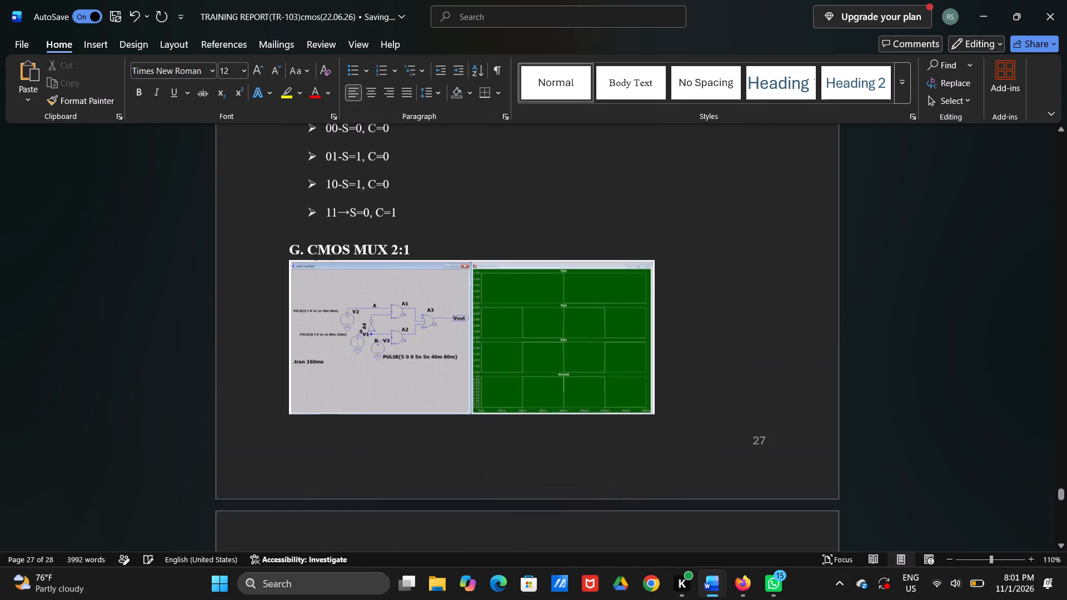
click(287, 272)
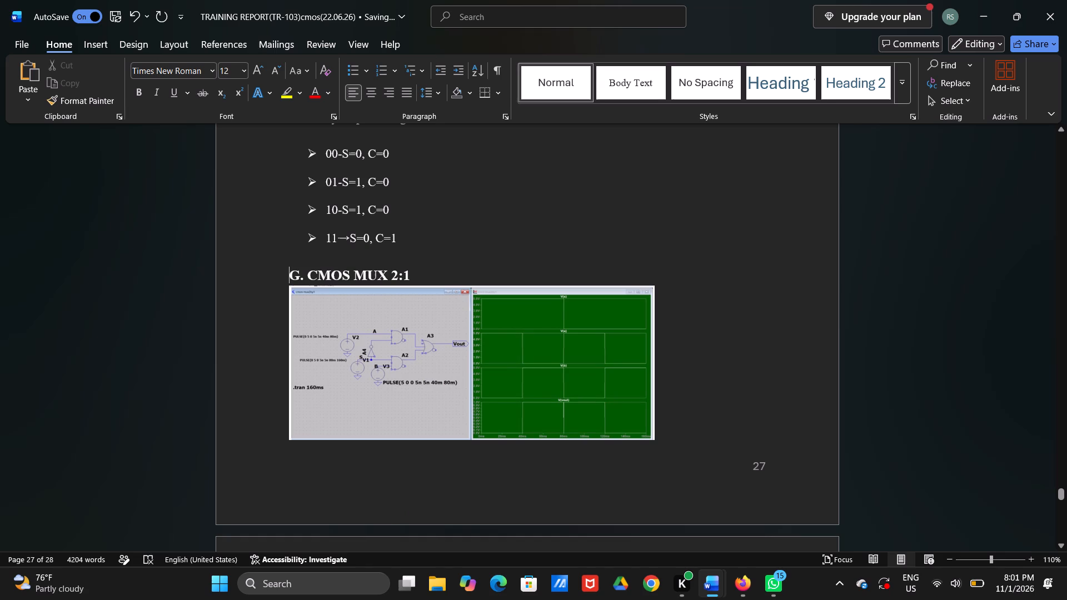
key(Return)
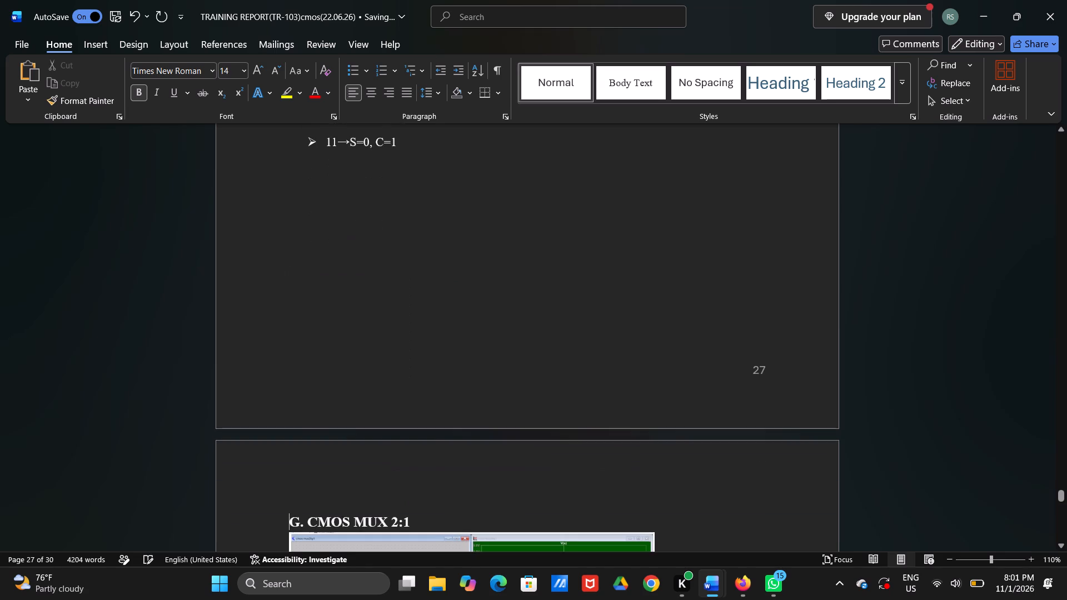
Increase the line spacing of the CMOS MUX 2:1 procedure, from step 1 through the two bullets under step 17.
scroll(287, 272, down, 3)
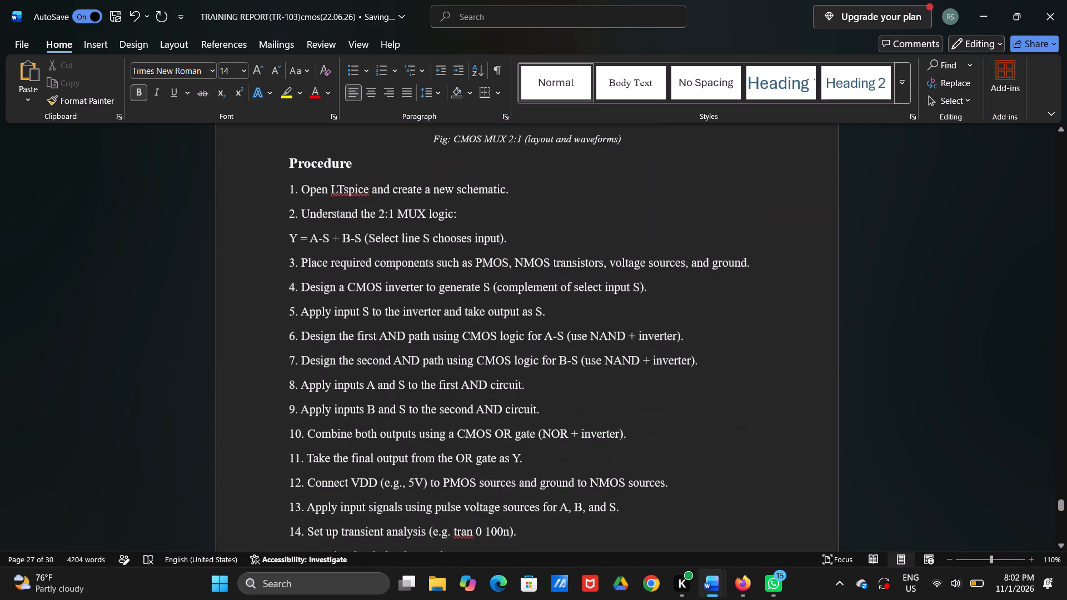
drag(286, 190, 450, 280)
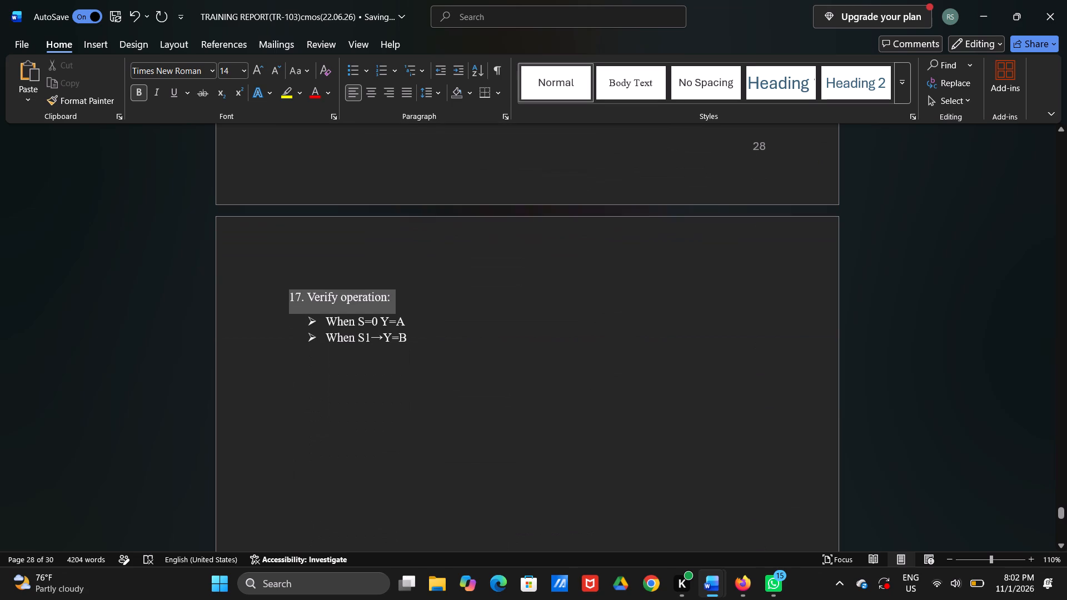
drag(450, 280, 425, 348)
click(440, 91)
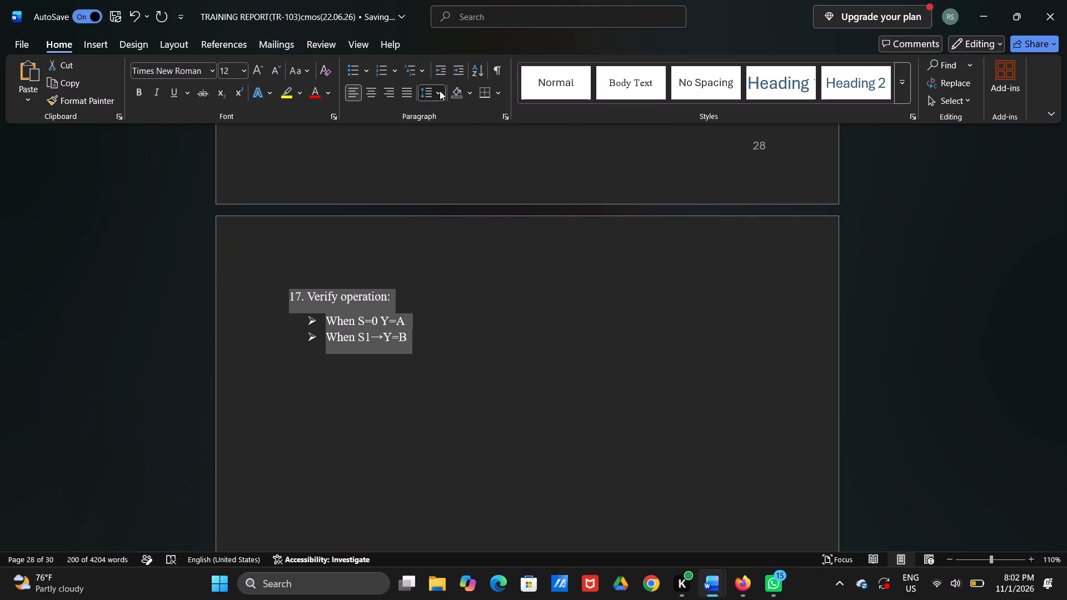
click(455, 163)
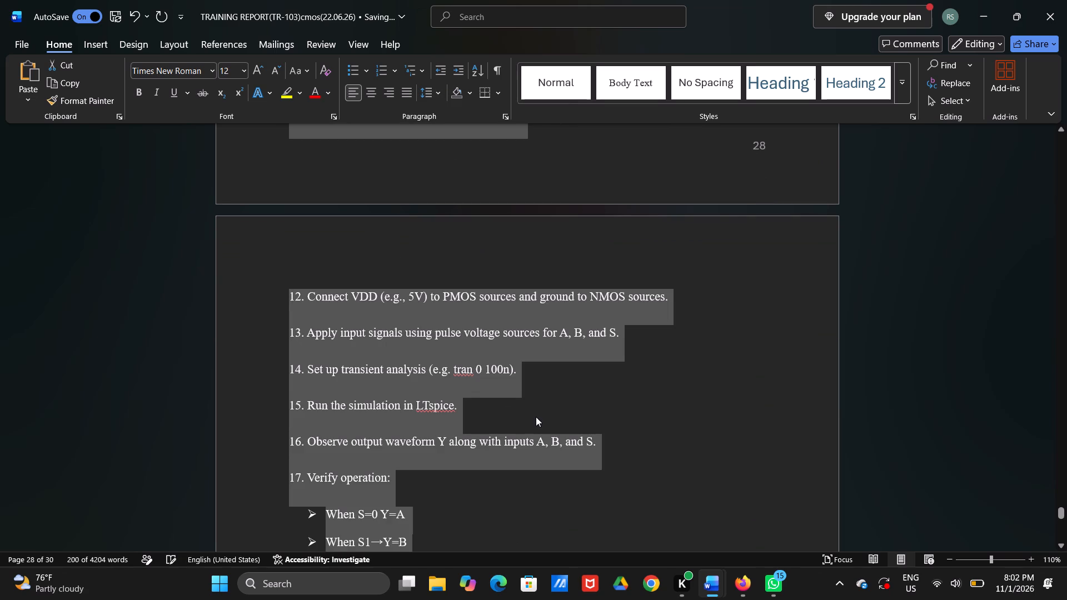
scroll(536, 417, down, 1)
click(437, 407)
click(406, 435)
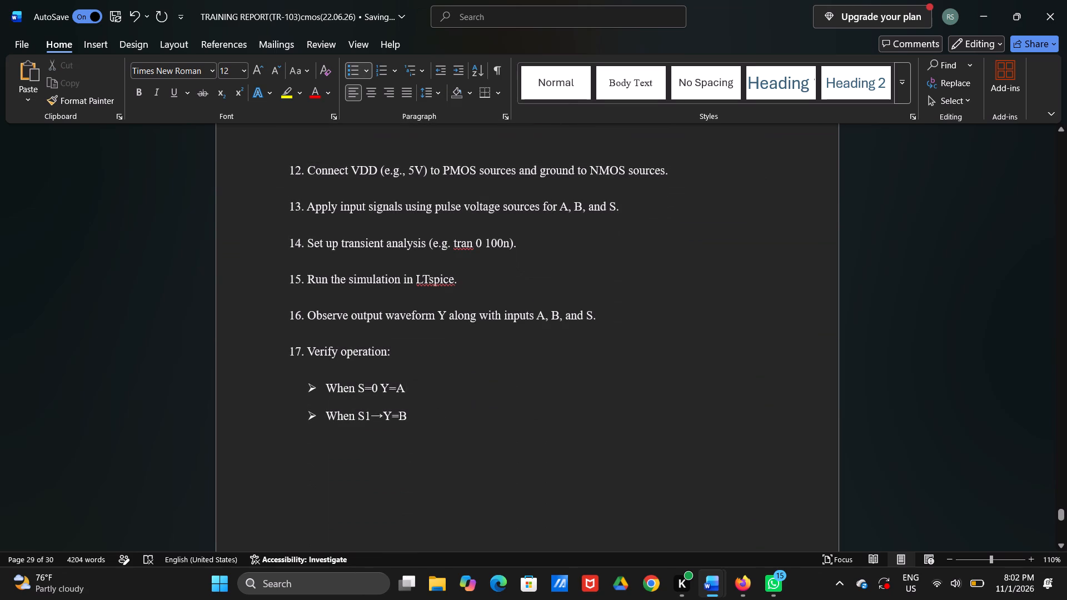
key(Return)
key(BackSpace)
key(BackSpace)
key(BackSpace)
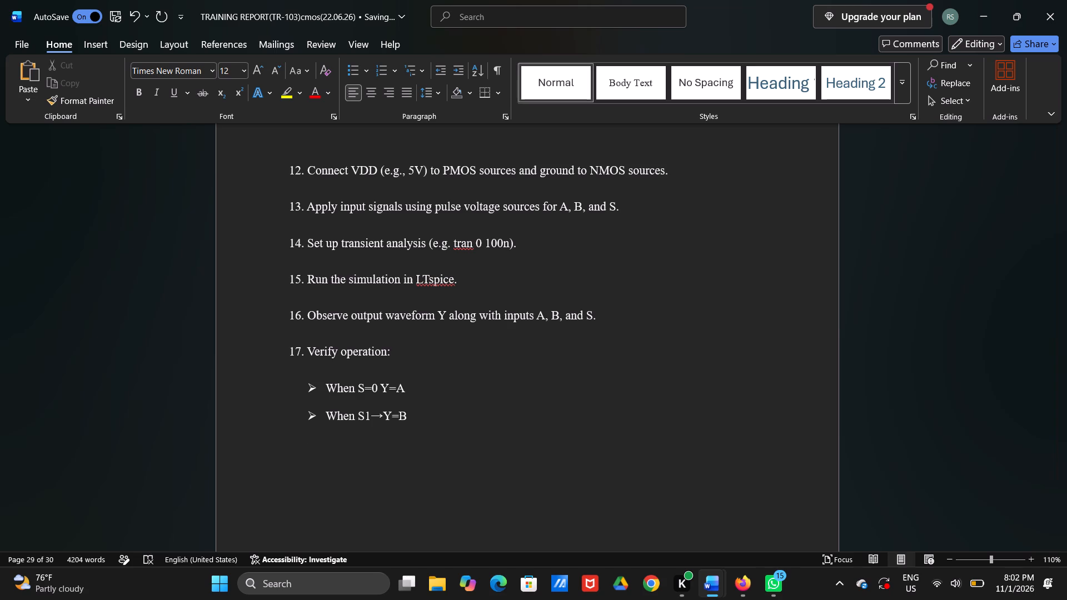
Check ASSIGNMENT 3 for any content after step 17's bullets in the MUX 2:1 section and return to the training report.
key(alt+Tab)
scroll(408, 426, down, 1)
key(alt+Tab)
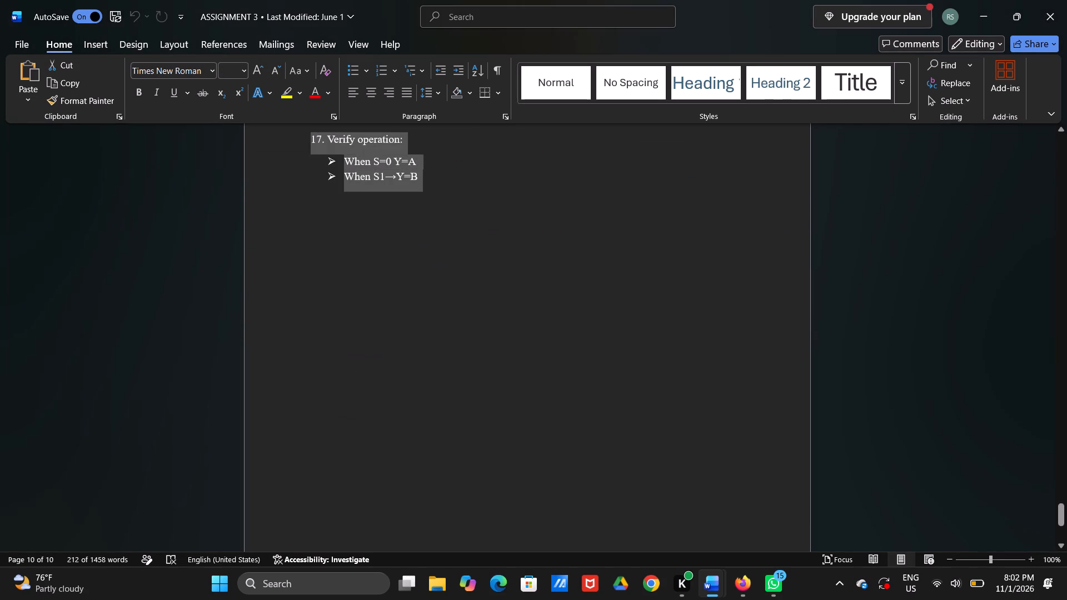
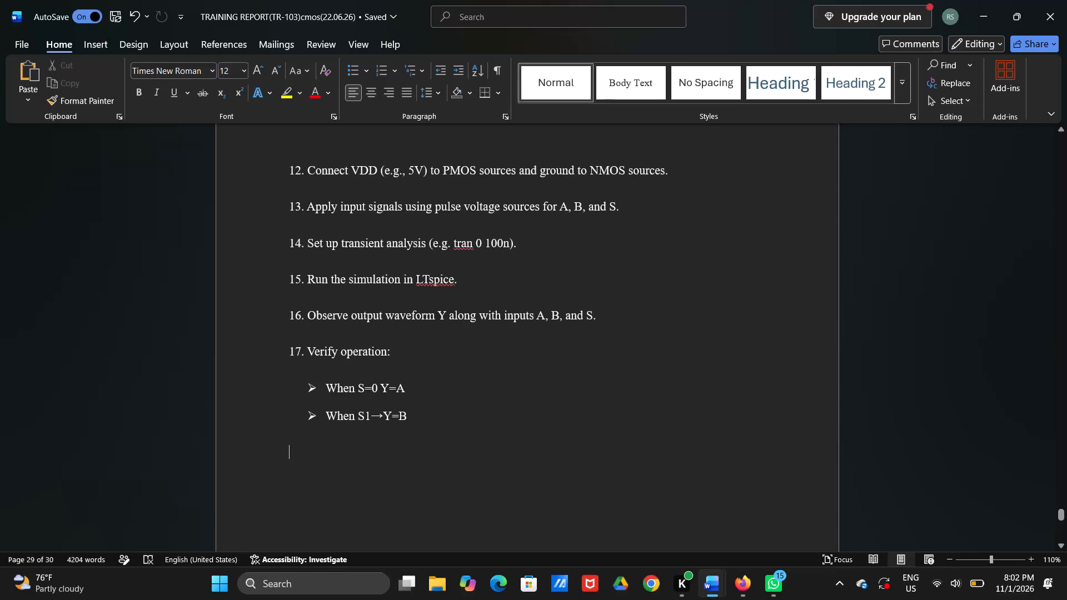
Review the training report from the CMOS half adder section through the MUX 2:1 procedure to the last page.
scroll(408, 426, up, 2)
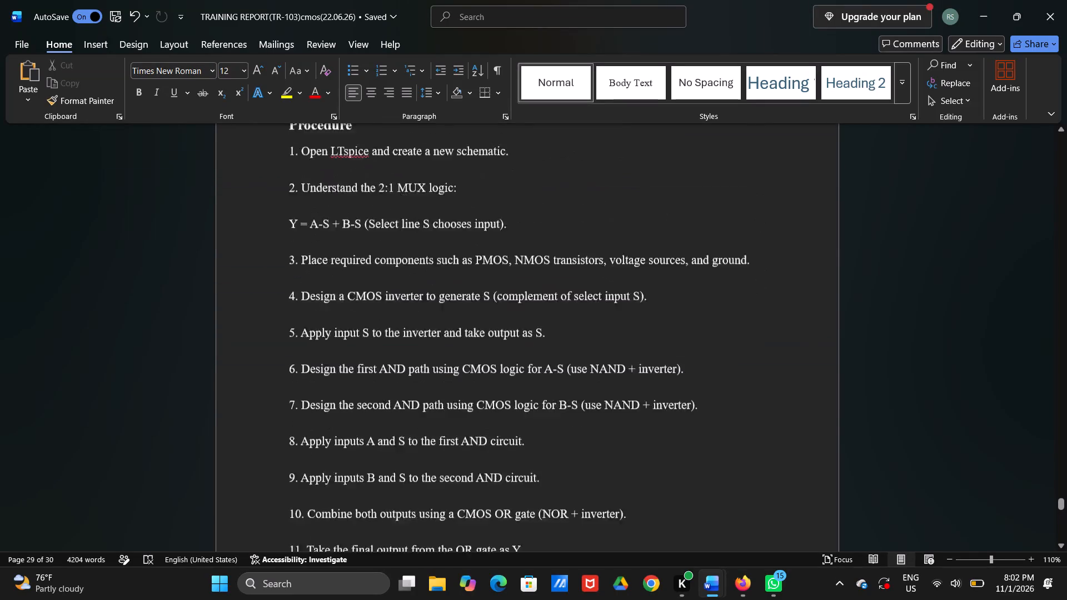
scroll(408, 426, up, 3)
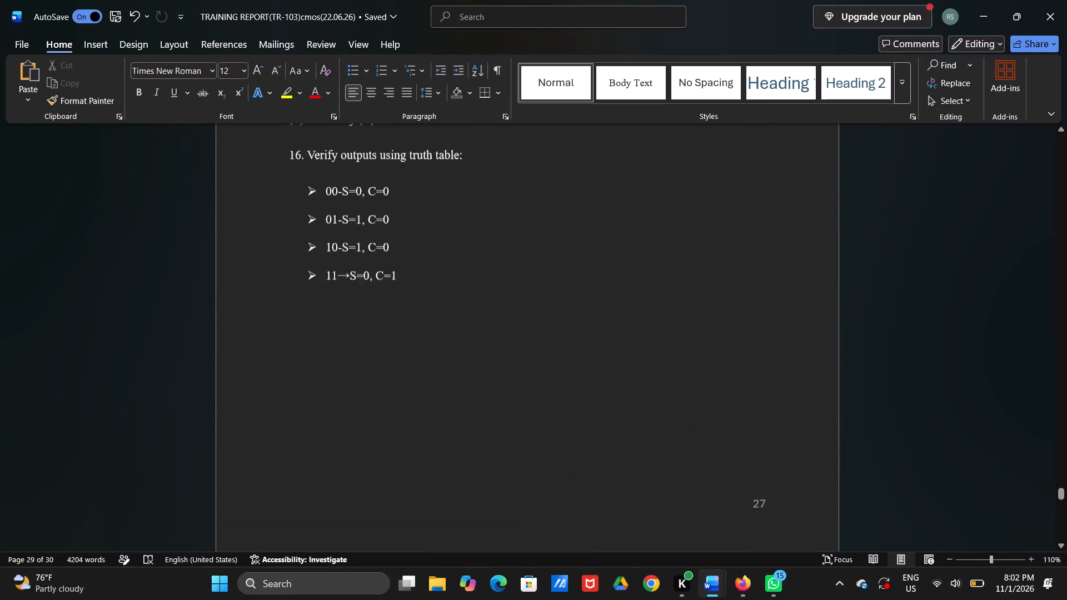
scroll(408, 426, up, 3)
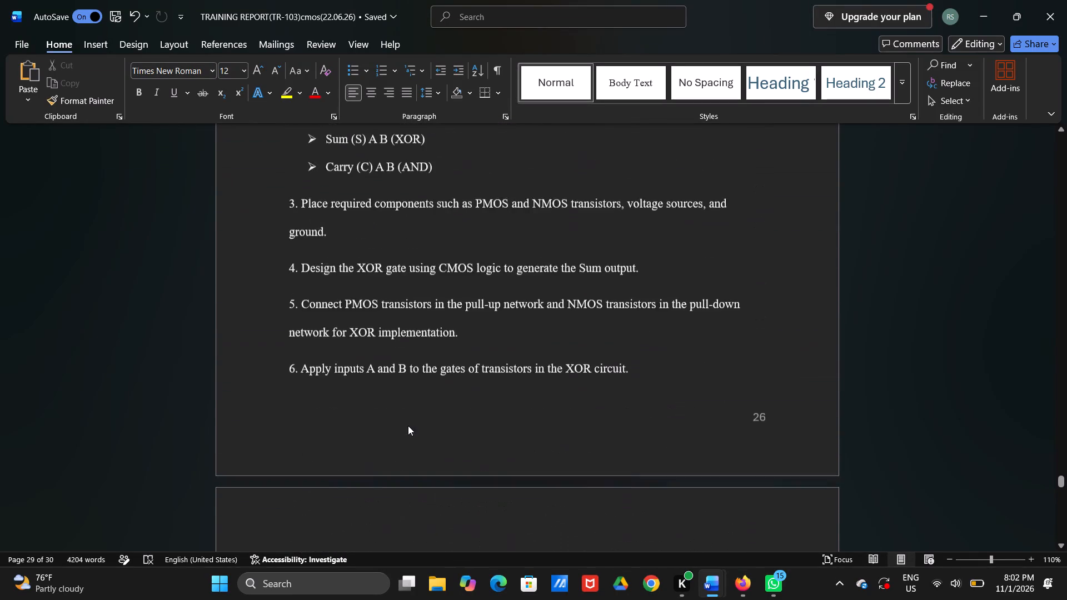
scroll(408, 426, up, 4)
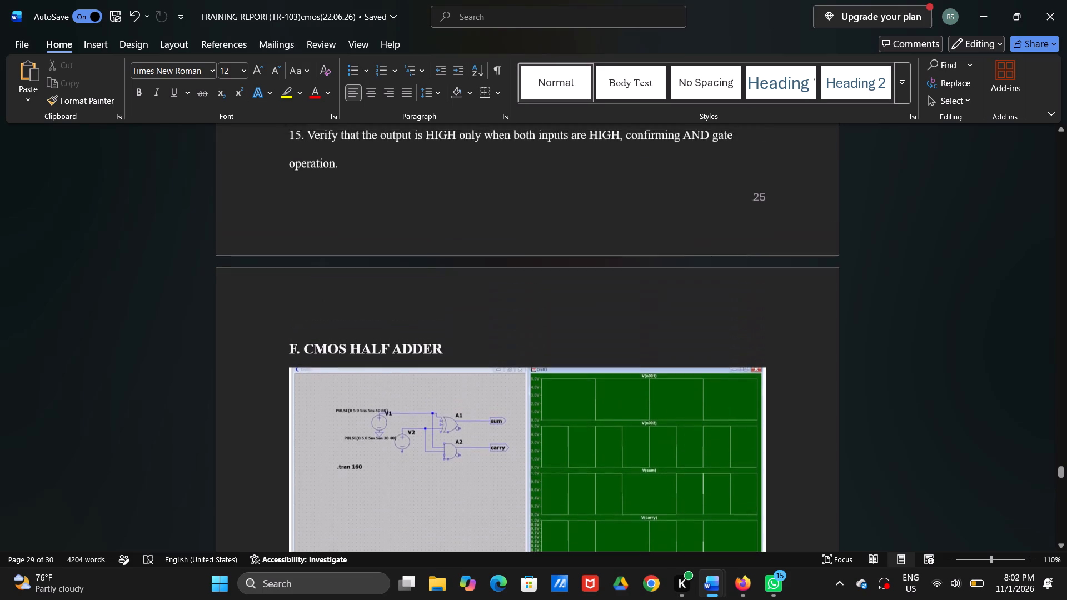
scroll(408, 426, down, 6)
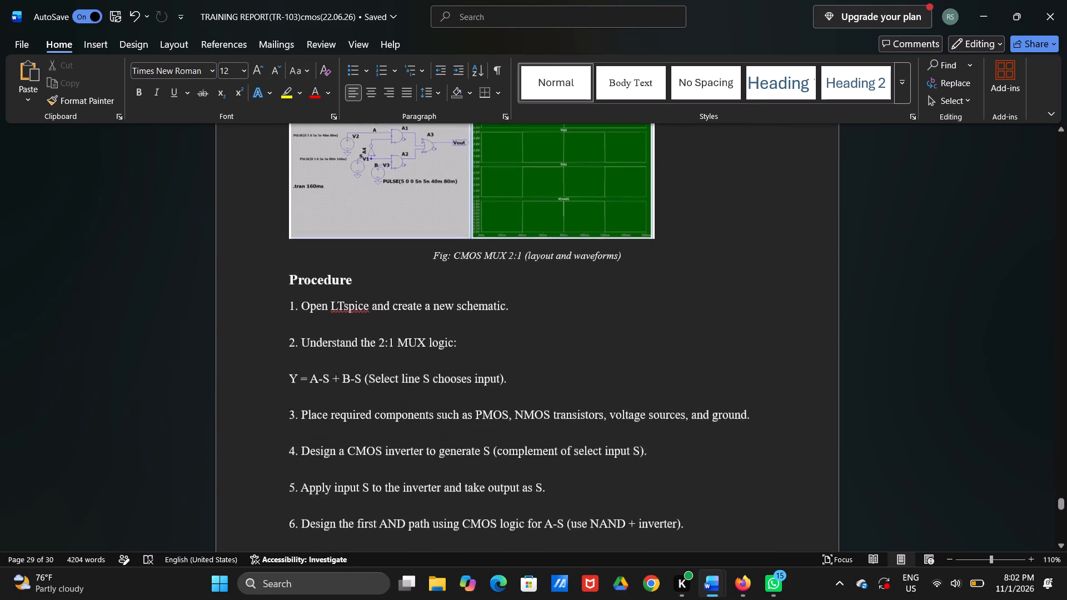
scroll(408, 426, down, 6)
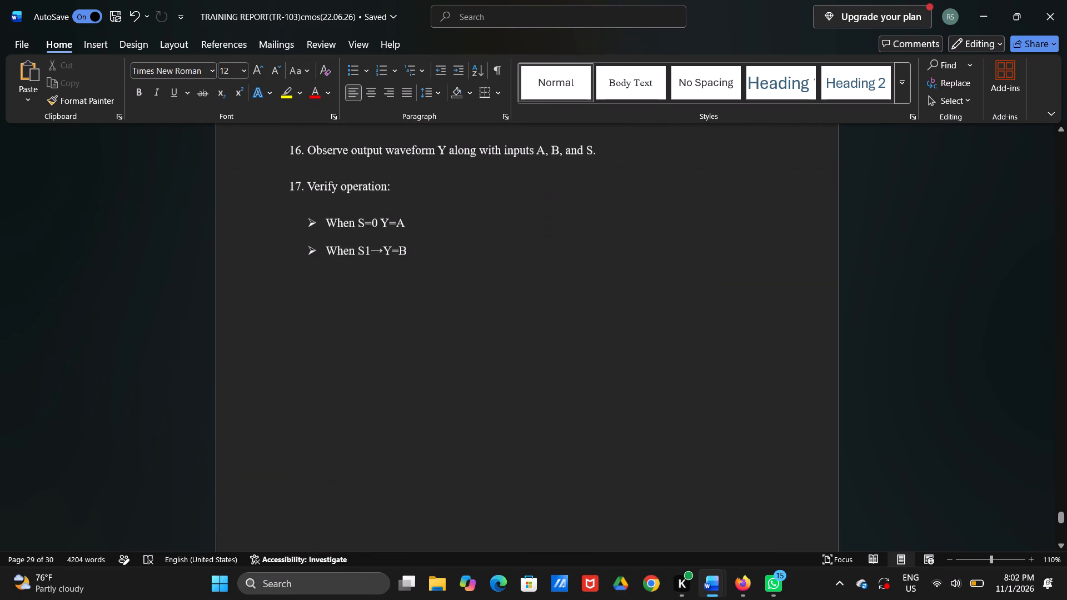
scroll(408, 426, down, 1)
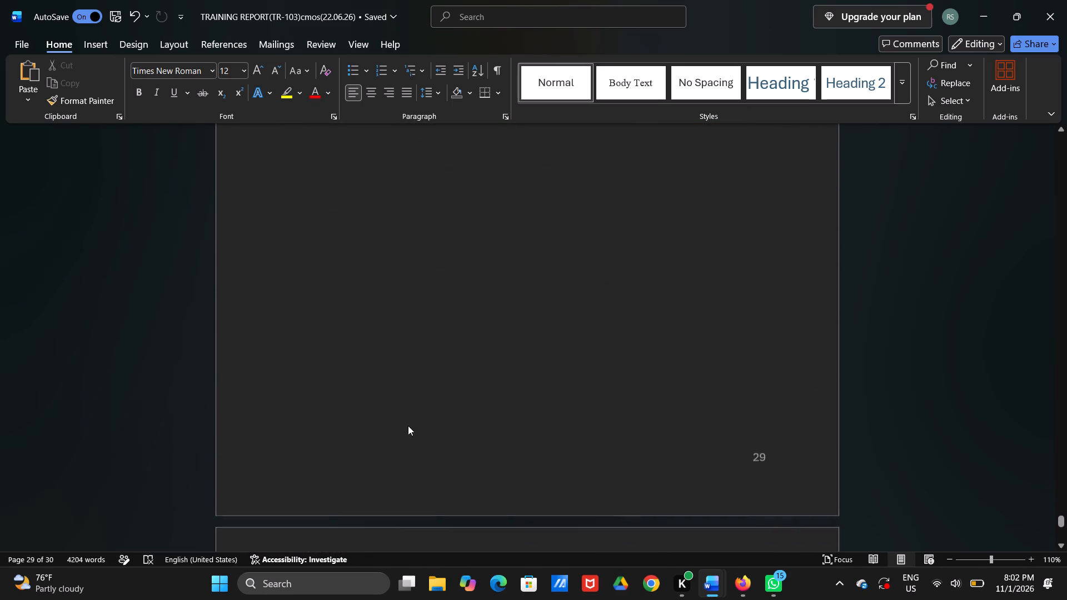
scroll(408, 426, down, 3)
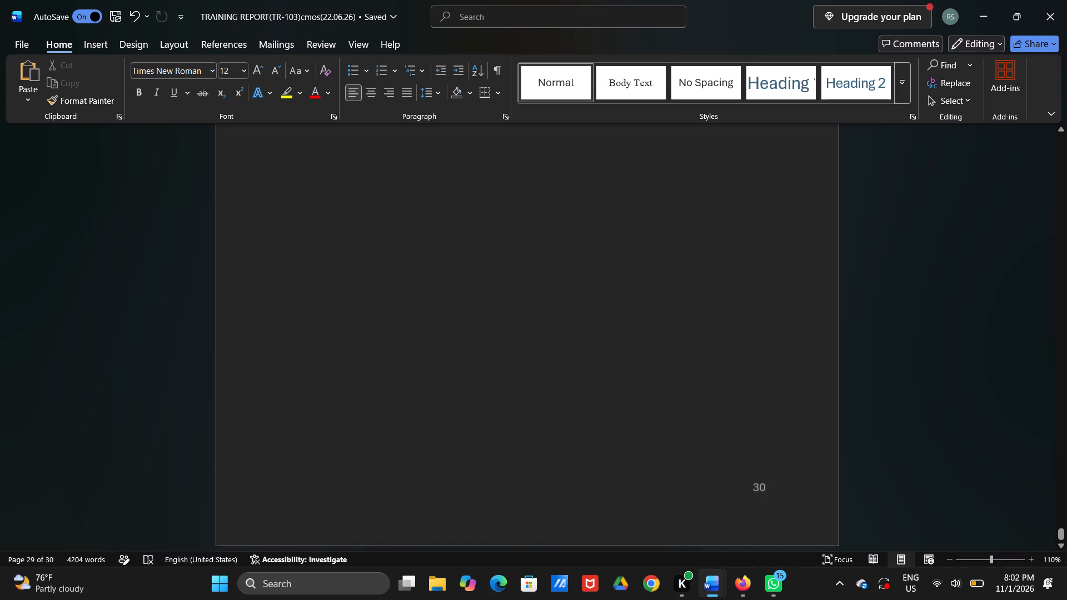
scroll(408, 426, down, 2)
scroll(408, 426, up, 3)
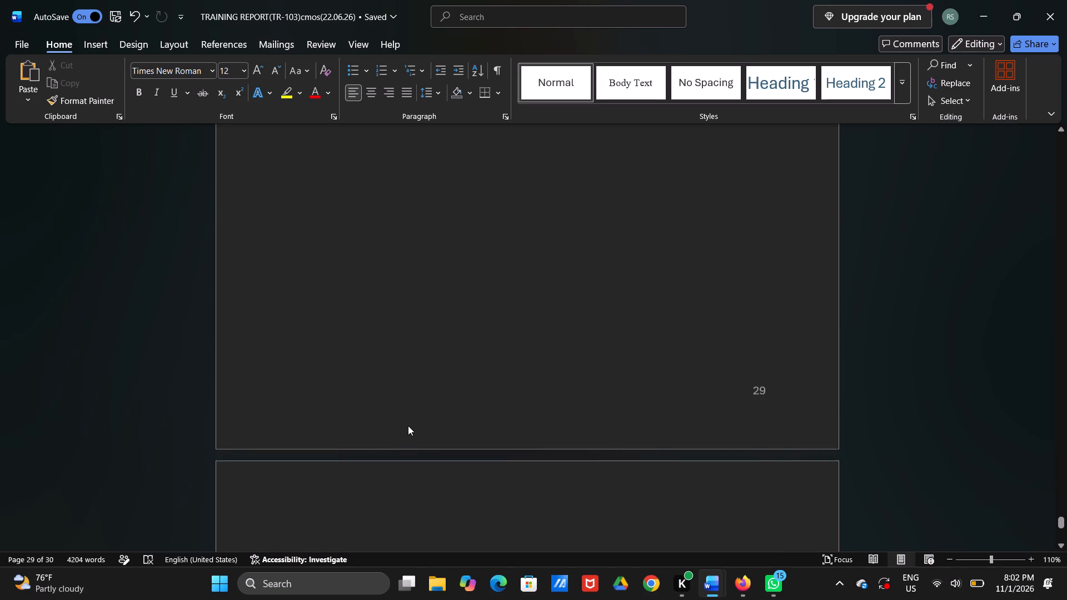
scroll(408, 426, up, 2)
right_click(408, 426)
click(344, 302)
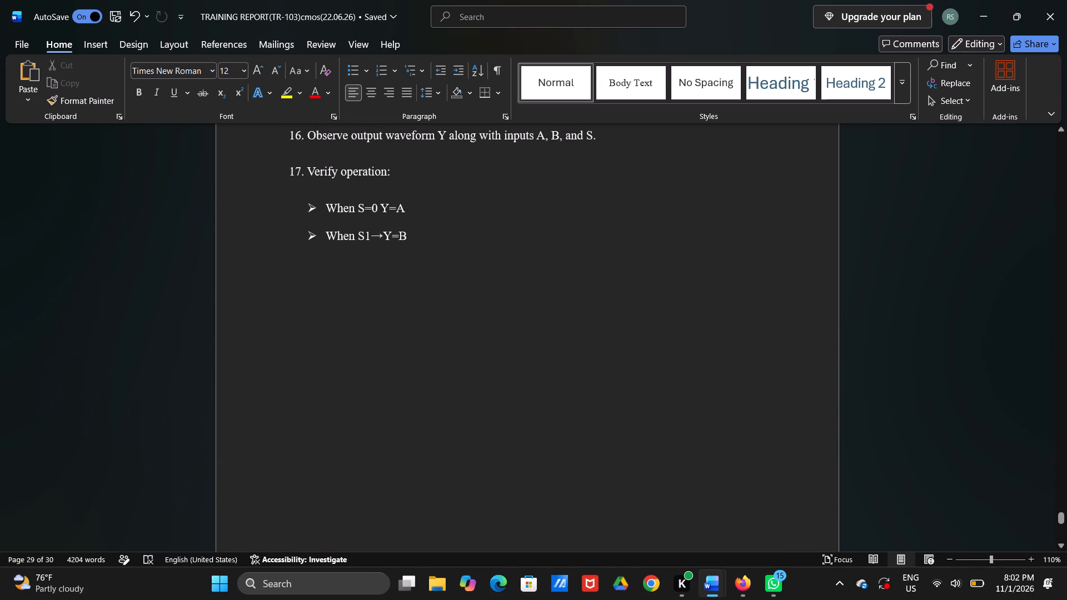
Close the ASSIGNMENT 3 document and return to the training report.
key(alt+Tab)
key(alt+Tab)
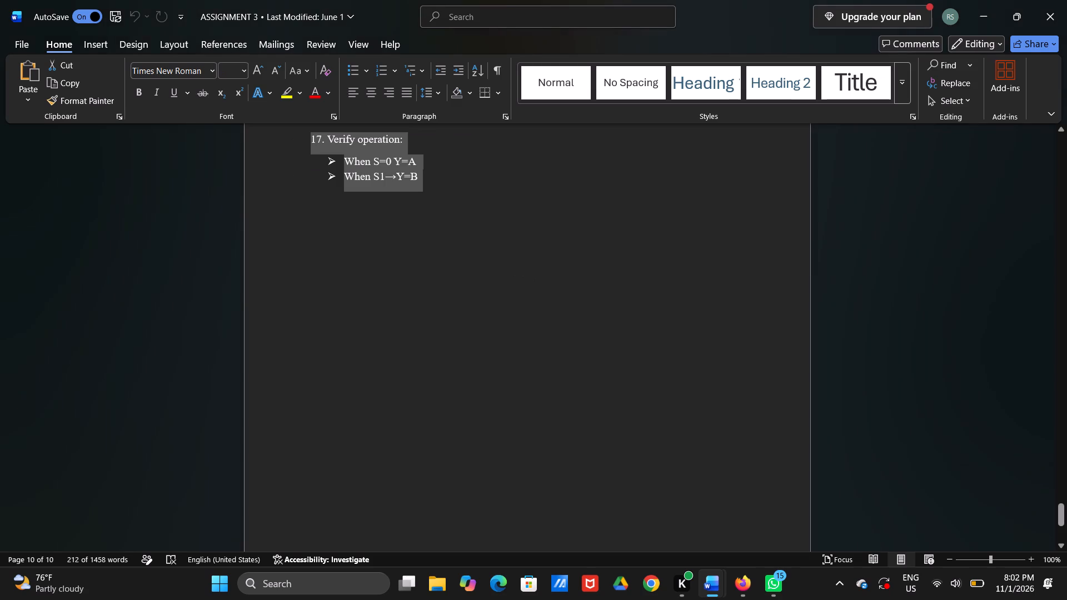
key(alt+F4)
key(alt+Tab)
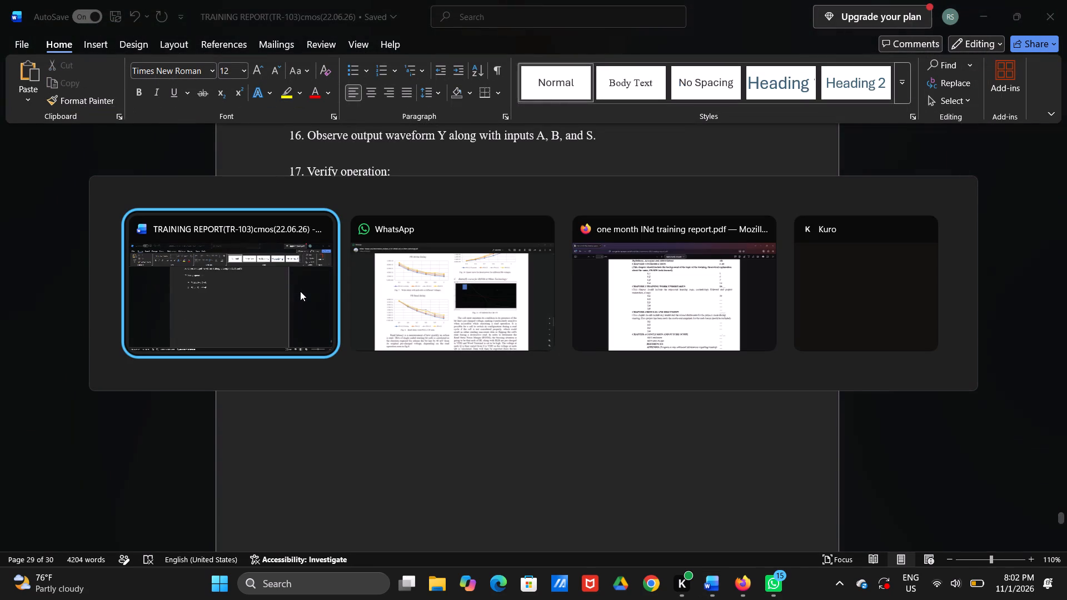
key(alt+Tab)
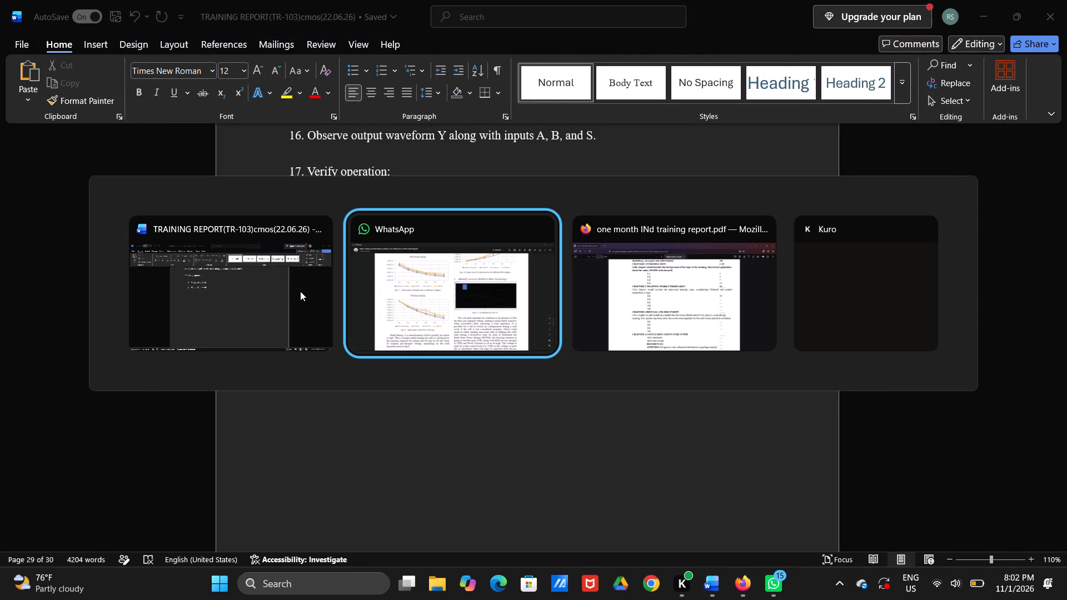
key(alt+Tab)
key(alt+Tab)
key(alt+Tab)
Place the insertion point on the blank line below step 17's bullets and check the MUX 2:1 procedure and remaining pages around it.
scroll(300, 291, down, 1)
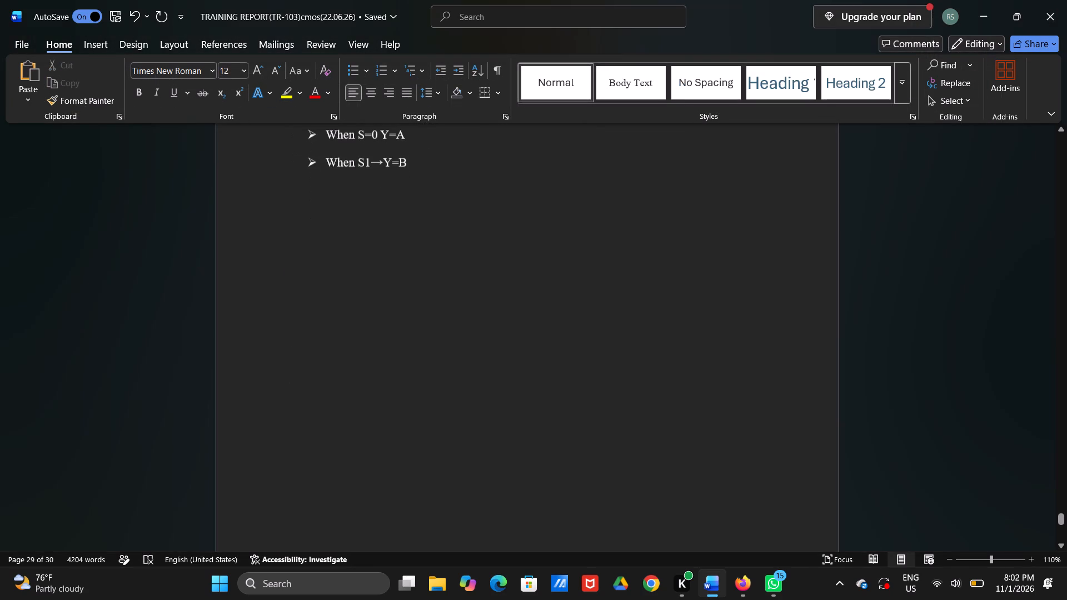
click(277, 239)
click(292, 176)
click(292, 228)
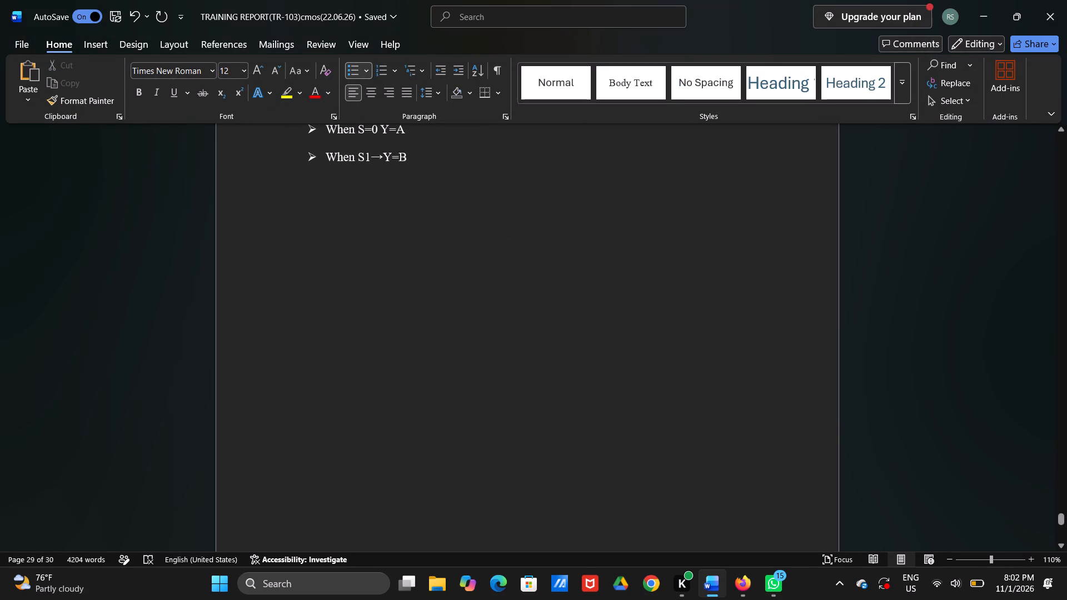
click(288, 186)
scroll(358, 276, up, 2)
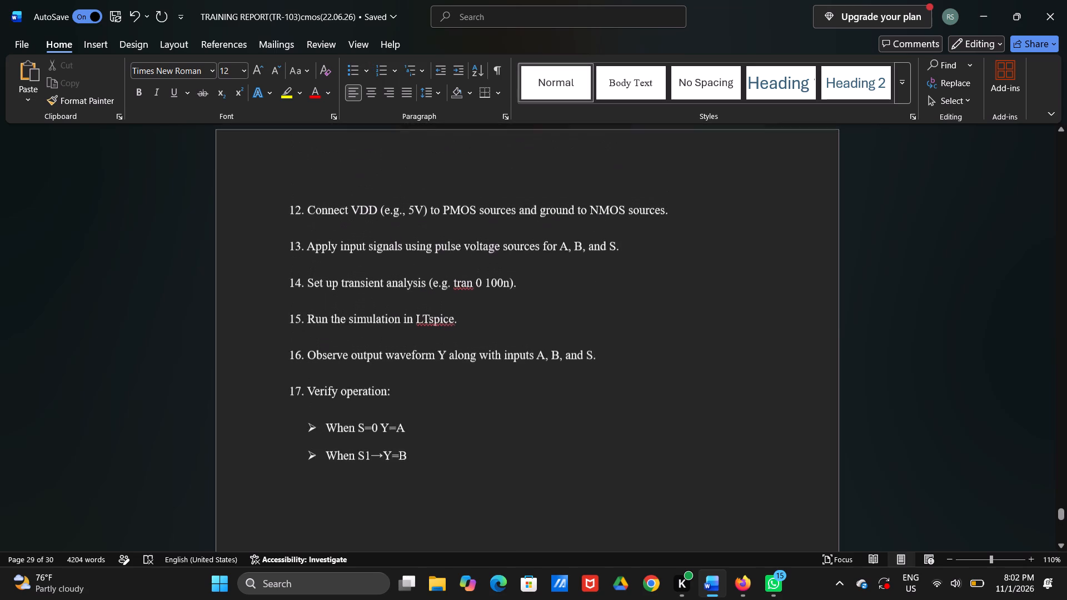
scroll(358, 276, up, 2)
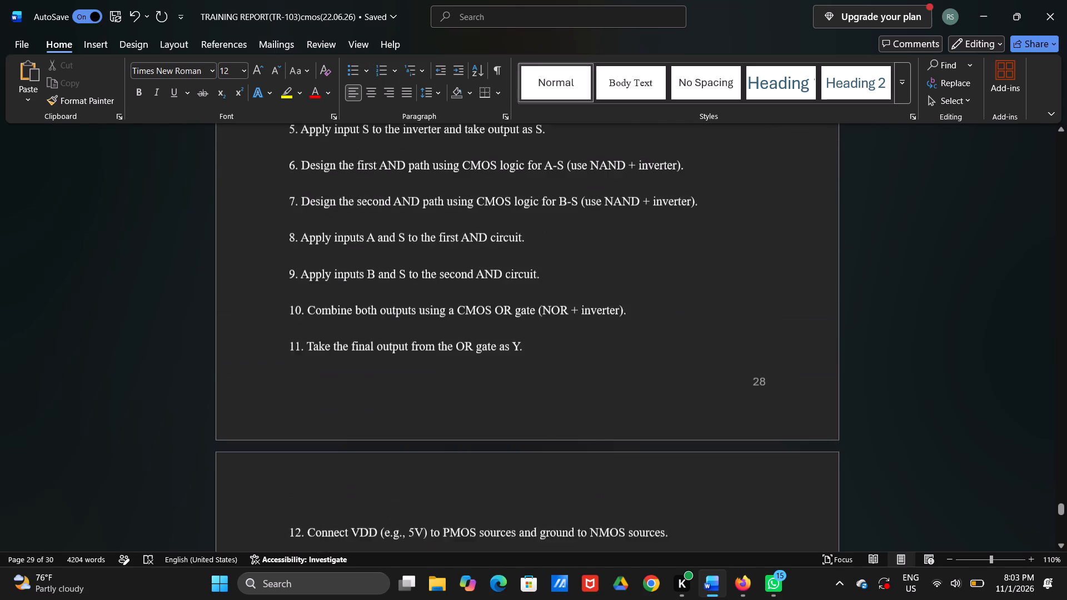
scroll(358, 276, down, 7)
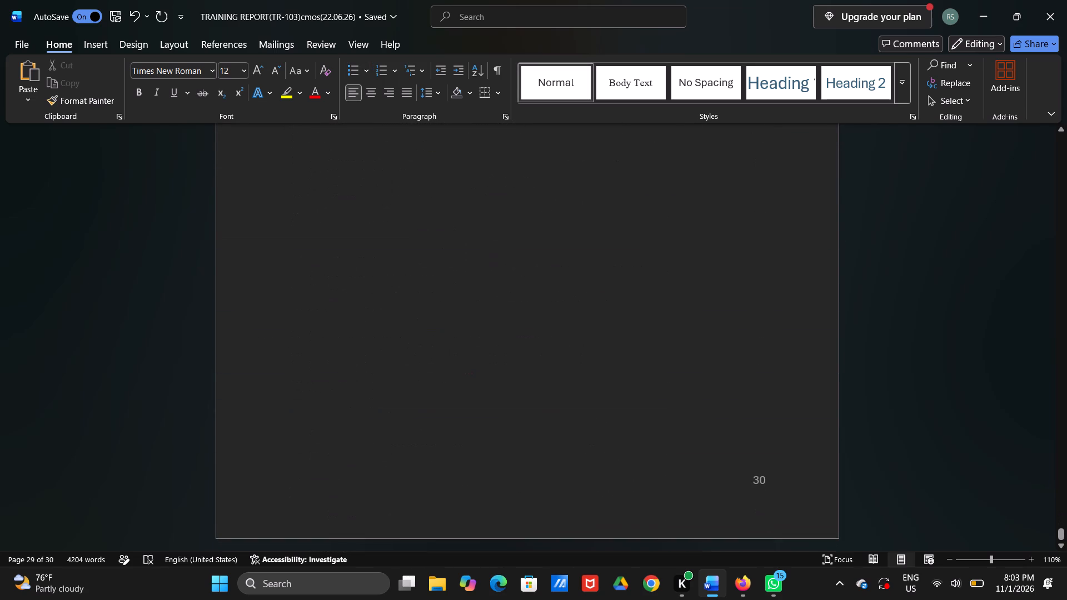
scroll(358, 276, down, 1)
scroll(358, 276, up, 2)
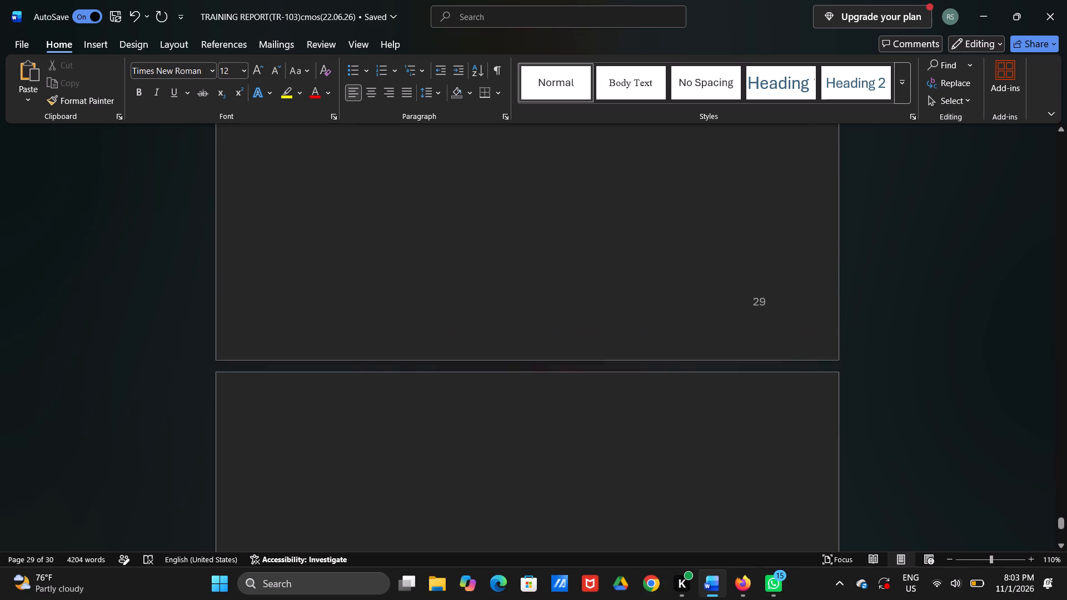
scroll(358, 276, up, 2)
click(329, 246)
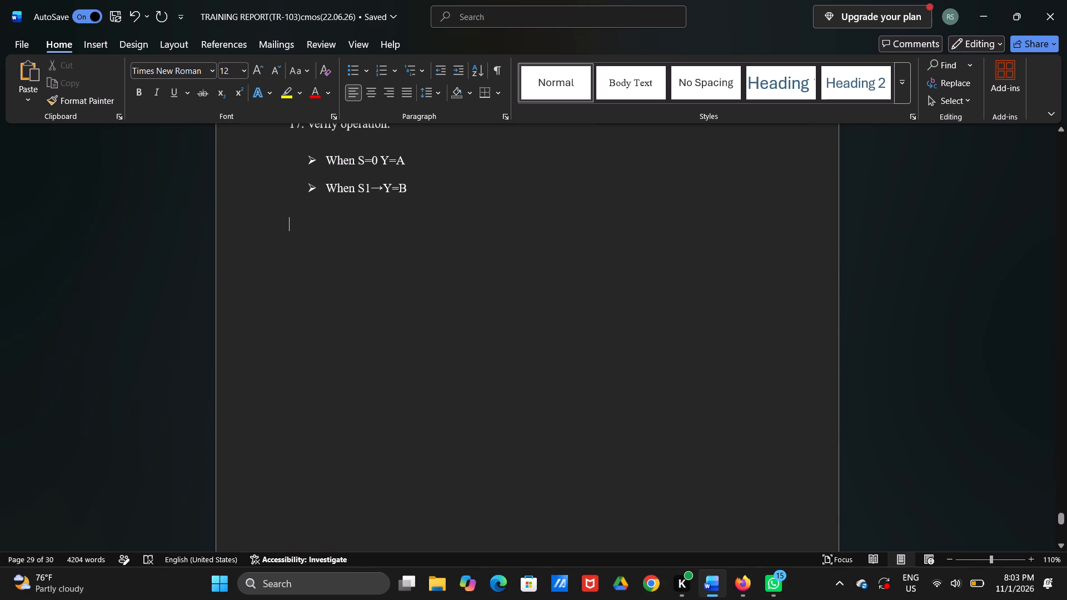
click(298, 220)
scroll(298, 220, down, 1)
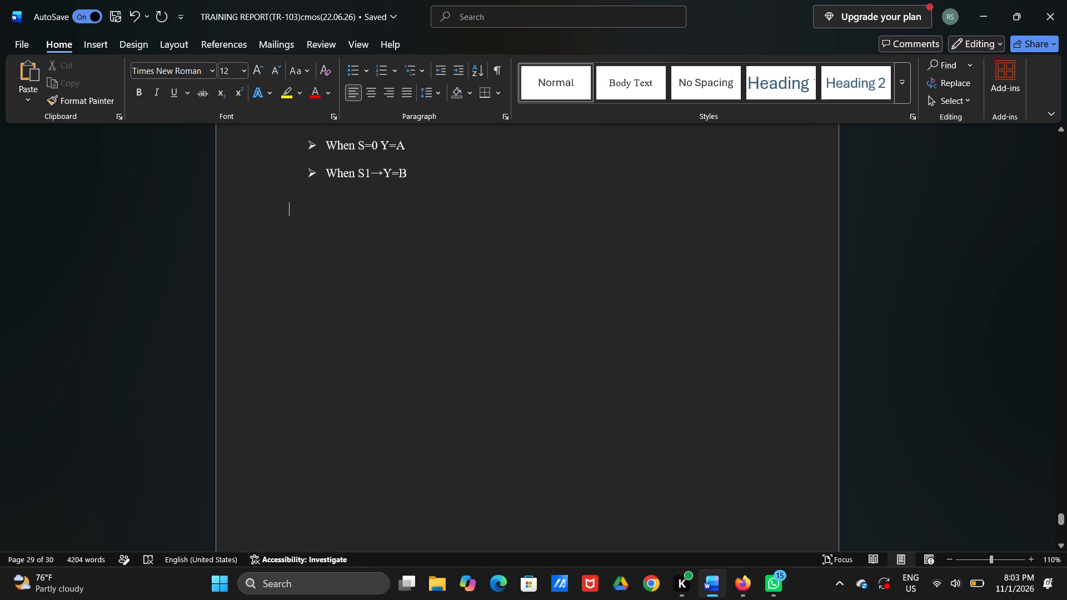
scroll(298, 220, down, 1)
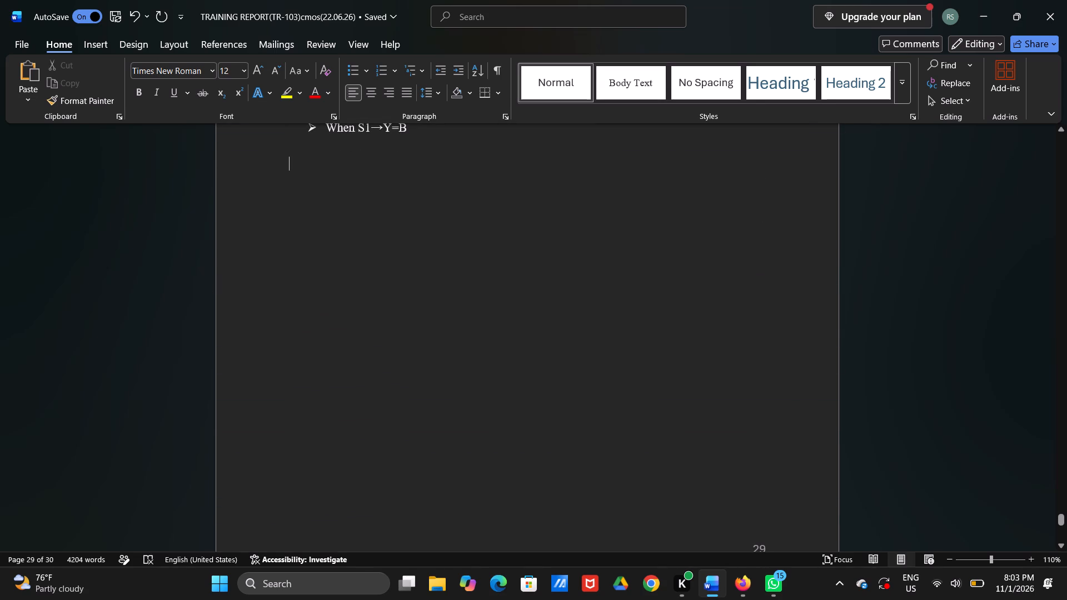
Look back through the report from the MUX 2:1 section to the 6T SRAM figure, examining how headings and figure captions are numbered.
scroll(298, 220, up, 1)
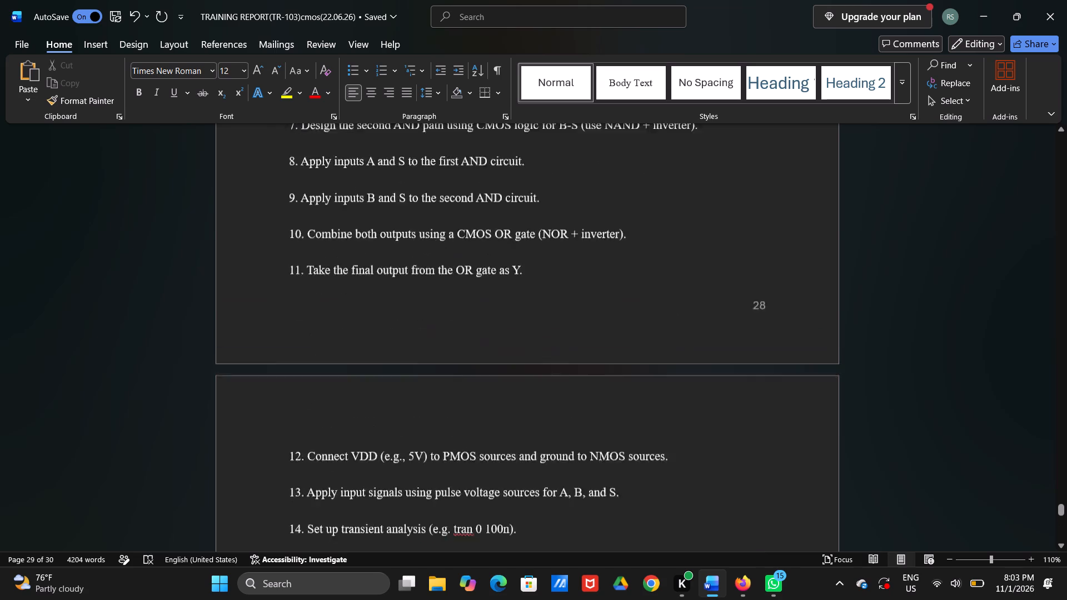
scroll(298, 220, up, 2)
scroll(298, 220, down, 2)
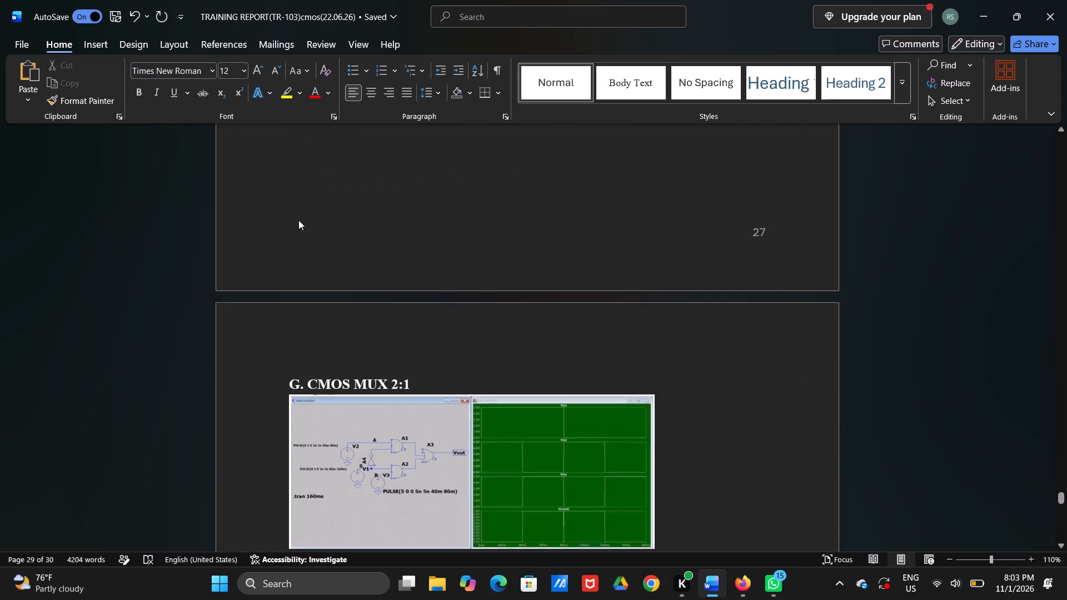
scroll(298, 220, down, 1)
scroll(298, 220, up, 2)
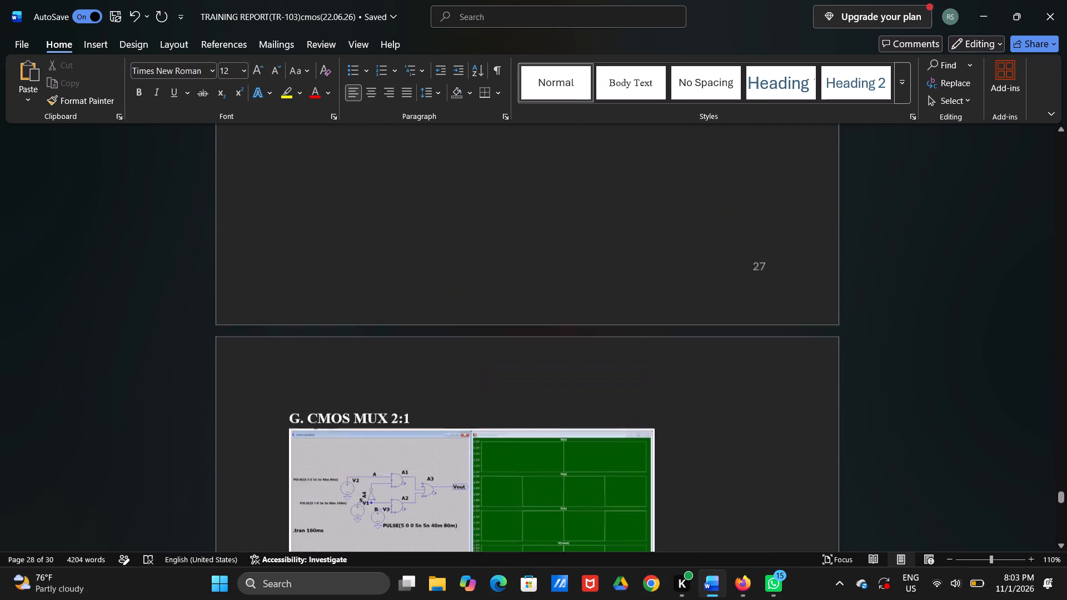
scroll(298, 220, up, 11)
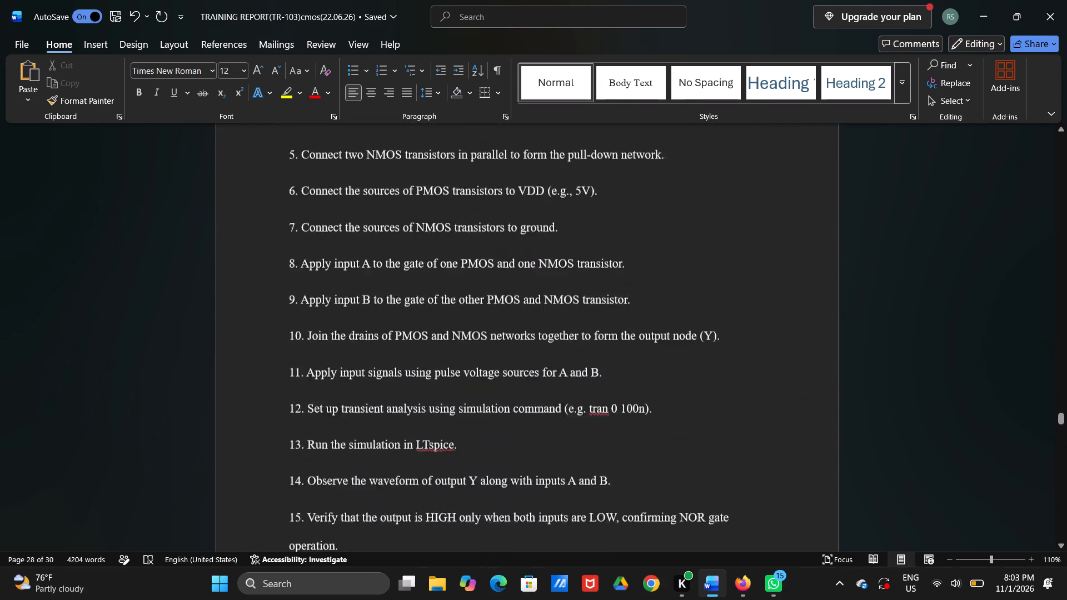
scroll(298, 220, up, 3)
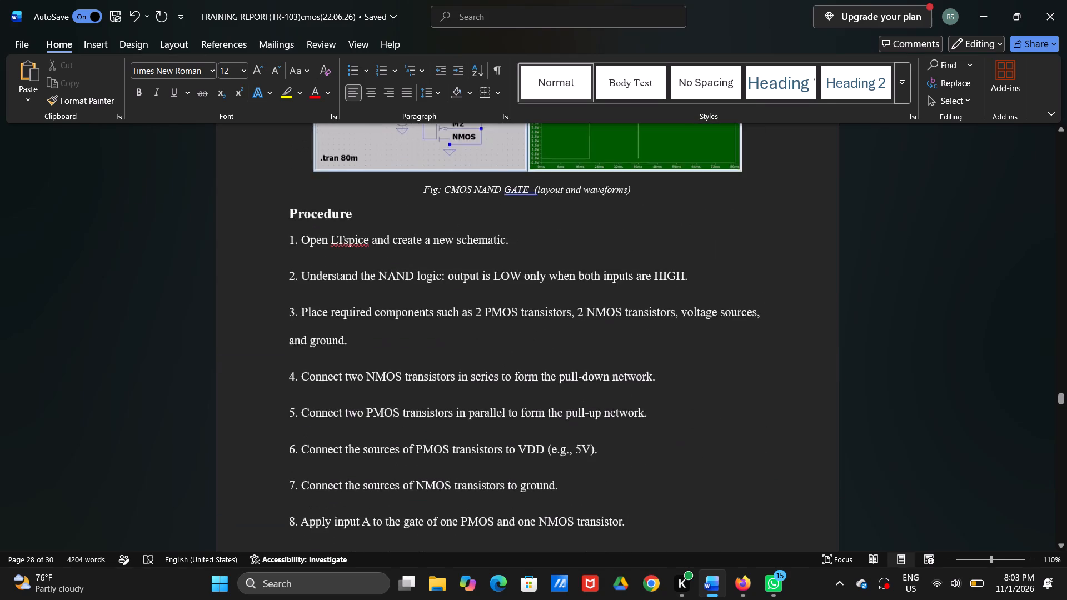
scroll(298, 220, up, 4)
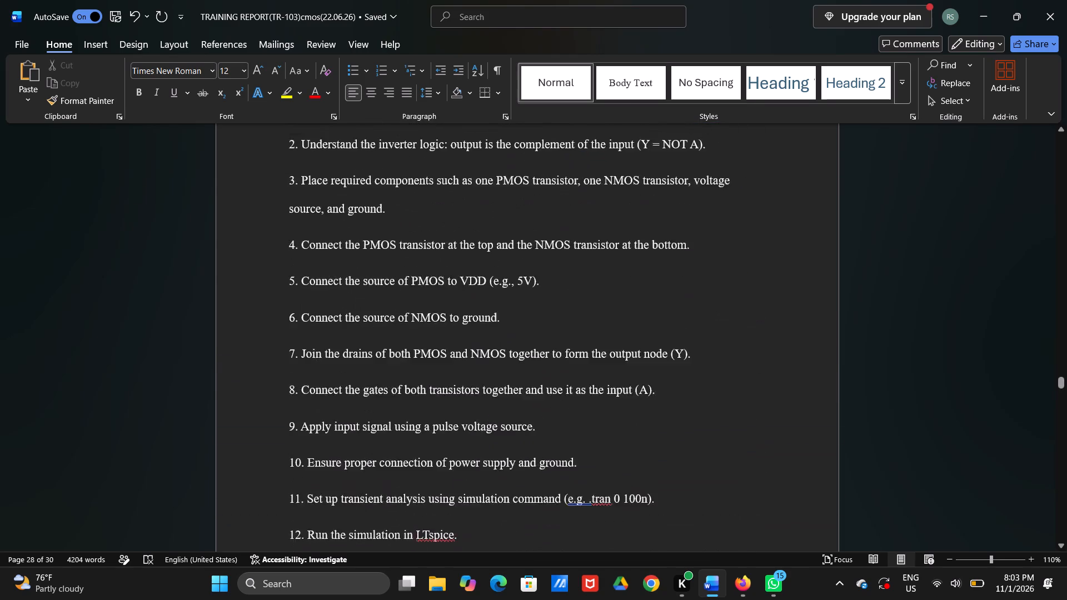
scroll(298, 220, up, 4)
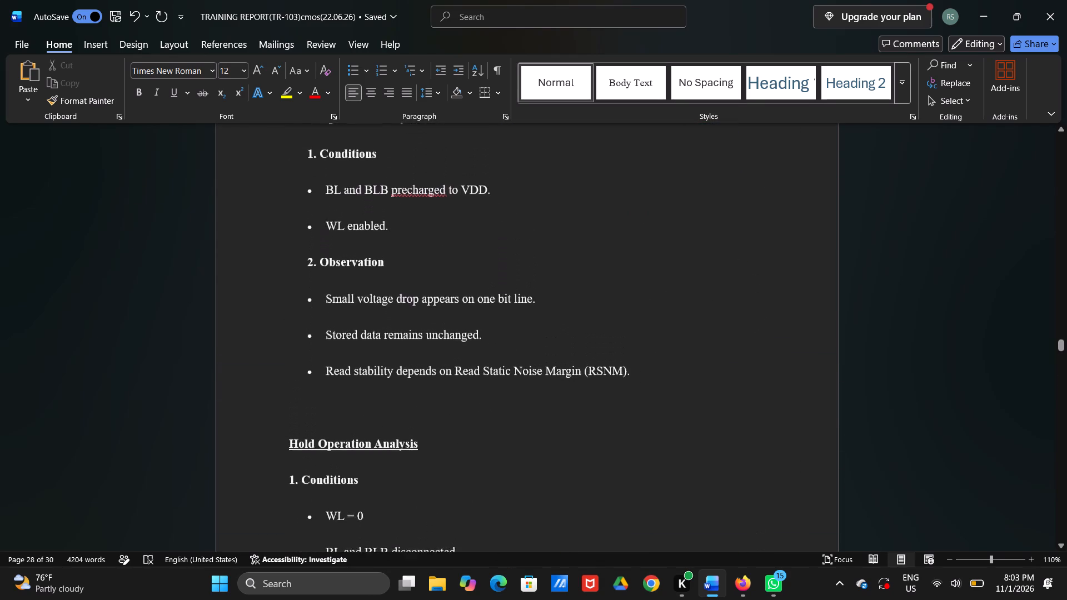
scroll(298, 220, up, 4)
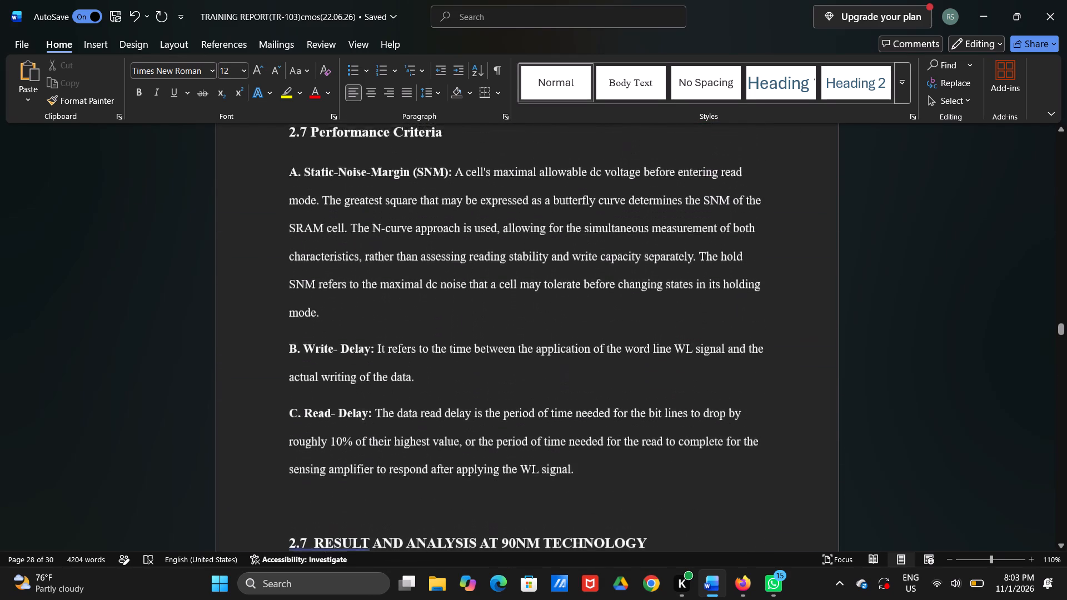
scroll(298, 220, up, 4)
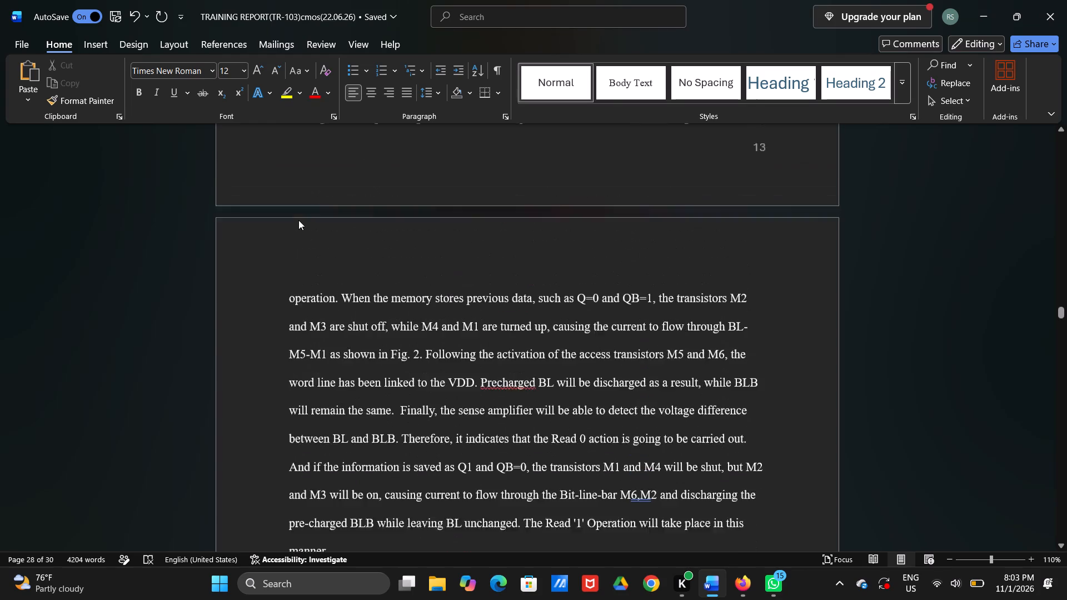
scroll(298, 220, up, 3)
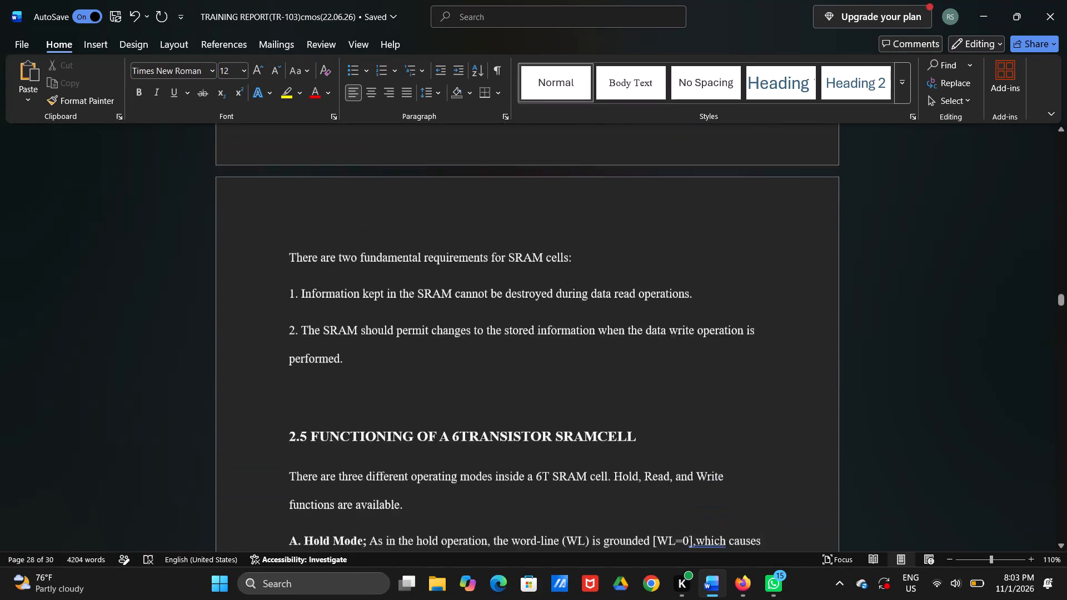
scroll(298, 220, up, 2)
scroll(298, 220, down, 1)
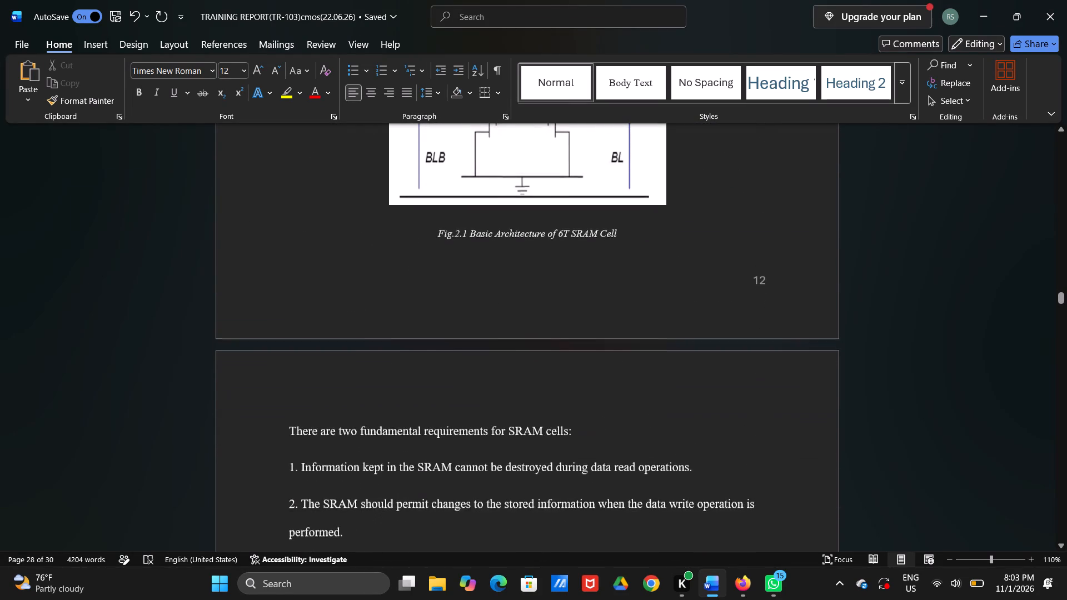
scroll(298, 220, down, 5)
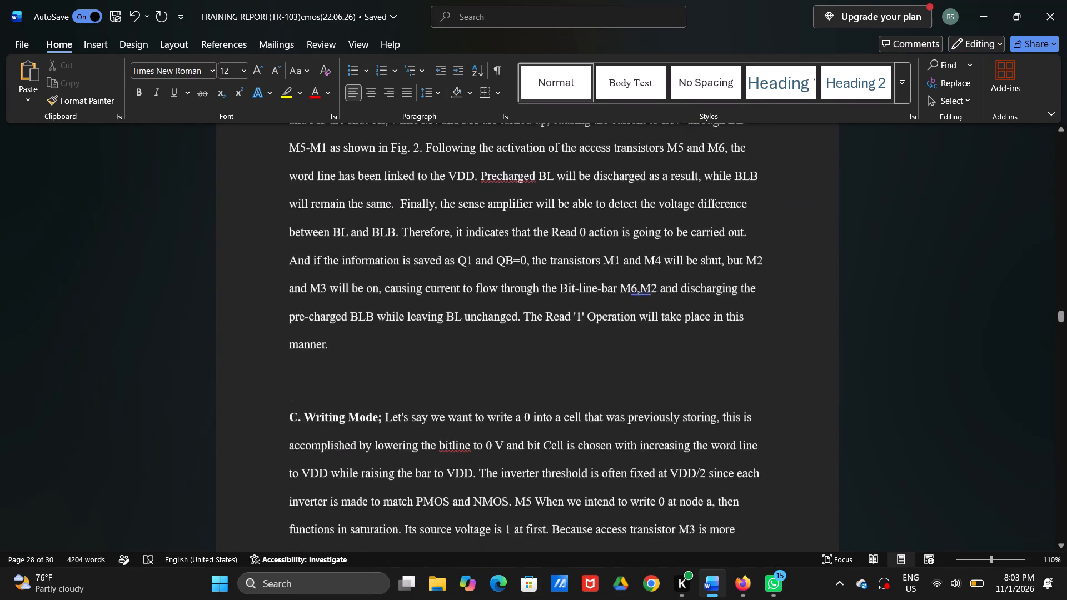
scroll(298, 220, down, 3)
scroll(298, 220, up, 1)
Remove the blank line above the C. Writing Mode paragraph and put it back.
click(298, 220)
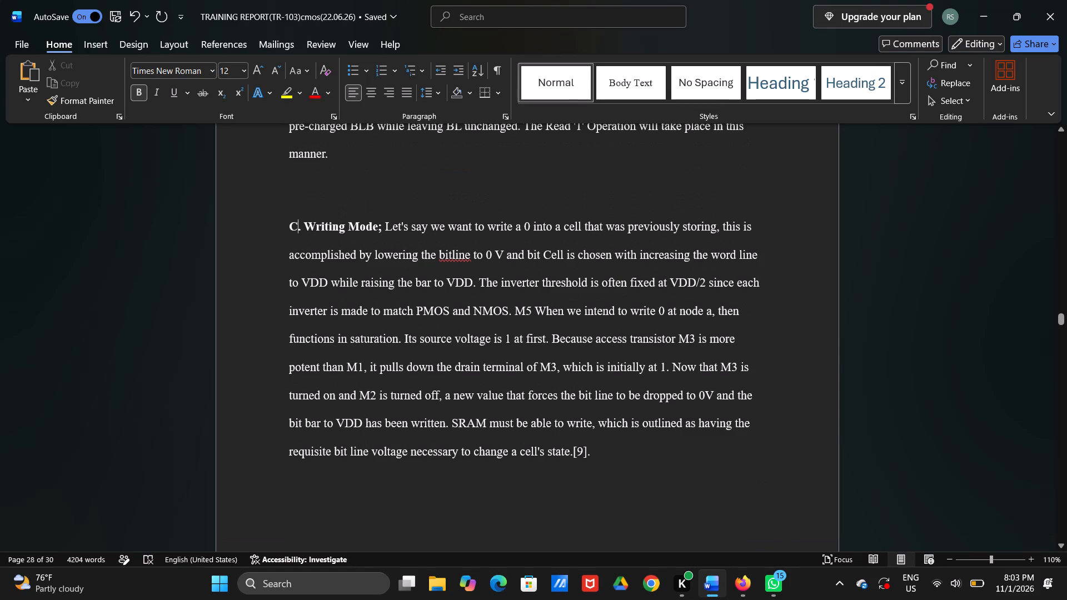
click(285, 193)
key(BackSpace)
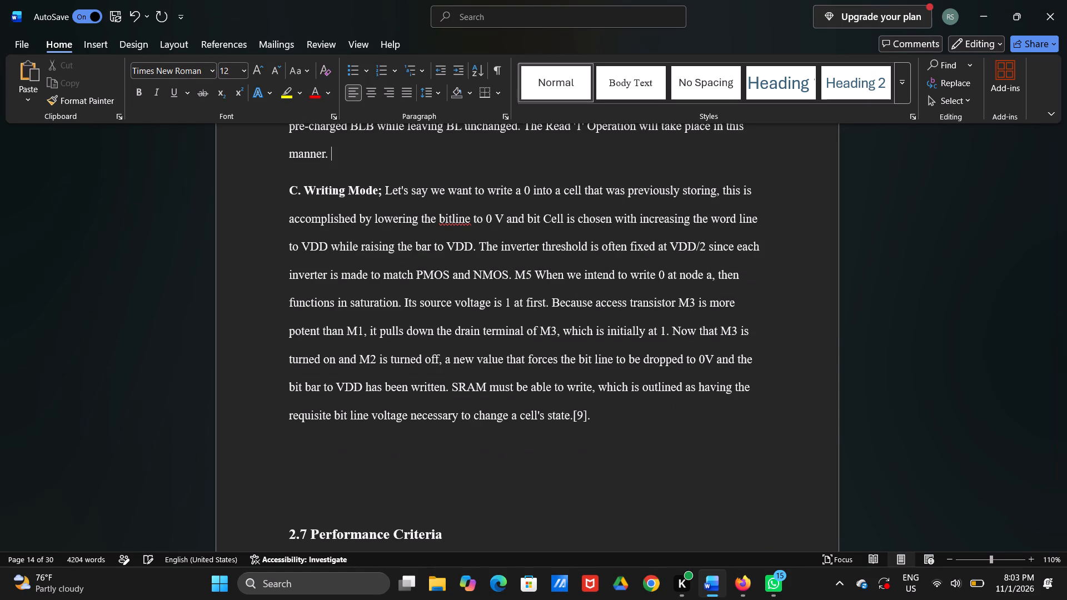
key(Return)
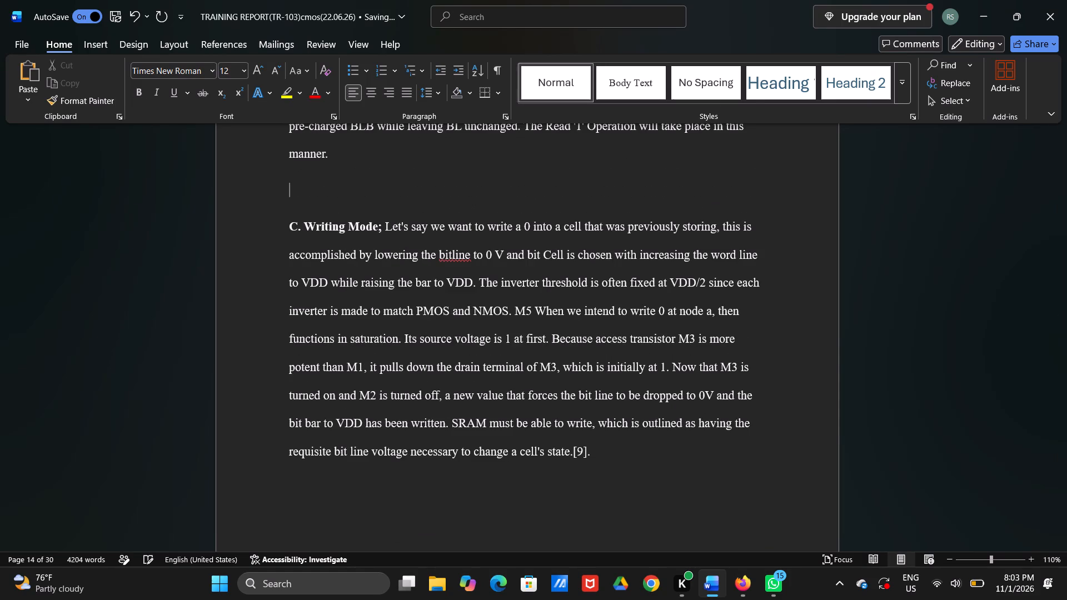
Number the CMOS INVERTER figure caption by adding a space and 2.3 after "Fig".
scroll(285, 193, down, 3)
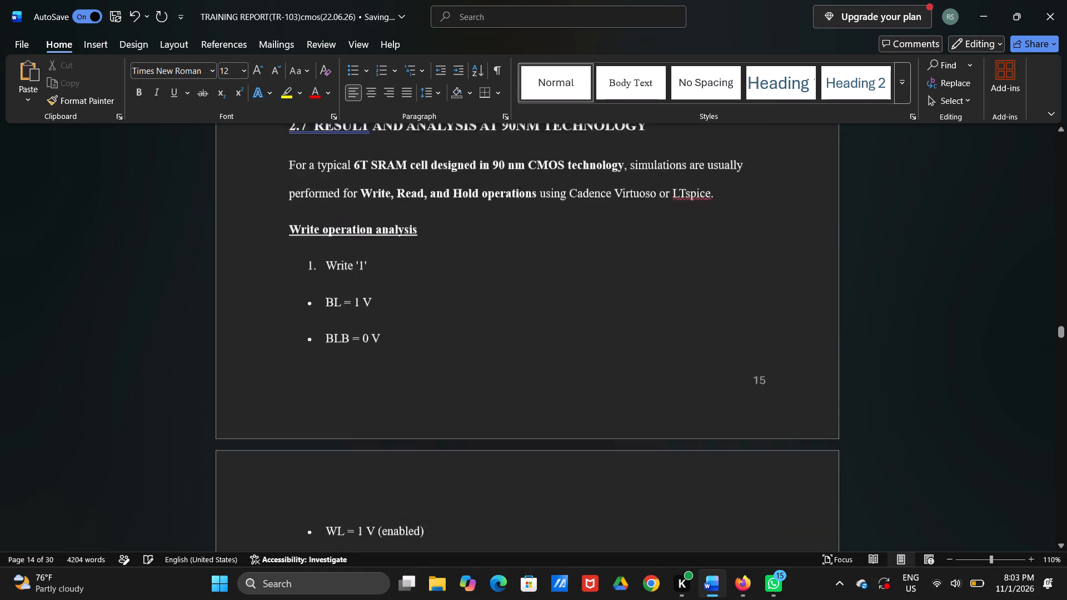
scroll(285, 193, up, 1)
scroll(285, 193, down, 2)
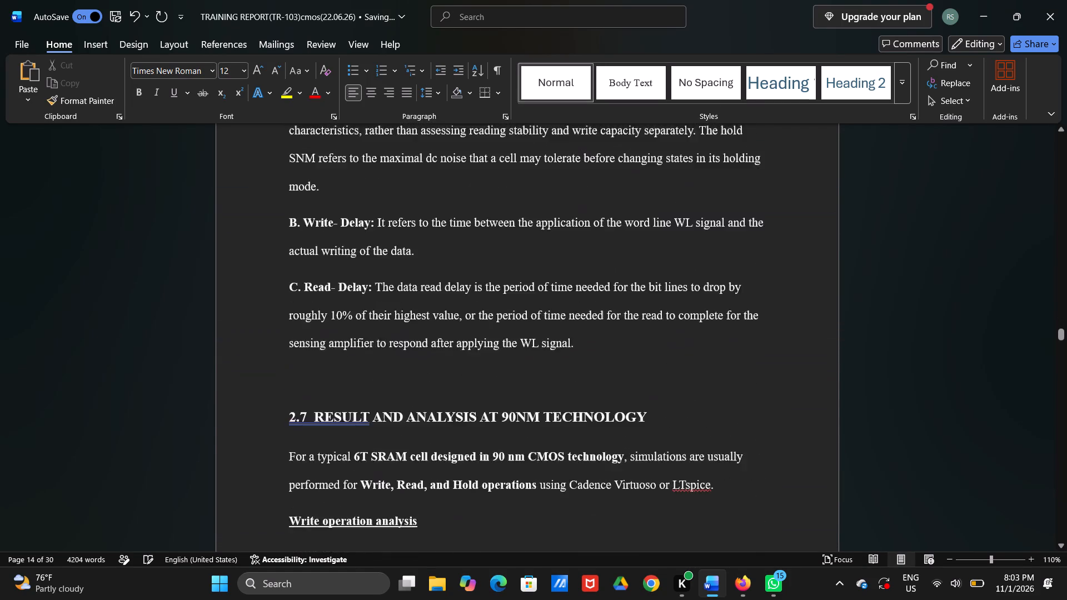
scroll(285, 193, down, 4)
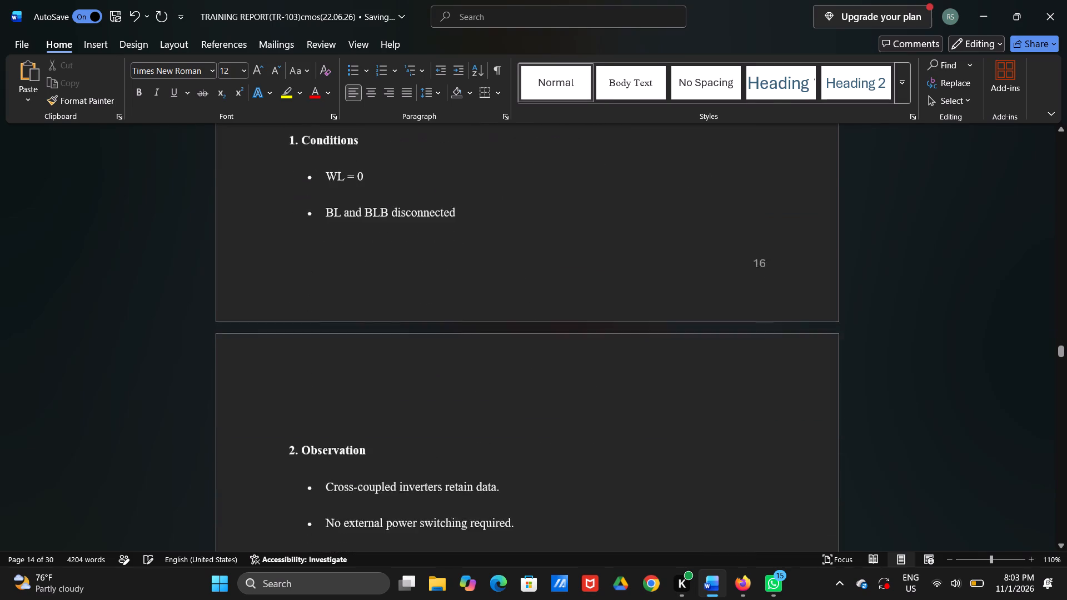
scroll(285, 193, down, 4)
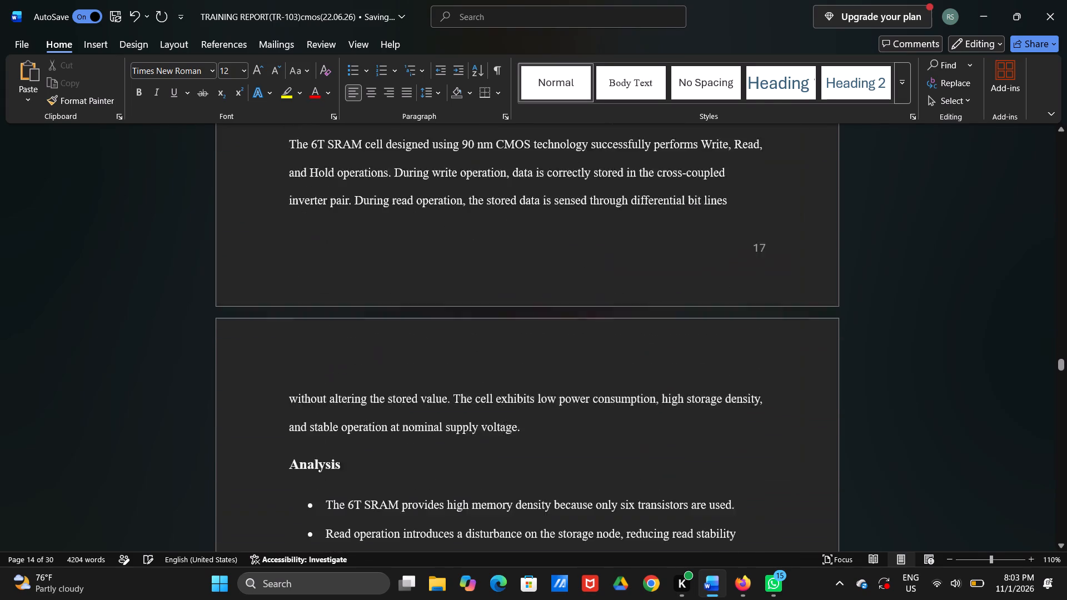
scroll(285, 193, down, 3)
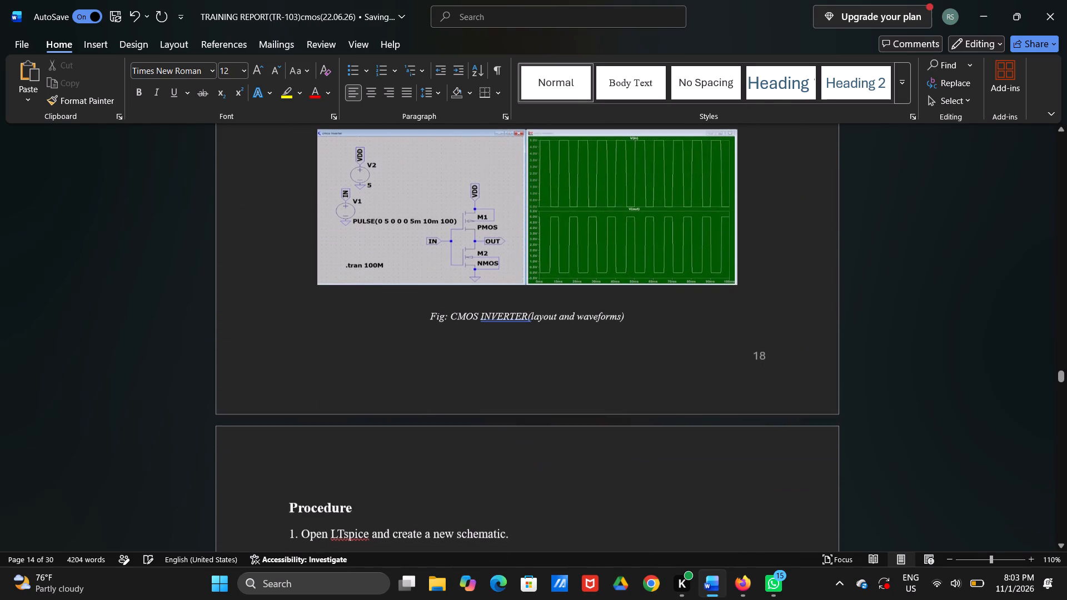
click(445, 309)
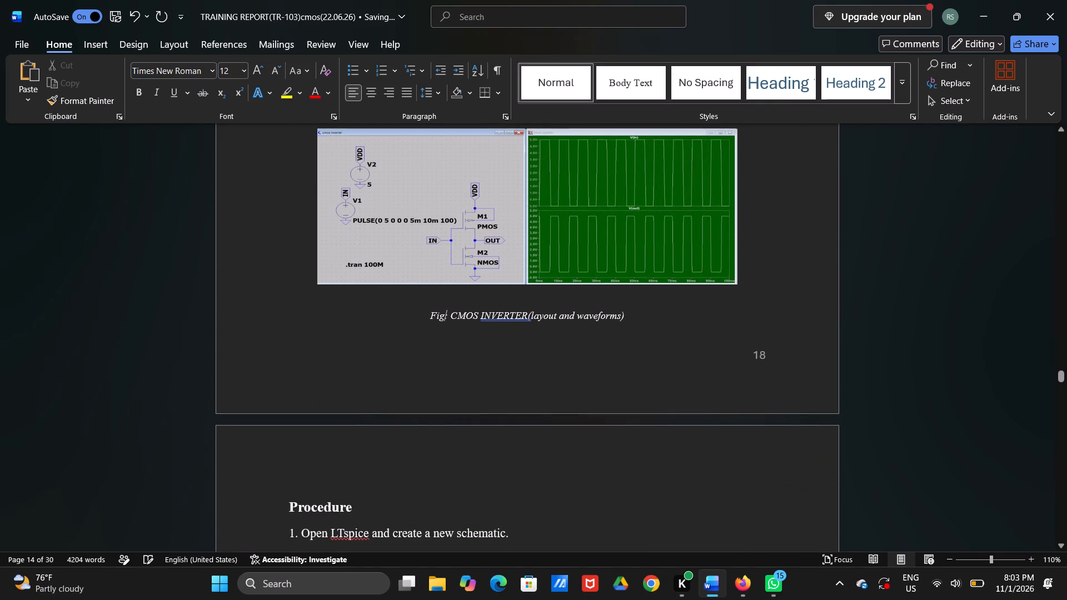
key(space)
text(2.3)
Number the CMOS NAND GATE figure caption by adding 2.4 directly after "Fig".
scroll(445, 309, down, 5)
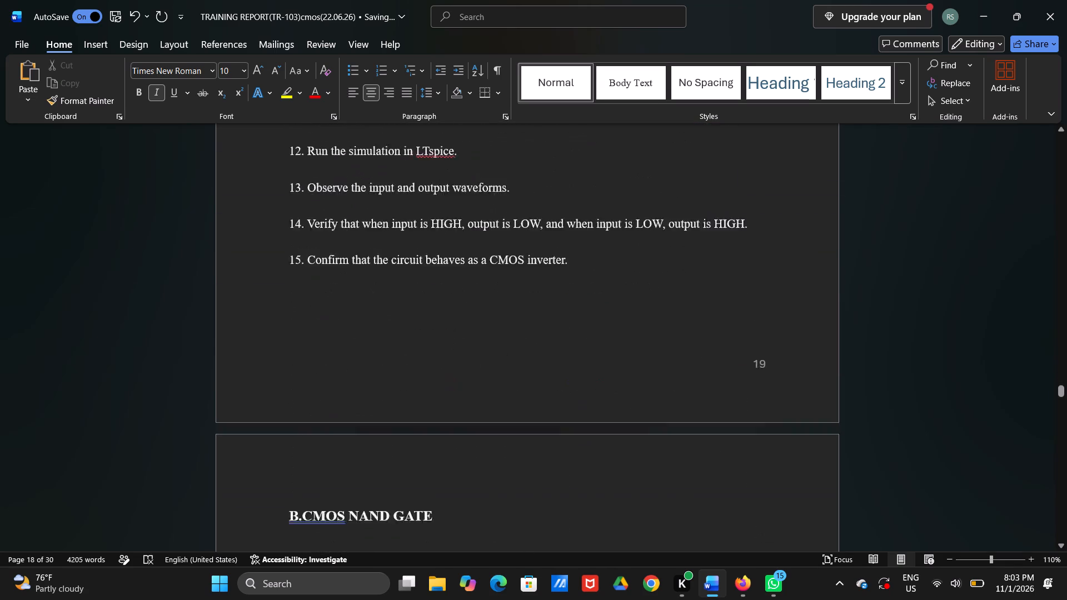
scroll(445, 309, down, 2)
scroll(445, 309, up, 1)
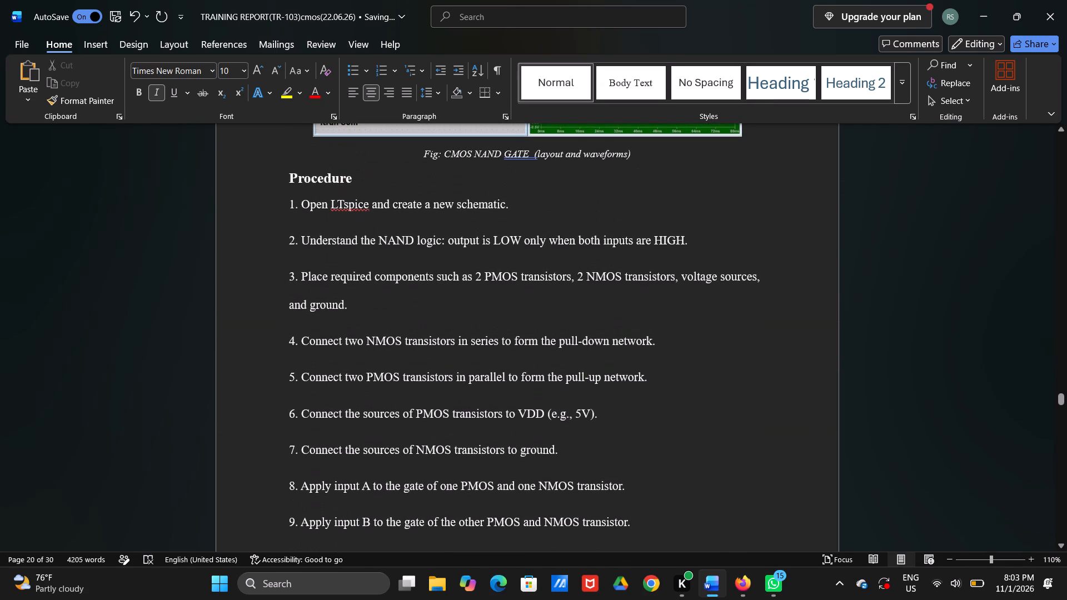
click(440, 153)
text(2.4)
Number the CMOS NOR GATE figure caption by adding a space and 2.5 after "Fig".
scroll(443, 63, up, 2)
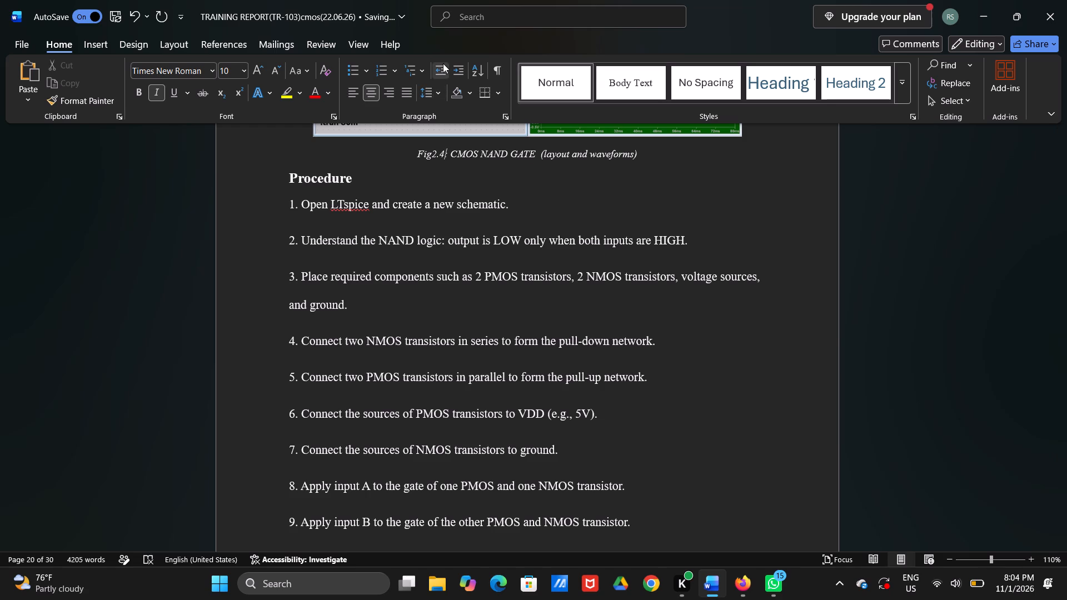
scroll(443, 63, down, 1)
scroll(478, 223, down, 2)
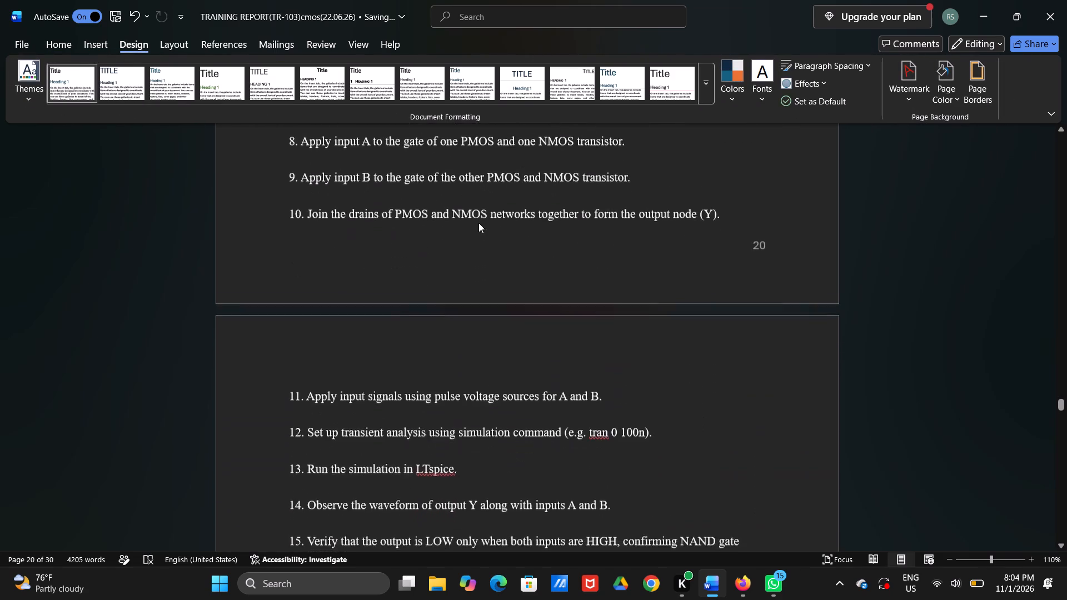
scroll(478, 223, down, 2)
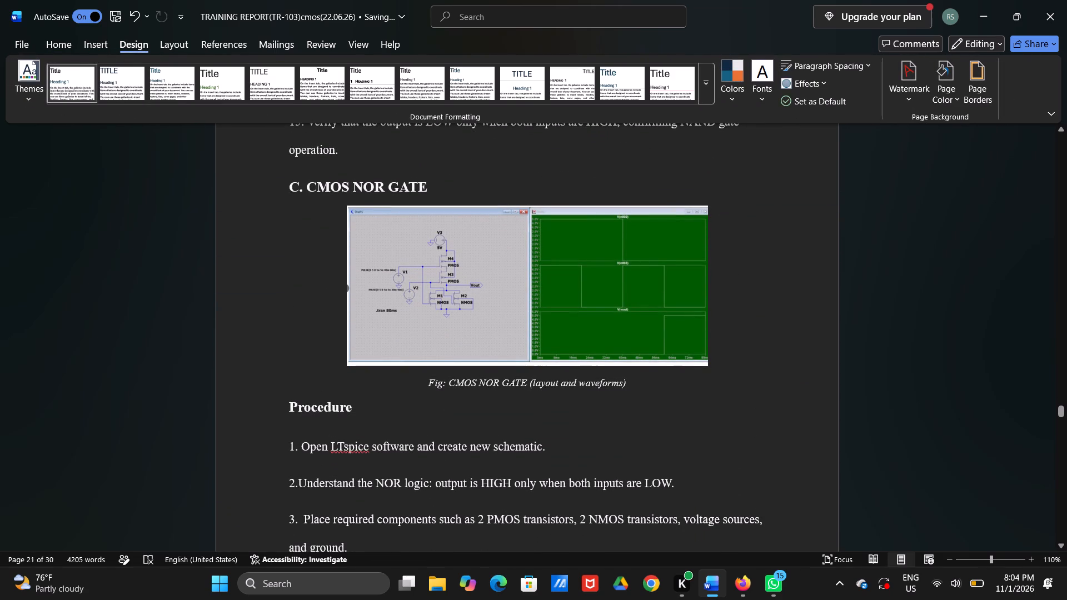
click(443, 384)
key(space)
text(2.5)
Shrink the CMOS OR GATE figure proportionally to about three quarters of its width so it fits on the page under its heading.
scroll(443, 384, up, 2)
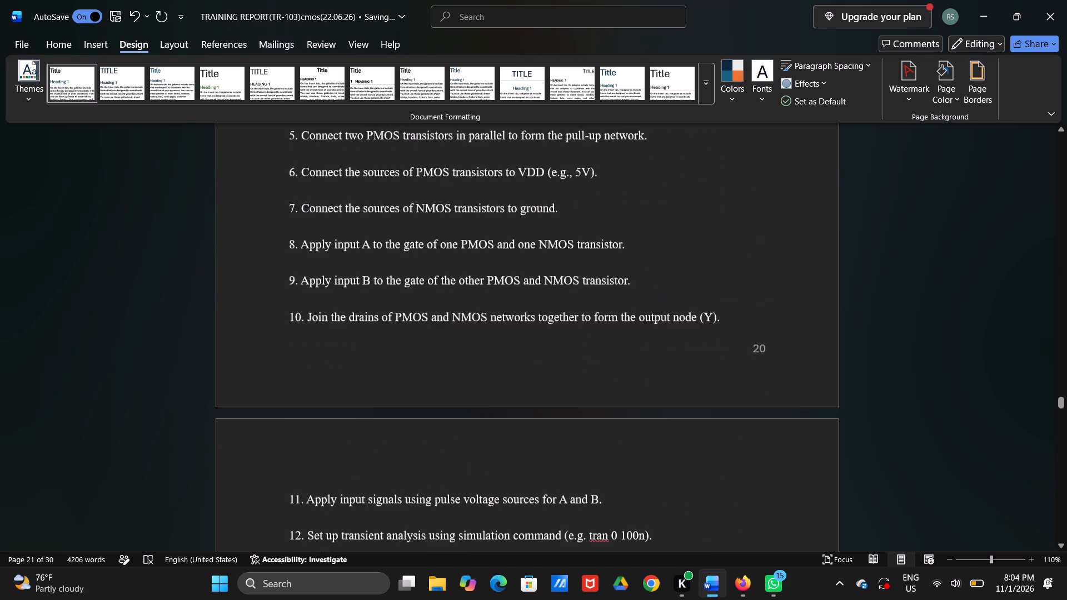
scroll(443, 384, up, 2)
scroll(443, 384, down, 3)
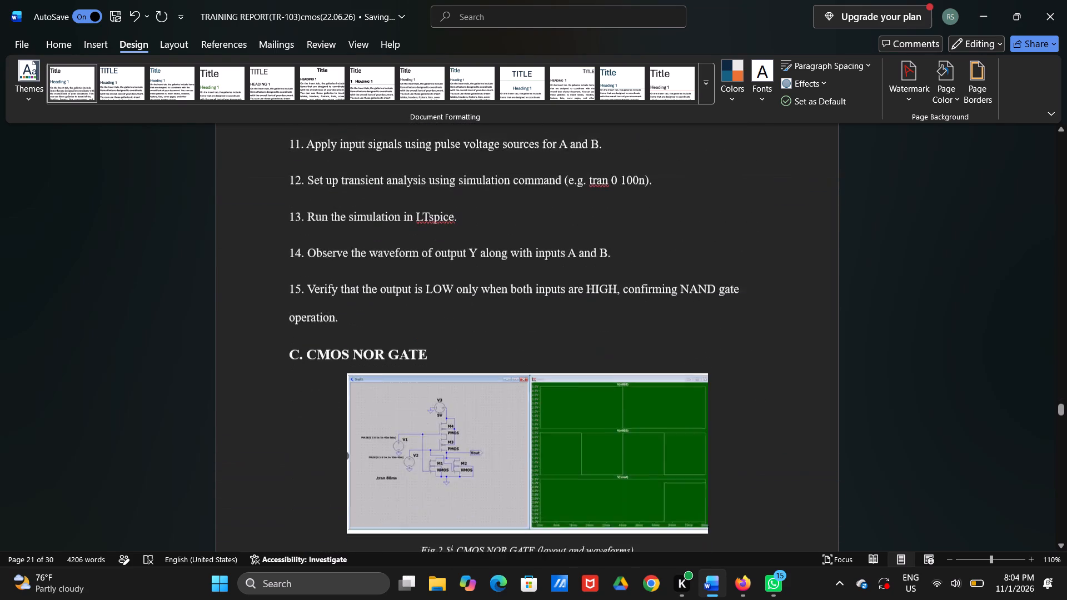
scroll(443, 384, down, 6)
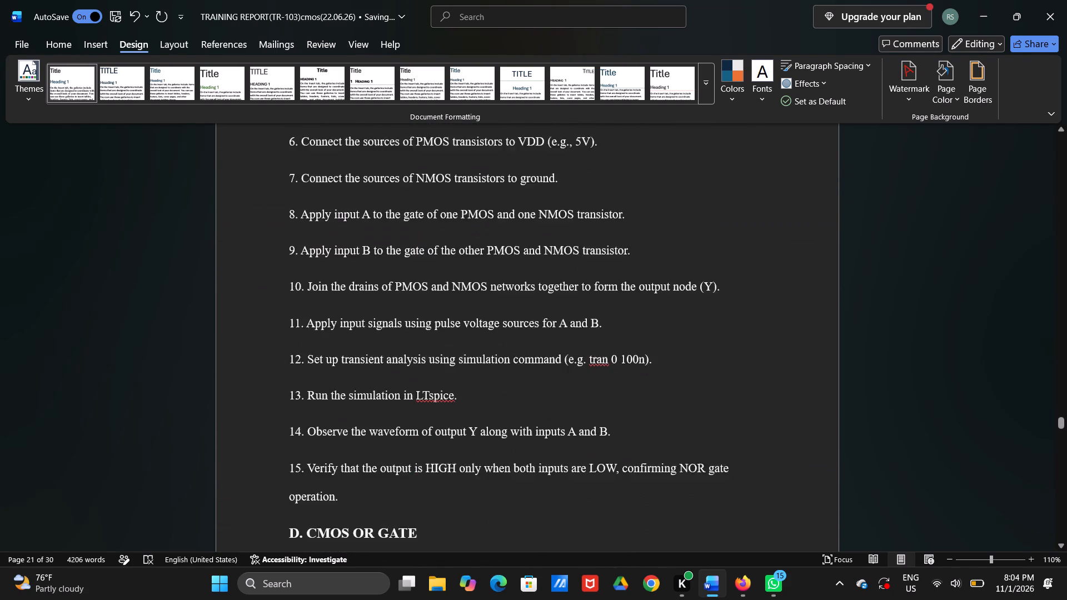
scroll(443, 384, down, 3)
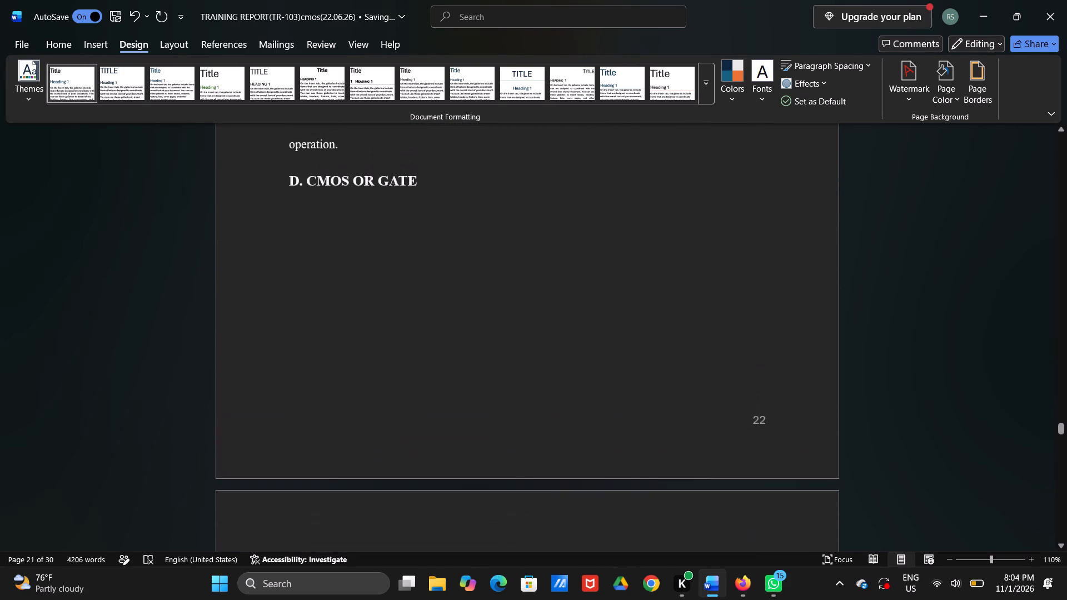
scroll(443, 384, down, 1)
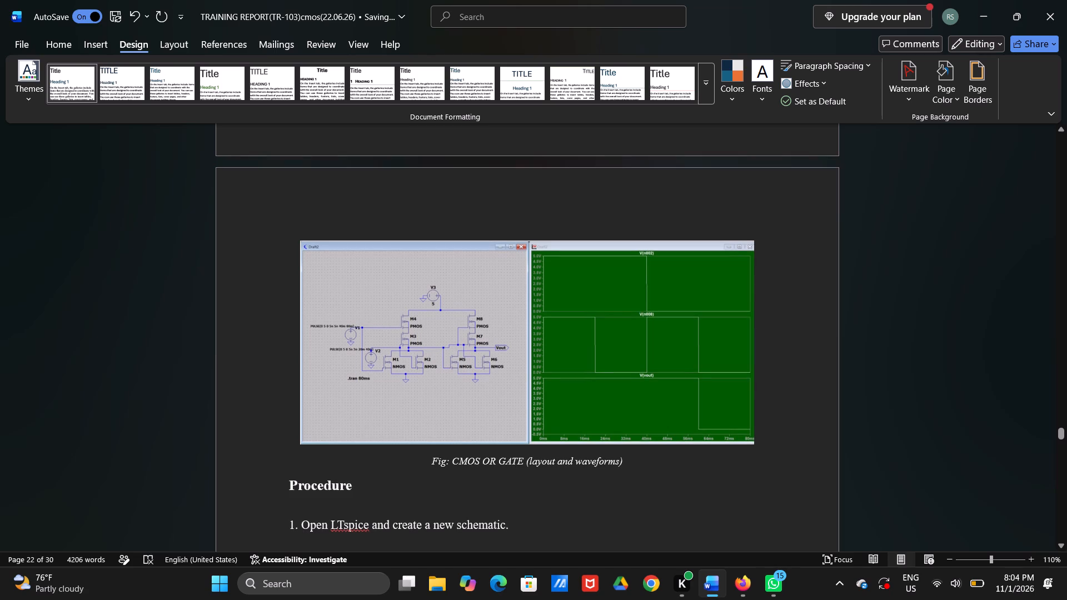
click(554, 424)
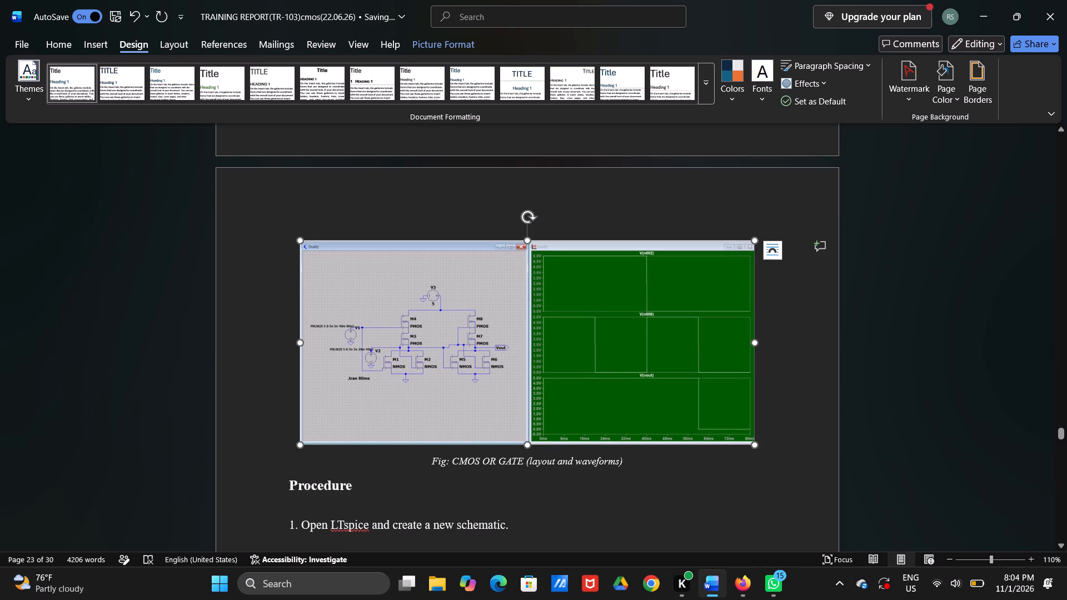
drag(757, 446, 720, 418)
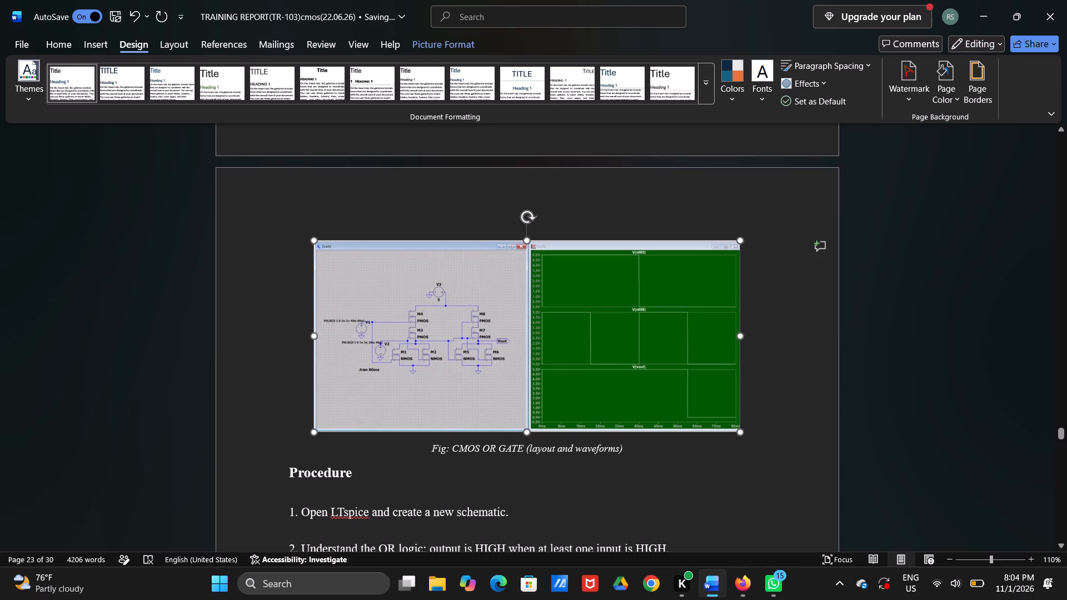
drag(720, 418, 686, 385)
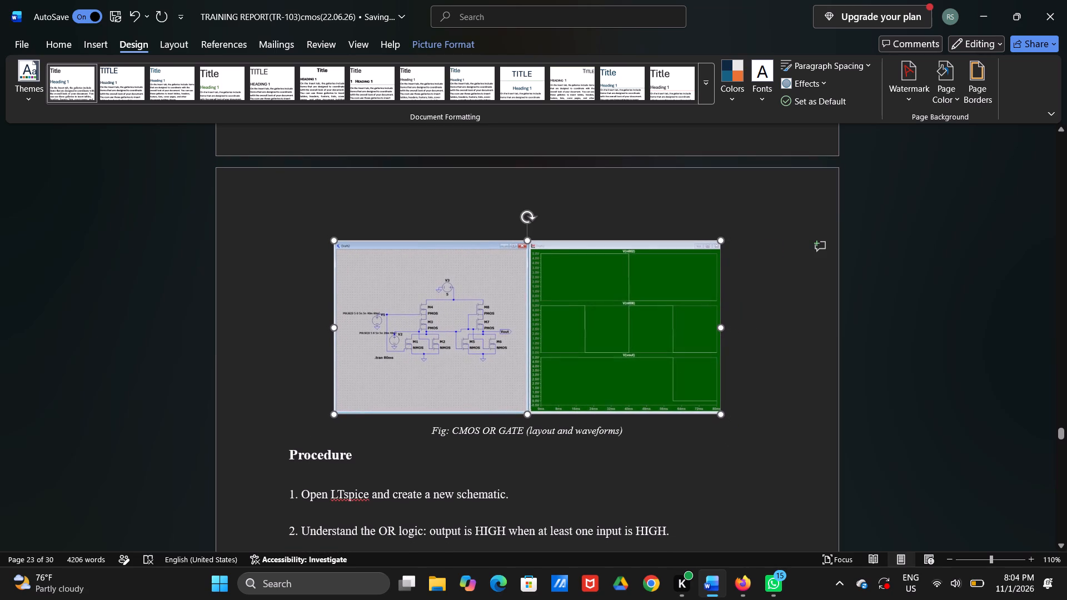
drag(686, 385, 634, 345)
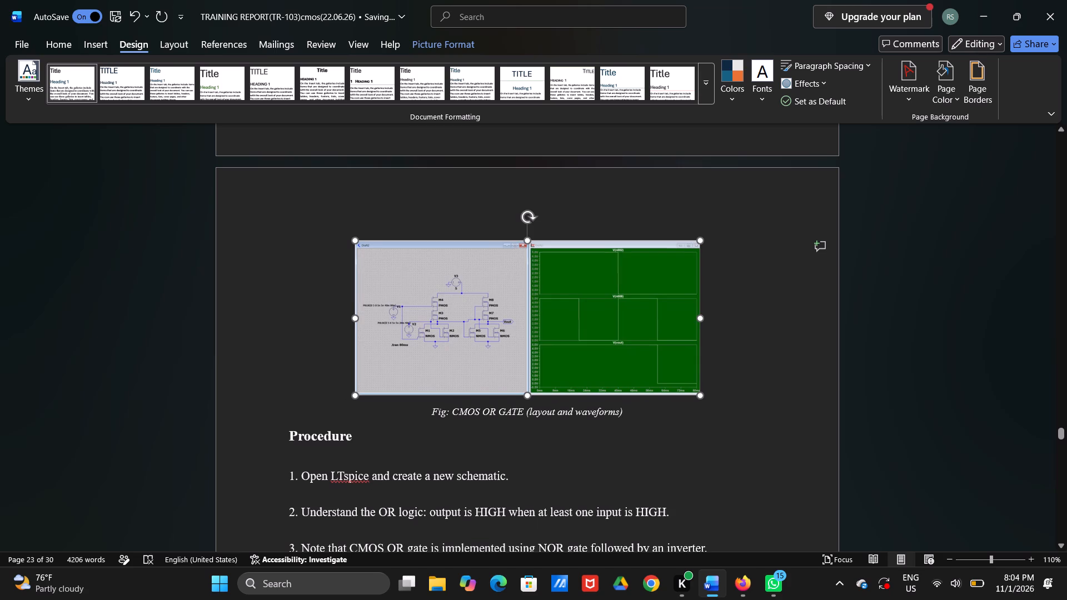
drag(634, 345, 650, 363)
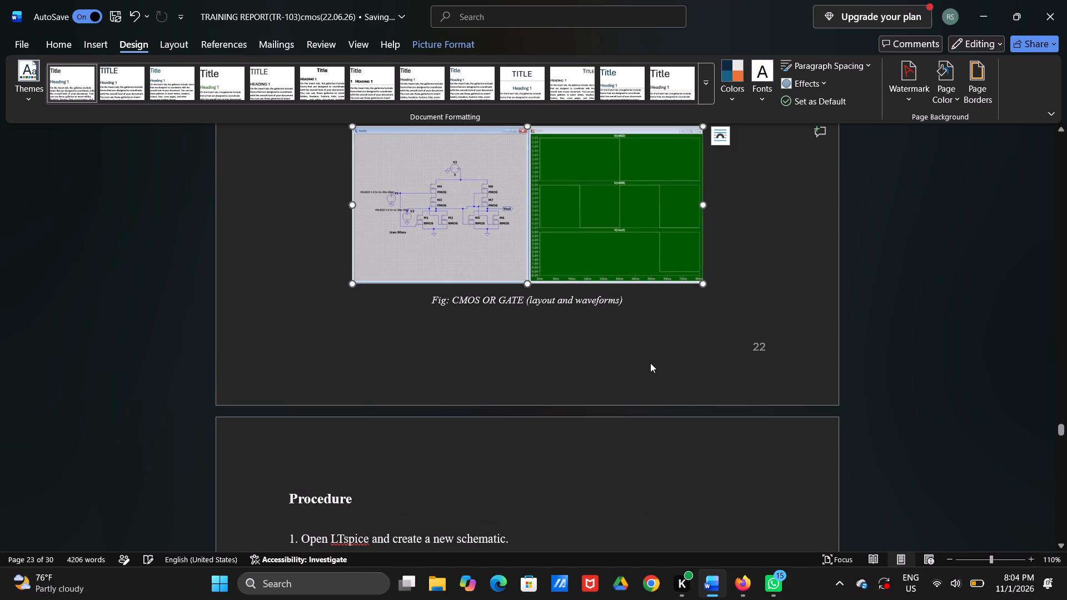
Number the CMOS OR GATE figure caption by adding .2.6 directly after "Fig".
scroll(650, 363, up, 1)
scroll(650, 363, down, 2)
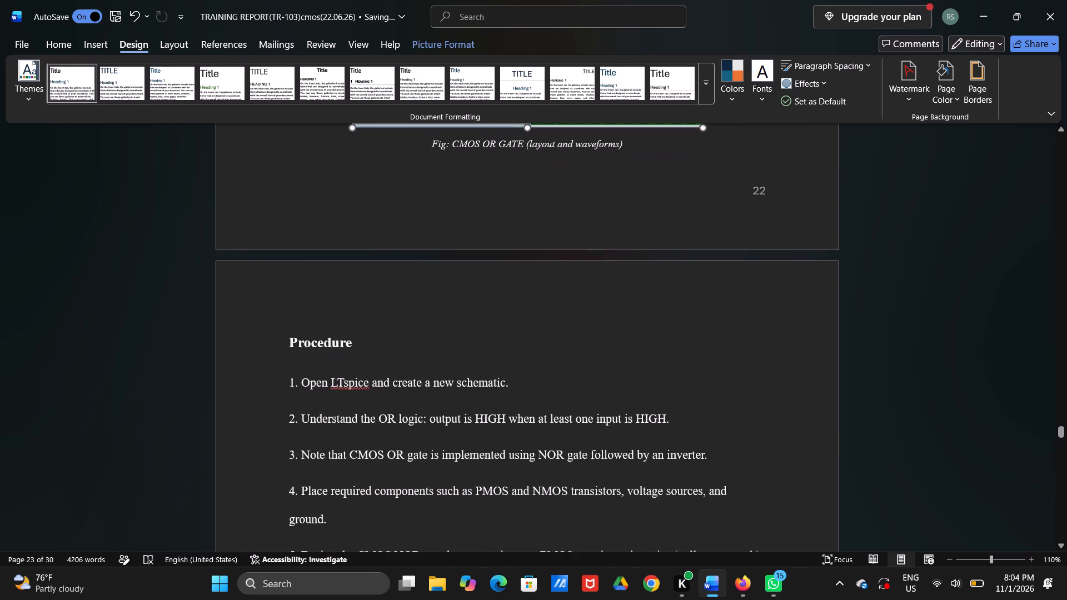
scroll(650, 363, up, 3)
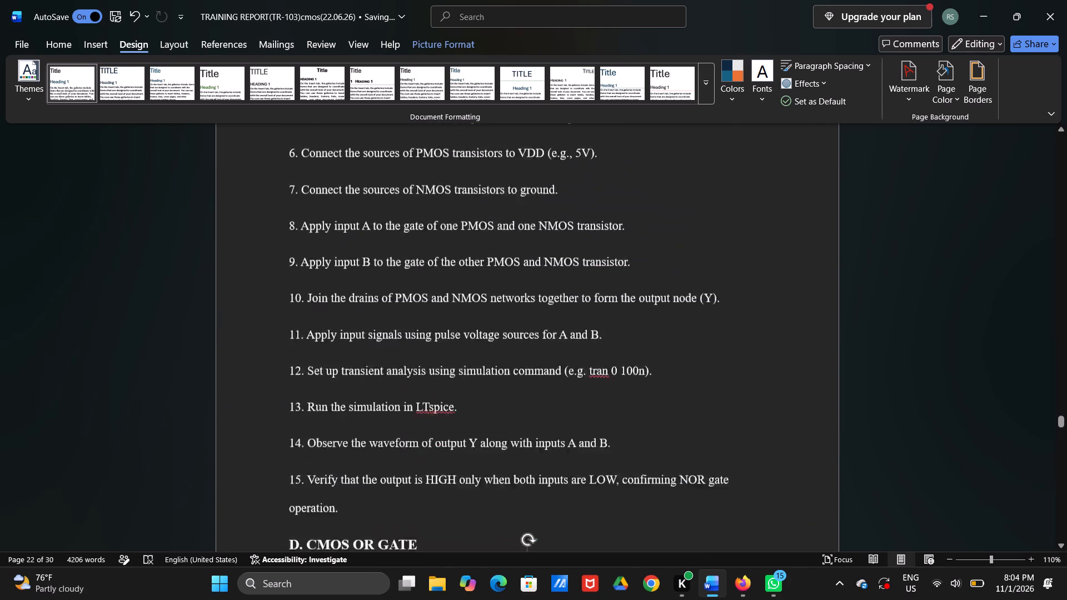
scroll(650, 363, up, 2)
scroll(650, 363, down, 1)
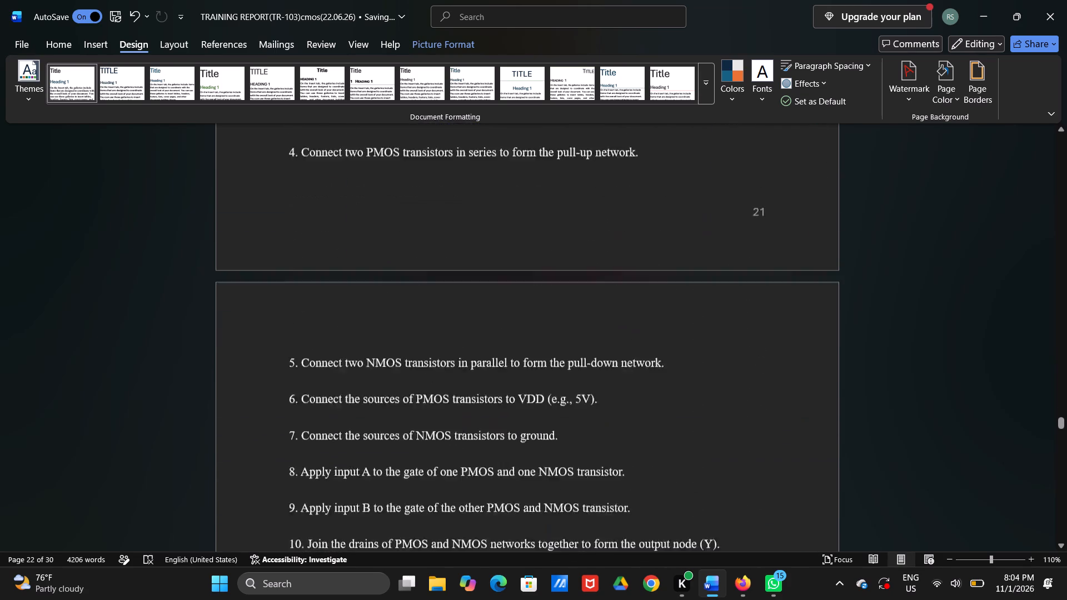
scroll(650, 363, down, 1)
click(650, 363)
scroll(650, 361, down, 1)
scroll(650, 361, up, 1)
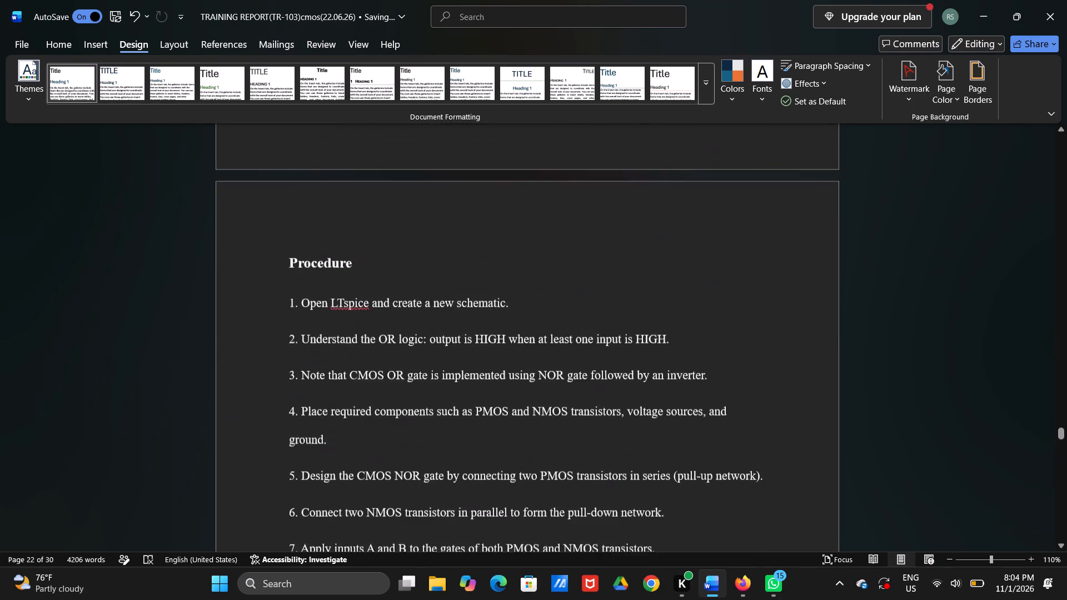
scroll(650, 361, up, 1)
click(448, 257)
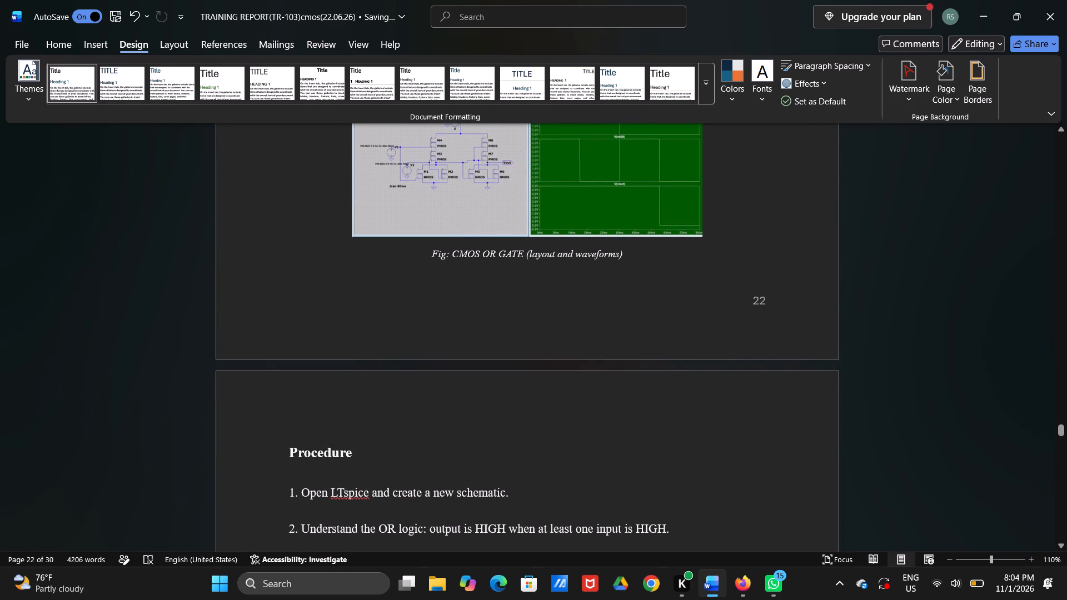
text(.2.6)
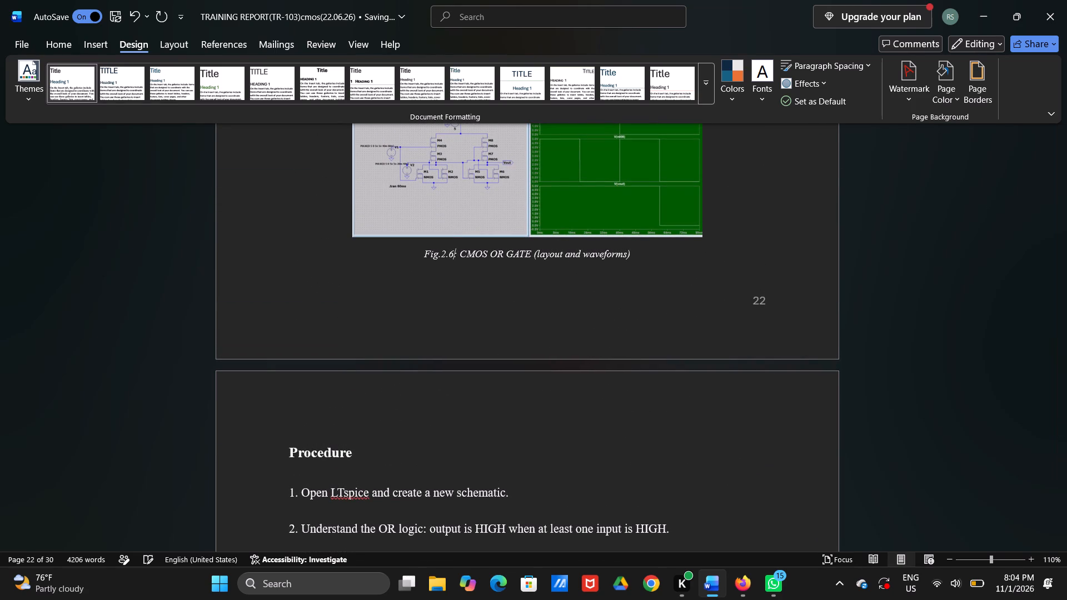
Number the CMOS AND GATE figure caption by adding .2.7 directly after "Fig".
scroll(448, 257, down, 2)
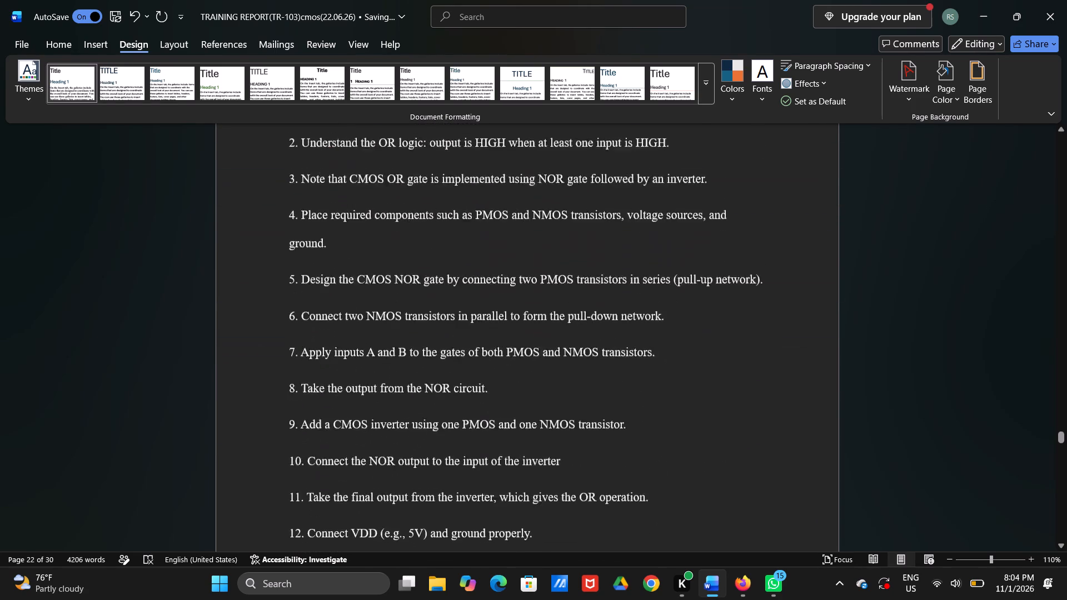
scroll(448, 257, down, 3)
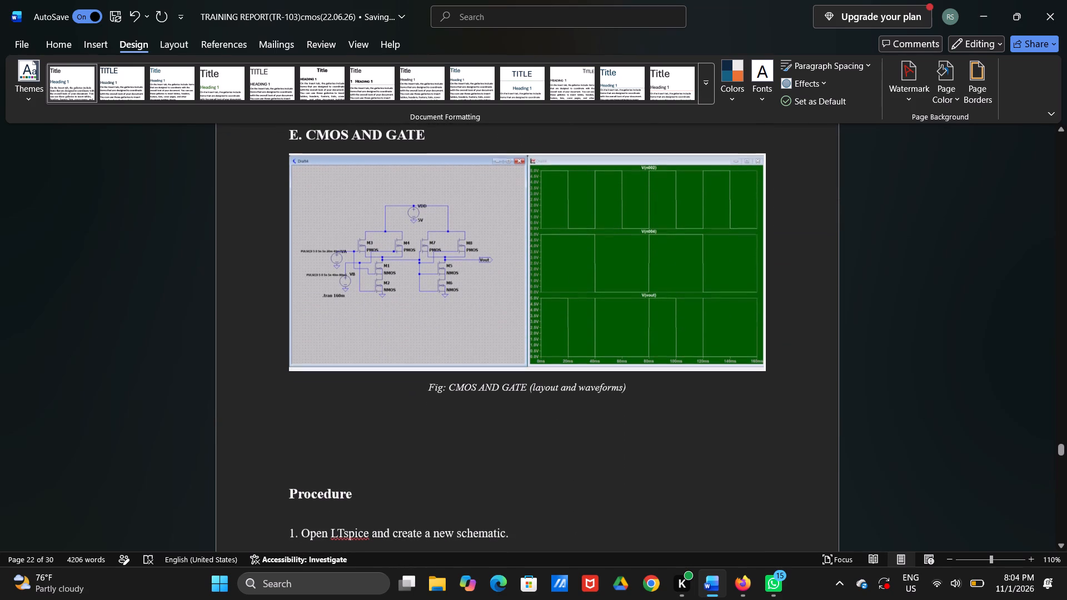
click(443, 388)
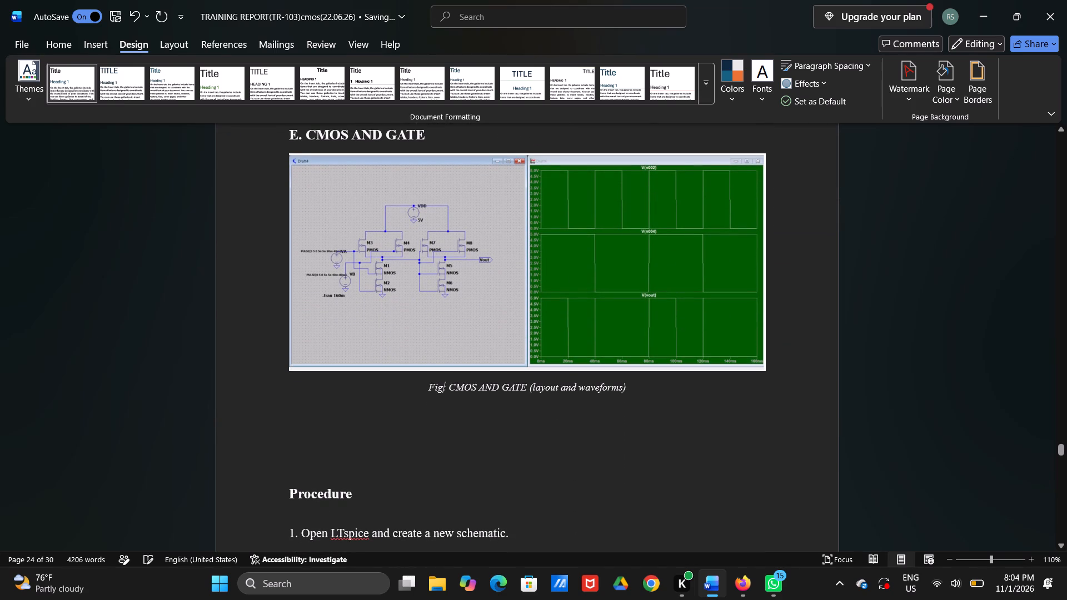
text(.2)
key(period)
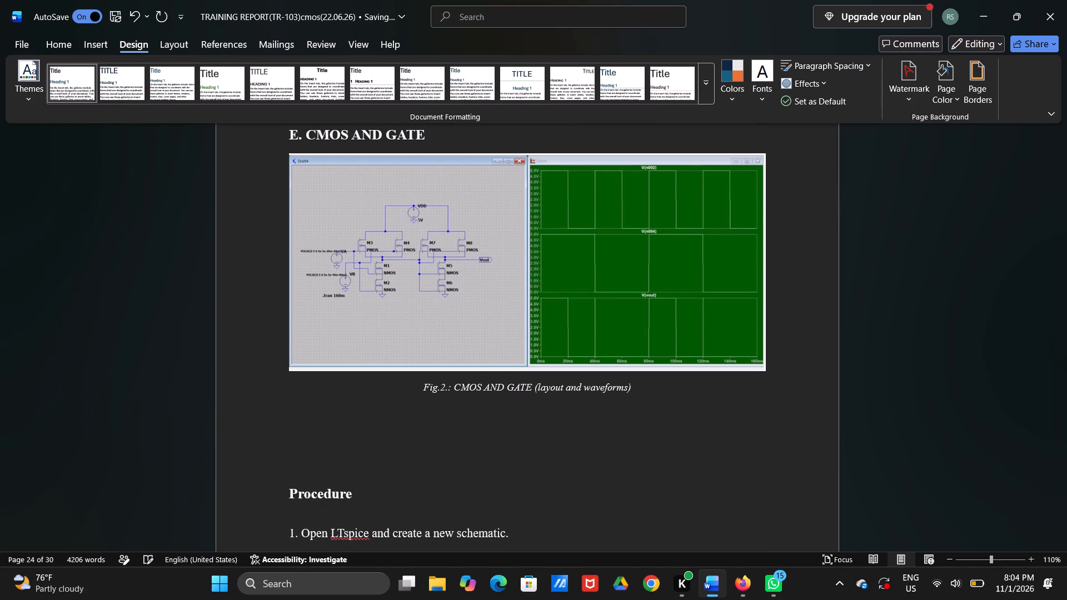
key(7)
Remove the extra blank lines between the CMOS AND GATE figure caption and the Procedure heading.
scroll(443, 388, down, 1)
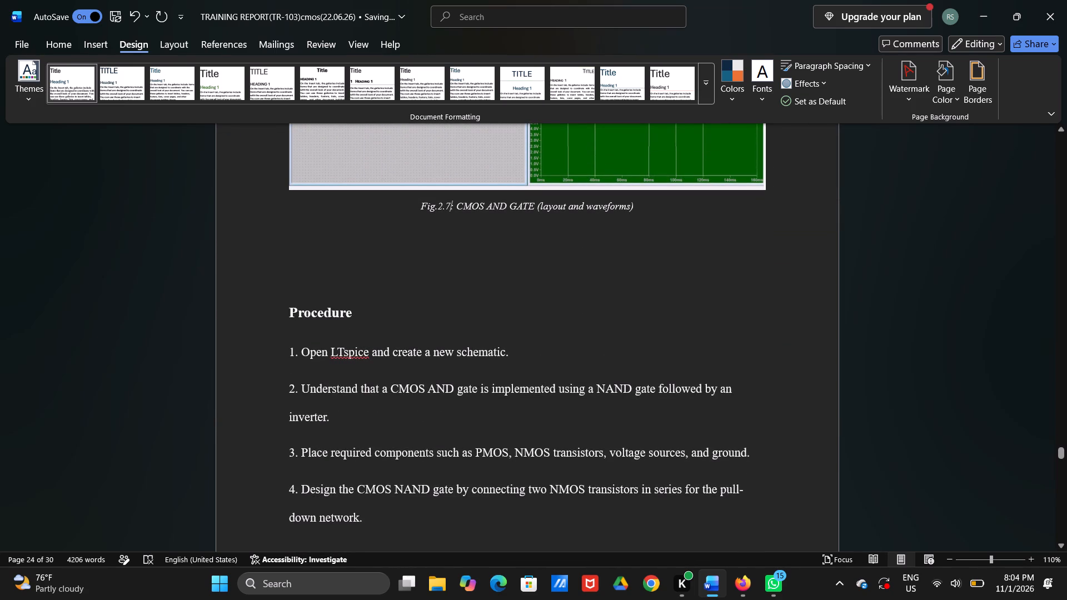
click(312, 279)
key(BackSpace)
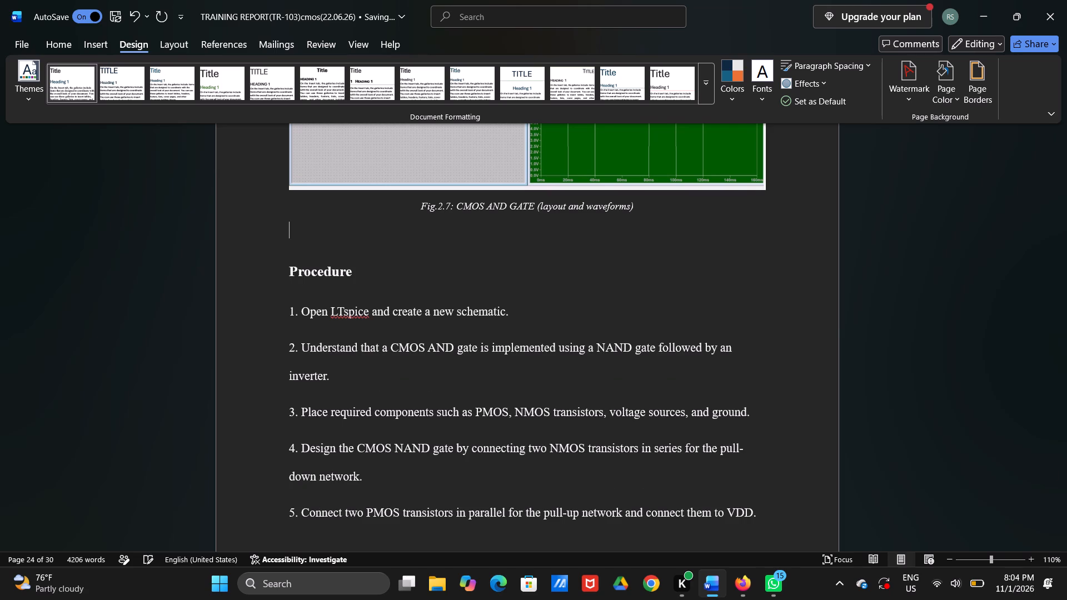
key(BackSpace)
key(Return)
key(BackSpace)
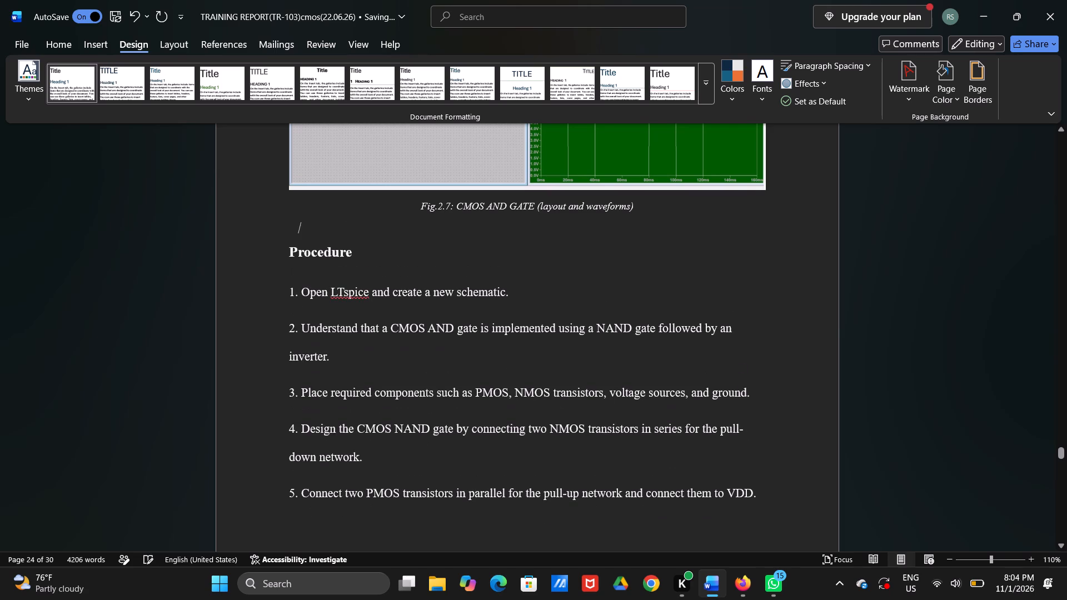
scroll(312, 279, down, 2)
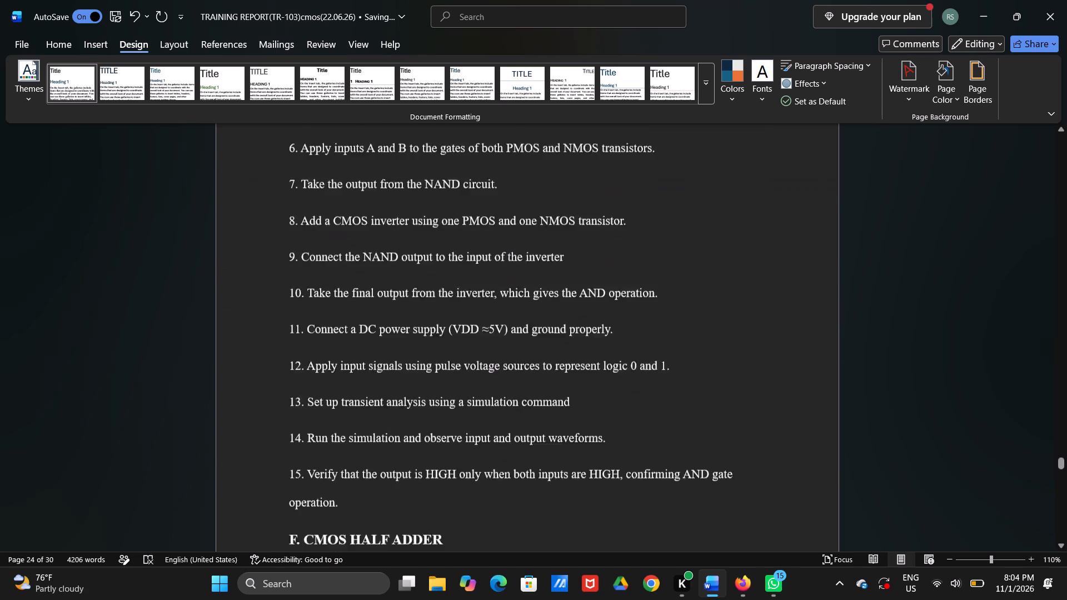
scroll(312, 279, down, 3)
scroll(312, 279, up, 1)
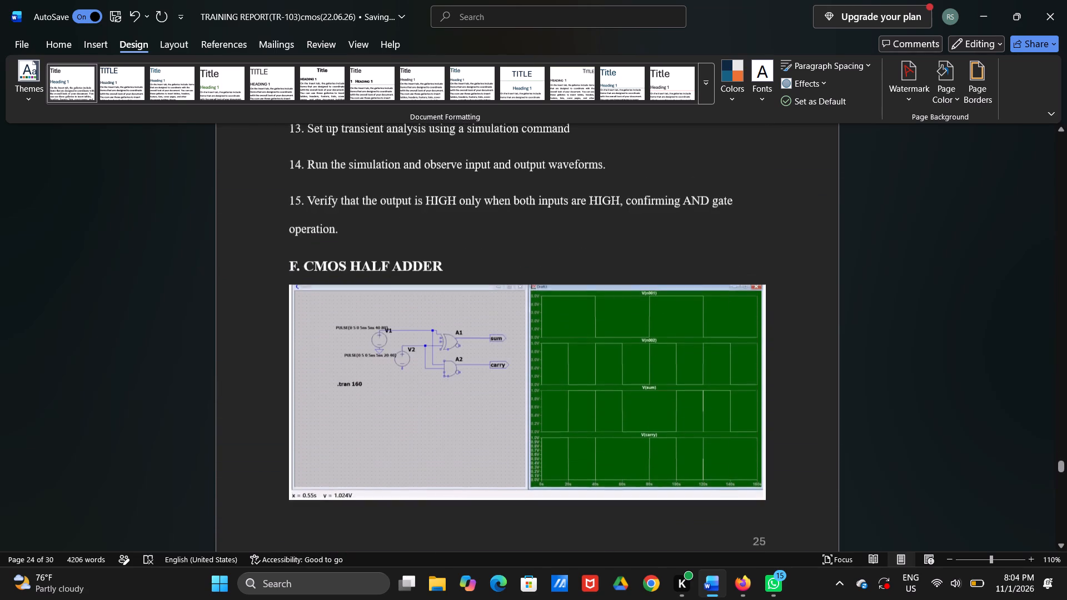
scroll(312, 279, up, 2)
key(BackSpace)
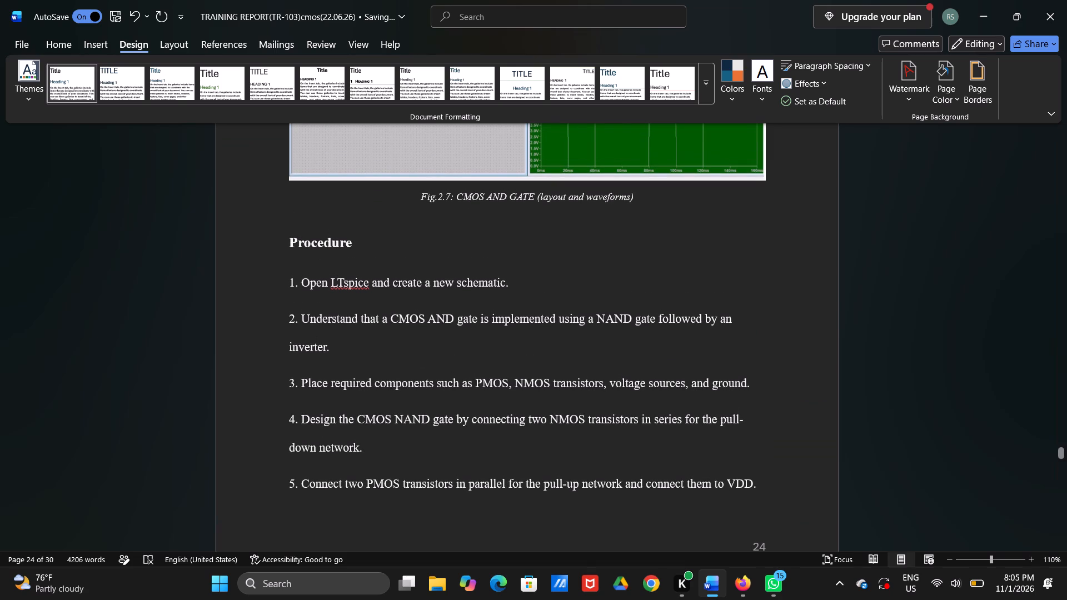
Insert a line break before the CMOS HALF ADDER section's Procedure heading to move it onto the following page.
scroll(312, 279, down, 3)
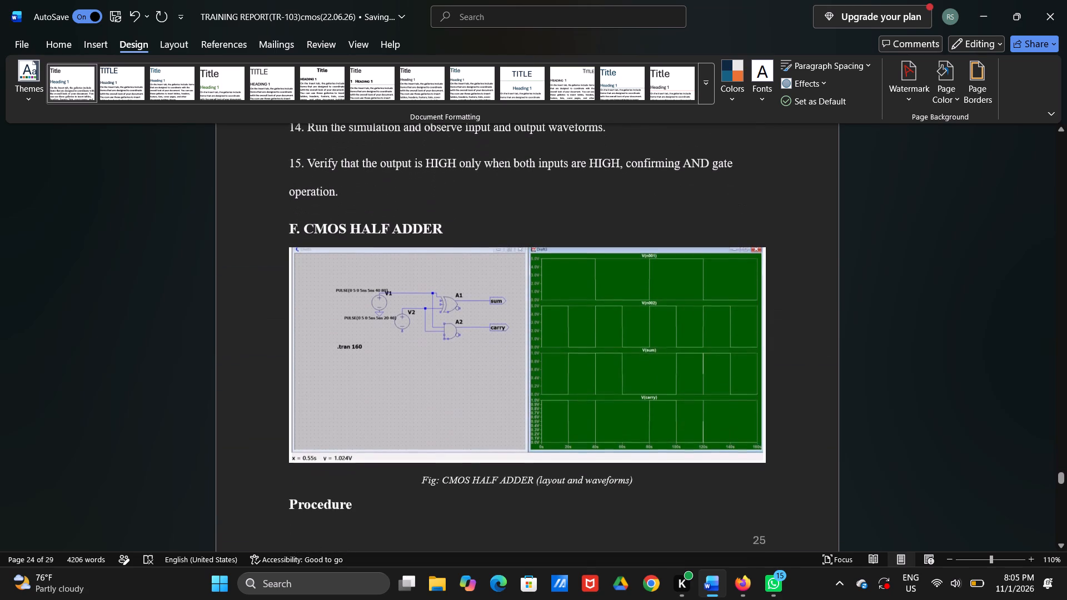
scroll(312, 279, down, 1)
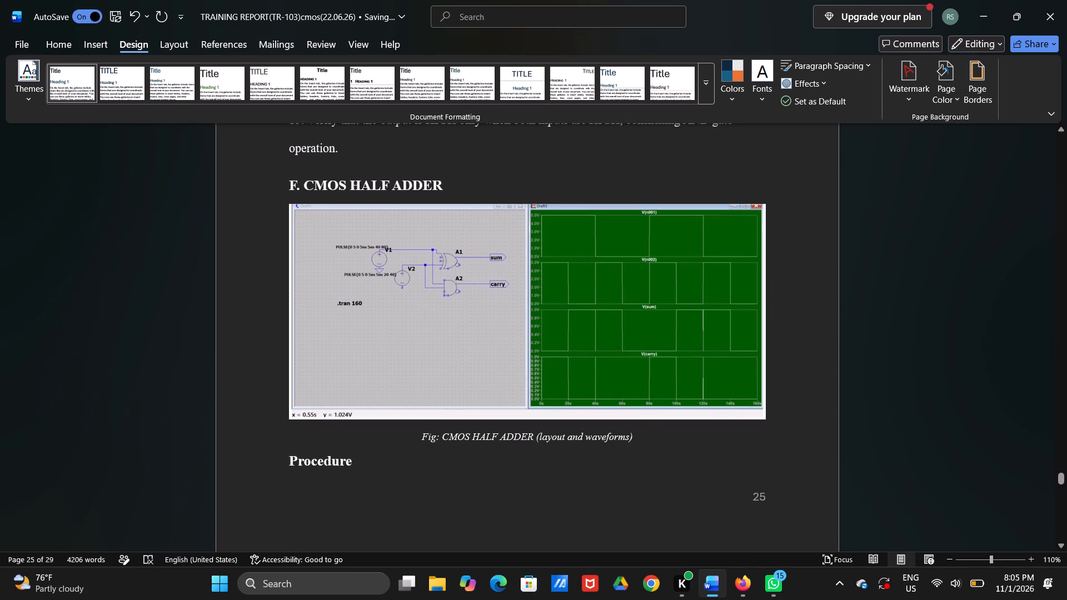
click(280, 461)
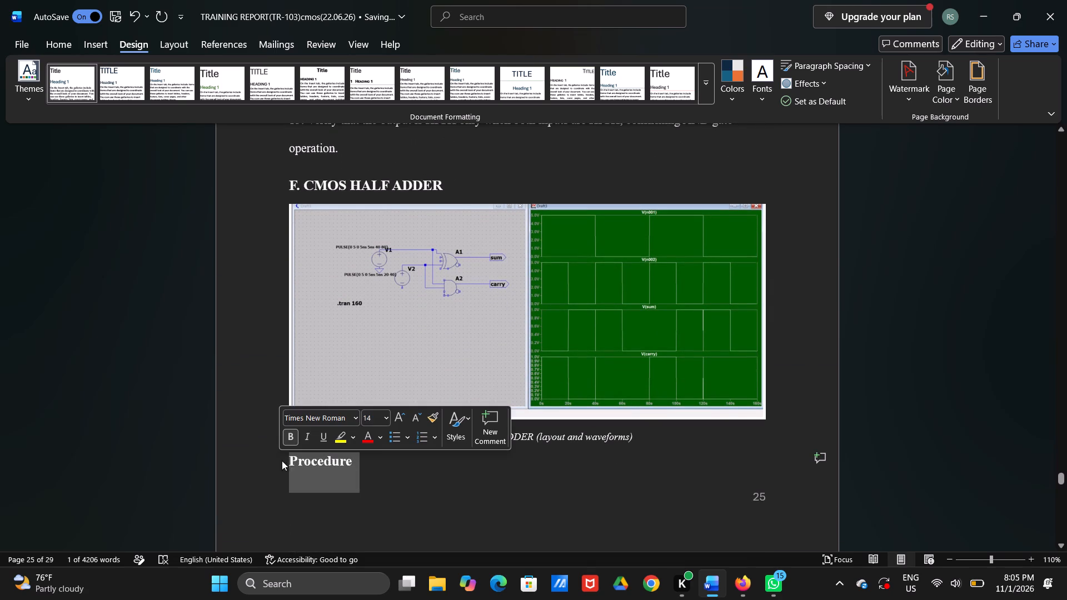
click(285, 461)
key(Return)
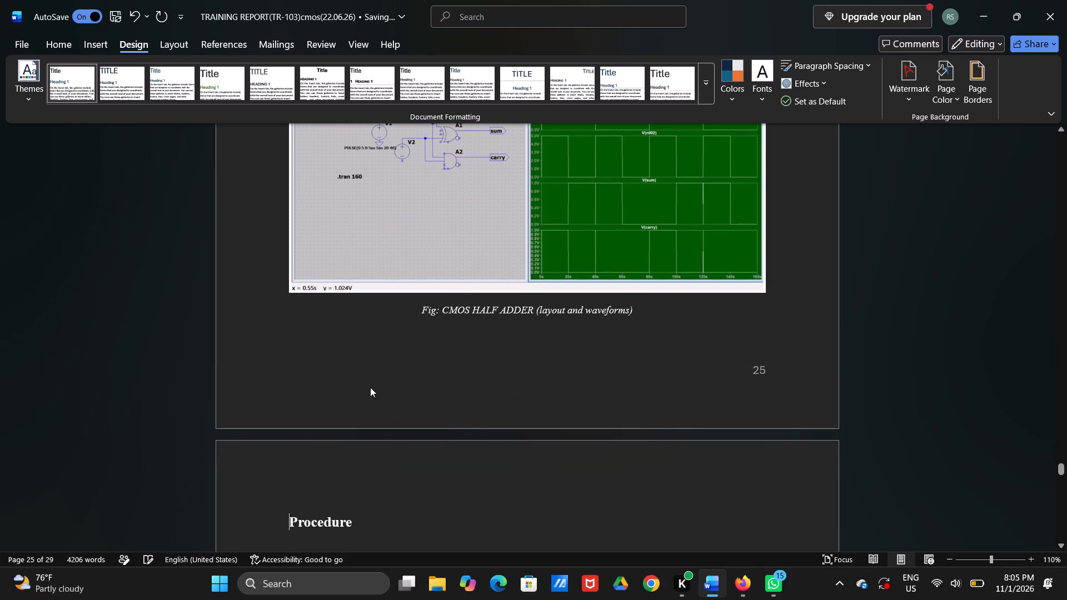
Number the CMOS HALF ADDER figure caption by adding 2.8 directly after "Fig".
click(434, 312)
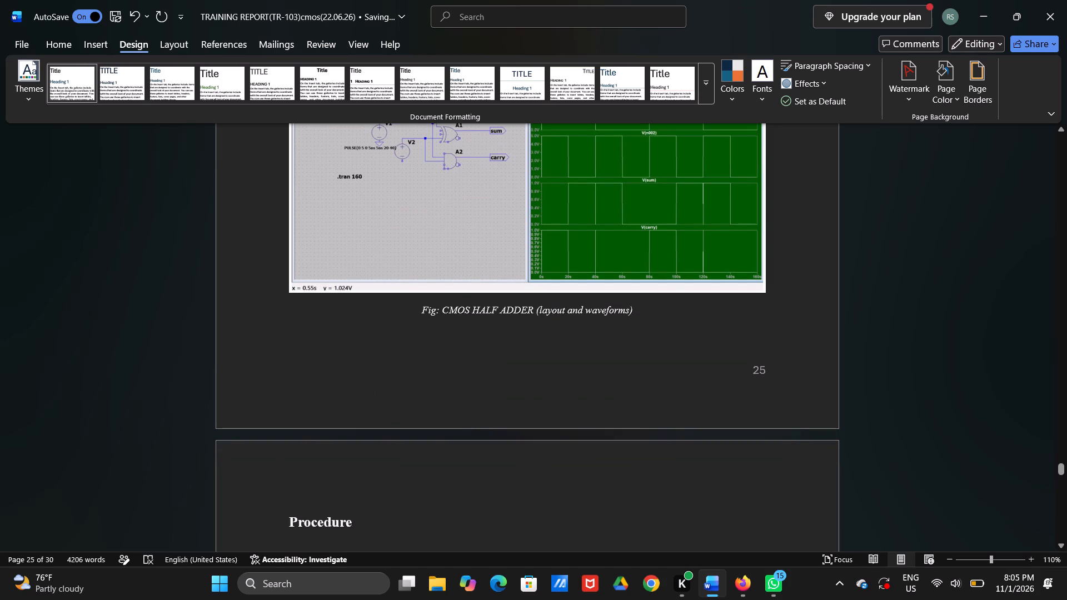
key(0)
key(BackSpace)
key(Down)
key(Right)
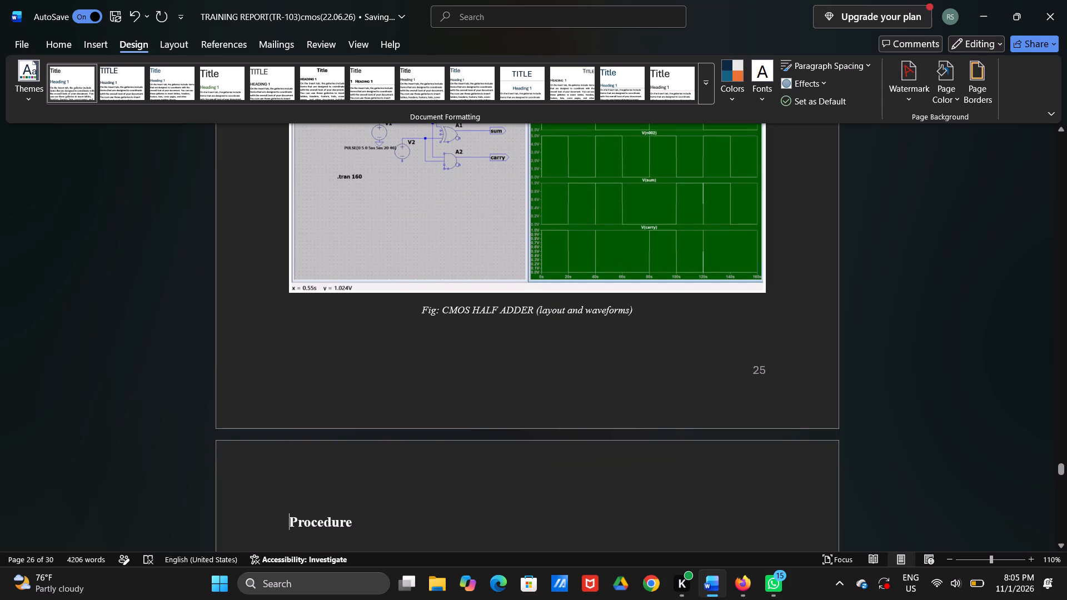
click(436, 310)
scroll(436, 310, up, 2)
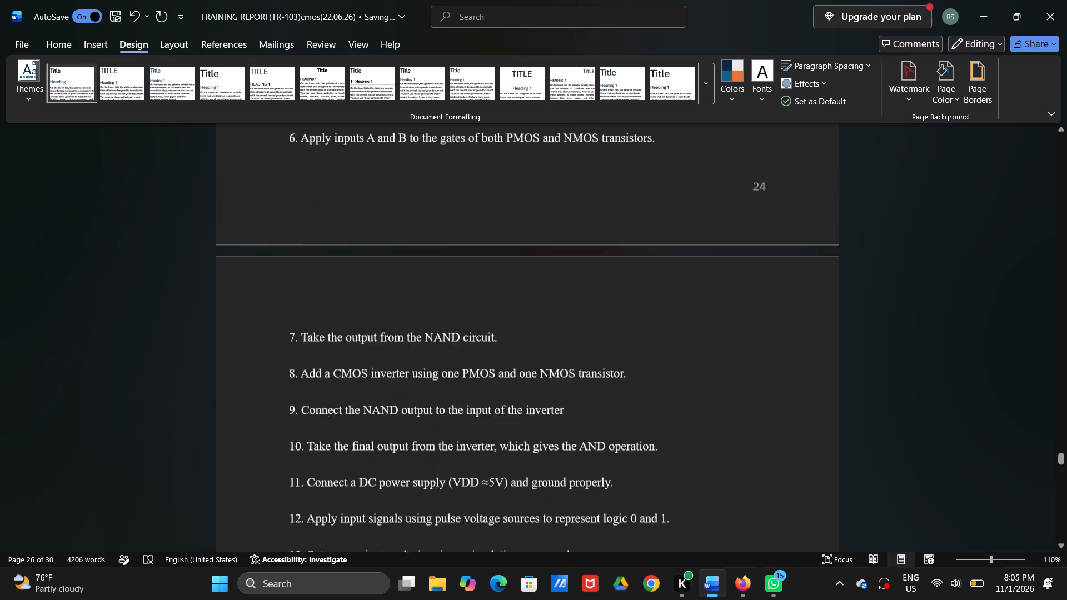
scroll(436, 310, up, 4)
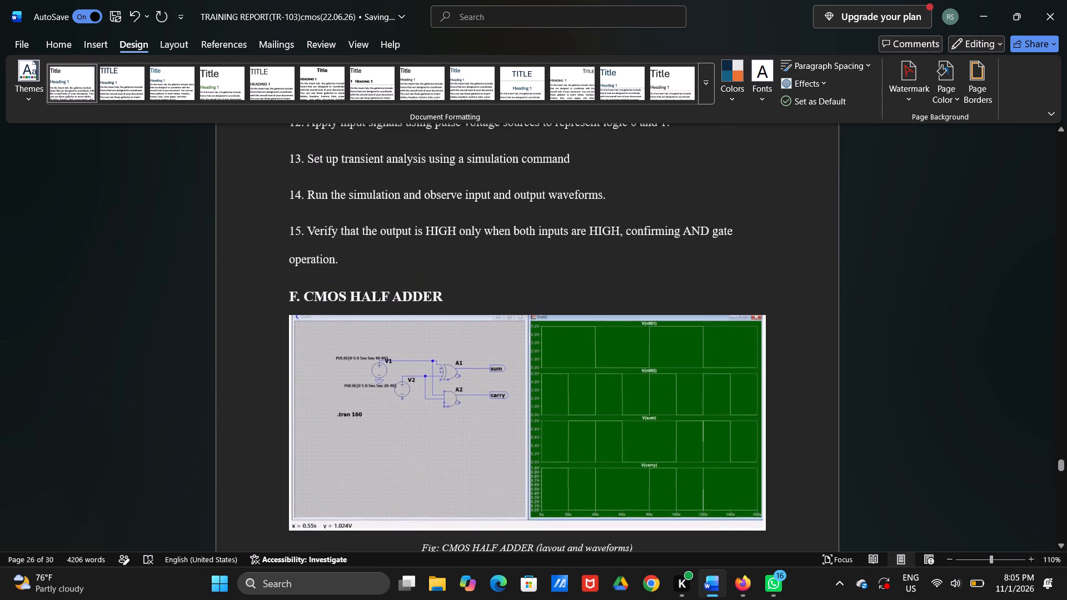
scroll(436, 310, up, 3)
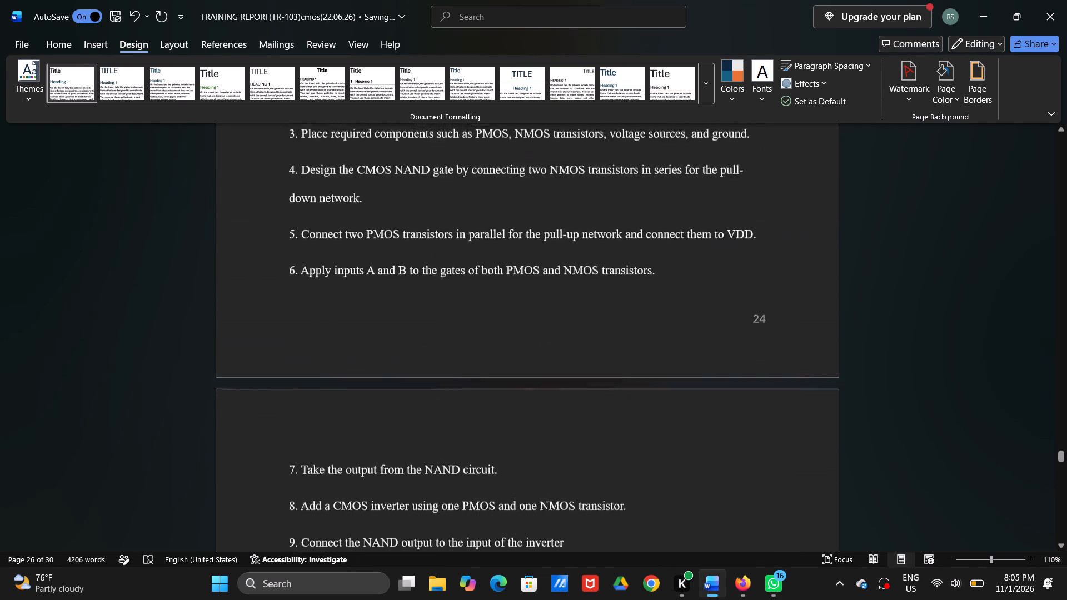
scroll(436, 310, down, 2)
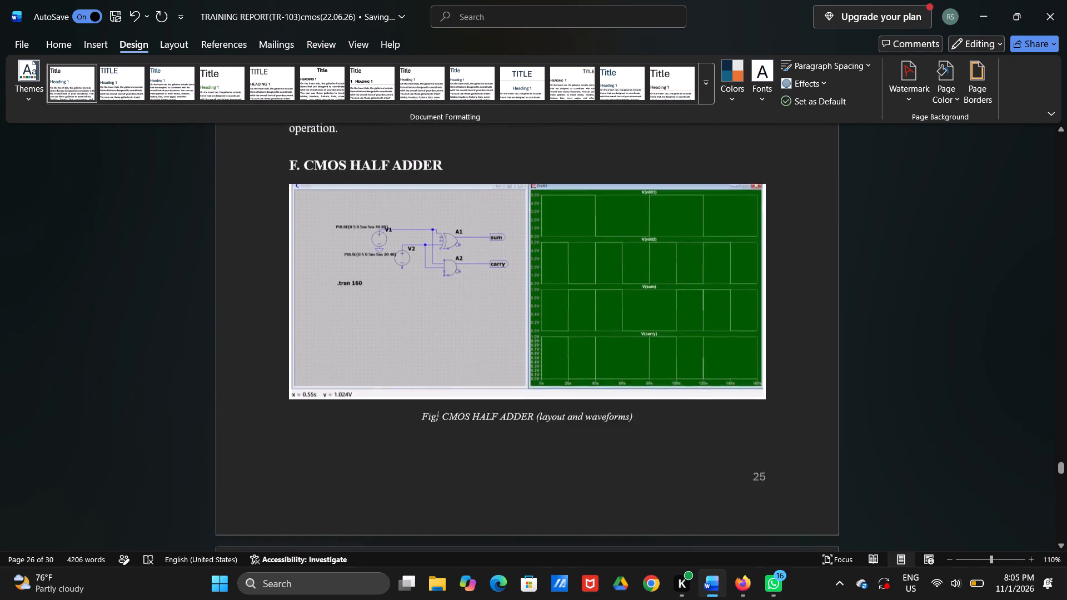
scroll(436, 310, down, 1)
text(2.)
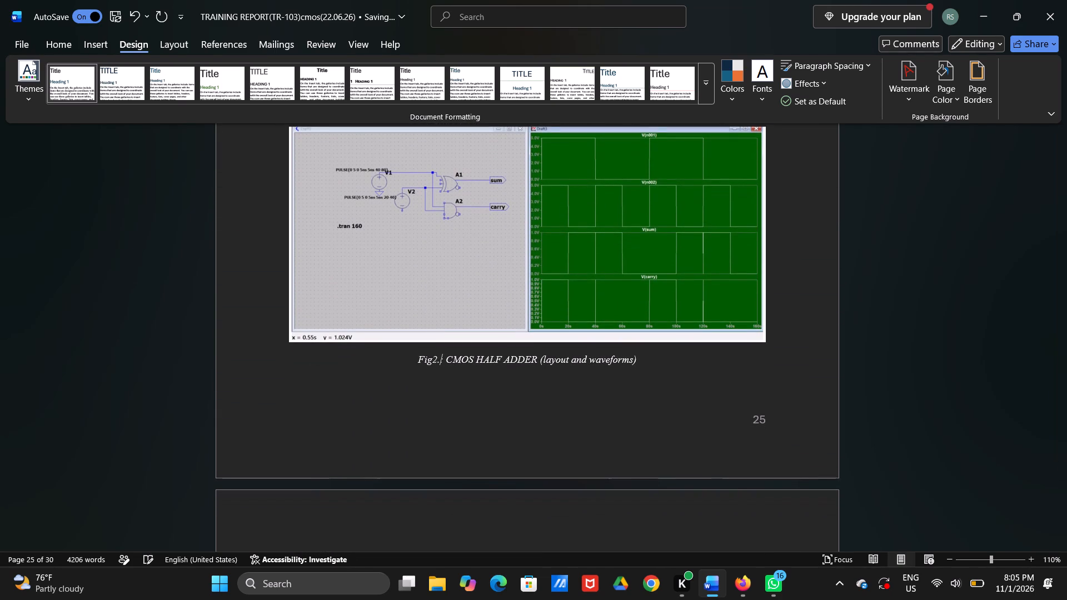
key(8)
Number the CMOS MUX 2:1 figure caption by adding .2.9 directly after "Fig".
scroll(436, 310, down, 2)
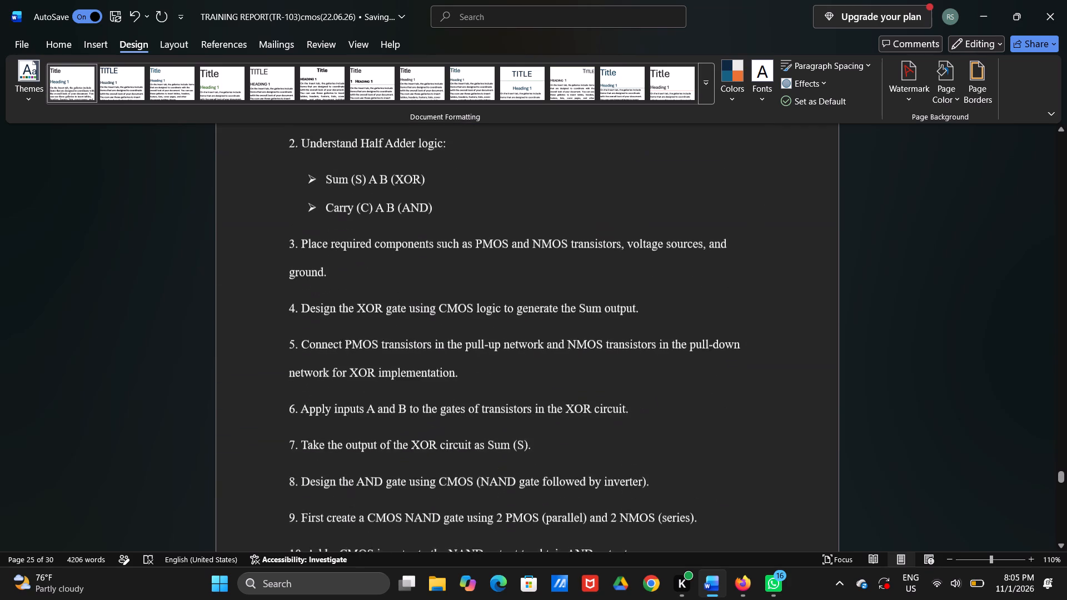
scroll(436, 310, down, 4)
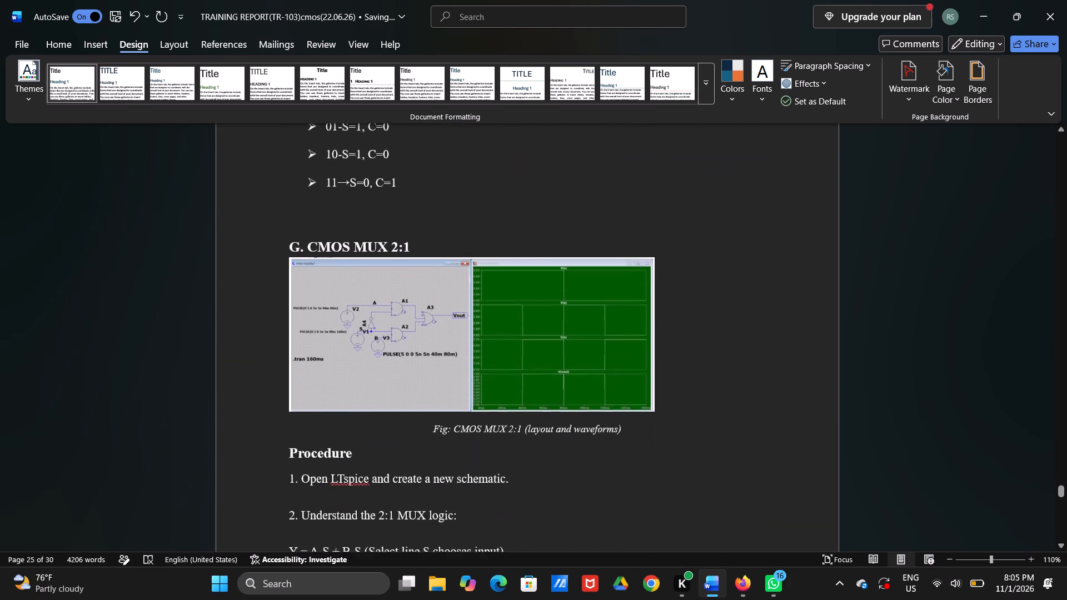
scroll(436, 310, down, 1)
click(447, 299)
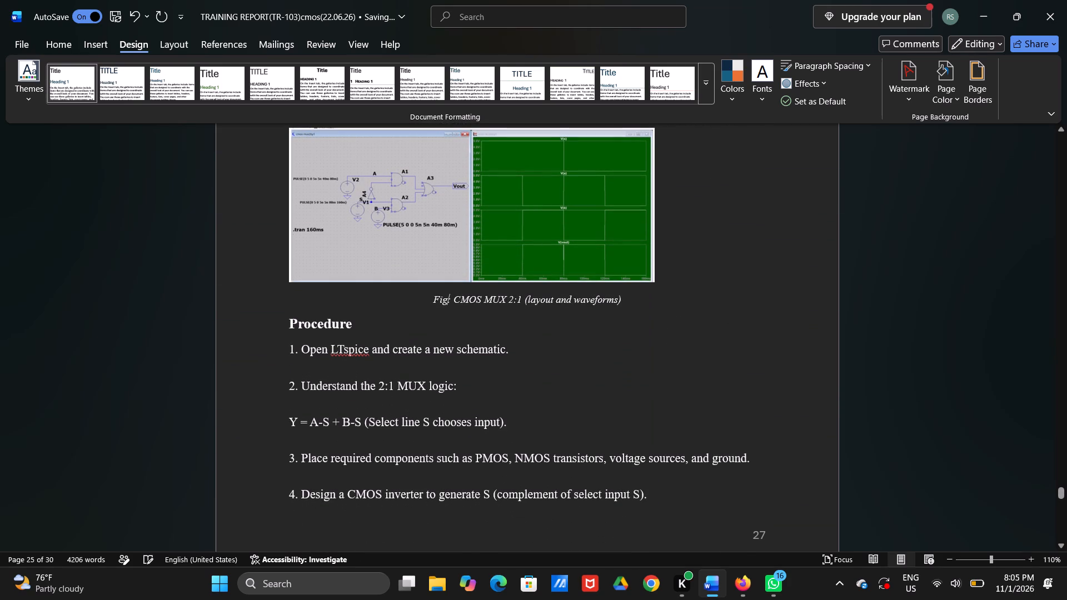
text(.29)
scroll(447, 299, down, 1)
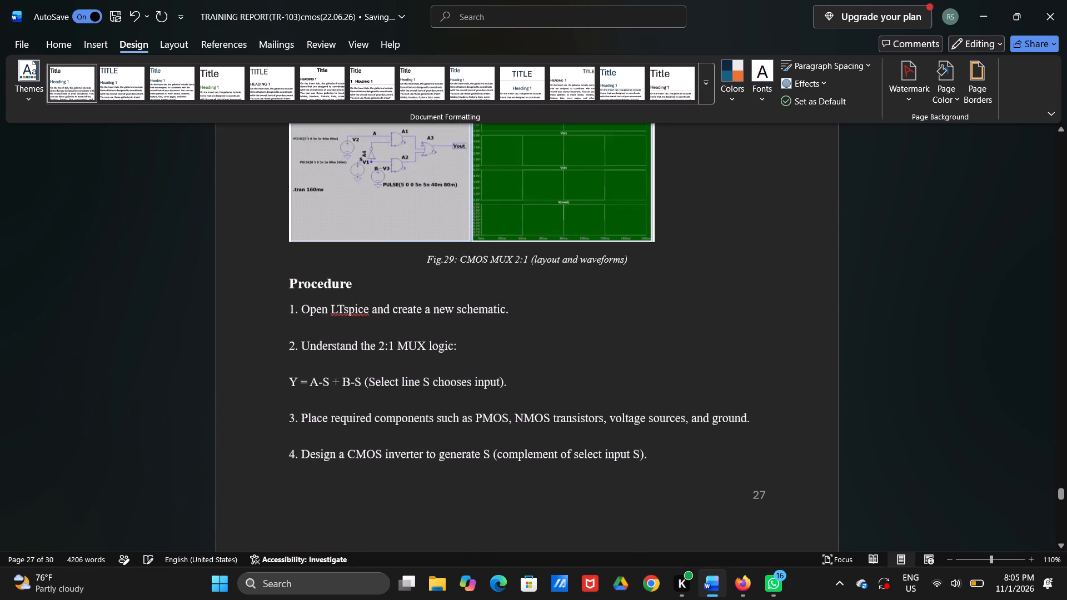
scroll(447, 299, down, 1)
key(Left)
key(period)
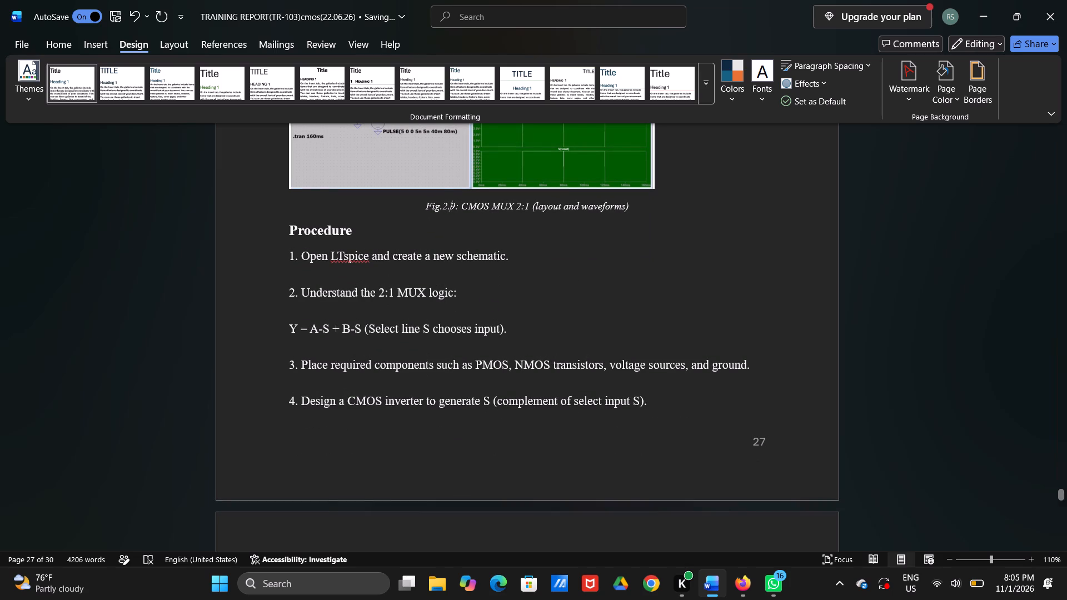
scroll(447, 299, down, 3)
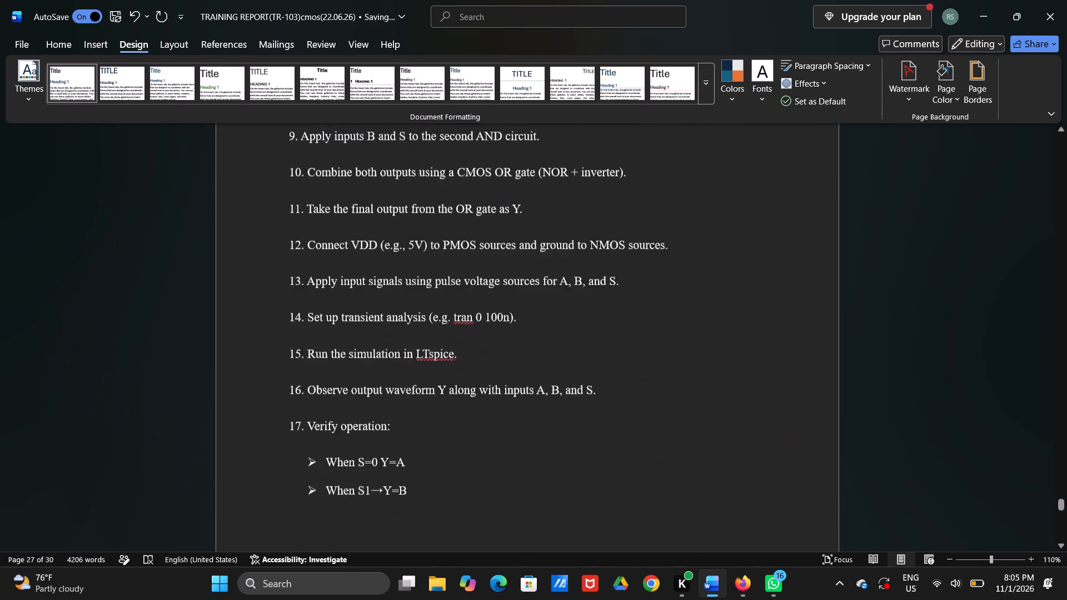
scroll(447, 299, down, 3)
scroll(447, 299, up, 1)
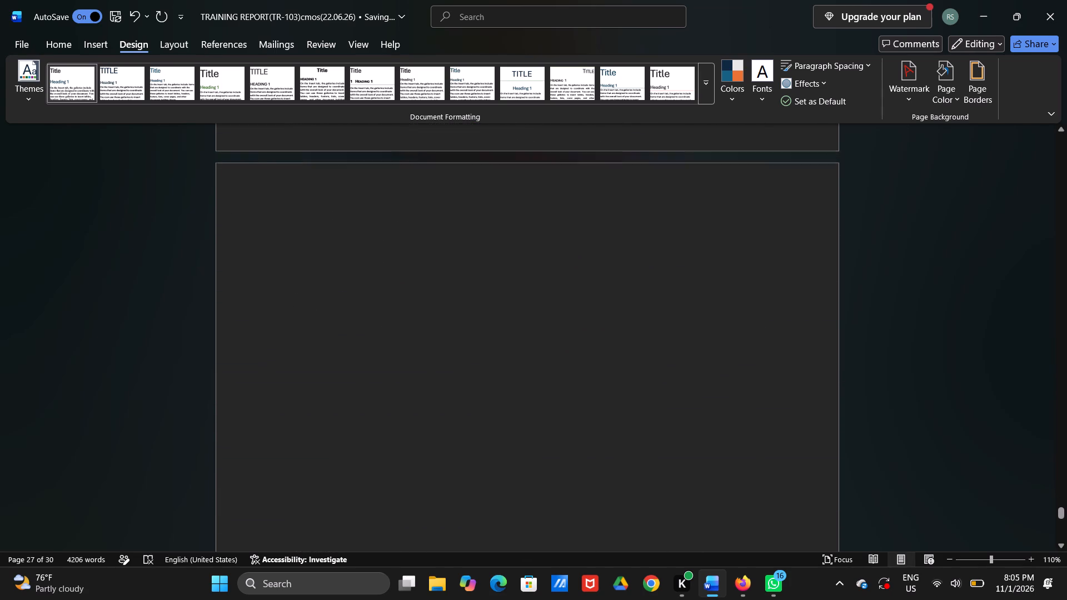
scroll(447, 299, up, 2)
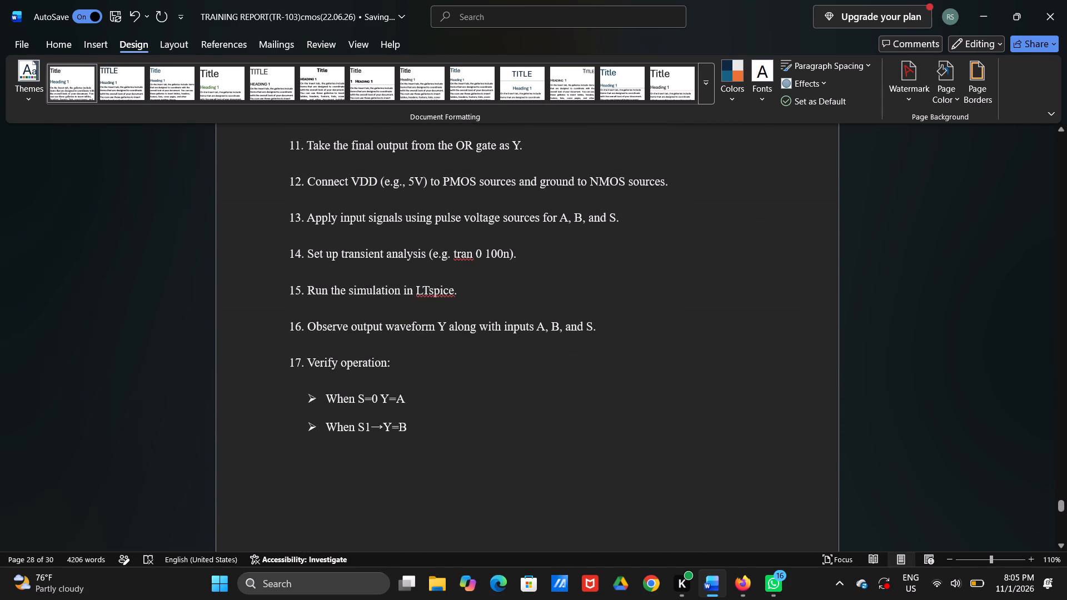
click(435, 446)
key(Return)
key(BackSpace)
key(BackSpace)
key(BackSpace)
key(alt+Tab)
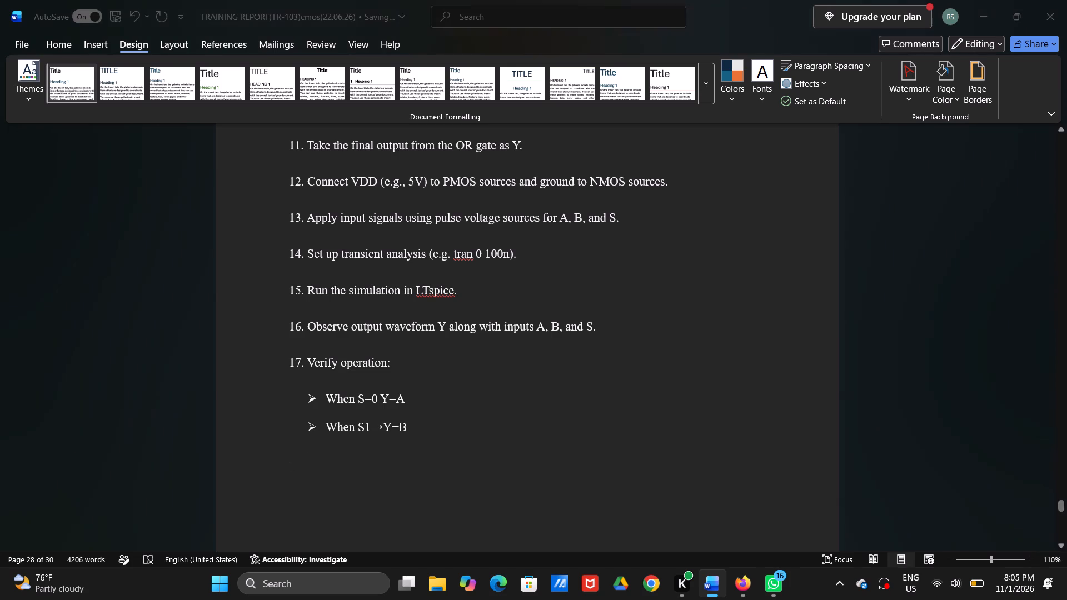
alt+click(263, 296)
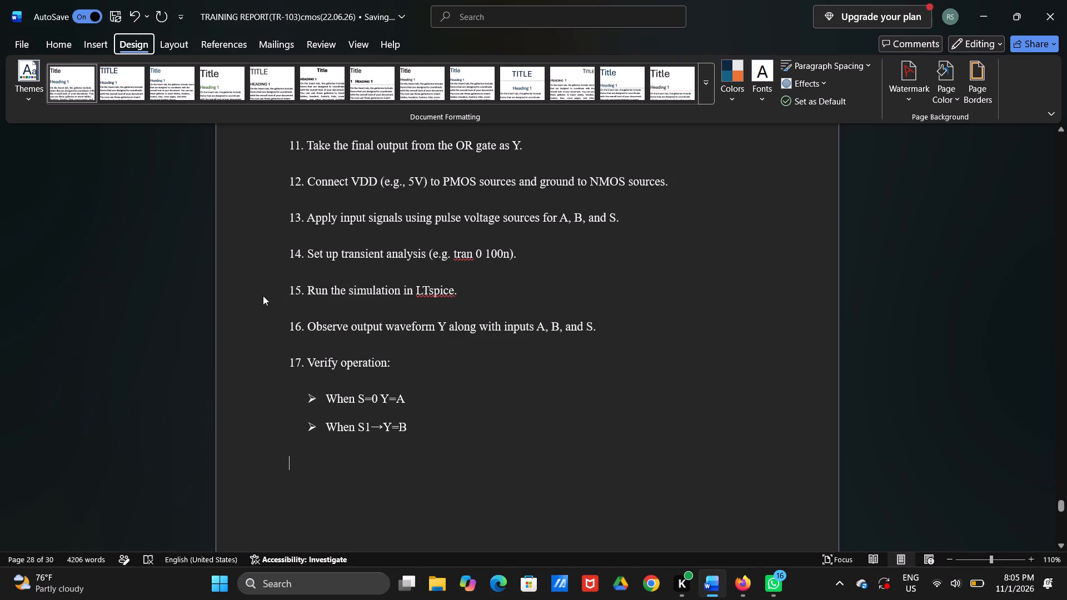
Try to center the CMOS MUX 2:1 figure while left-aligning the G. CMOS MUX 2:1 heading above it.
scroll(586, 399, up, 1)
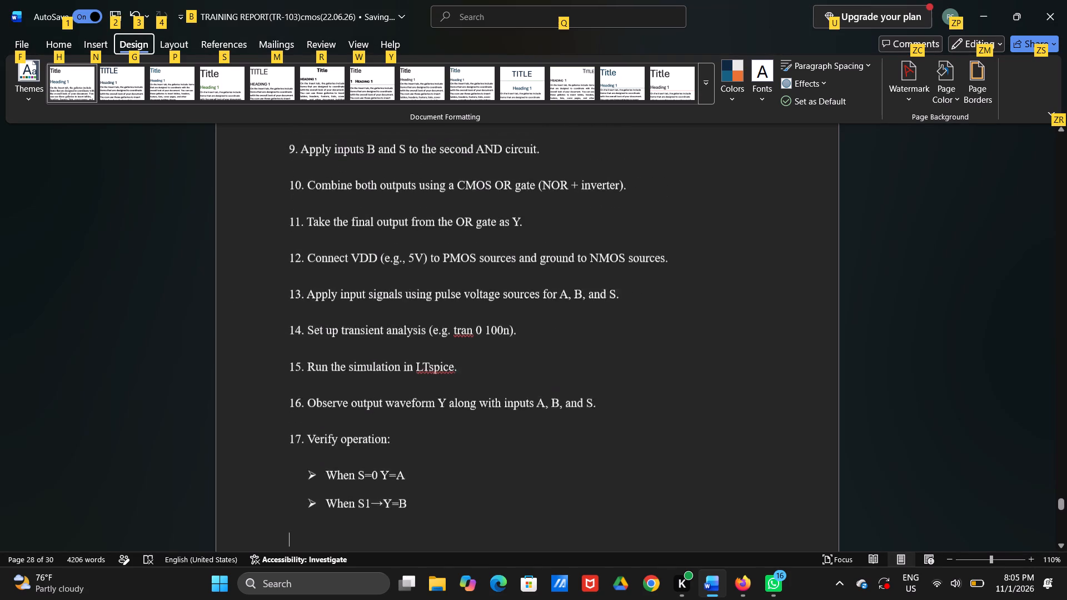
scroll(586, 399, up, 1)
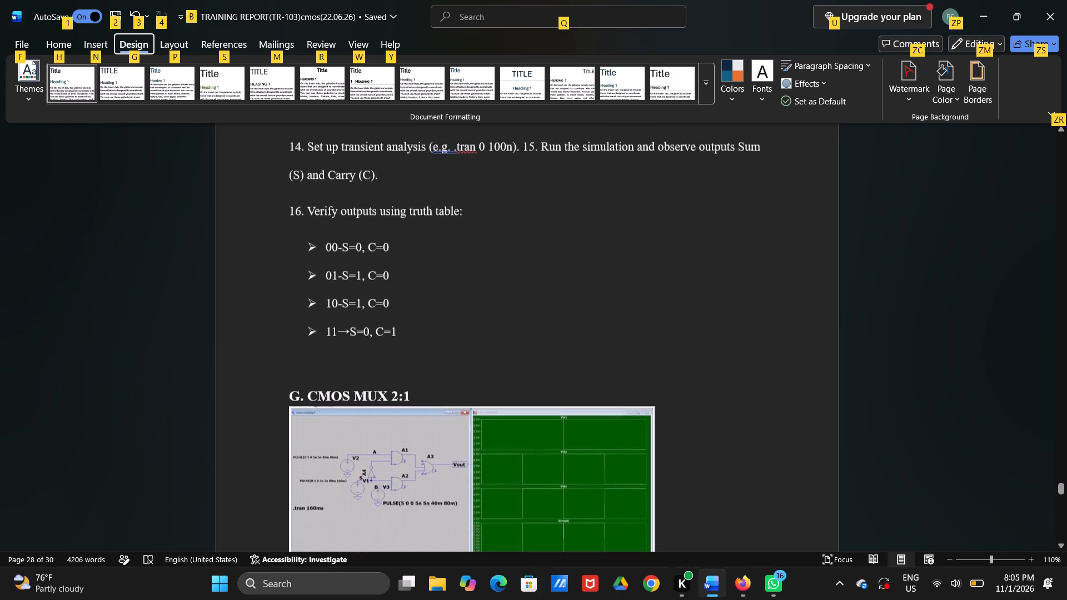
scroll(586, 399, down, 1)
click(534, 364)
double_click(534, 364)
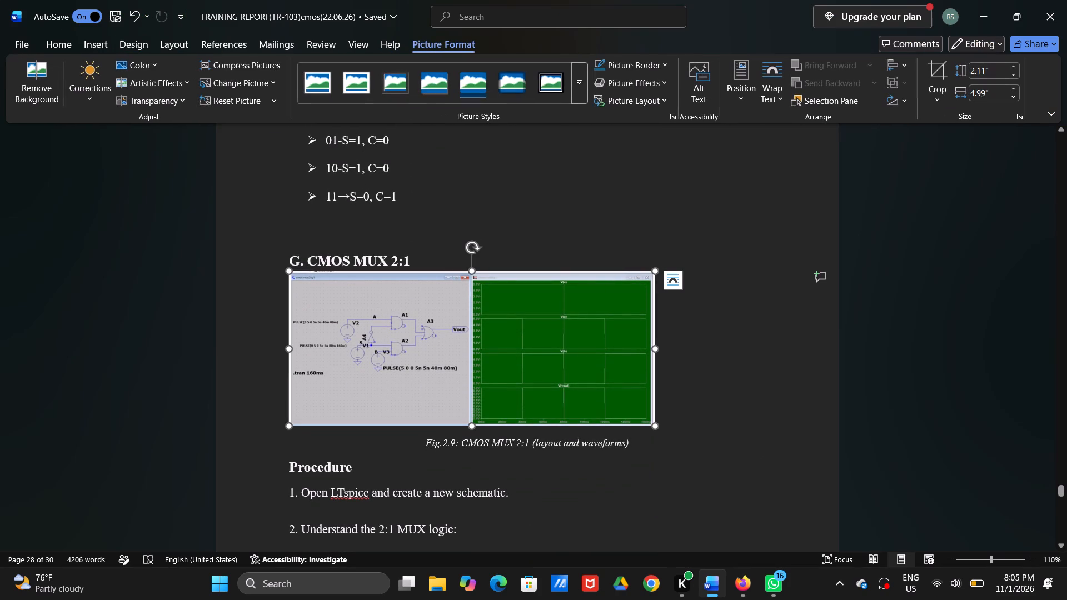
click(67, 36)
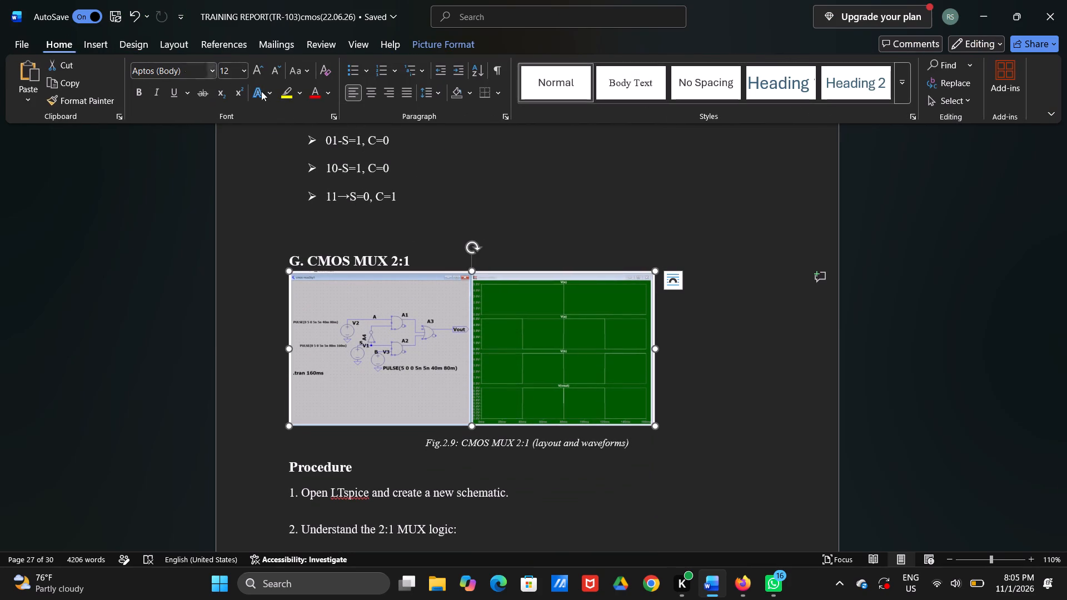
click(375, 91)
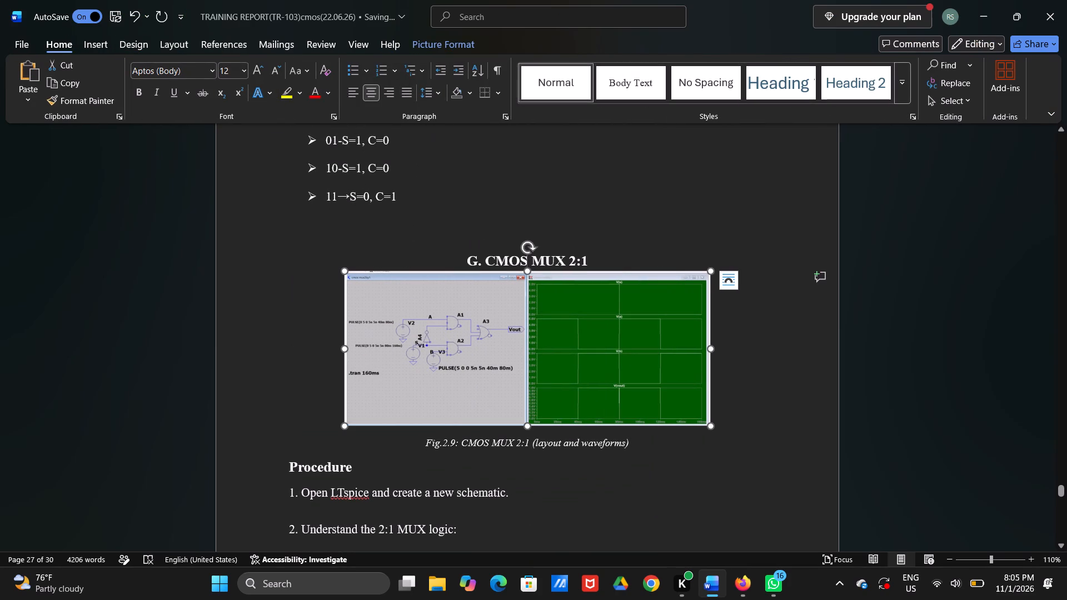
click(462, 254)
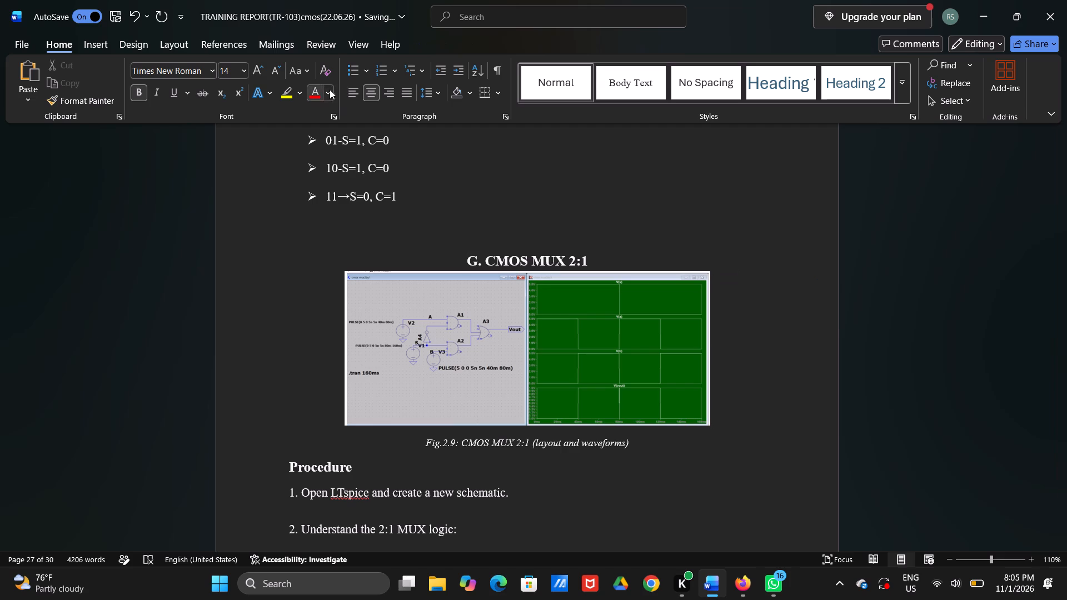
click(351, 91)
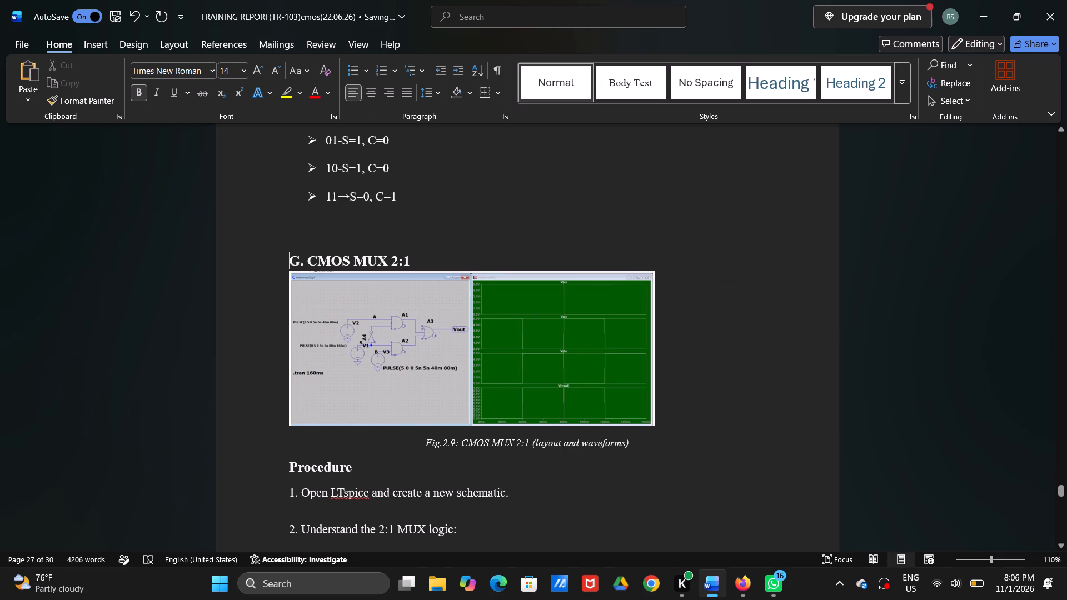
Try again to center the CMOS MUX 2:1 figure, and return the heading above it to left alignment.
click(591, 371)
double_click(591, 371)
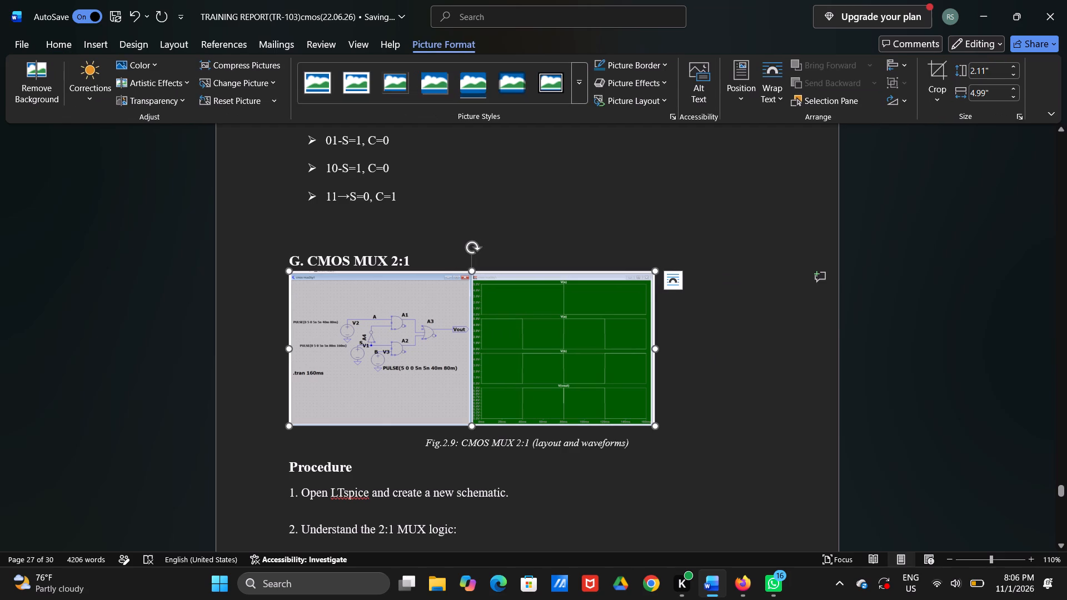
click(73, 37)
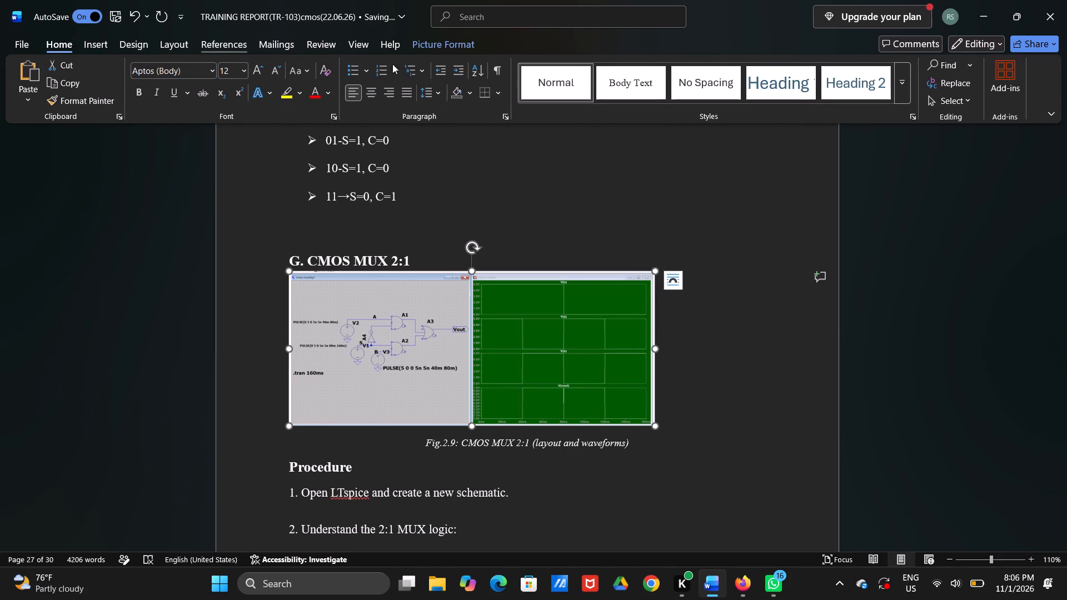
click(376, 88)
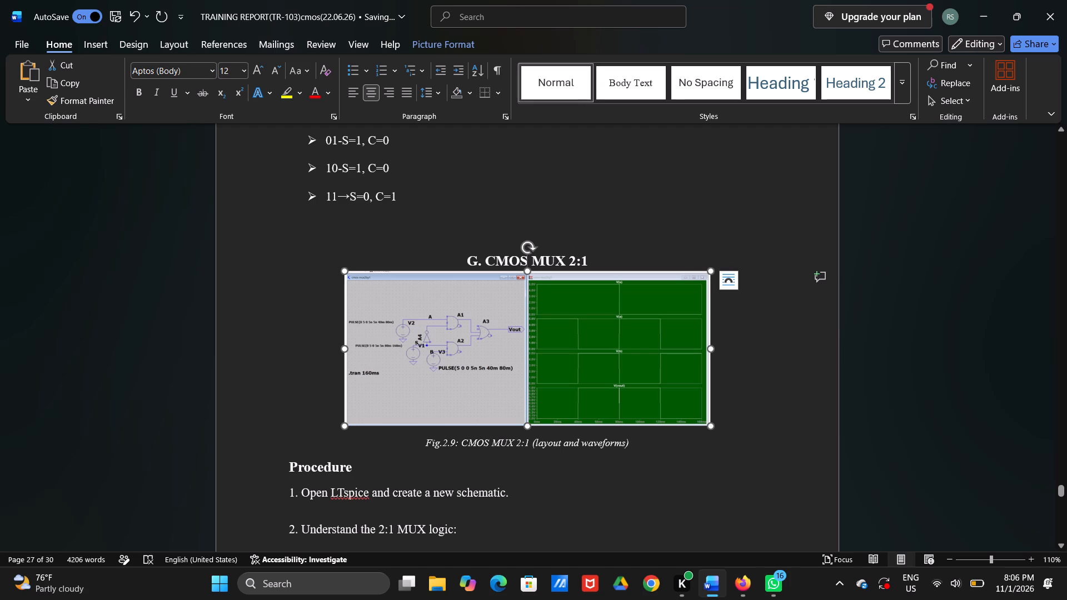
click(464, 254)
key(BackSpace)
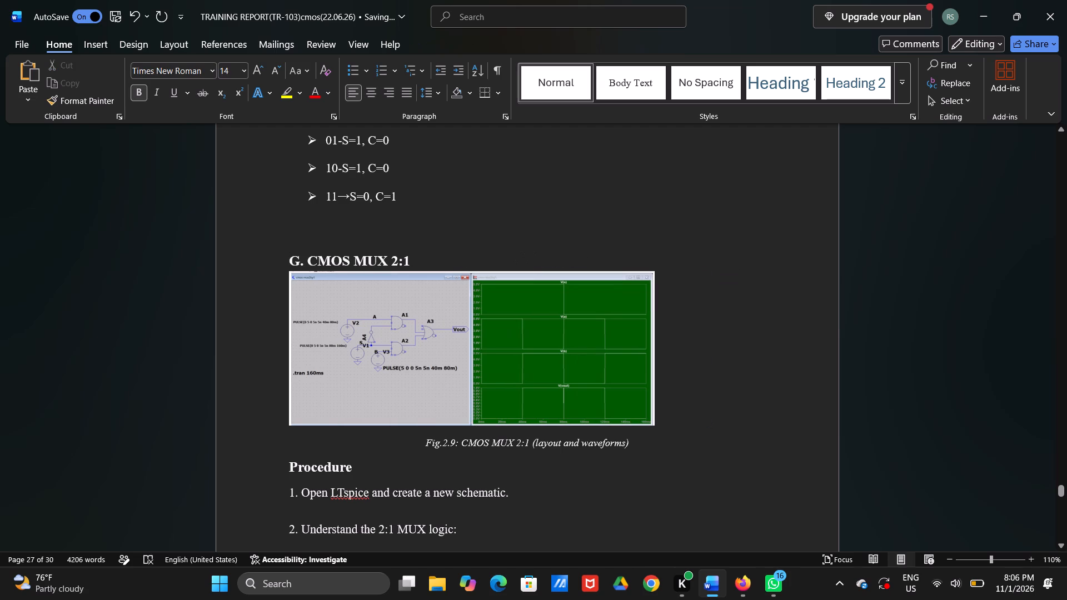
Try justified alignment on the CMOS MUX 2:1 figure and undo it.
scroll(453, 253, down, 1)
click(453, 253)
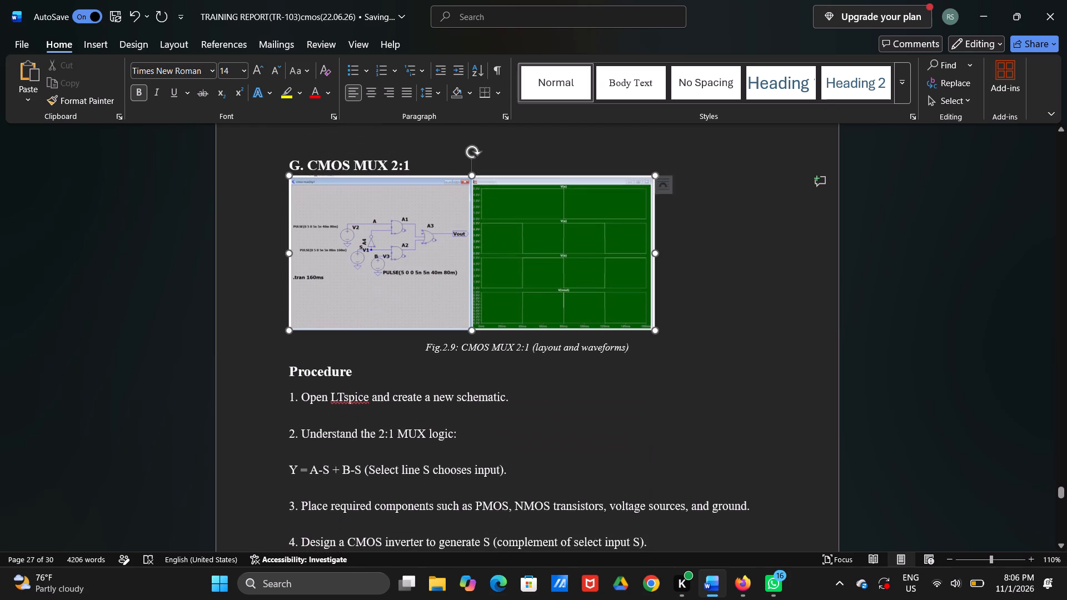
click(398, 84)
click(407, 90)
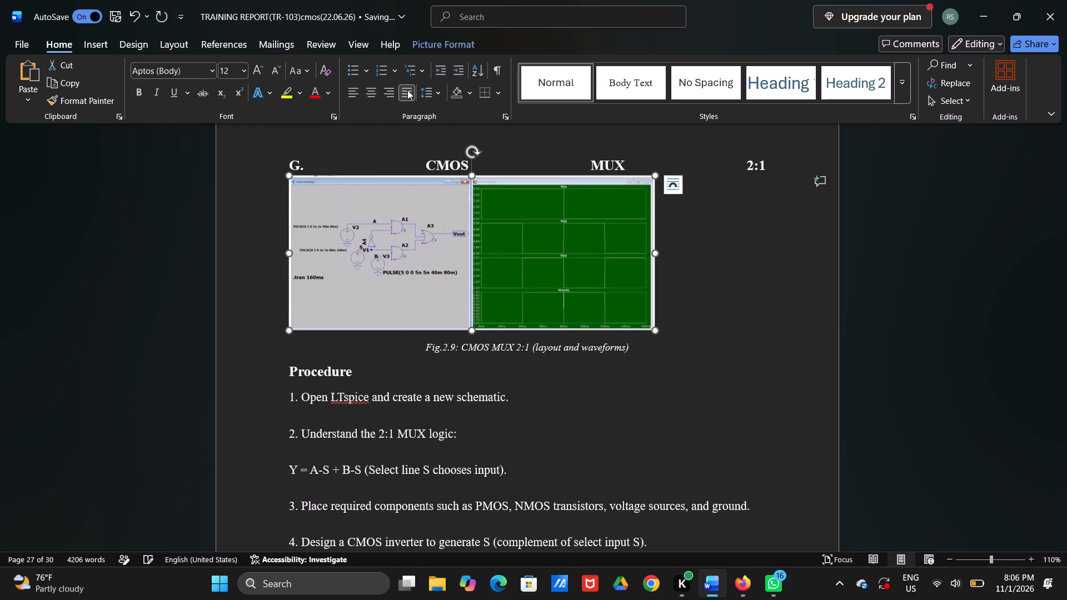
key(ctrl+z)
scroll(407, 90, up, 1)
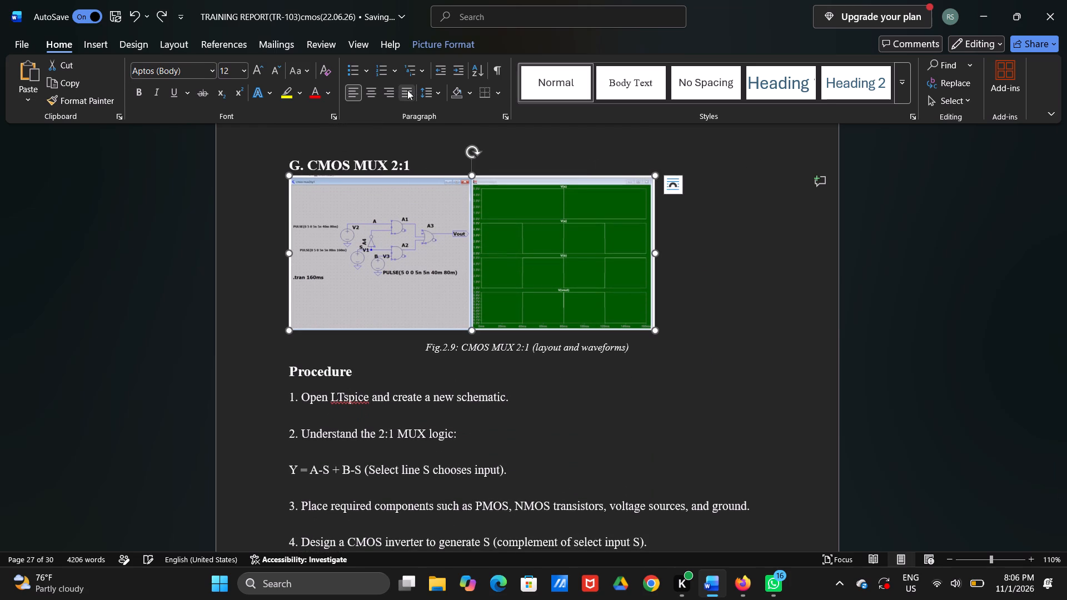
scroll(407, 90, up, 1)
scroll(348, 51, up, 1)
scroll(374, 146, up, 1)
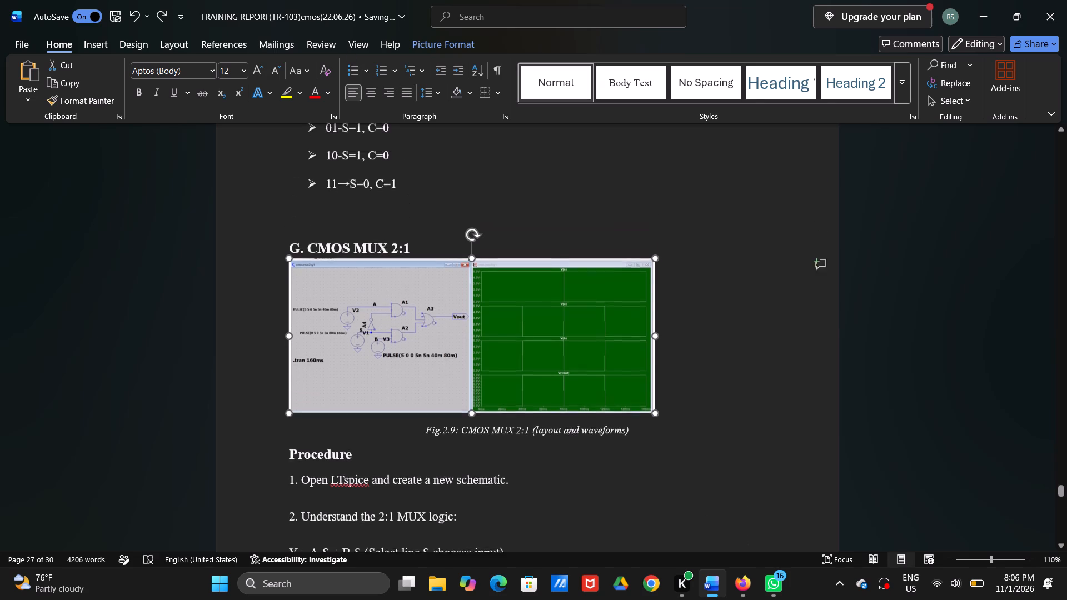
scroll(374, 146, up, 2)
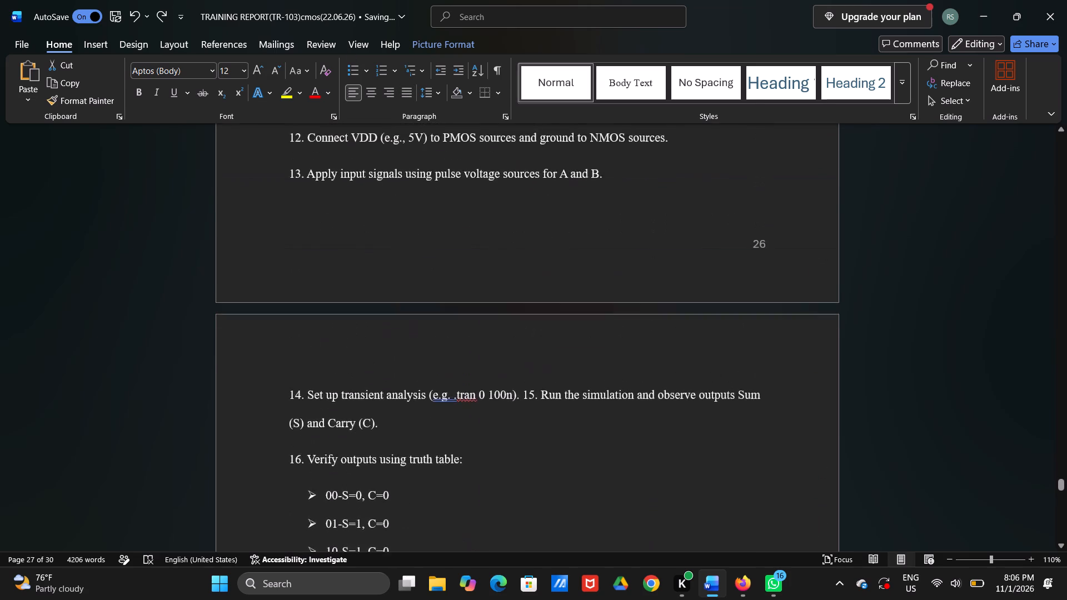
Examine how the figures and headings are laid out in the CMOS AND GATE, HALF ADDER and MUX 2:1 sections.
scroll(374, 146, up, 3)
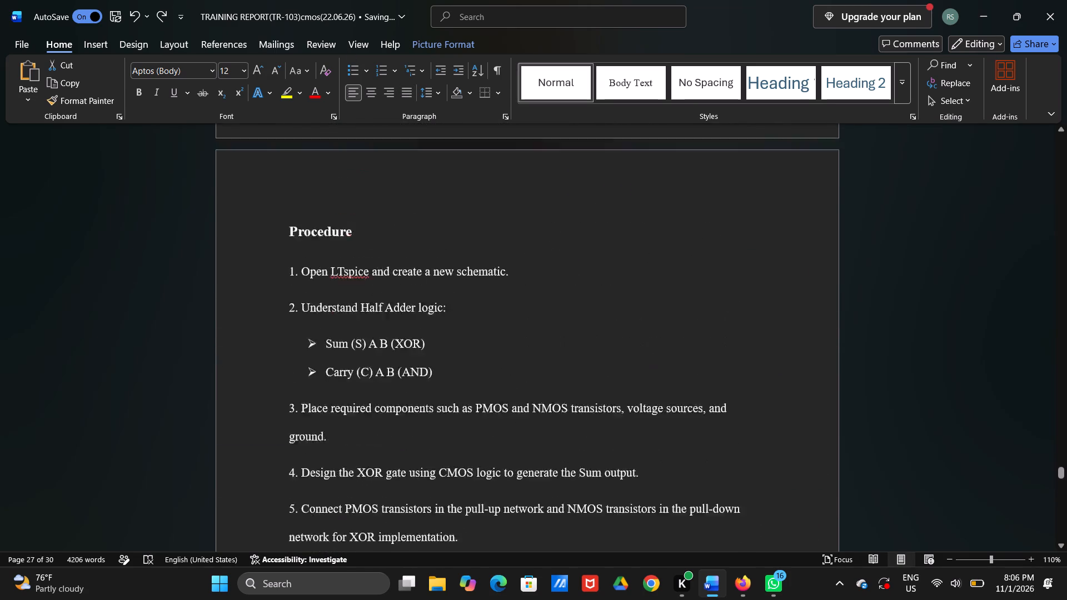
scroll(374, 146, up, 3)
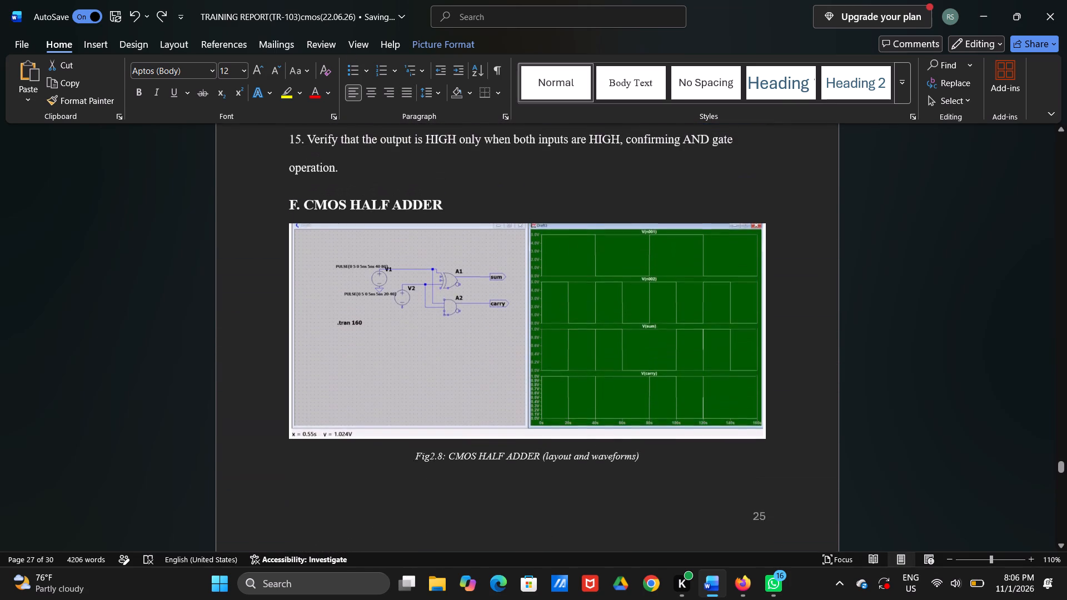
click(338, 259)
scroll(331, 177, up, 1)
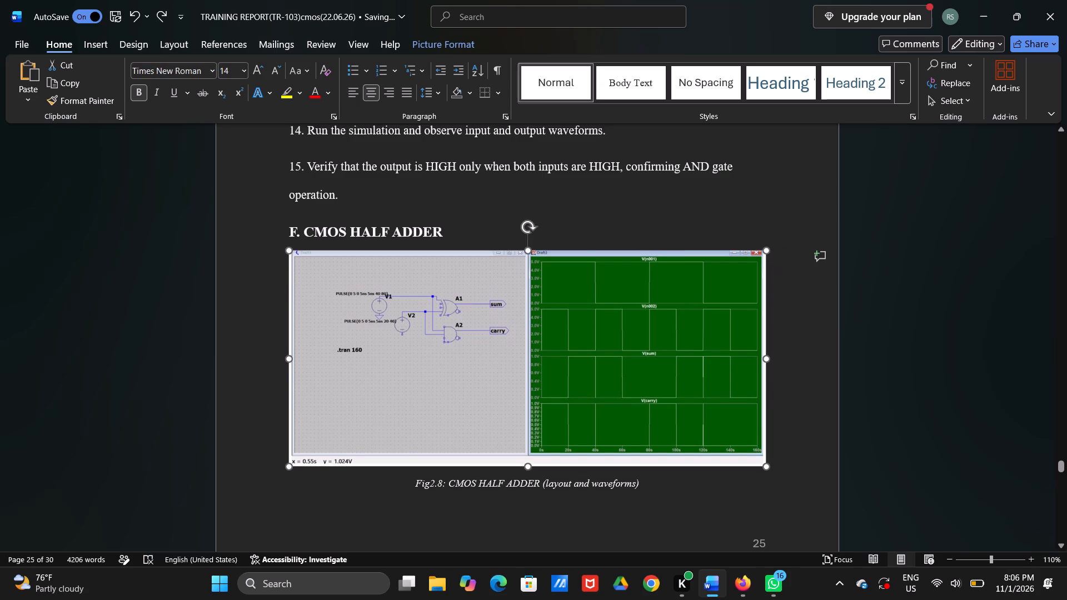
scroll(331, 177, up, 2)
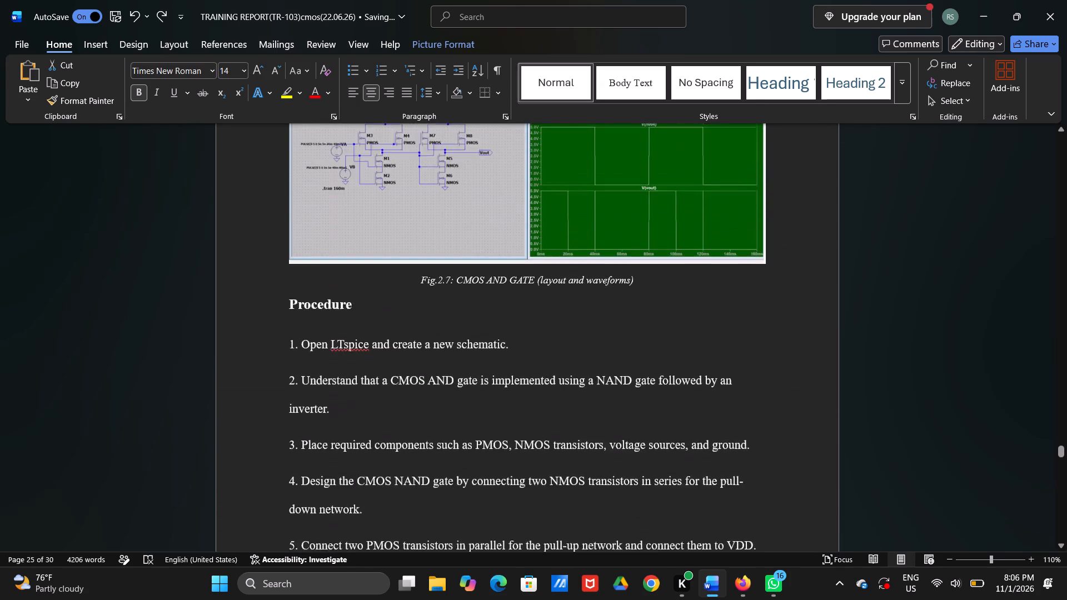
scroll(331, 177, up, 2)
click(399, 411)
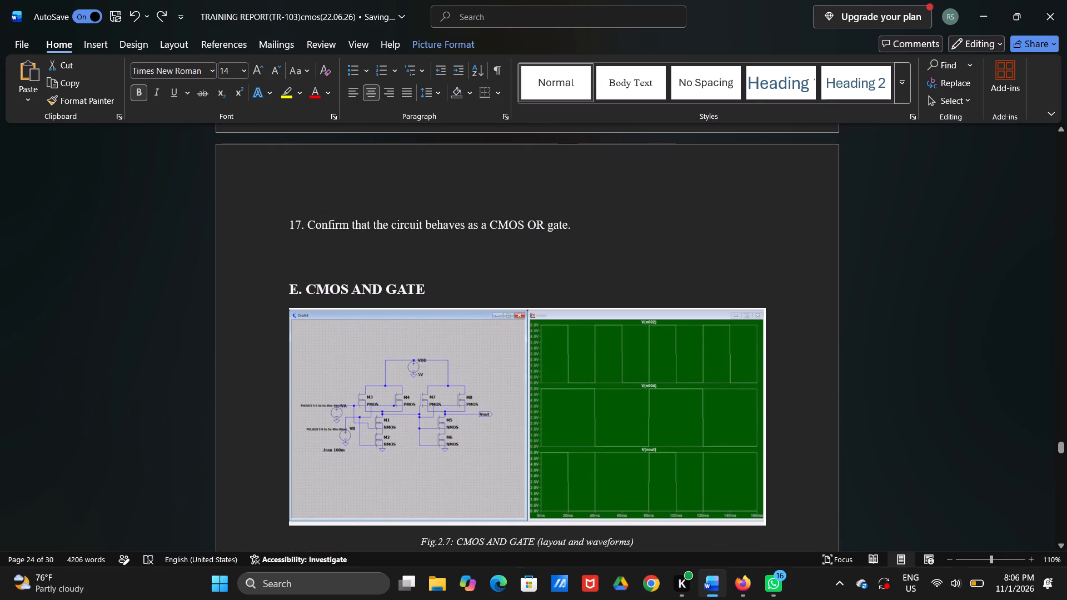
scroll(399, 411, down, 9)
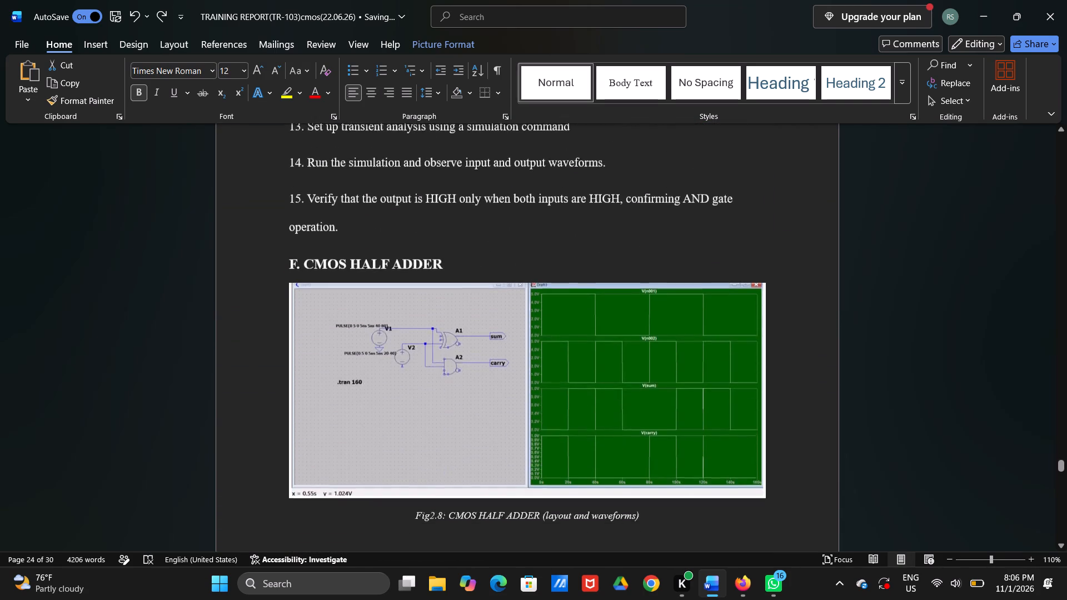
scroll(399, 411, down, 9)
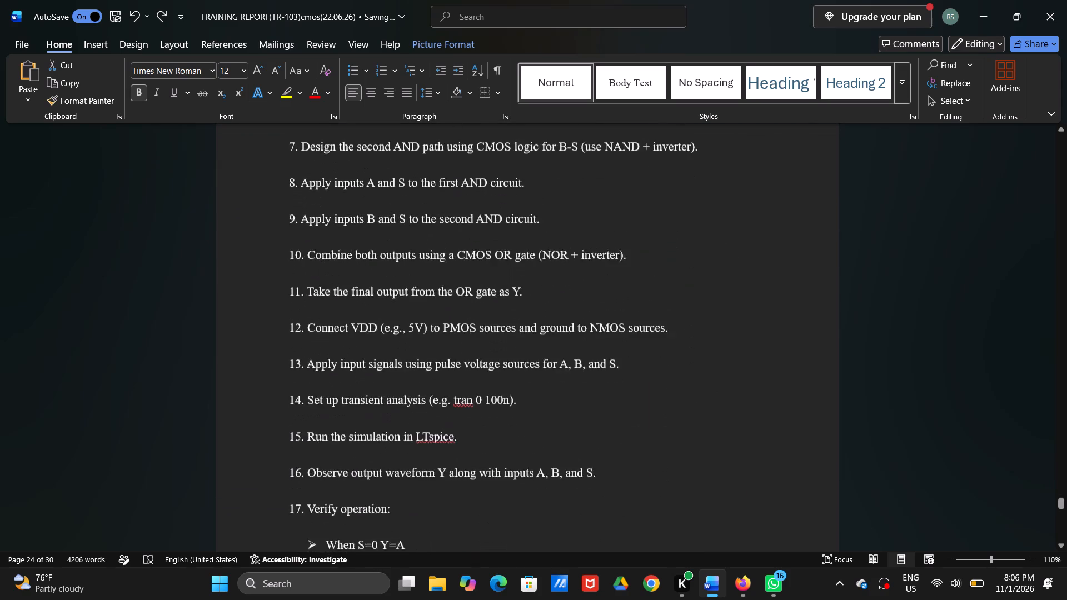
scroll(399, 411, down, 2)
scroll(399, 411, up, 1)
scroll(399, 411, down, 1)
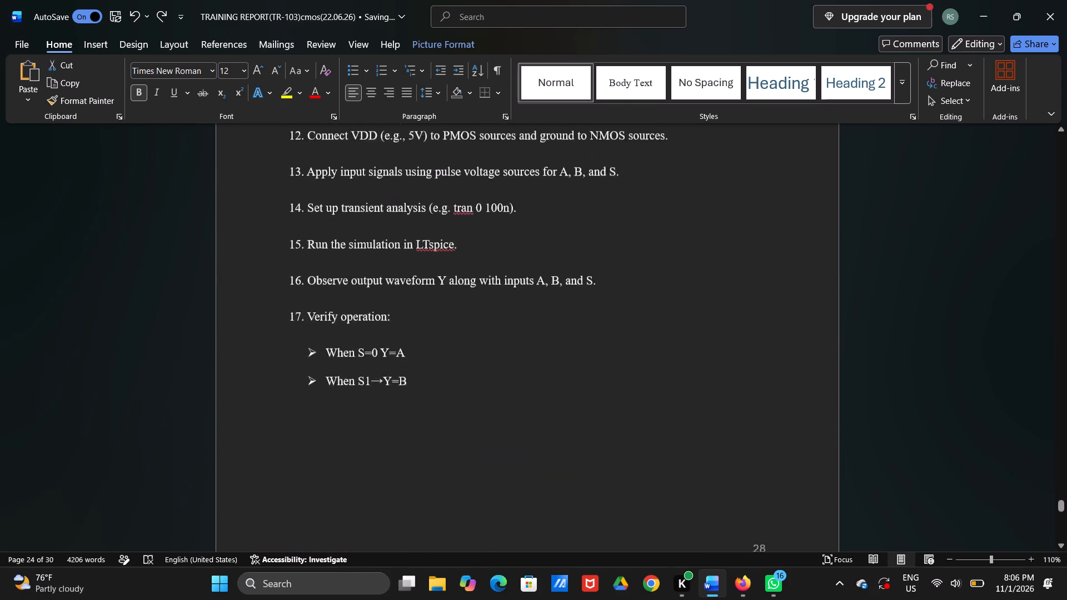
scroll(399, 411, down, 1)
scroll(399, 411, up, 2)
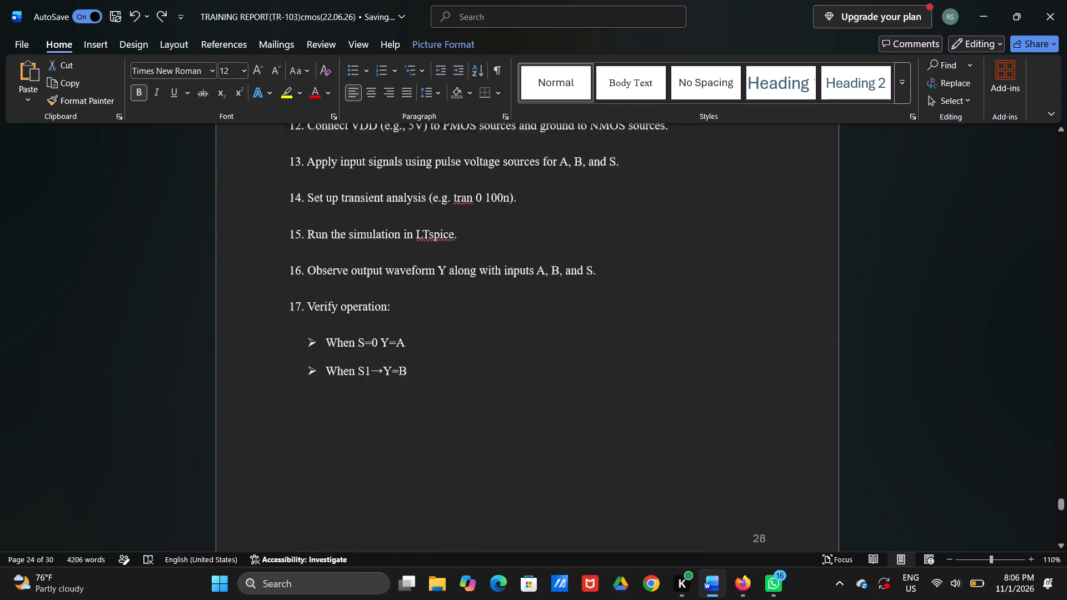
scroll(399, 411, up, 5)
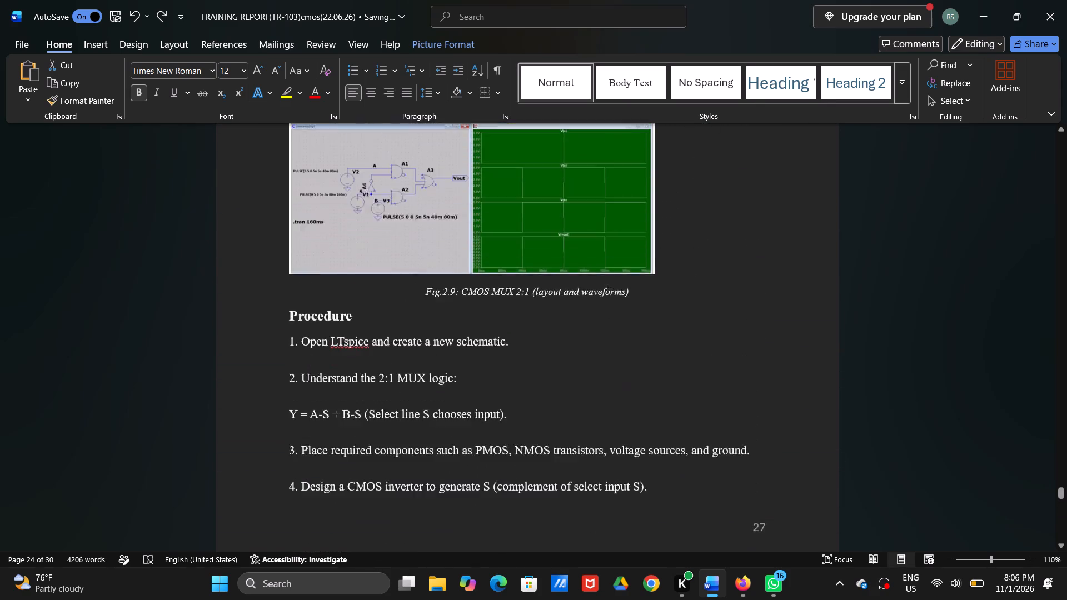
scroll(399, 411, up, 1)
scroll(399, 411, down, 3)
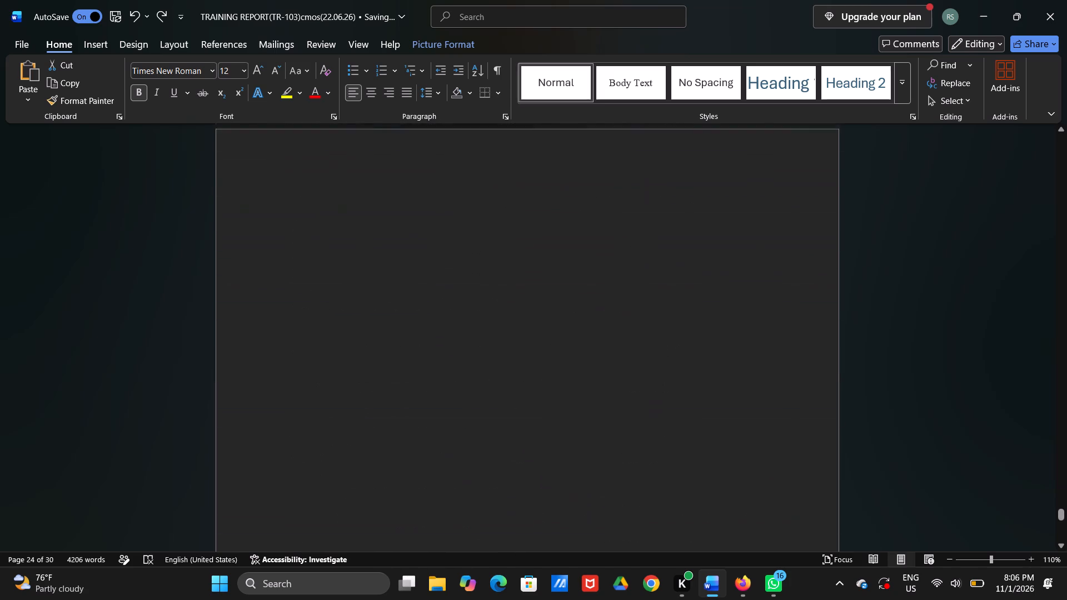
scroll(399, 411, down, 1)
scroll(399, 411, up, 1)
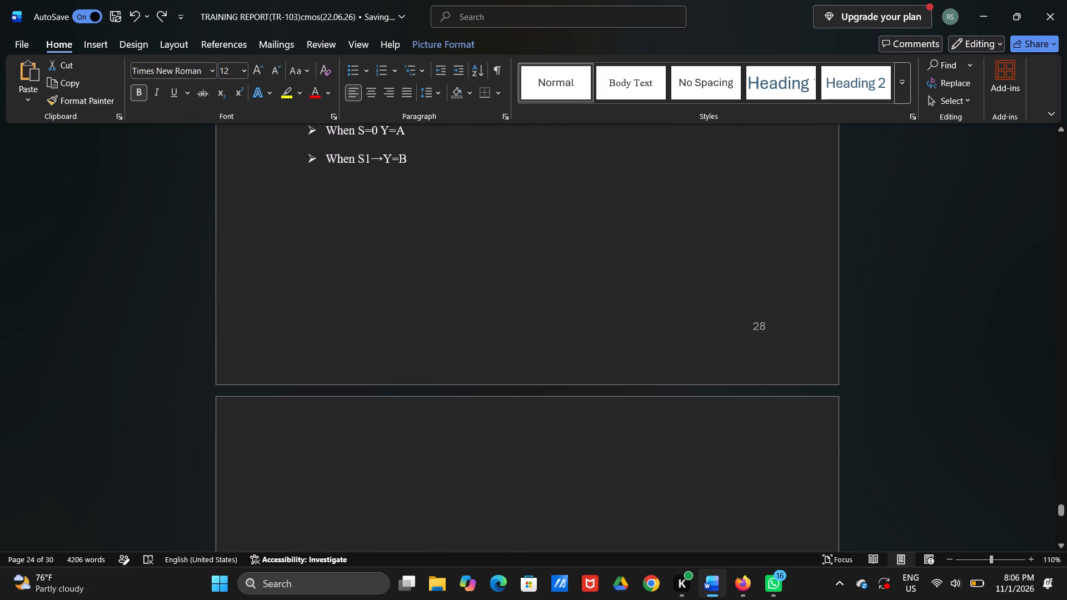
Switch to Firefox and consult the Chapter 3 outline in the training report guidelines PDF, returning to Word.
key(alt+Tab)
key(alt+Tab)
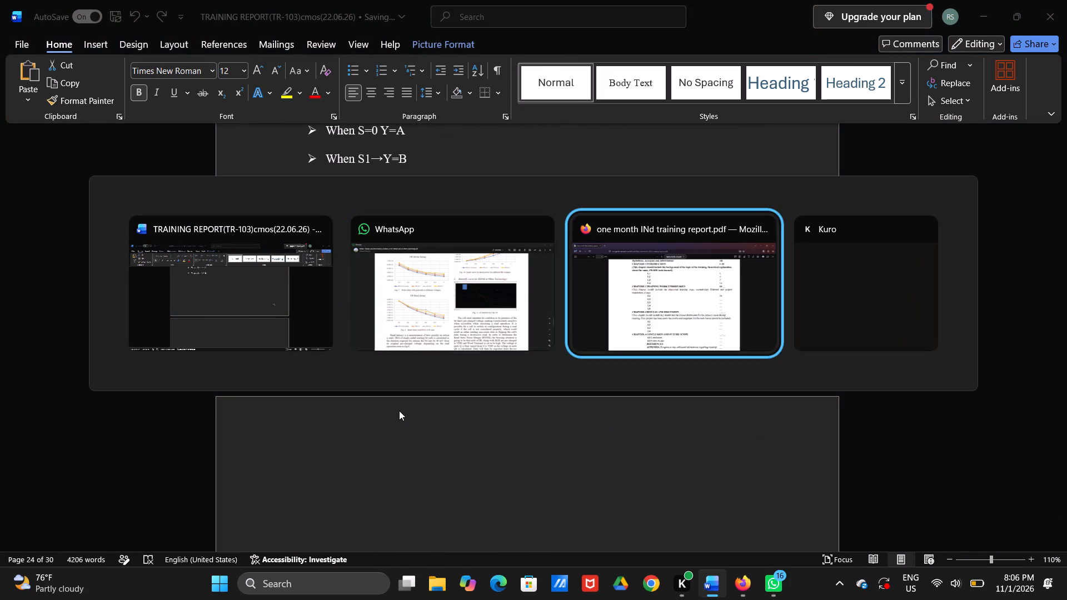
scroll(399, 411, down, 1)
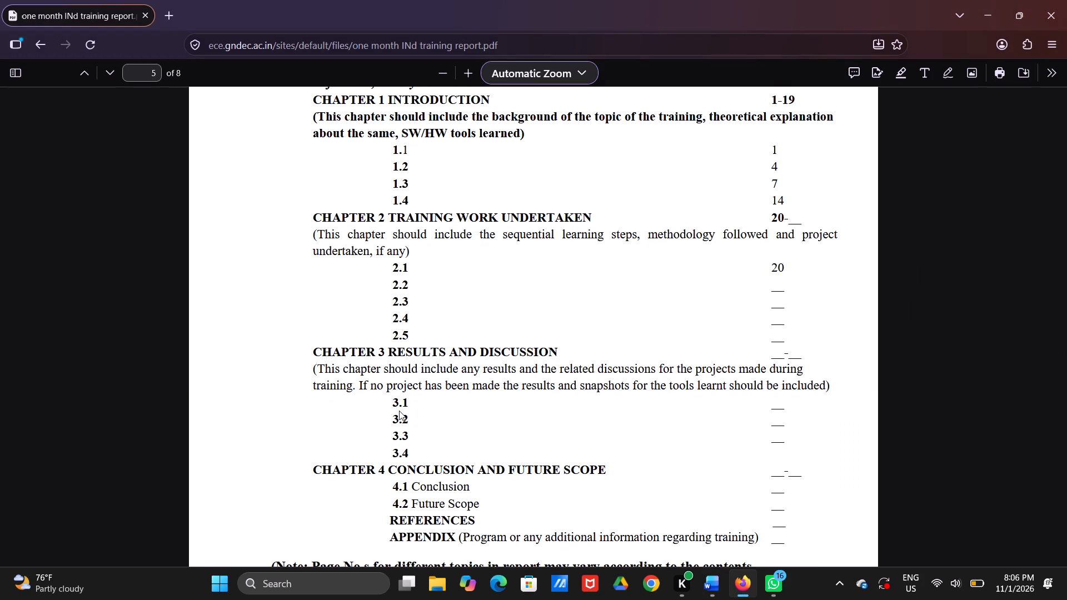
key(alt+Tab)
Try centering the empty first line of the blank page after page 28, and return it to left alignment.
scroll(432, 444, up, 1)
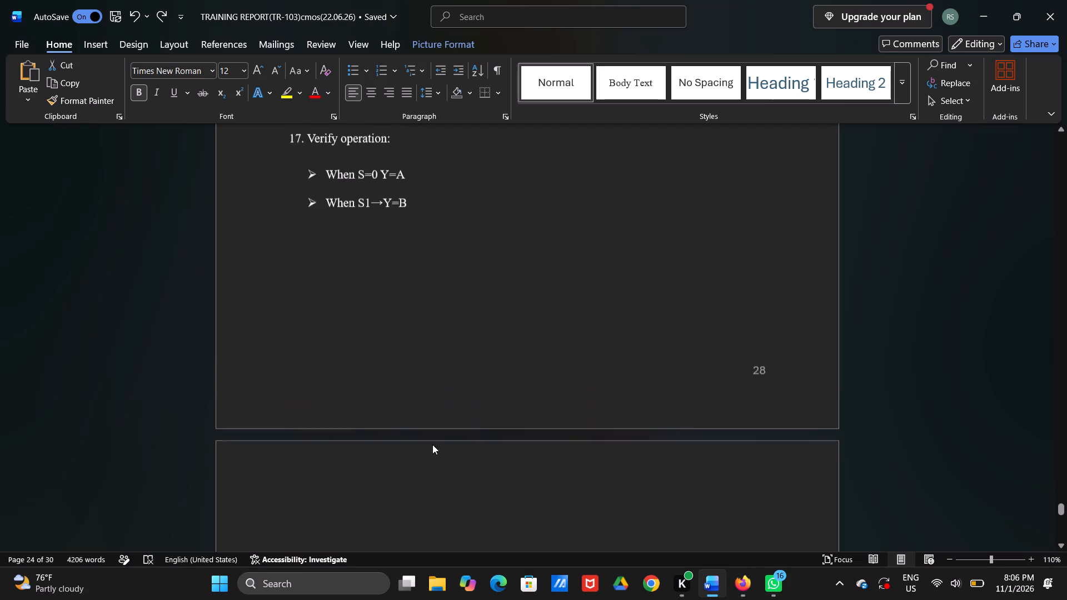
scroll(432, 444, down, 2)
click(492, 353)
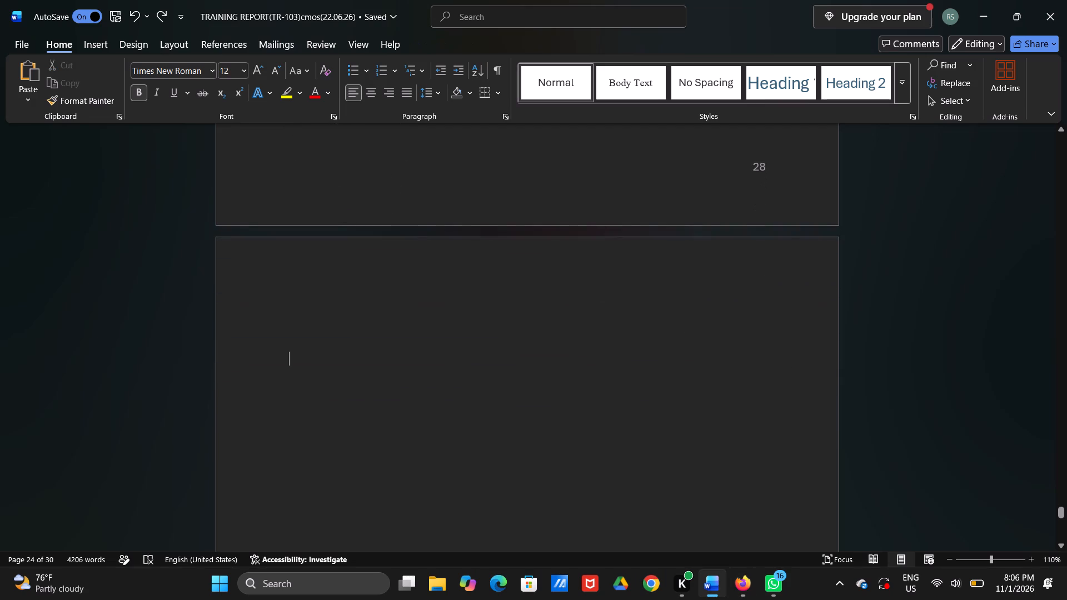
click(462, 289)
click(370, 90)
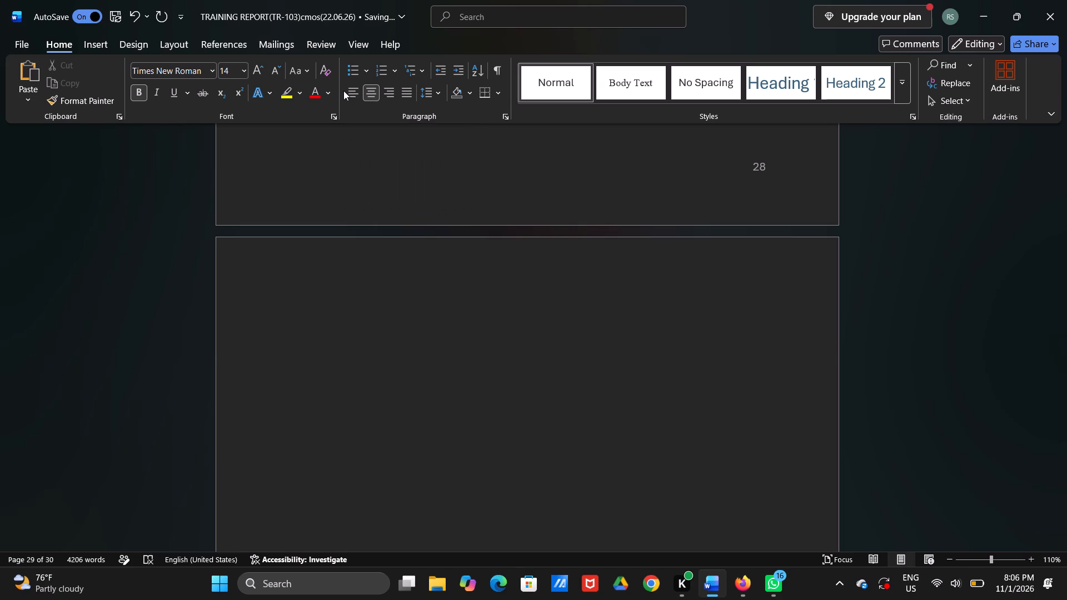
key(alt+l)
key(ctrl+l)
Review the report's pages in a multi-page overview, from the Chapter 2 start to the blank pages at the end.
ctrl+scroll(442, 197, down, 6)
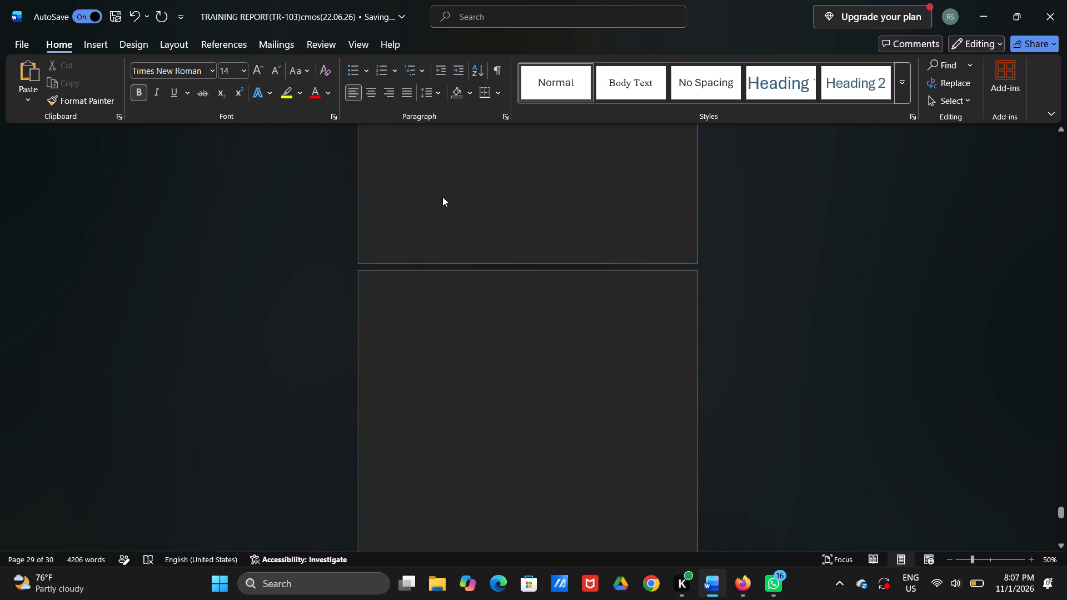
scroll(442, 197, up, 9)
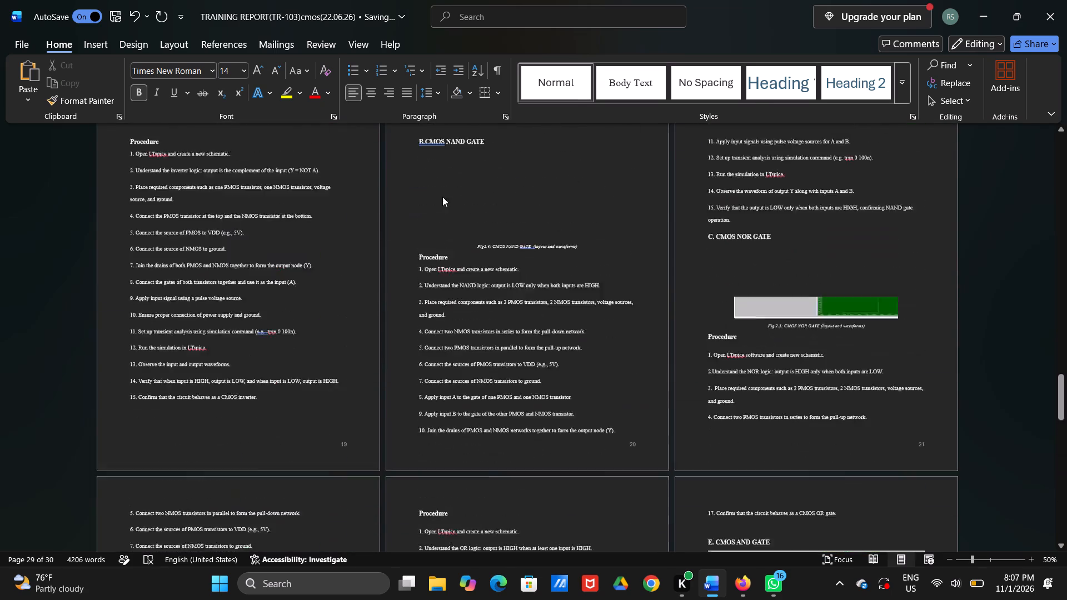
scroll(442, 197, up, 7)
scroll(442, 197, down, 1)
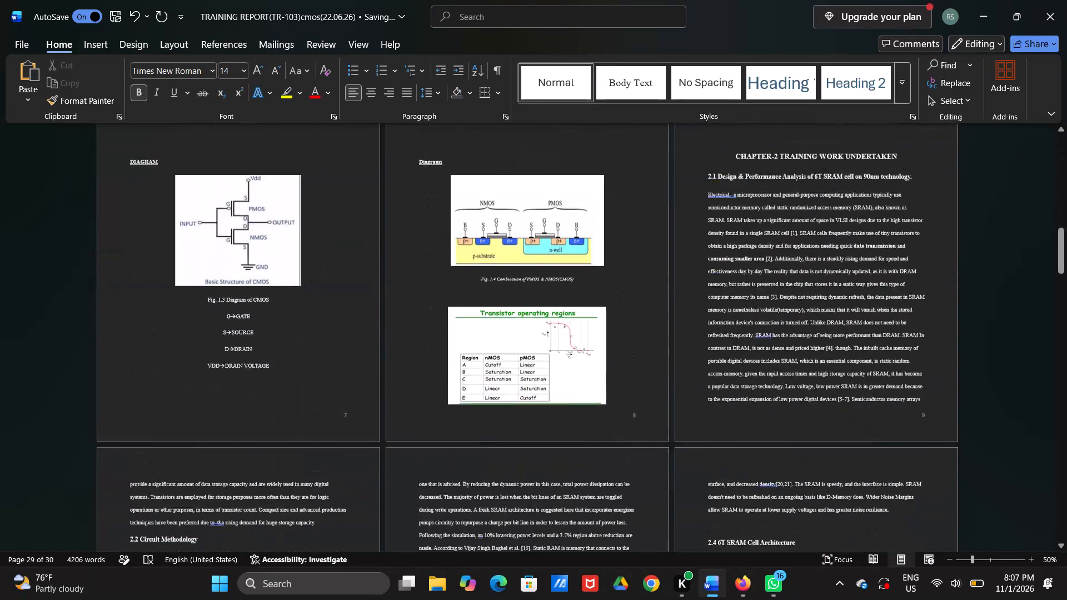
scroll(442, 197, down, 6)
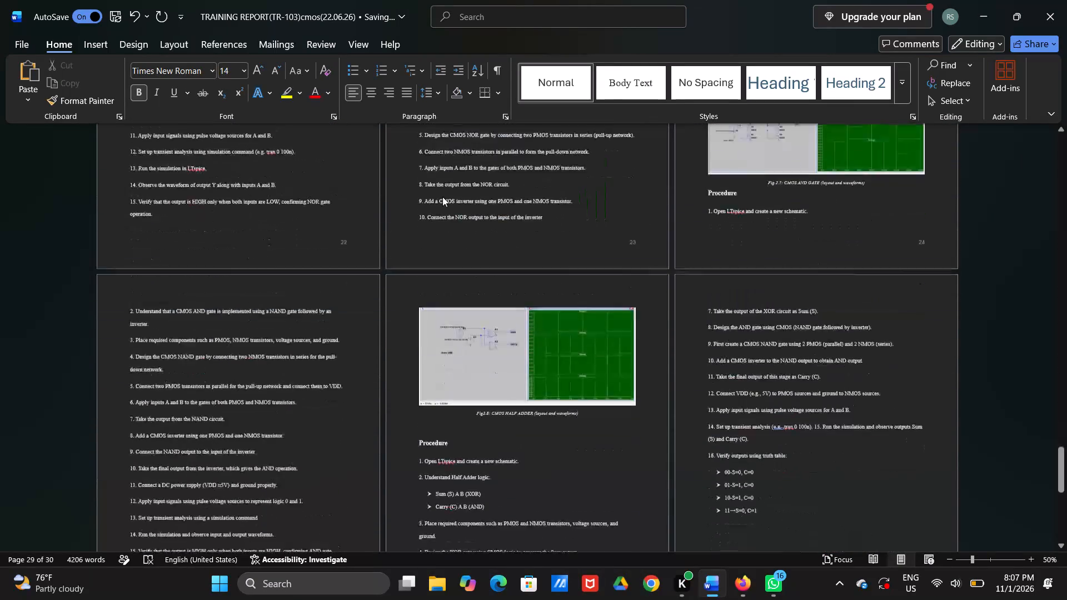
scroll(442, 197, down, 5)
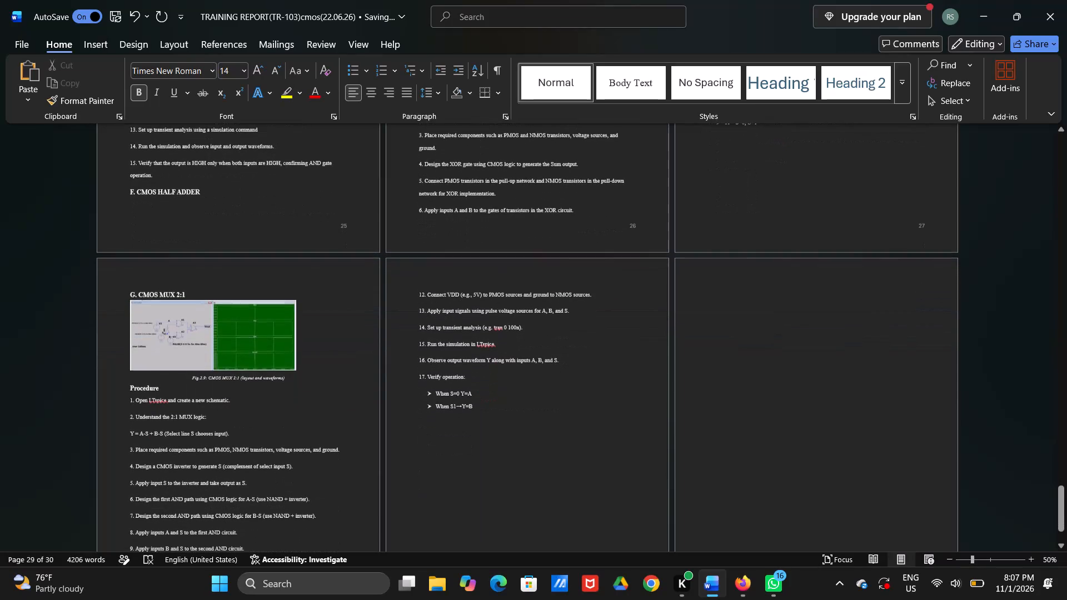
Center the empty first line at the top of the document's last blank page.
click(750, 302)
ctrl+scroll(750, 302, up, 2)
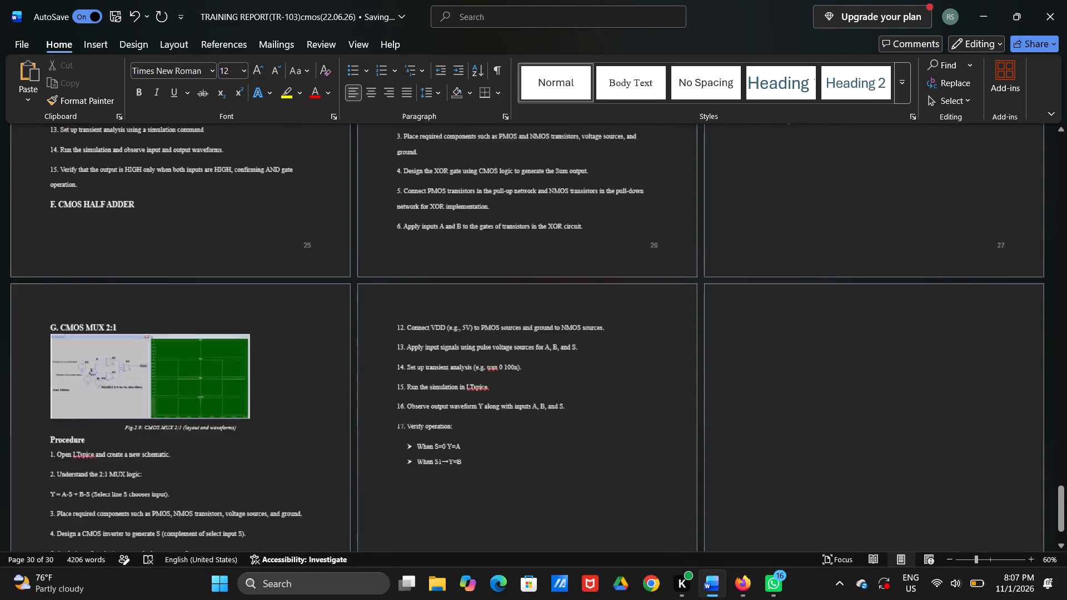
ctrl+scroll(750, 302, up, 4)
scroll(423, 280, up, 1)
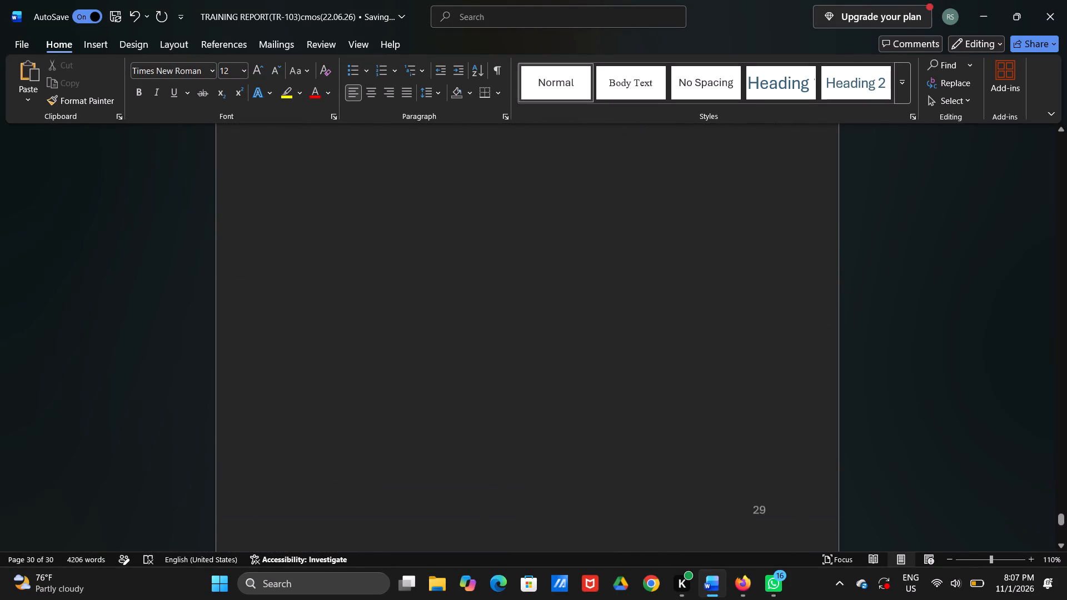
scroll(423, 280, up, 1)
scroll(423, 280, down, 4)
click(397, 185)
scroll(397, 185, up, 1)
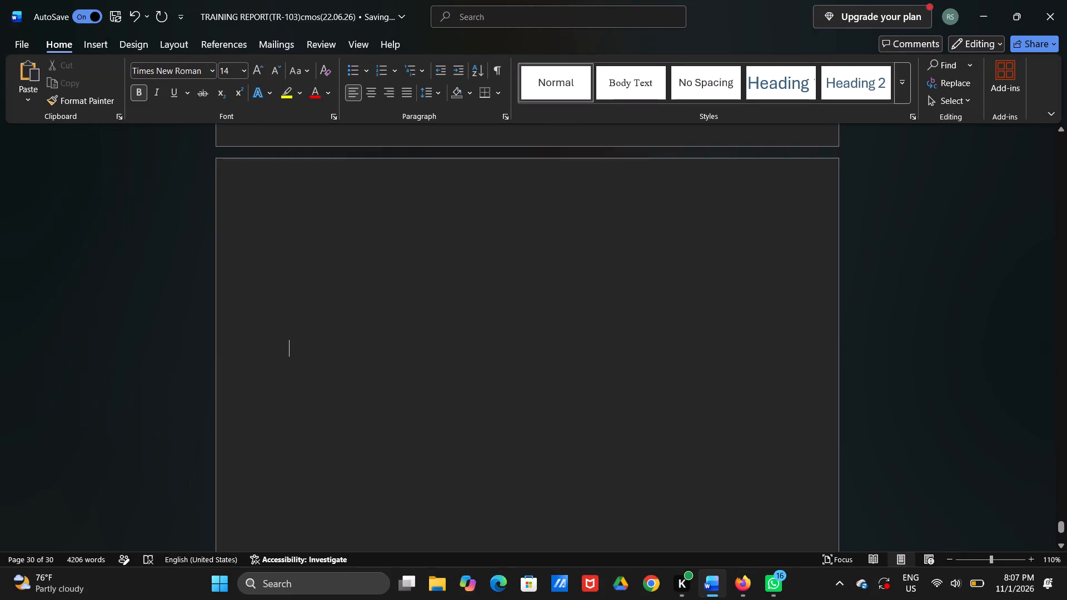
click(314, 204)
click(371, 91)
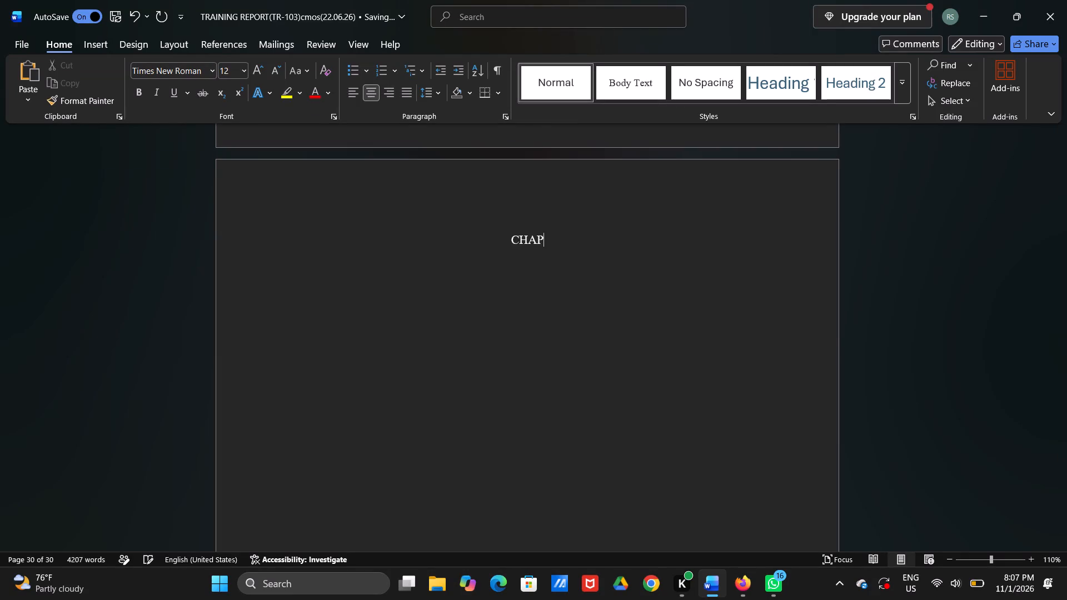
Enter the chapter title "CHAPTER 3: RESULTS & DISCUSSIONS" on the centered line of the last page.
key(BackSpace)
text(AP)
key(BackSpace)
key(BackSpace)
text(PTER)
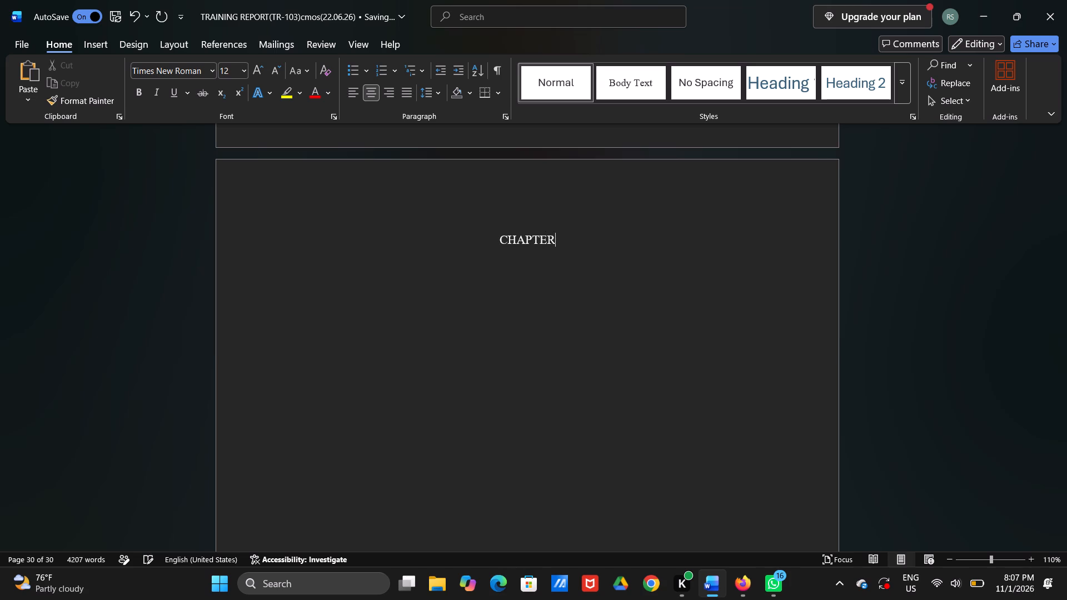
key(space)
key(3)
text(:)
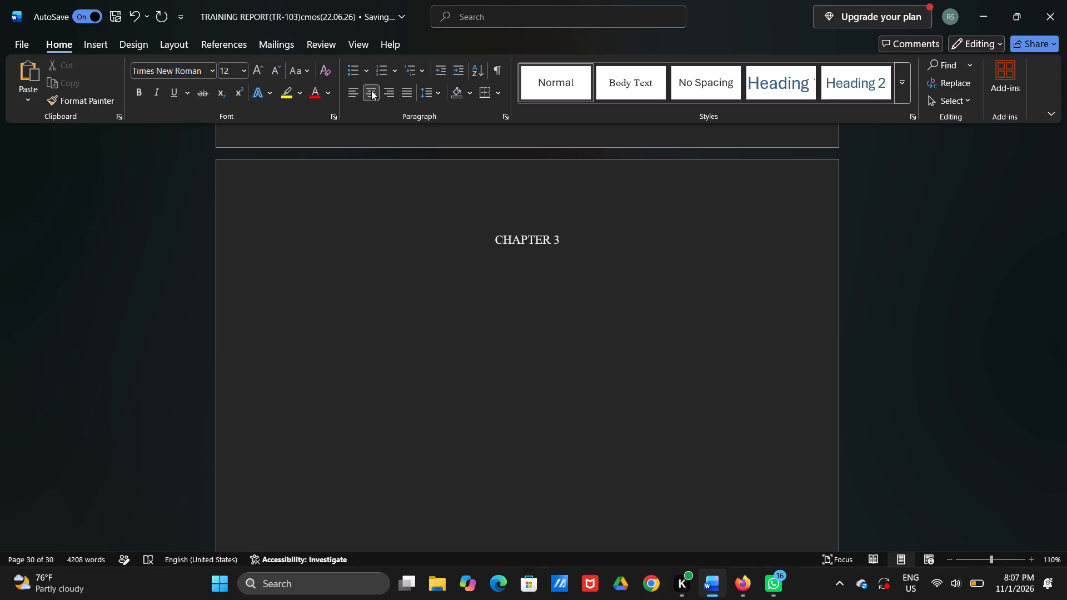
key(space)
text(RESULTS)
key(space)
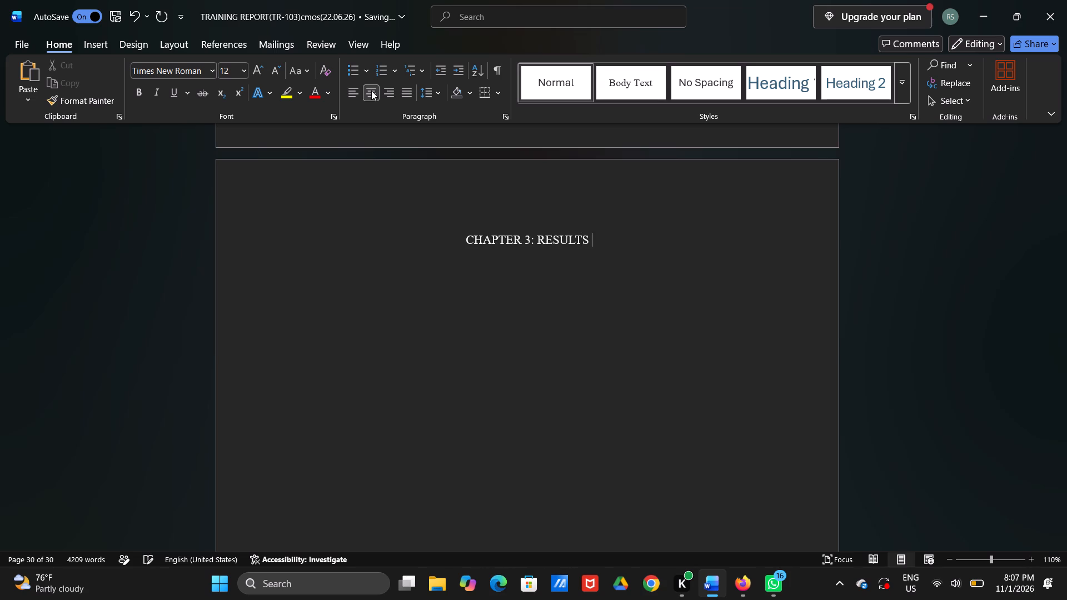
text(& DIA)
key(BackSpace)
key(s)
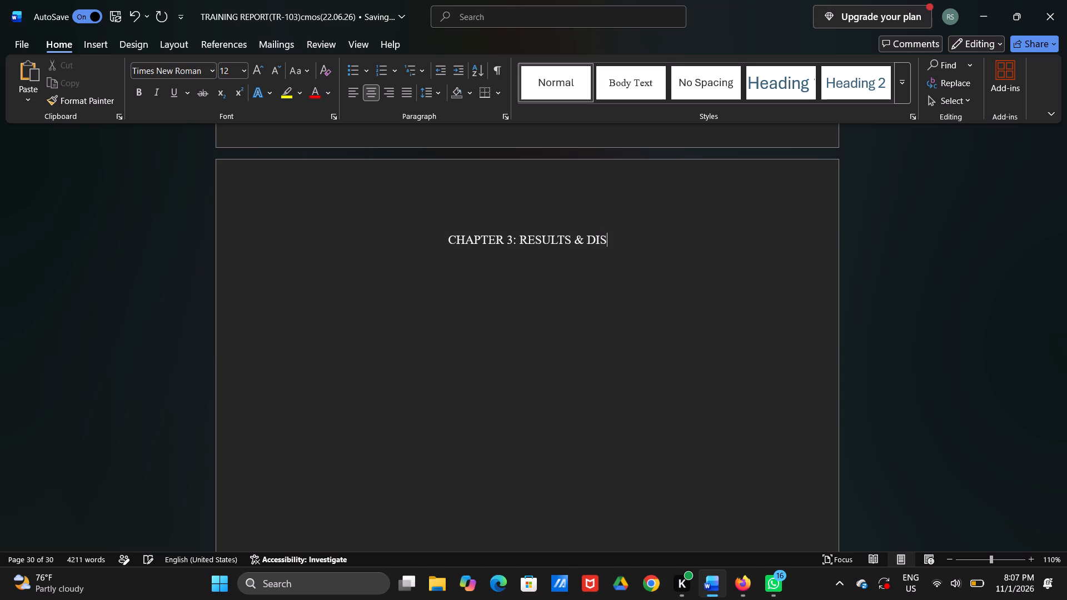
text(CUSSIONS)
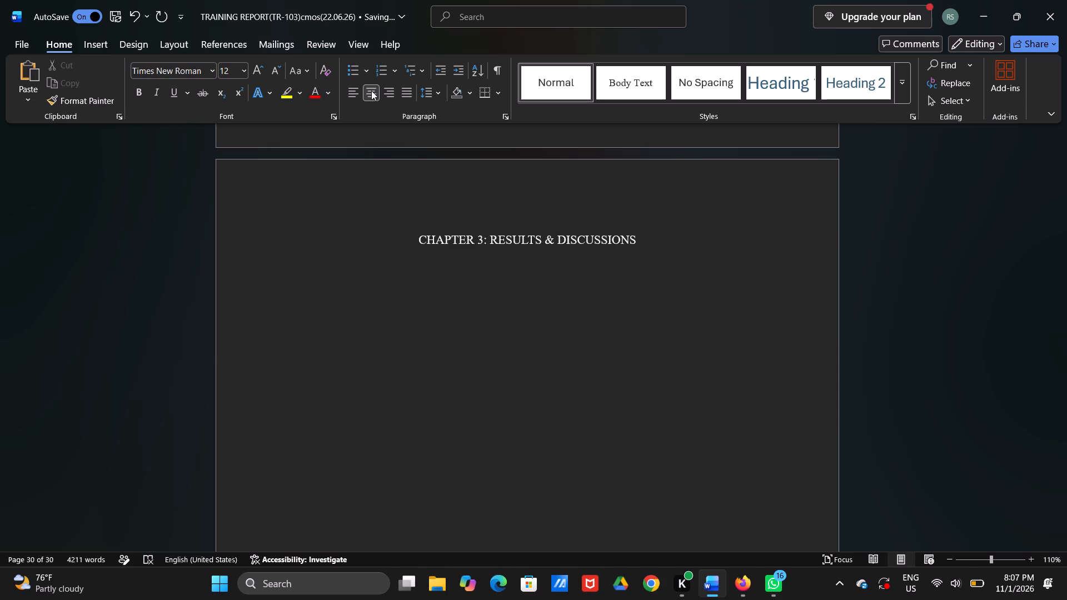
Set the font size of the title "CHAPTER 3: RESULTS & DISCUSSIONS" to 16.
key(ctrl+shift+Left)
key(ctrl+shift+Left)
key(ctrl+shift+Left)
key(ctrl+shift+Left)
key(ctrl+shift+Left)
key(ctrl+shift+Left)
key(ctrl+shift+Left)
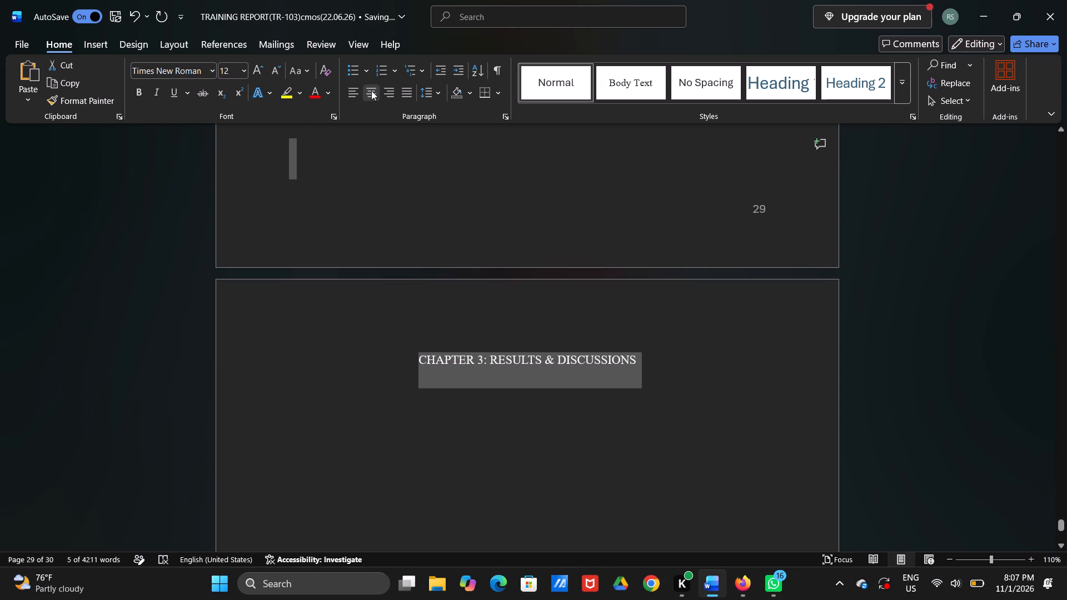
key(ctrl+shift+Down)
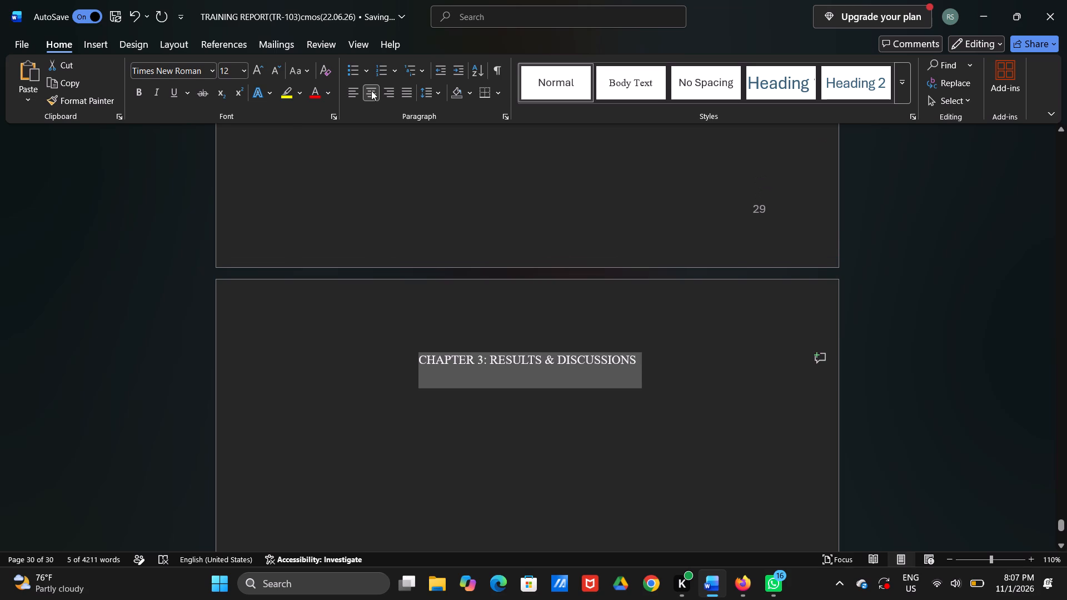
key(ctrl+shift+period)
key(ctrl+shift+period)
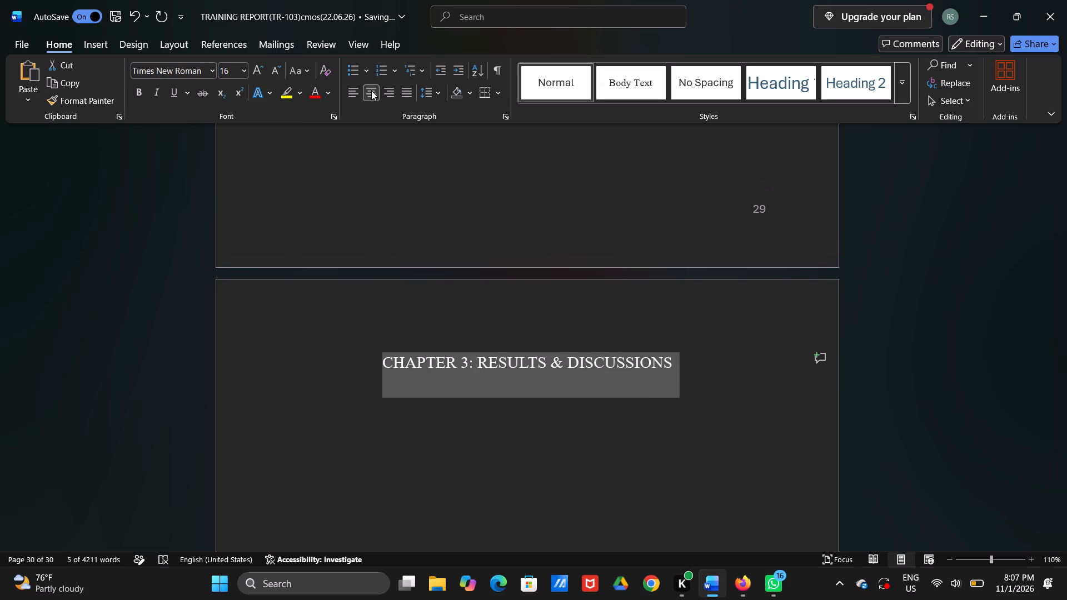
Add new centered empty lines below the Chapter 3 title.
drag(676, 325, 691, 381)
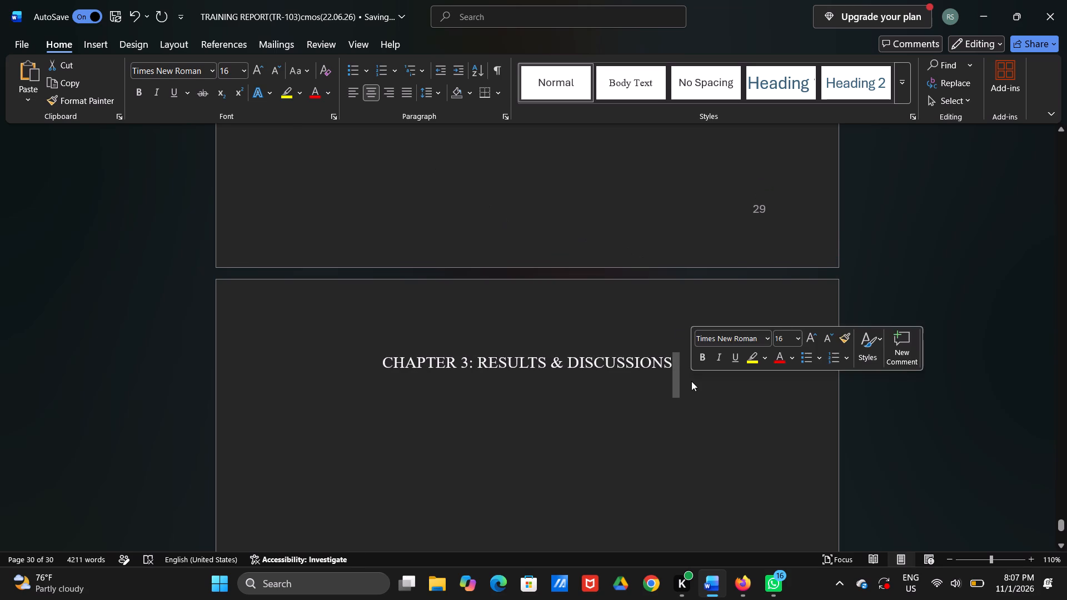
key(Return)
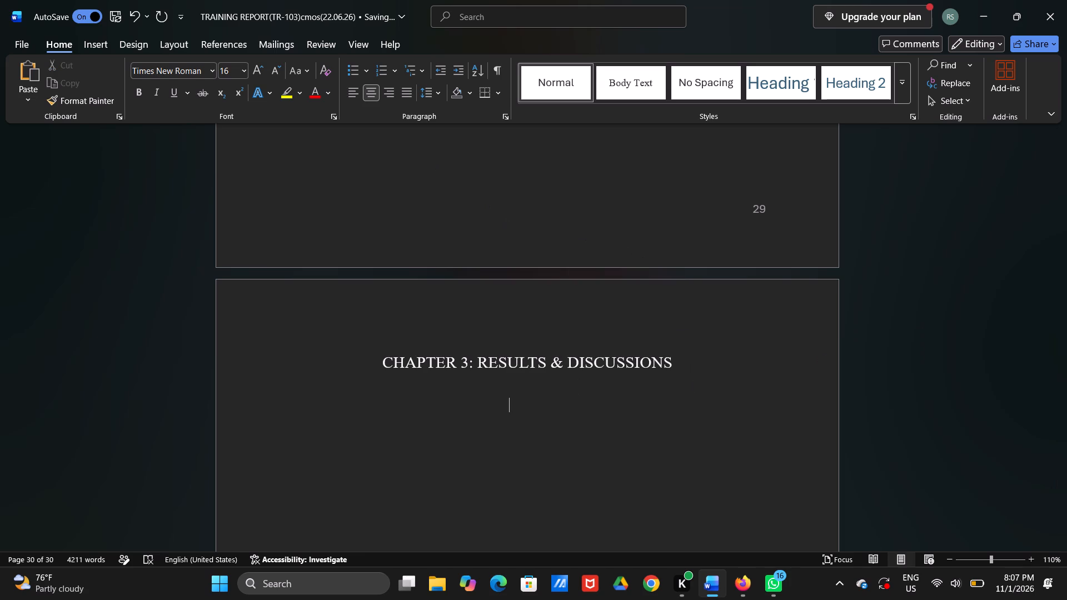
click(499, 367)
click(688, 357)
key(Return)
key(alt+Tab)
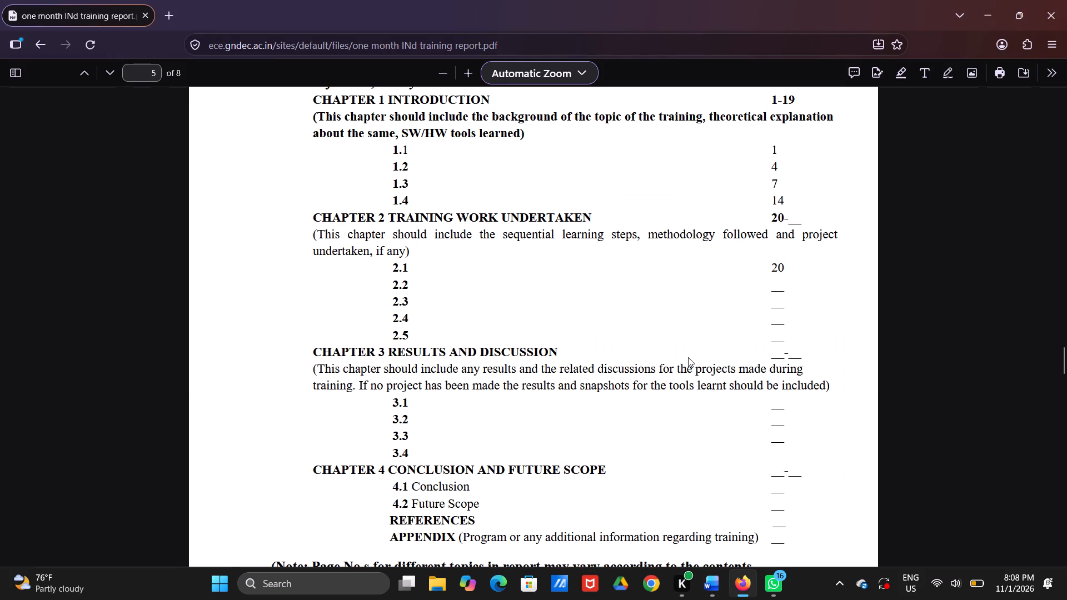
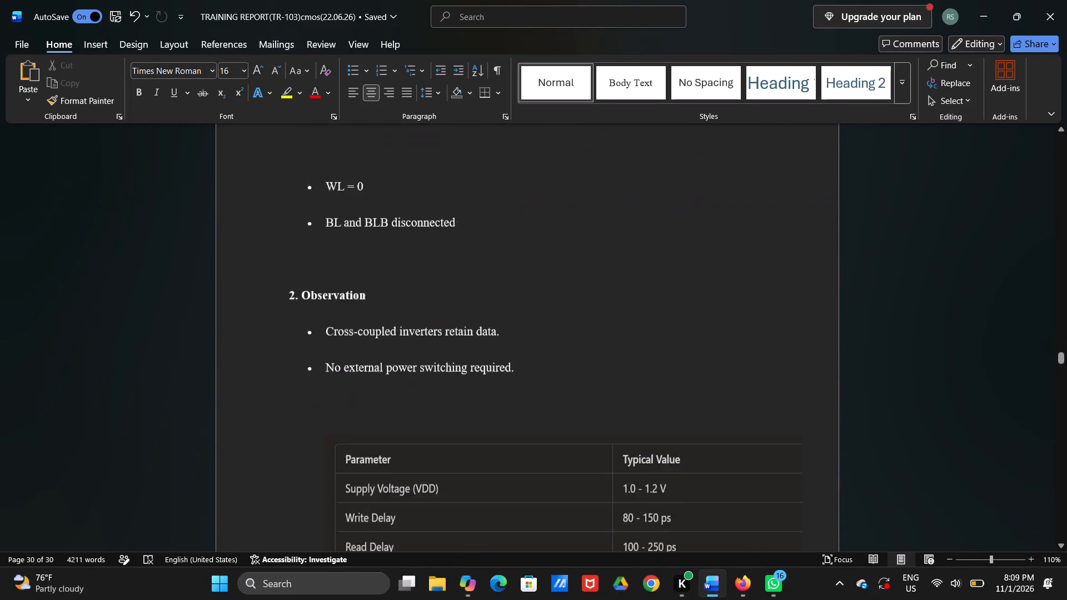
scroll(624, 333, down, 10)
scroll(624, 333, up, 5)
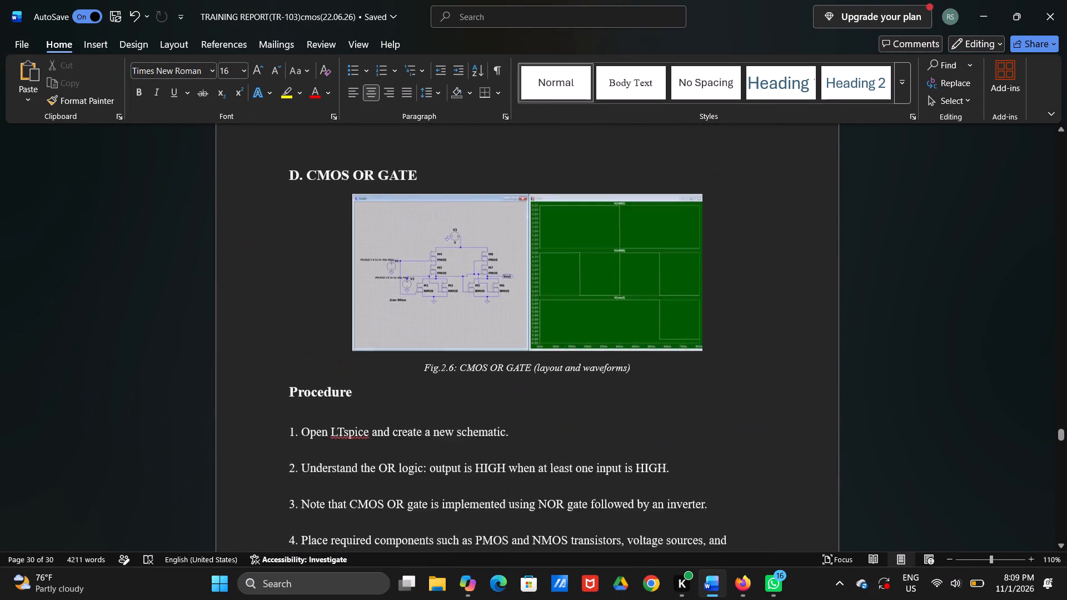
scroll(624, 333, up, 5)
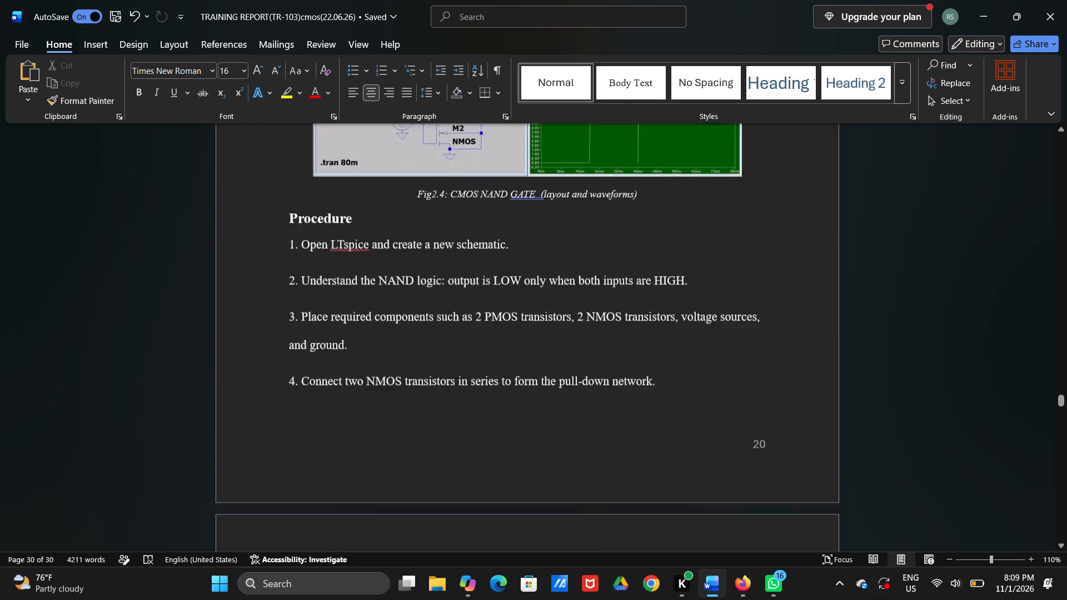
scroll(624, 333, up, 4)
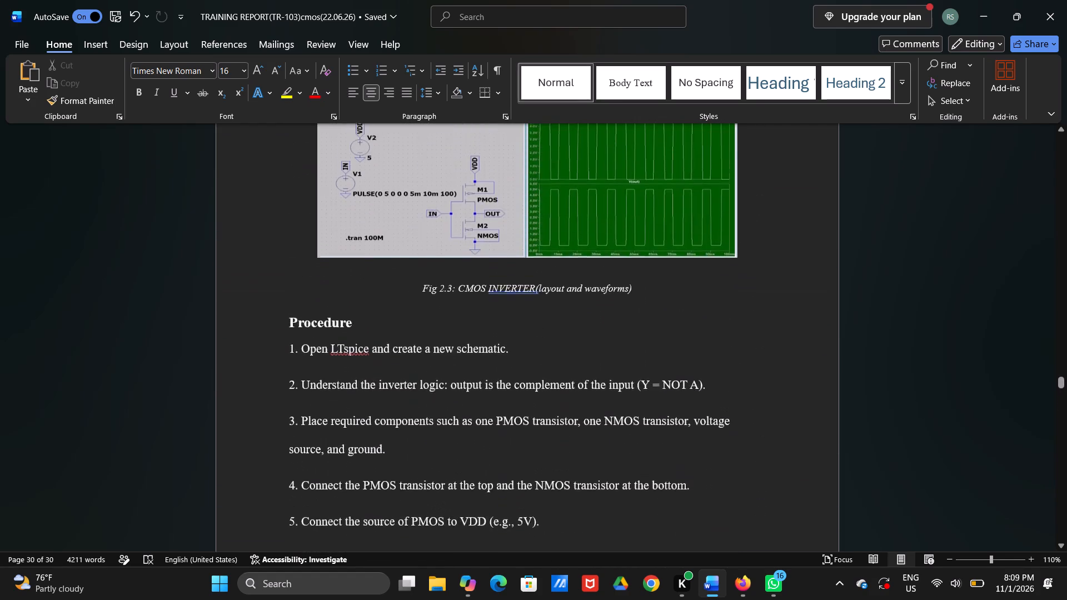
scroll(624, 333, up, 3)
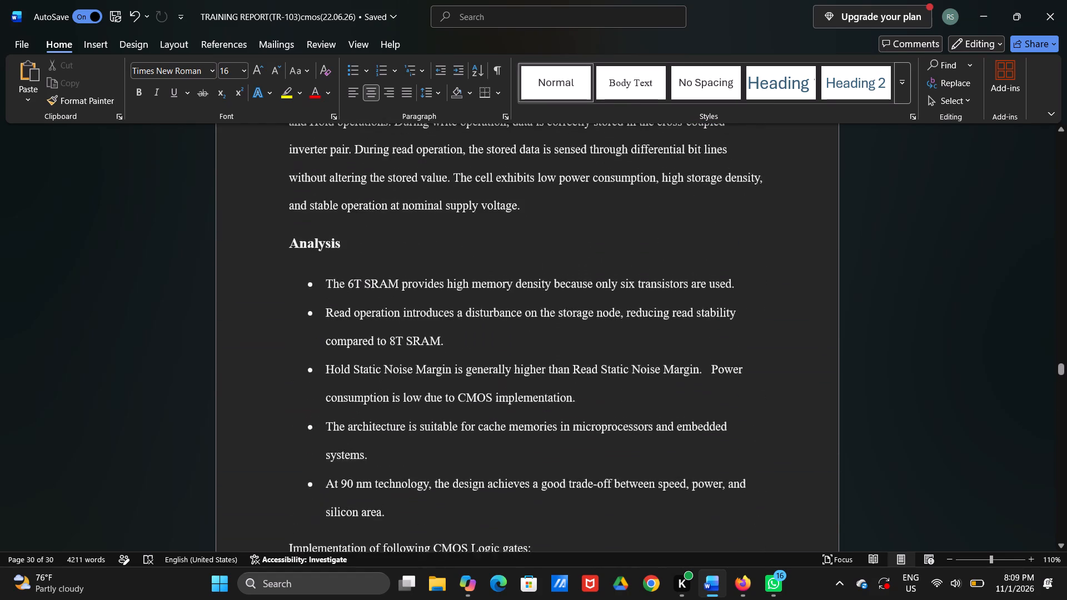
scroll(624, 333, up, 4)
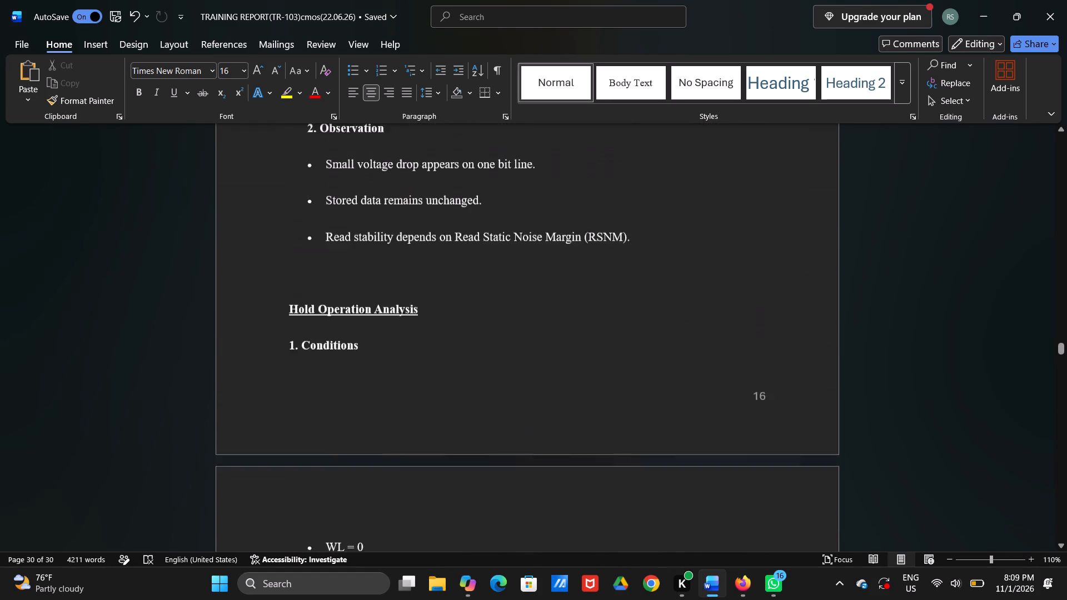
scroll(624, 333, up, 1)
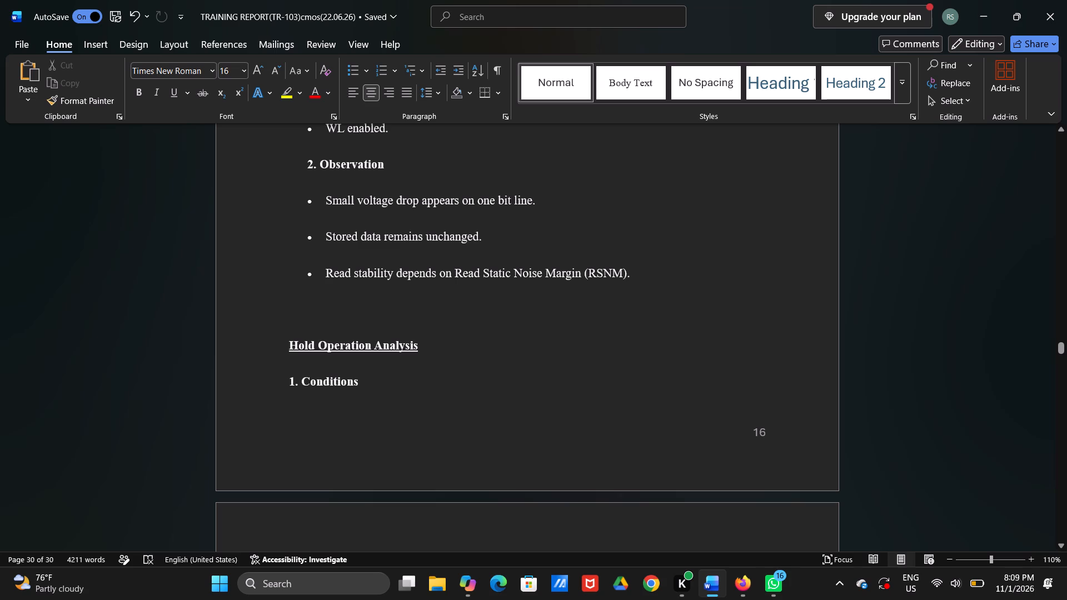
click(285, 348)
key(BackSpace)
Check the report from the hold operation observations through the parameter table and Analysis section to the CMOS Inverter.
scroll(285, 348, down, 2)
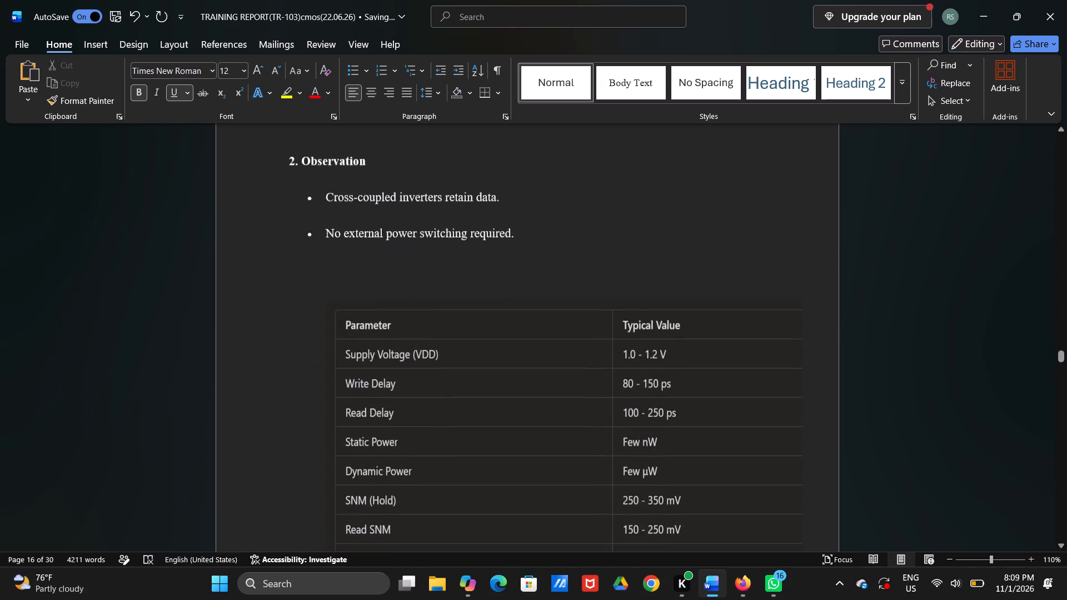
scroll(285, 348, down, 3)
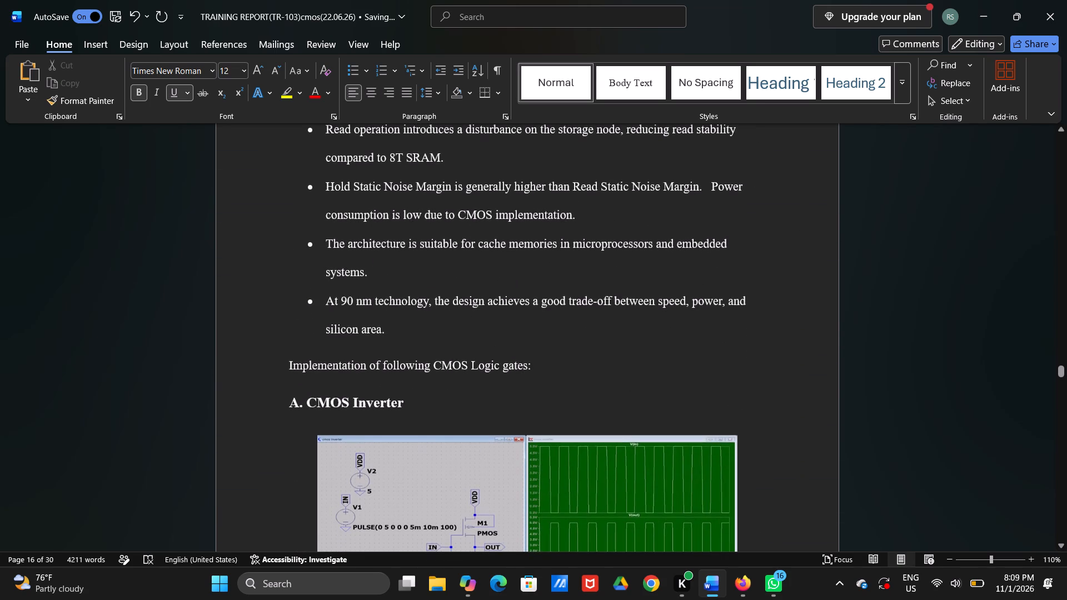